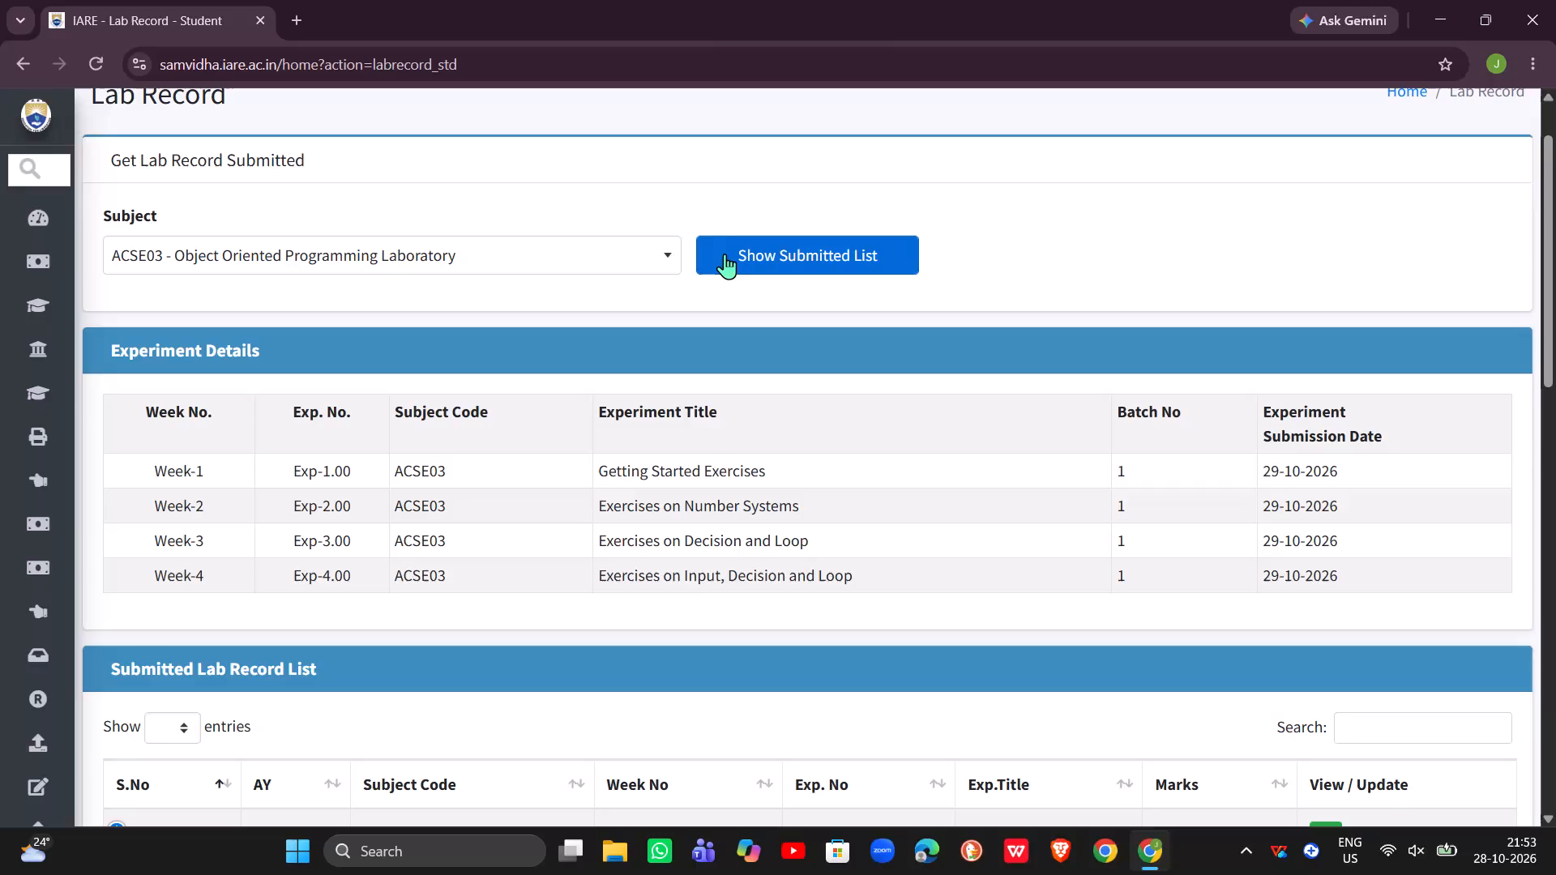
Show the submitted lab records for ACSE03 - Object Oriented Programming Laboratory and review the experiments and their marks.
{"action": "left_click", "coordinate": [749, 258]}
{"action": "scroll", "coordinate": [707, 446], "scroll_direction": "down", "scroll_amount": 3}
{"action": "scroll", "coordinate": [707, 446], "scroll_direction": "up", "scroll_amount": 1}
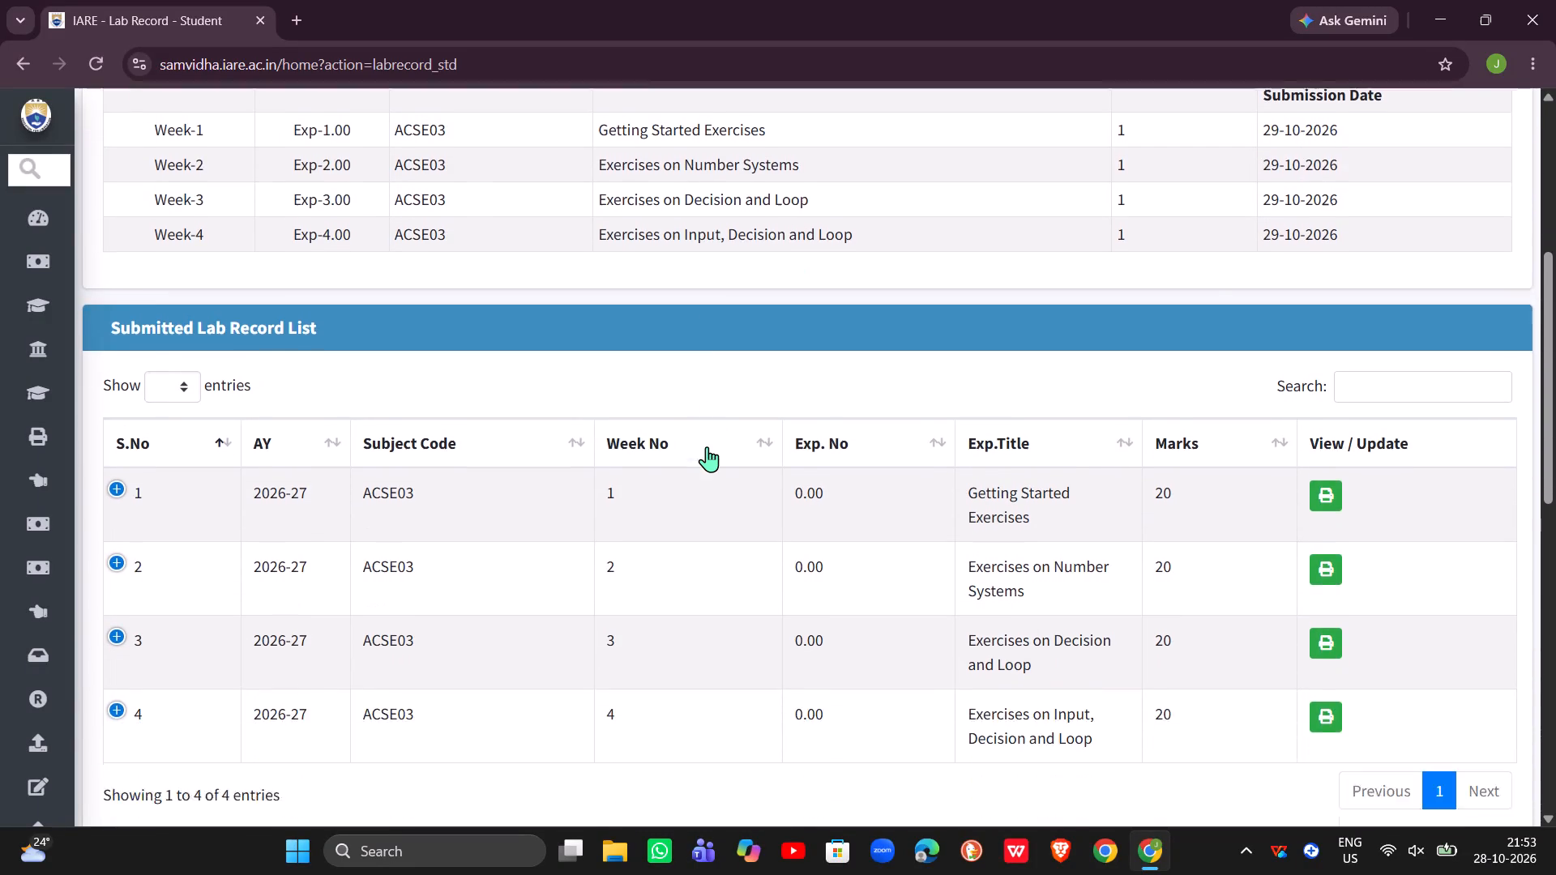
{"action": "scroll", "coordinate": [707, 446], "scroll_direction": "up", "scroll_amount": 1}
{"action": "scroll", "coordinate": [566, 303], "scroll_direction": "down", "scroll_amount": 1}
{"action": "scroll", "coordinate": [566, 303], "scroll_direction": "up", "scroll_amount": 1}
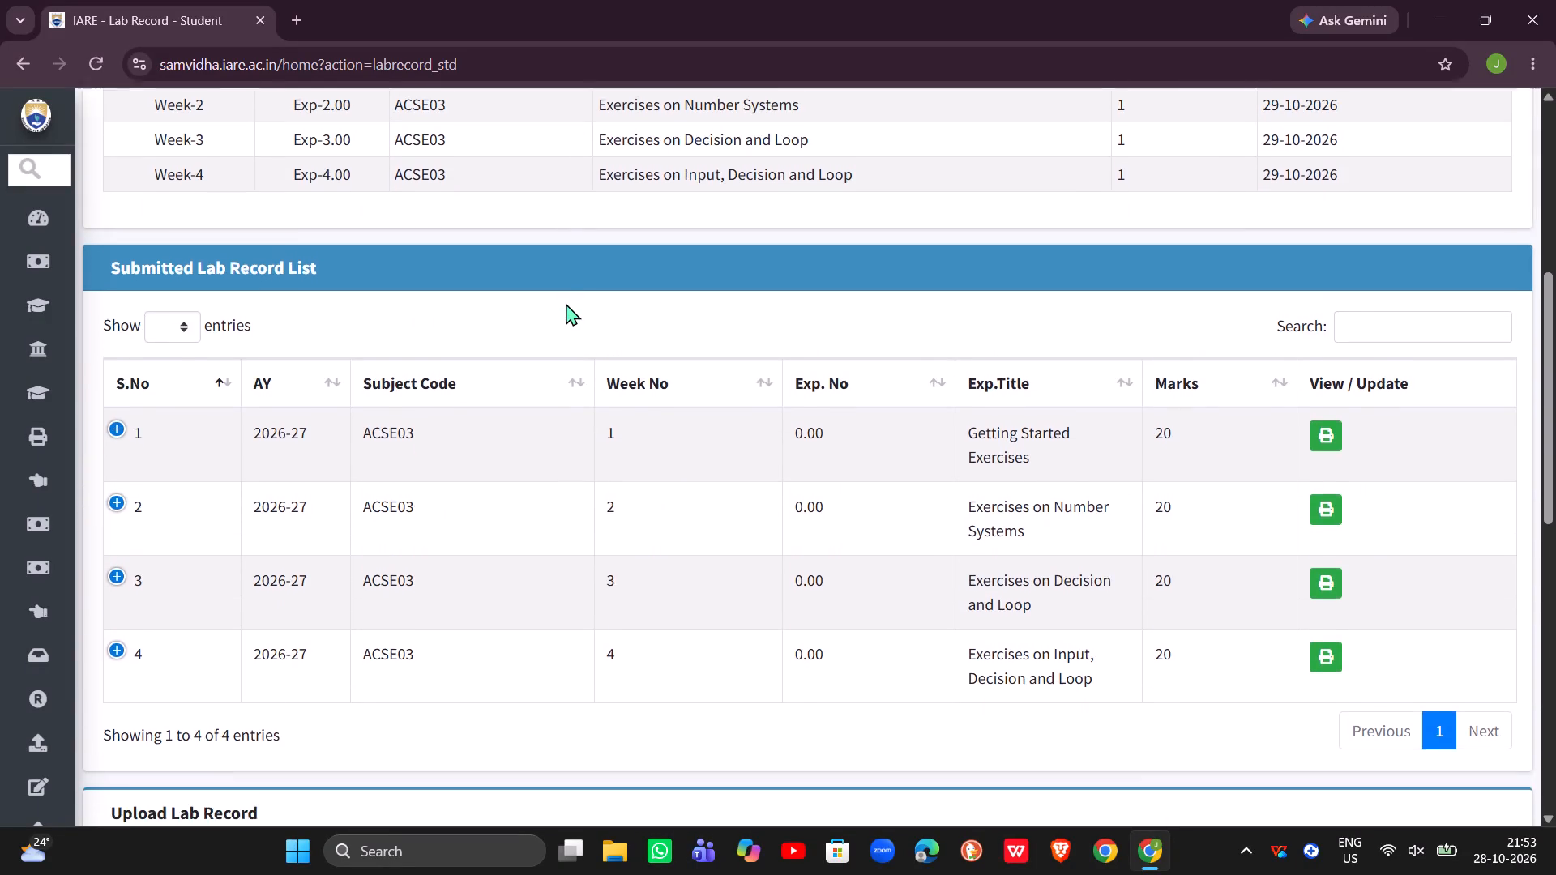
{"action": "scroll", "coordinate": [566, 303], "scroll_direction": "up", "scroll_amount": 4}
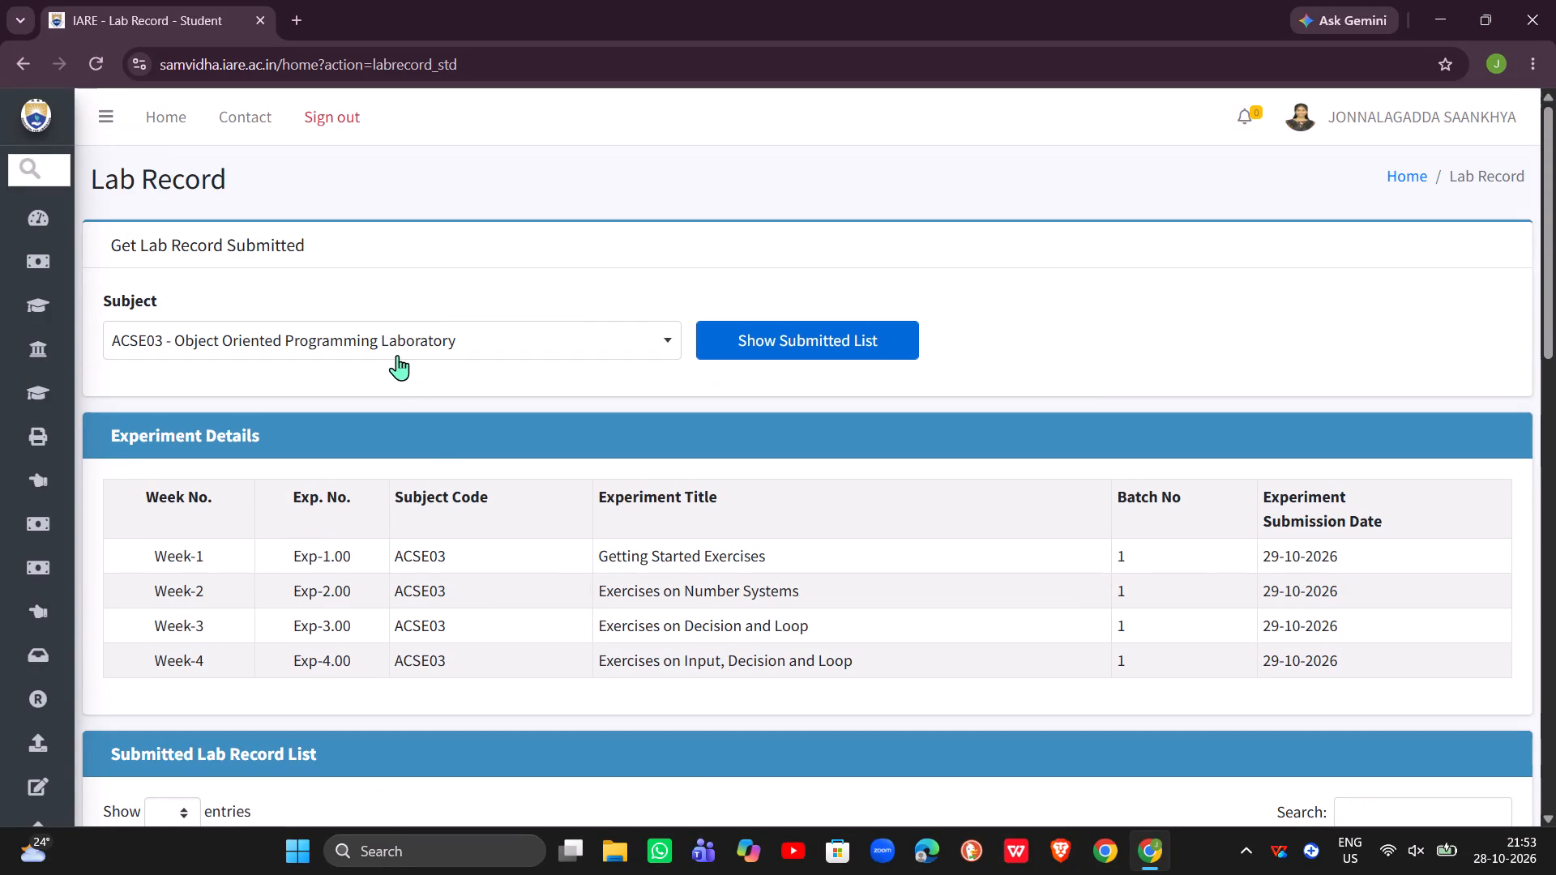
Show the submitted lab records for AHSE06 - Engineering Chemistry Laboratory and review the experiments and their marks.
{"action": "left_click", "coordinate": [393, 354]}
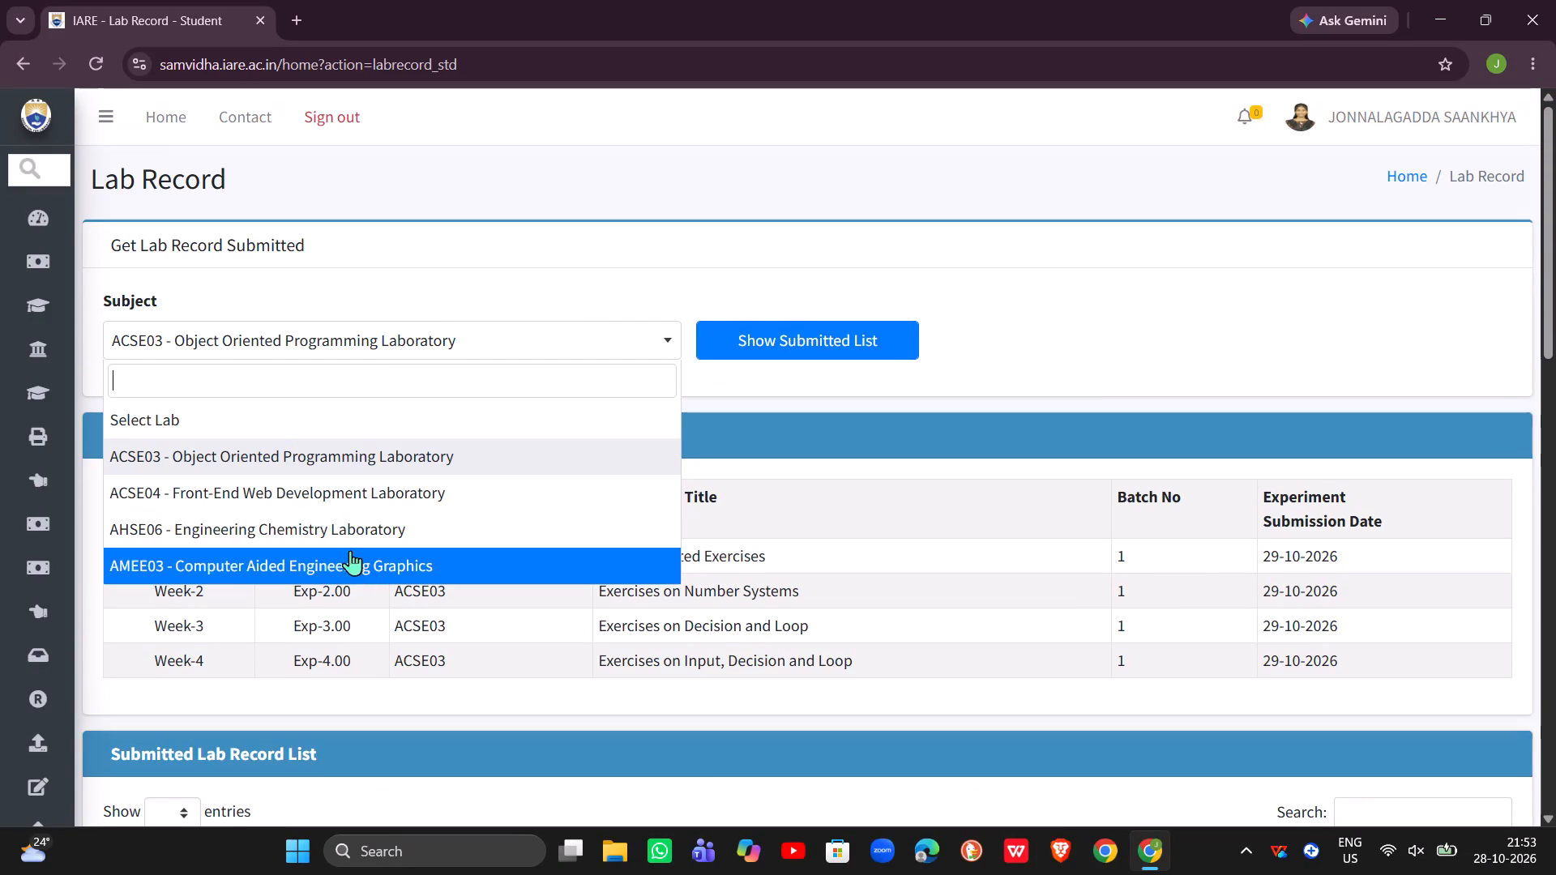
{"action": "left_click", "coordinate": [343, 539]}
{"action": "left_click", "coordinate": [811, 338]}
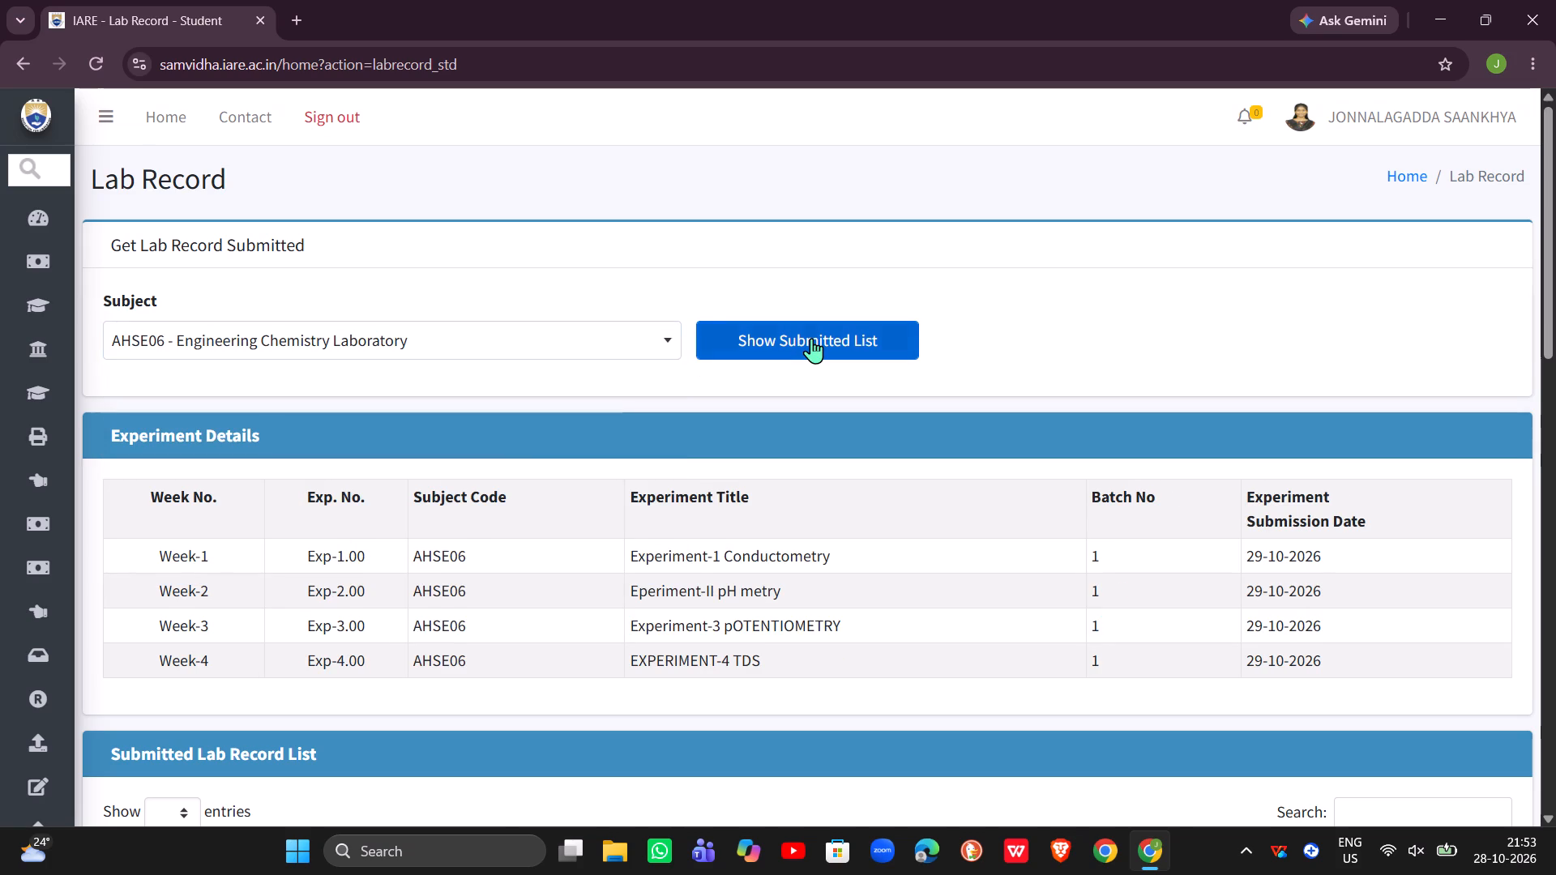
{"action": "scroll", "coordinate": [811, 338], "scroll_direction": "down", "scroll_amount": 4}
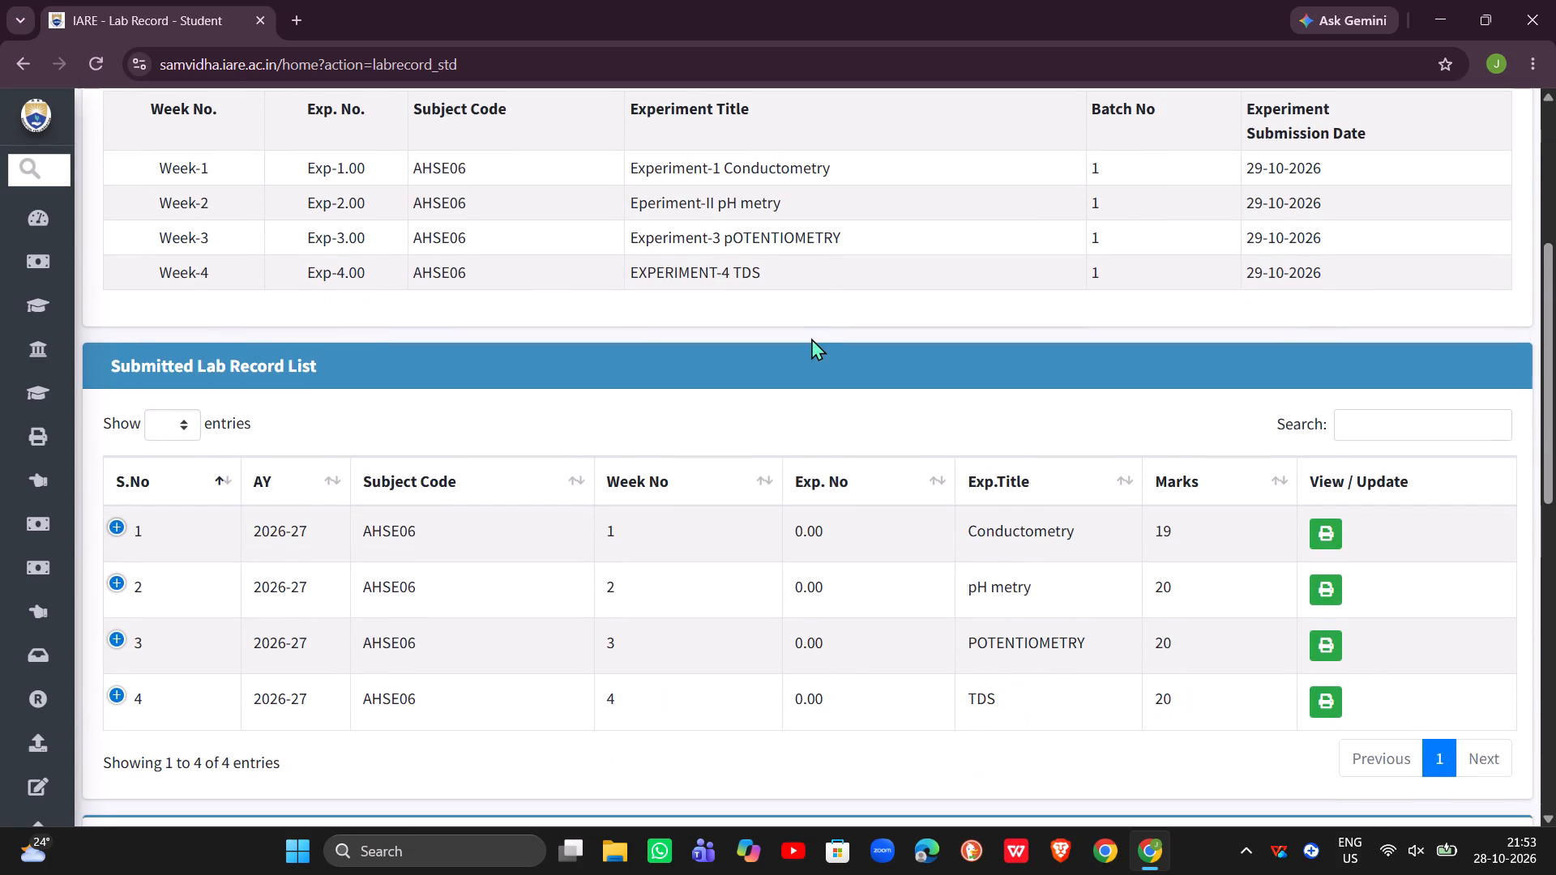
{"action": "scroll", "coordinate": [811, 338], "scroll_direction": "down", "scroll_amount": 2}
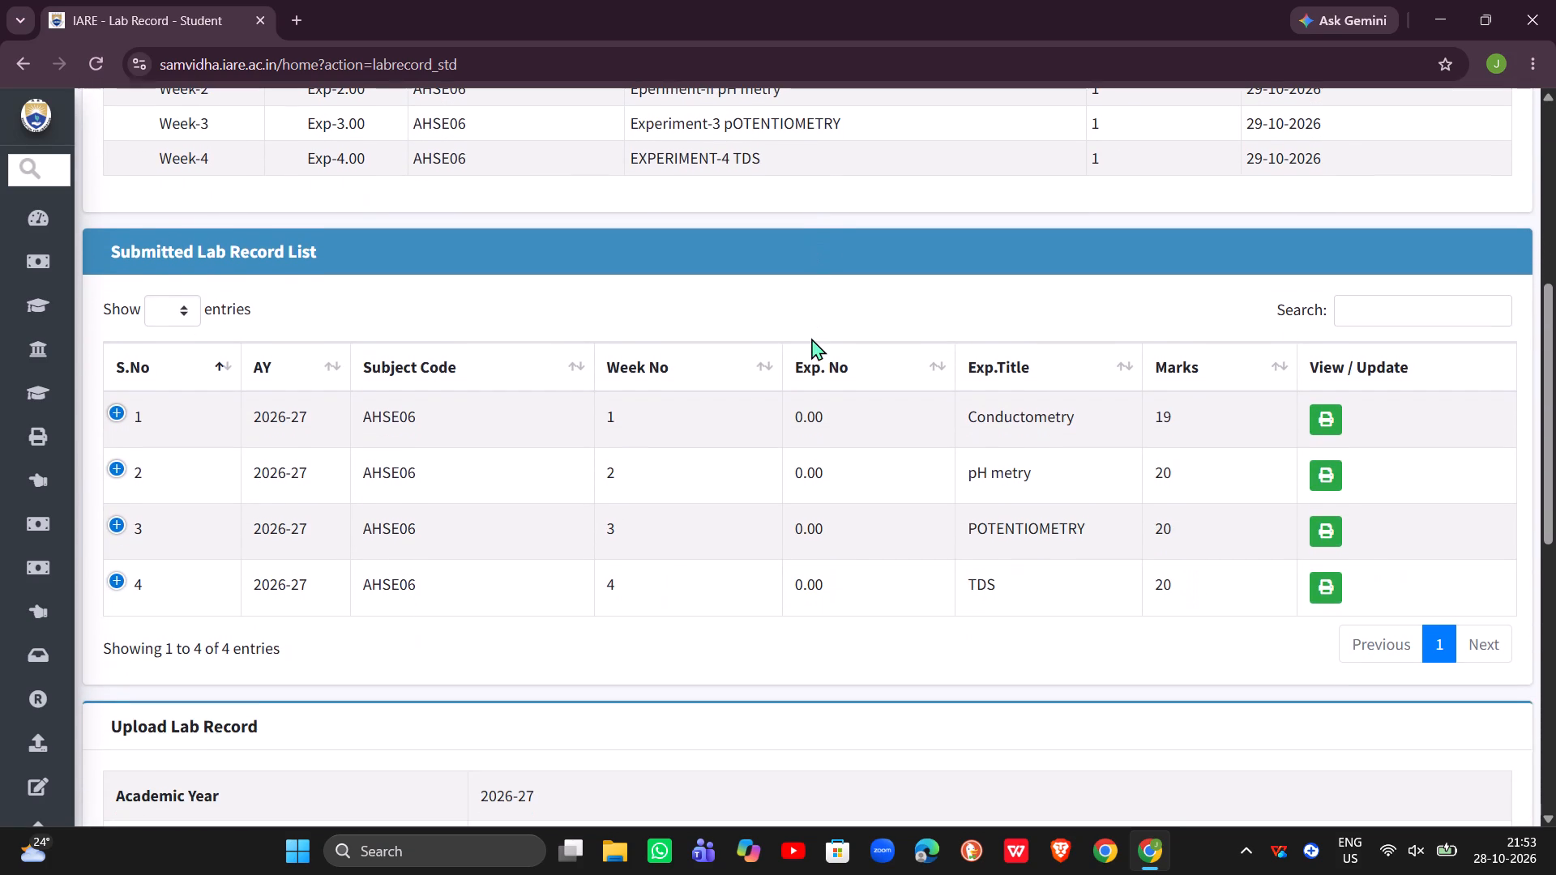
{"action": "scroll", "coordinate": [811, 338], "scroll_direction": "down", "scroll_amount": 1}
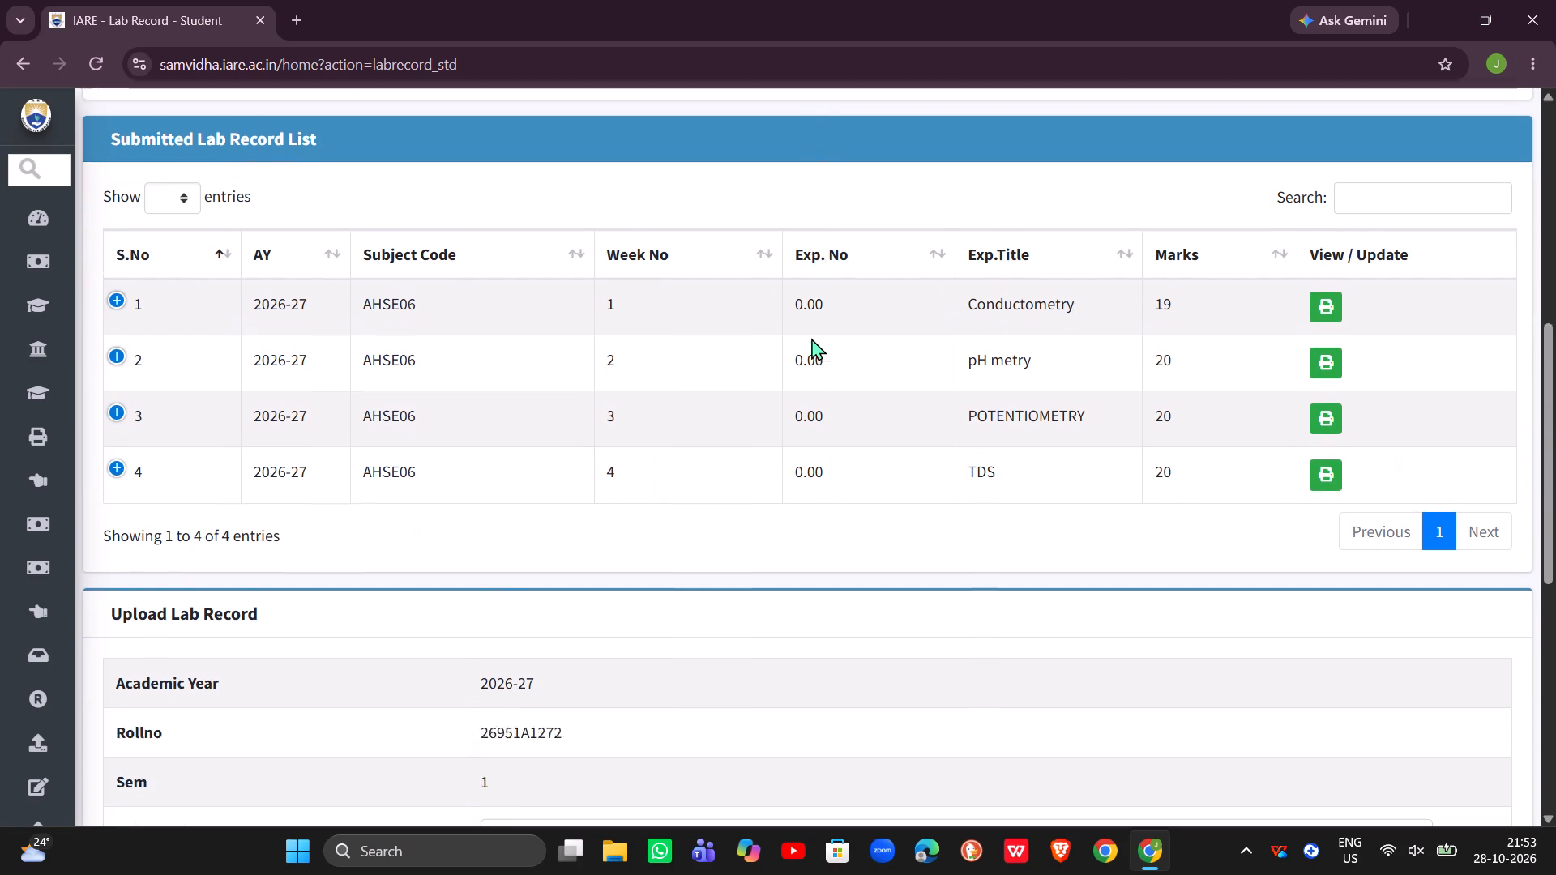
{"action": "scroll", "coordinate": [811, 338], "scroll_direction": "down", "scroll_amount": 3}
{"action": "scroll", "coordinate": [811, 338], "scroll_direction": "up", "scroll_amount": 6}
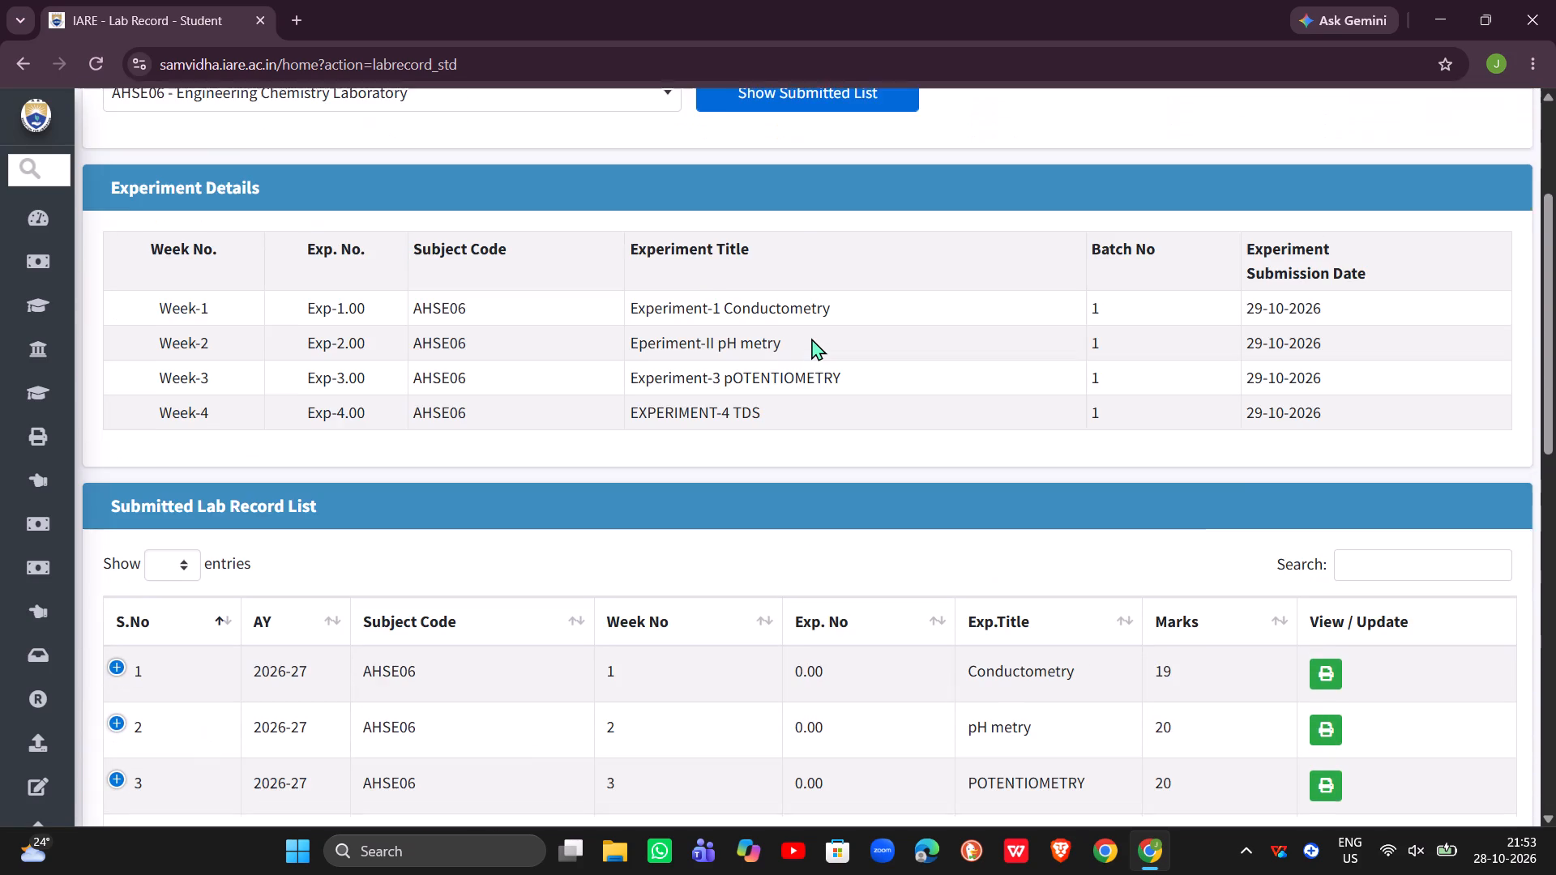
{"action": "scroll", "coordinate": [811, 338], "scroll_direction": "up", "scroll_amount": 2}
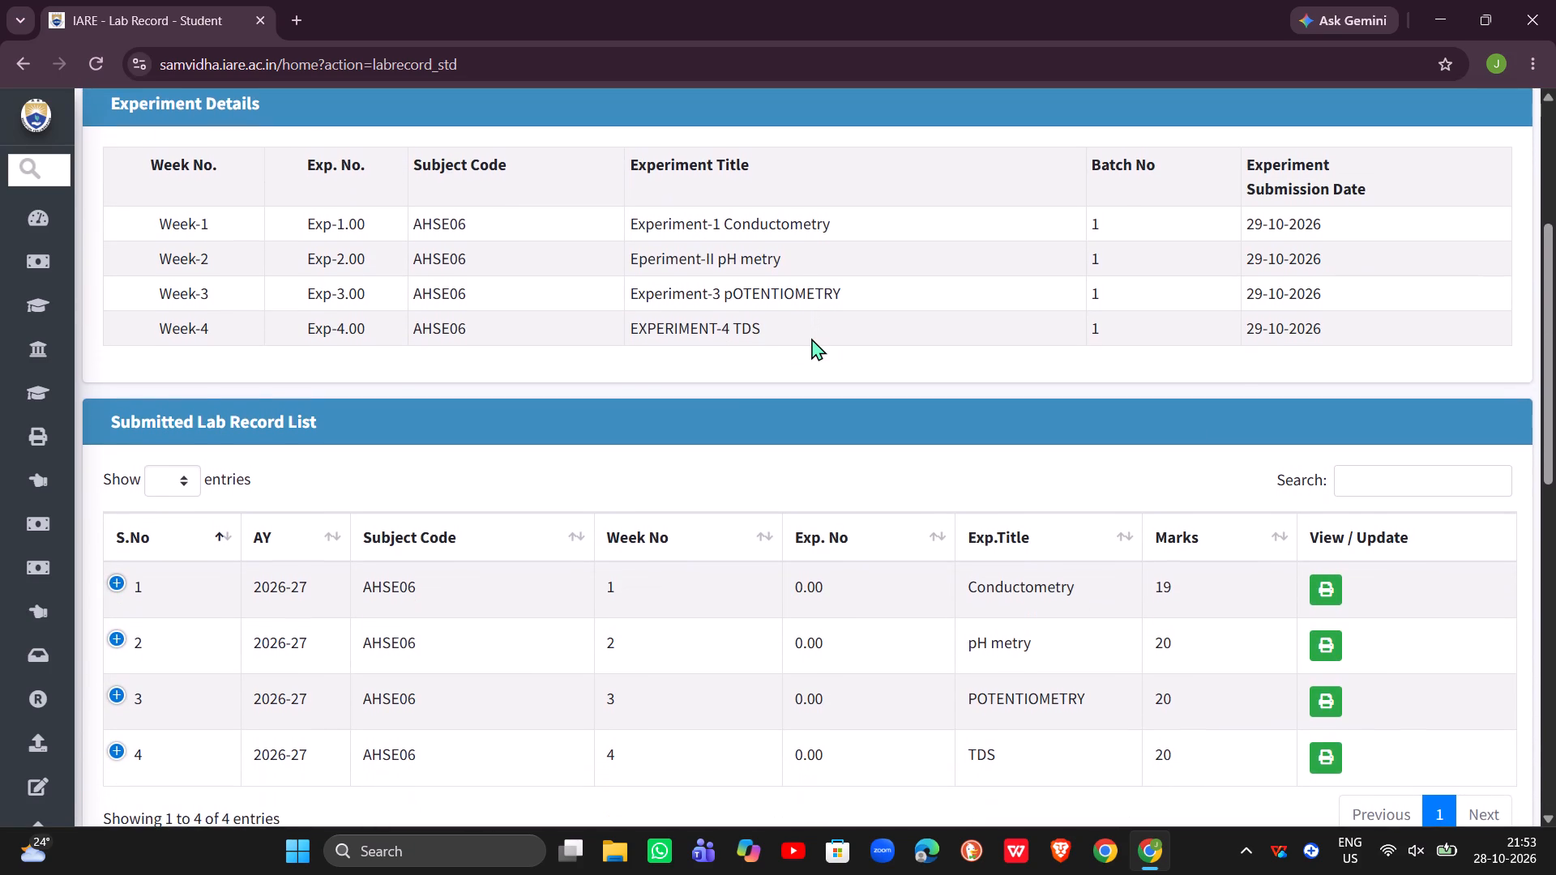
{"action": "scroll", "coordinate": [811, 338], "scroll_direction": "up", "scroll_amount": 1}
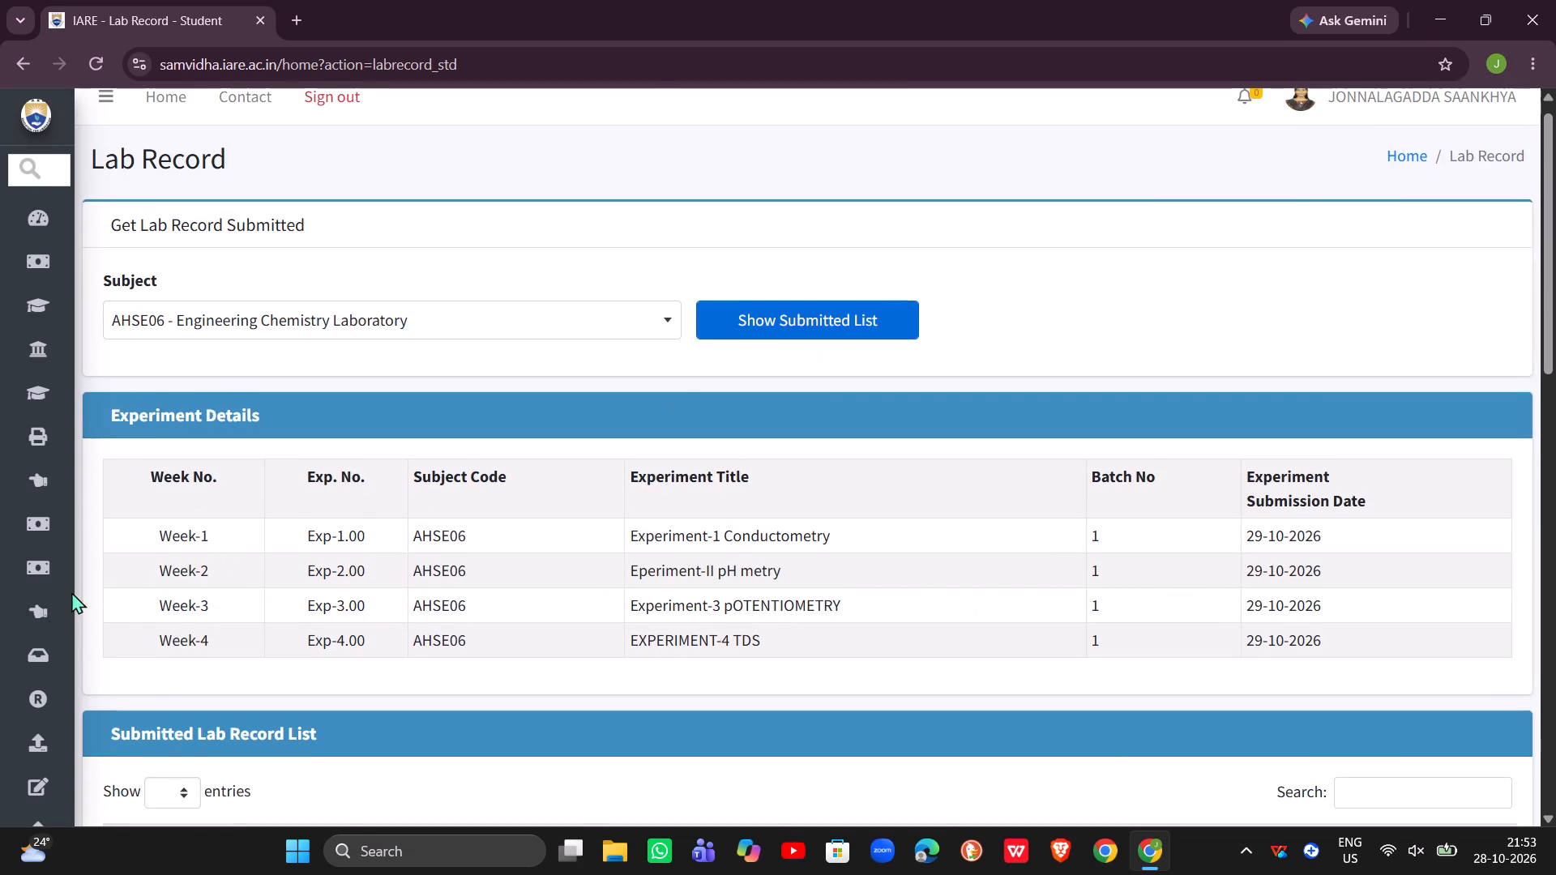
Browse the portal's sections, including Examinations, and open the student Dashboard.
{"action": "scroll", "coordinate": [37, 621], "scroll_direction": "down", "scroll_amount": 2}
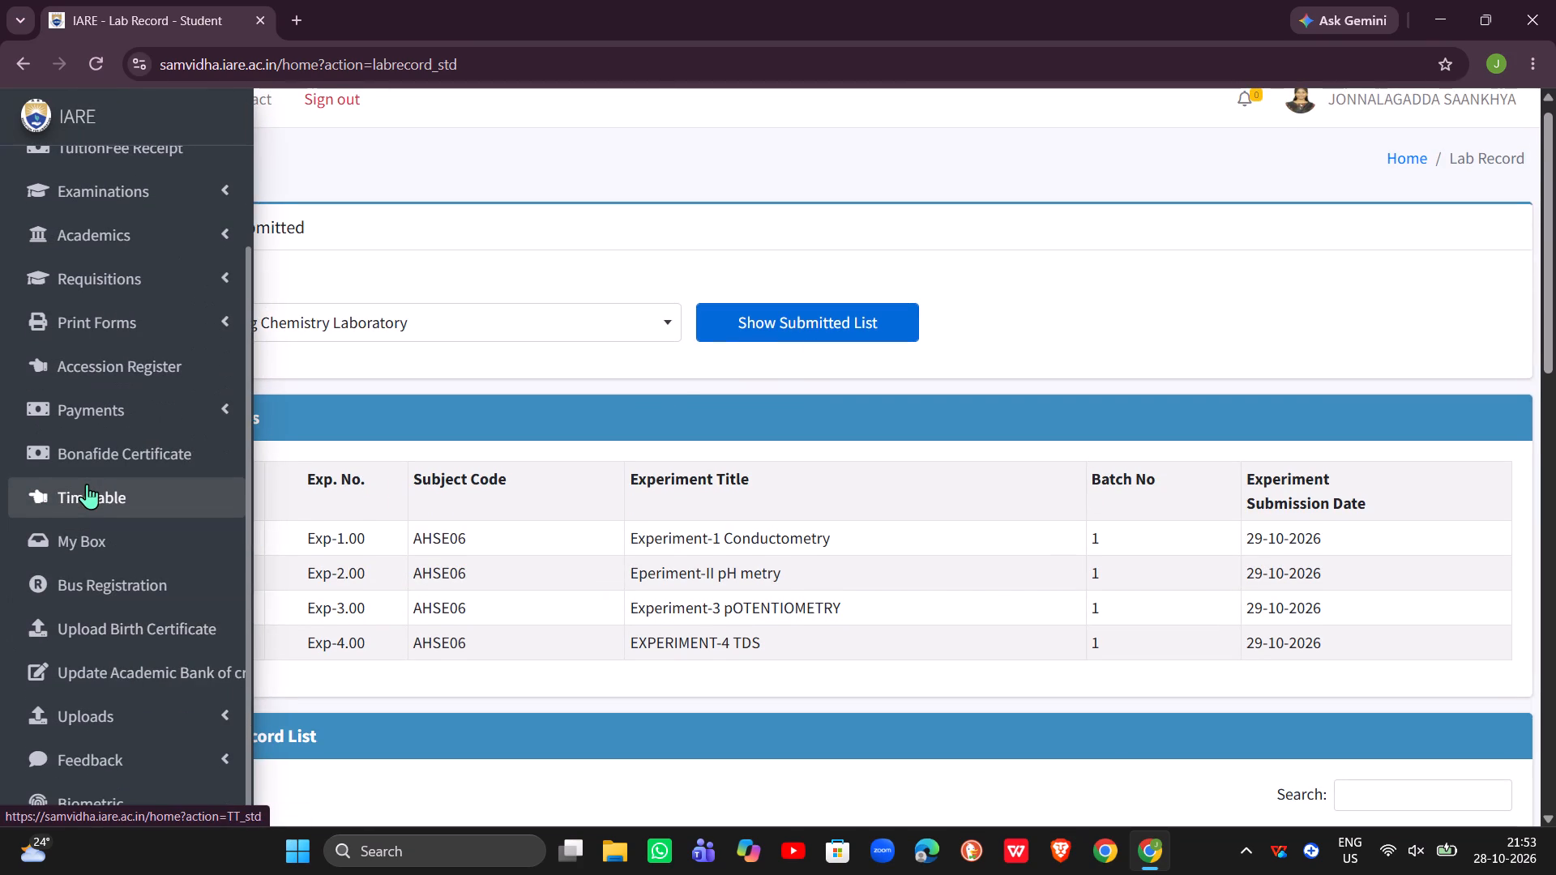
{"action": "scroll", "coordinate": [74, 599], "scroll_direction": "up", "scroll_amount": 3}
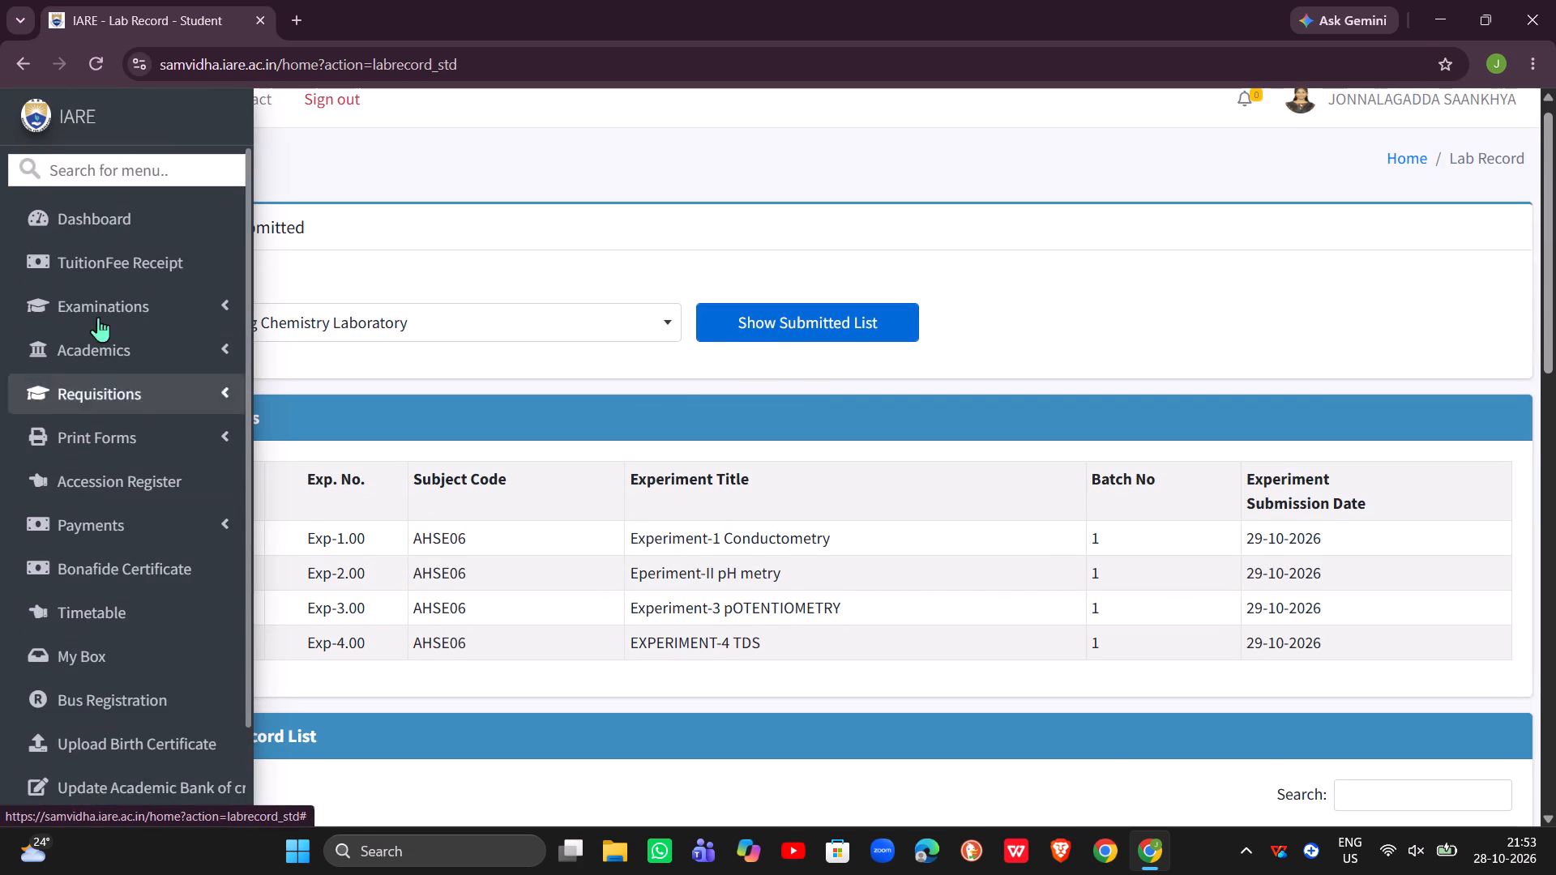
{"action": "left_click", "coordinate": [94, 306]}
{"action": "left_click", "coordinate": [102, 274]}
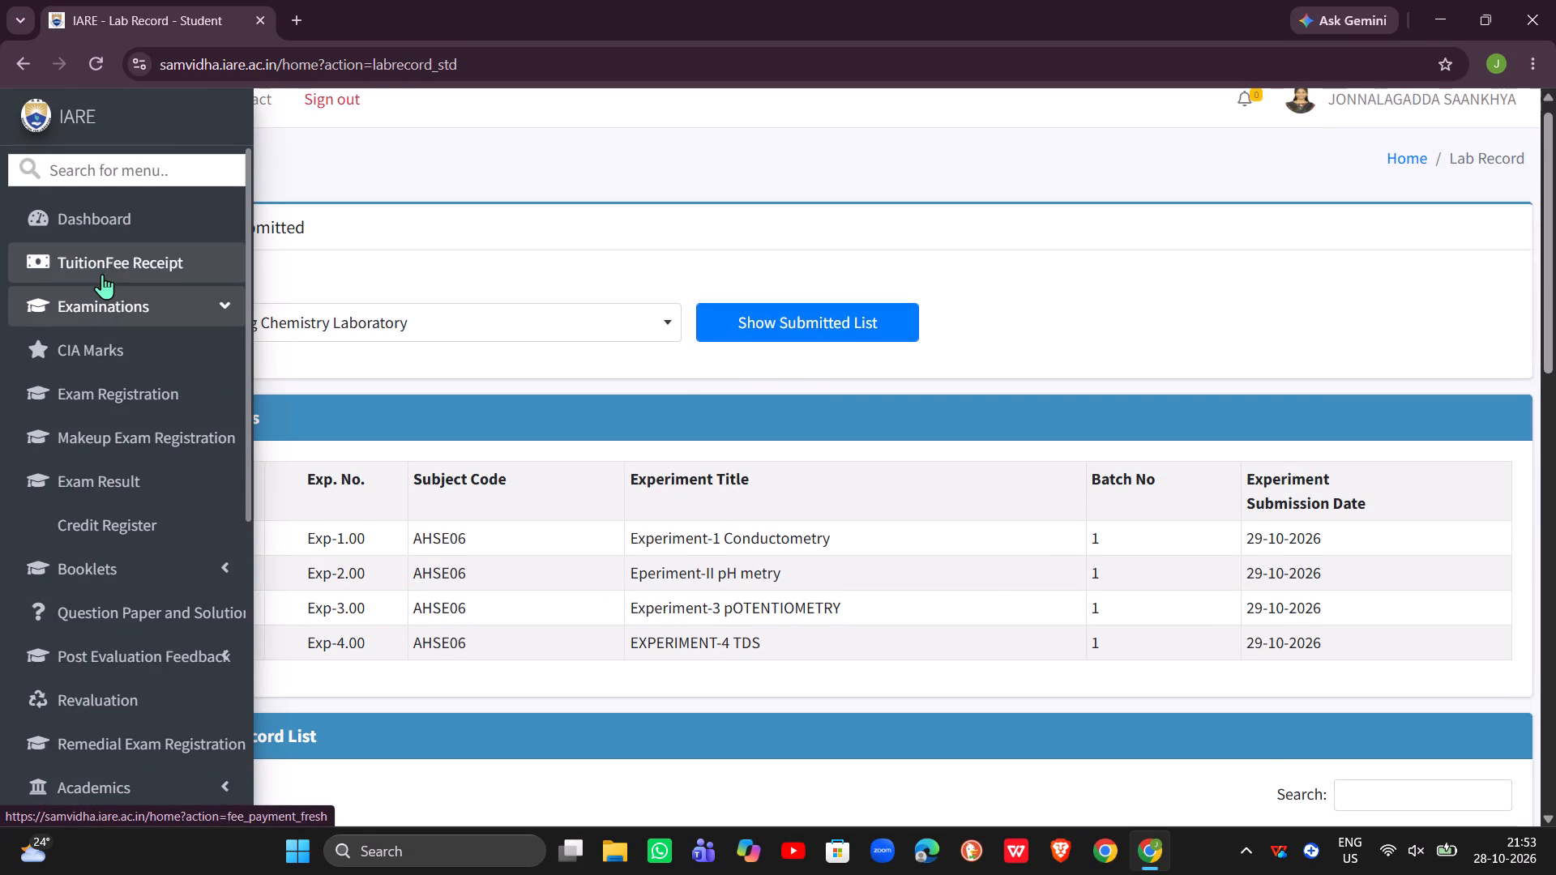
{"action": "left_click", "coordinate": [61, 223]}
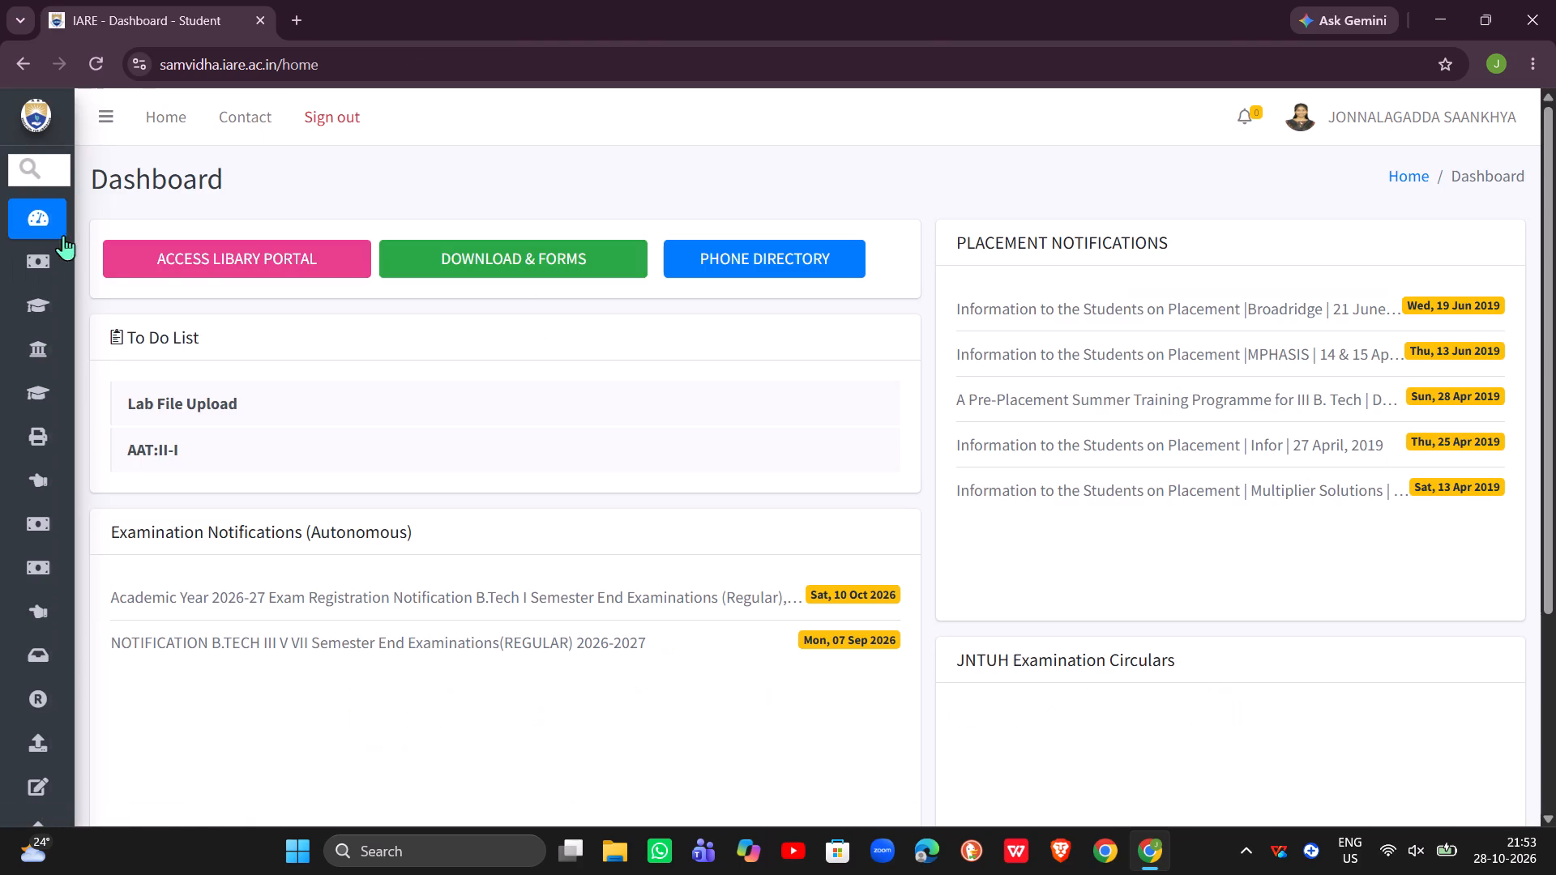
Open the TuitionFee Receipt and read it through to the end, highlighting the amount received.
{"action": "left_click", "coordinate": [67, 257]}
{"action": "scroll", "coordinate": [468, 495], "scroll_direction": "down", "scroll_amount": 1}
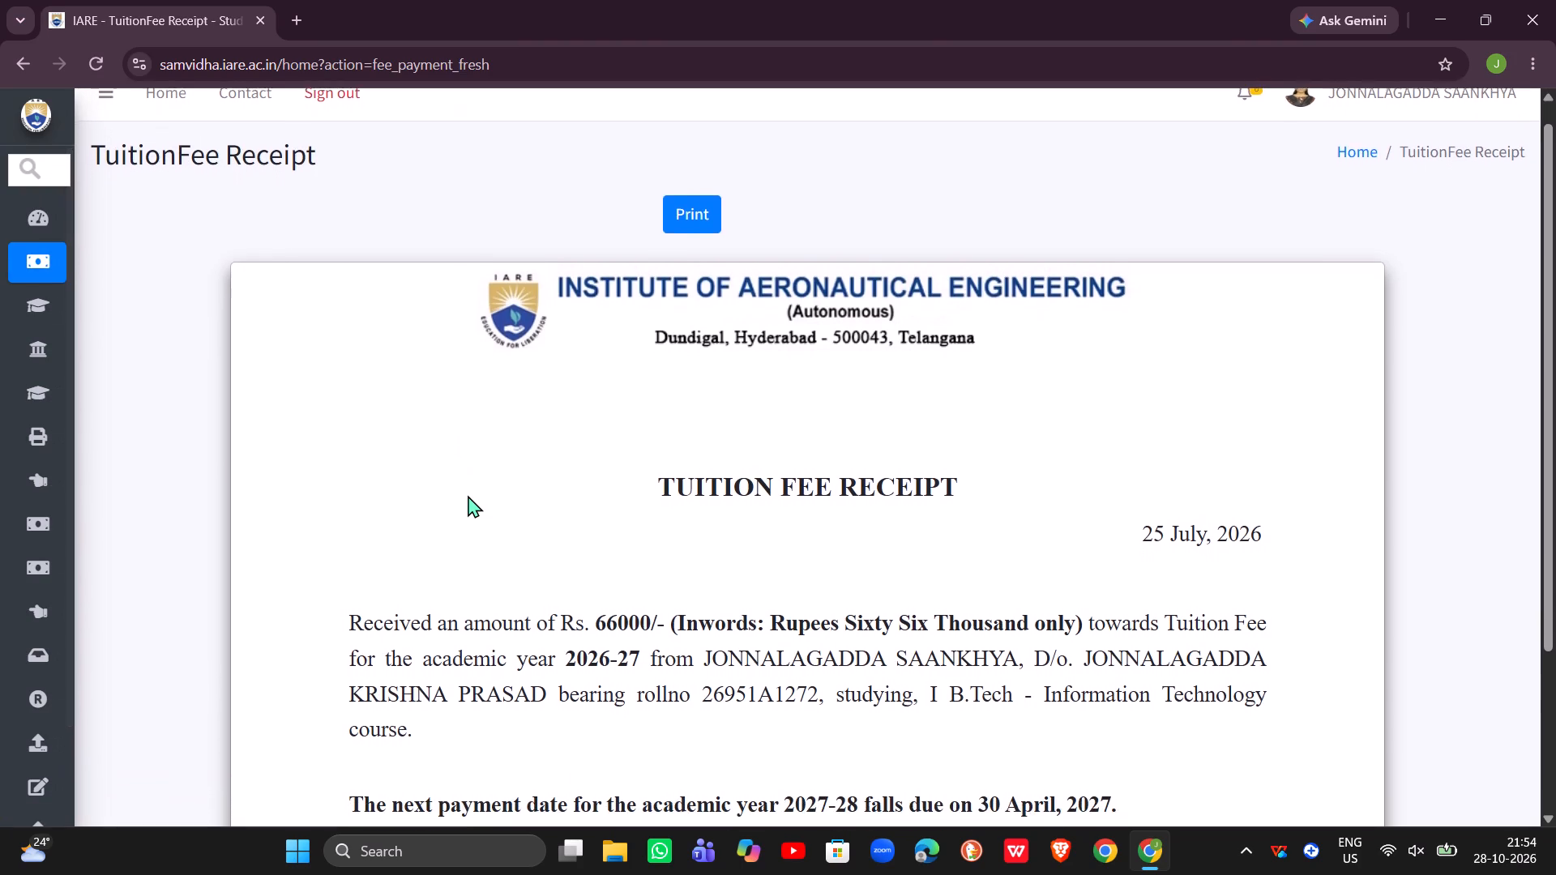
{"action": "scroll", "coordinate": [468, 495], "scroll_direction": "down", "scroll_amount": 1}
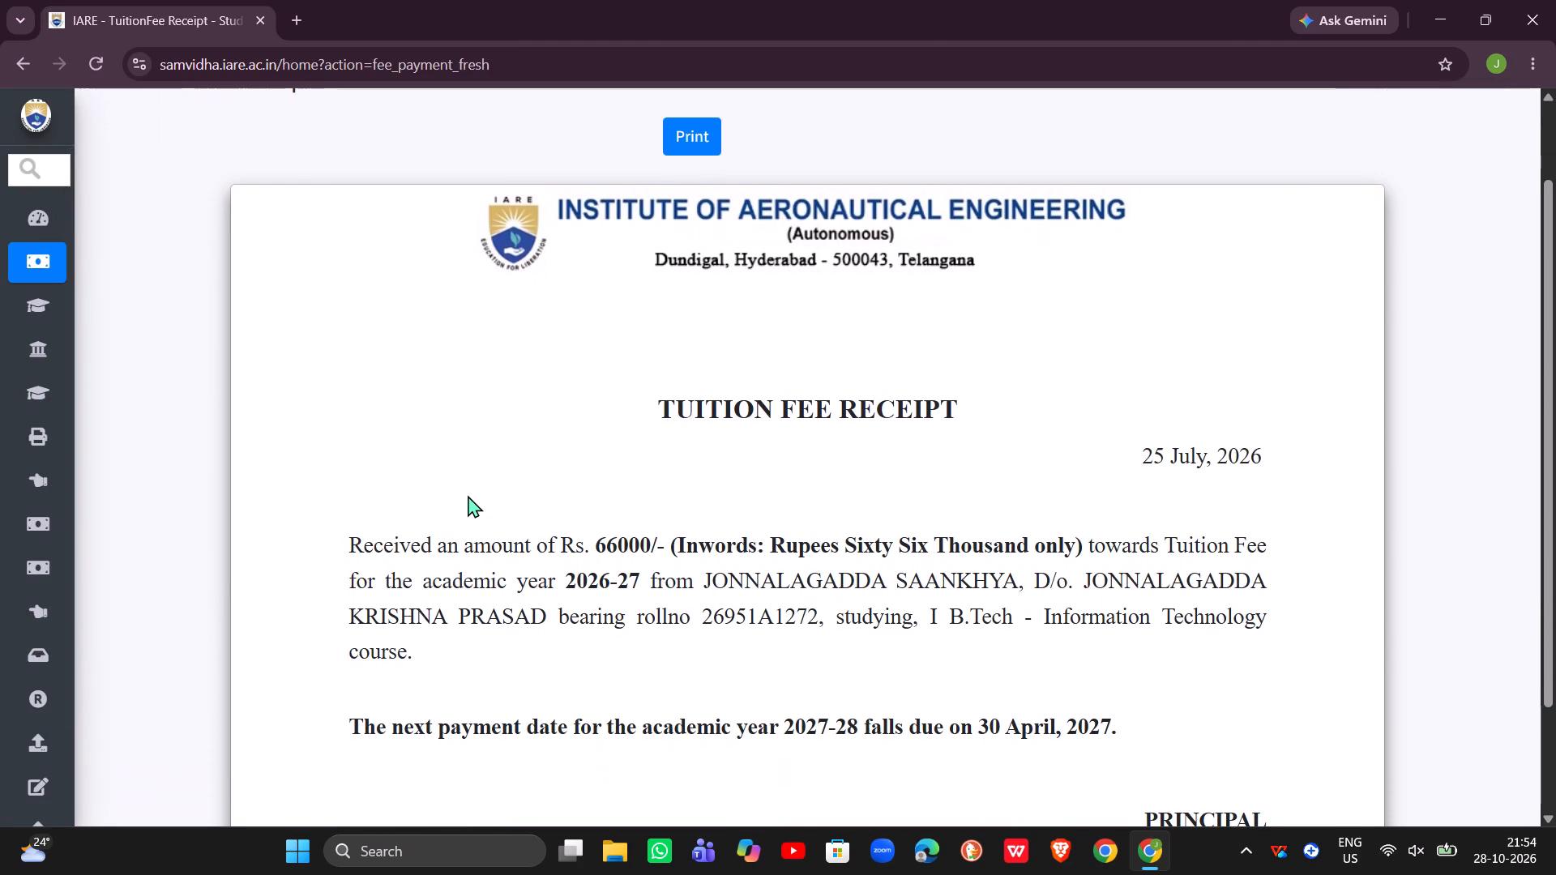
{"action": "scroll", "coordinate": [468, 495], "scroll_direction": "down", "scroll_amount": 1}
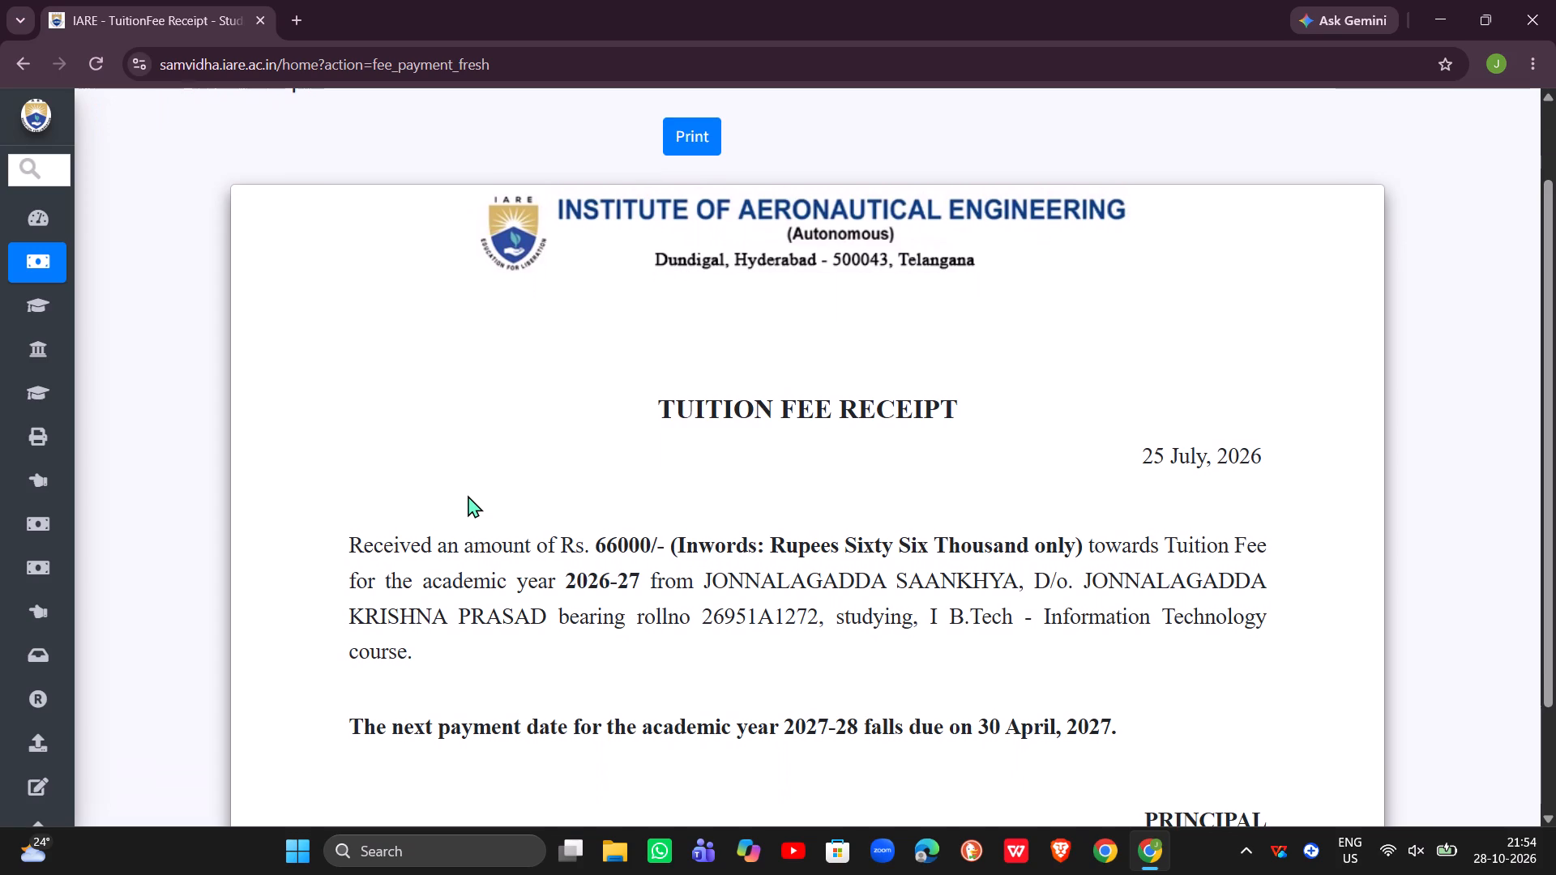
{"action": "scroll", "coordinate": [468, 495], "scroll_direction": "down", "scroll_amount": 1}
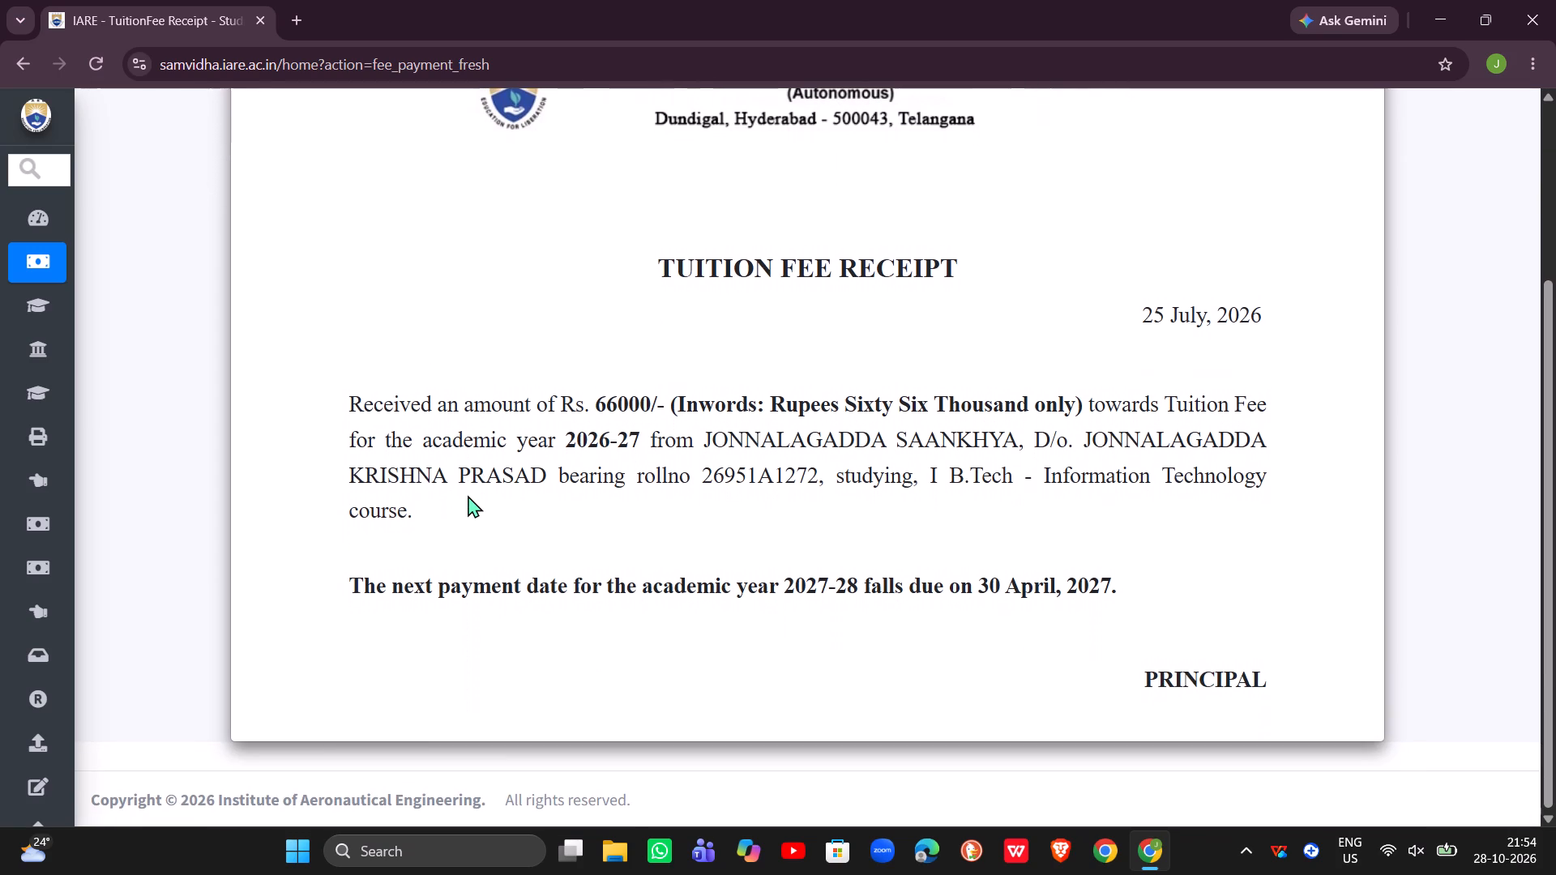
{"action": "scroll", "coordinate": [468, 495], "scroll_direction": "down", "scroll_amount": 1}
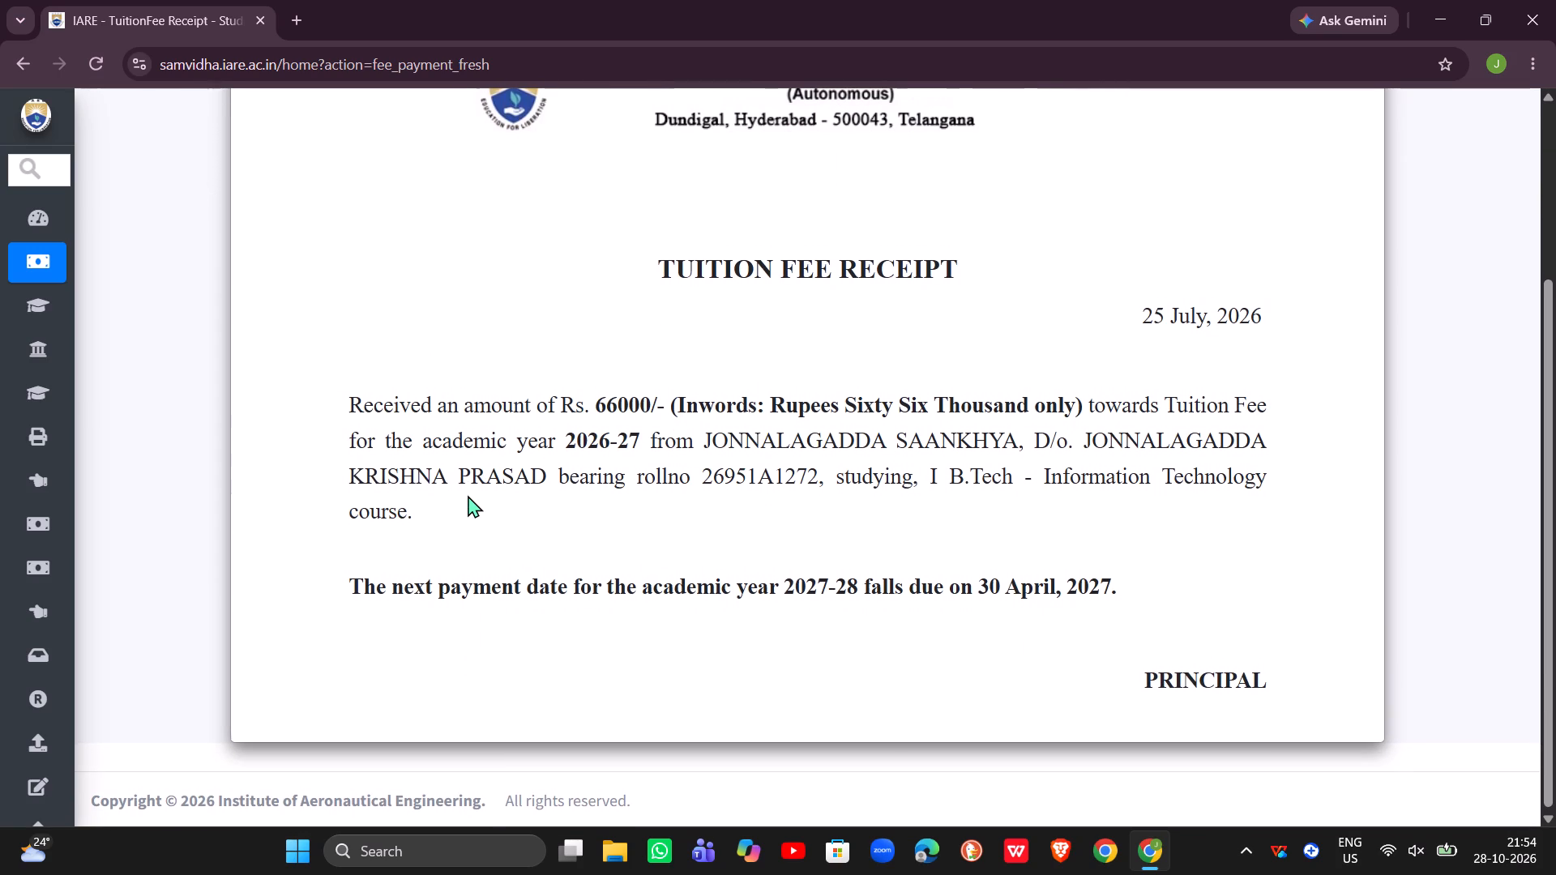
{"action": "scroll", "coordinate": [468, 495], "scroll_direction": "down", "scroll_amount": 1}
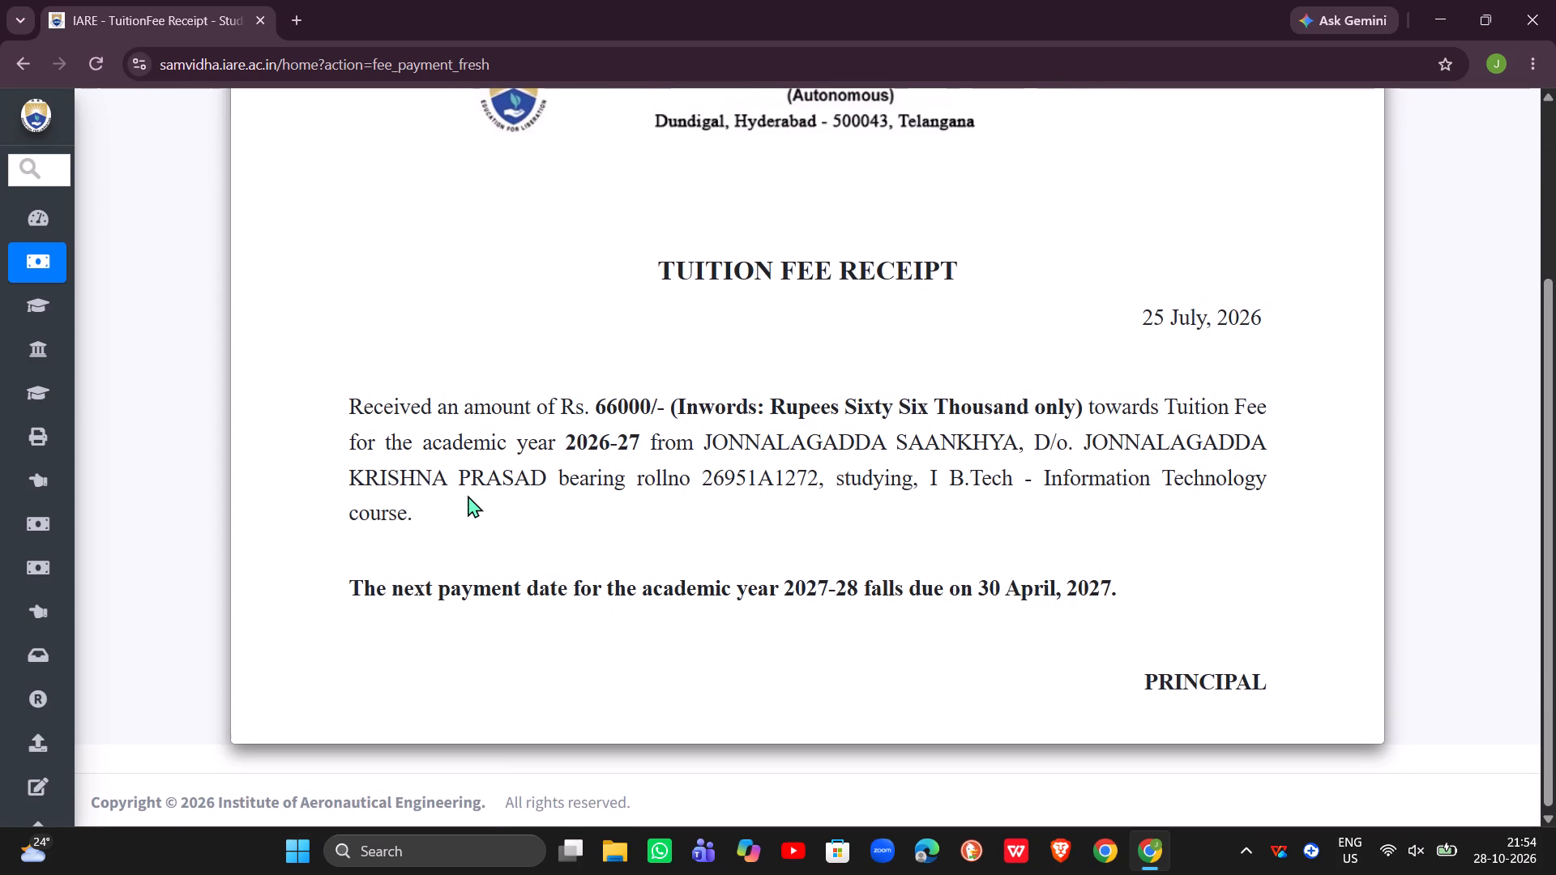
{"action": "scroll", "coordinate": [468, 495], "scroll_direction": "down", "scroll_amount": 1}
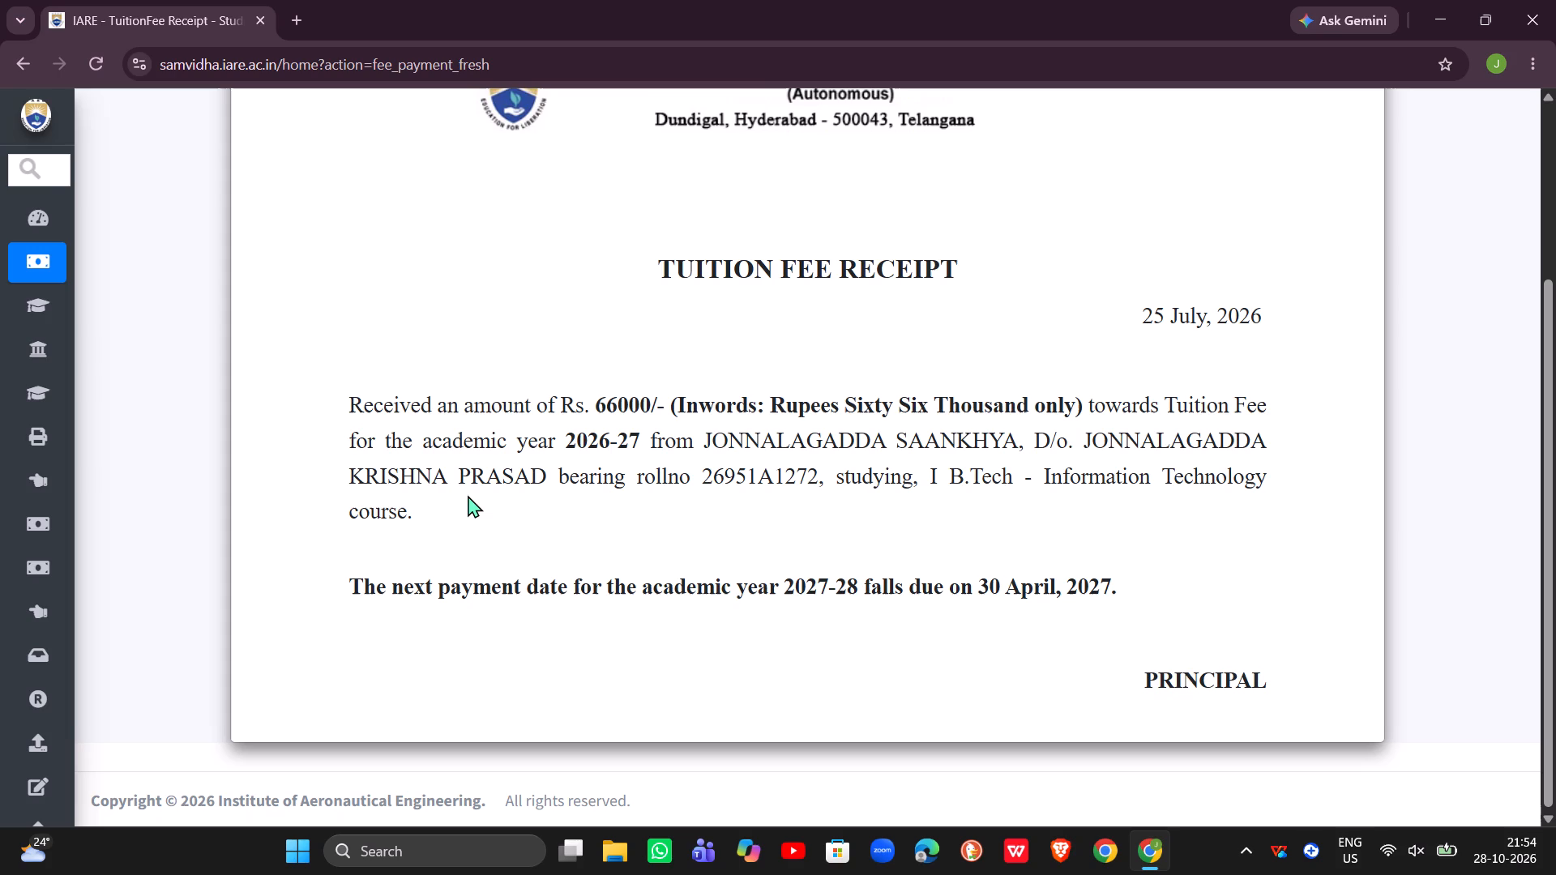
{"action": "scroll", "coordinate": [468, 495], "scroll_direction": "down", "scroll_amount": 1}
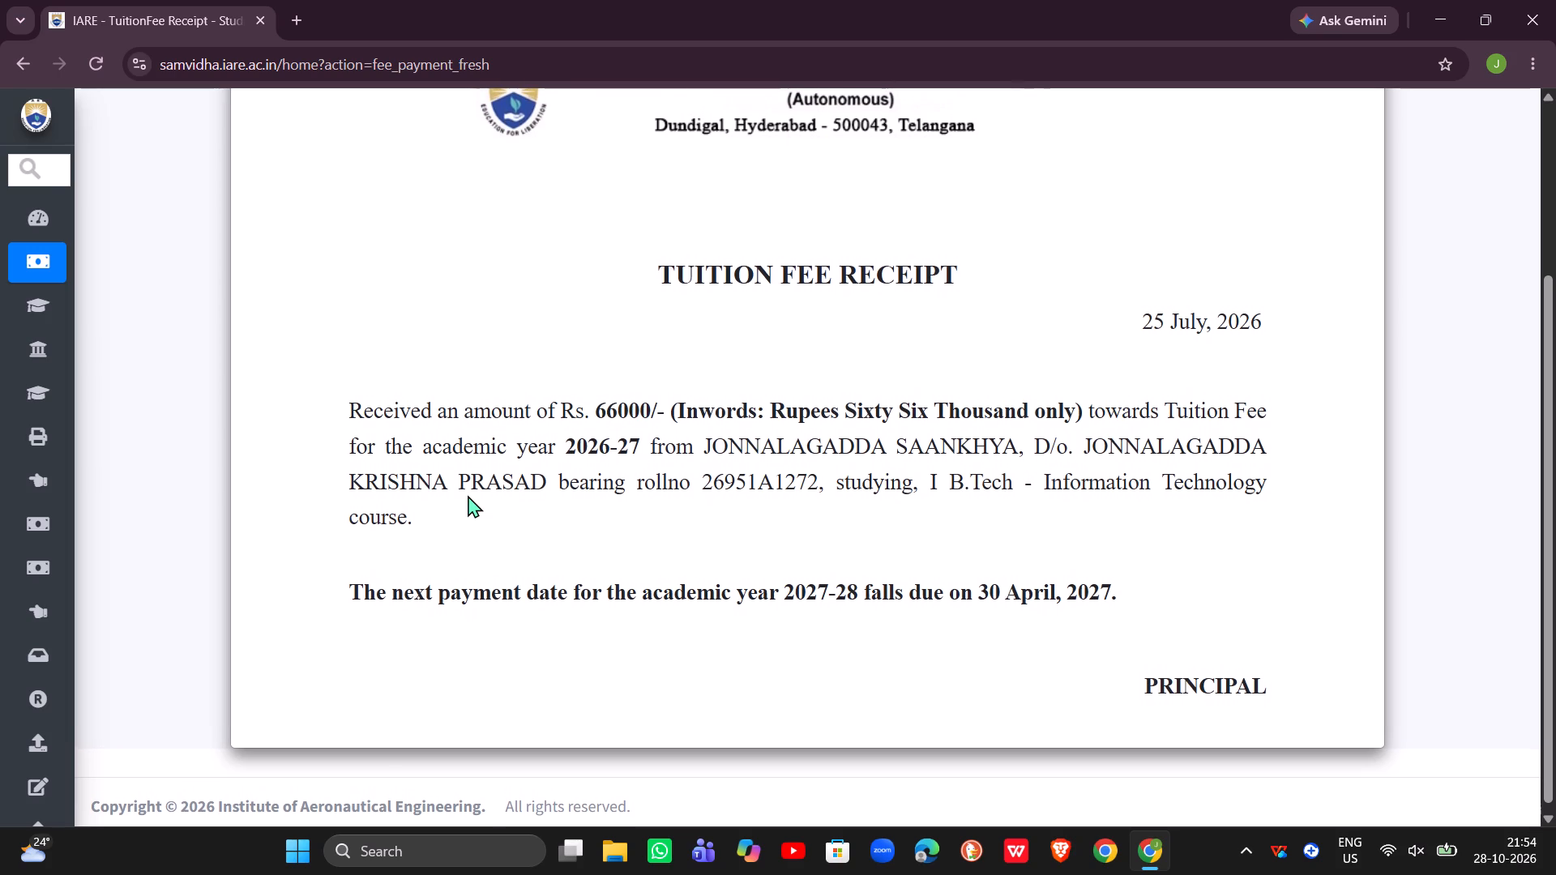
{"action": "scroll", "coordinate": [468, 495], "scroll_direction": "down", "scroll_amount": 1}
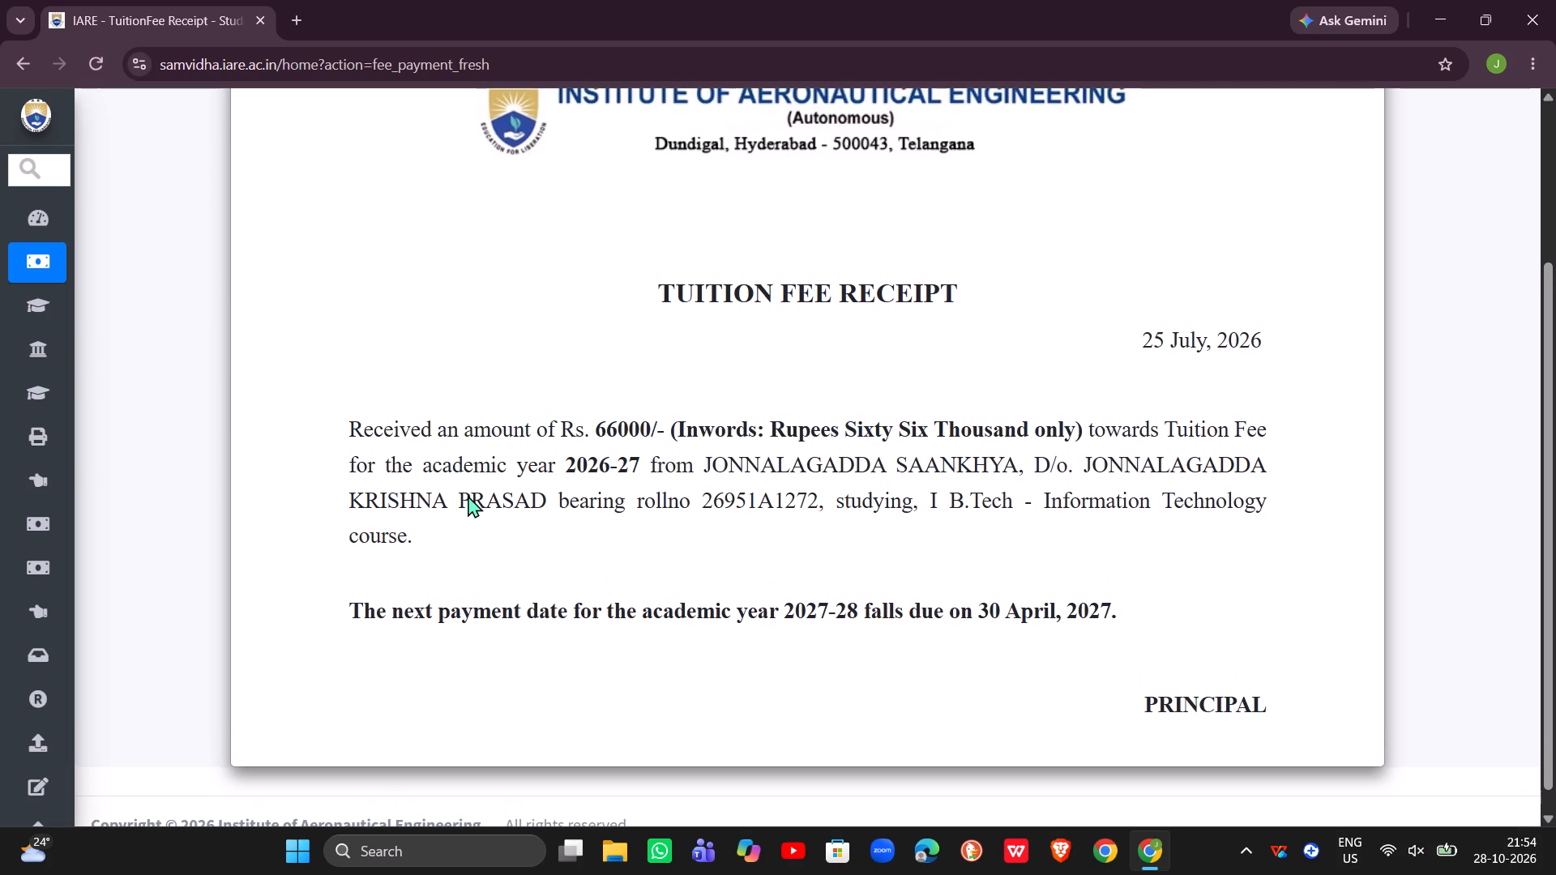
{"action": "scroll", "coordinate": [468, 495], "scroll_direction": "down", "scroll_amount": 1}
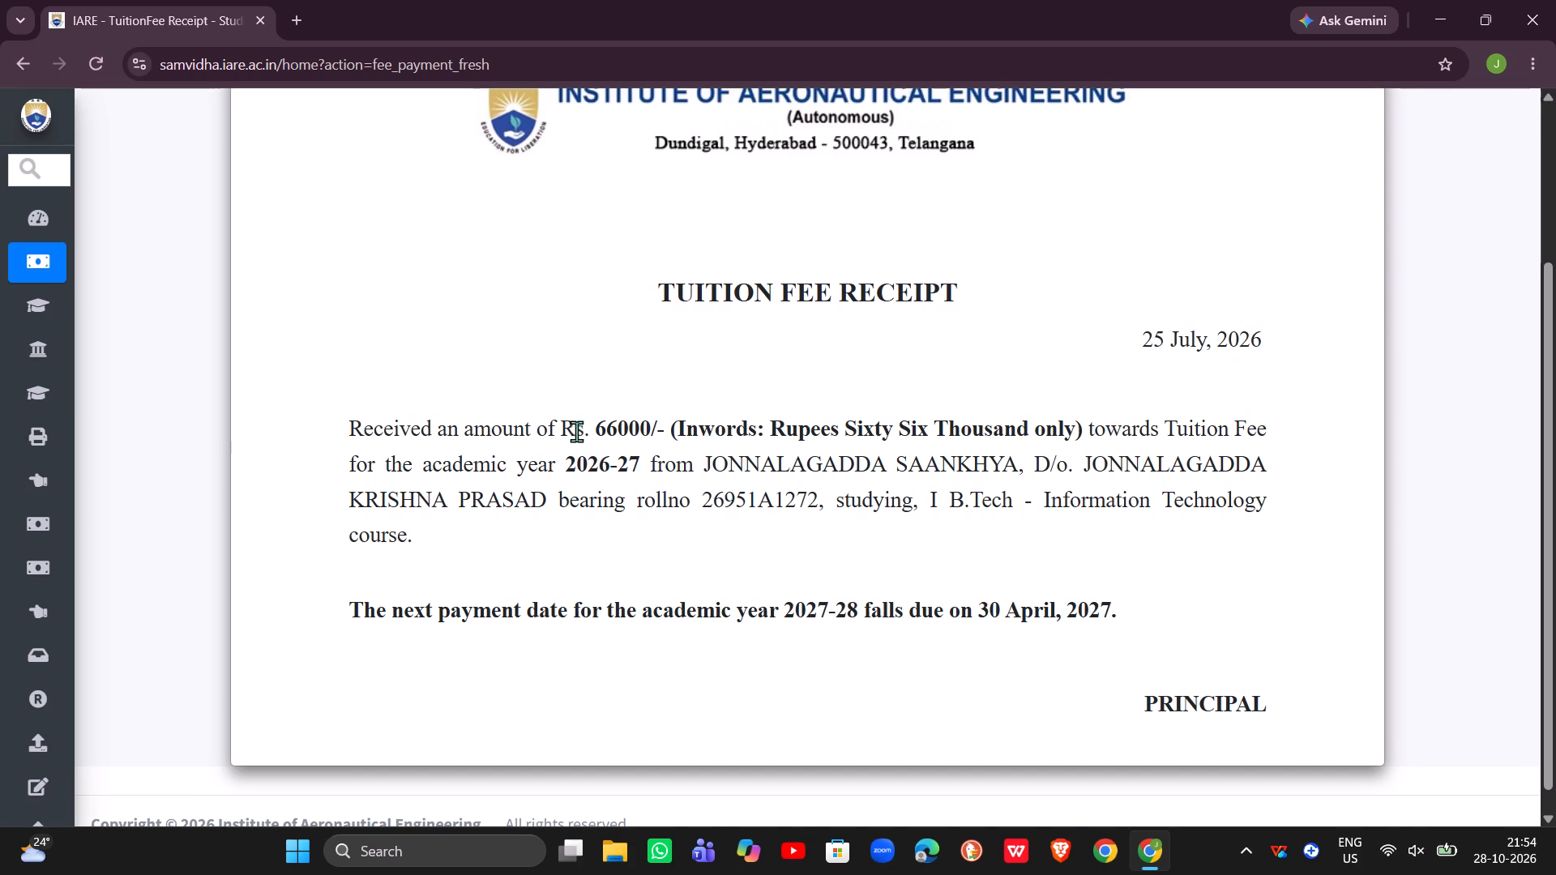
{"action": "left_click_drag", "start_coordinate": [568, 433], "coordinate": [660, 433]}
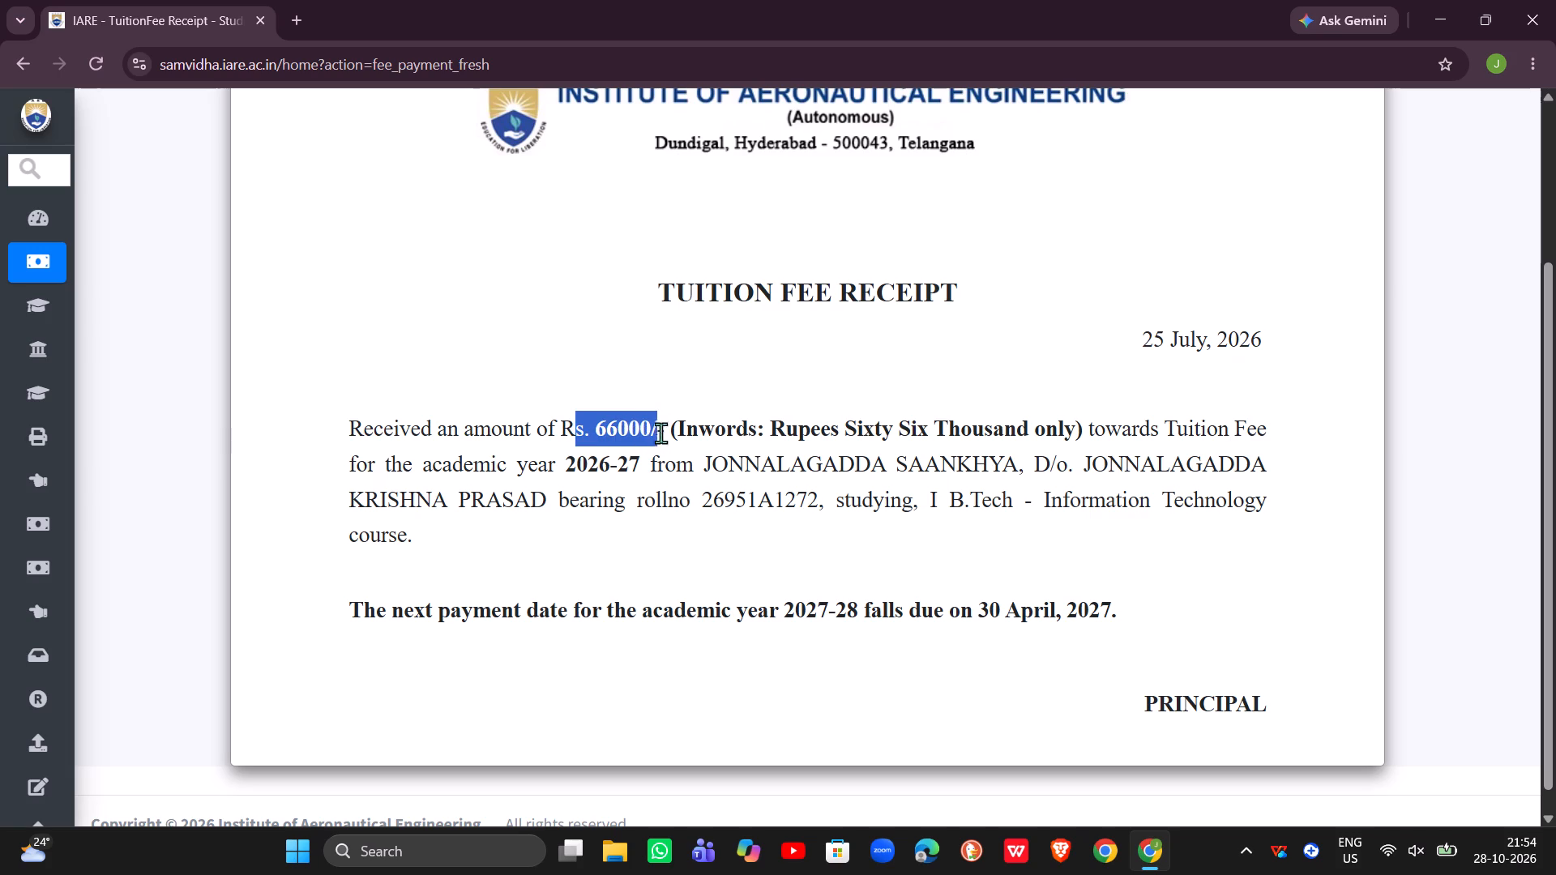
{"action": "left_click_drag", "start_coordinate": [660, 433], "coordinate": [672, 431]}
{"action": "left_click", "coordinate": [261, 400]}
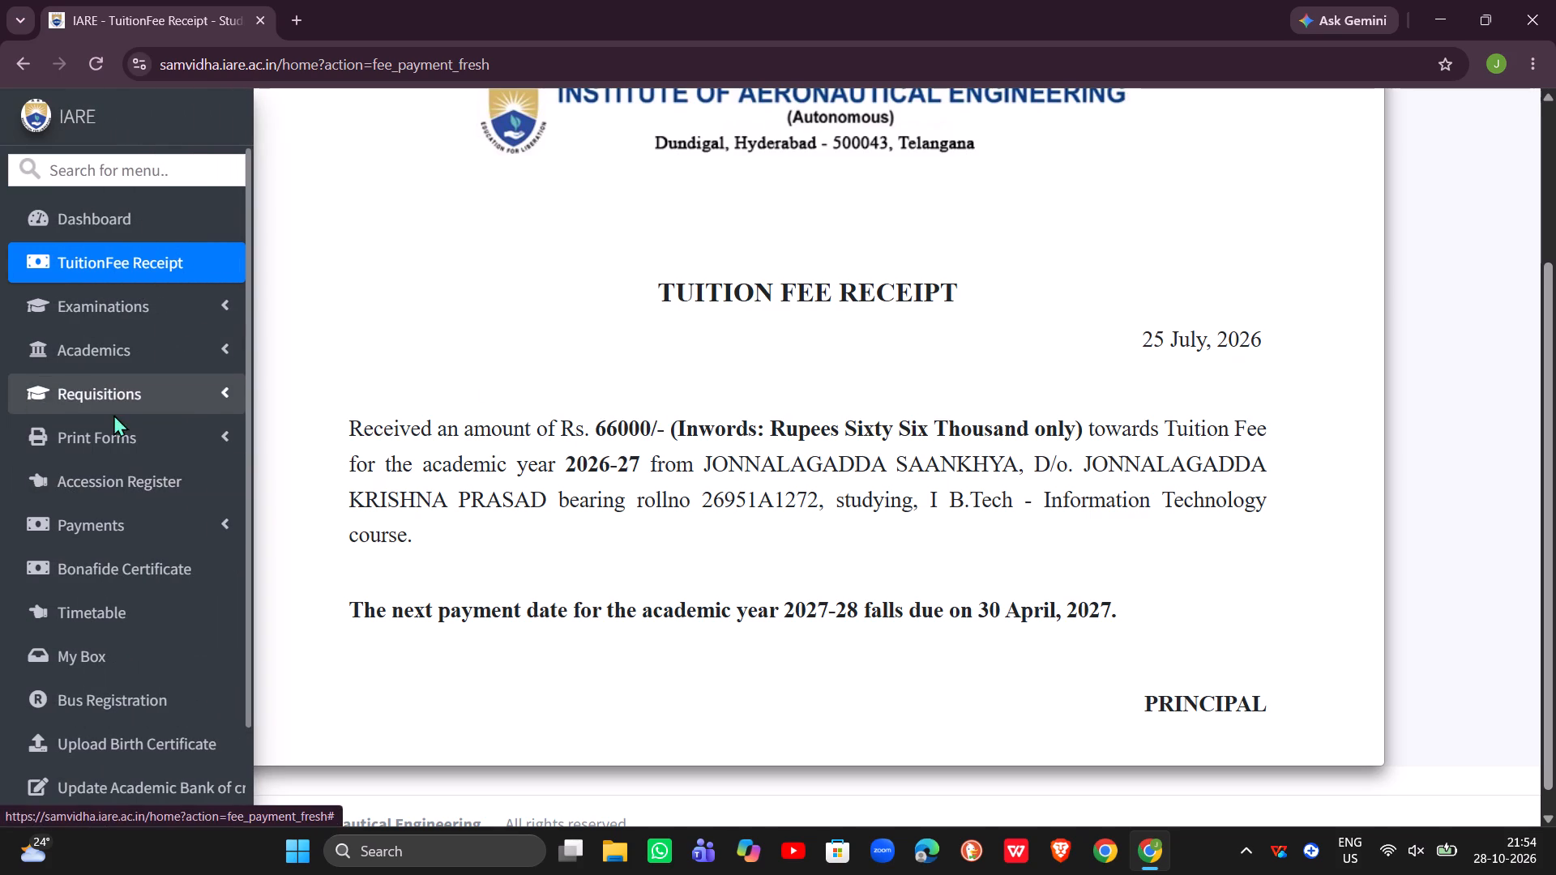
Browse the Examinations and Academics sections and open the Course Content Delivery page.
{"action": "left_click", "coordinate": [157, 309]}
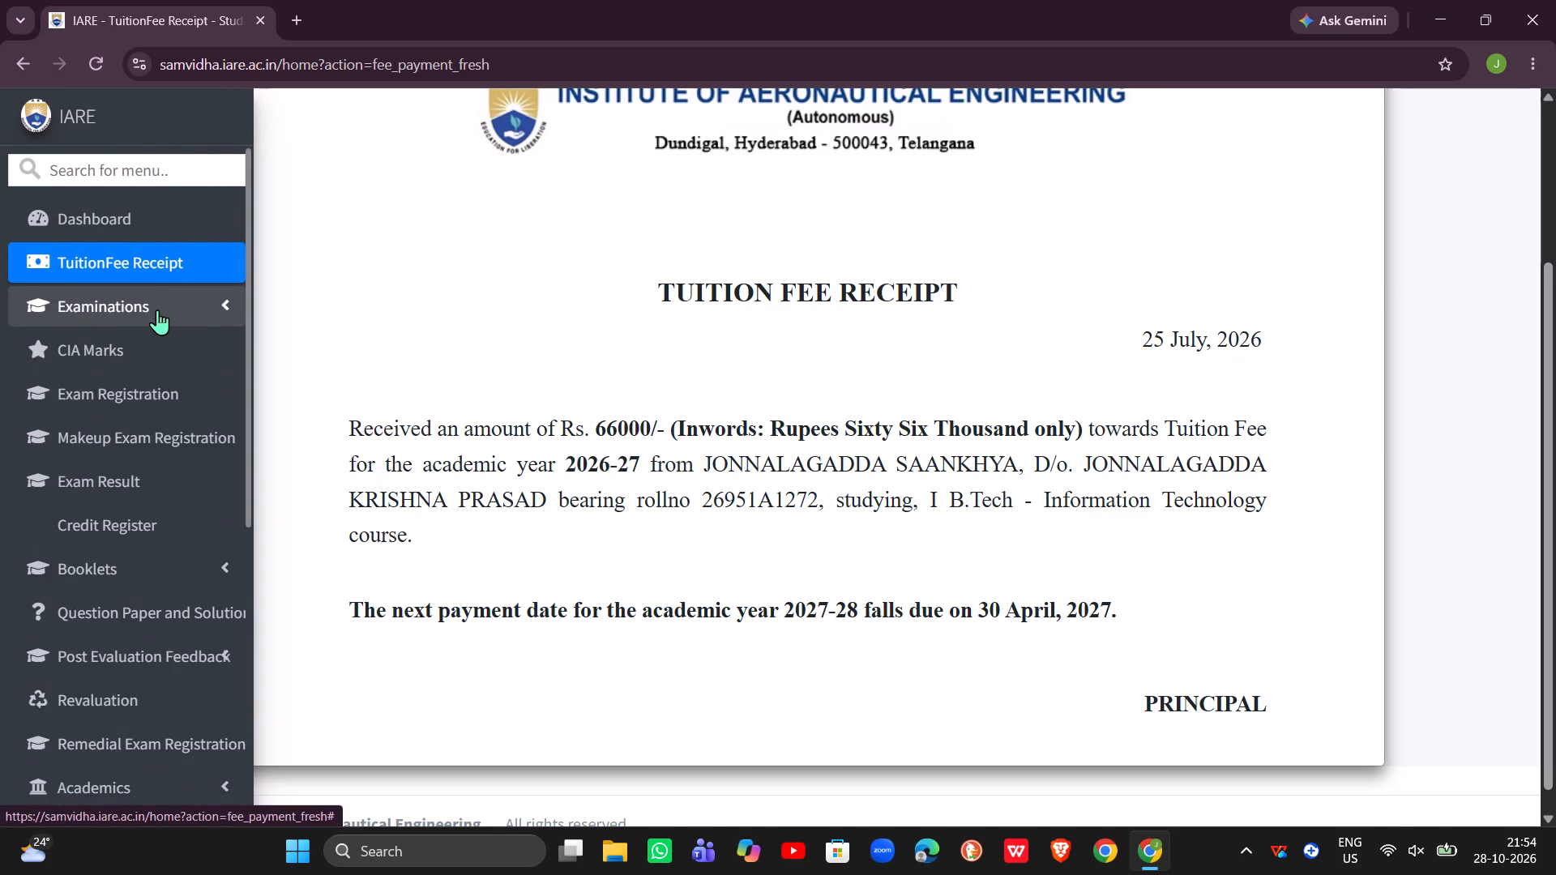
{"action": "scroll", "coordinate": [124, 529], "scroll_direction": "down", "scroll_amount": 6}
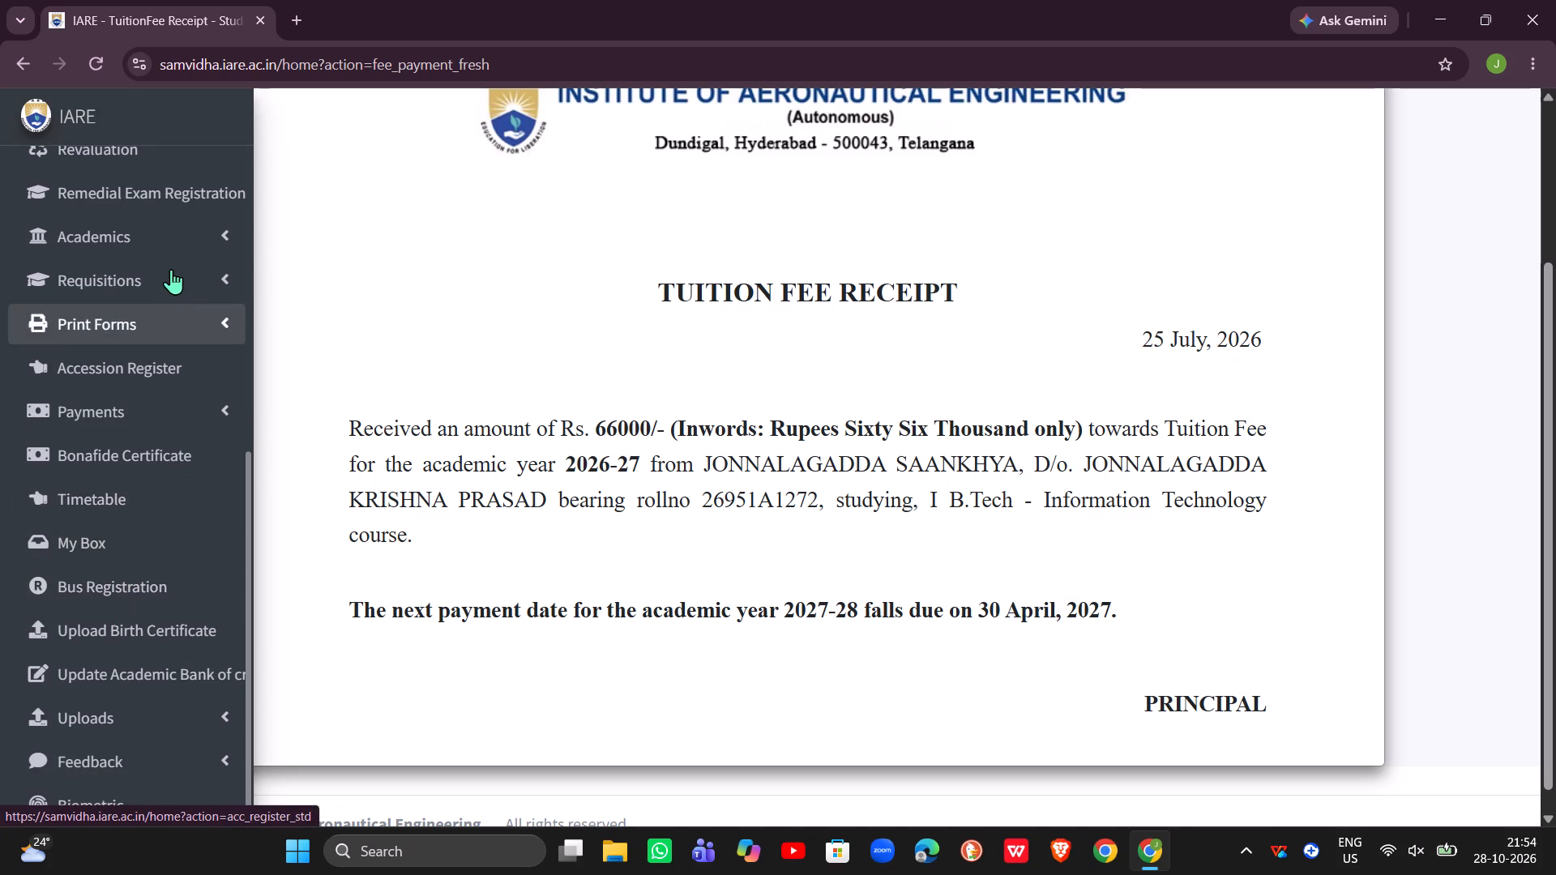
{"action": "left_click", "coordinate": [184, 219]}
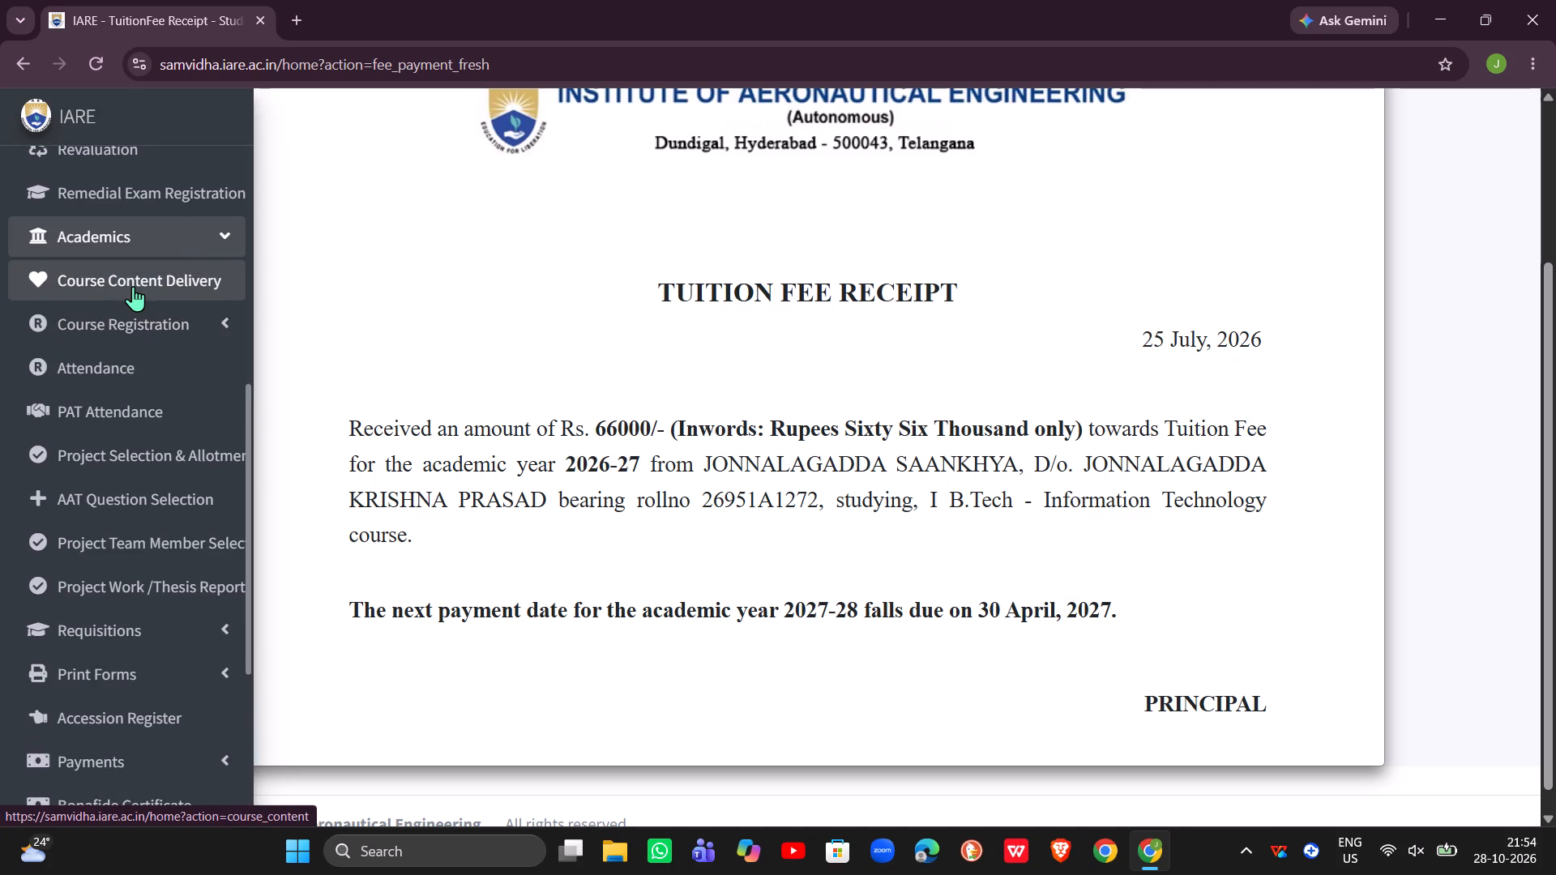
{"action": "left_click", "coordinate": [133, 286]}
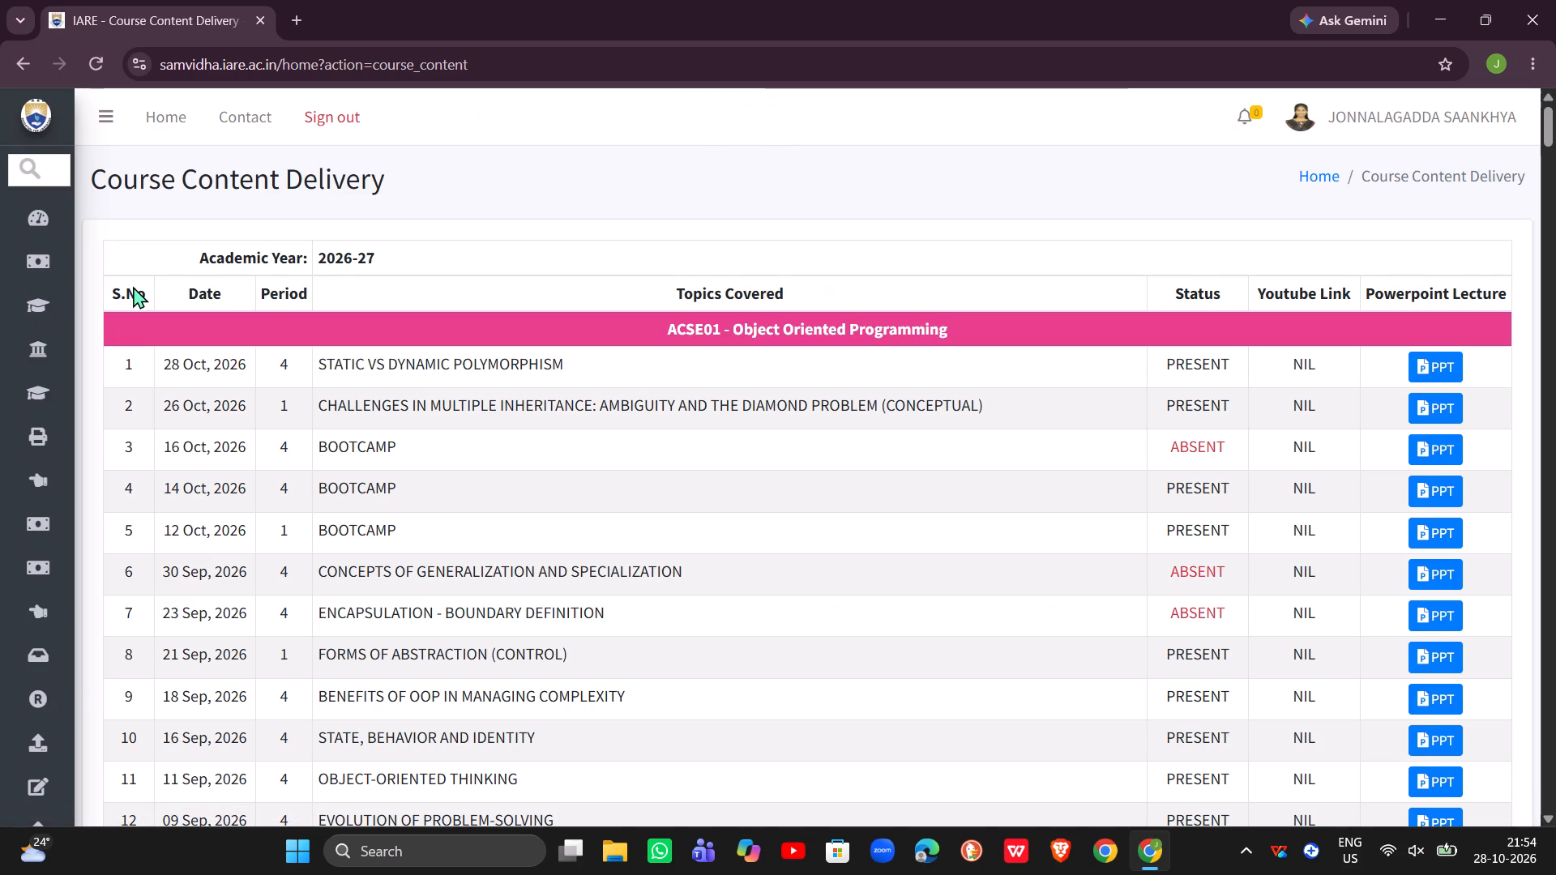
Examine the topics covered and attendance status for each course on the Course Content Delivery page, down to Engineering Chemistry Laboratory.
{"action": "scroll", "coordinate": [413, 415], "scroll_direction": "down", "scroll_amount": 6}
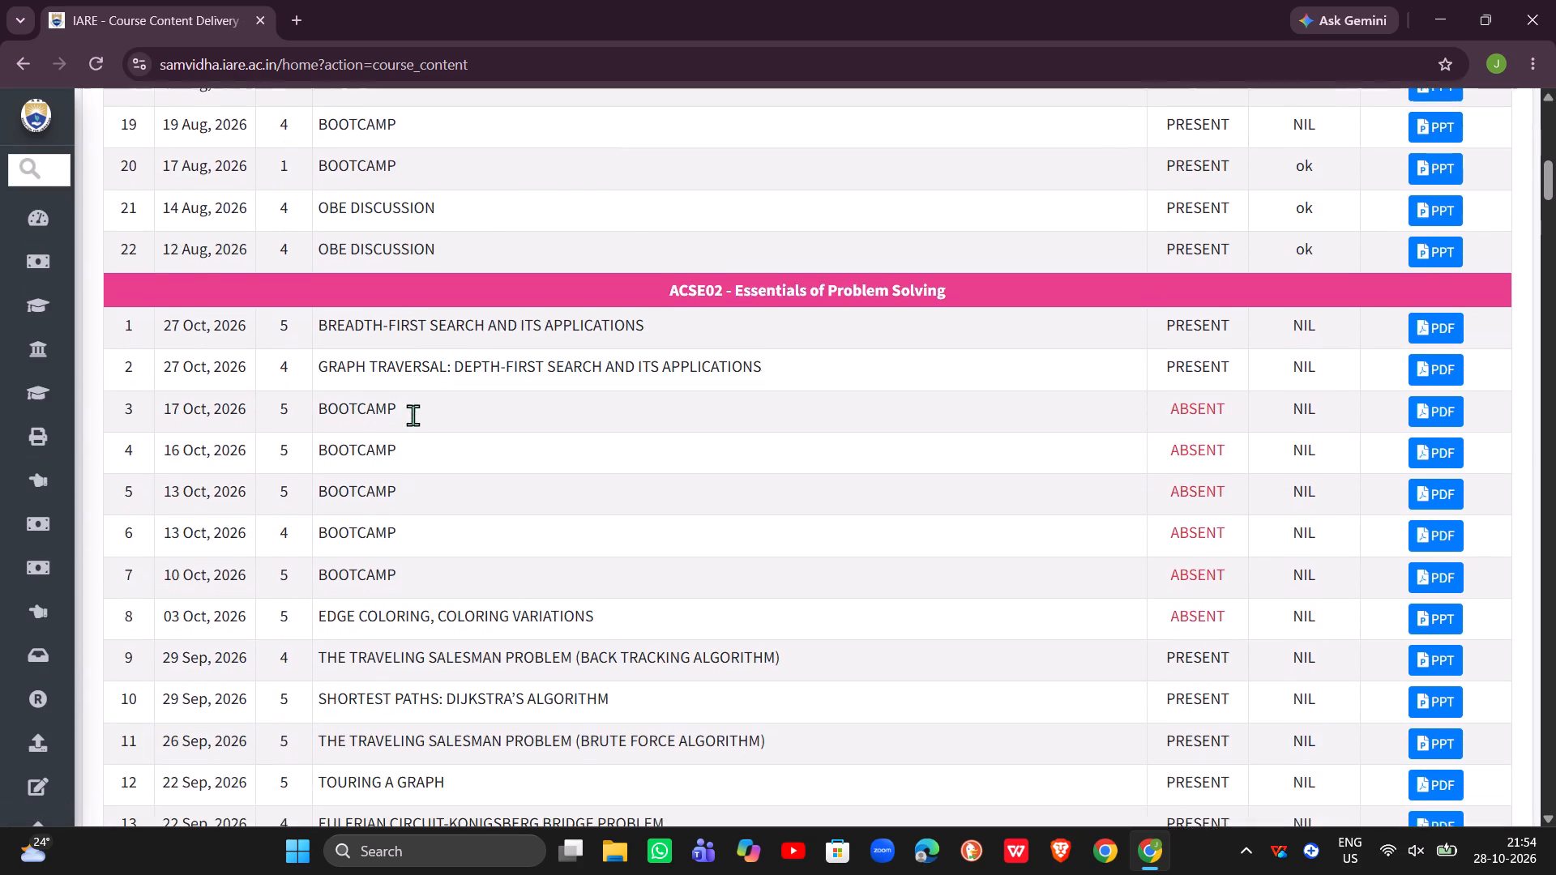
{"action": "scroll", "coordinate": [413, 415], "scroll_direction": "down", "scroll_amount": 5}
{"action": "scroll", "coordinate": [413, 415], "scroll_direction": "up", "scroll_amount": 1}
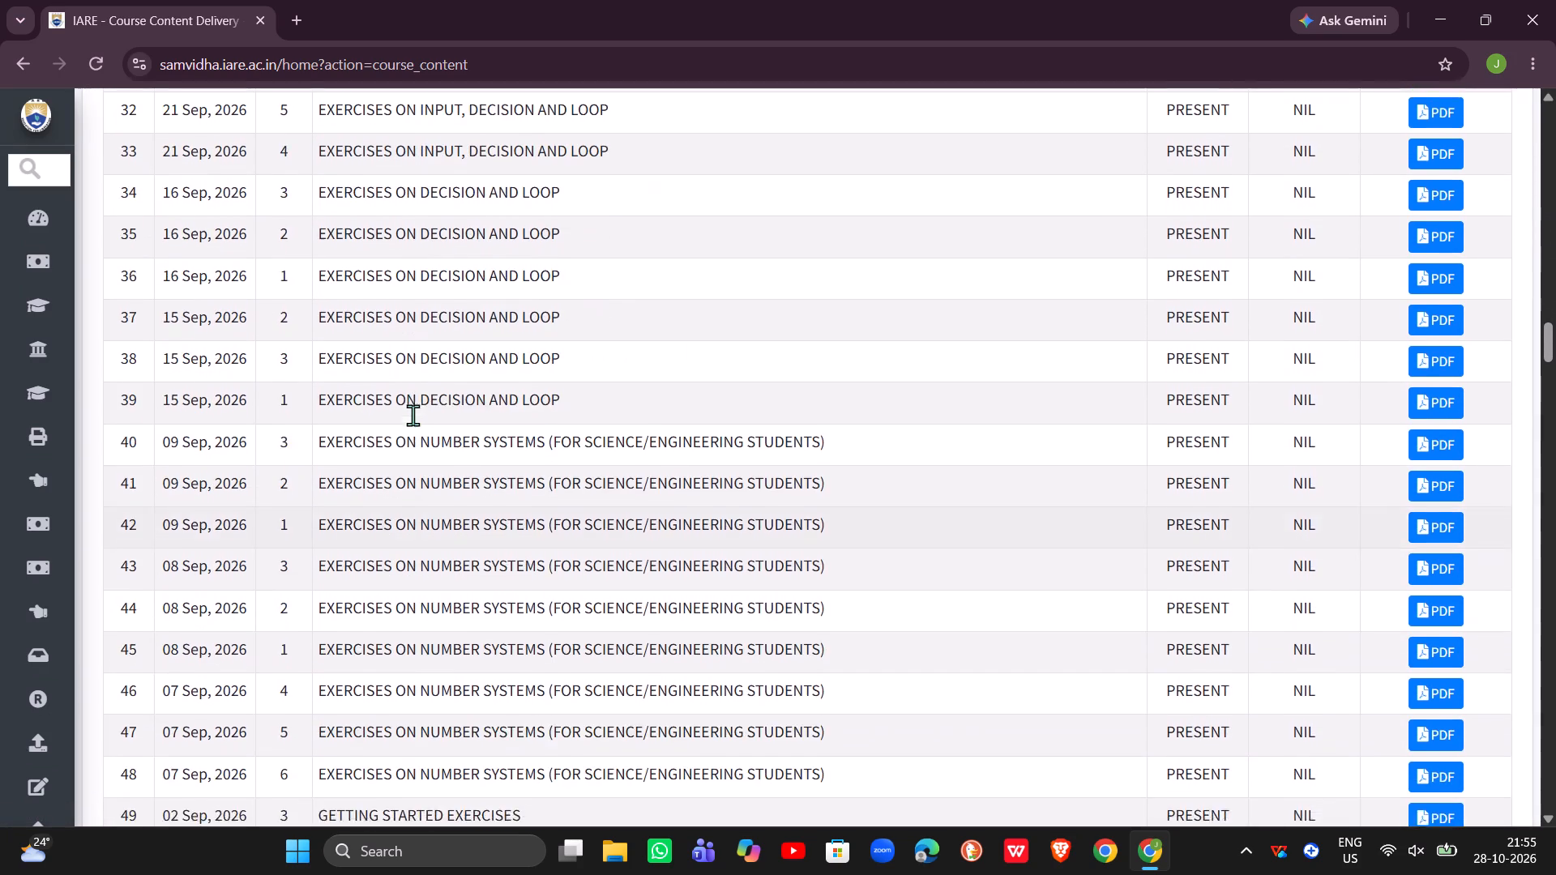
{"action": "scroll", "coordinate": [413, 415], "scroll_direction": "up", "scroll_amount": 2}
{"action": "scroll", "coordinate": [413, 415], "scroll_direction": "down", "scroll_amount": 6}
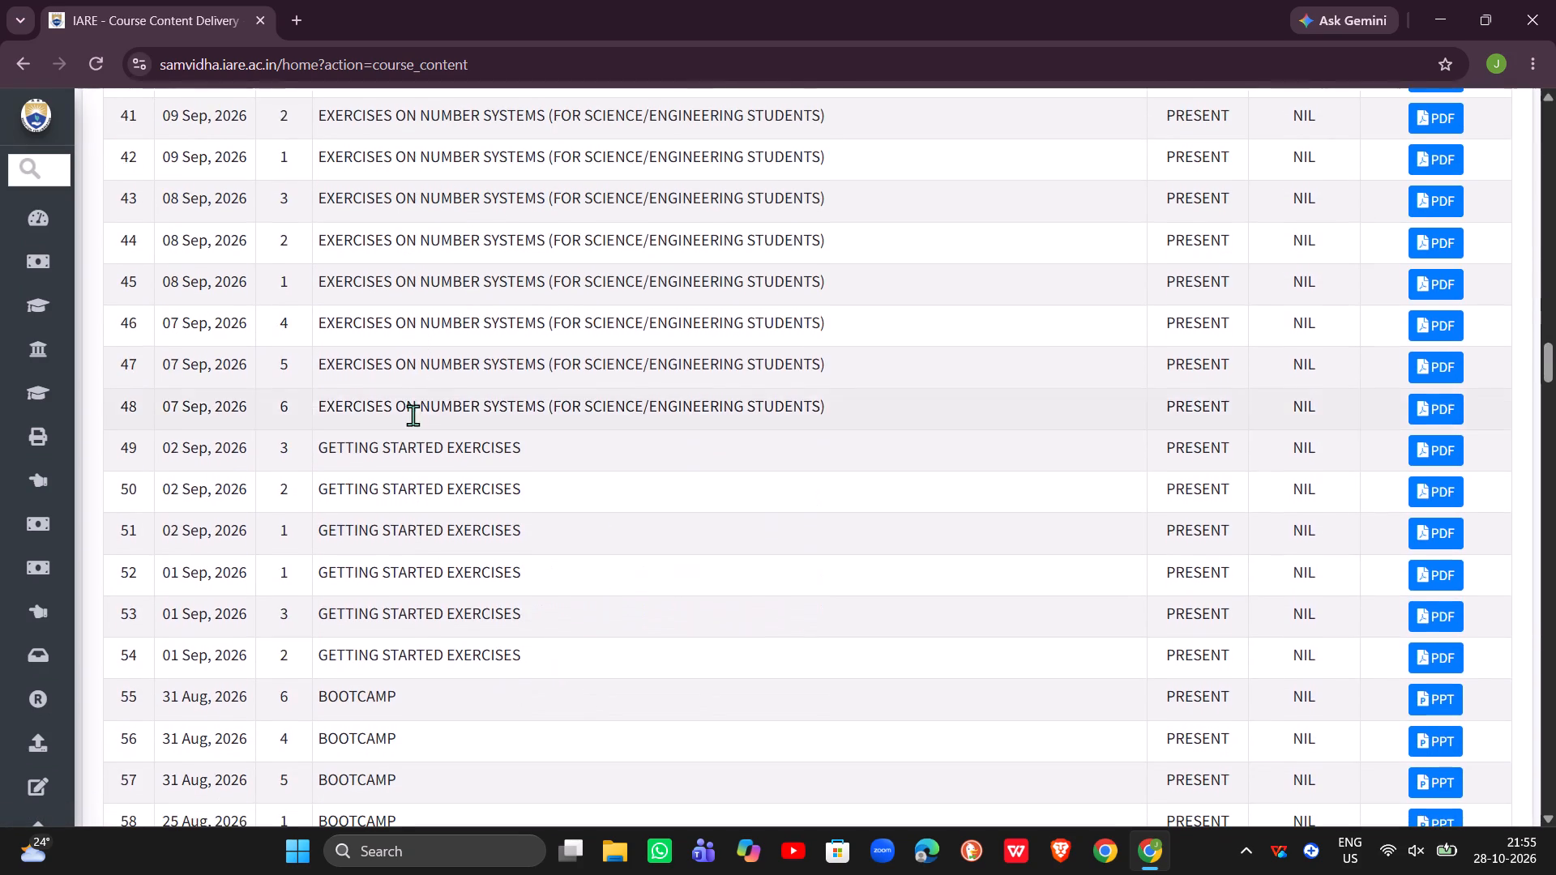
{"action": "scroll", "coordinate": [413, 415], "scroll_direction": "down", "scroll_amount": 12}
{"action": "scroll", "coordinate": [413, 415], "scroll_direction": "up", "scroll_amount": 1}
{"action": "scroll", "coordinate": [413, 415], "scroll_direction": "down", "scroll_amount": 4}
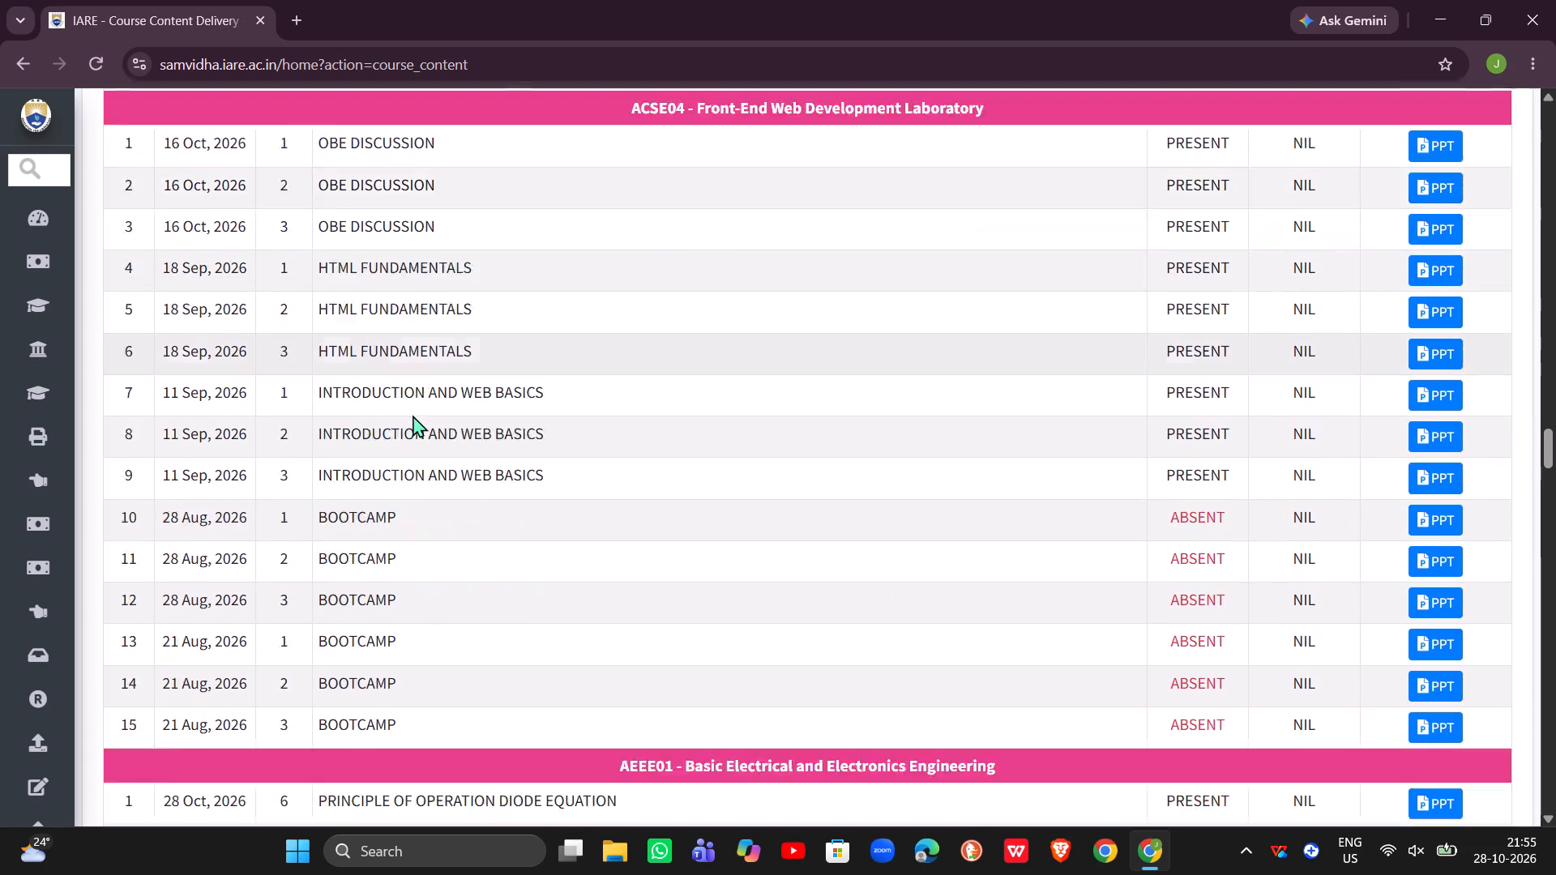
{"action": "scroll", "coordinate": [413, 415], "scroll_direction": "down", "scroll_amount": 7}
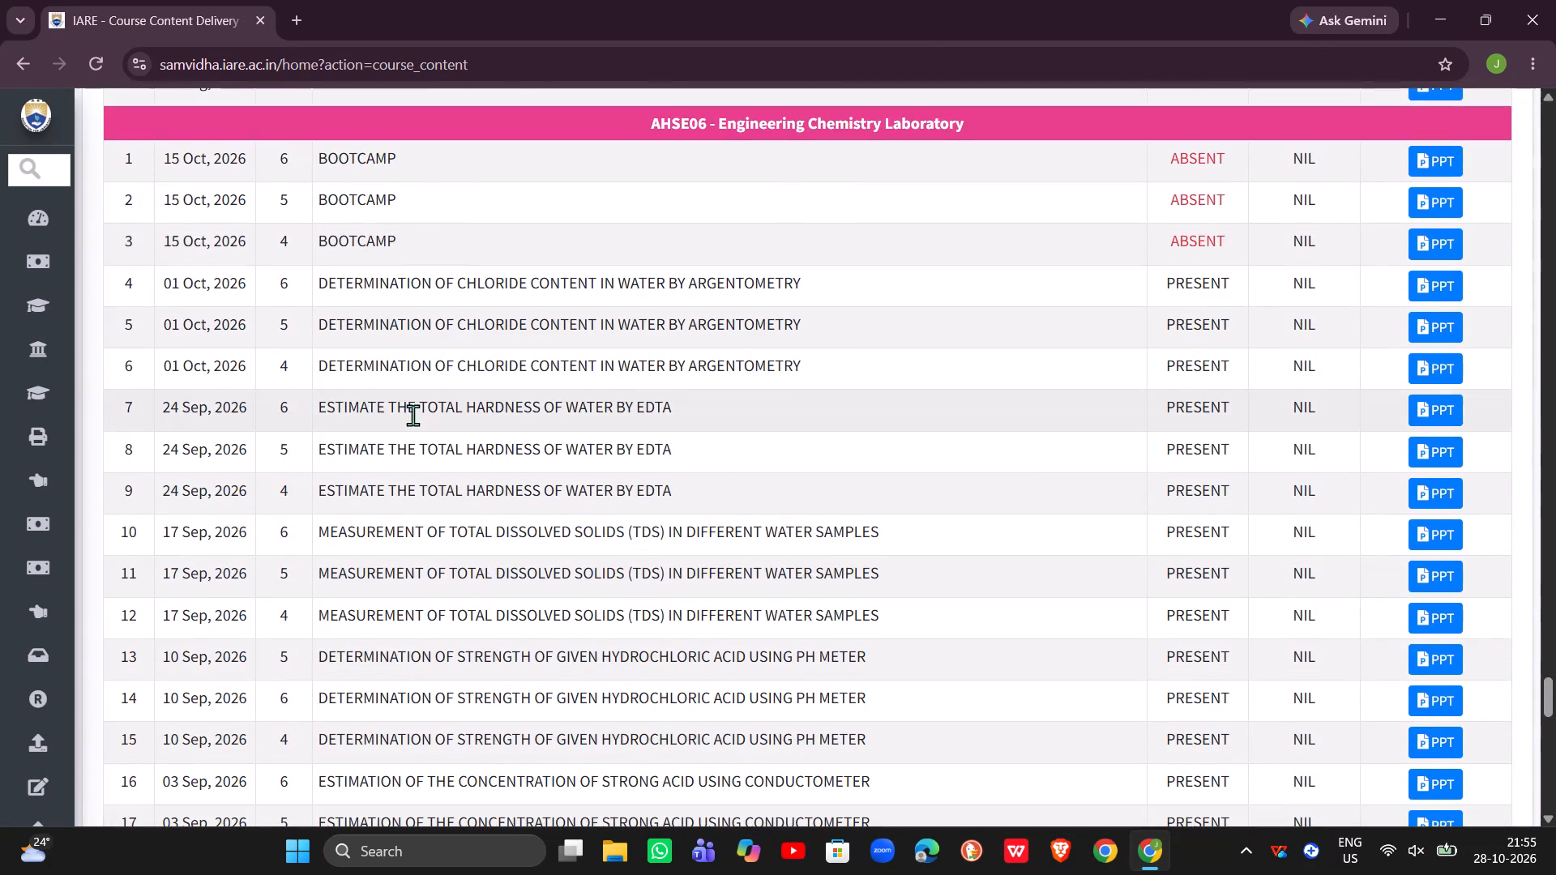
{"action": "scroll", "coordinate": [640, 220], "scroll_direction": "up", "scroll_amount": 1}
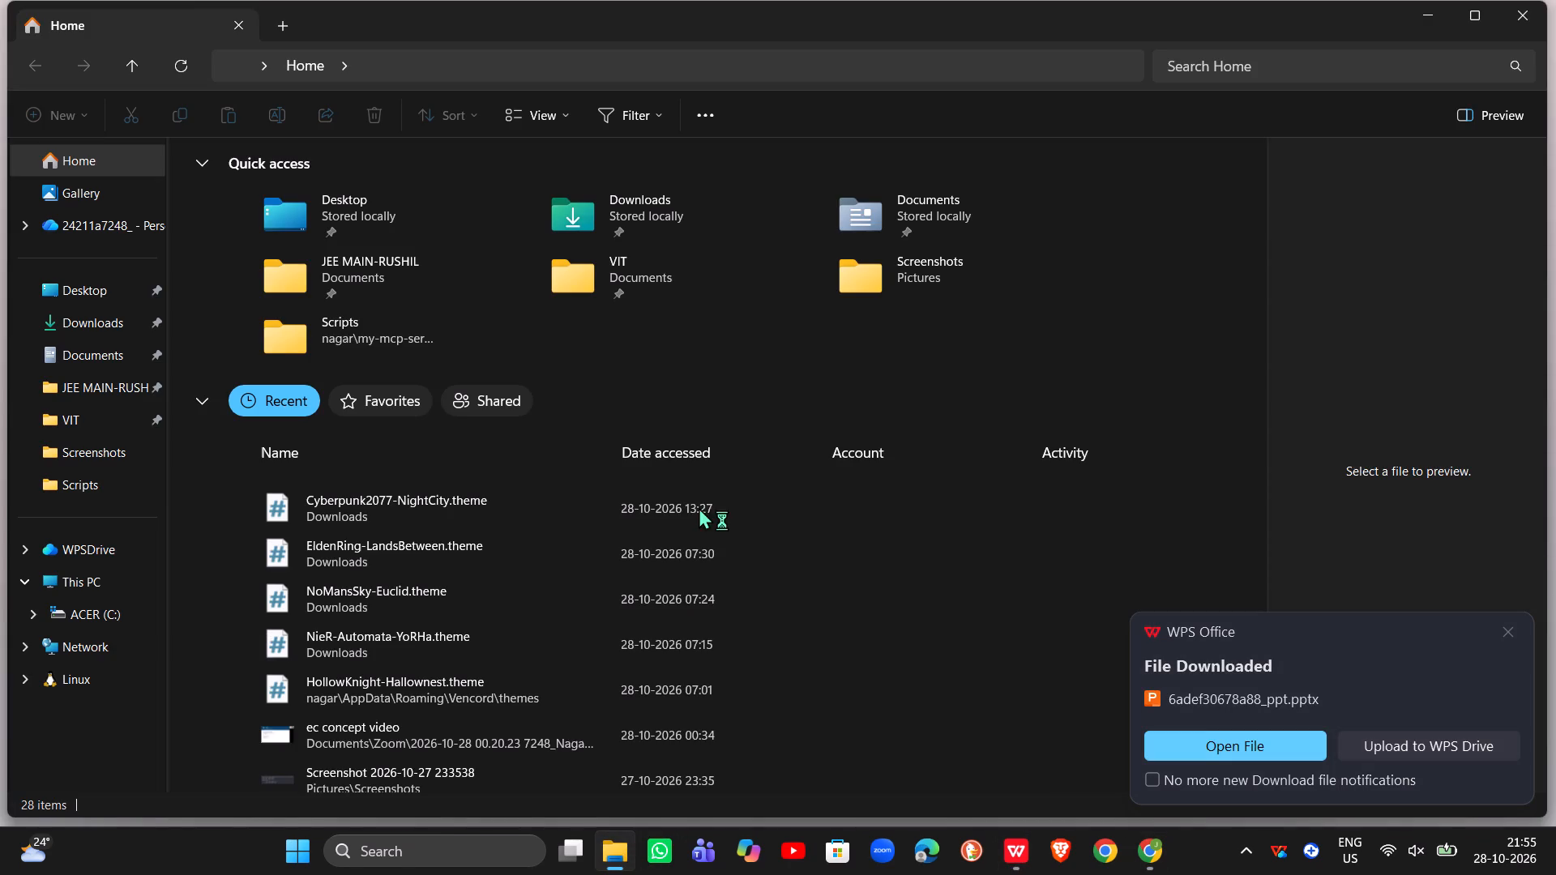
Show the Downloads folder in File Explorer and dismiss the storage upgrade notice.
{"action": "double_click", "coordinate": [69, 328]}
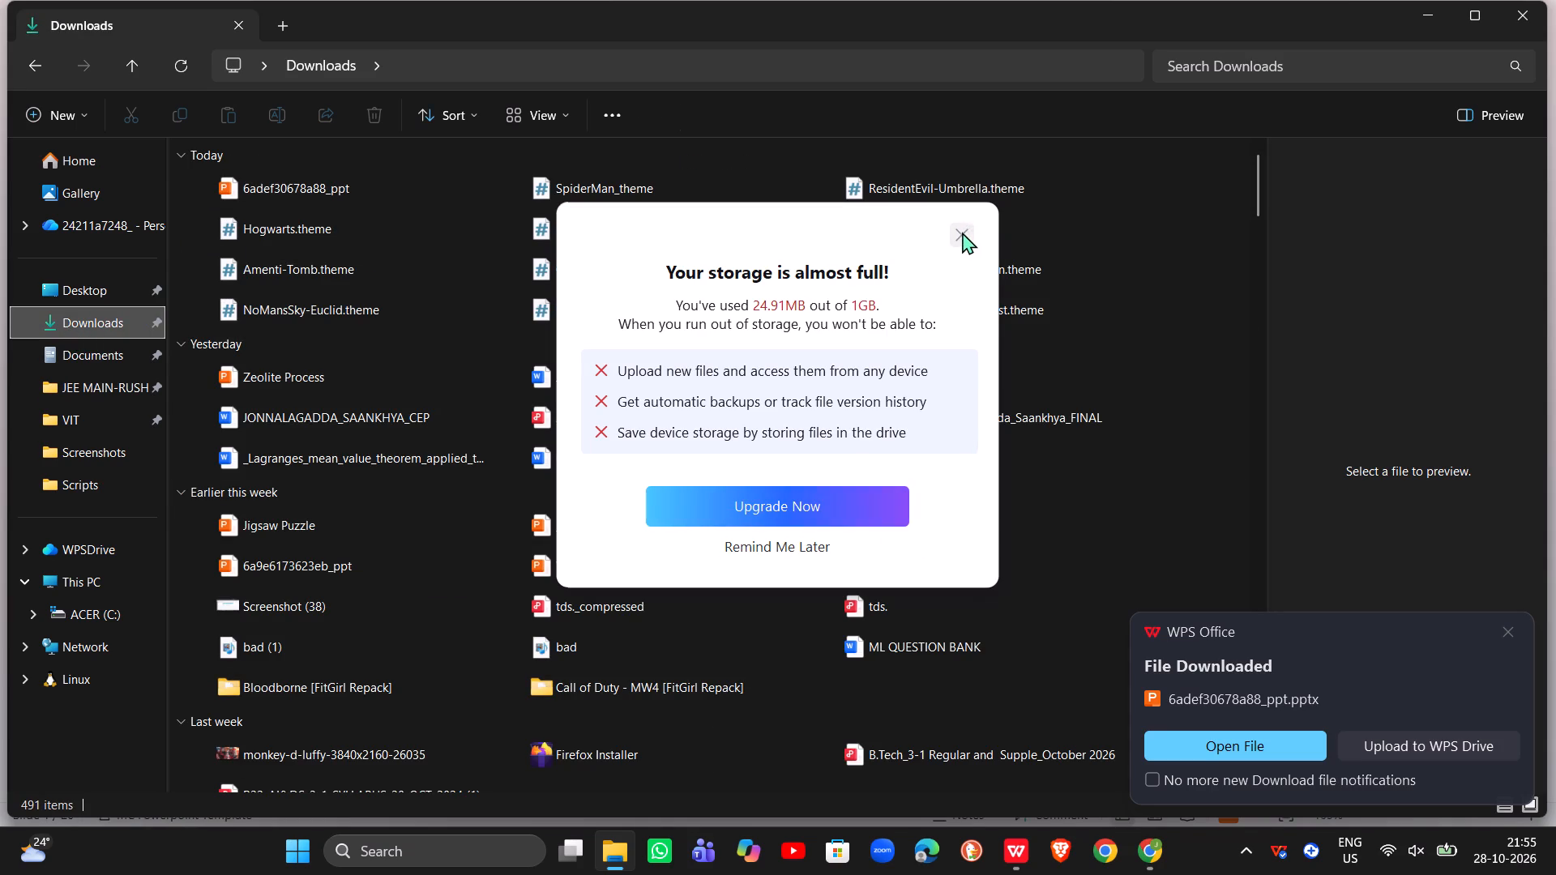
{"action": "left_click", "coordinate": [970, 229]}
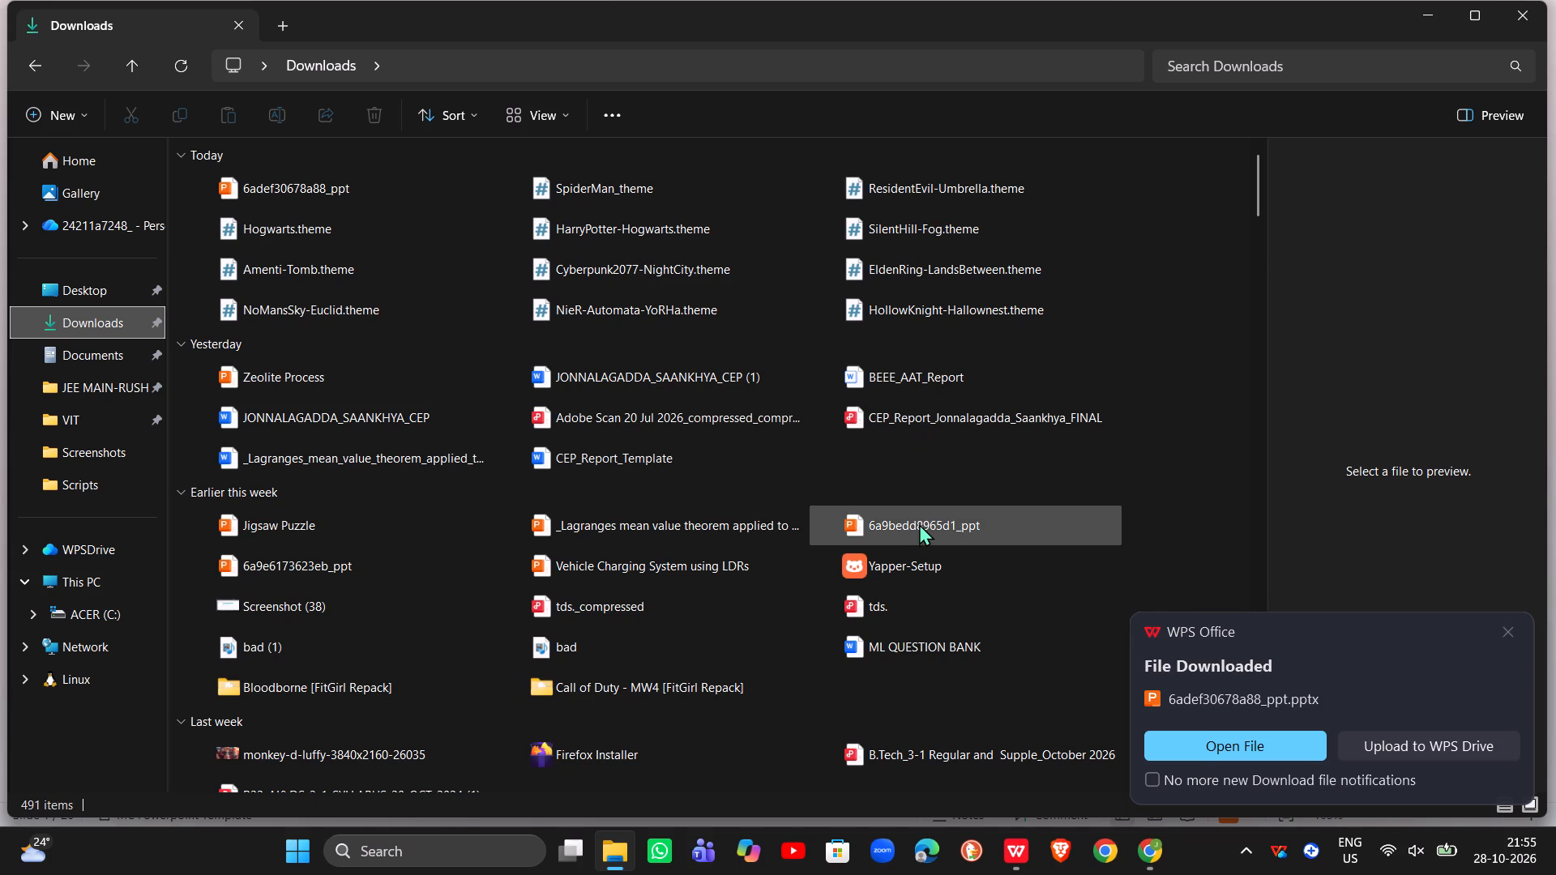
Delete the two earlier-this-week presentations whose names start with 6a9, plus yesterday's CEP_Report_Template document, from Downloads.
{"action": "left_click", "coordinate": [919, 523]}
{"action": "key", "text": "Delete"}
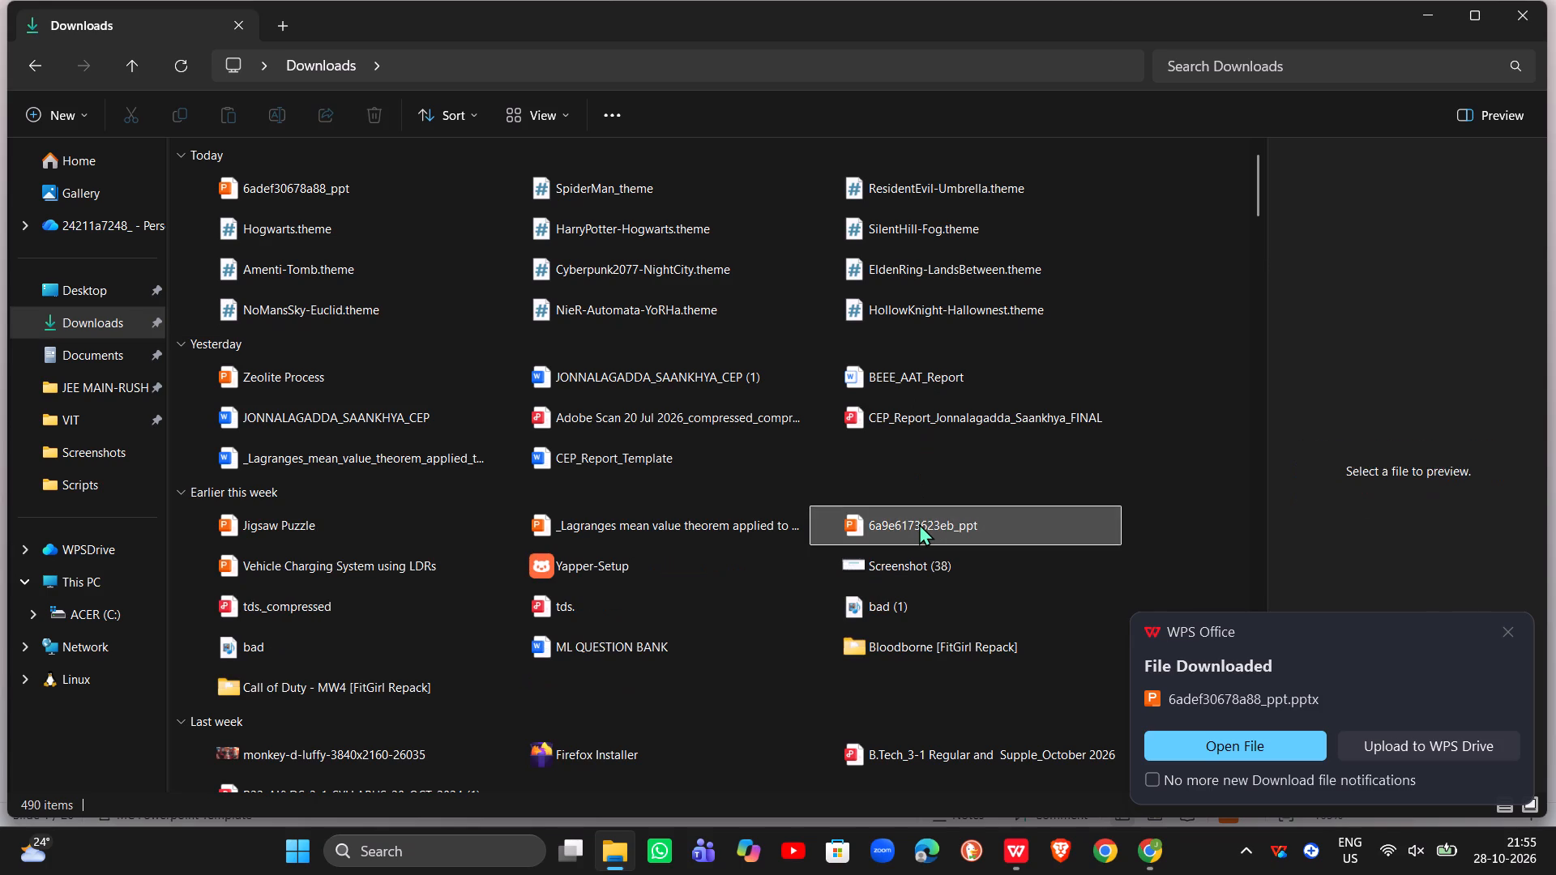
{"action": "left_click", "coordinate": [919, 523]}
{"action": "key", "text": "Delete"}
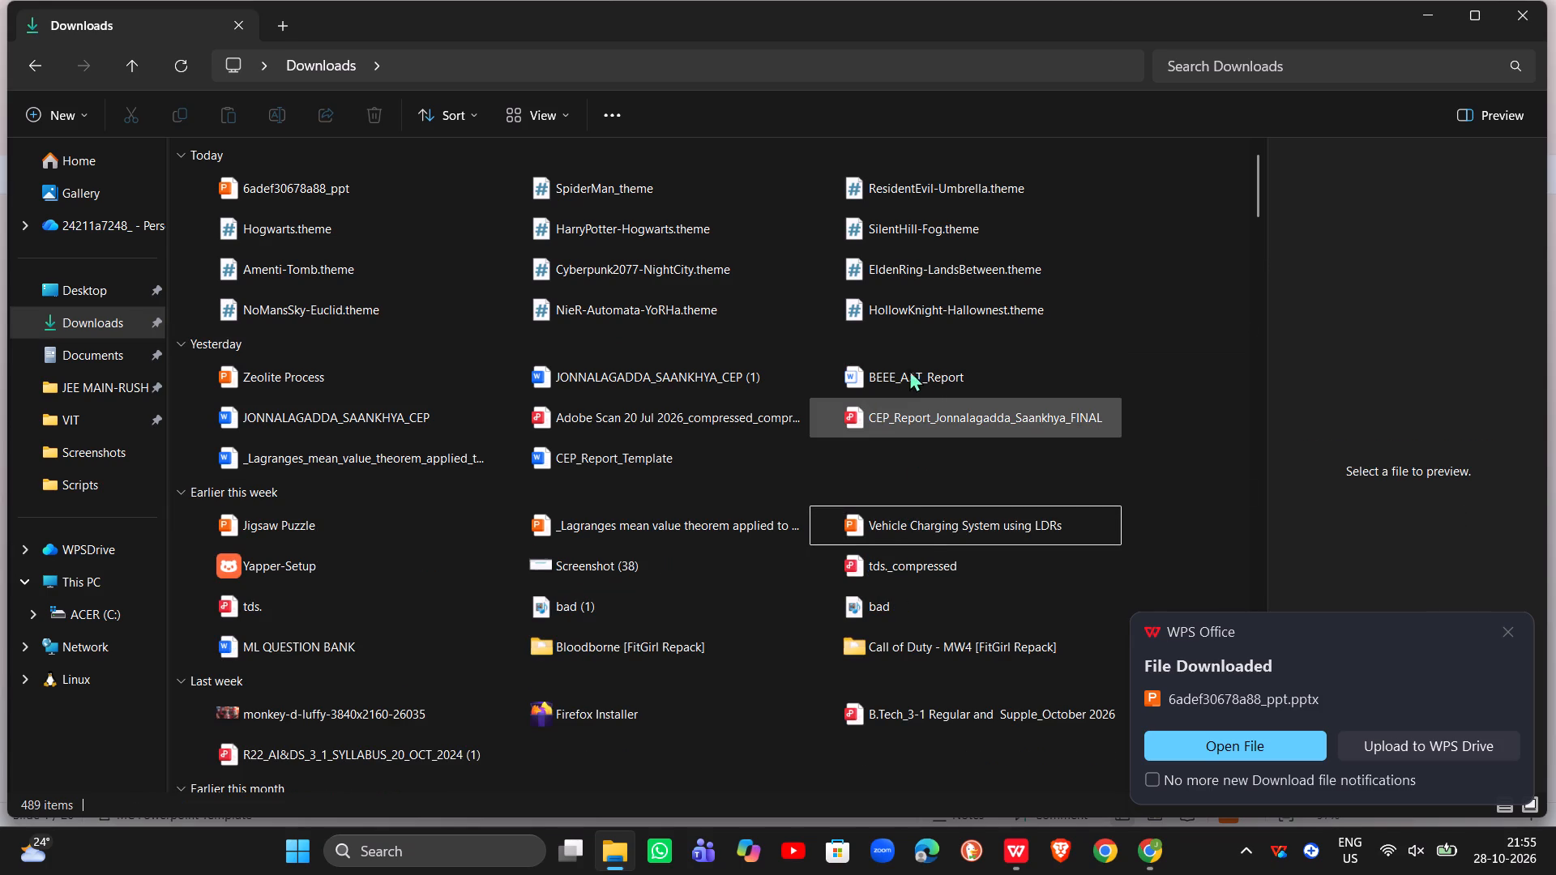
{"action": "left_click", "coordinate": [610, 455]}
{"action": "key", "text": "Delete"}
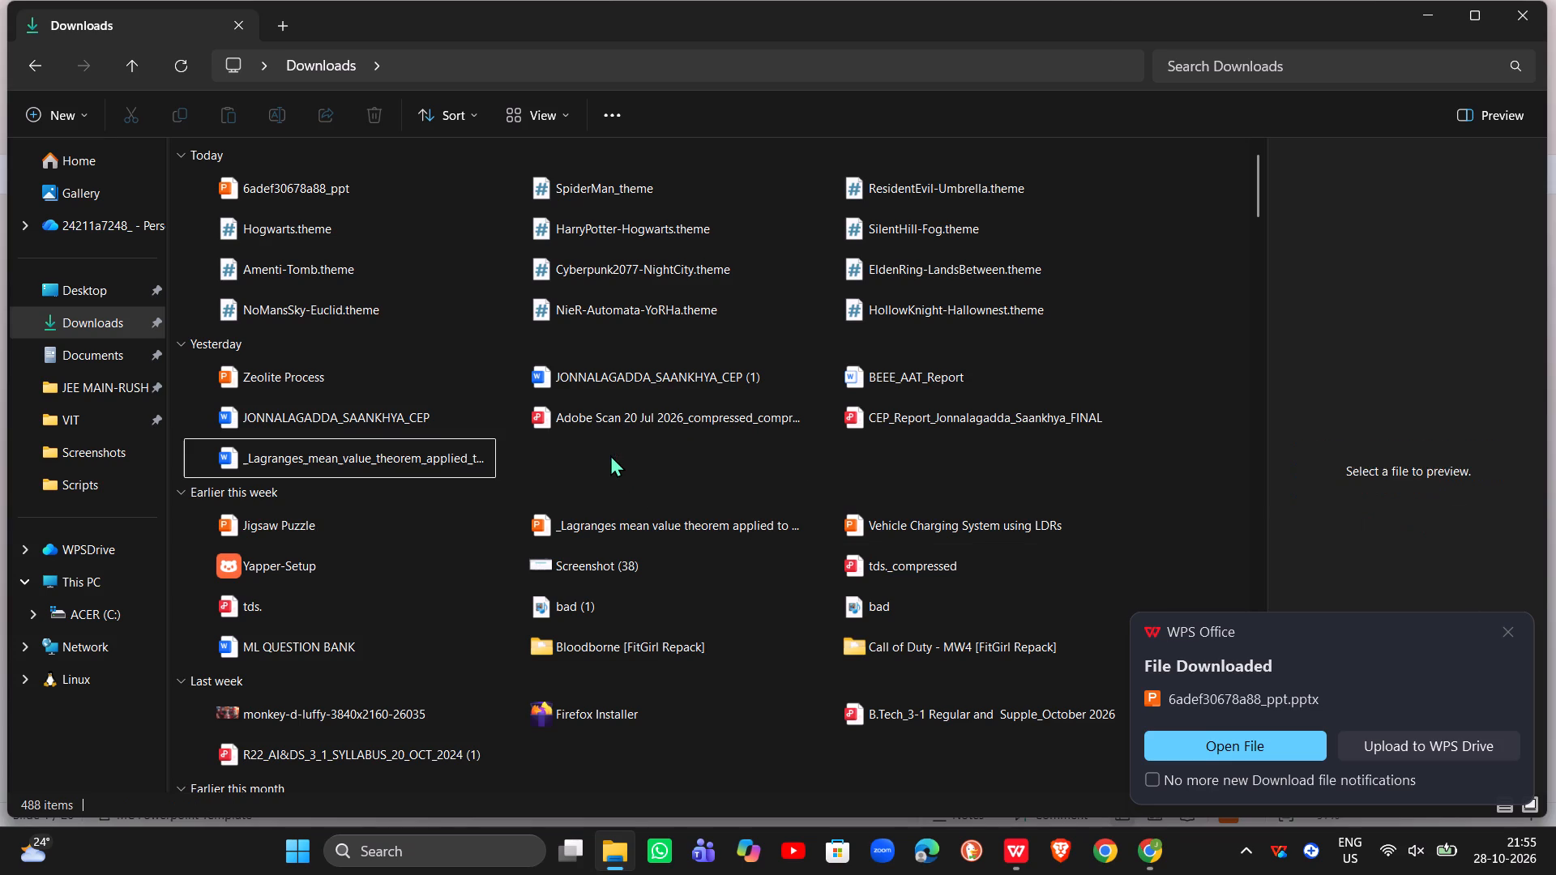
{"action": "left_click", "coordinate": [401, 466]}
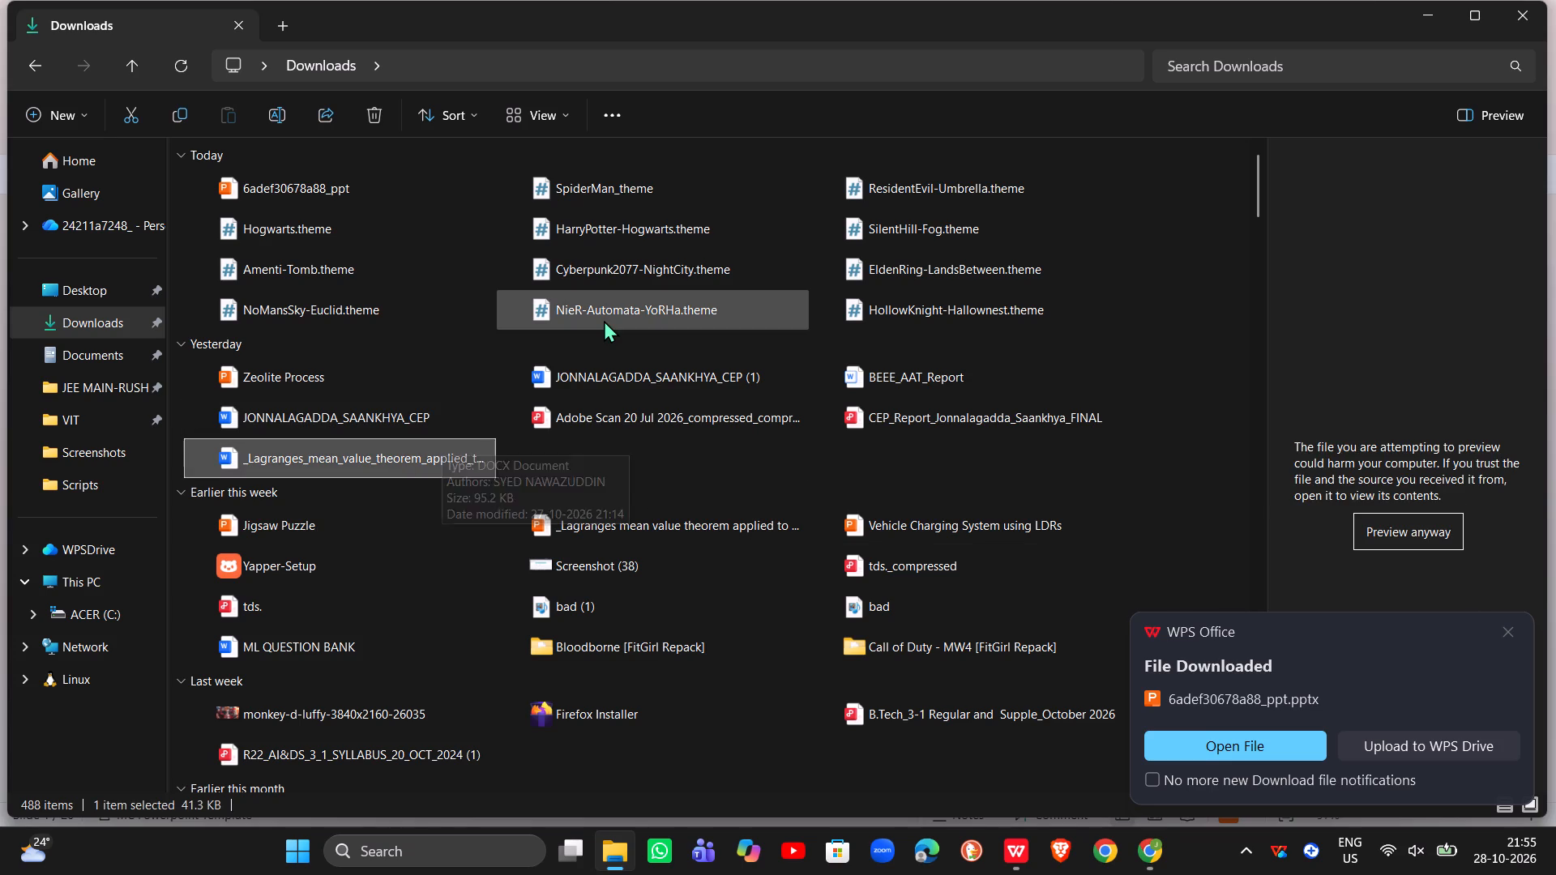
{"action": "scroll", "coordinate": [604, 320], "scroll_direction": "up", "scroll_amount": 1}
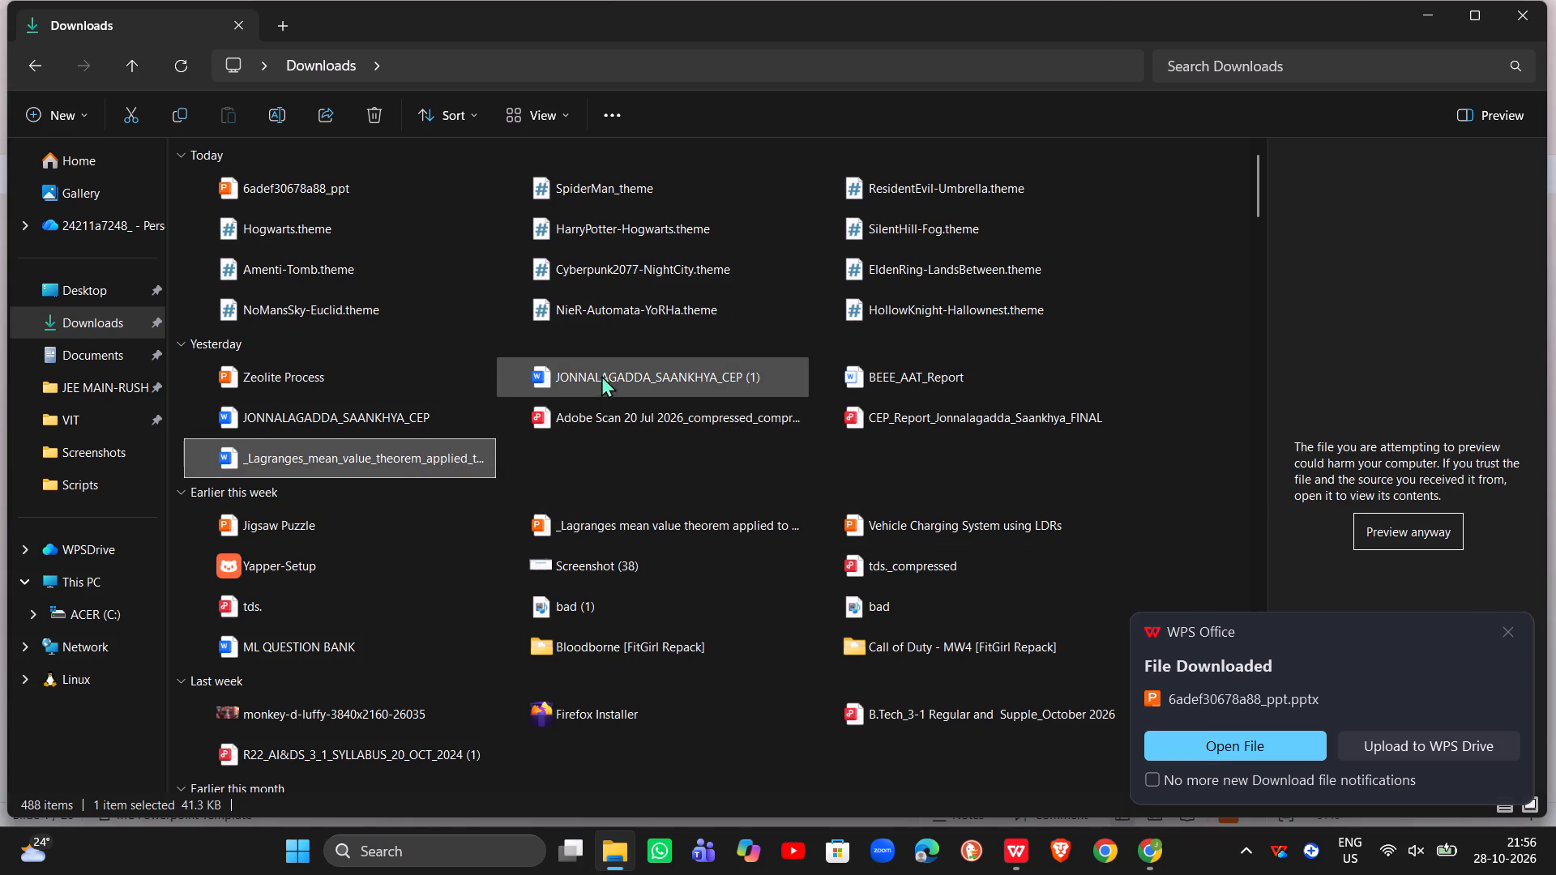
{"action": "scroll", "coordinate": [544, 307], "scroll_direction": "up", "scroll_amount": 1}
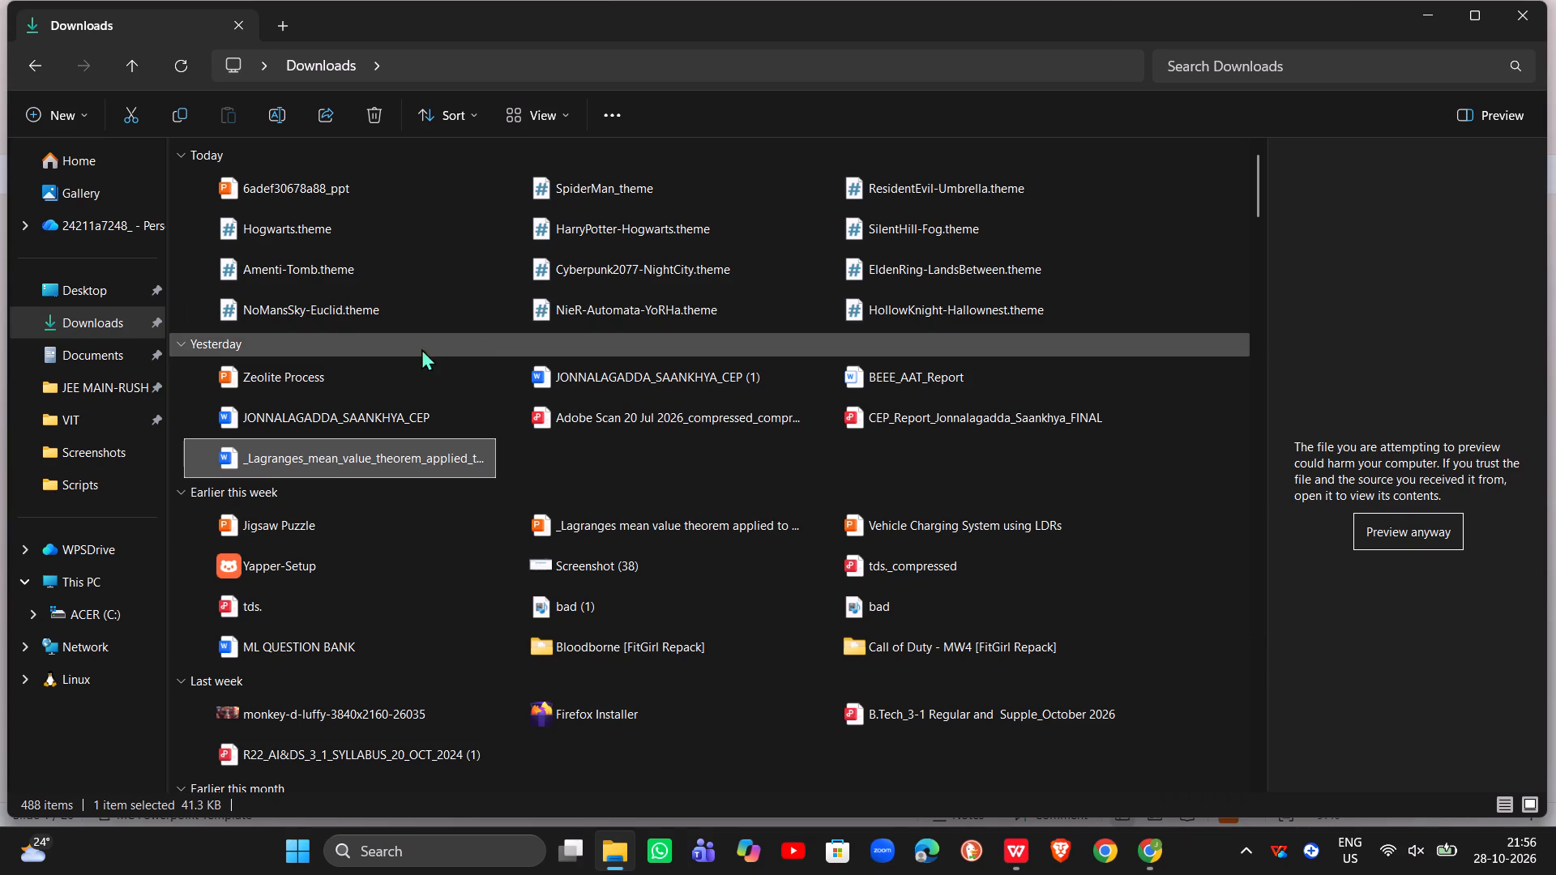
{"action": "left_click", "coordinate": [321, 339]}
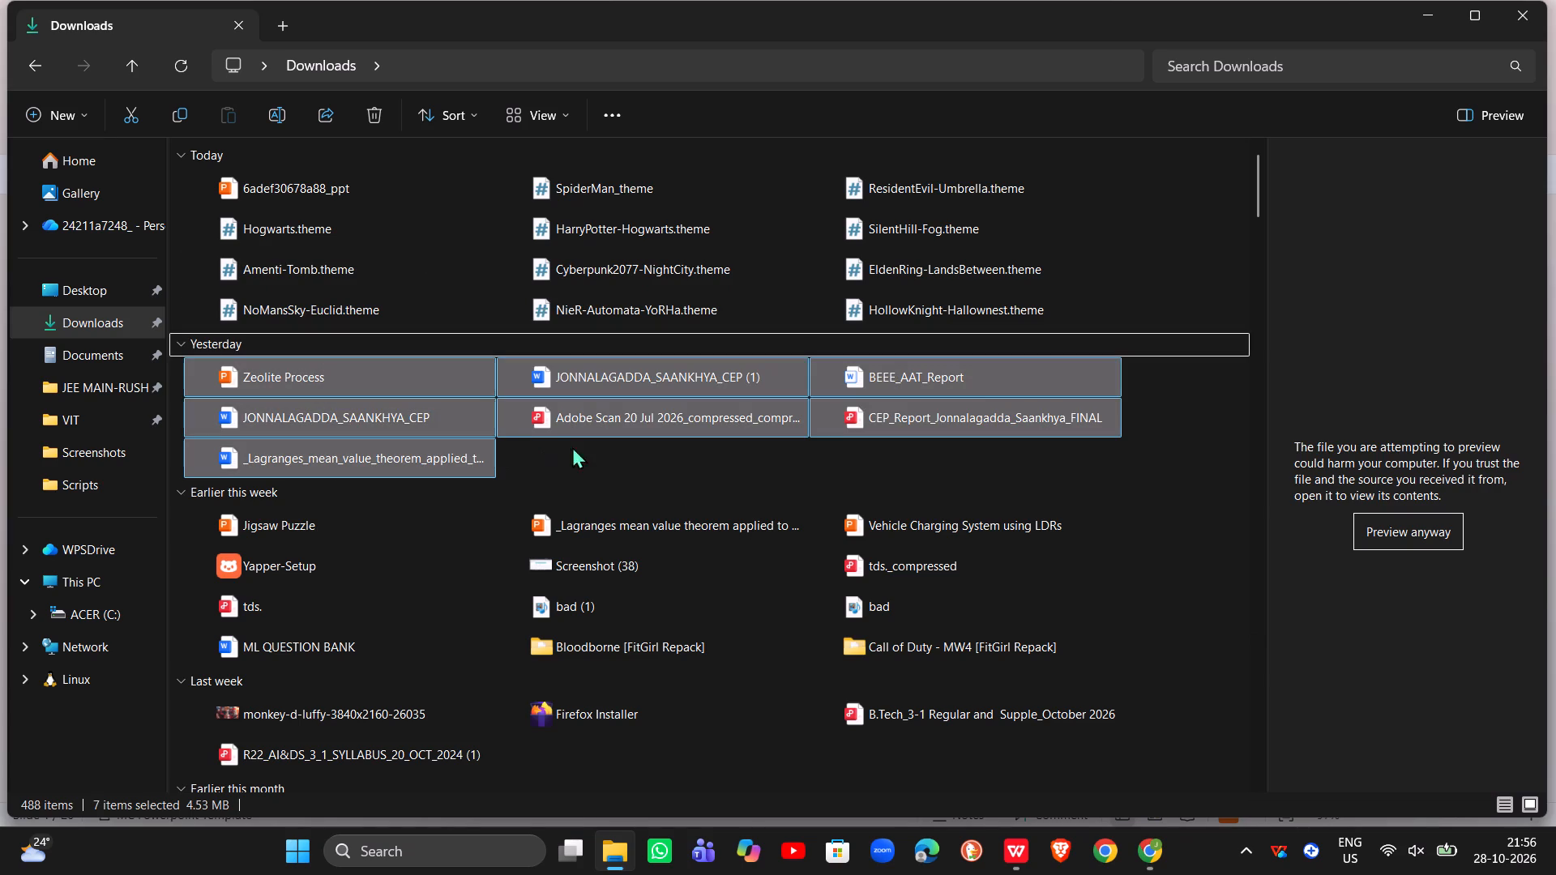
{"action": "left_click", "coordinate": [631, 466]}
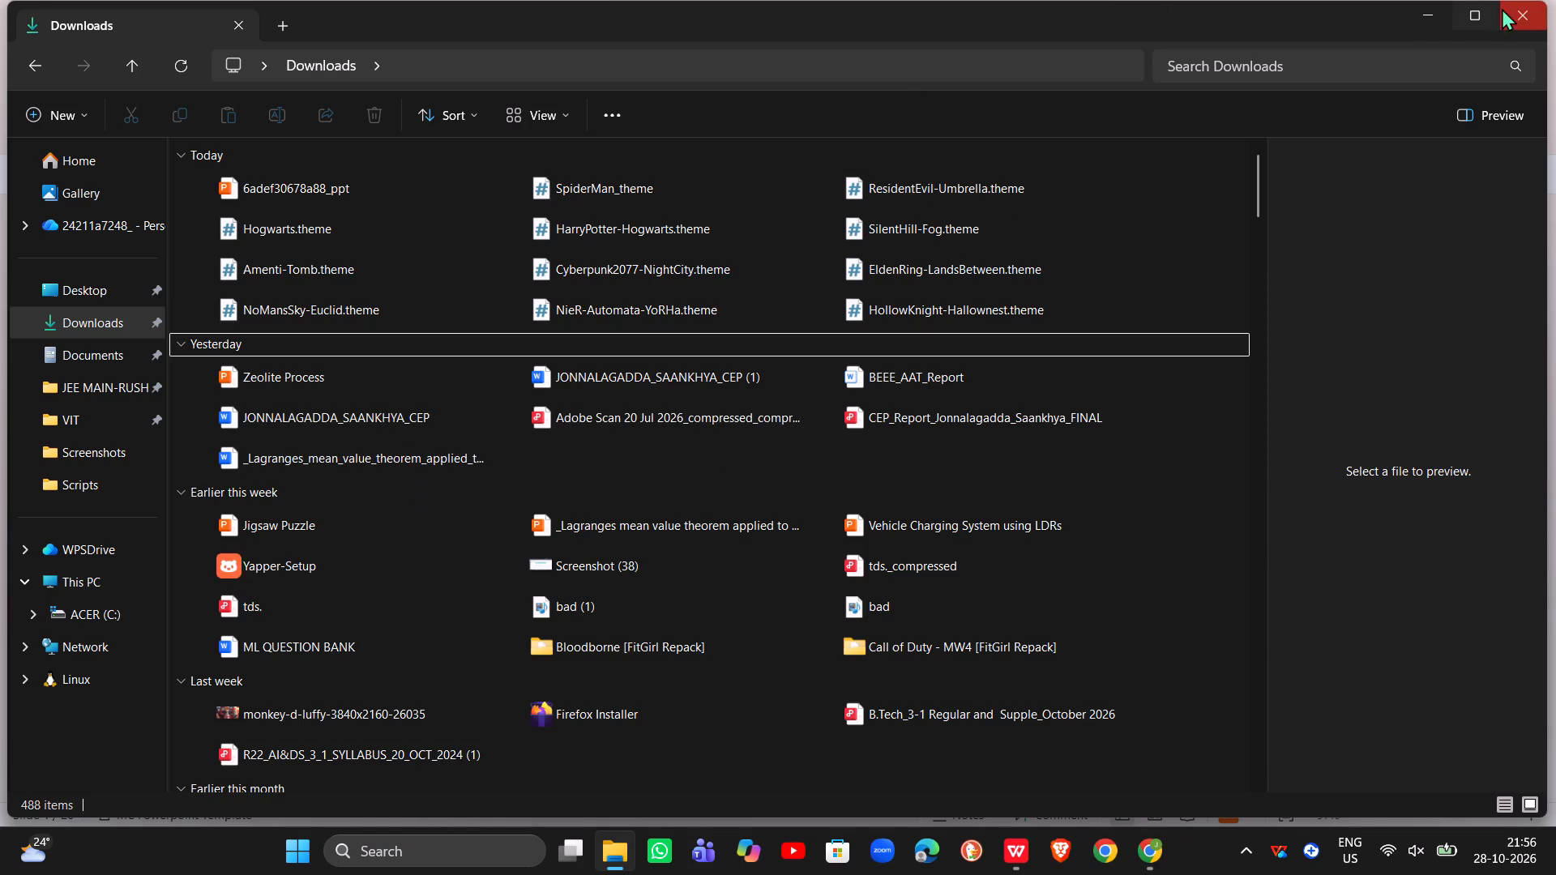
Return to the Conducting Polymers lecture presentation and examine its slides from the title slide through to the closing Thank You slide.
{"action": "left_click", "coordinate": [1425, 20]}
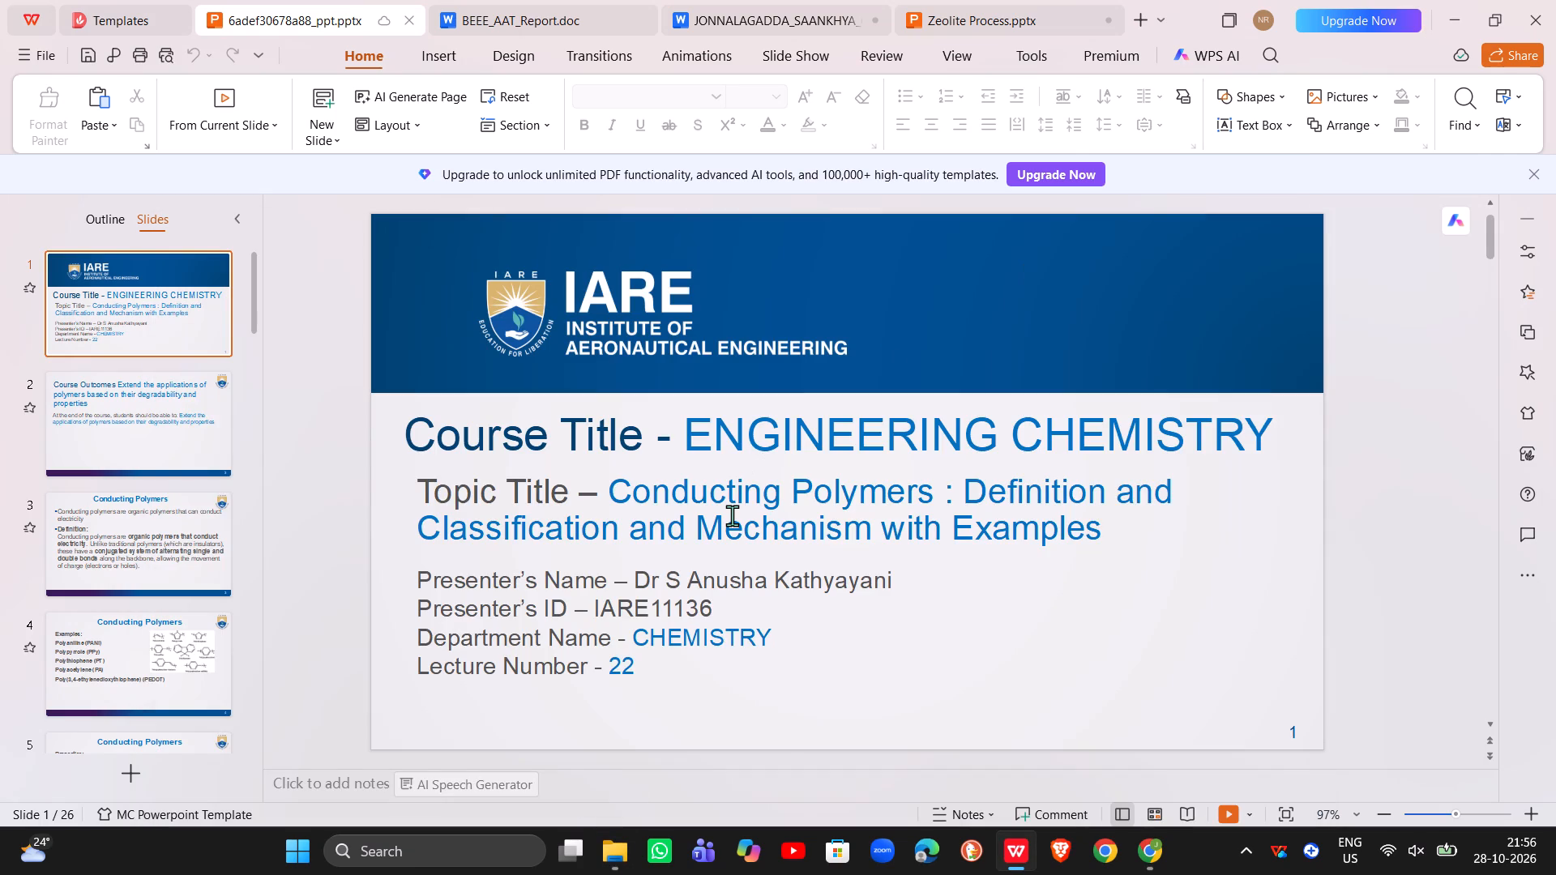
{"action": "key", "text": "Down"}
{"action": "key", "text": "Down"}
{"action": "key", "text": "Down"}
{"action": "key", "text": "Down"}
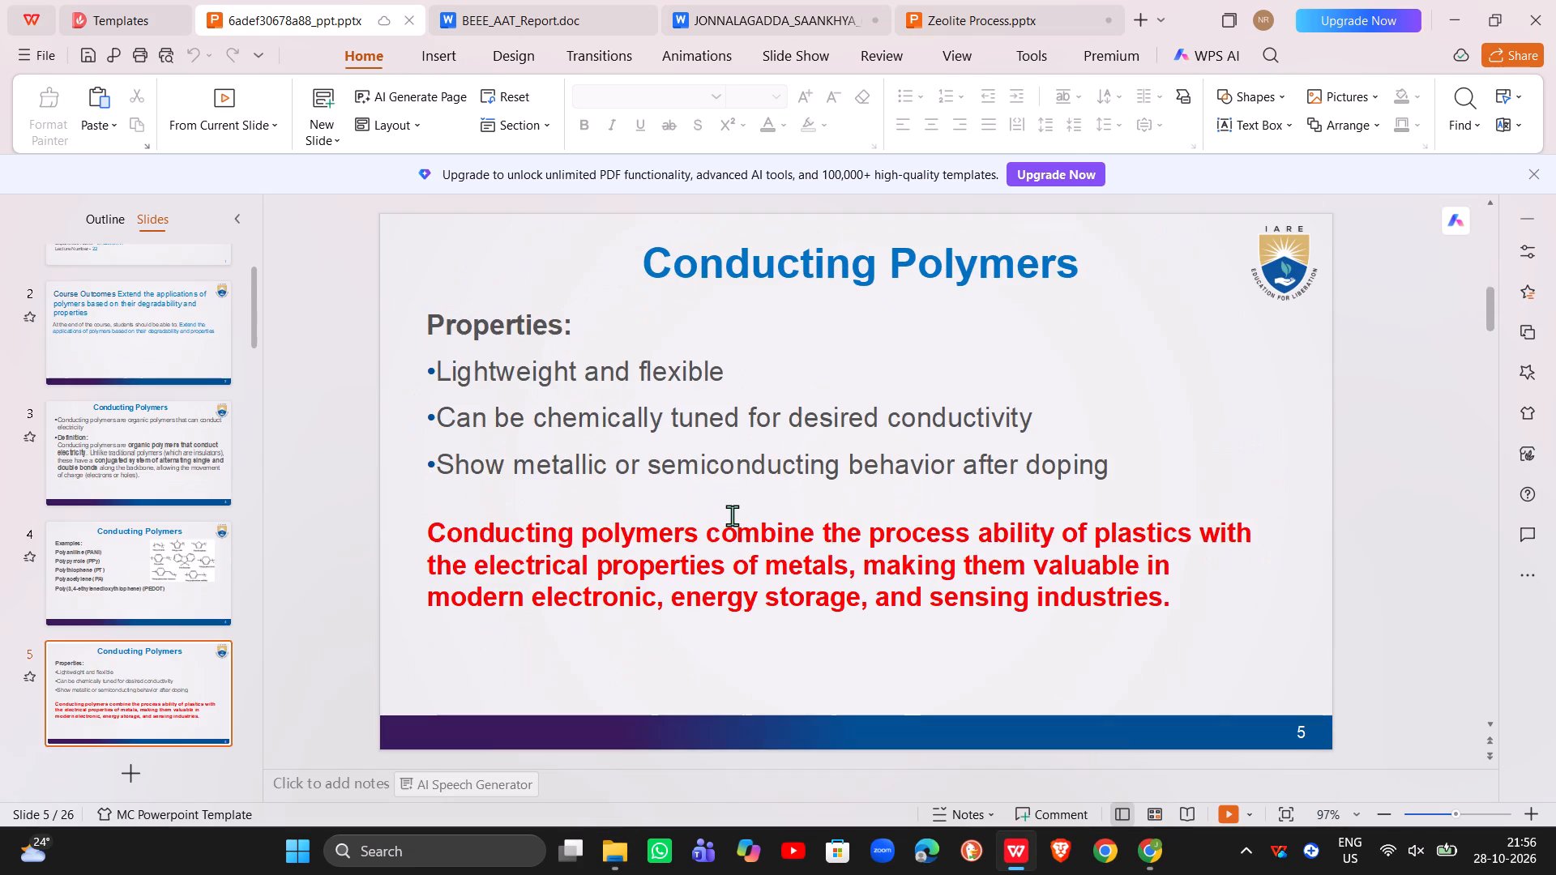
{"action": "key", "text": "Down"}
{"action": "key", "text": "Down"}
{"action": "key", "text": "Down"}
{"action": "key", "text": "Down"}
{"action": "key", "text": "Down"}
{"action": "key", "text": "Down"}
{"action": "key", "text": "Down"}
{"action": "key", "text": "Down"}
{"action": "key", "text": "Down"}
{"action": "key", "text": "Down"}
{"action": "key", "text": "Down"}
{"action": "key", "text": "Down"}
{"action": "key", "text": "Down"}
{"action": "key", "text": "Down"}
{"action": "key", "text": "Down"}
{"action": "key", "text": "Down"}
{"action": "key", "text": "Down"}
{"action": "key", "text": "Down"}
{"action": "key", "text": "Down"}
{"action": "key", "text": "Down"}
{"action": "key", "text": "Down"}
{"action": "key", "text": "Down"}
{"action": "key", "text": "Down"}
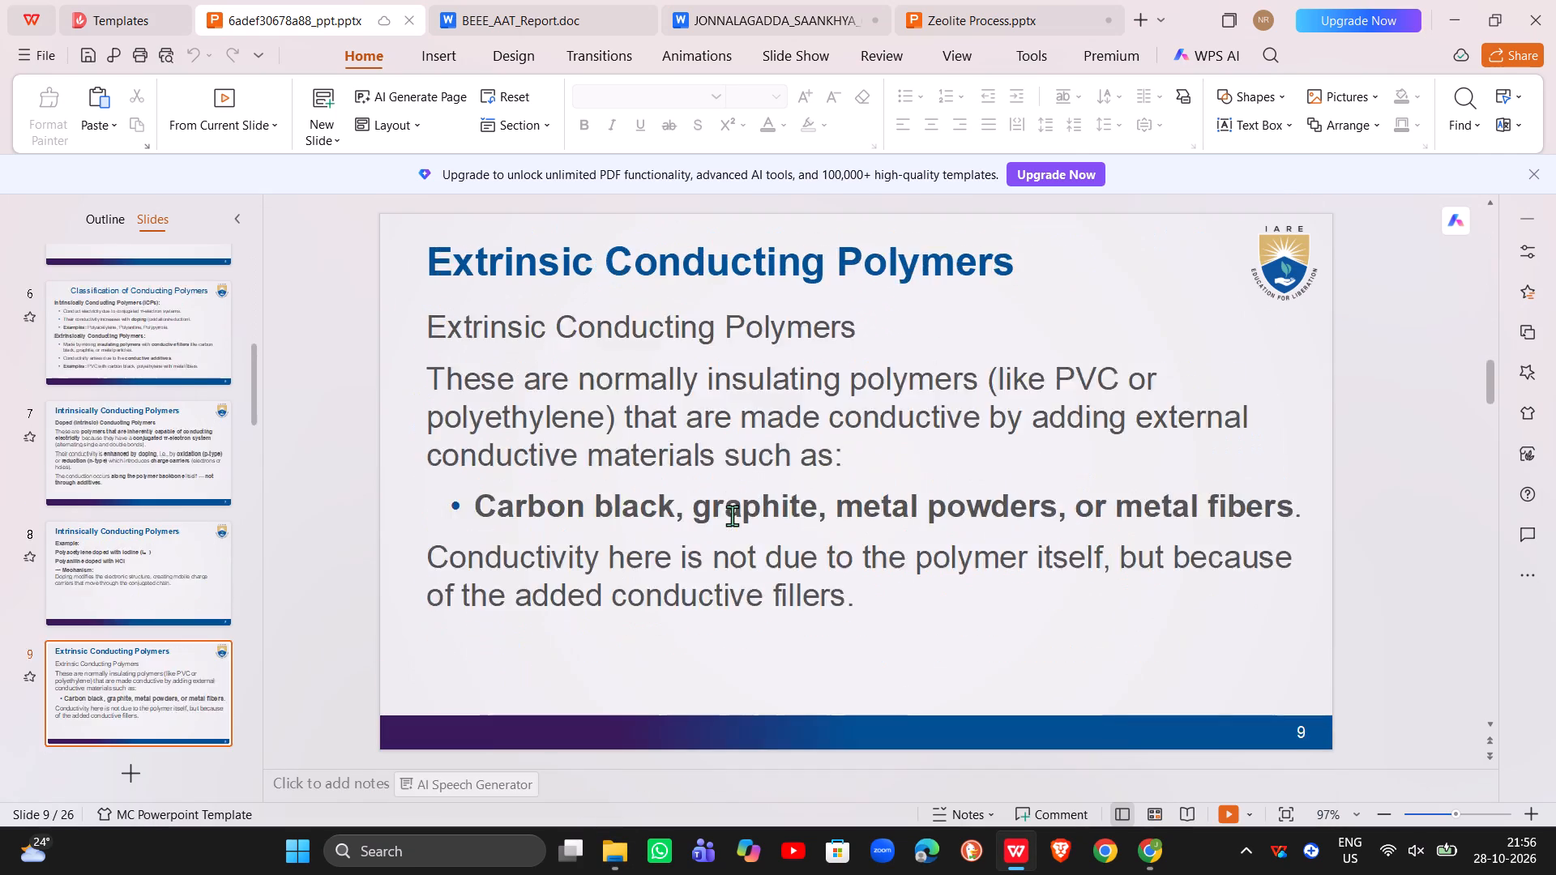
Review the Conducting Polymers slides in reverse order, from the closing slide back to the title slide.
{"action": "key", "text": "Up"}
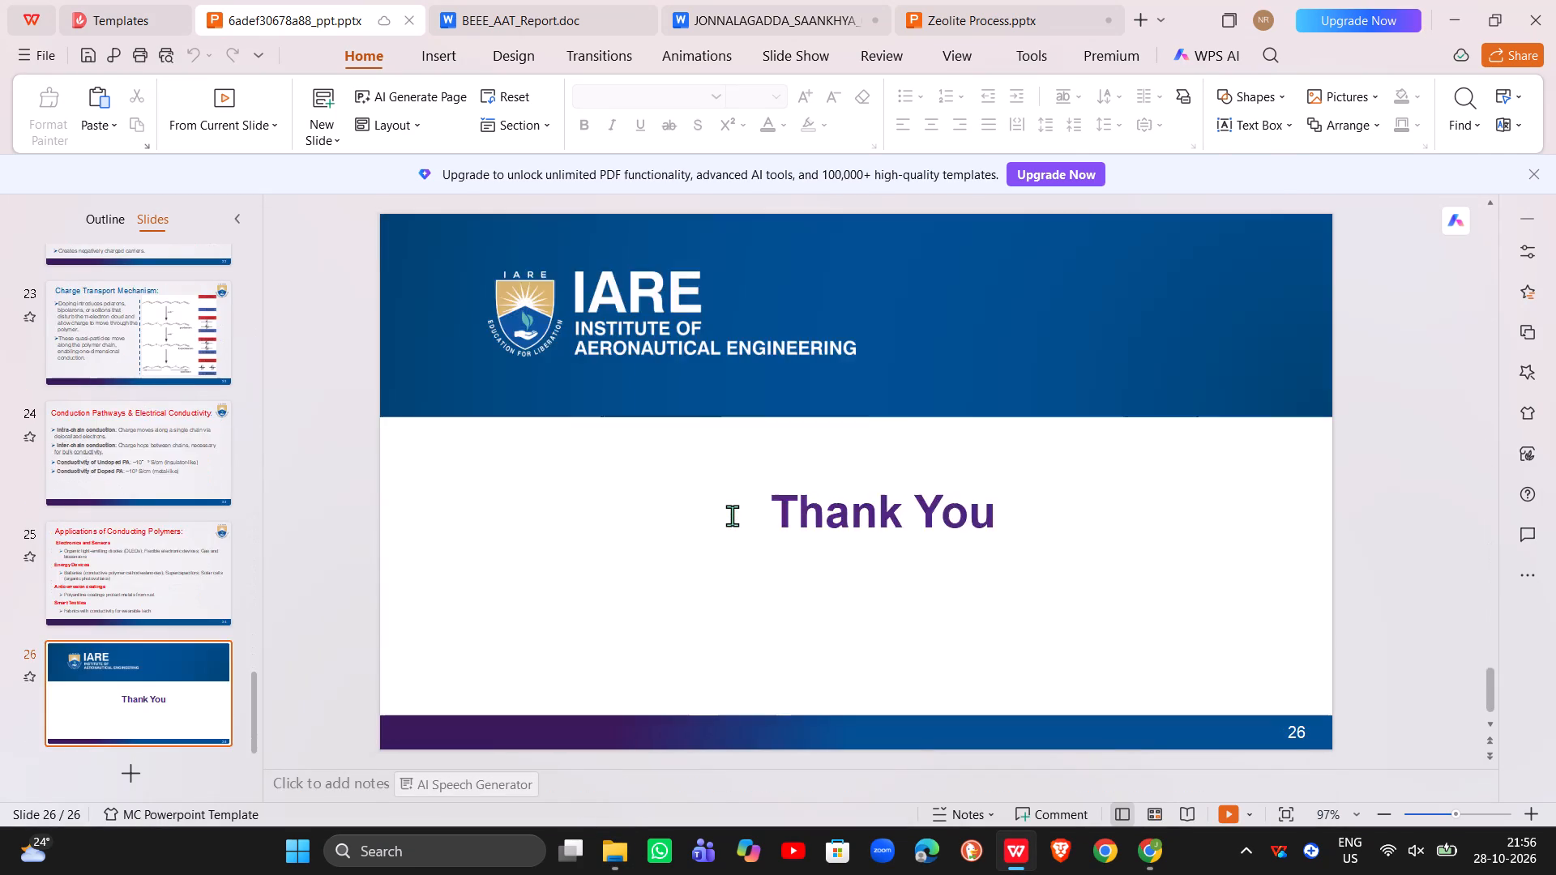
{"action": "key", "text": "Up"}
{"action": "key", "text": "Up"}
{"action": "key", "text": "Up"}
{"action": "key", "text": "Down"}
{"action": "key", "text": "Up"}
{"action": "key", "text": "Up"}
{"action": "key", "text": "Up"}
{"action": "key", "text": "Up"}
{"action": "key", "text": "Up"}
{"action": "key", "text": "Up"}
{"action": "key", "text": "Up"}
{"action": "key", "text": "Up"}
{"action": "key", "text": "Up"}
{"action": "key", "text": "Up"}
{"action": "key", "text": "Up"}
{"action": "key", "text": "Up"}
{"action": "key", "text": "Up"}
{"action": "key", "text": "Up"}
{"action": "key", "text": "Up"}
{"action": "key", "text": "Up"}
{"action": "key", "text": "Up"}
{"action": "key", "text": "Up"}
{"action": "key", "text": "Up"}
{"action": "key", "text": "Up"}
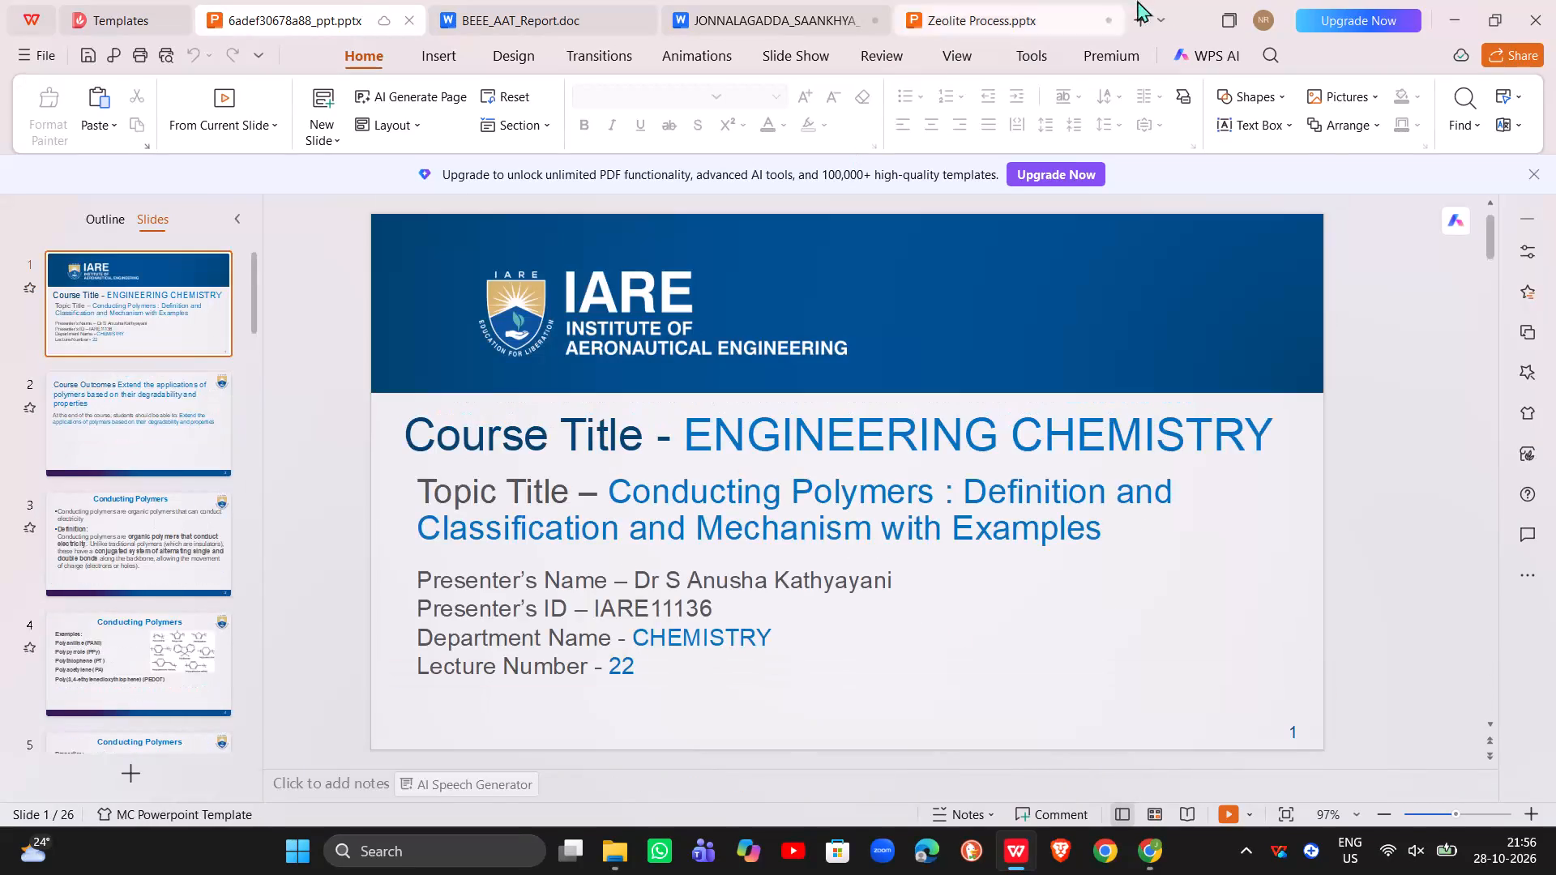
Switch to Chrome and begin entering a search starting with "t" in a new tab.
{"action": "left_click", "coordinate": [1456, 19]}
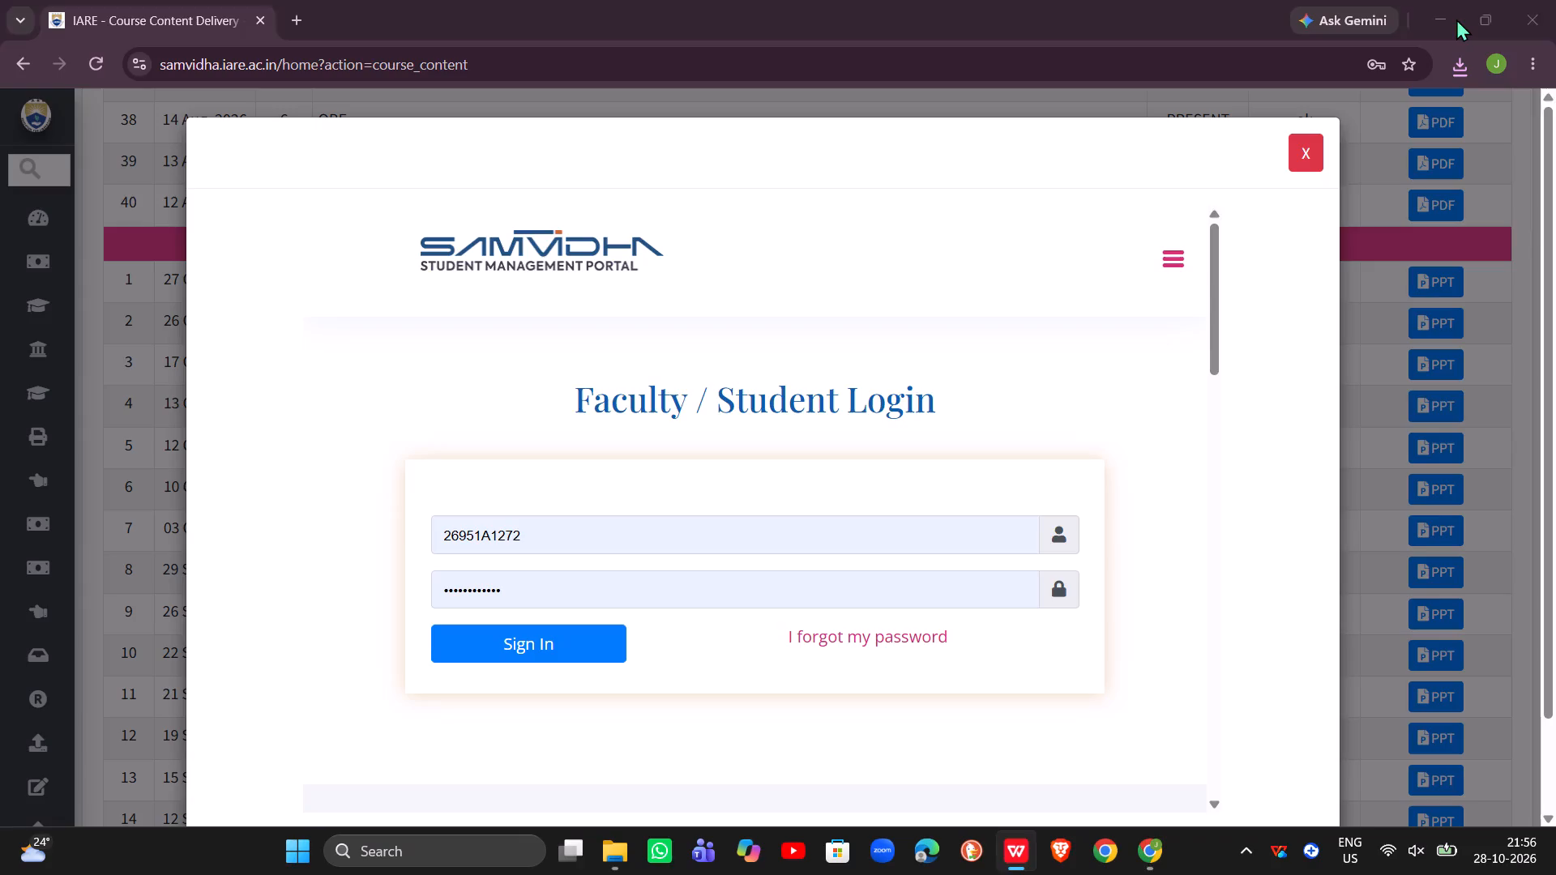
{"action": "left_click", "coordinate": [293, 10]}
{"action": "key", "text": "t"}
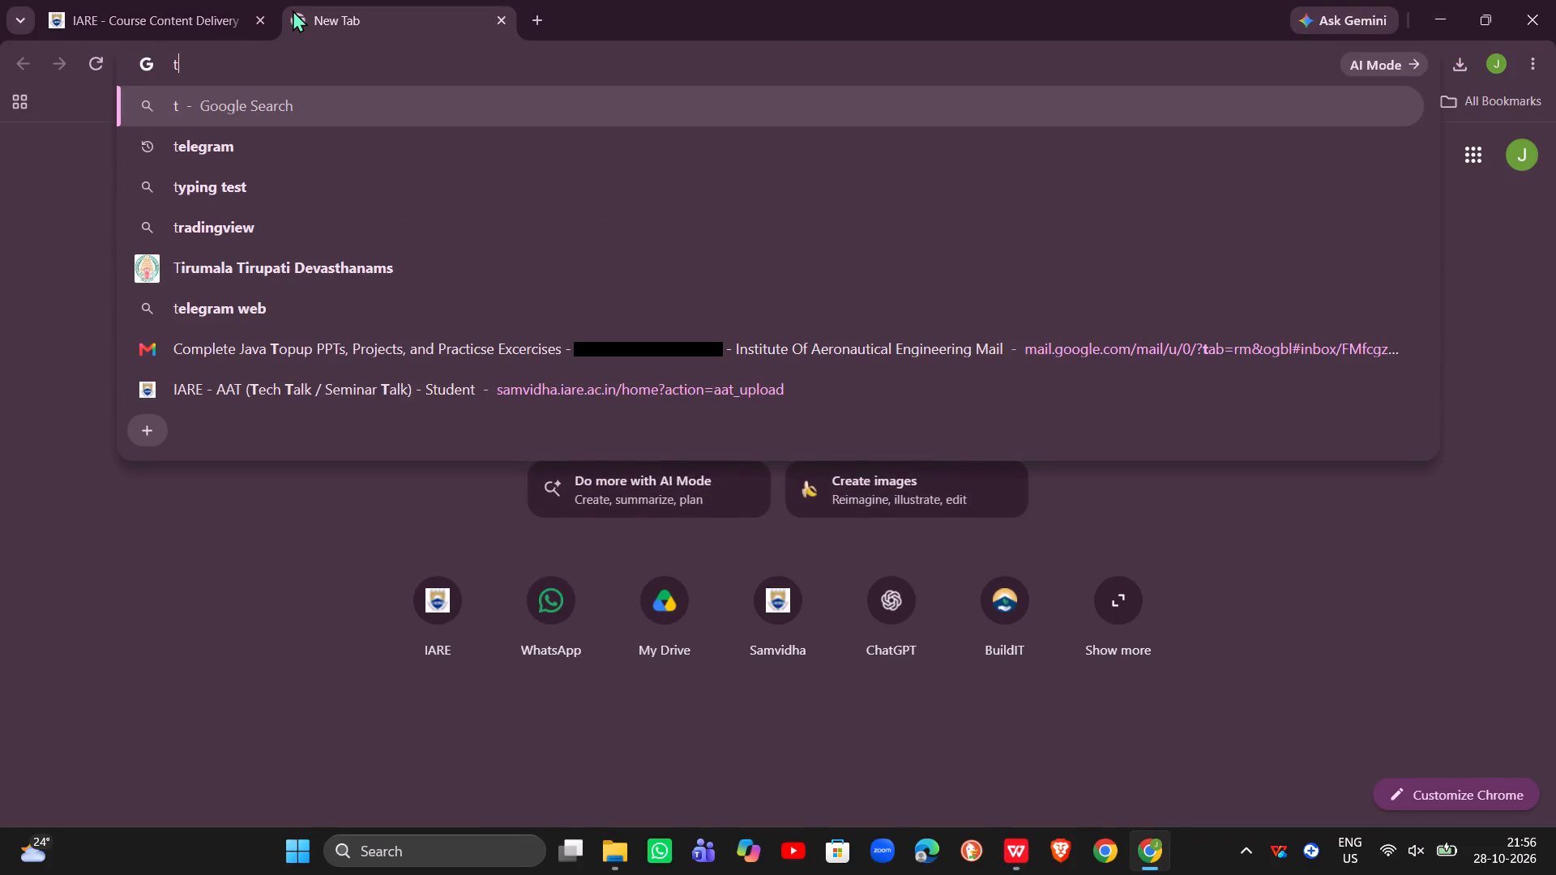
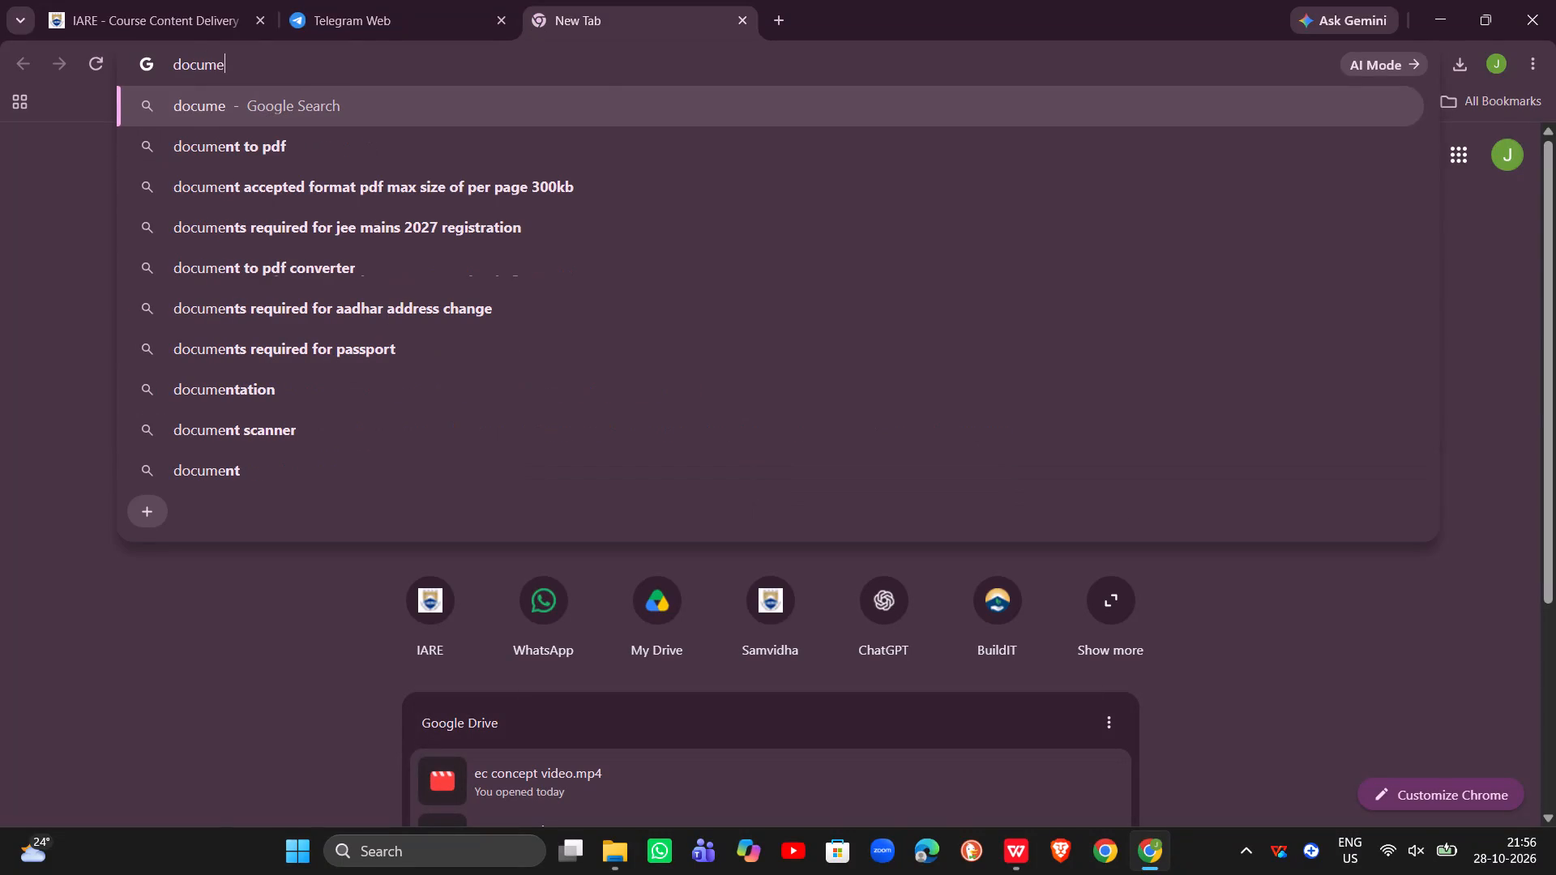
Replace the partial search text in the new tab with "dr" to find the Google Drive address.
{"action": "key", "text": "BackSpace"}
{"action": "key", "text": "BackSpace"}
{"action": "key", "text": "BackSpace"}
{"action": "key", "text": "BackSpace"}
{"action": "key", "text": "BackSpace"}
{"action": "key", "text": "BackSpace"}
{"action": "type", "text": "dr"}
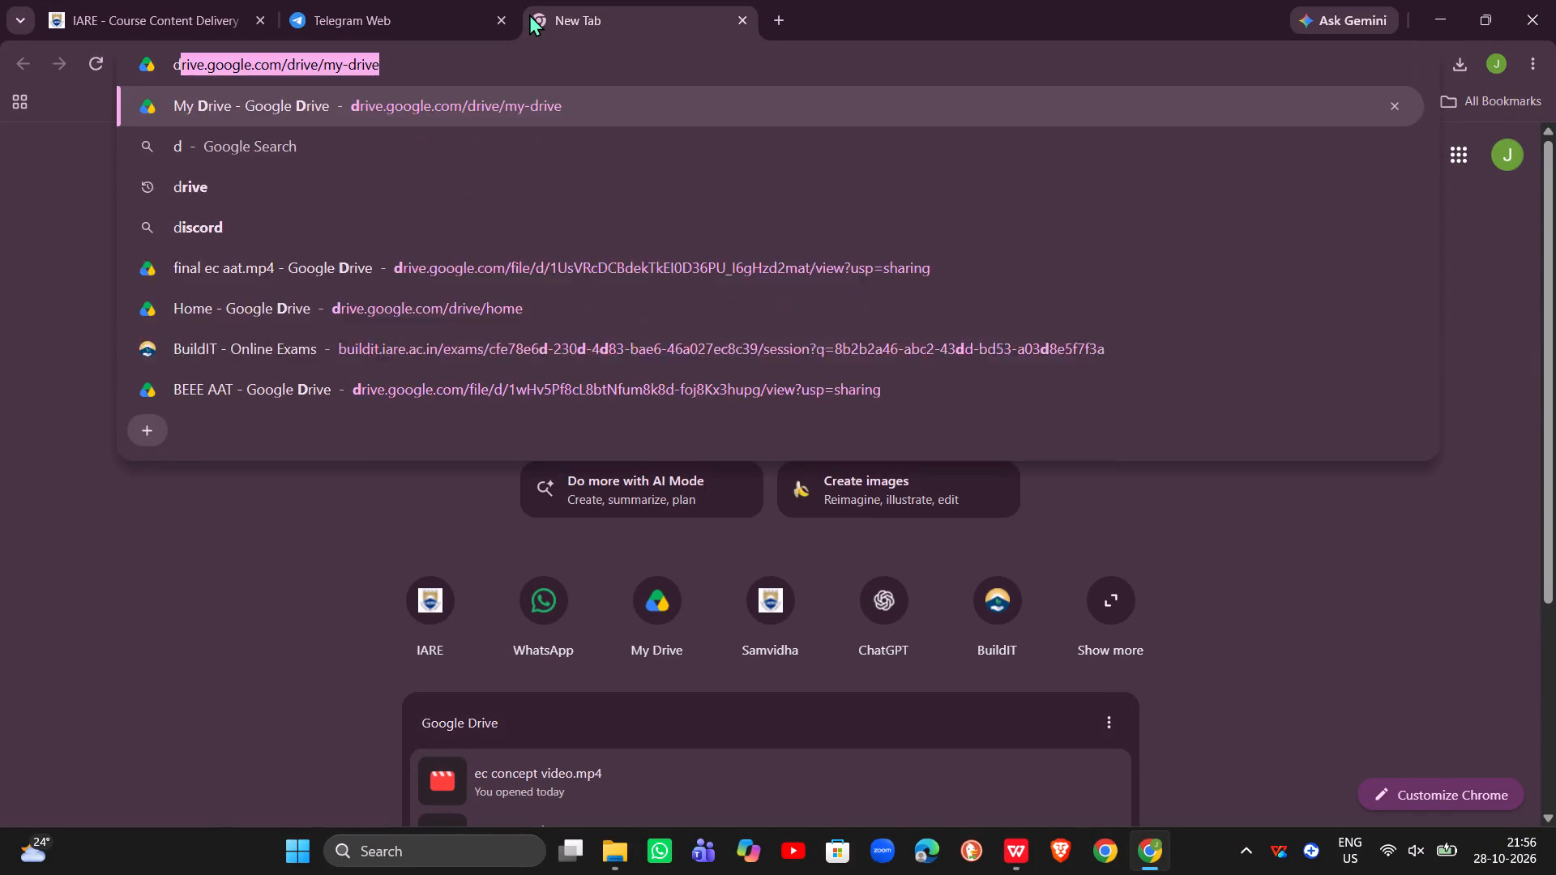
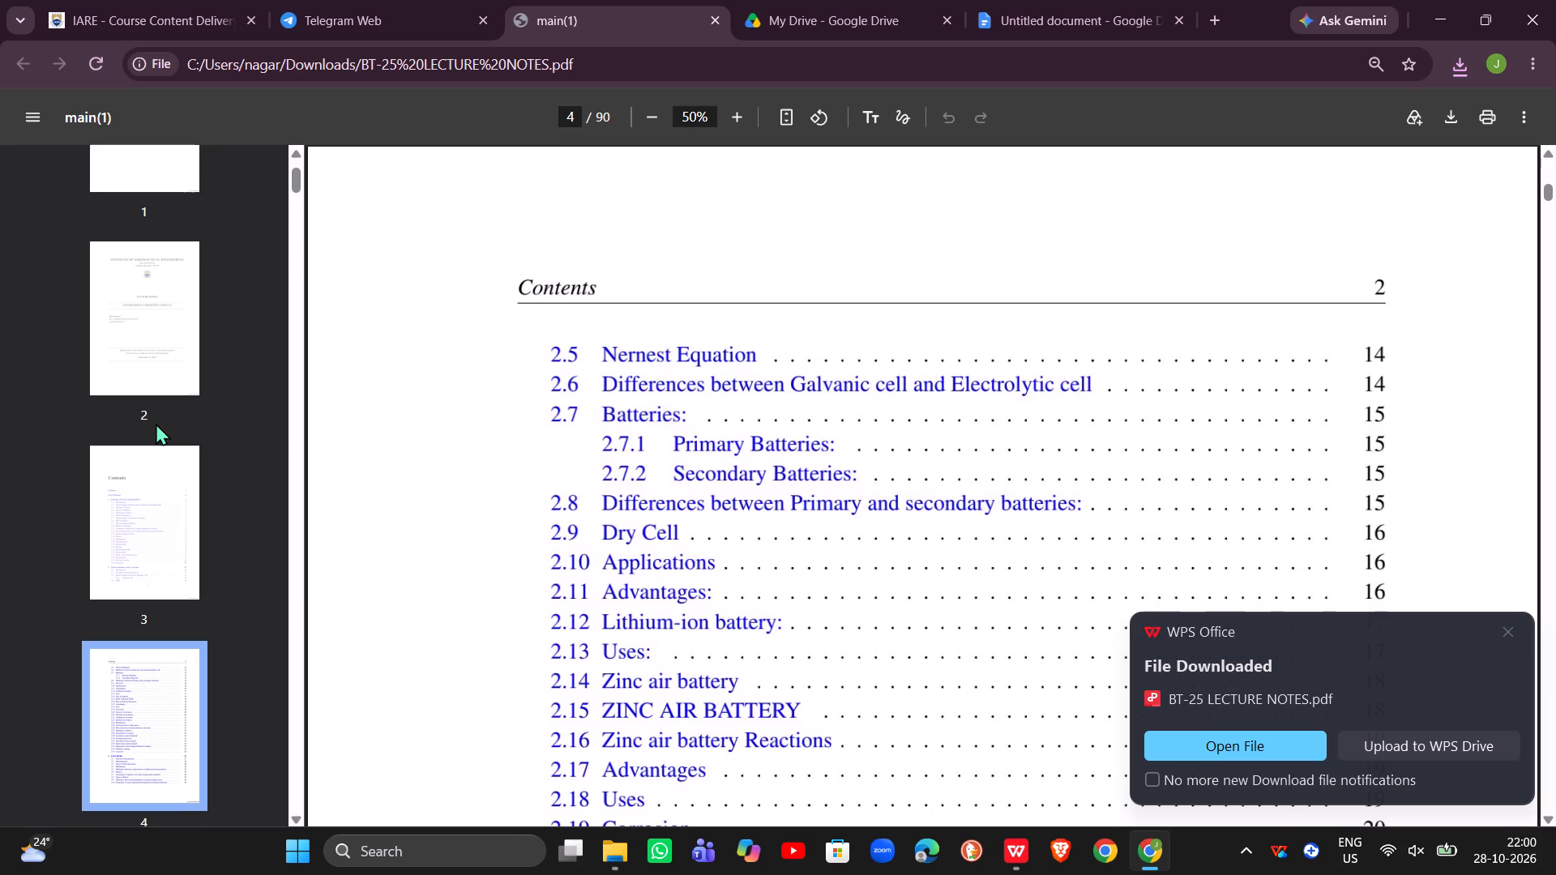
Look through the contents pages of the BT-25 lecture notes PDF and go to page 31 to view its text.
{"action": "scroll", "coordinate": [430, 548], "scroll_direction": "down", "scroll_amount": 7}
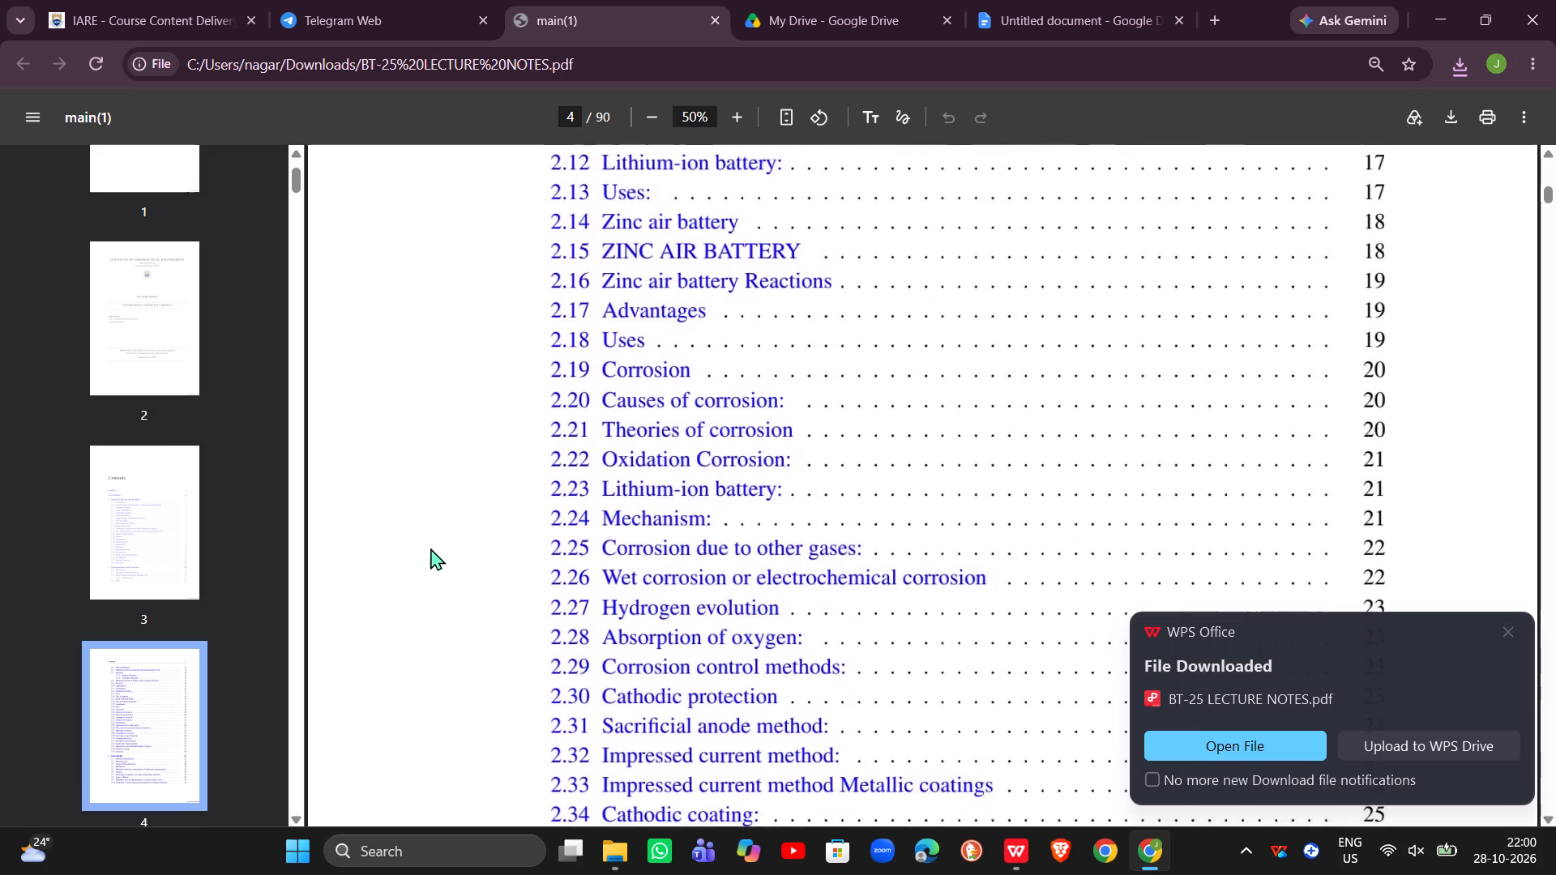
{"action": "scroll", "coordinate": [430, 548], "scroll_direction": "down", "scroll_amount": 6}
{"action": "scroll", "coordinate": [430, 548], "scroll_direction": "up", "scroll_amount": 1}
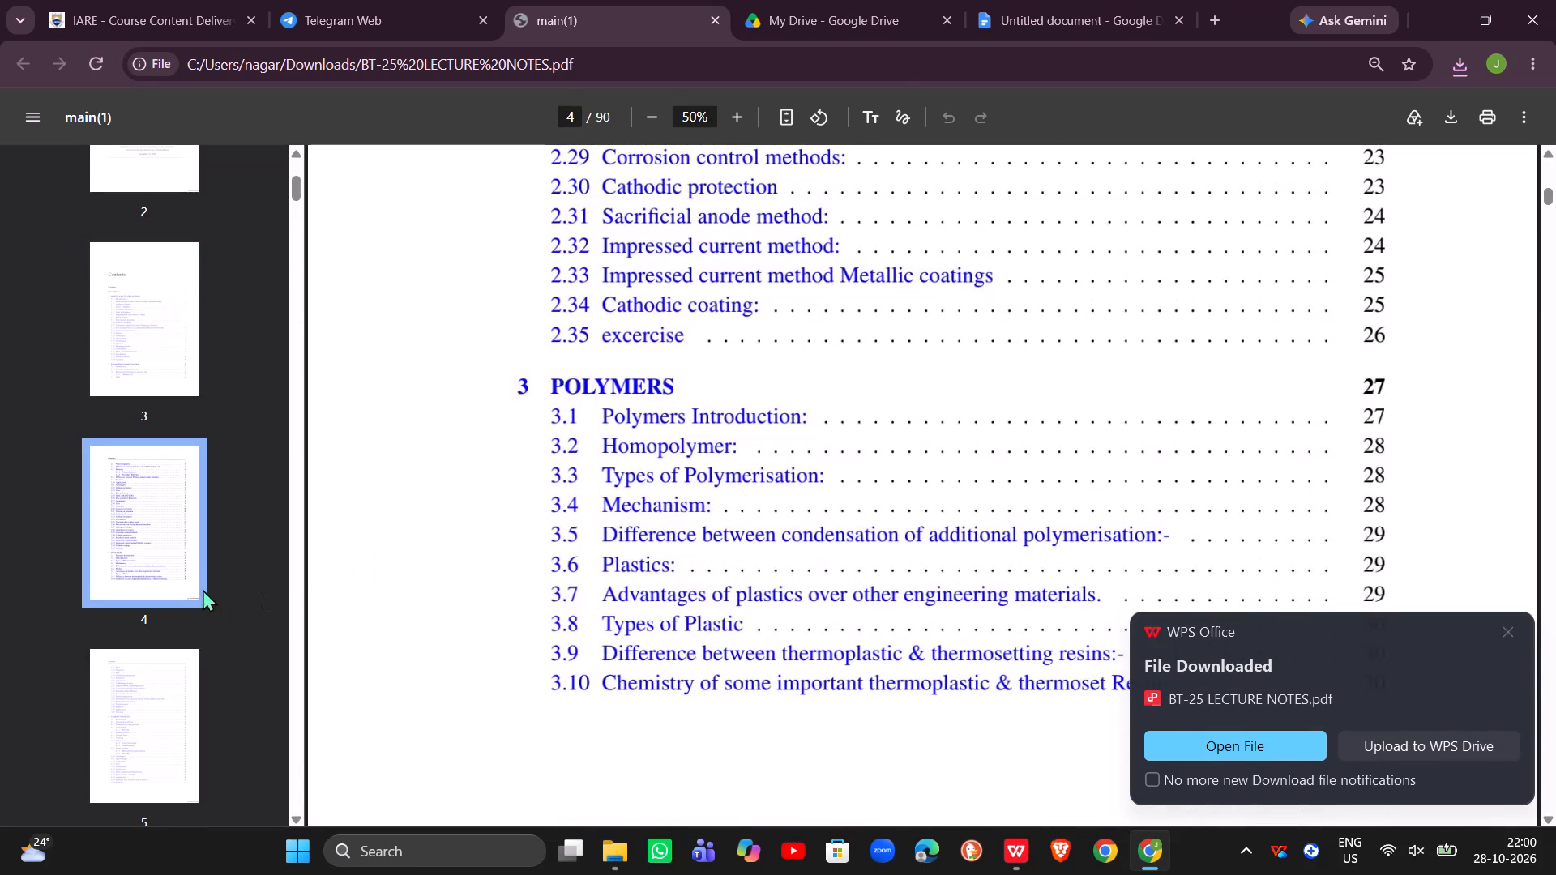
{"action": "left_click", "coordinate": [574, 113]}
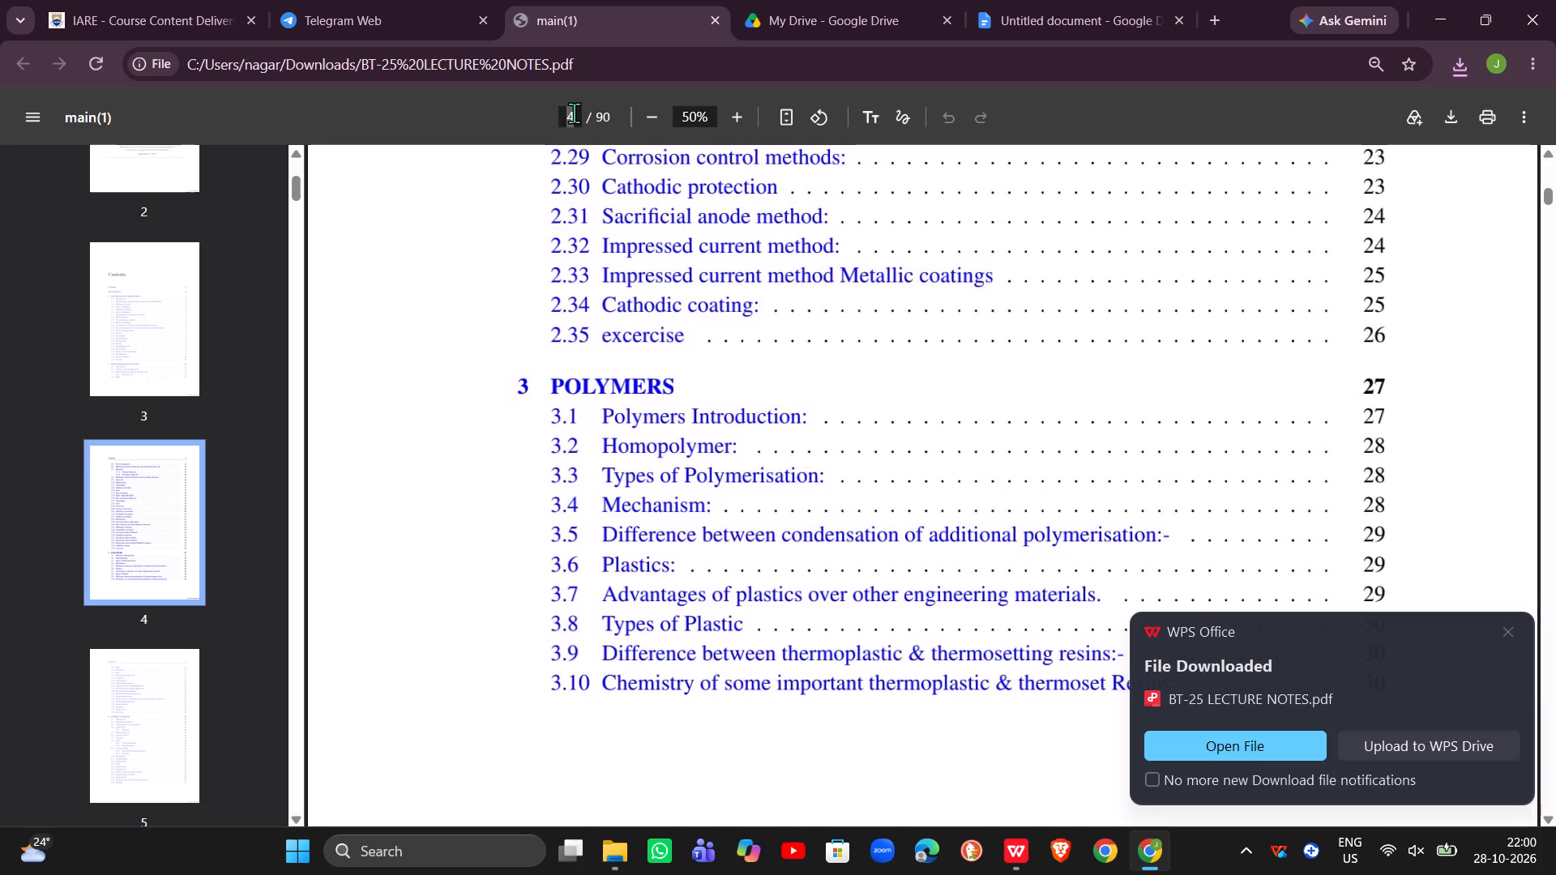
{"action": "key", "text": "BackSpace"}
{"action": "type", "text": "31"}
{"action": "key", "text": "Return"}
{"action": "scroll", "coordinate": [566, 427], "scroll_direction": "down", "scroll_amount": 3}
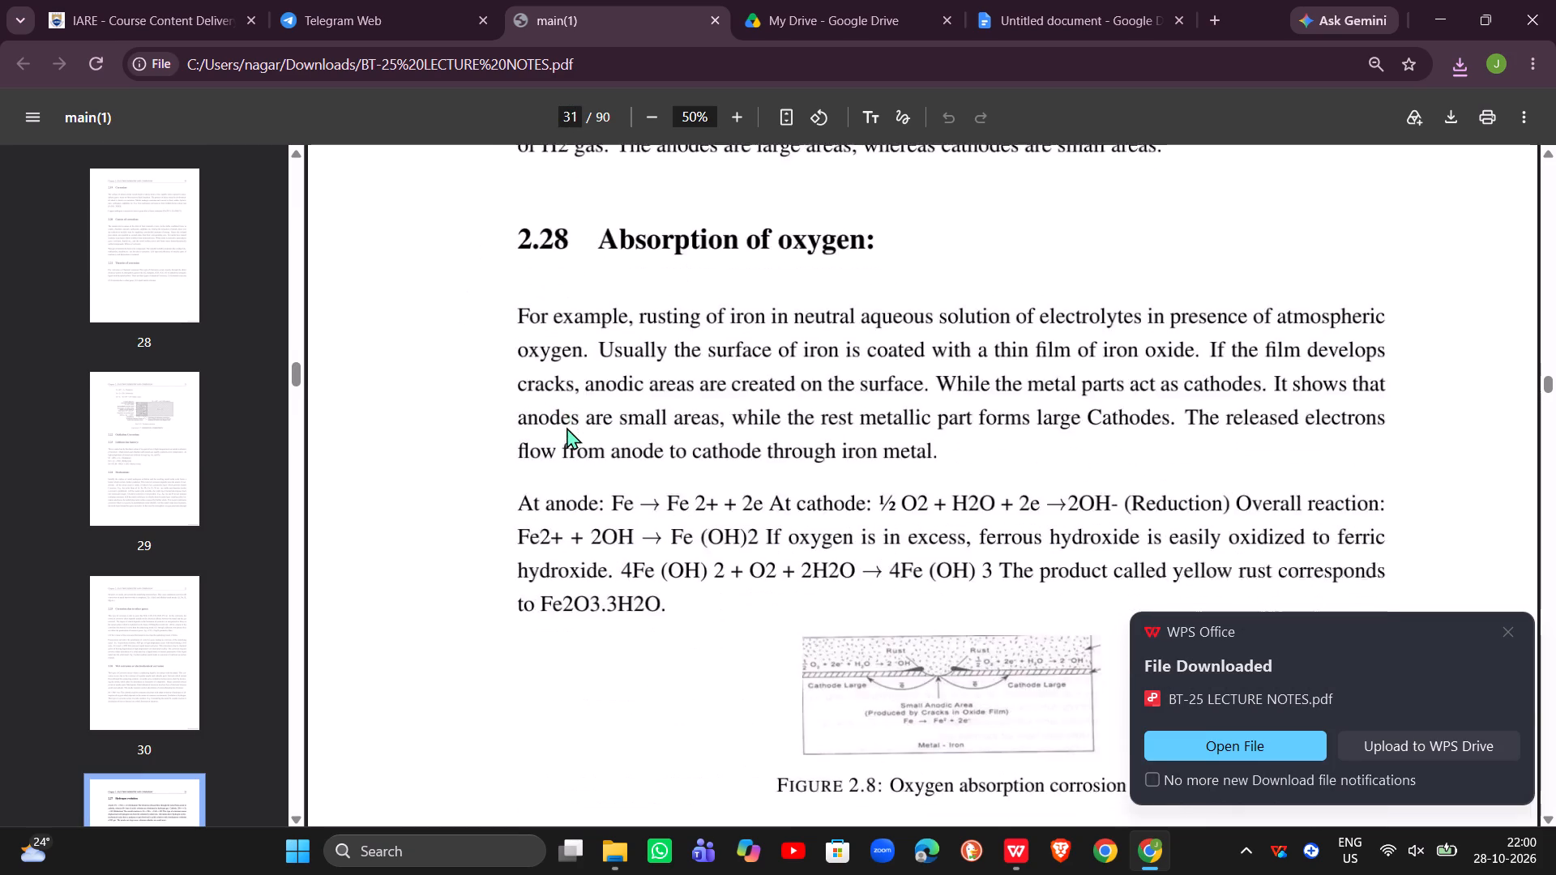
Read through the BT-25 lecture notes PDF from Absorption of oxygen past the electrochemistry questions to the Polymers chapter introduction.
{"action": "scroll", "coordinate": [566, 427], "scroll_direction": "down", "scroll_amount": 13}
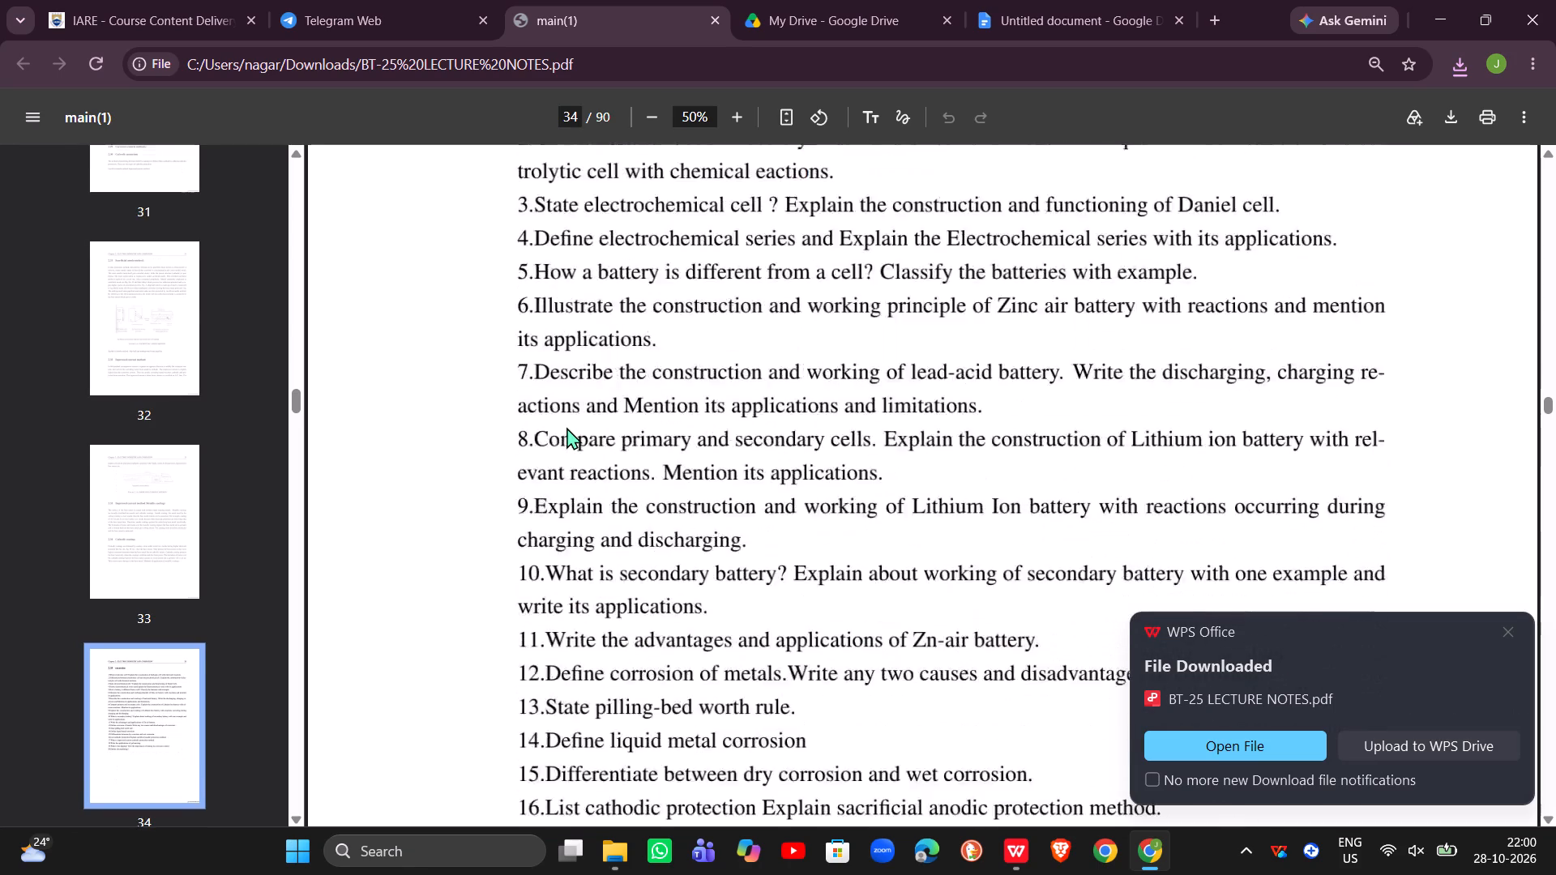
{"action": "scroll", "coordinate": [566, 427], "scroll_direction": "down", "scroll_amount": 13}
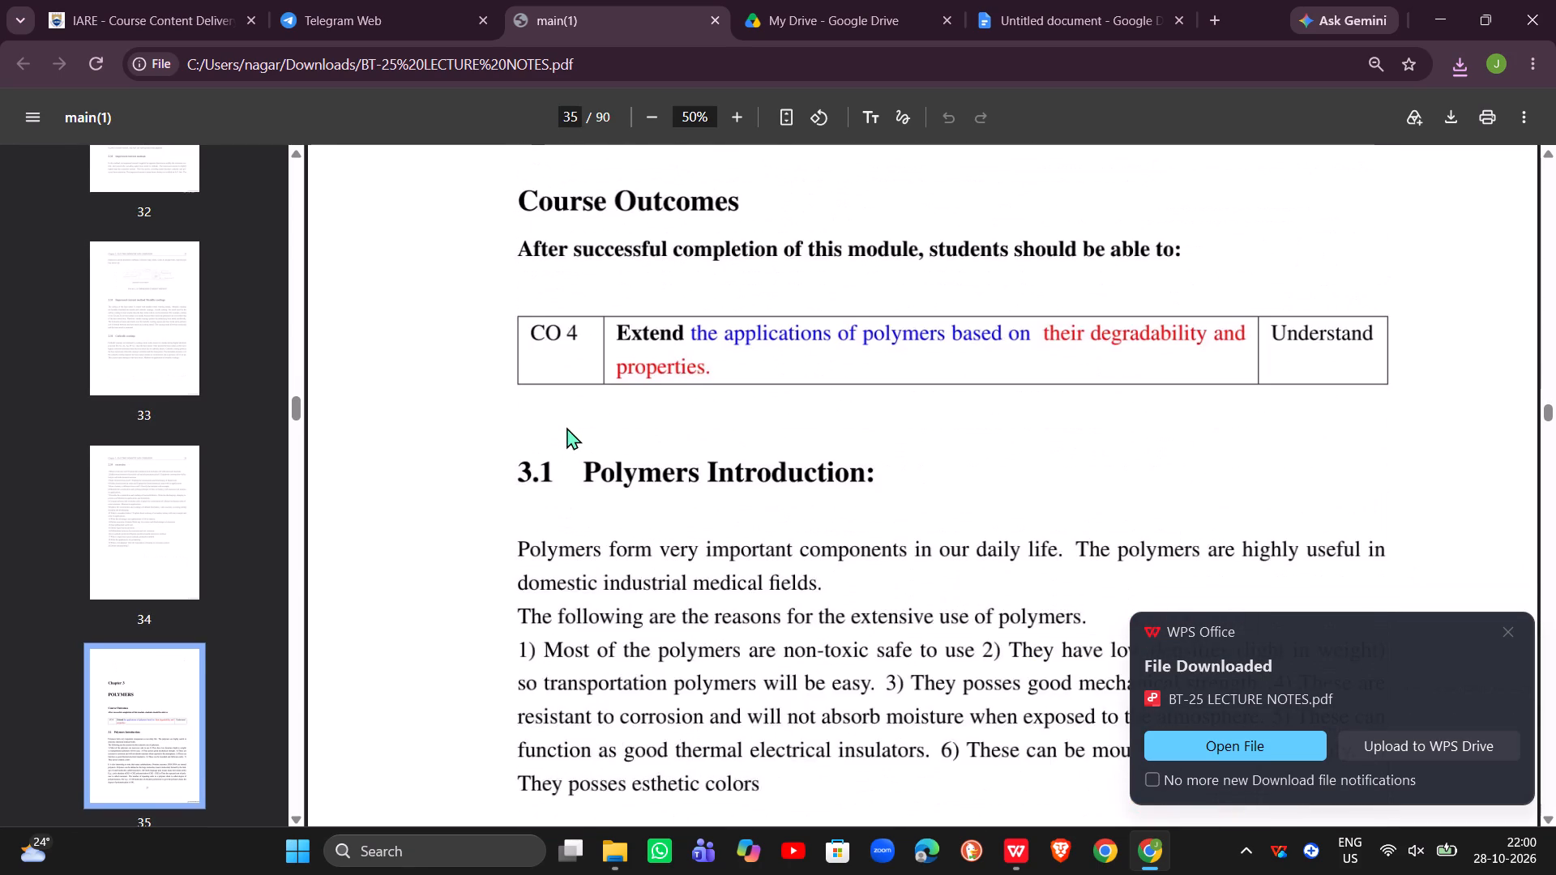
{"action": "scroll", "coordinate": [566, 427], "scroll_direction": "down", "scroll_amount": 4}
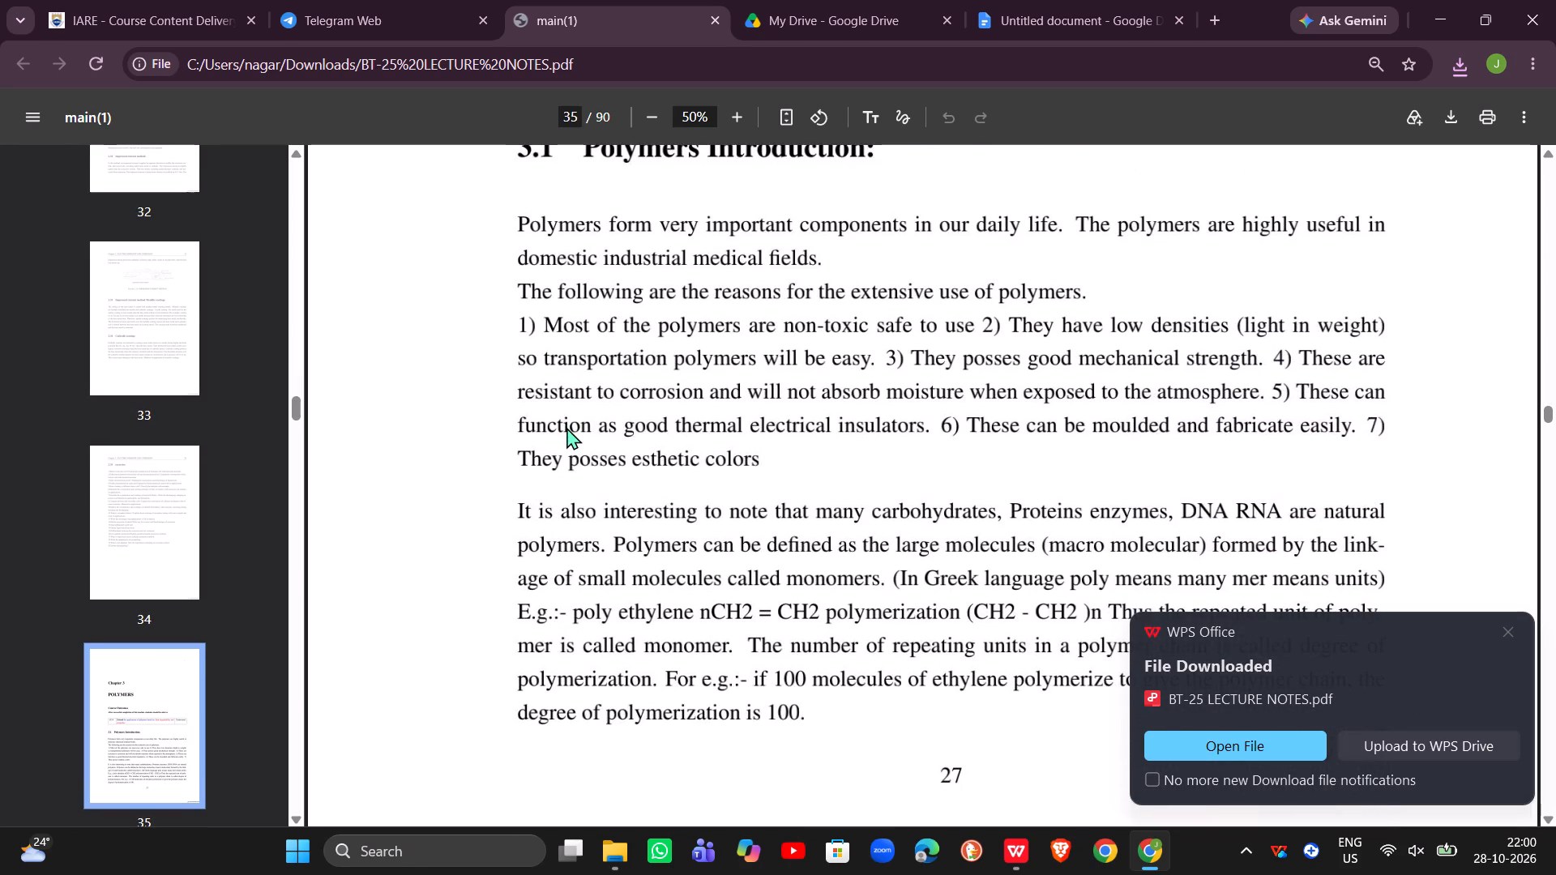
{"action": "scroll", "coordinate": [566, 427], "scroll_direction": "down", "scroll_amount": 4}
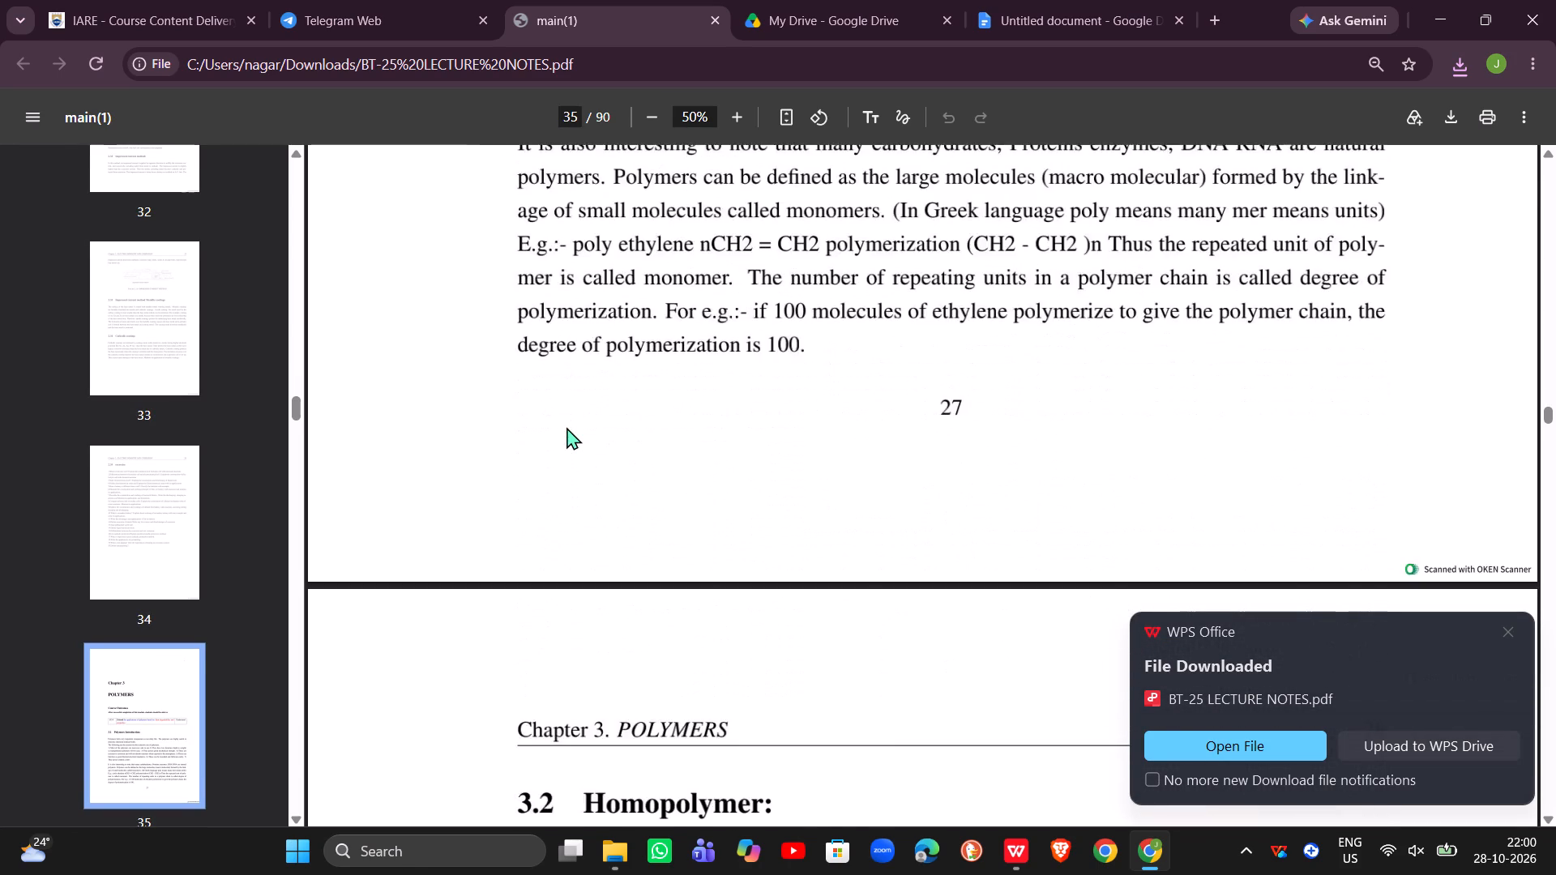
{"action": "scroll", "coordinate": [566, 427], "scroll_direction": "down", "scroll_amount": 4}
Rename the untitled Google Docs document as "EC MID2.".
{"action": "left_click", "coordinate": [913, 0]}
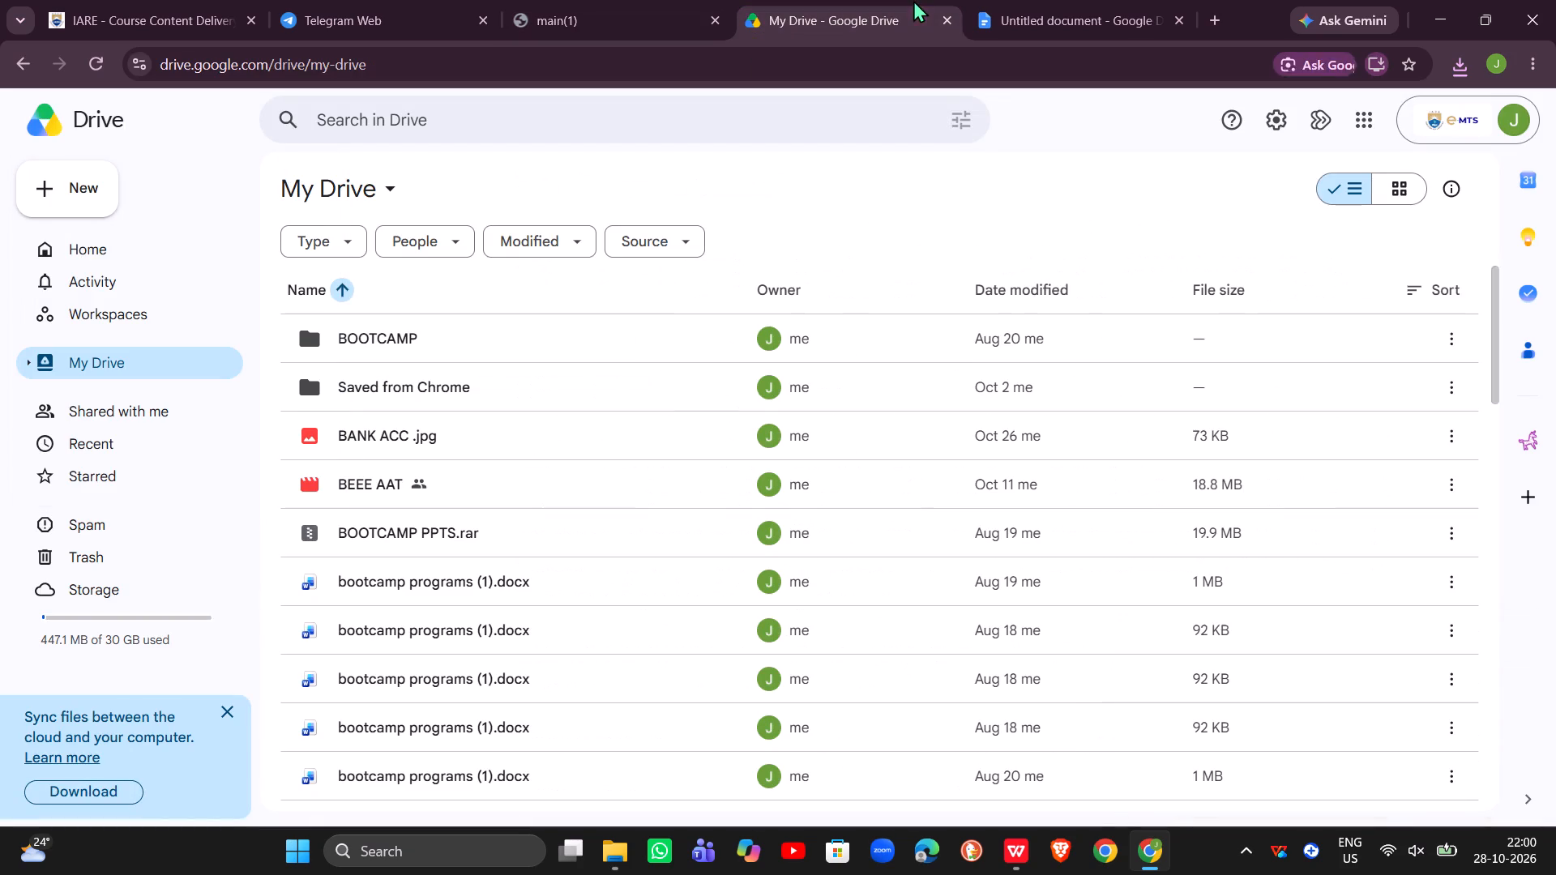
{"action": "left_click", "coordinate": [44, 190]}
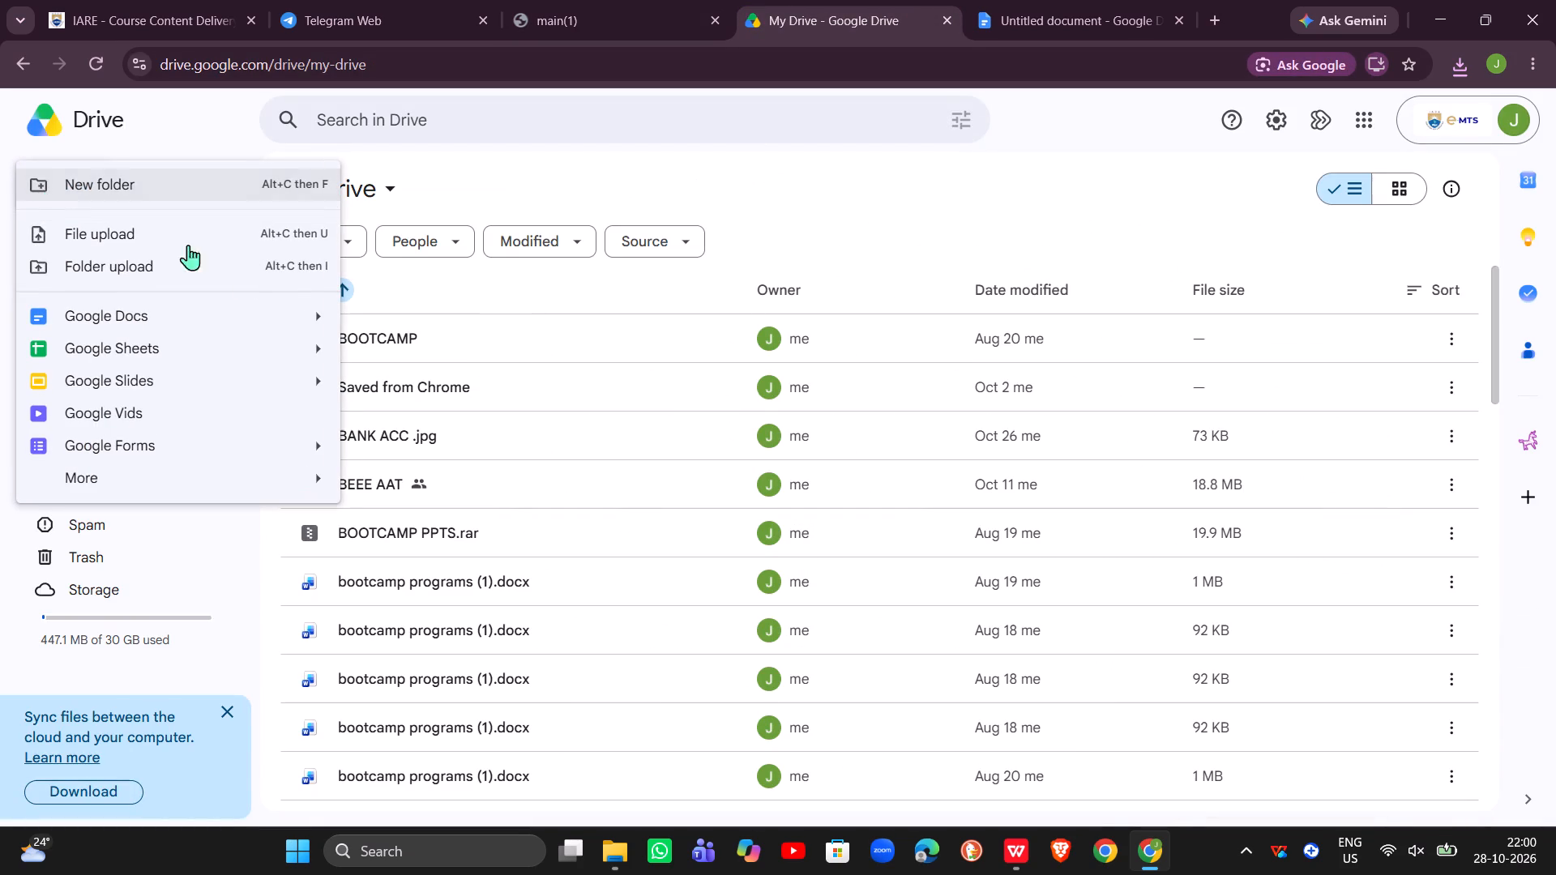
{"action": "left_click", "coordinate": [1011, 0]}
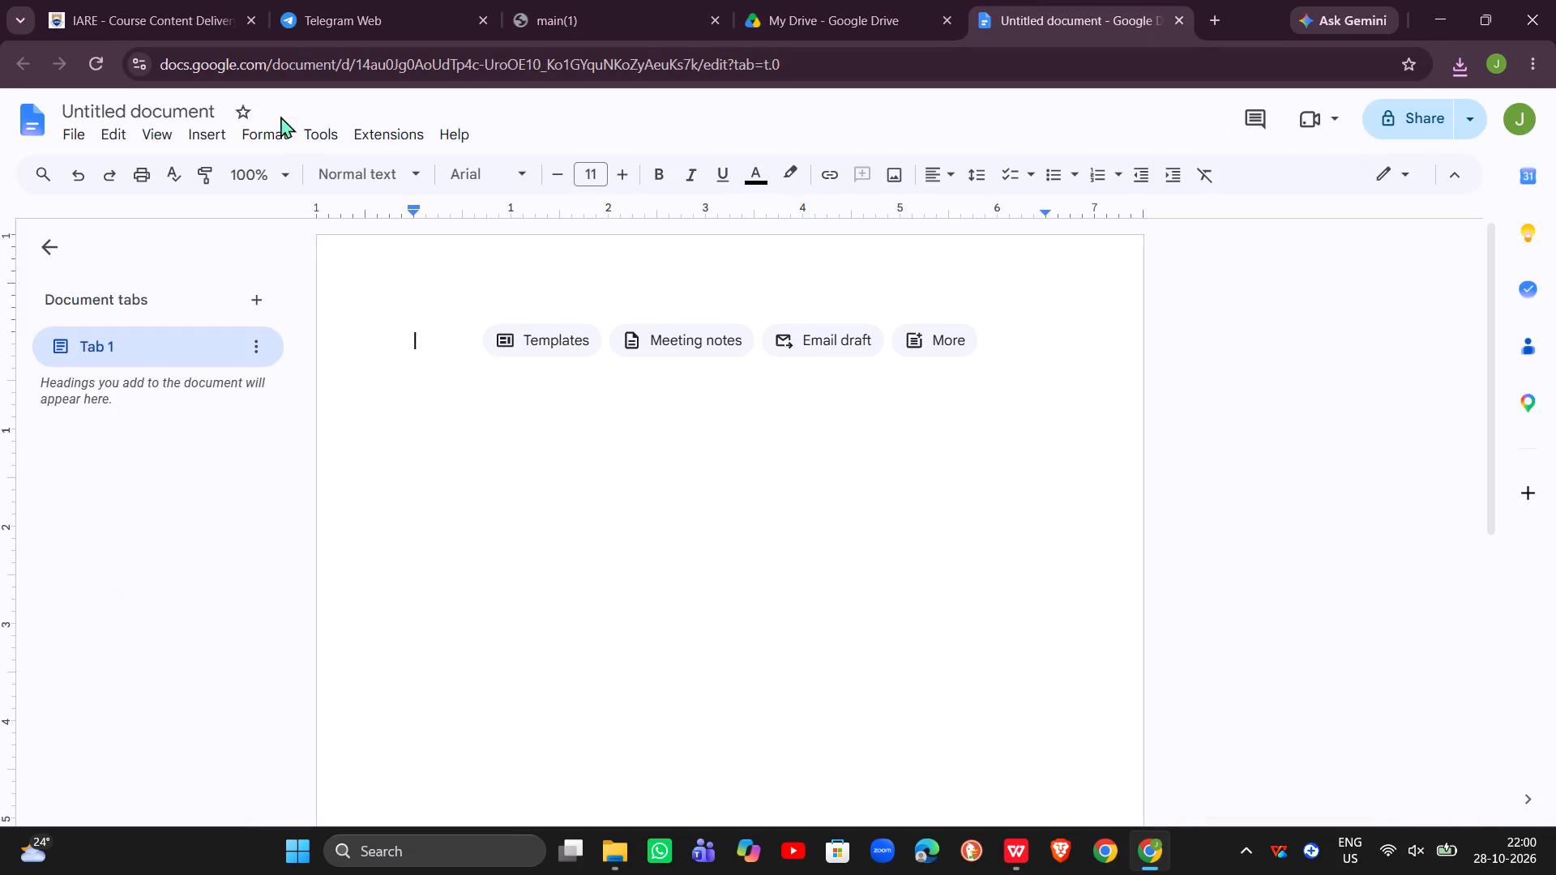
{"action": "left_click", "coordinate": [184, 109]}
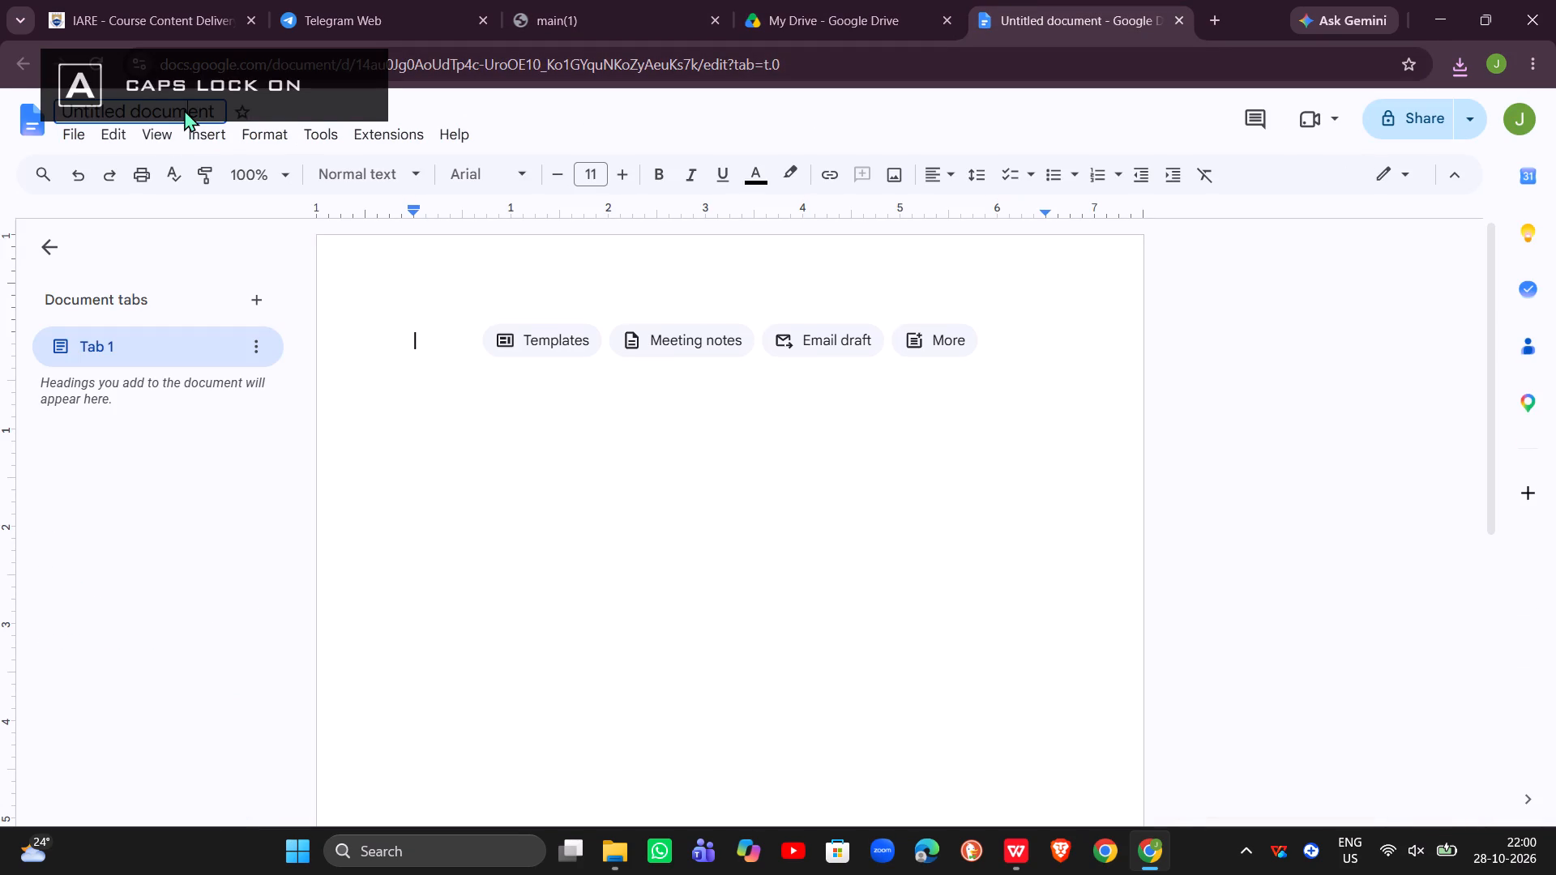
{"action": "type", "text": "EC"}
{"action": "left_click", "coordinate": [179, 108]}
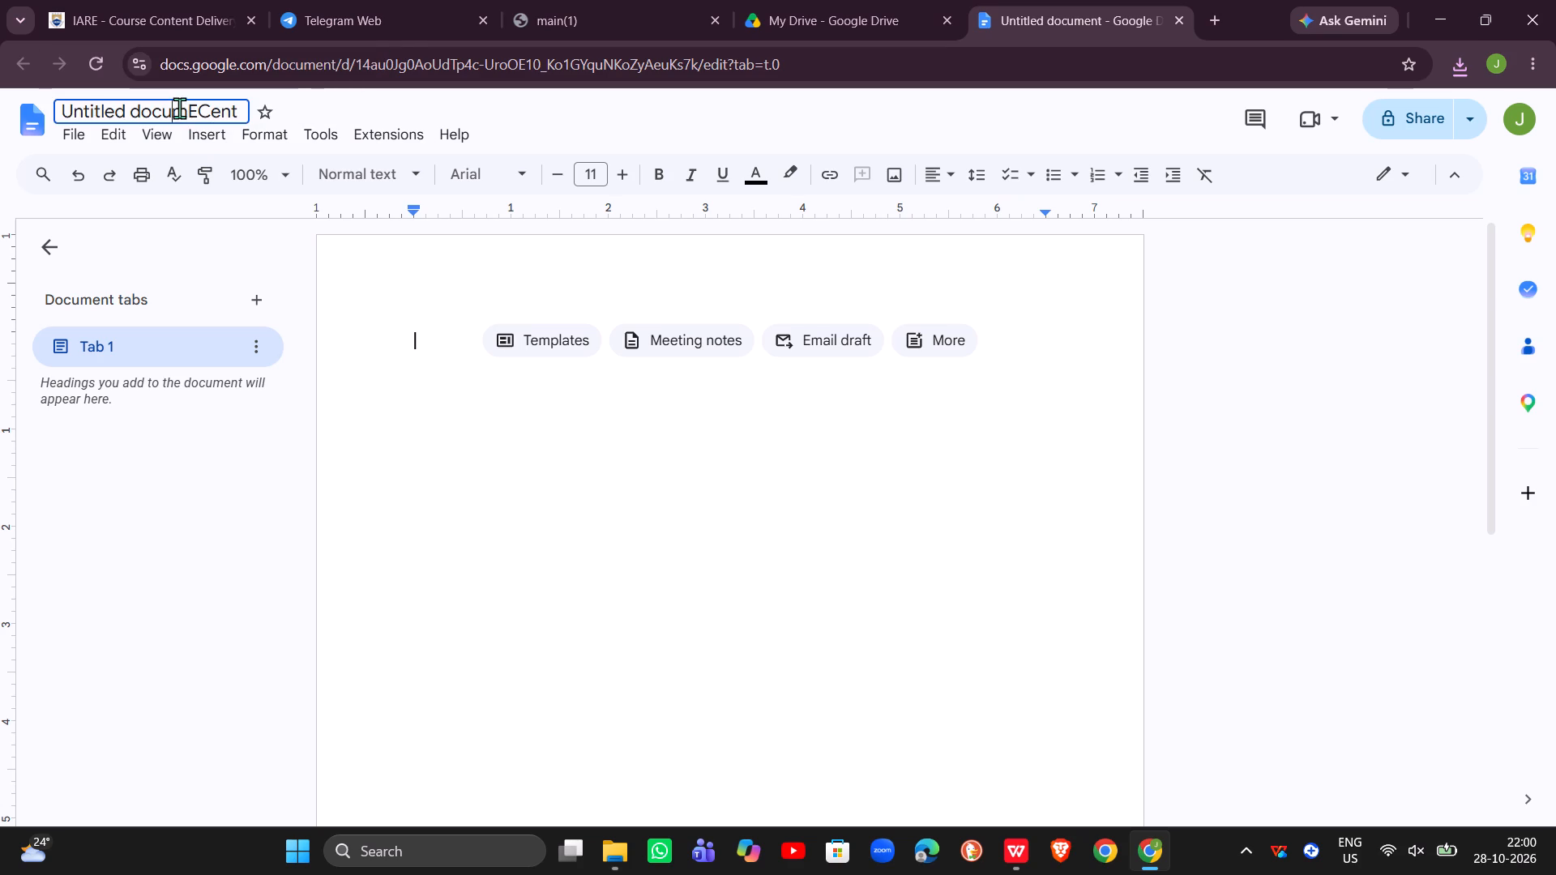
{"action": "left_click_drag", "start_coordinate": [235, 107], "coordinate": [0, 130]}
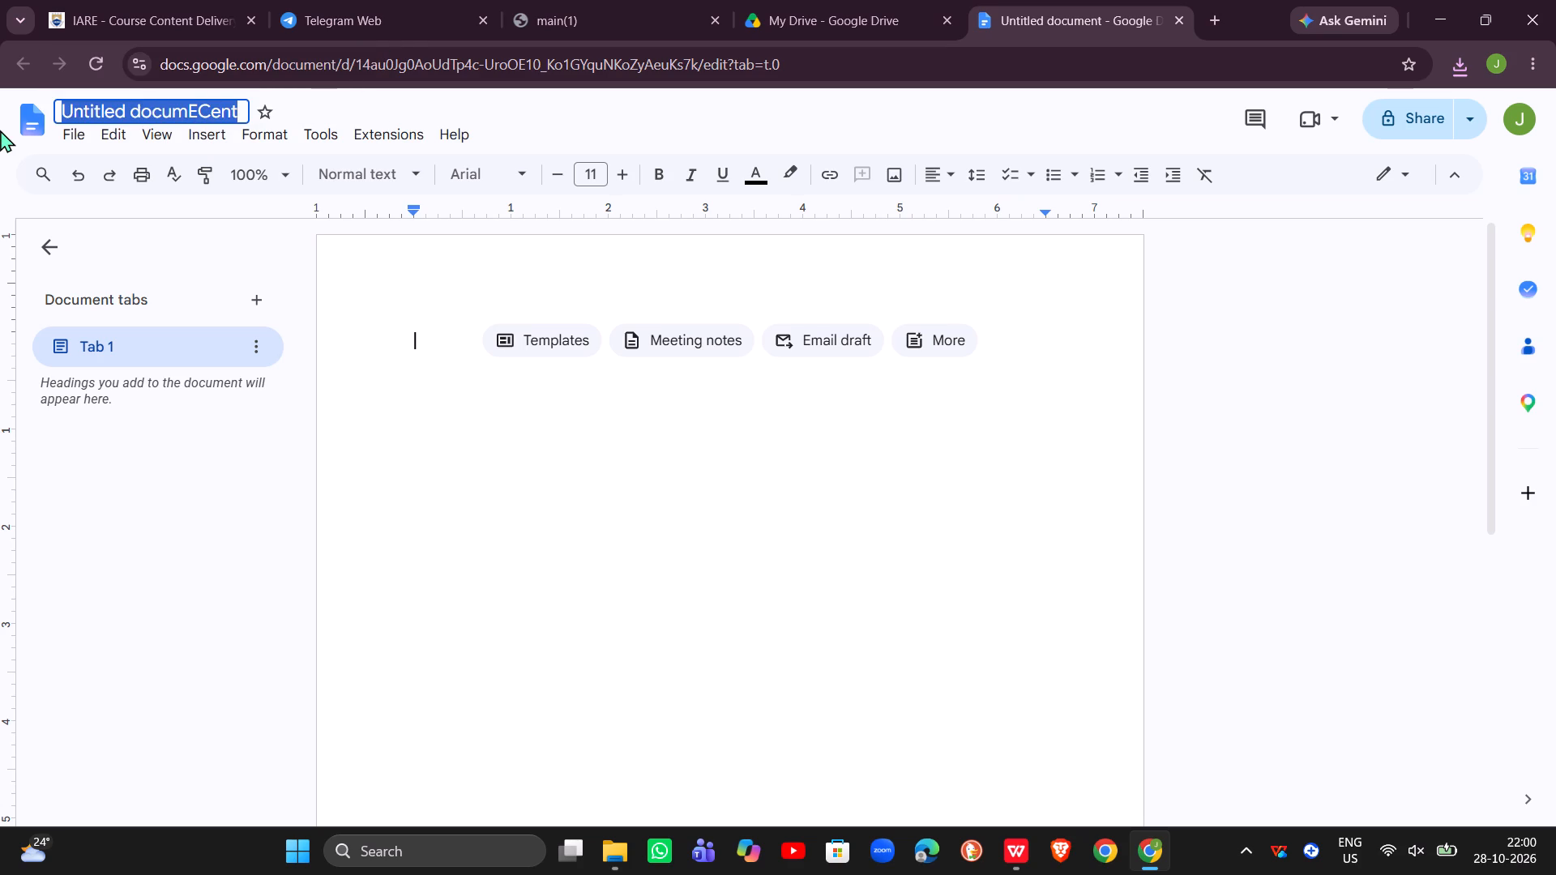
{"action": "key", "text": "BackSpace"}
{"action": "type", "text": "EC MID2."}
{"action": "key", "text": "Return"}
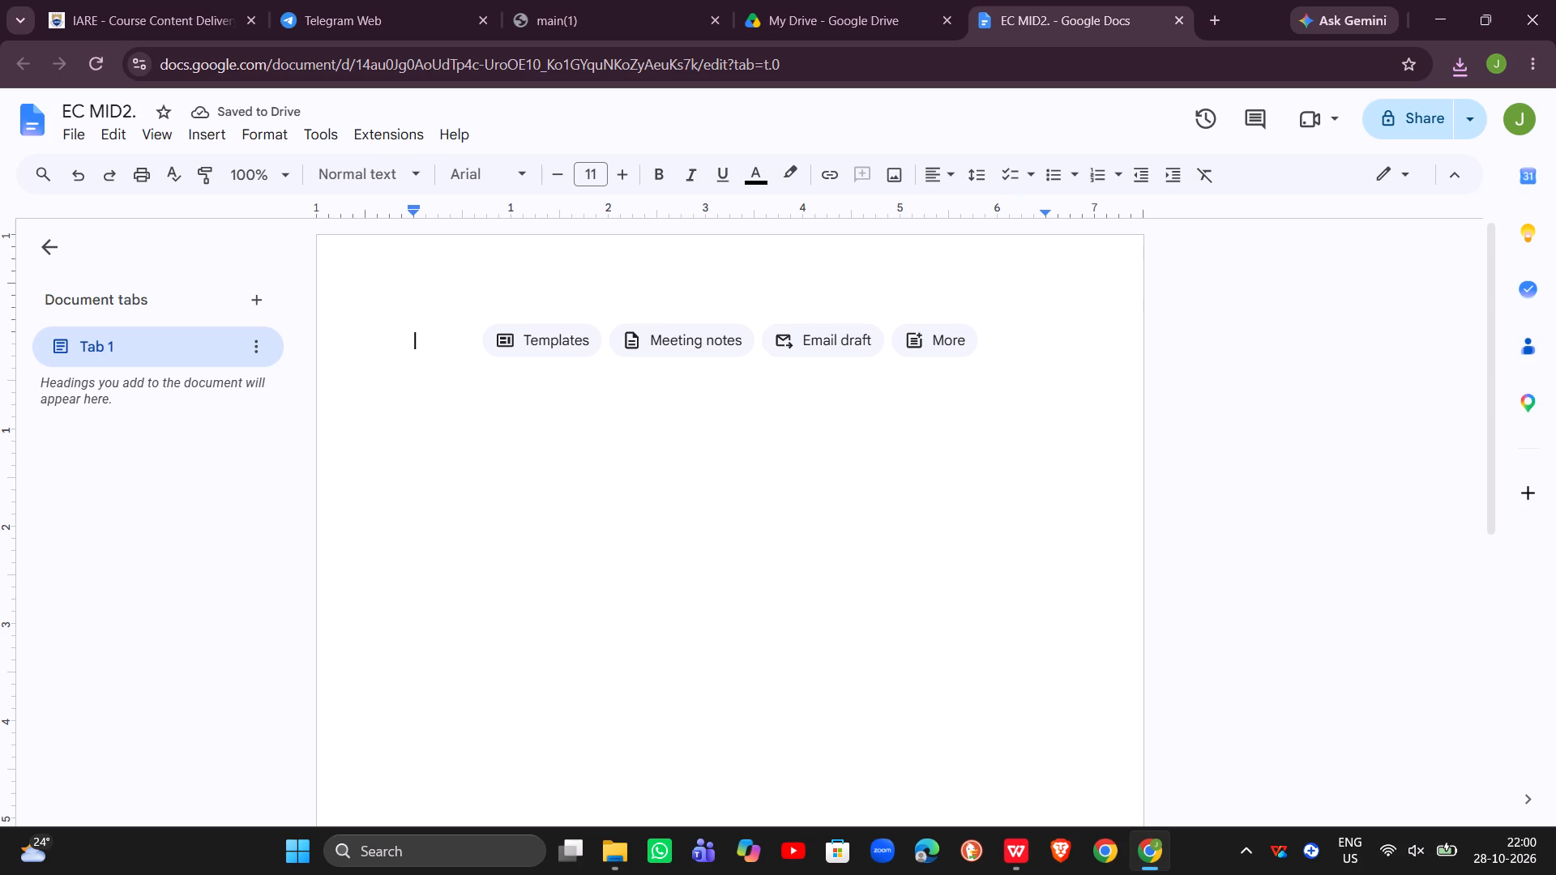
Enter "MODULE 3" as the first line of the document and start a new line below it.
{"action": "type", "text": "MODULE 3"}
{"action": "key", "text": "space"}
{"action": "key", "text": "Return"}
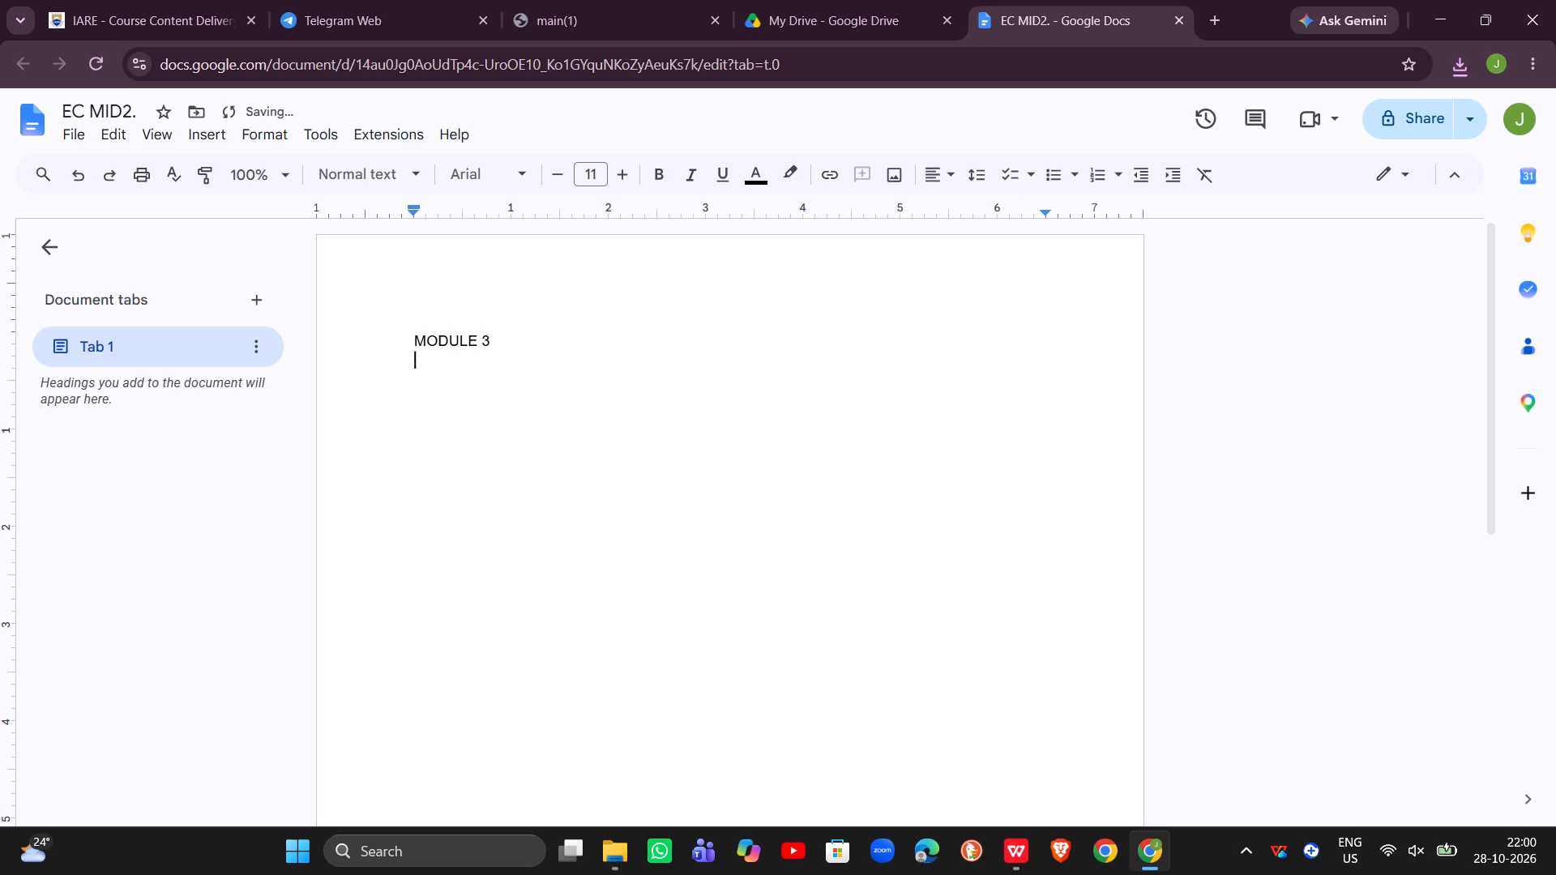
Open a new browser tab.
{"action": "left_click", "coordinate": [1216, 15]}
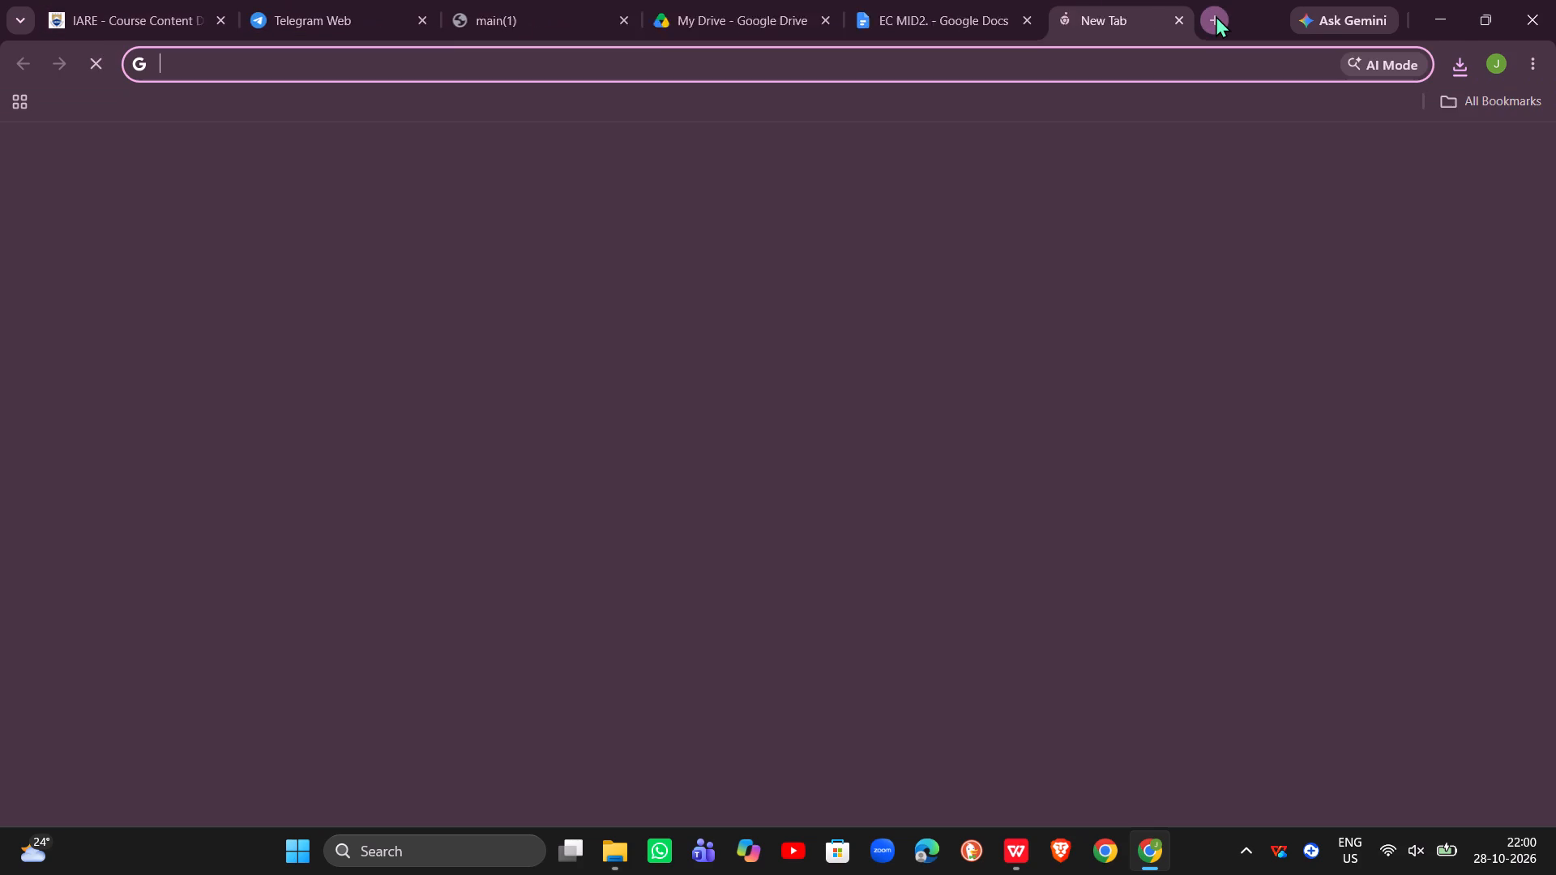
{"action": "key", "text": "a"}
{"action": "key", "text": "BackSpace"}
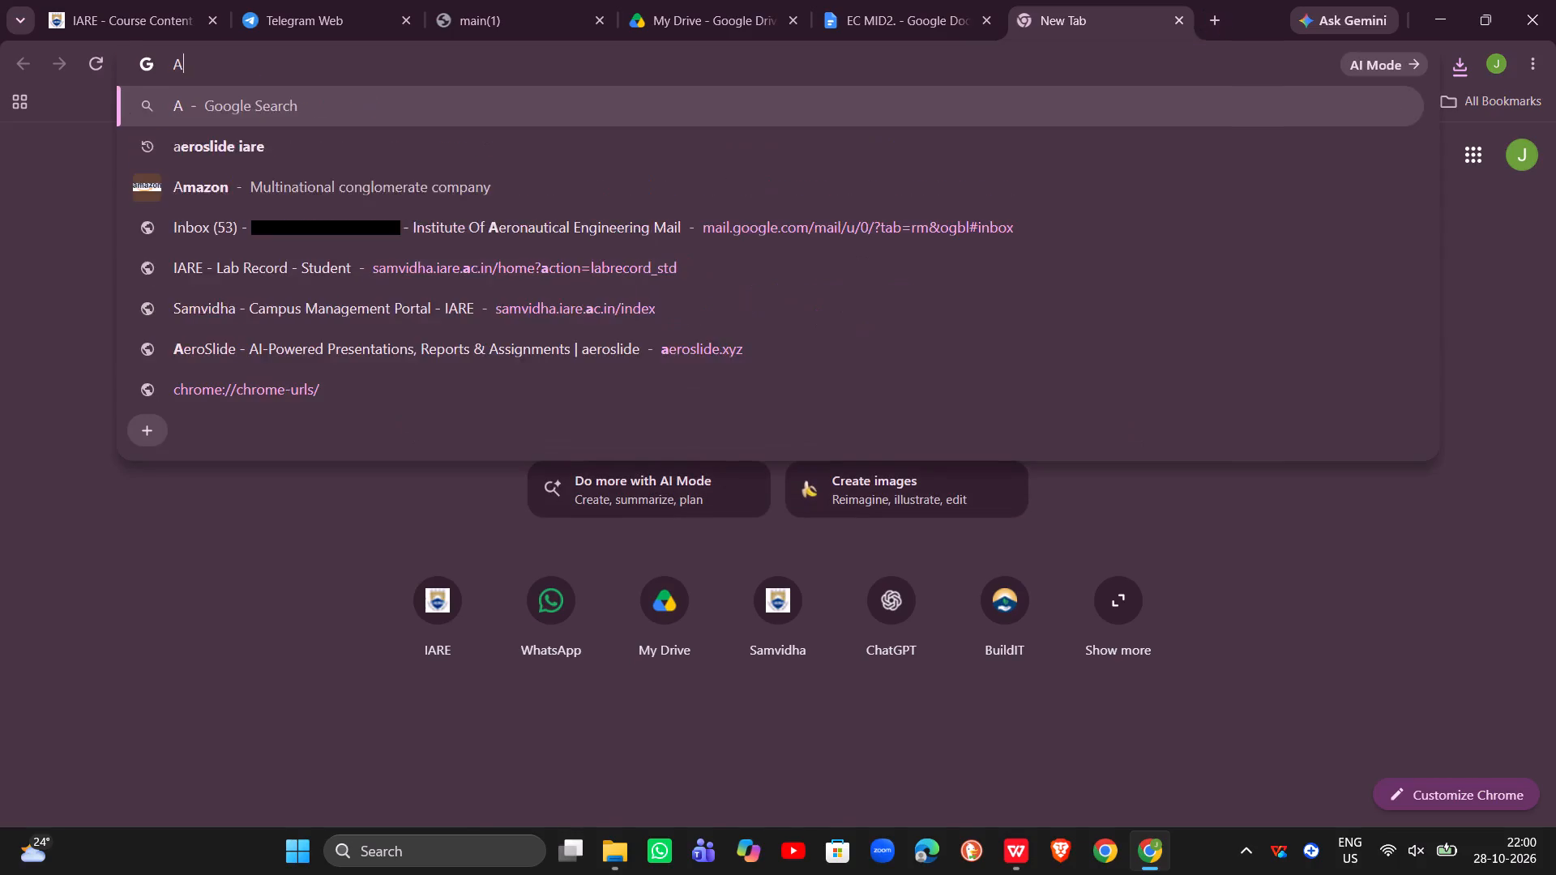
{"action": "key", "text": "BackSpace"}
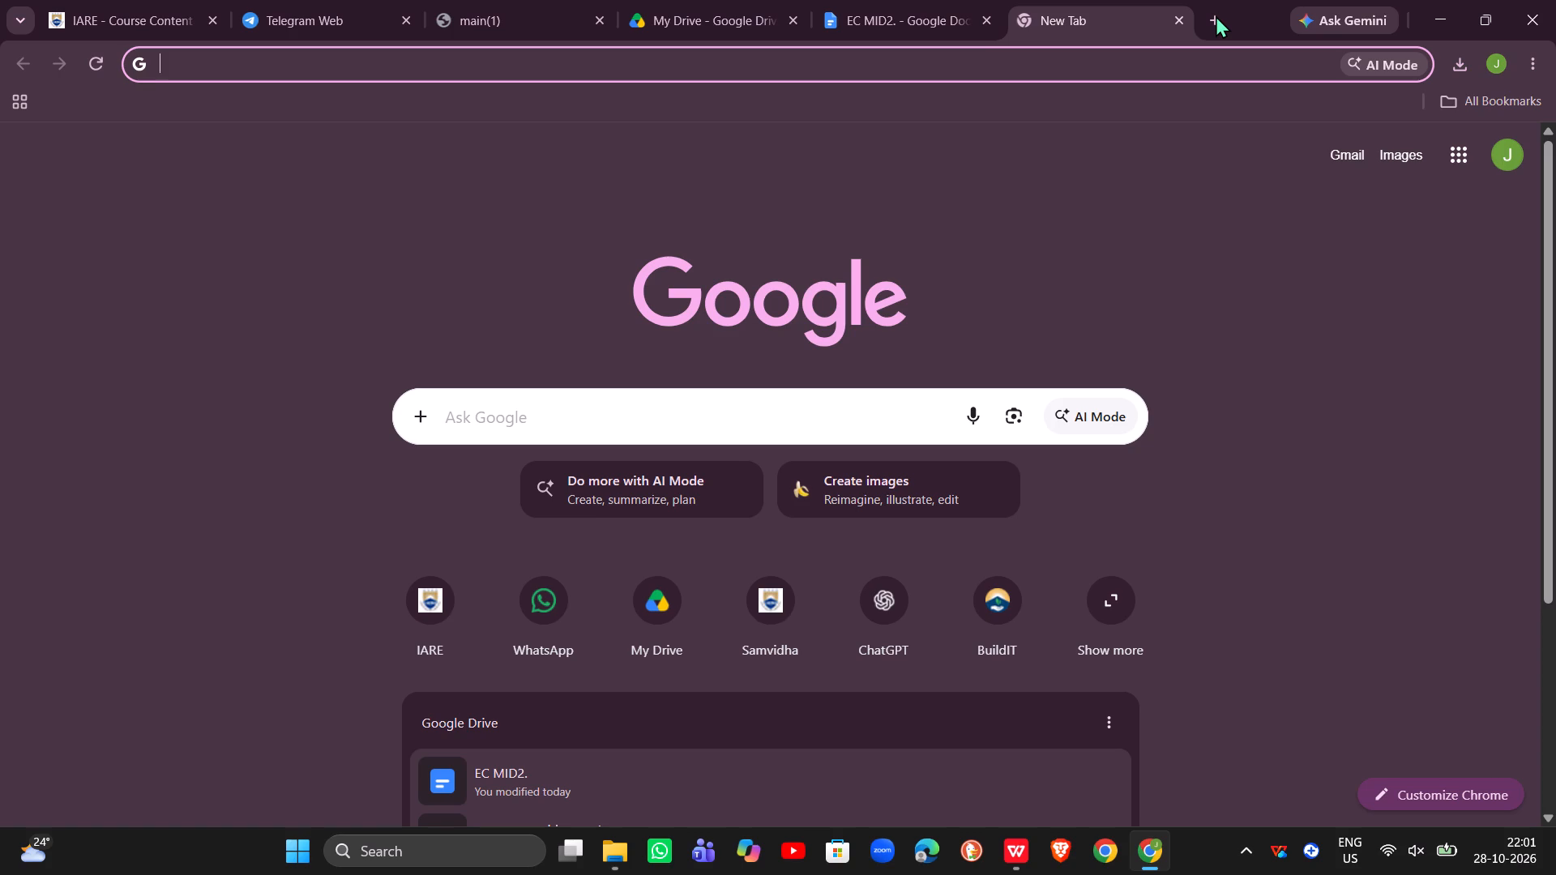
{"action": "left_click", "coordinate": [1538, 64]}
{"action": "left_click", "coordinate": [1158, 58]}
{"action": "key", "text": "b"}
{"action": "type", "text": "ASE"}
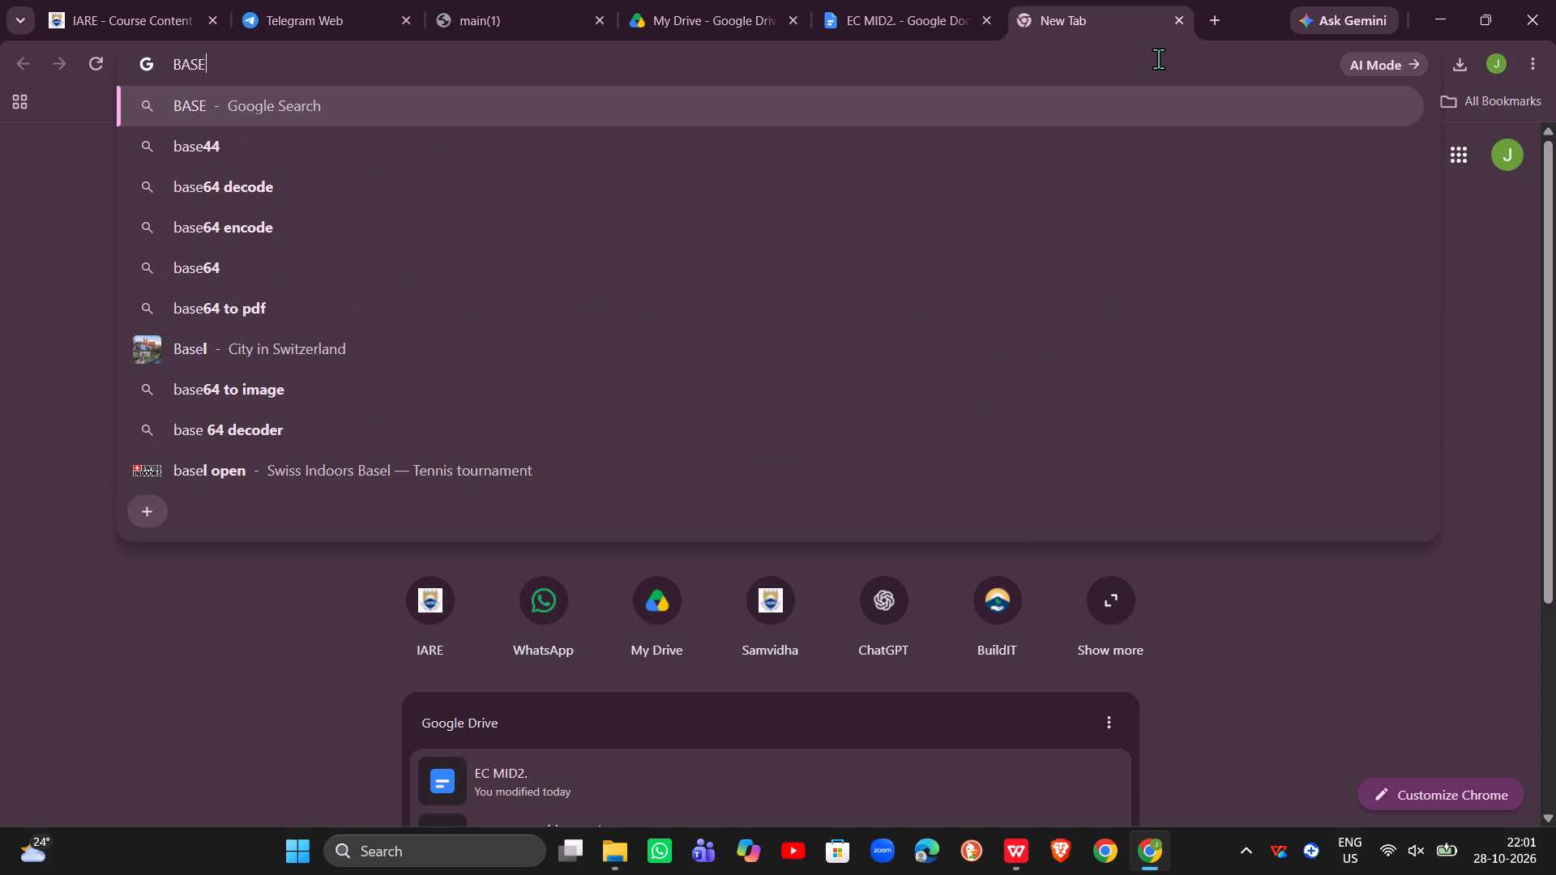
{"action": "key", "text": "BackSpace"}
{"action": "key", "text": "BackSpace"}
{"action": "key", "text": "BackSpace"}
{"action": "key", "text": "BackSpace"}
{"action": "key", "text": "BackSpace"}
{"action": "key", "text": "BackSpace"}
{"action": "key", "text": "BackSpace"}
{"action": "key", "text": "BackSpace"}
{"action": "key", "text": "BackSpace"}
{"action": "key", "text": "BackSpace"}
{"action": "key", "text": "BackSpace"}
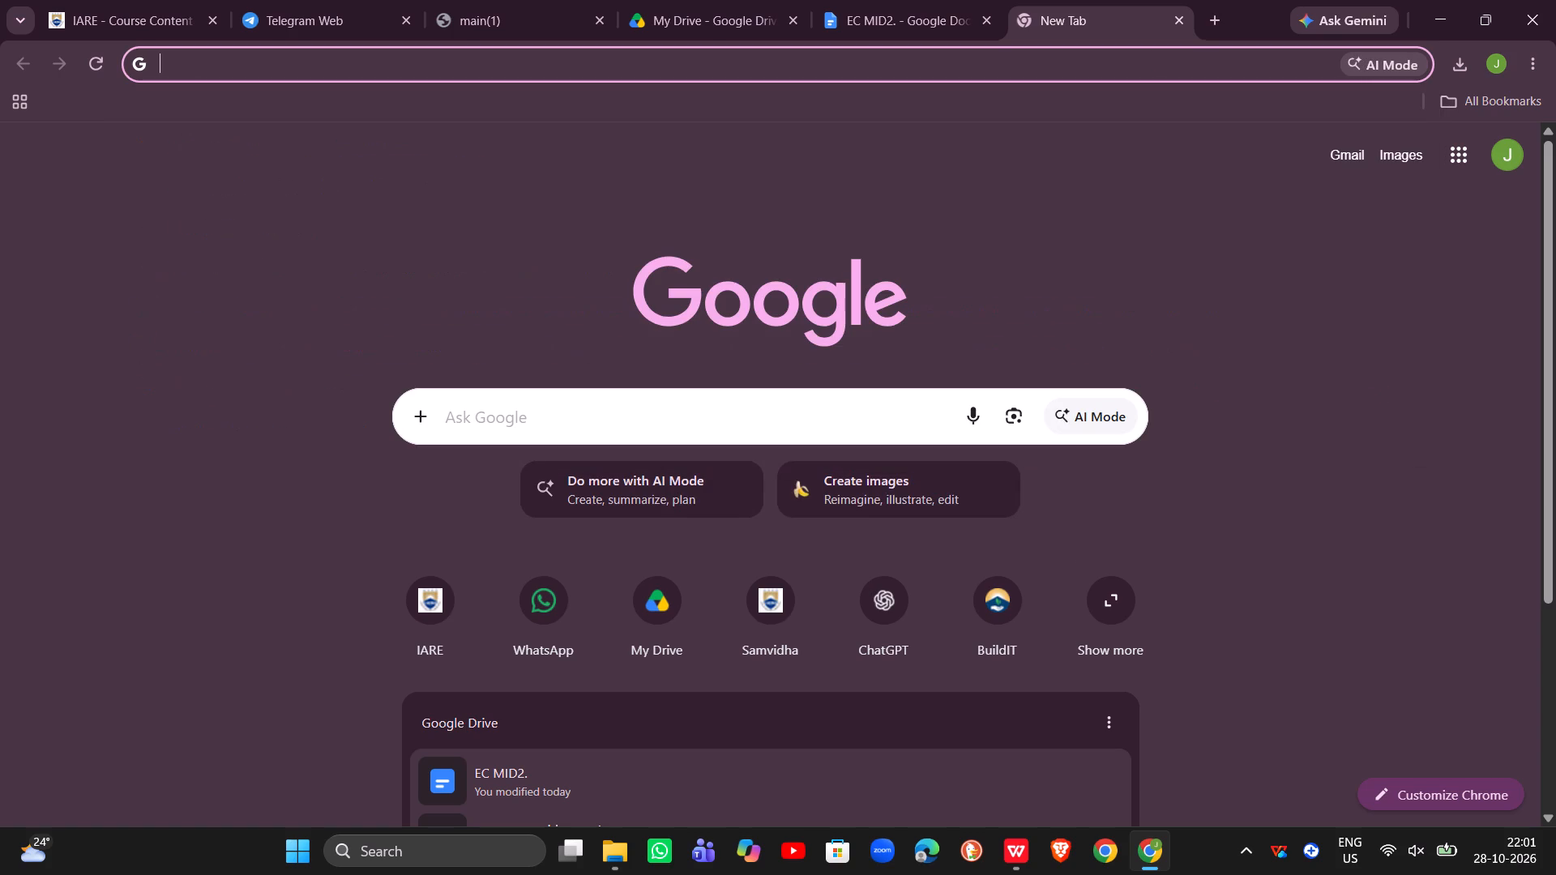
Look through the browsing history for a previously visited site, down to the September entries, and return to the new tab page.
{"action": "left_click", "coordinate": [1542, 60]}
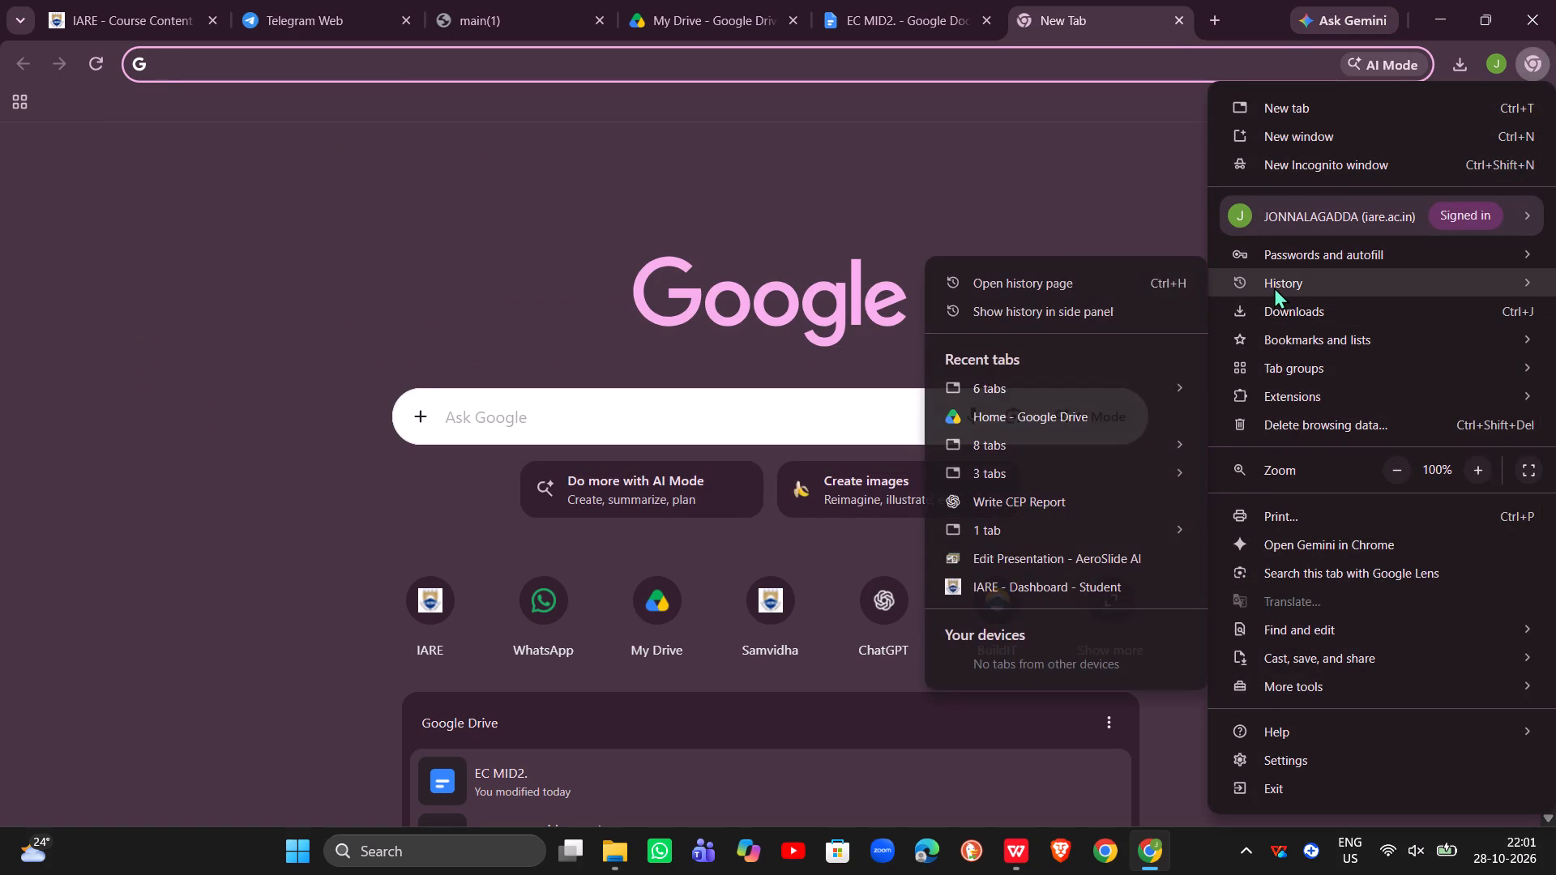
{"action": "left_click", "coordinate": [1085, 290]}
{"action": "scroll", "coordinate": [914, 538], "scroll_direction": "down", "scroll_amount": 8}
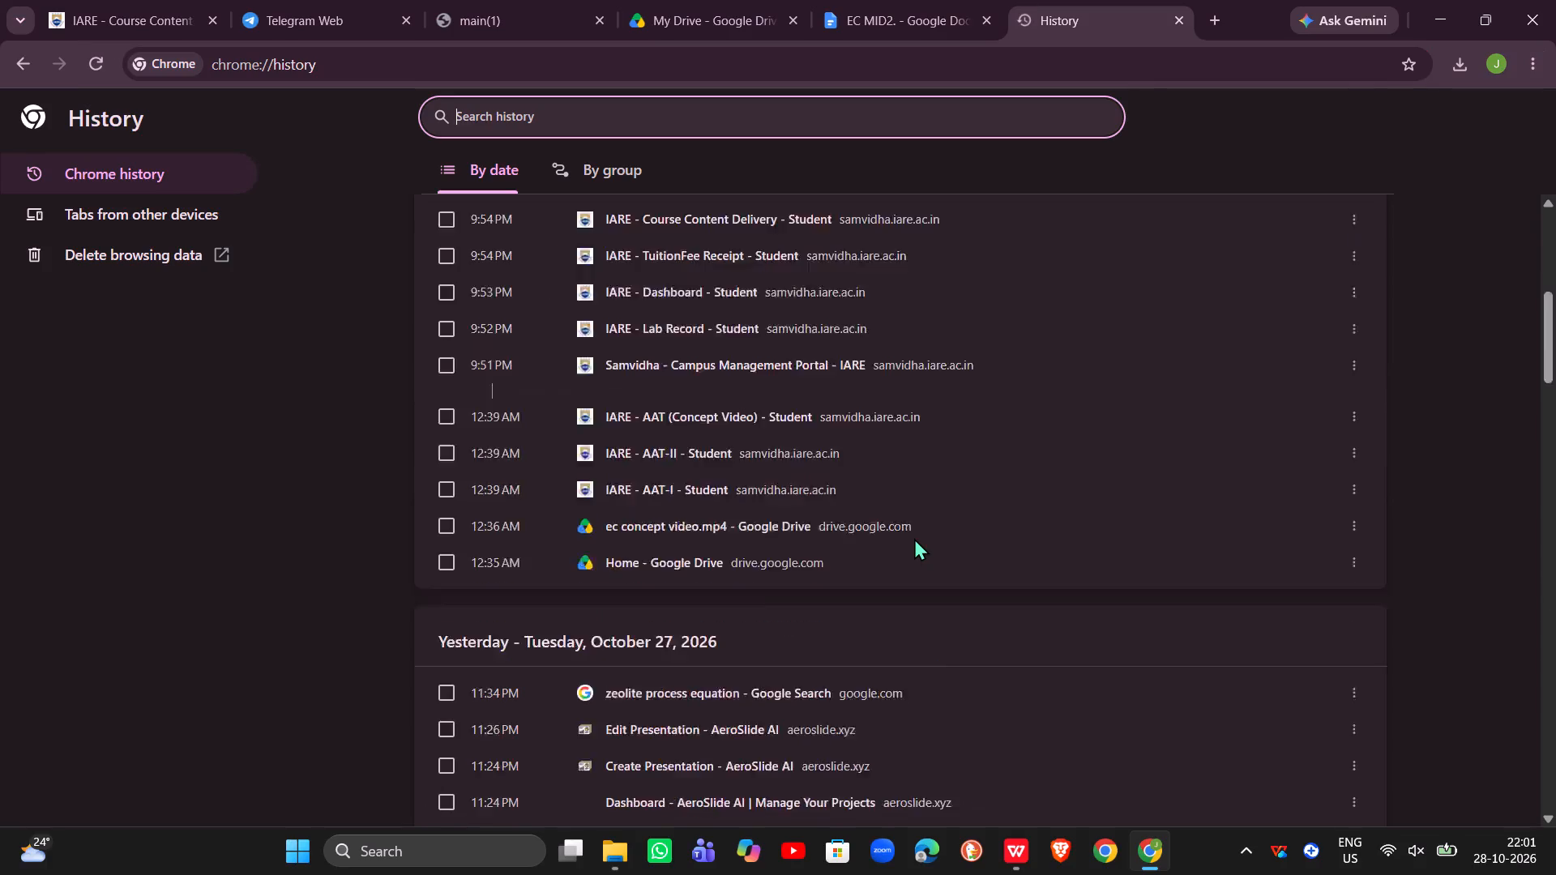
{"action": "scroll", "coordinate": [914, 538], "scroll_direction": "down", "scroll_amount": 20}
{"action": "scroll", "coordinate": [914, 538], "scroll_direction": "down", "scroll_amount": 20}
{"action": "scroll", "coordinate": [914, 538], "scroll_direction": "down", "scroll_amount": 18}
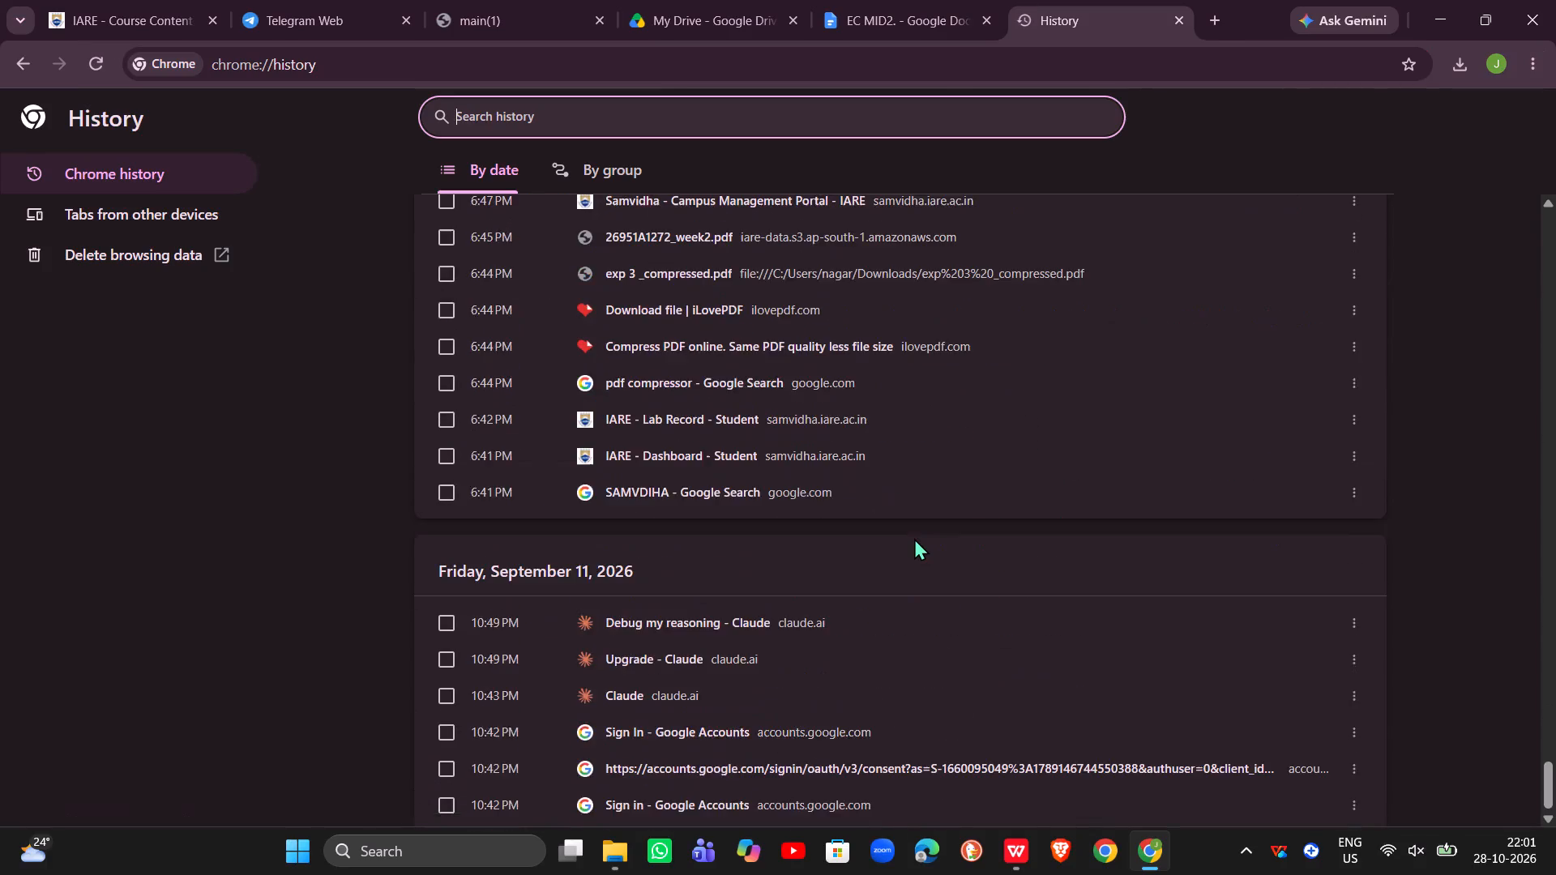
{"action": "scroll", "coordinate": [914, 538], "scroll_direction": "up", "scroll_amount": 1}
{"action": "scroll", "coordinate": [688, 361], "scroll_direction": "up", "scroll_amount": 3}
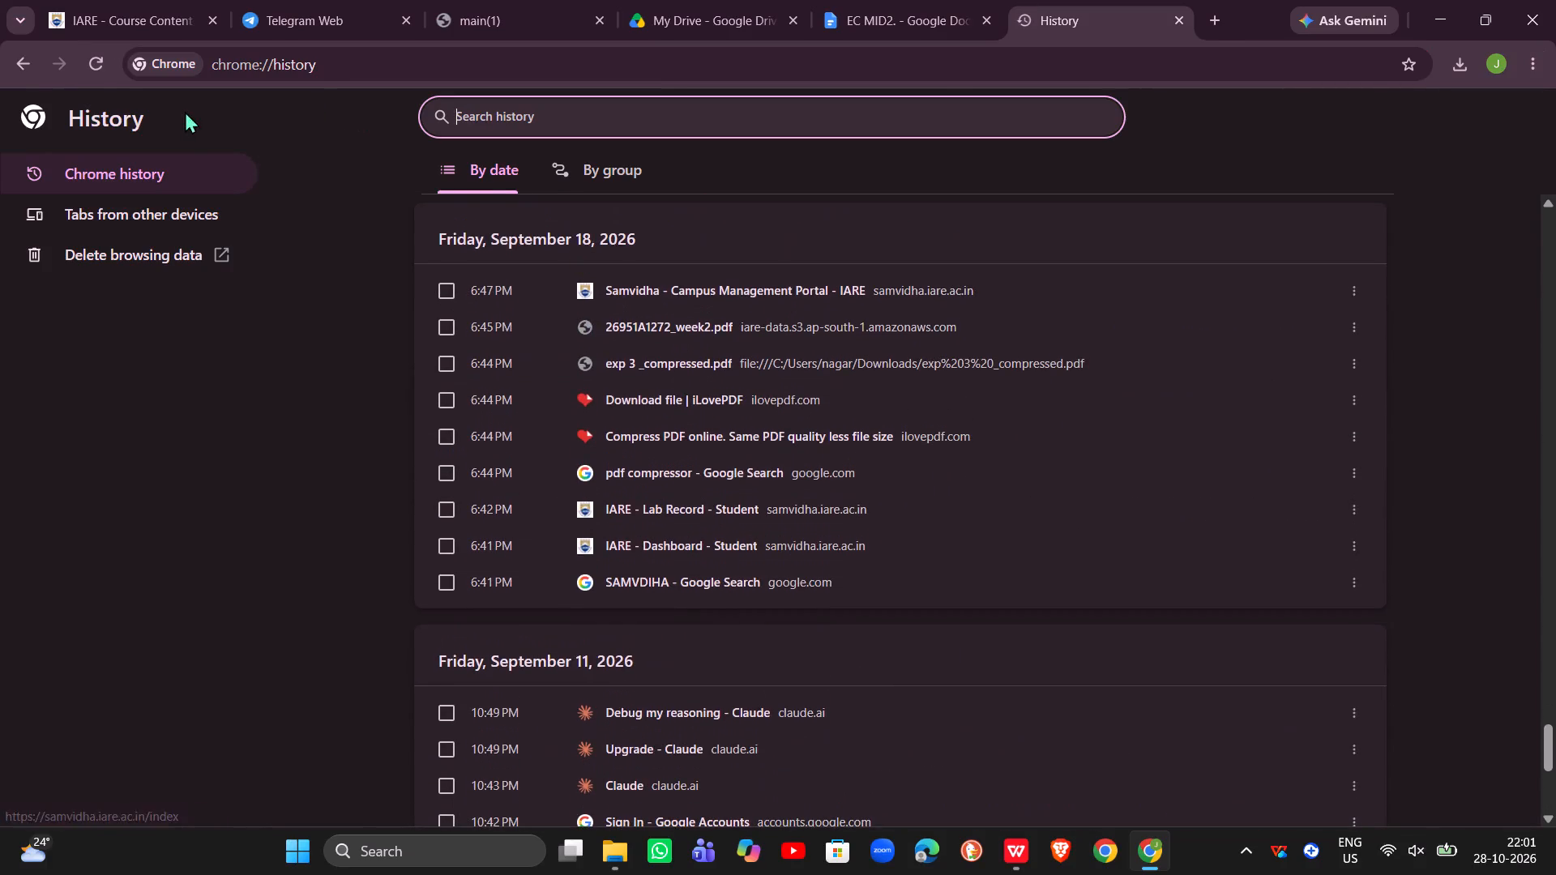
{"action": "left_click", "coordinate": [6, 67]}
Search the web for "RESOURCEBASE IARE" and open the ResourceBase site from the results.
{"action": "left_click", "coordinate": [230, 62]}
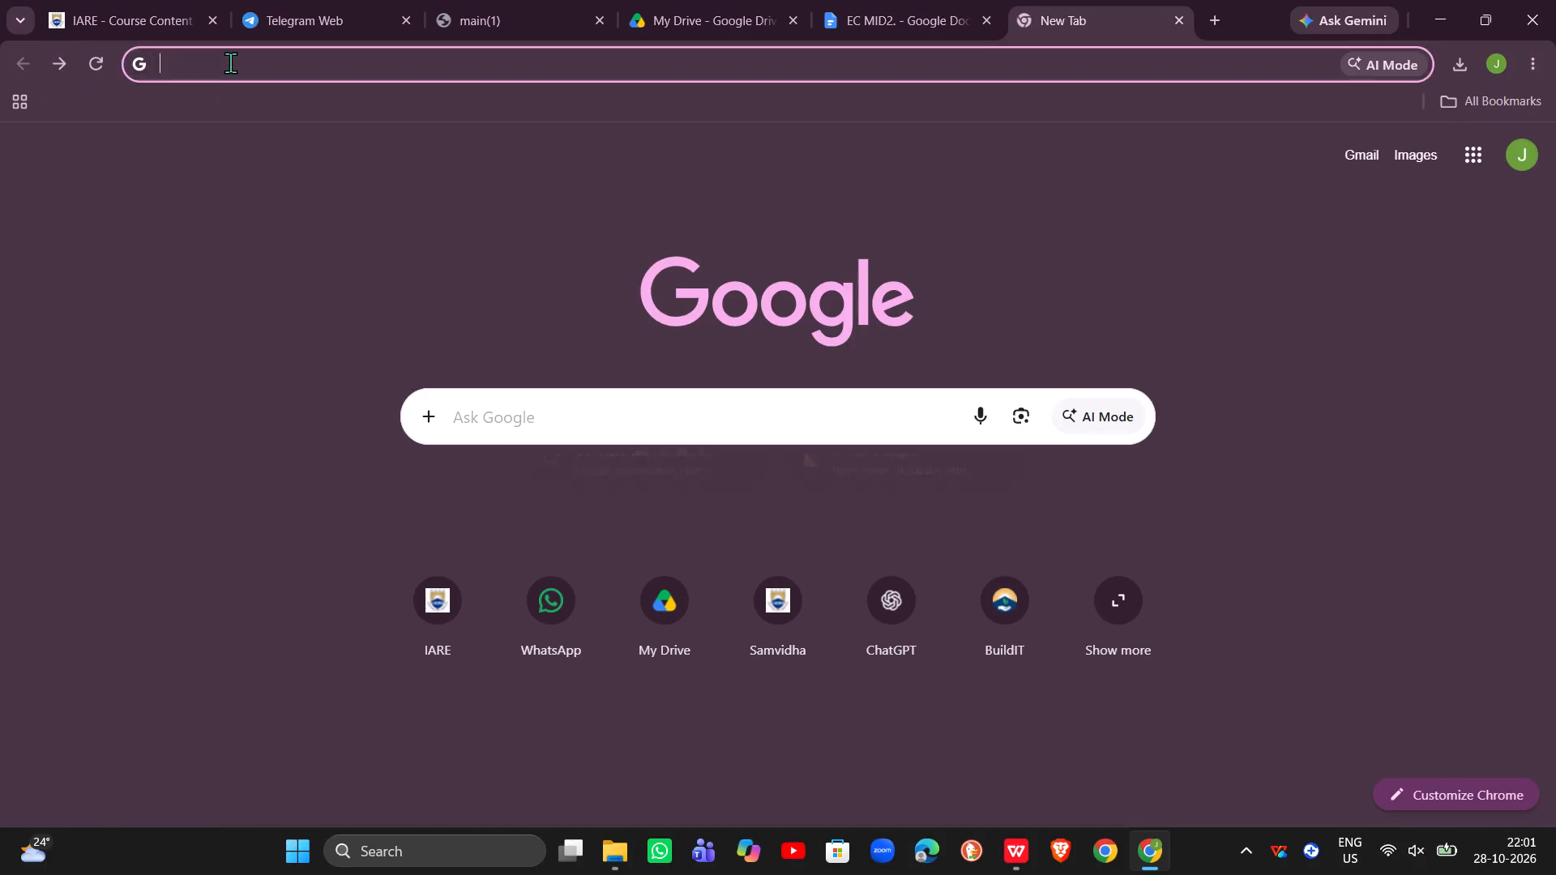
{"action": "type", "text": "RES"}
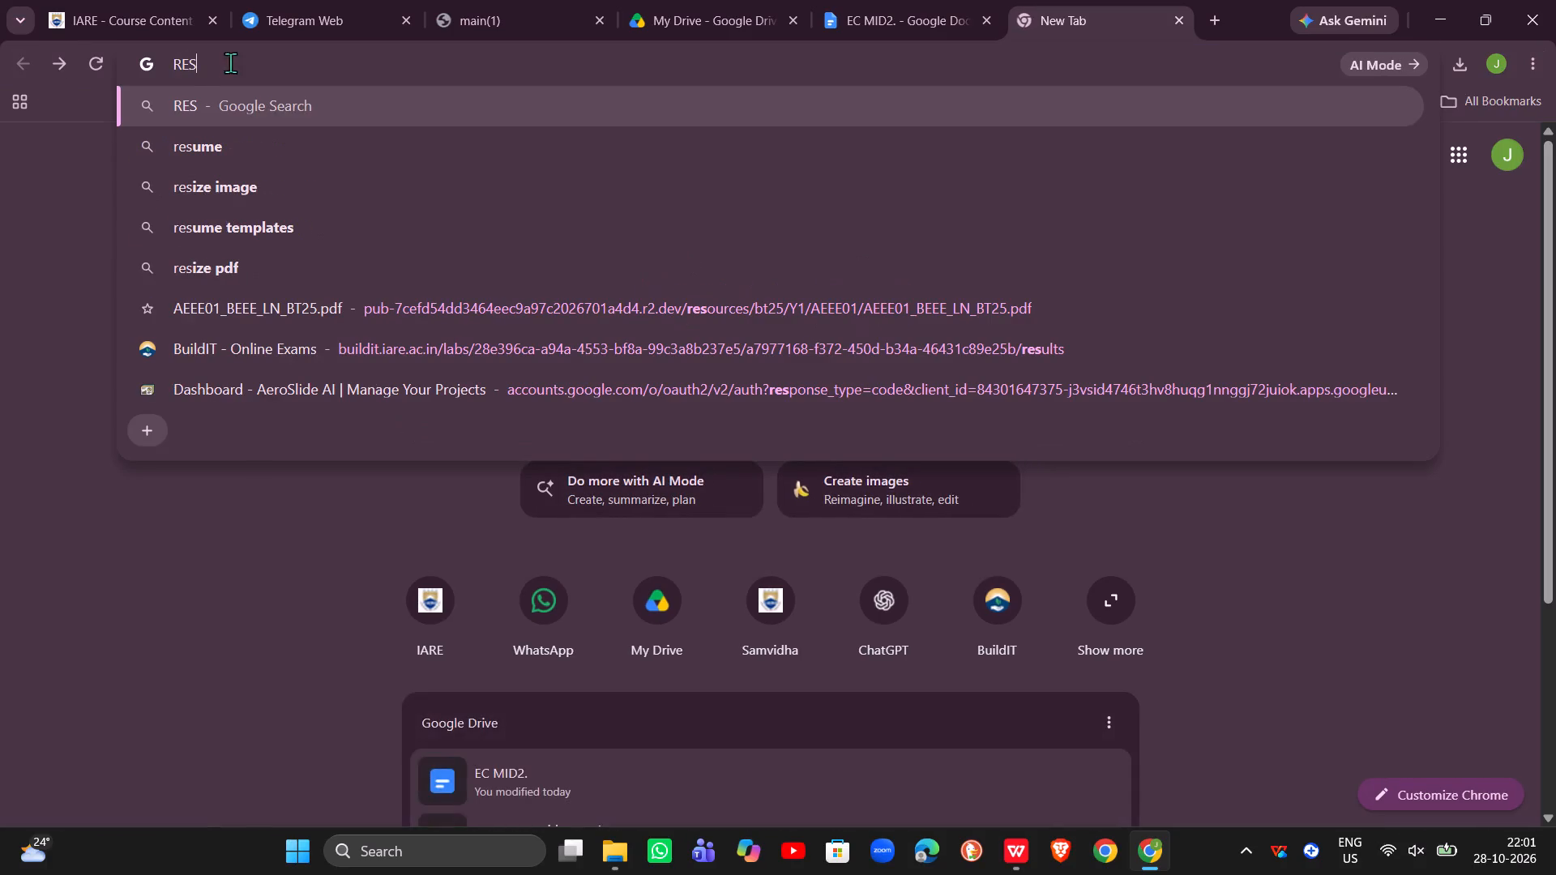
{"action": "type", "text": "OURCE"}
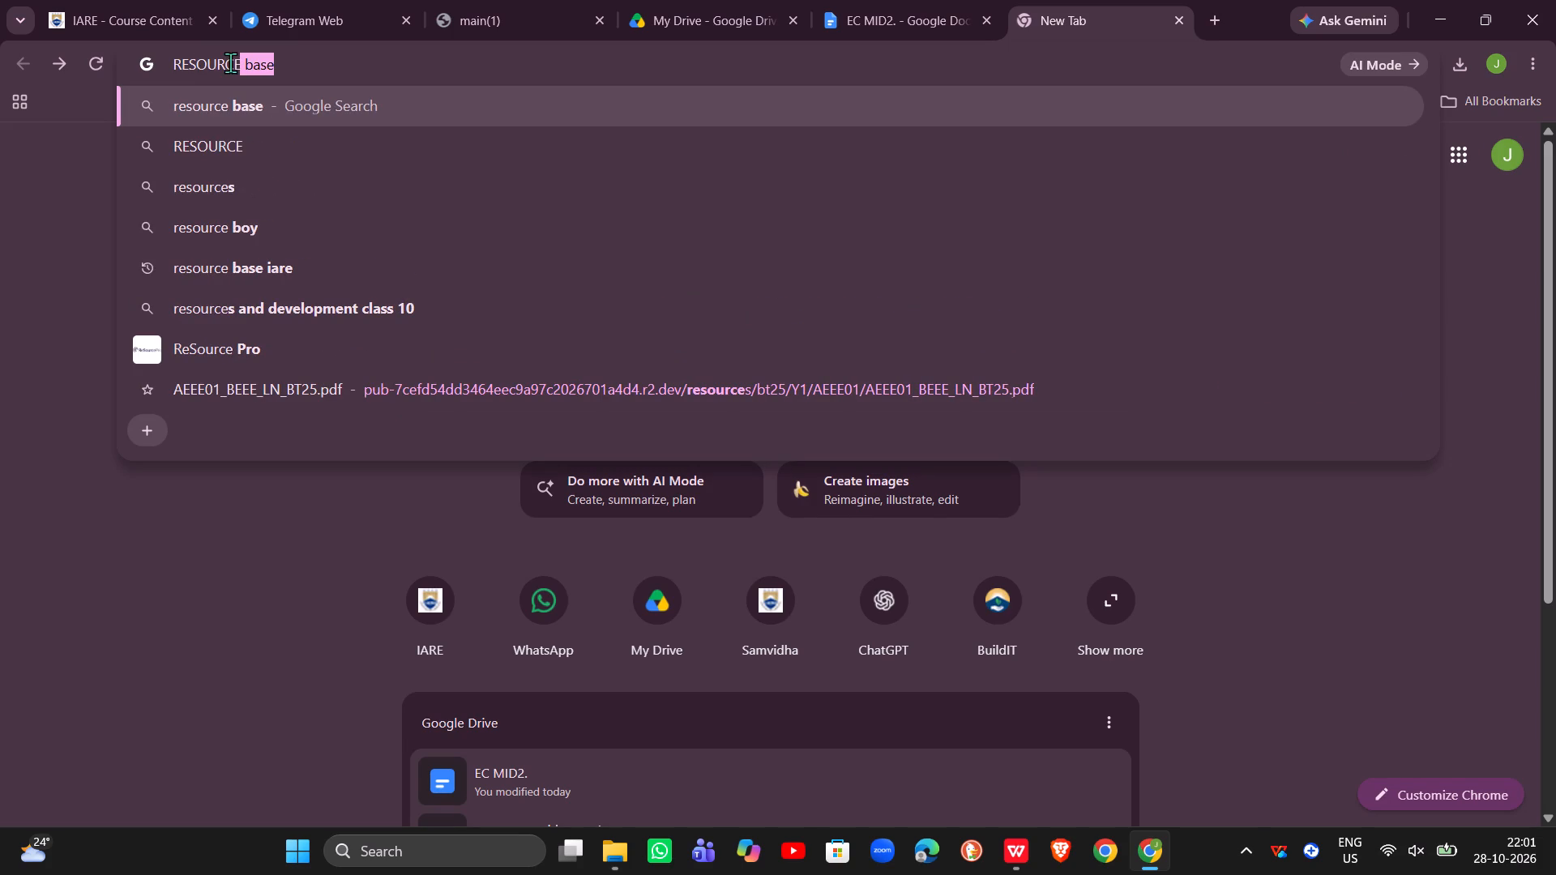
{"action": "type", "text": "BASE OA"}
{"action": "key", "text": "BackSpace"}
{"action": "key", "text": "BackSpace"}
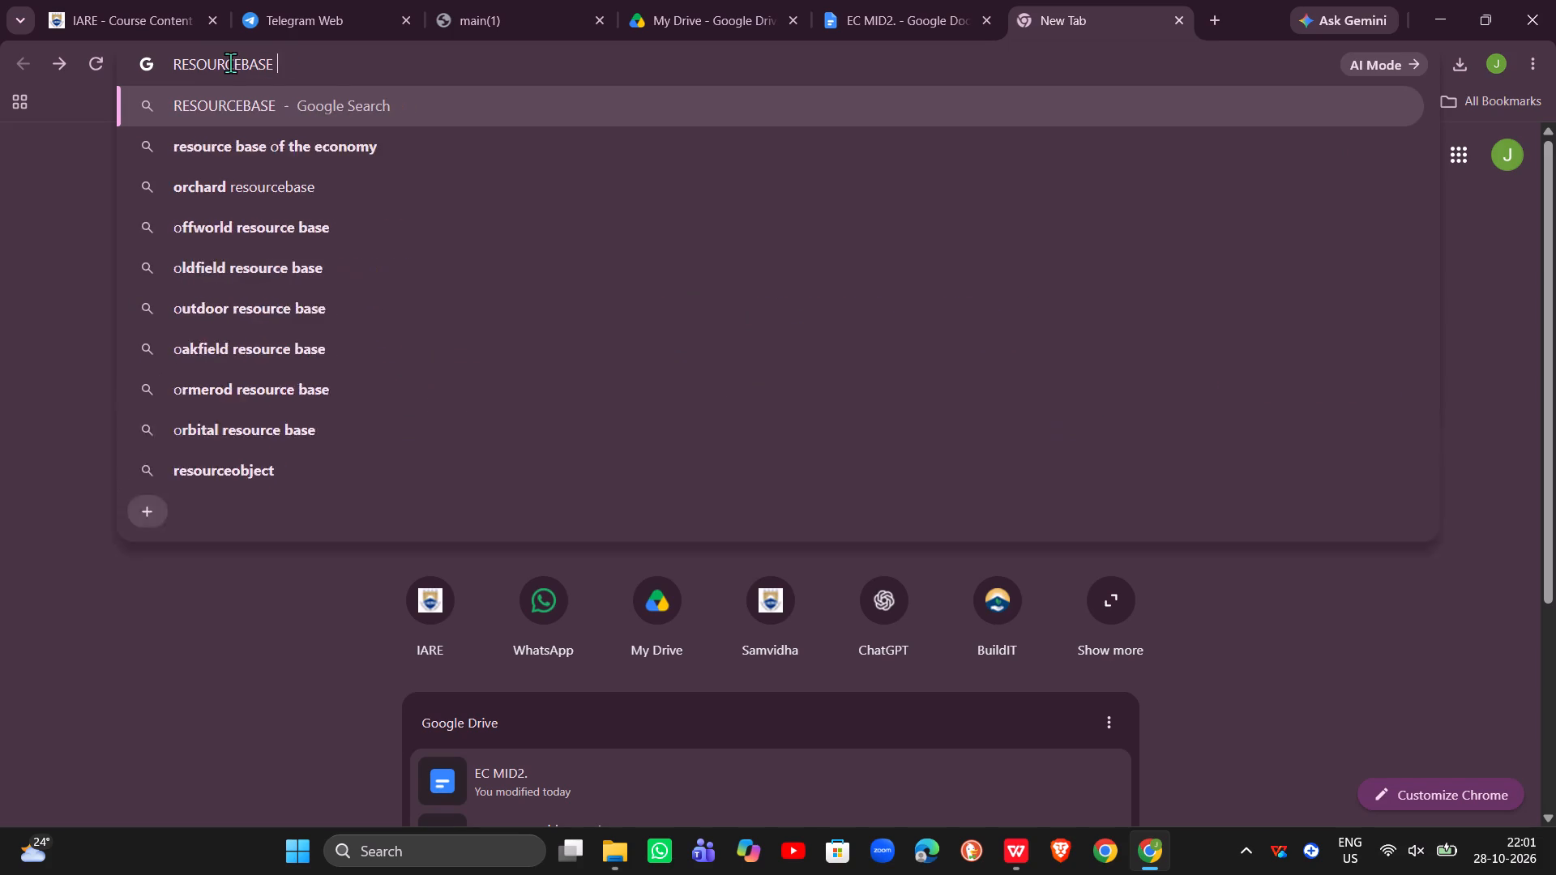
{"action": "type", "text": "IARE"}
{"action": "key", "text": "Return"}
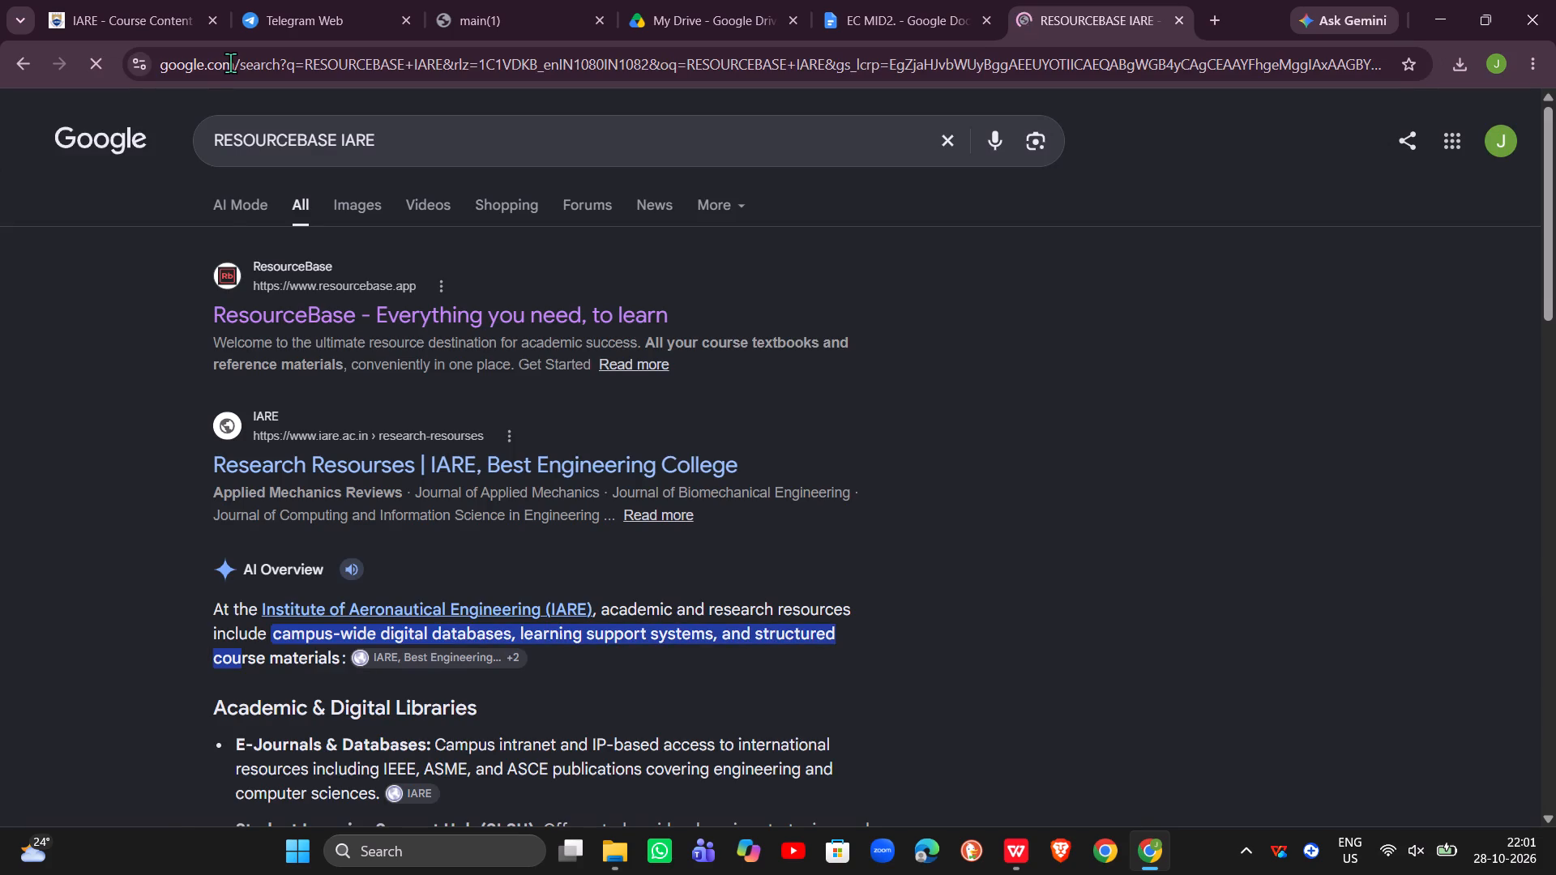
{"action": "left_click", "coordinate": [246, 328]}
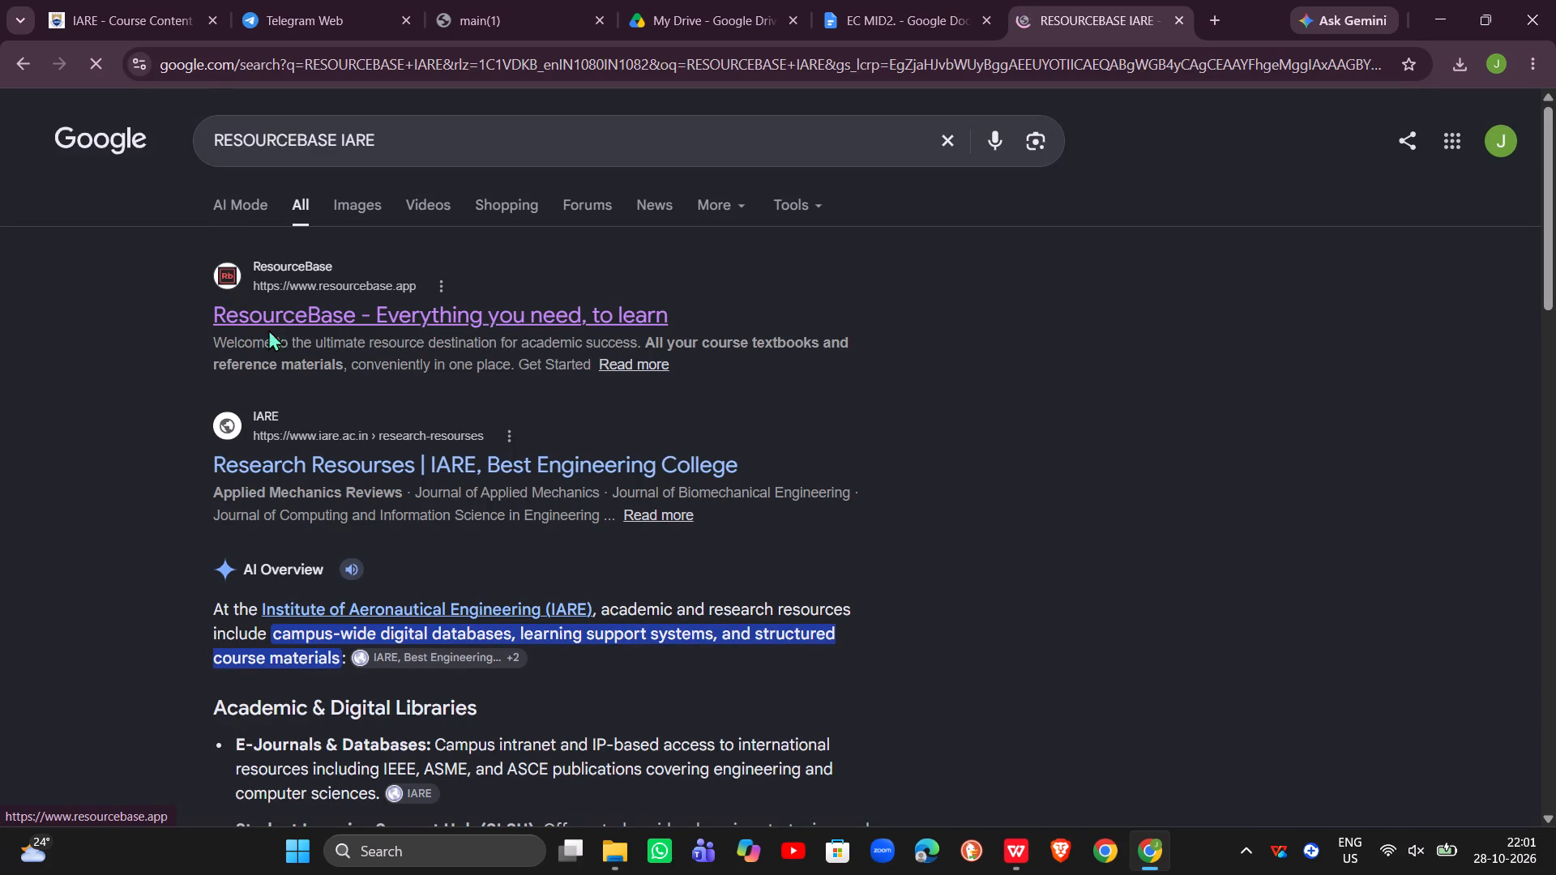
{"action": "left_click", "coordinate": [379, 319]}
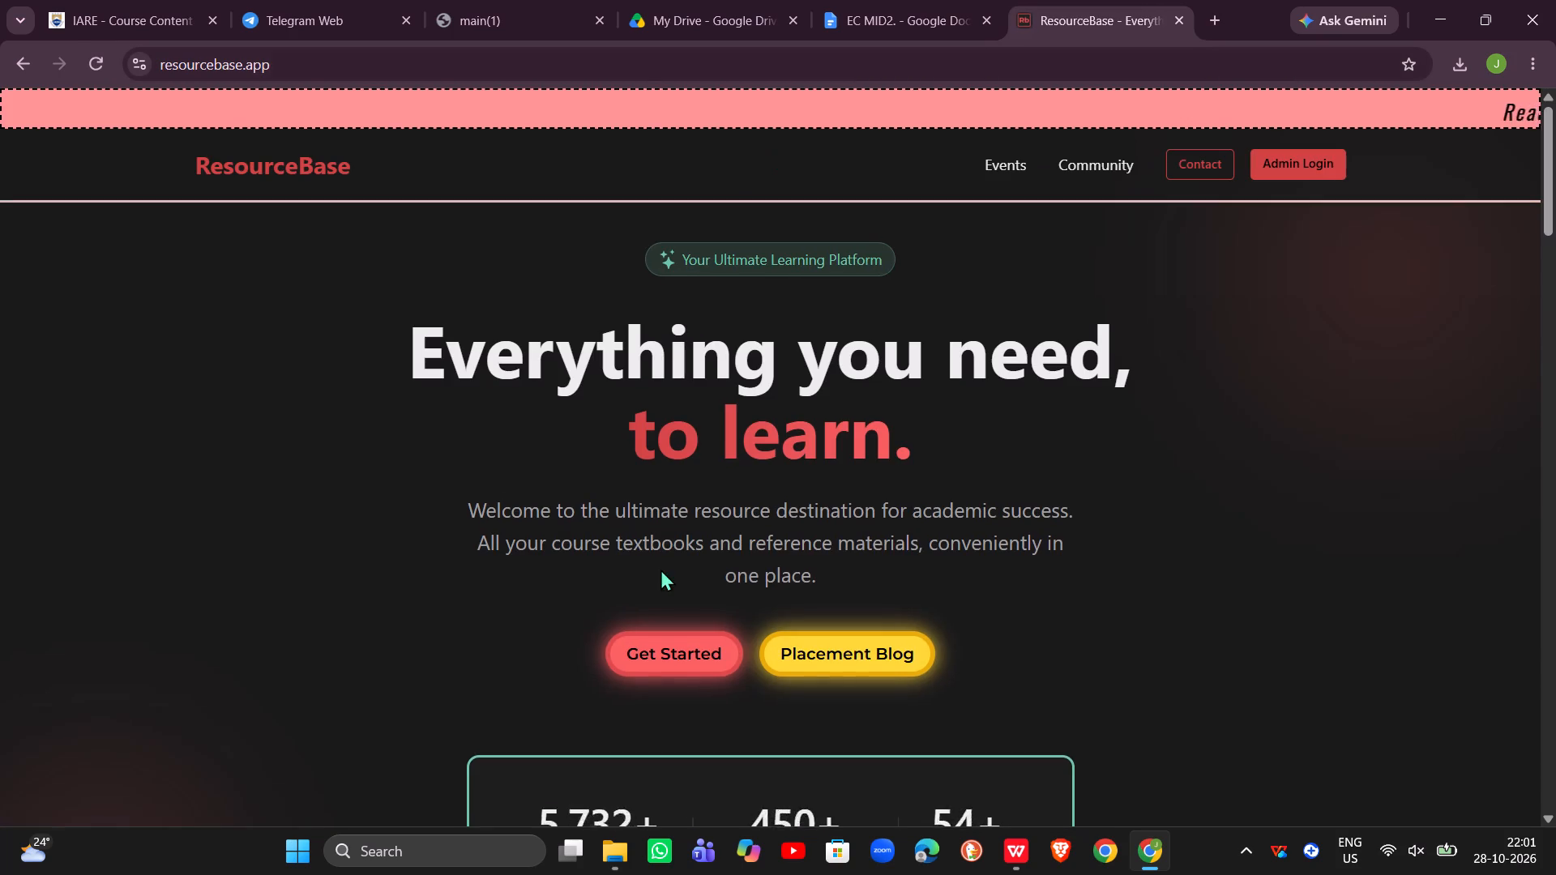
Open the Engineering Chemistry course under Semester 1 of the BT25 Information Technology branch.
{"action": "left_click", "coordinate": [665, 655]}
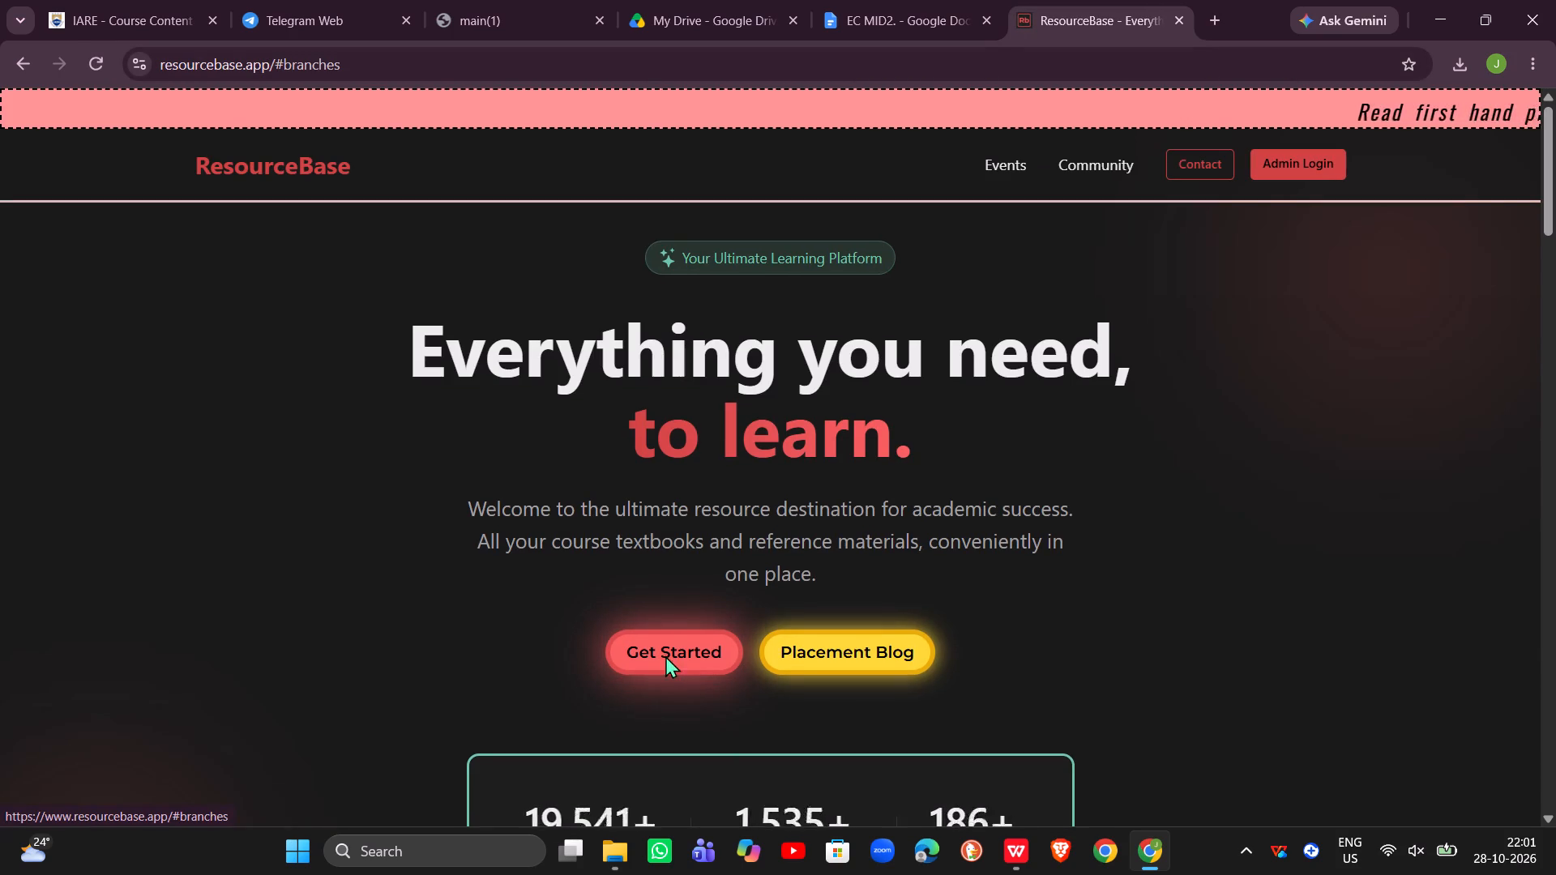
{"action": "left_click", "coordinate": [754, 486]}
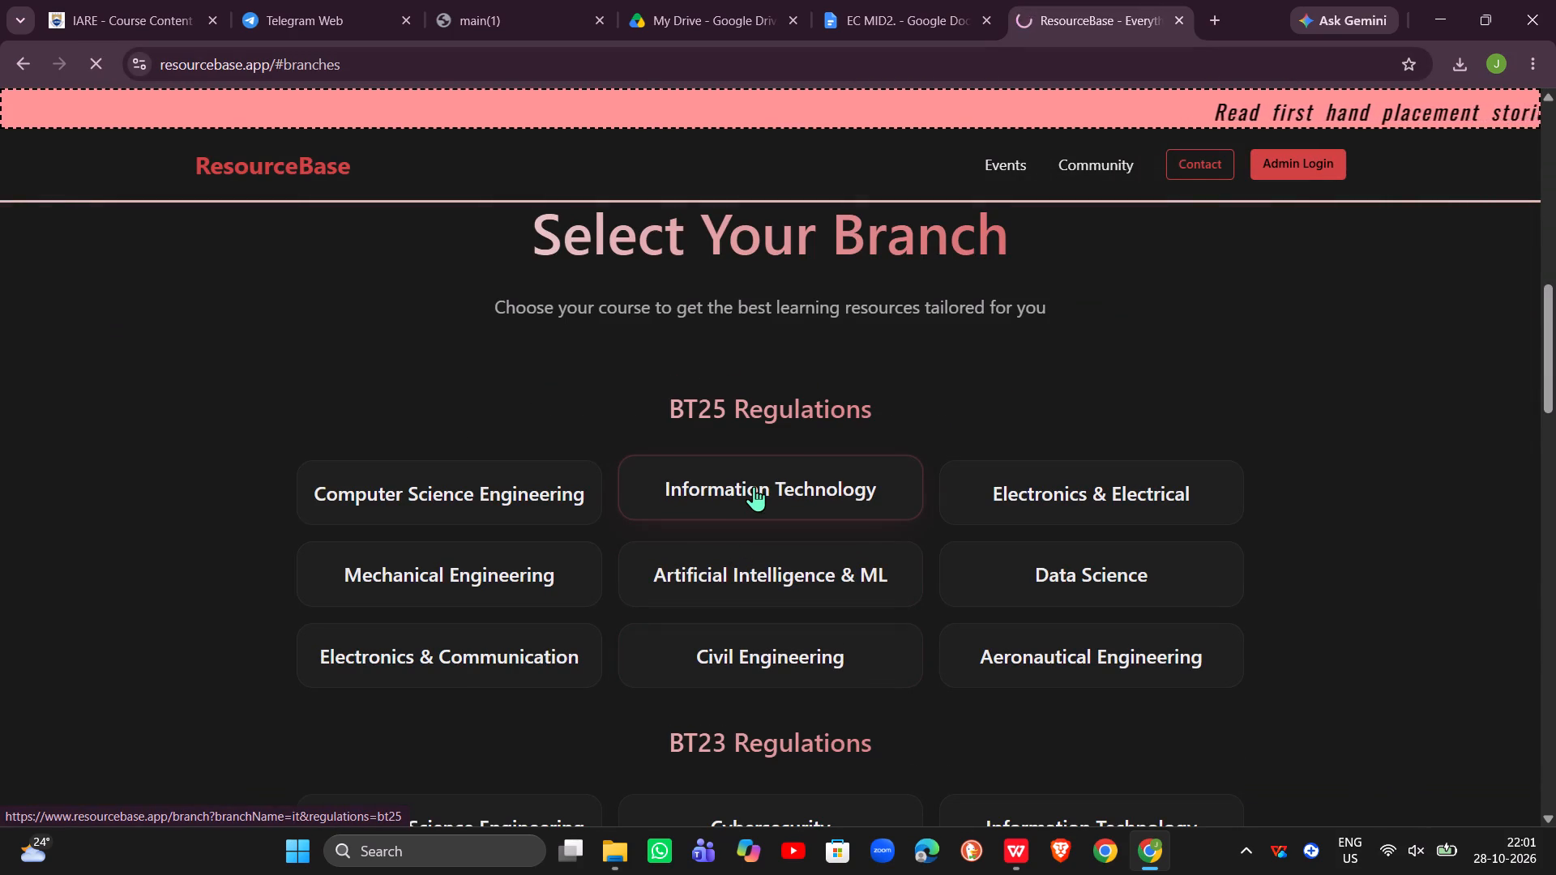
{"action": "scroll", "coordinate": [754, 486], "scroll_direction": "down", "scroll_amount": 5}
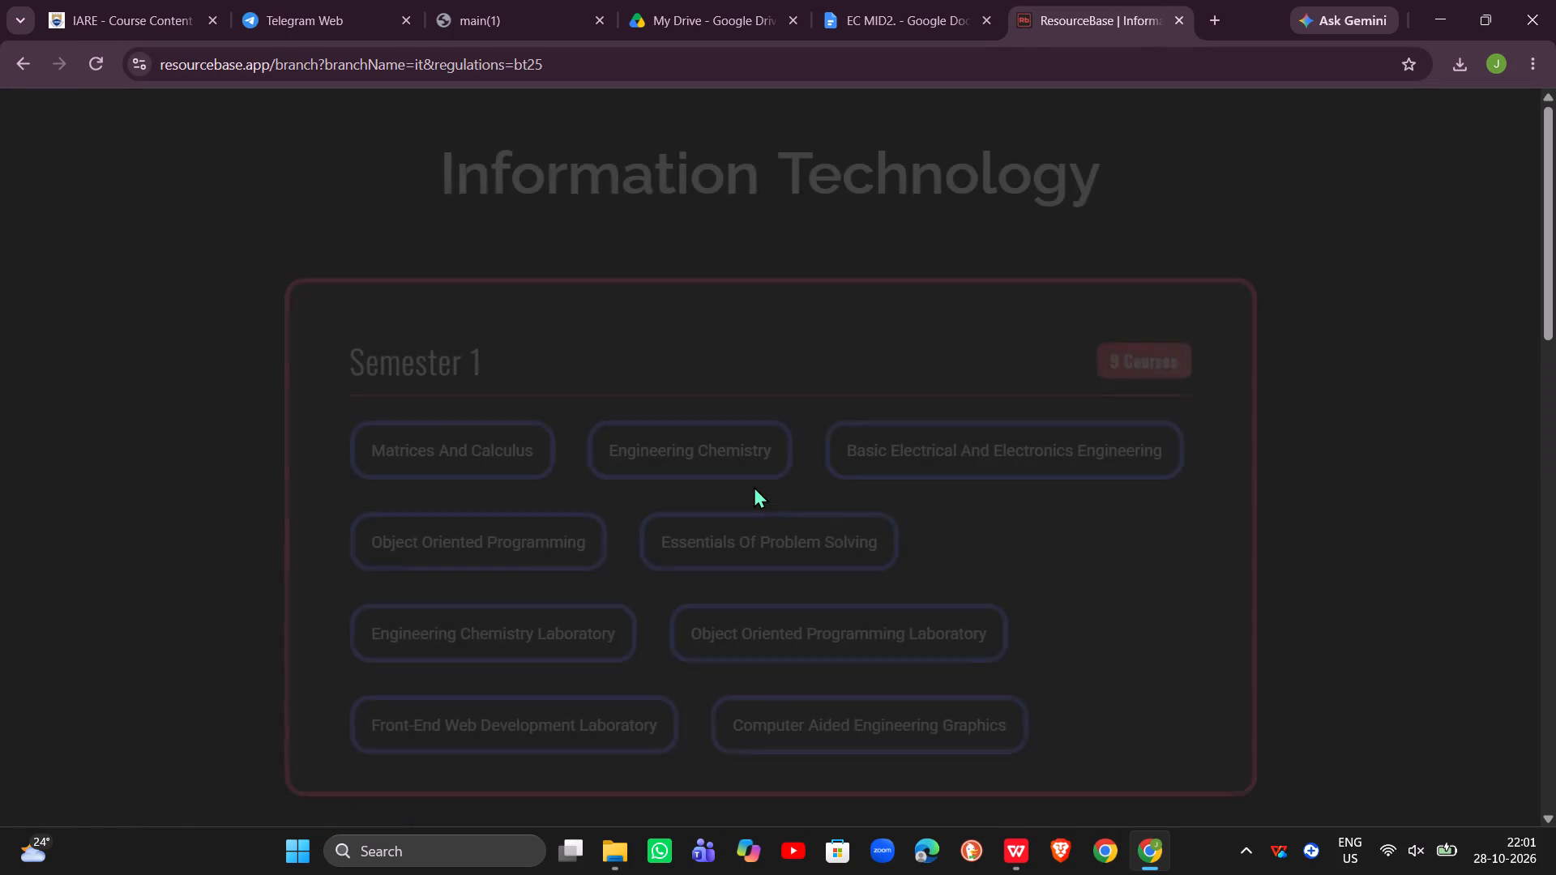
{"action": "left_click", "coordinate": [636, 404]}
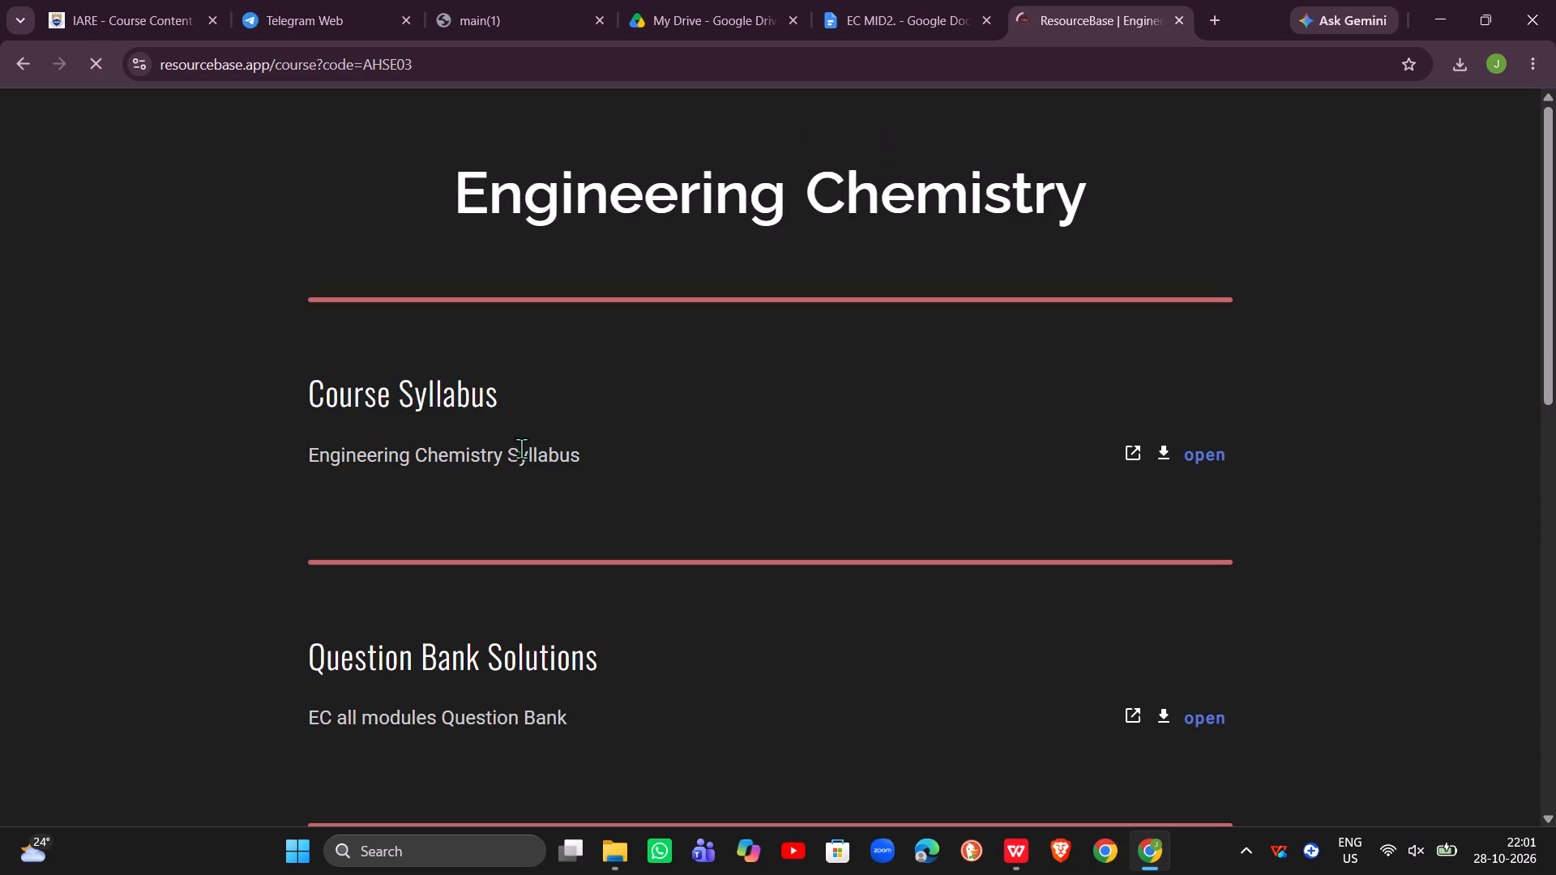
Open the EC all modules Question Bank from the course's Question Bank Solutions.
{"action": "scroll", "coordinate": [441, 489], "scroll_direction": "down", "scroll_amount": 2}
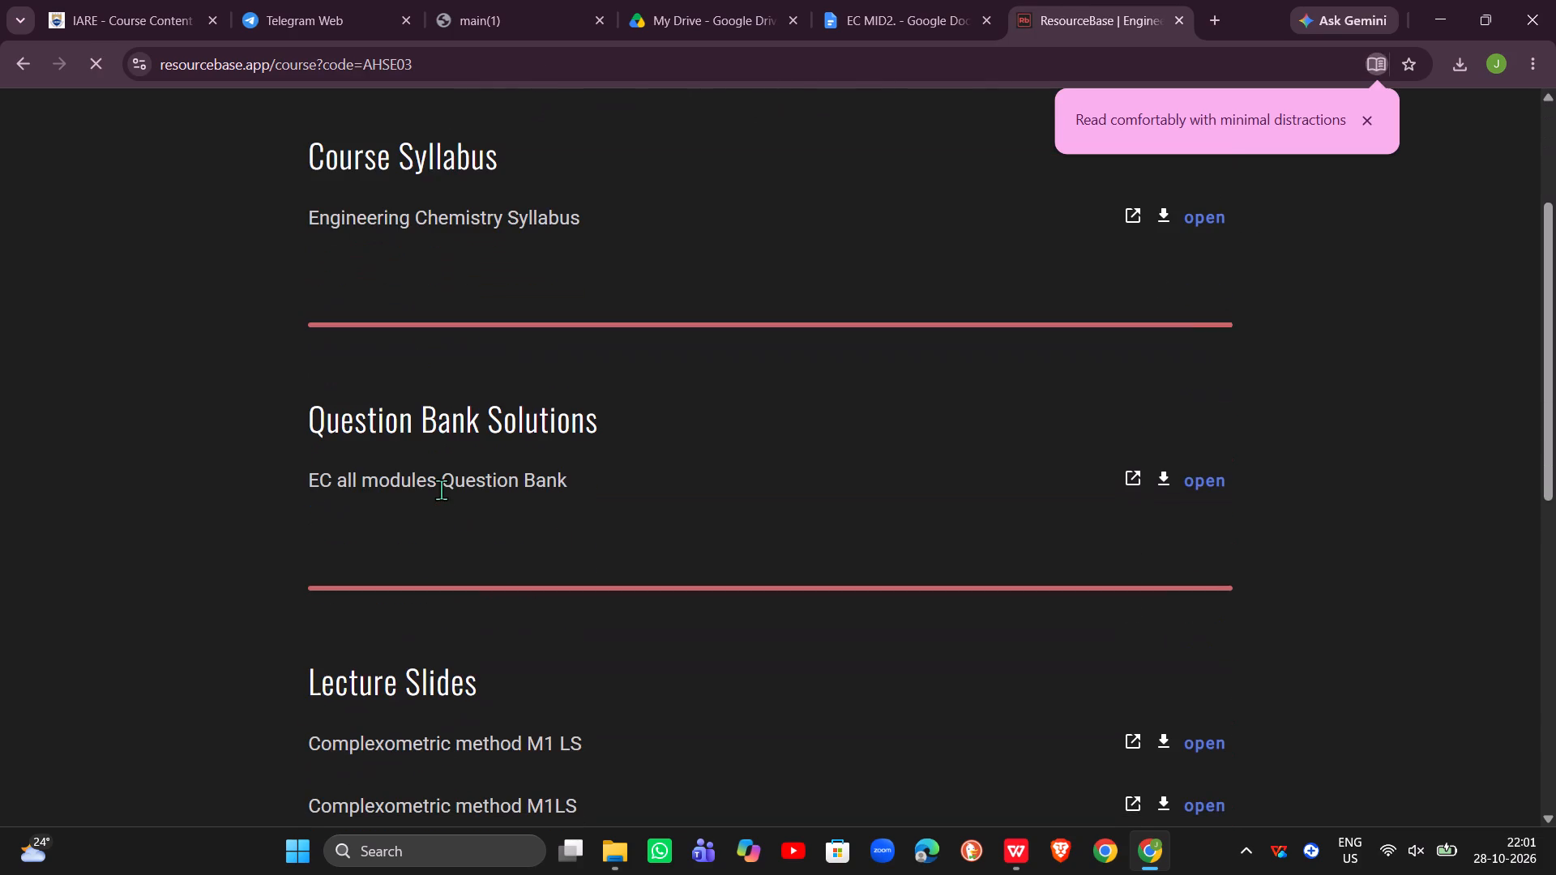
{"action": "left_click", "coordinate": [1207, 476]}
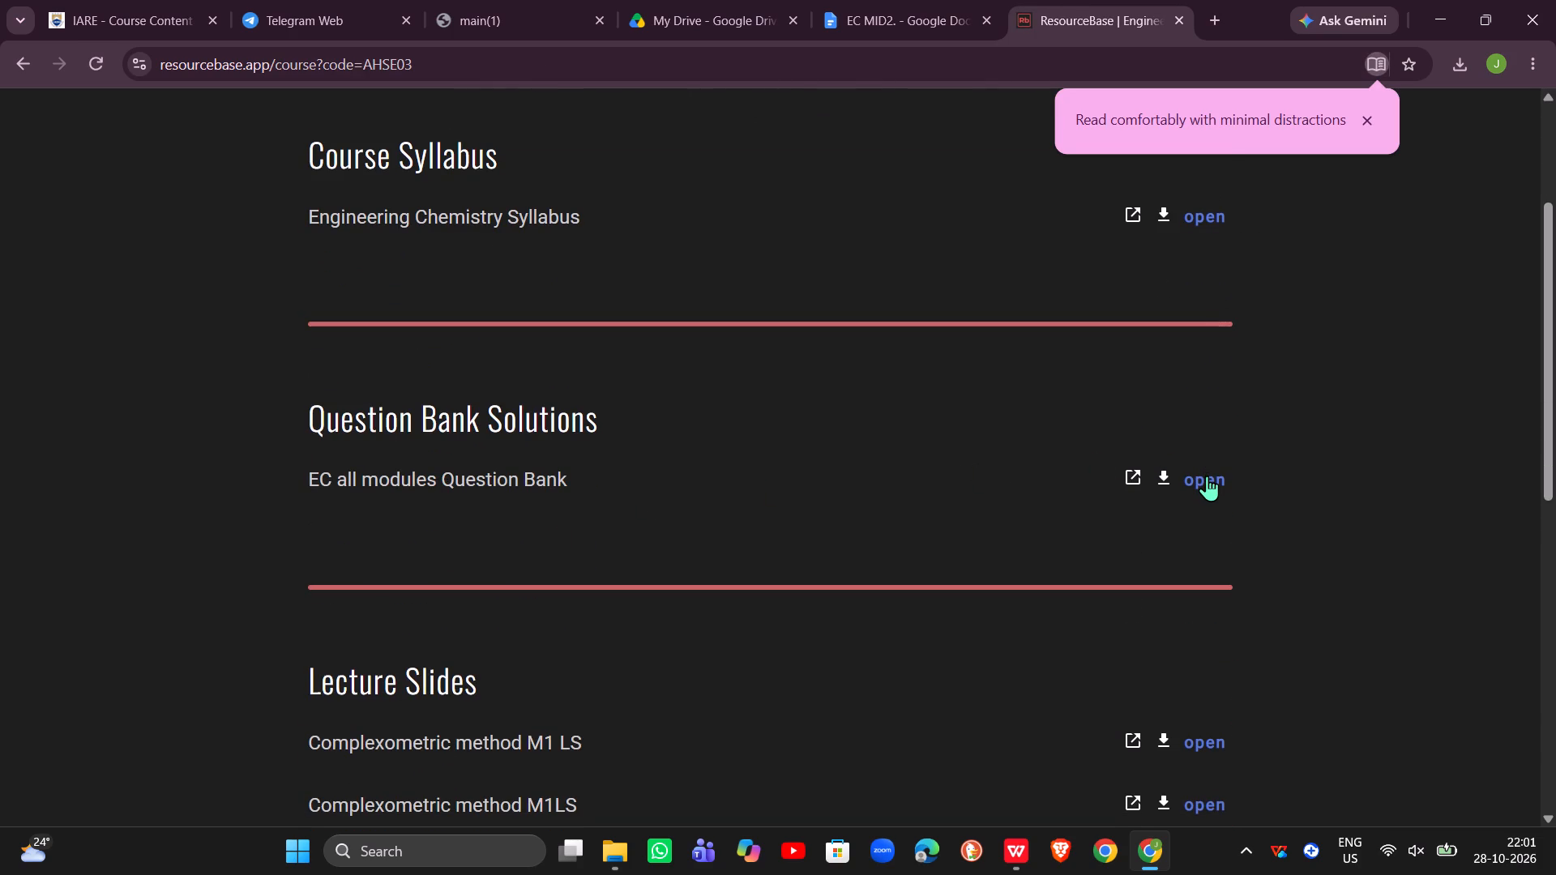
Switch to File Explorer, search the Downloads folder for QB and open the qb chem PDF.
{"action": "scroll", "coordinate": [1005, 484], "scroll_direction": "down", "scroll_amount": 2}
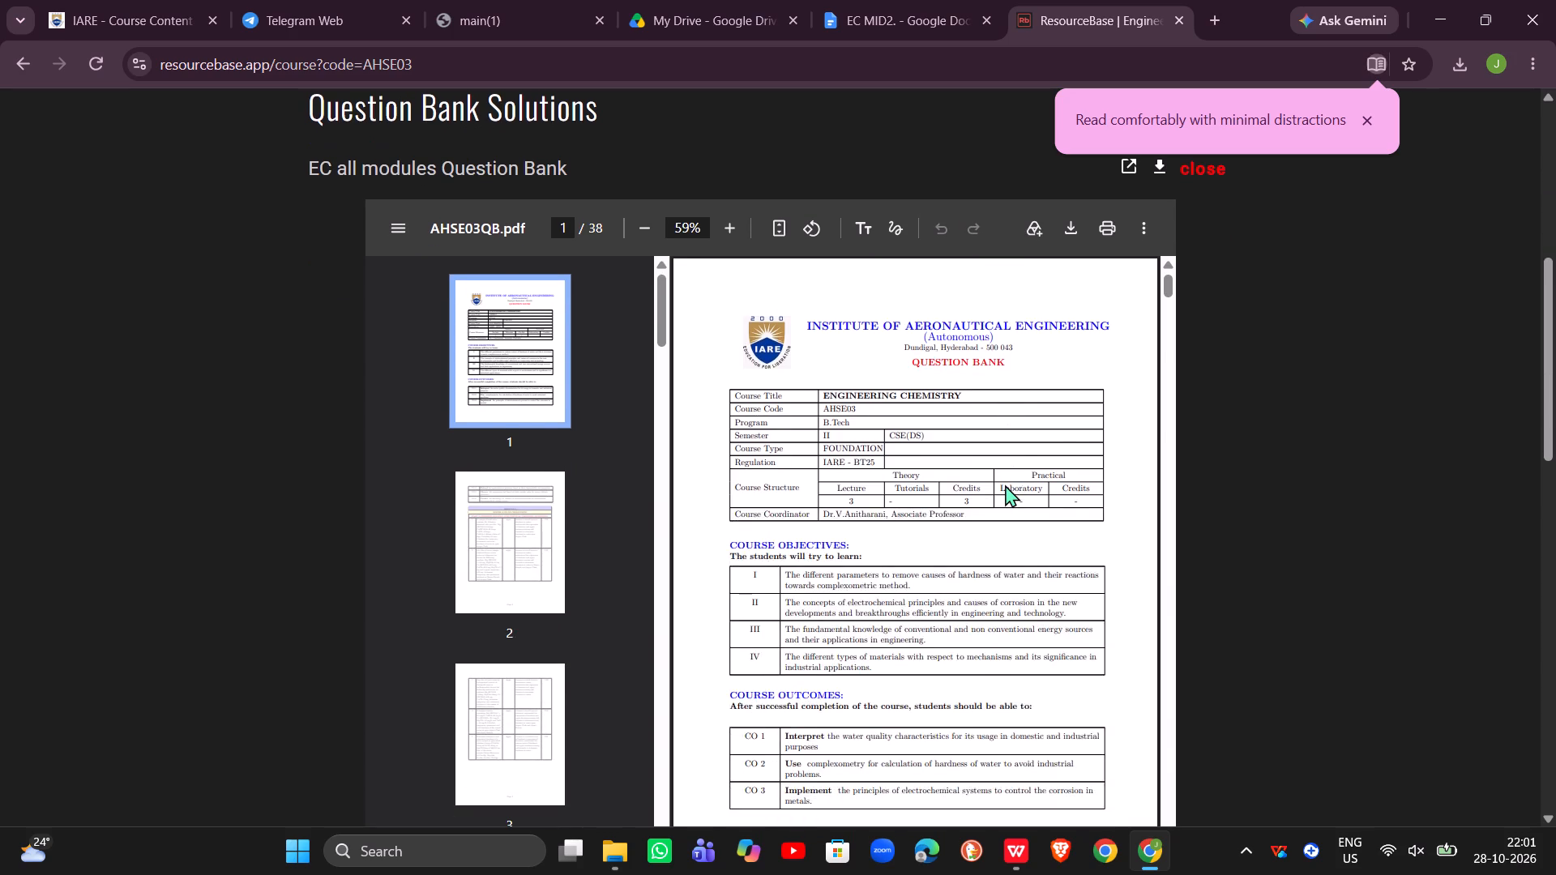
{"action": "scroll", "coordinate": [1005, 484], "scroll_direction": "down", "scroll_amount": 2}
{"action": "left_click", "coordinate": [592, 874]}
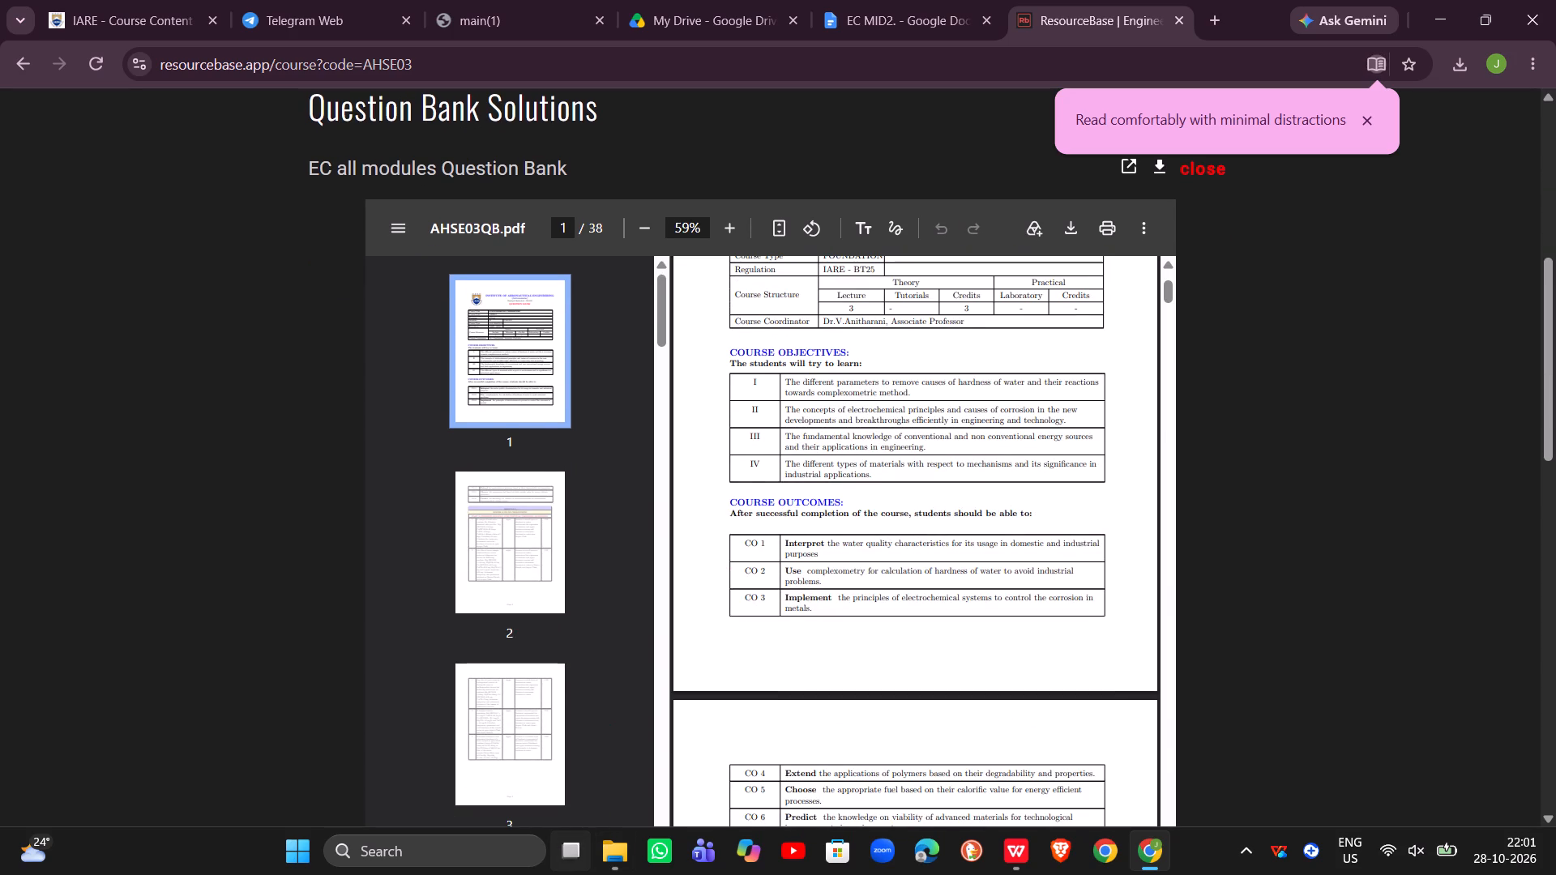
{"action": "left_click", "coordinate": [609, 864]}
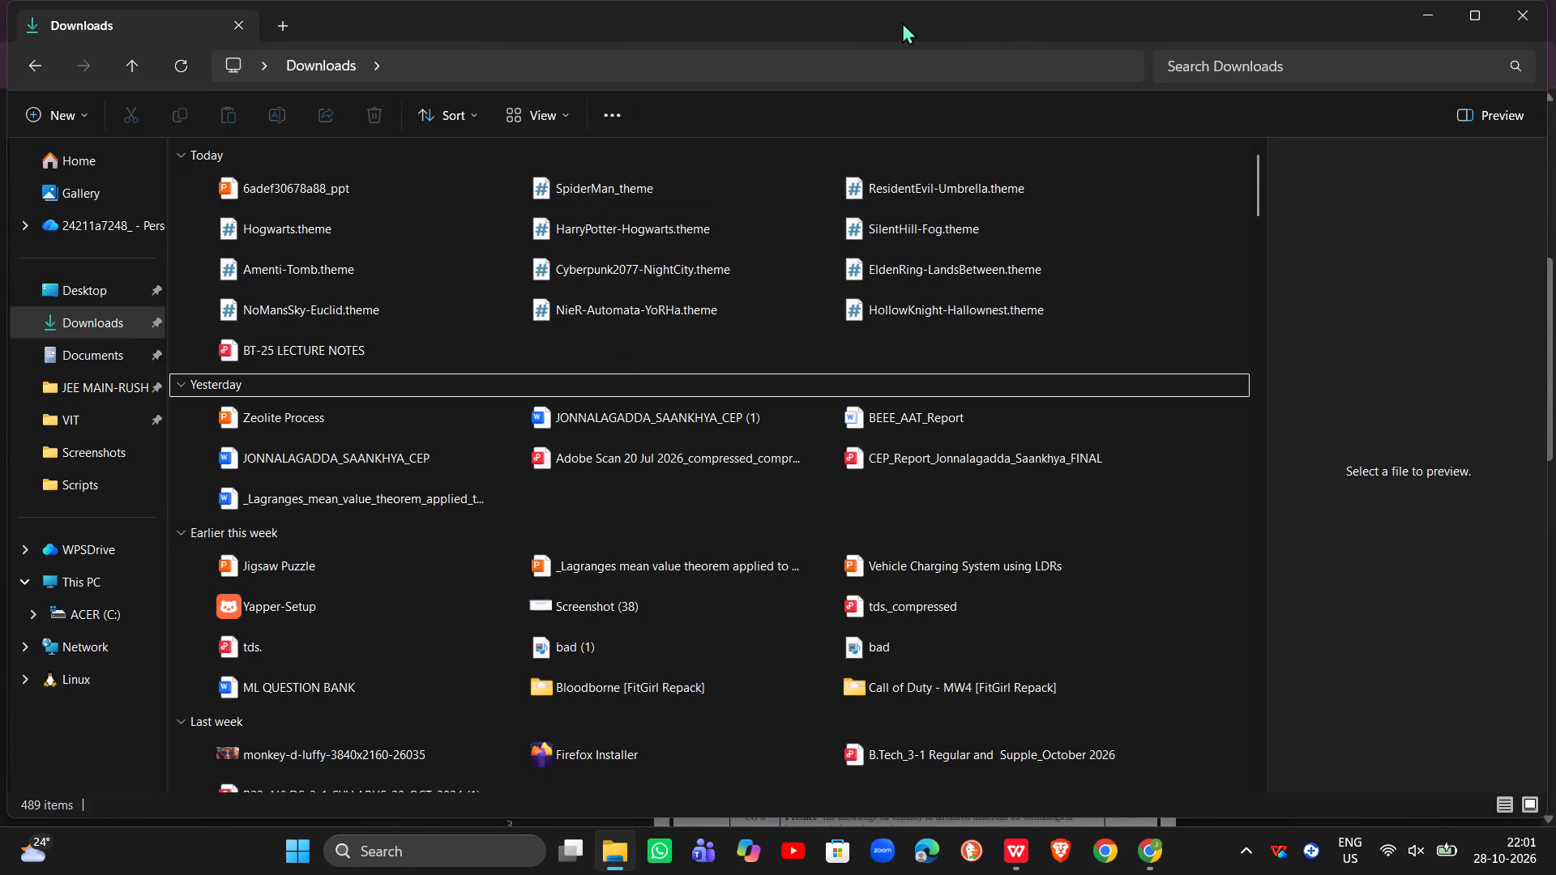
{"action": "left_click", "coordinate": [1206, 58]}
{"action": "type", "text": "QB"}
{"action": "key", "text": "space"}
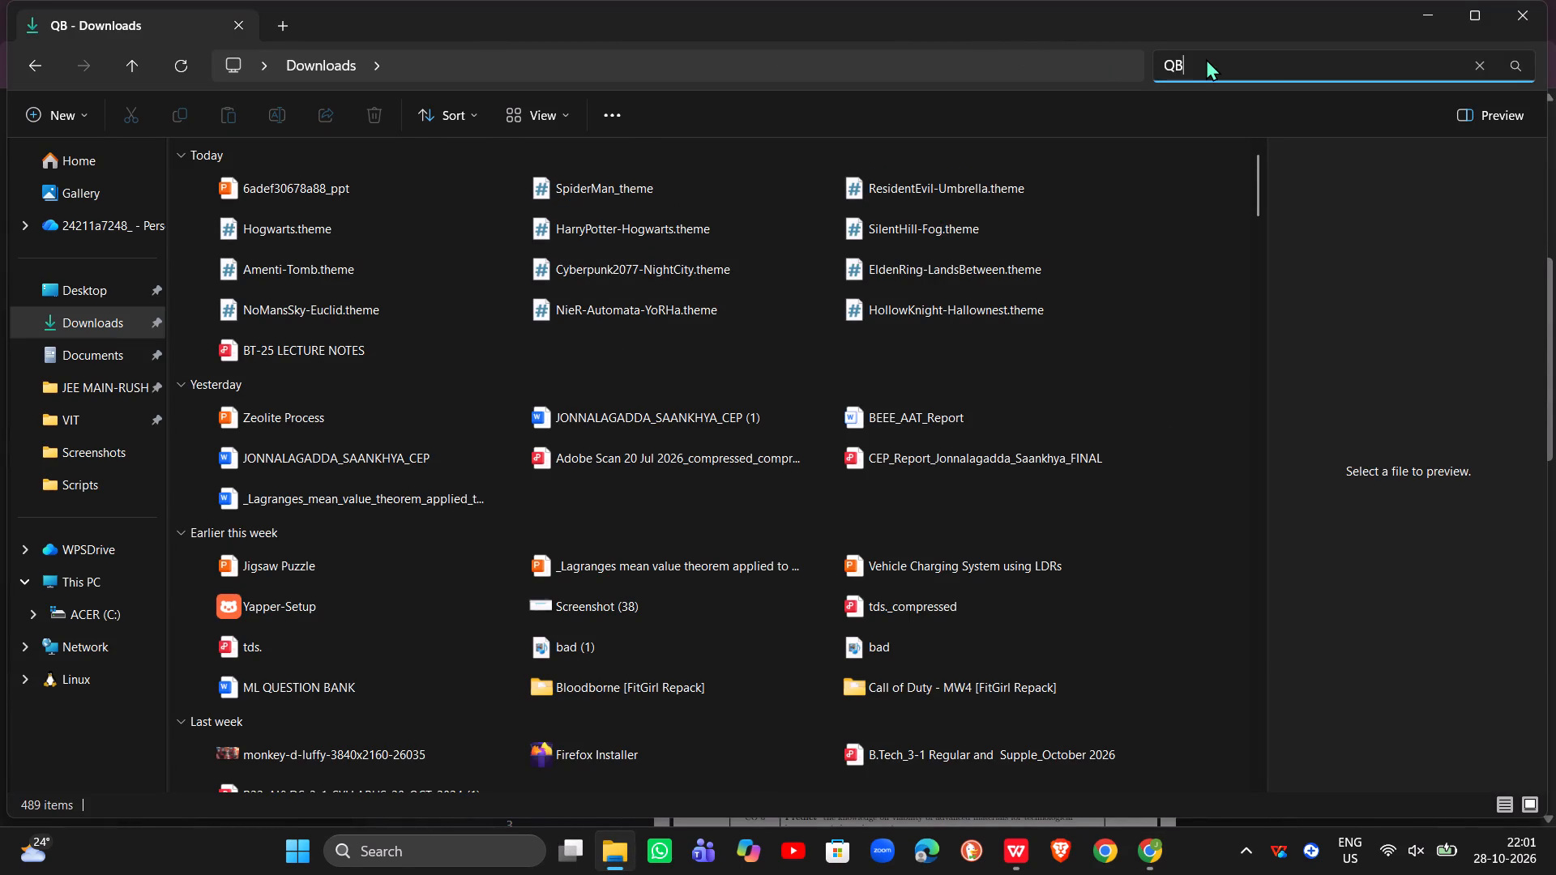
{"action": "key", "text": "Return"}
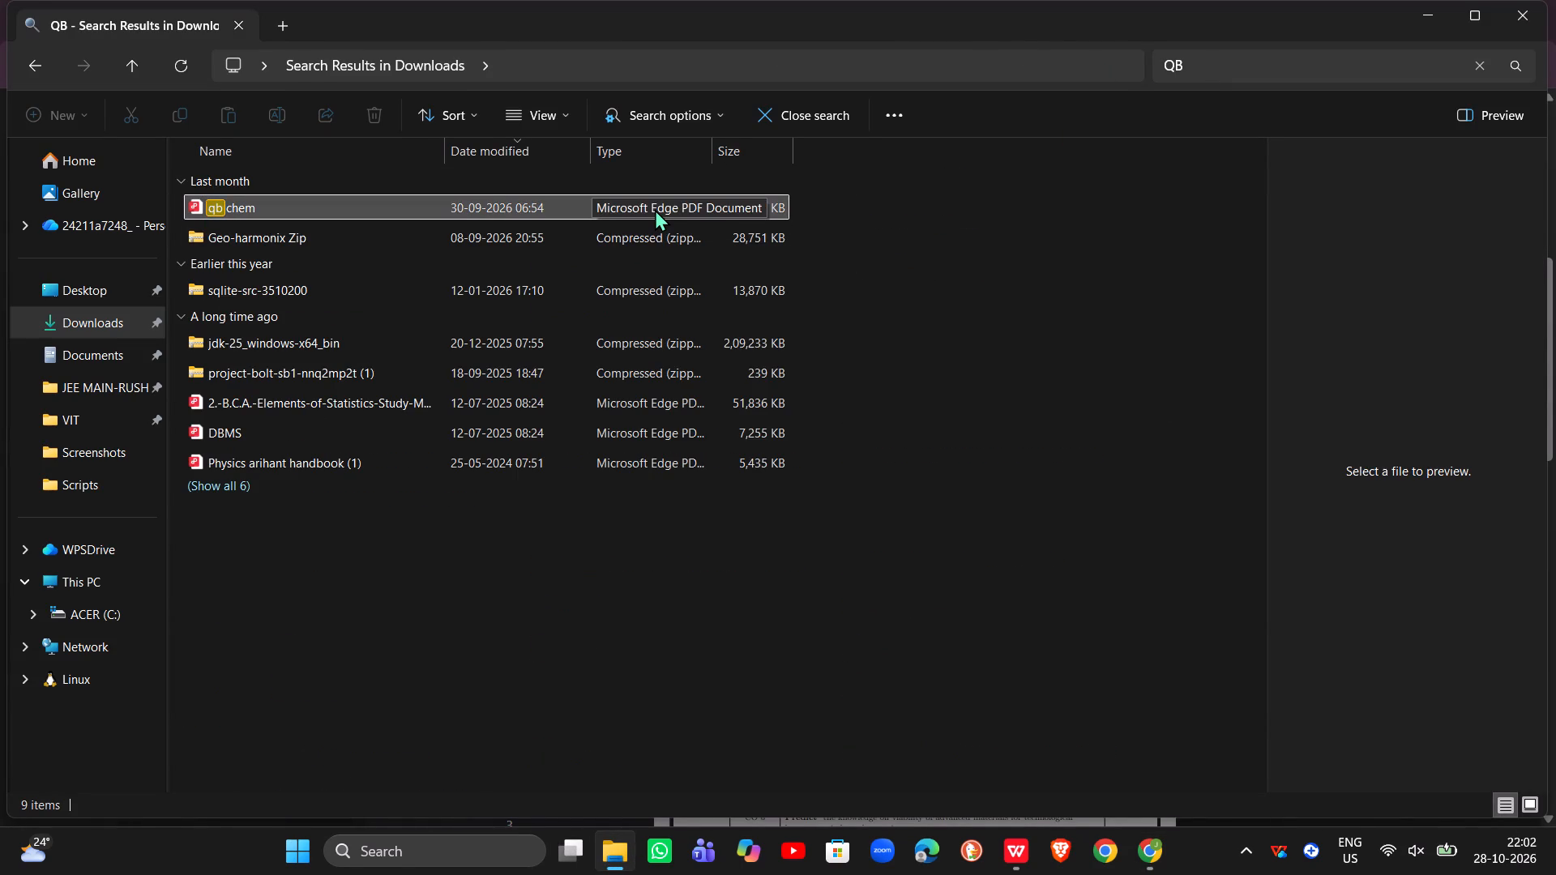
{"action": "double_click", "coordinate": [404, 199]}
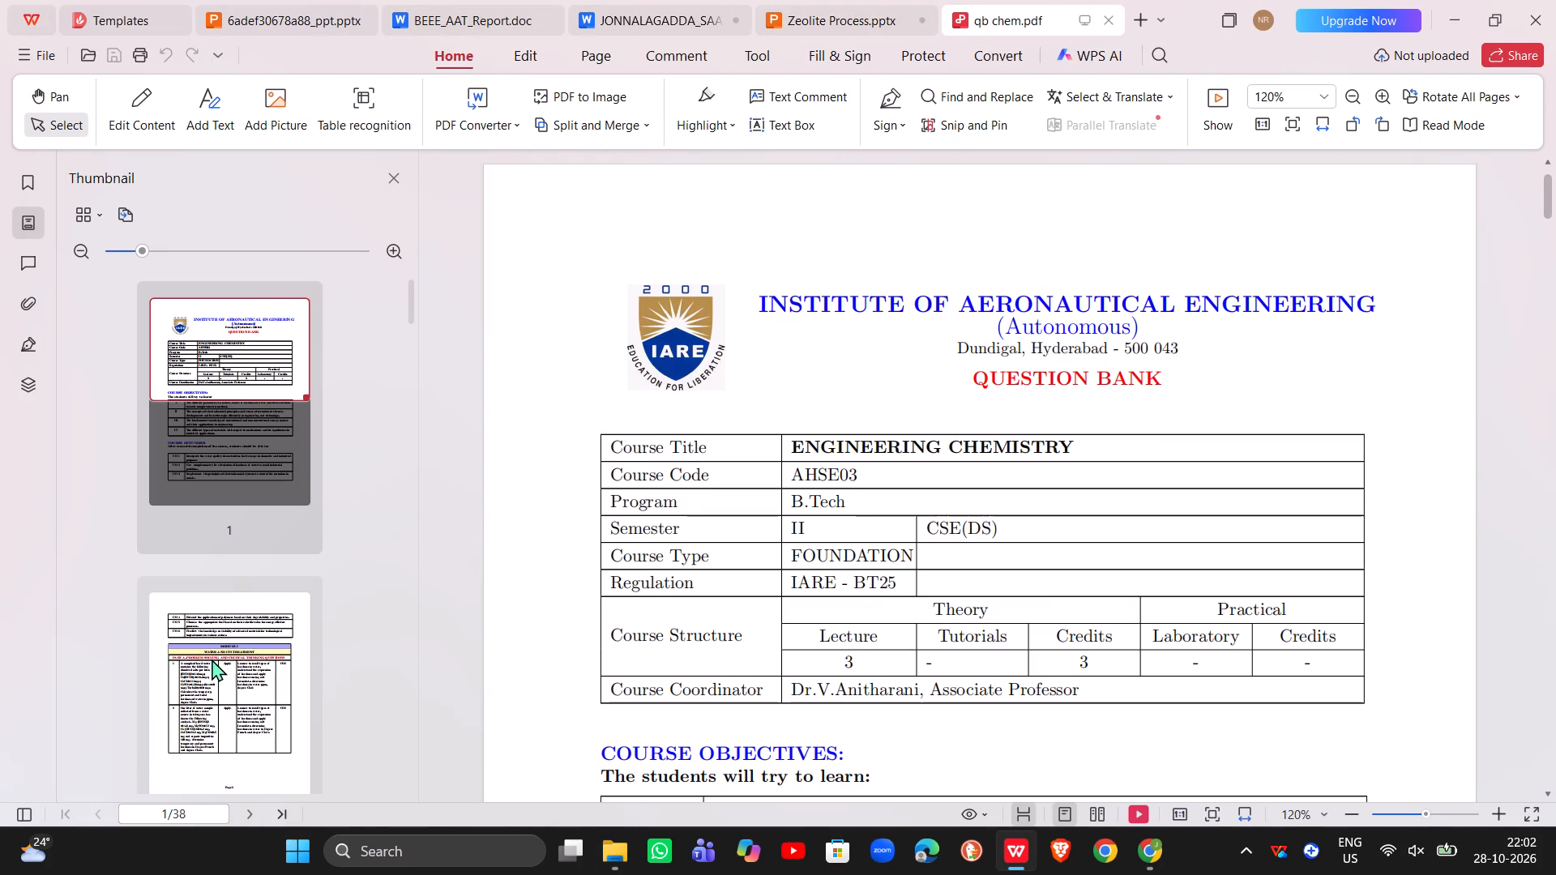
Page through the question bank as far as the electrode potential and corrosion questions on pages 13 to 16.
{"action": "left_click", "coordinate": [212, 659]}
{"action": "key", "text": "Down"}
{"action": "key", "text": "Down"}
{"action": "key", "text": "Down"}
{"action": "key", "text": "Down"}
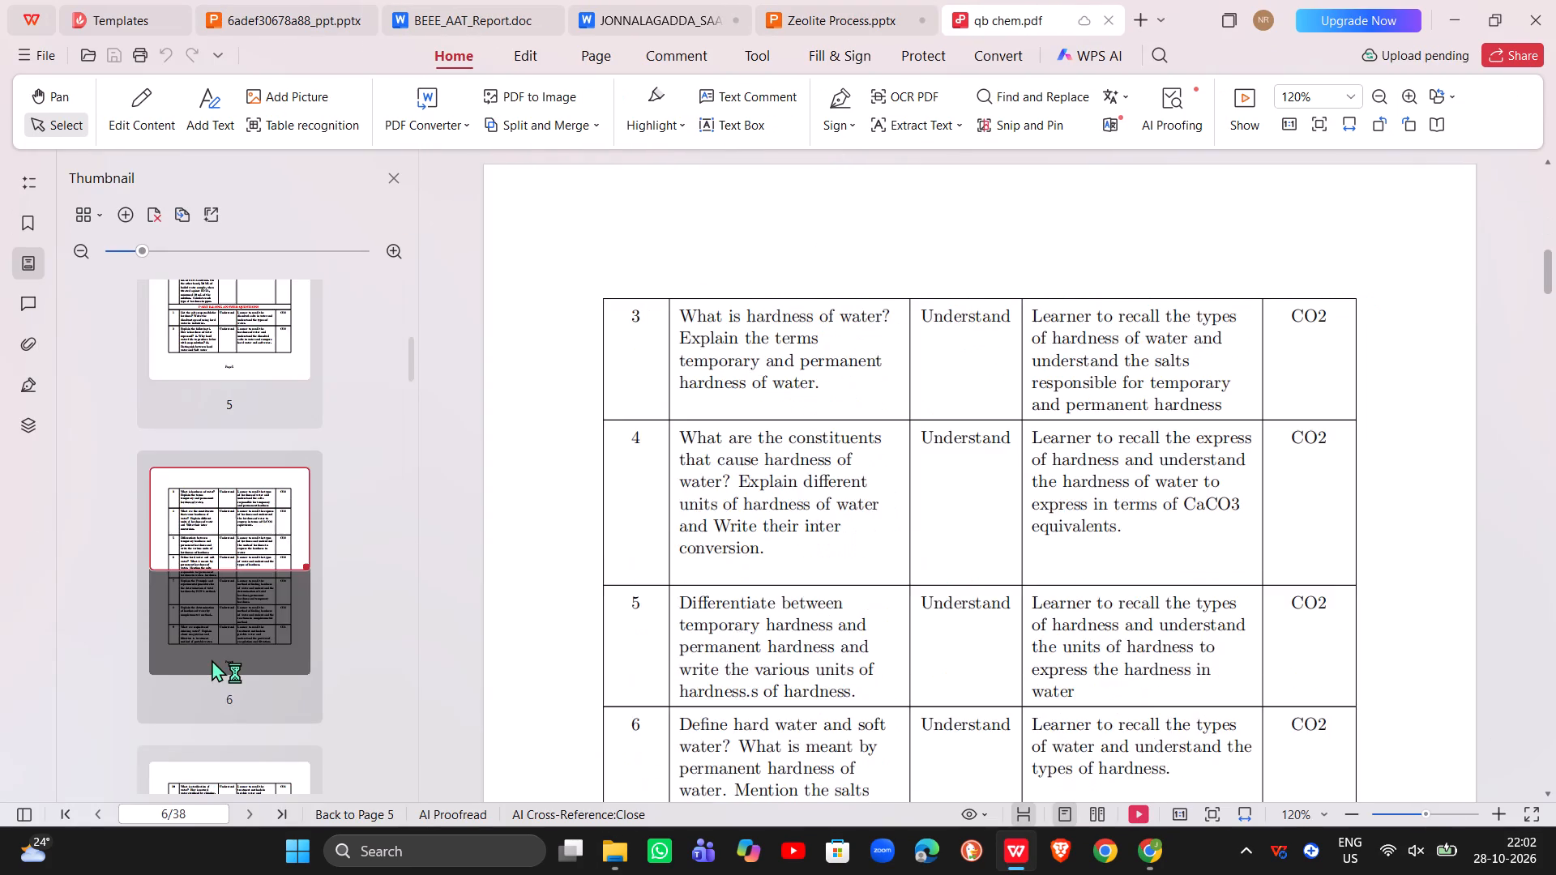
{"action": "key", "text": "Down"}
{"action": "key", "text": "Down"}
{"action": "key", "text": "Down"}
{"action": "key", "text": "Down"}
{"action": "key", "text": "Down"}
{"action": "key", "text": "Down"}
{"action": "key", "text": "Down"}
{"action": "key", "text": "Down"}
{"action": "key", "text": "Down"}
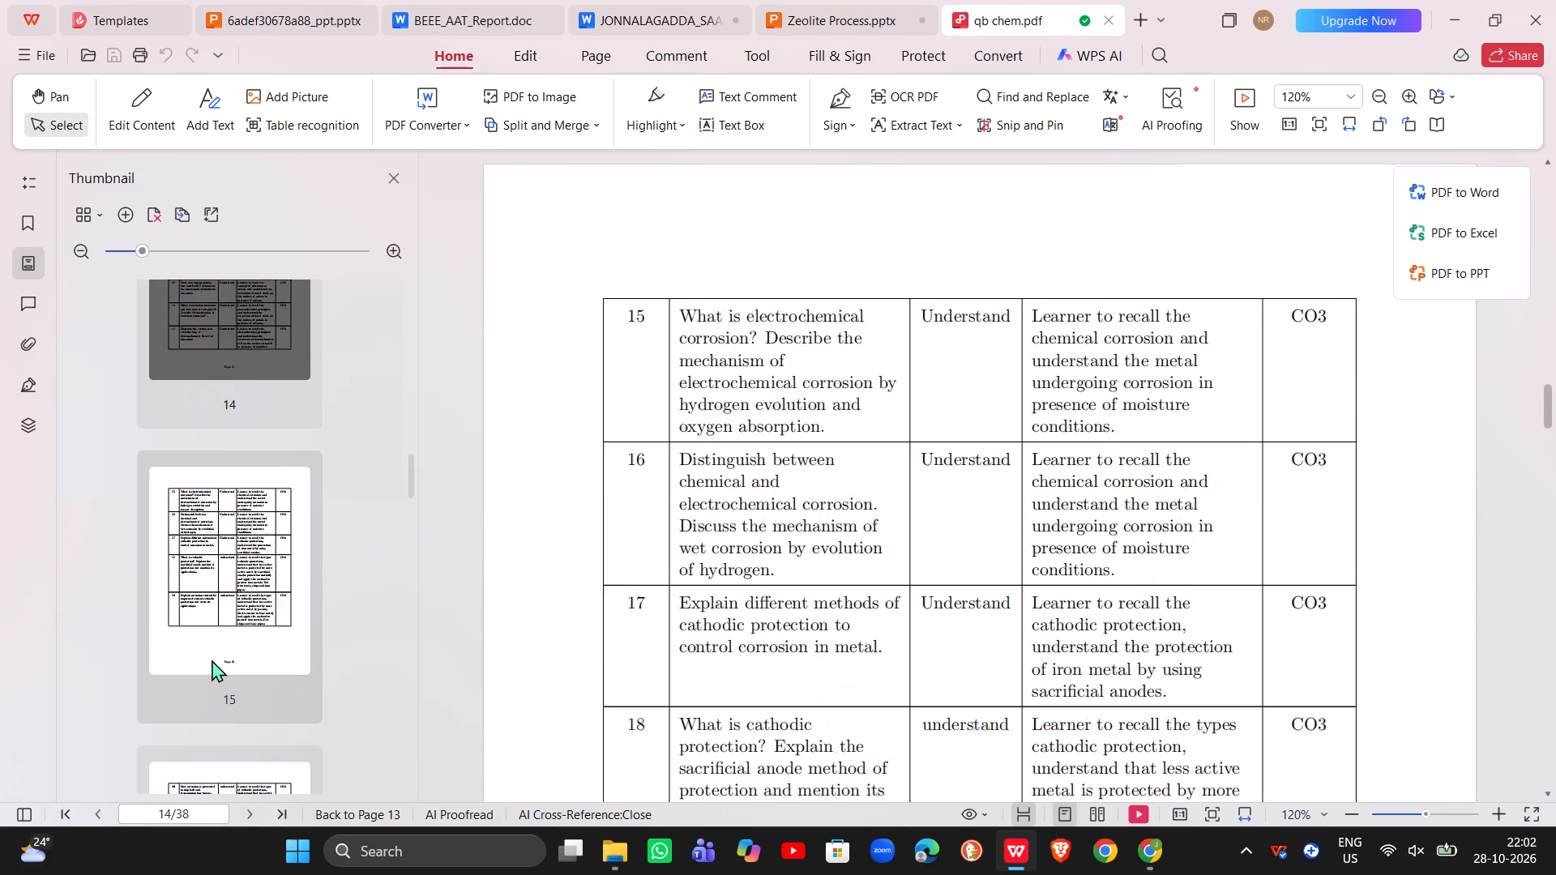
{"action": "key", "text": "Down"}
{"action": "key", "text": "Down"}
{"action": "key", "text": "Up"}
{"action": "key", "text": "Up"}
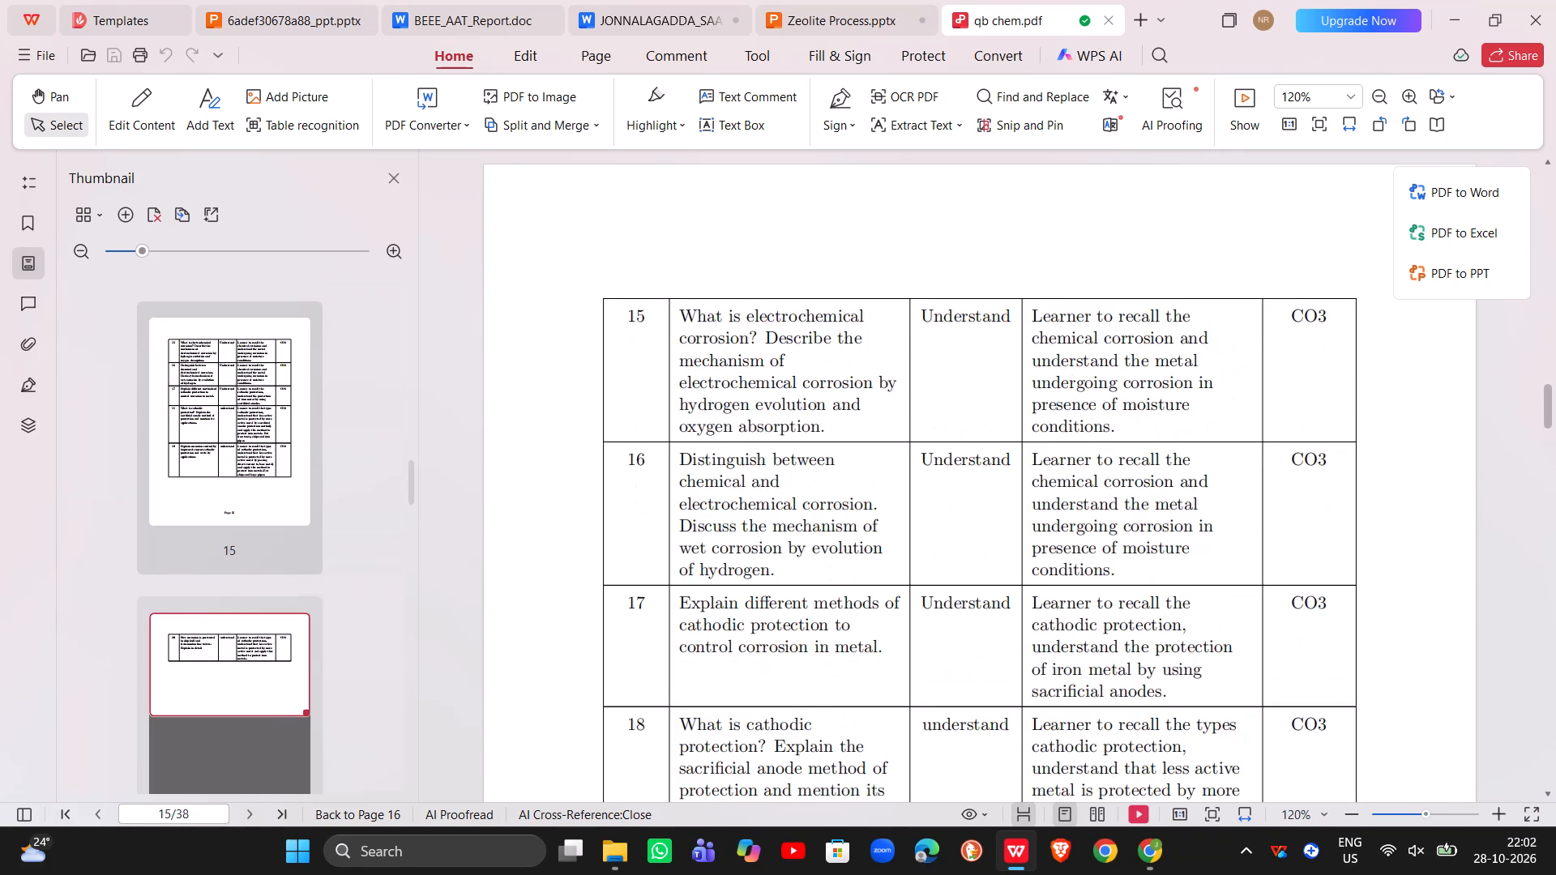
{"action": "key", "text": "Up"}
{"action": "key", "text": "Up"}
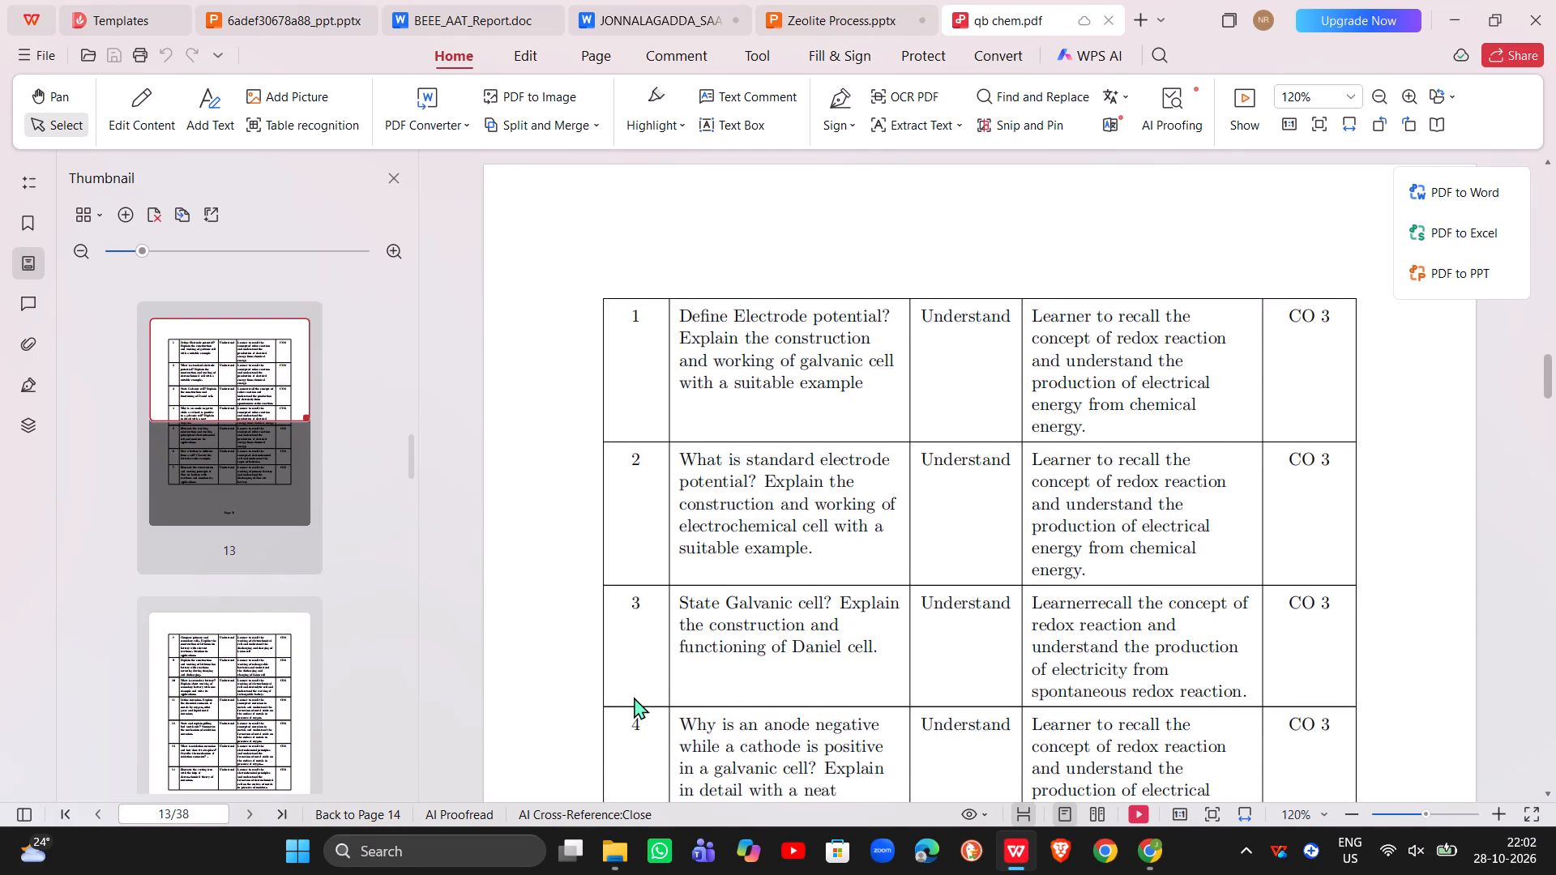
Read on through the question bank to the conducting polymer questions and Part B long answer questions on page 20.
{"action": "scroll", "coordinate": [634, 697], "scroll_direction": "down", "scroll_amount": 12}
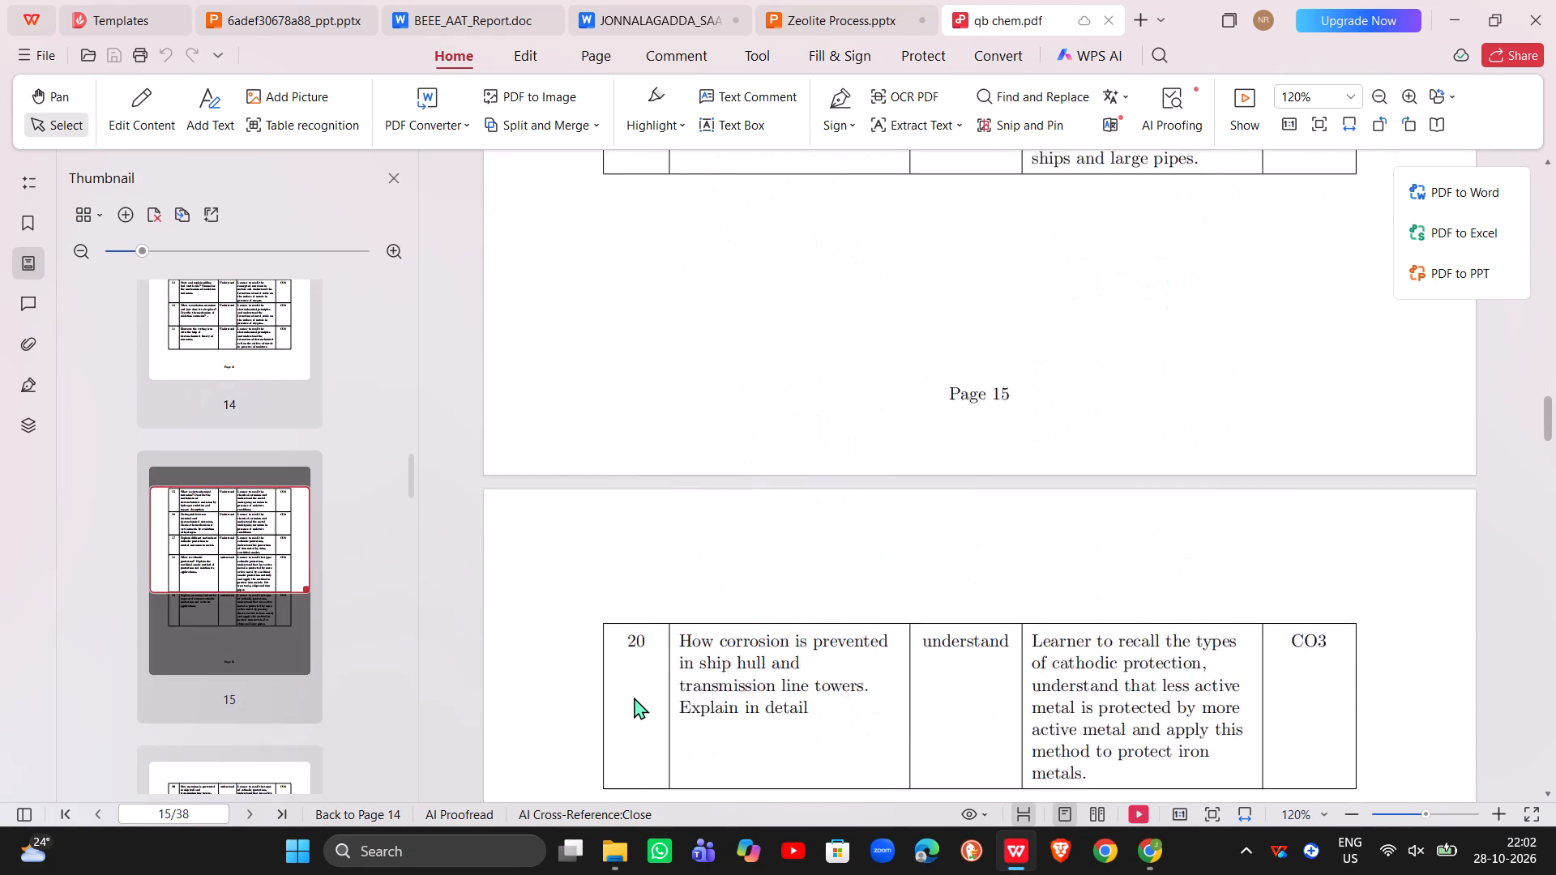
{"action": "scroll", "coordinate": [634, 697], "scroll_direction": "down", "scroll_amount": 13}
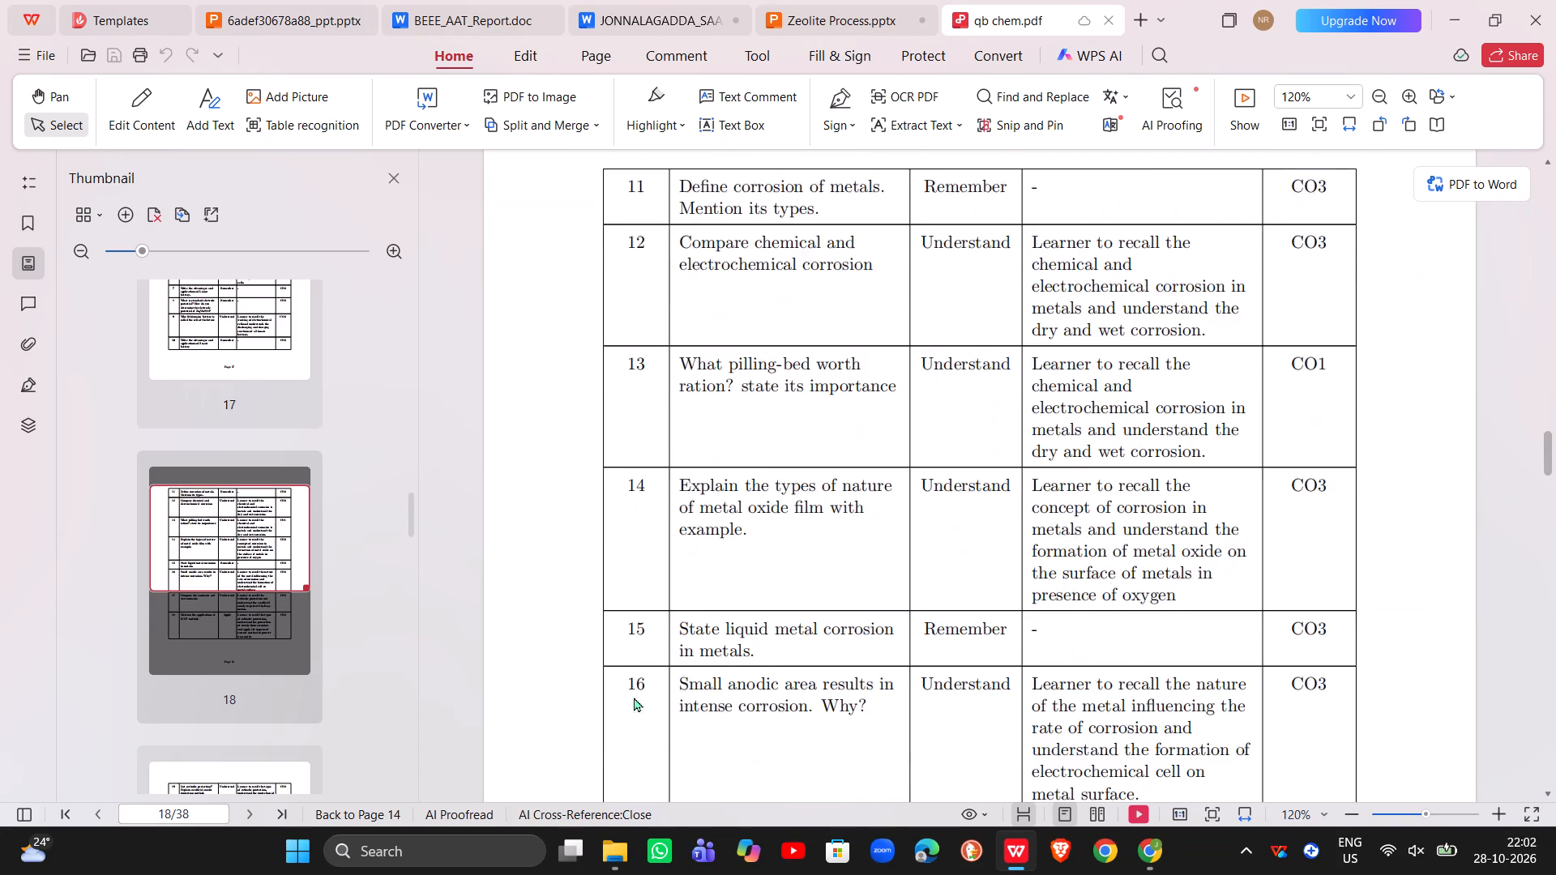
{"action": "scroll", "coordinate": [634, 697], "scroll_direction": "down", "scroll_amount": 2}
{"action": "scroll", "coordinate": [634, 697], "scroll_direction": "up", "scroll_amount": 1}
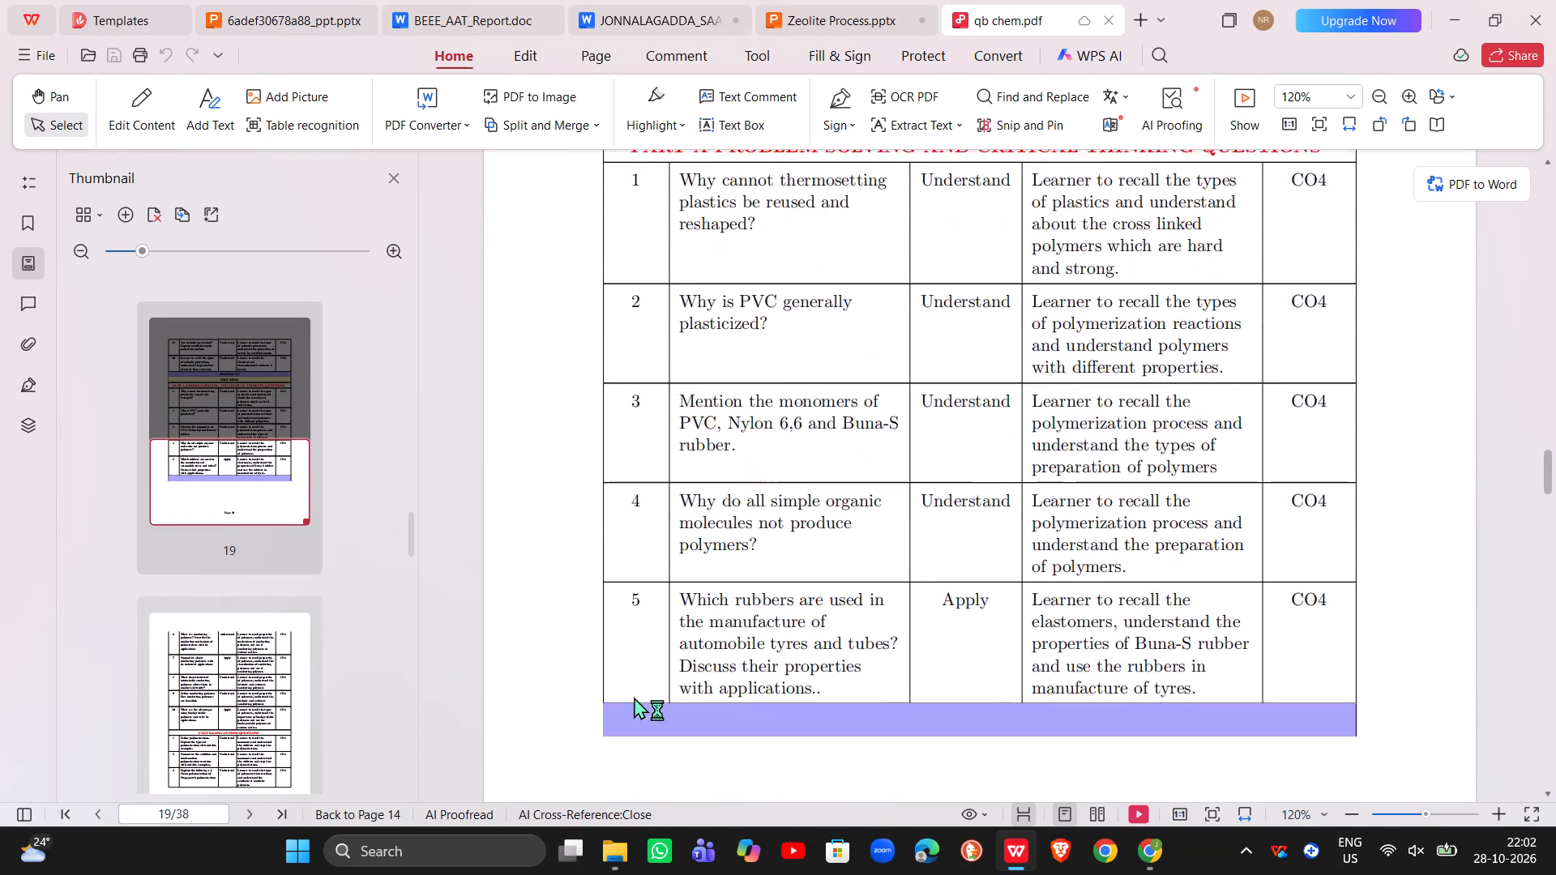
{"action": "scroll", "coordinate": [634, 697], "scroll_direction": "down", "scroll_amount": 1}
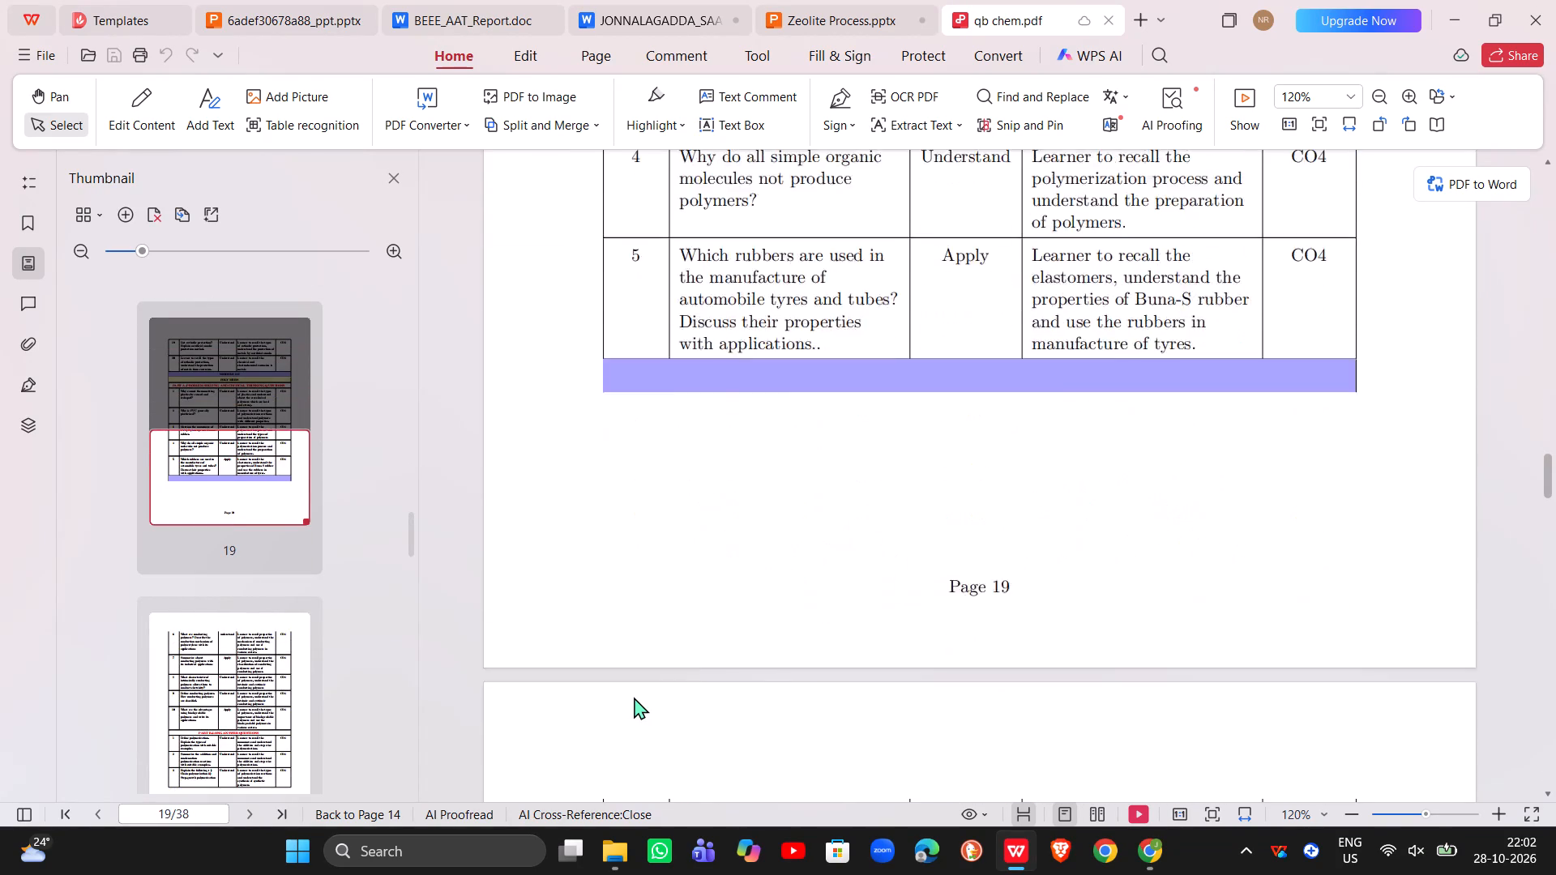
{"action": "scroll", "coordinate": [634, 697], "scroll_direction": "down", "scroll_amount": 2}
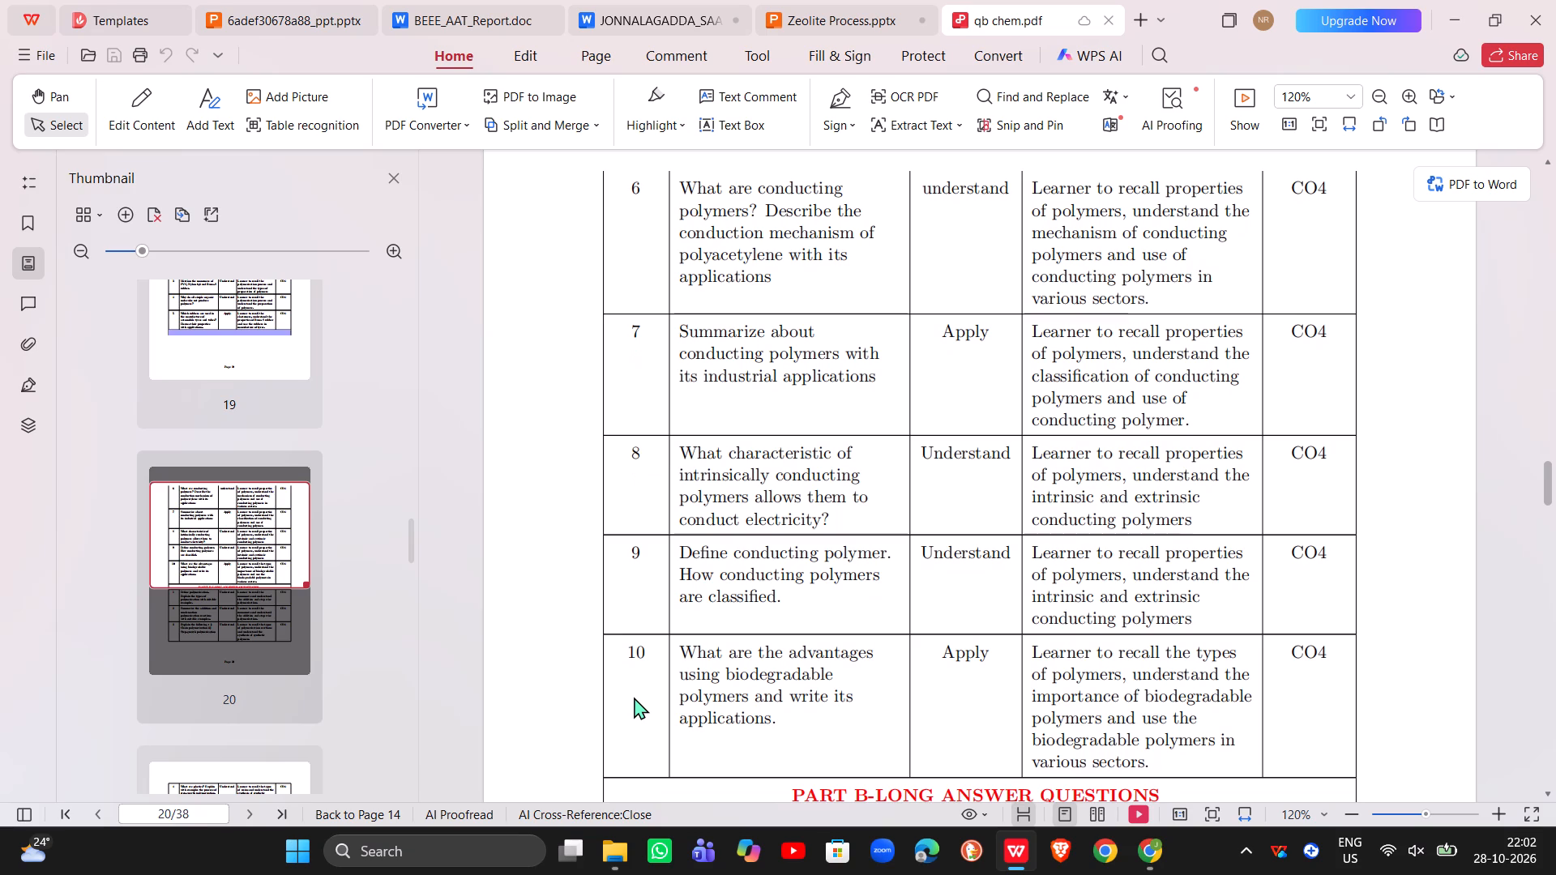
{"action": "scroll", "coordinate": [634, 697], "scroll_direction": "down", "scroll_amount": 1}
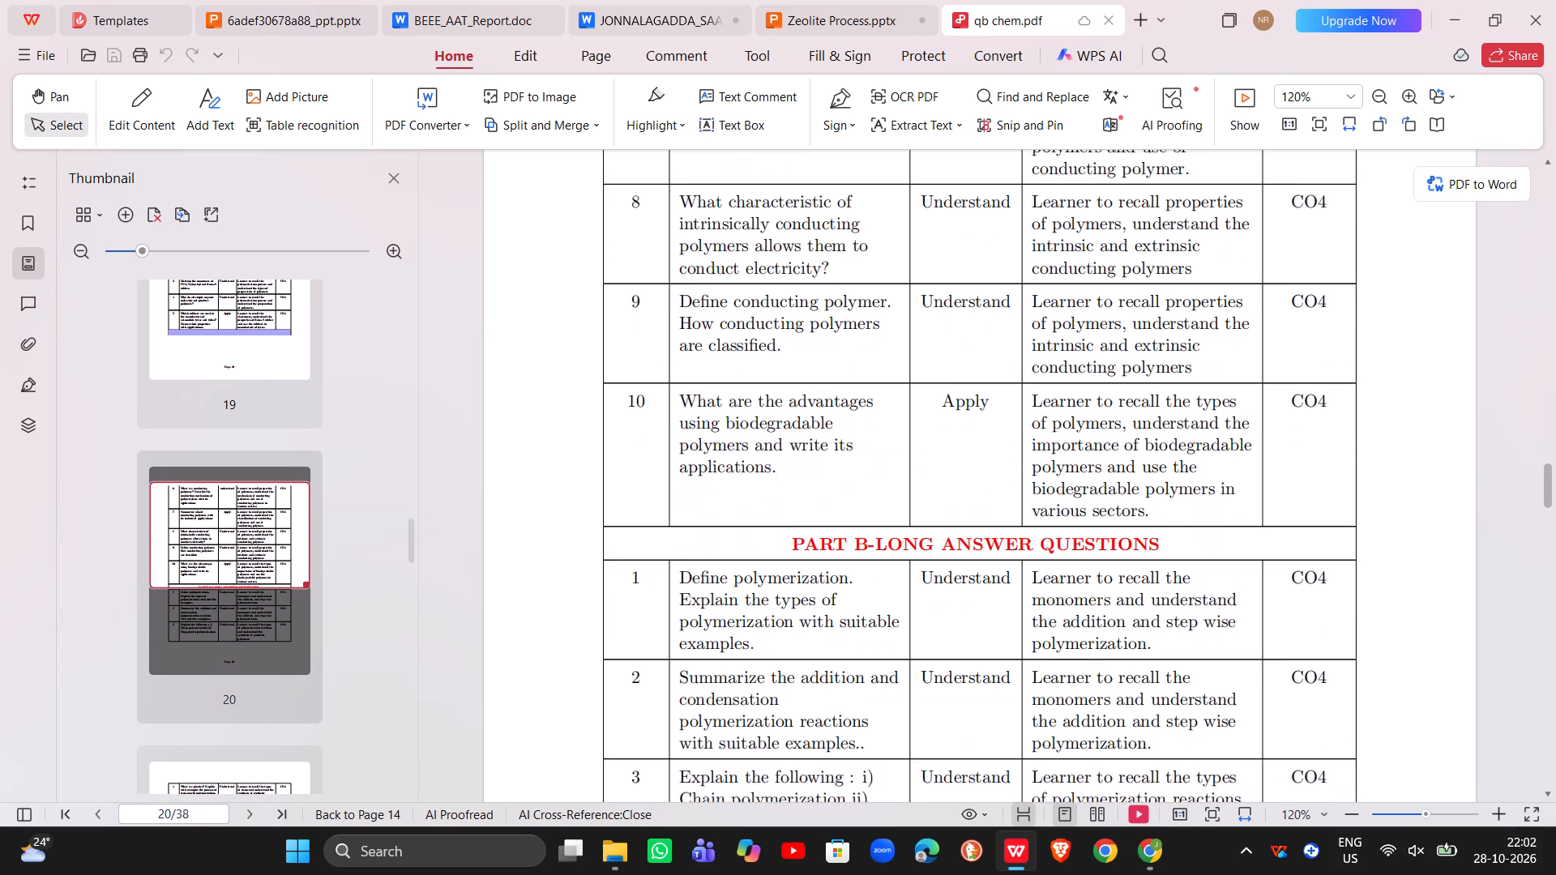
{"action": "scroll", "coordinate": [634, 697], "scroll_direction": "up", "scroll_amount": 1}
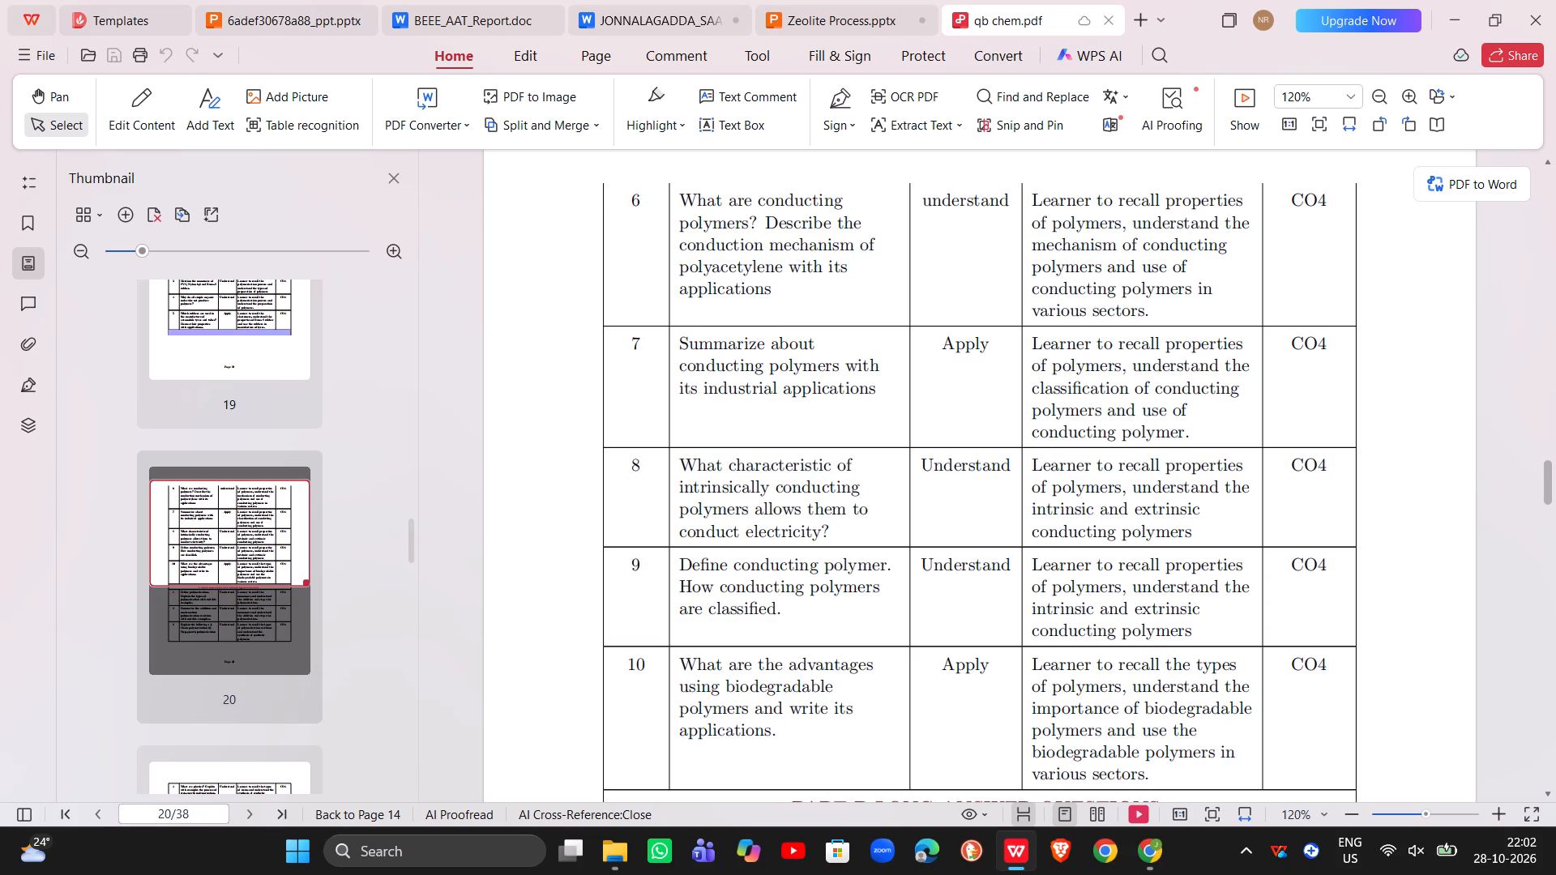
Copy question 6 on conducting polymers and polyacetylene from the PDF and paste it under MODULE 3 in the EC MID2 document.
{"action": "left_click_drag", "start_coordinate": [626, 200], "coordinate": [793, 310]}
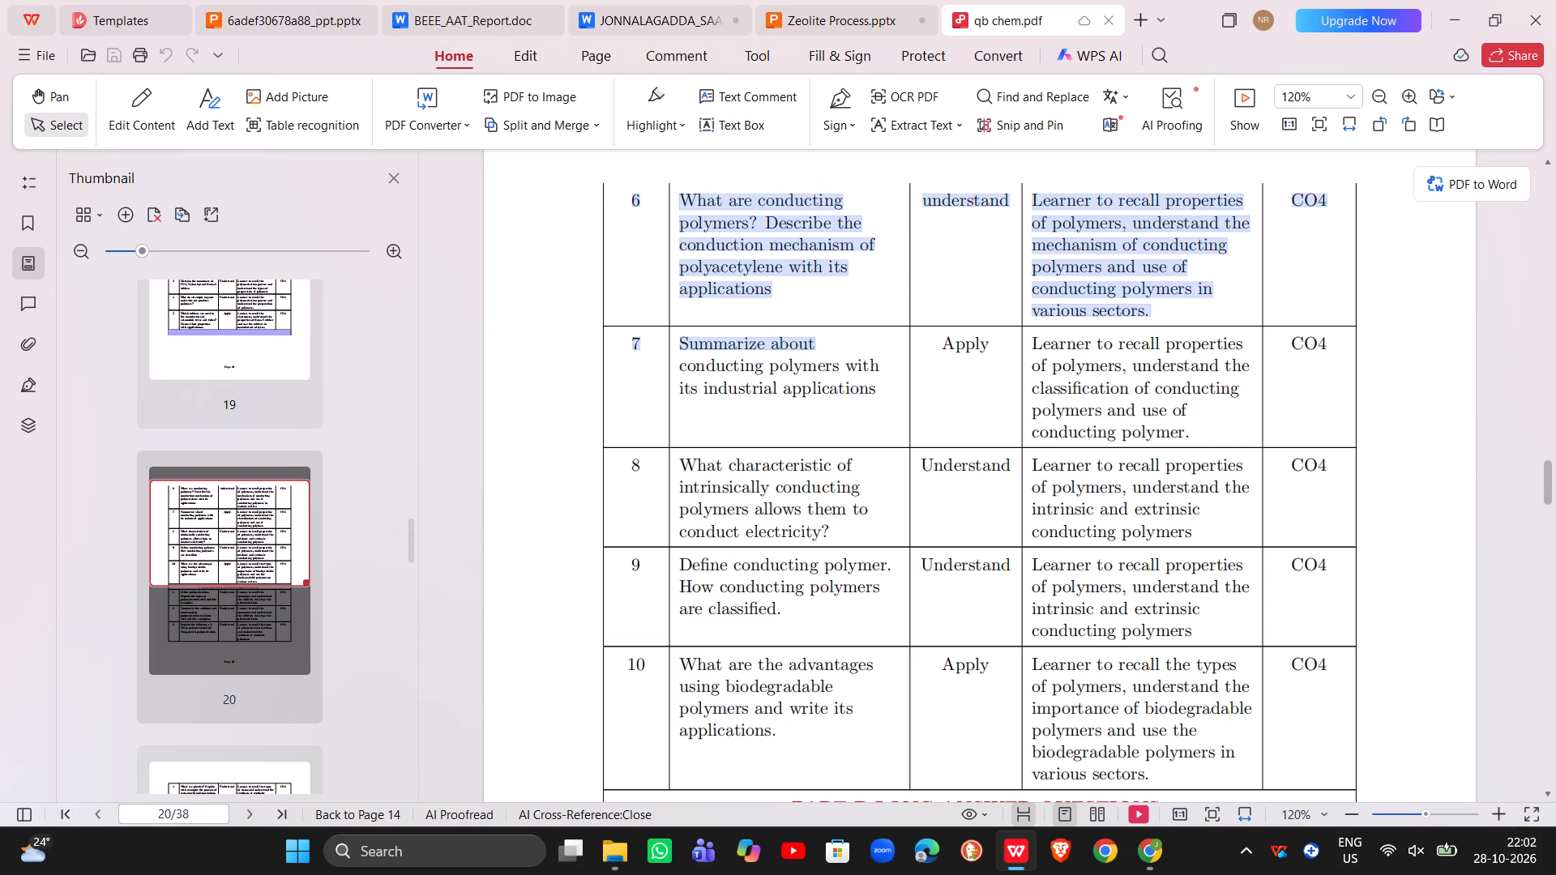
{"action": "left_click_drag", "start_coordinate": [793, 310], "coordinate": [783, 305]}
{"action": "key", "text": "ctrl+c"}
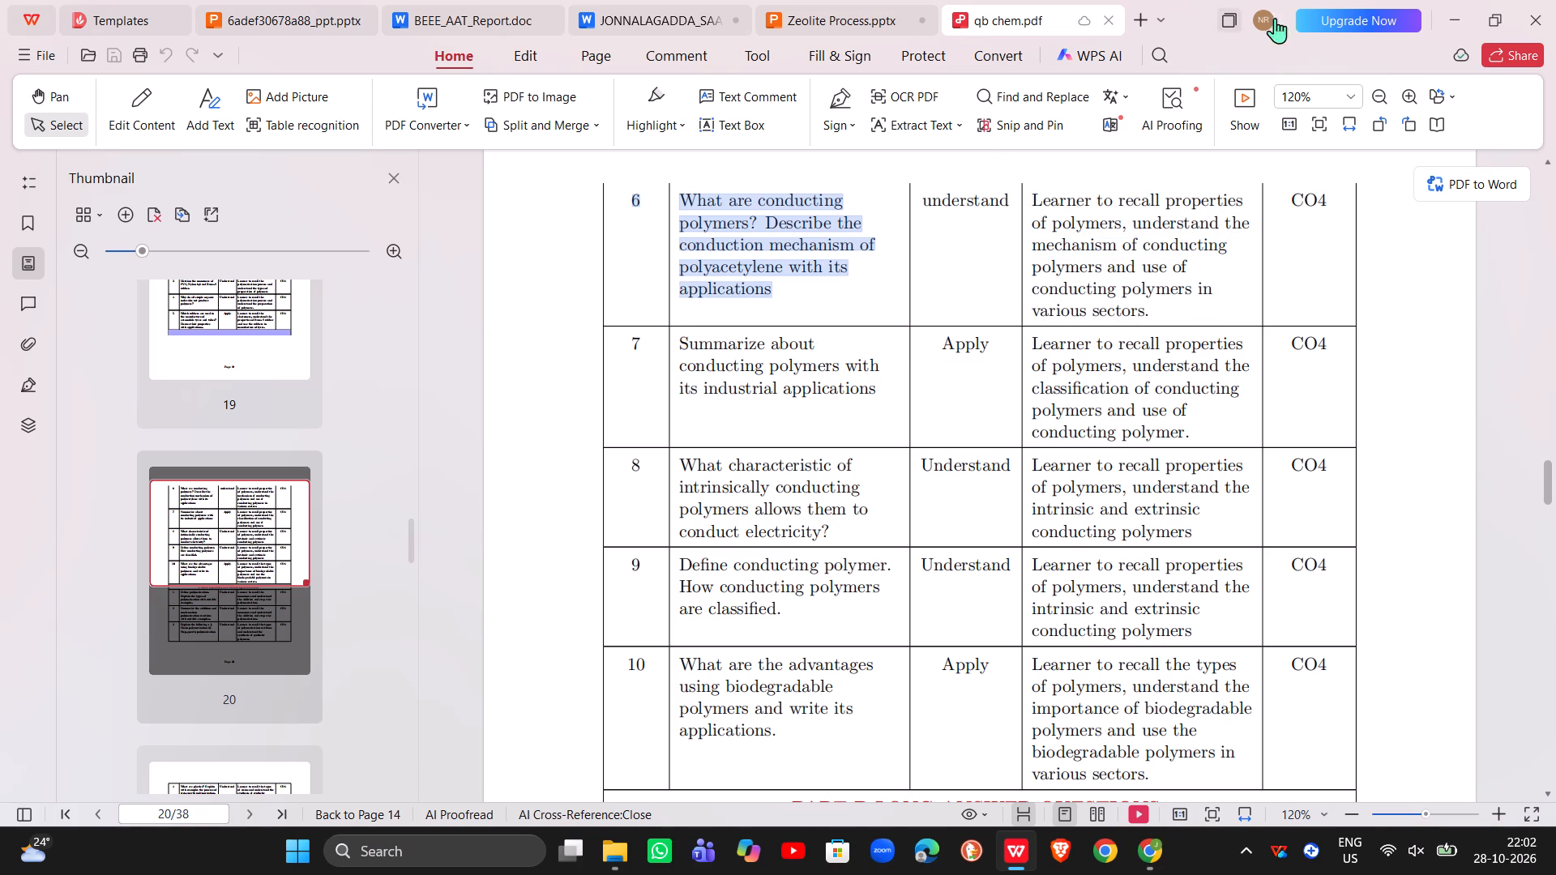
{"action": "left_click", "coordinate": [1460, 15]}
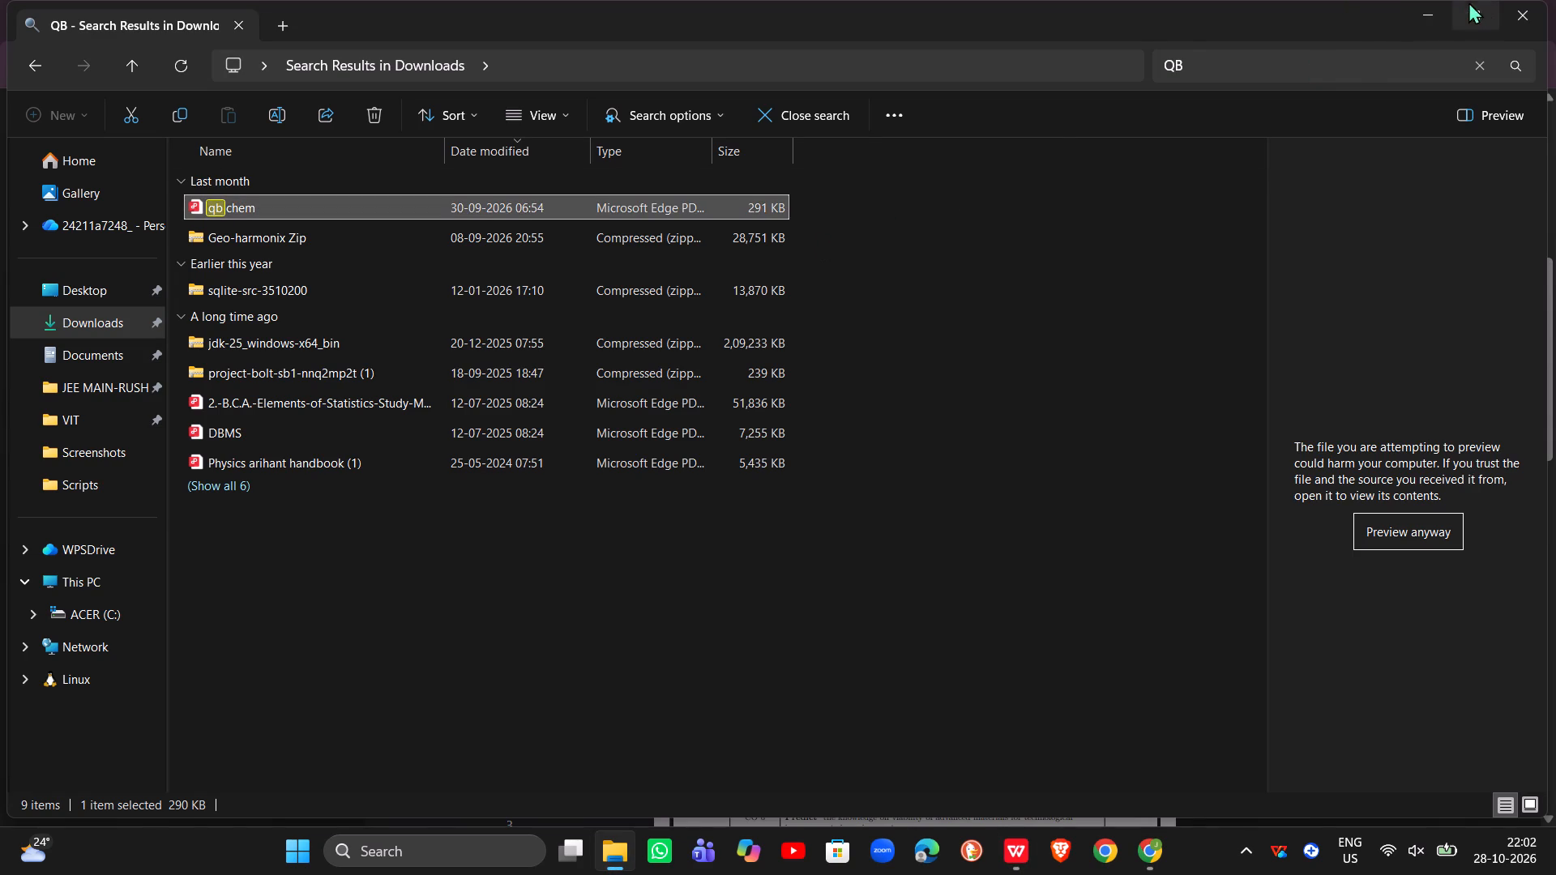
{"action": "left_click", "coordinate": [1447, 8]}
{"action": "left_click", "coordinate": [845, 0]}
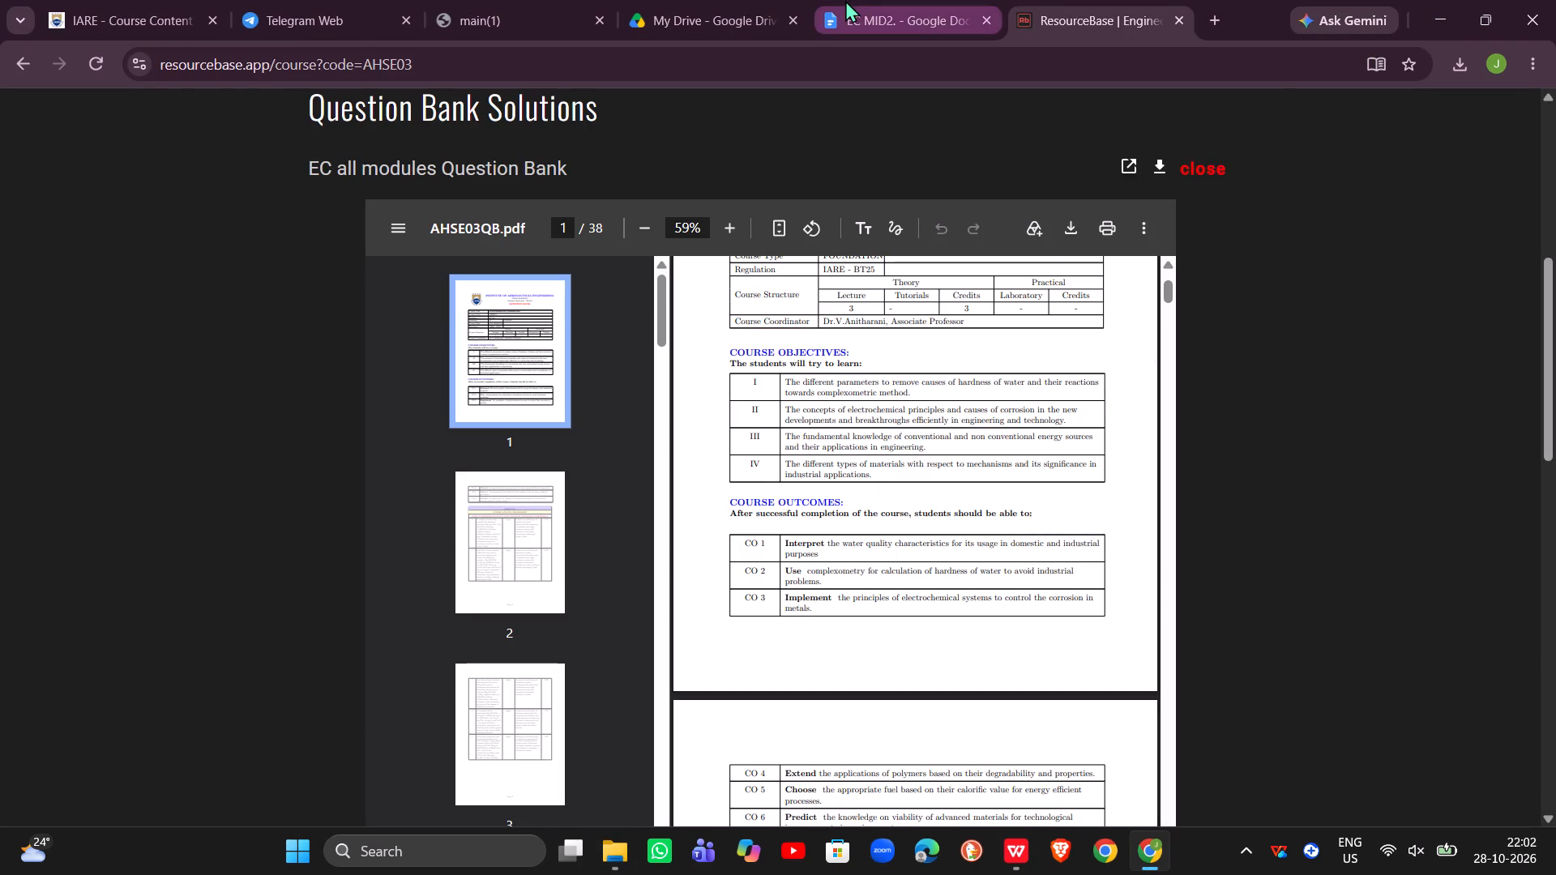
{"action": "key", "text": "ctrl+v"}
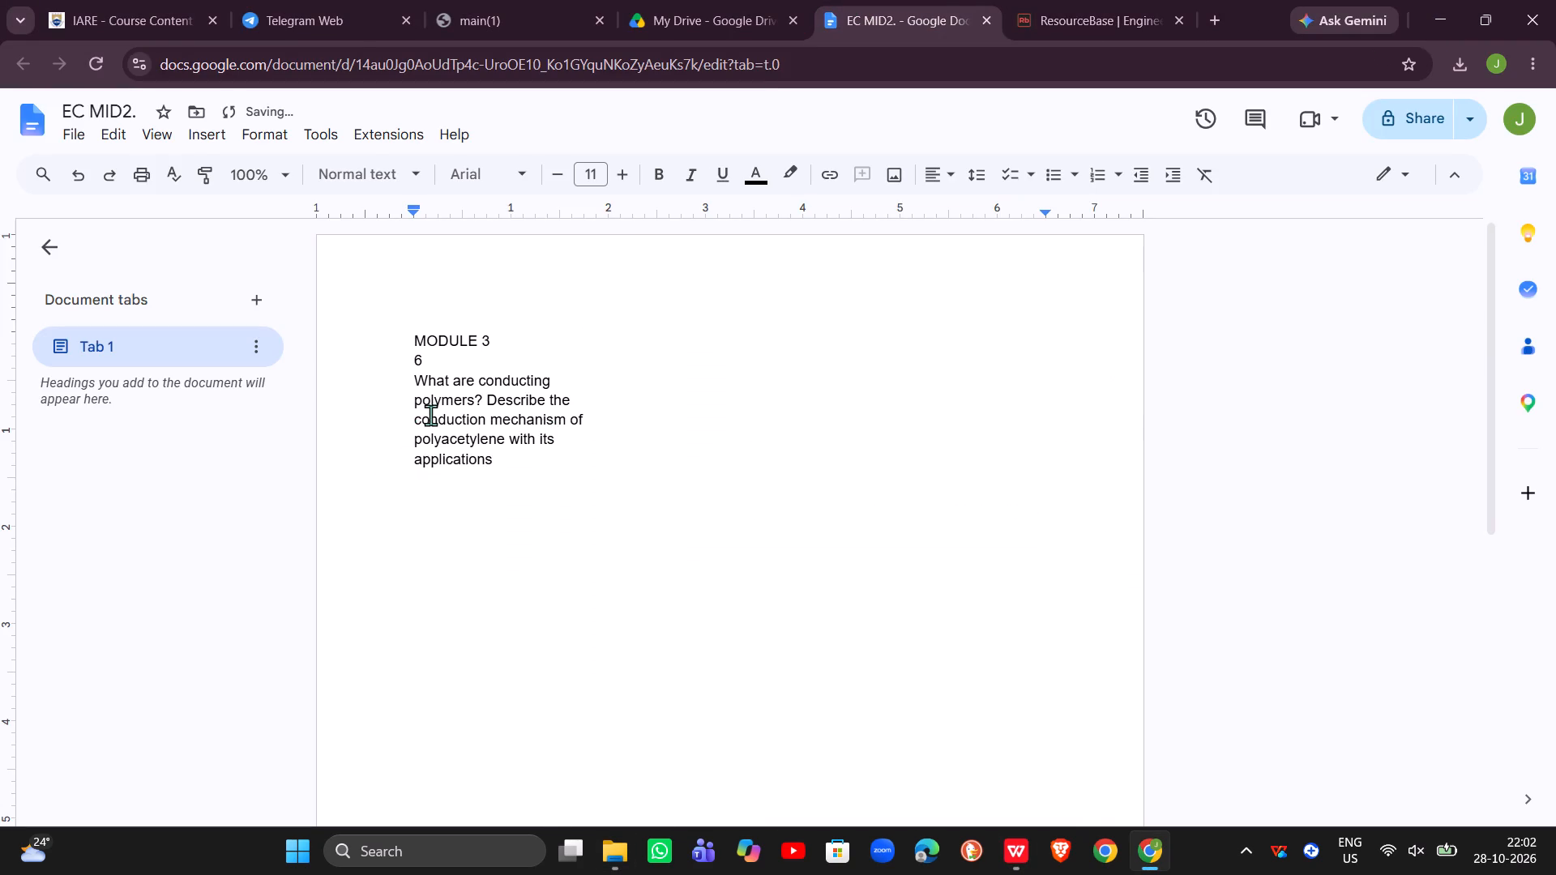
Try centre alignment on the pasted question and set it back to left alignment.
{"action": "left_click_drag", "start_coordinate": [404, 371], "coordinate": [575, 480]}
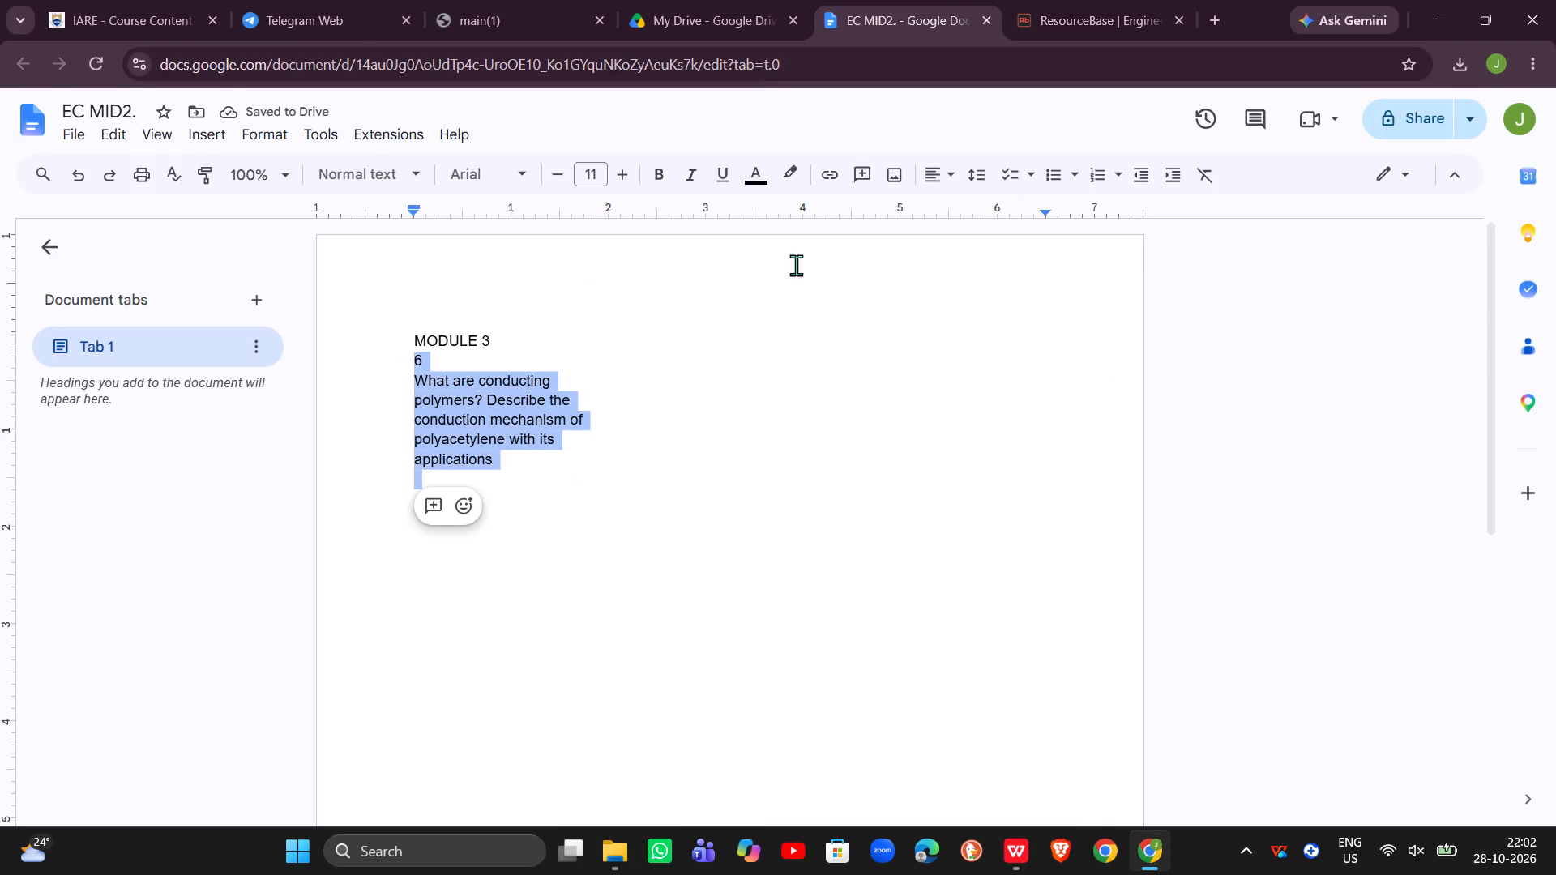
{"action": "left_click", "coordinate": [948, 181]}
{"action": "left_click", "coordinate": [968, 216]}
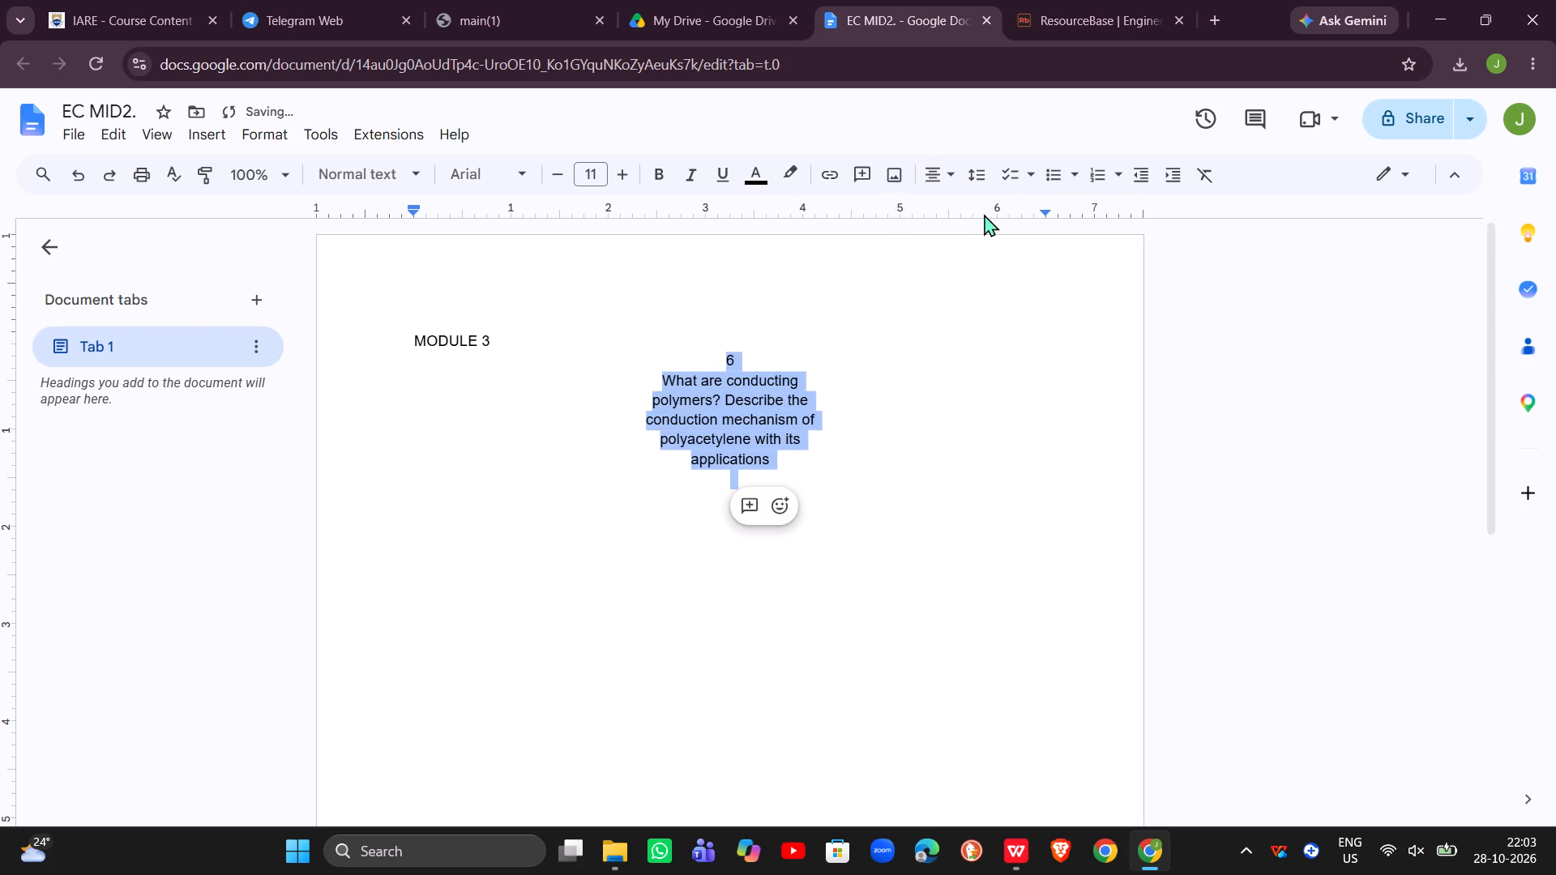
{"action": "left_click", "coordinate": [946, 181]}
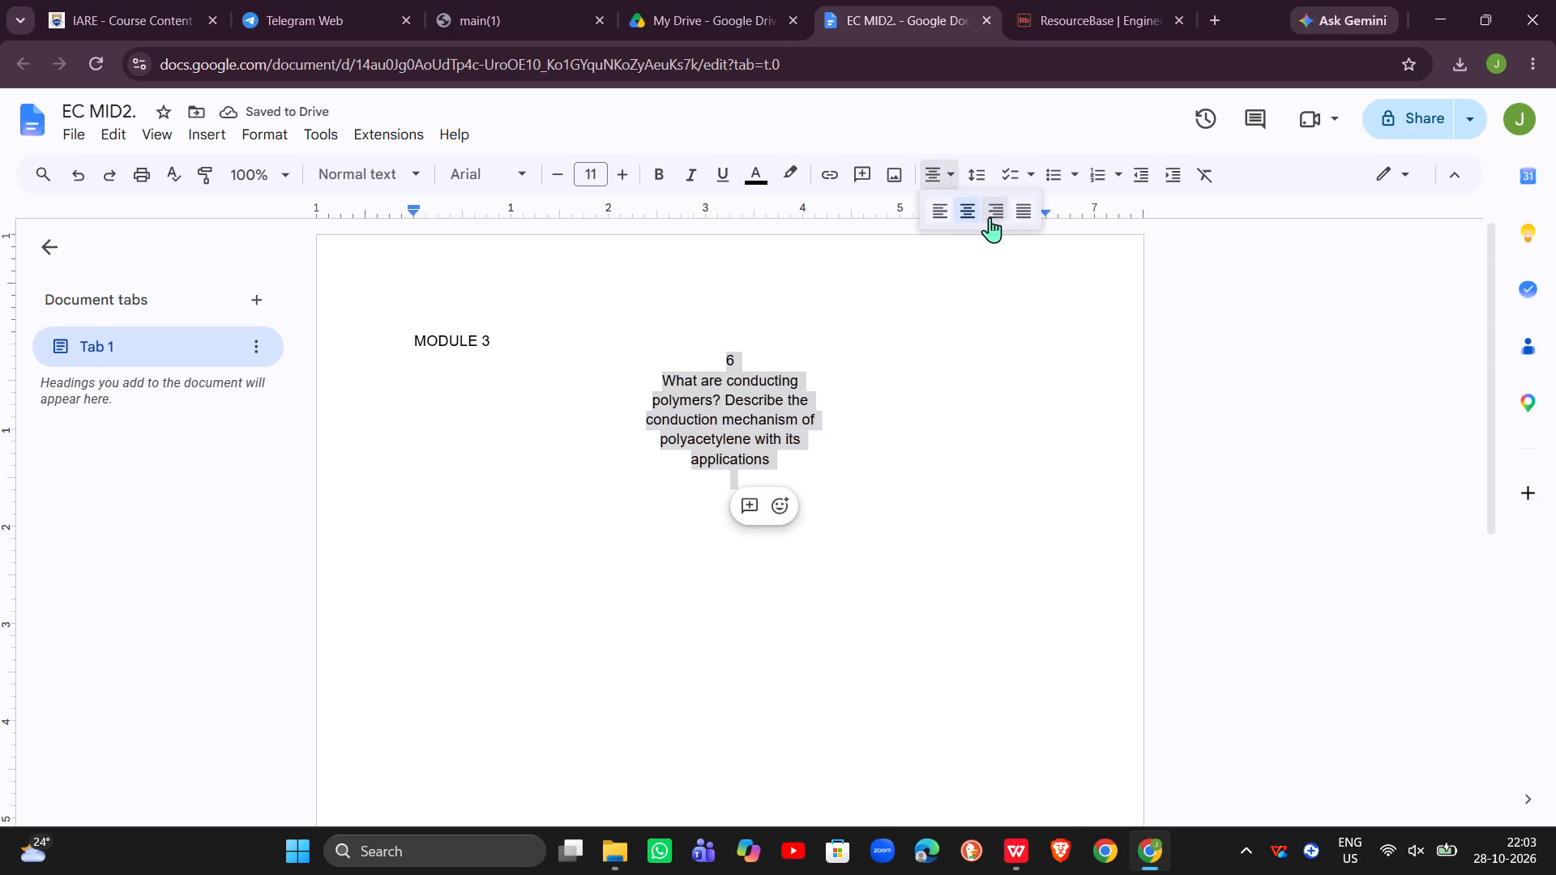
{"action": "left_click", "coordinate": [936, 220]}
Join the broken lines of the pasted question into one continuous sentence, with single spaces between the words.
{"action": "left_click", "coordinate": [410, 441]}
{"action": "left_click", "coordinate": [414, 403]}
{"action": "key", "text": "BackSpace"}
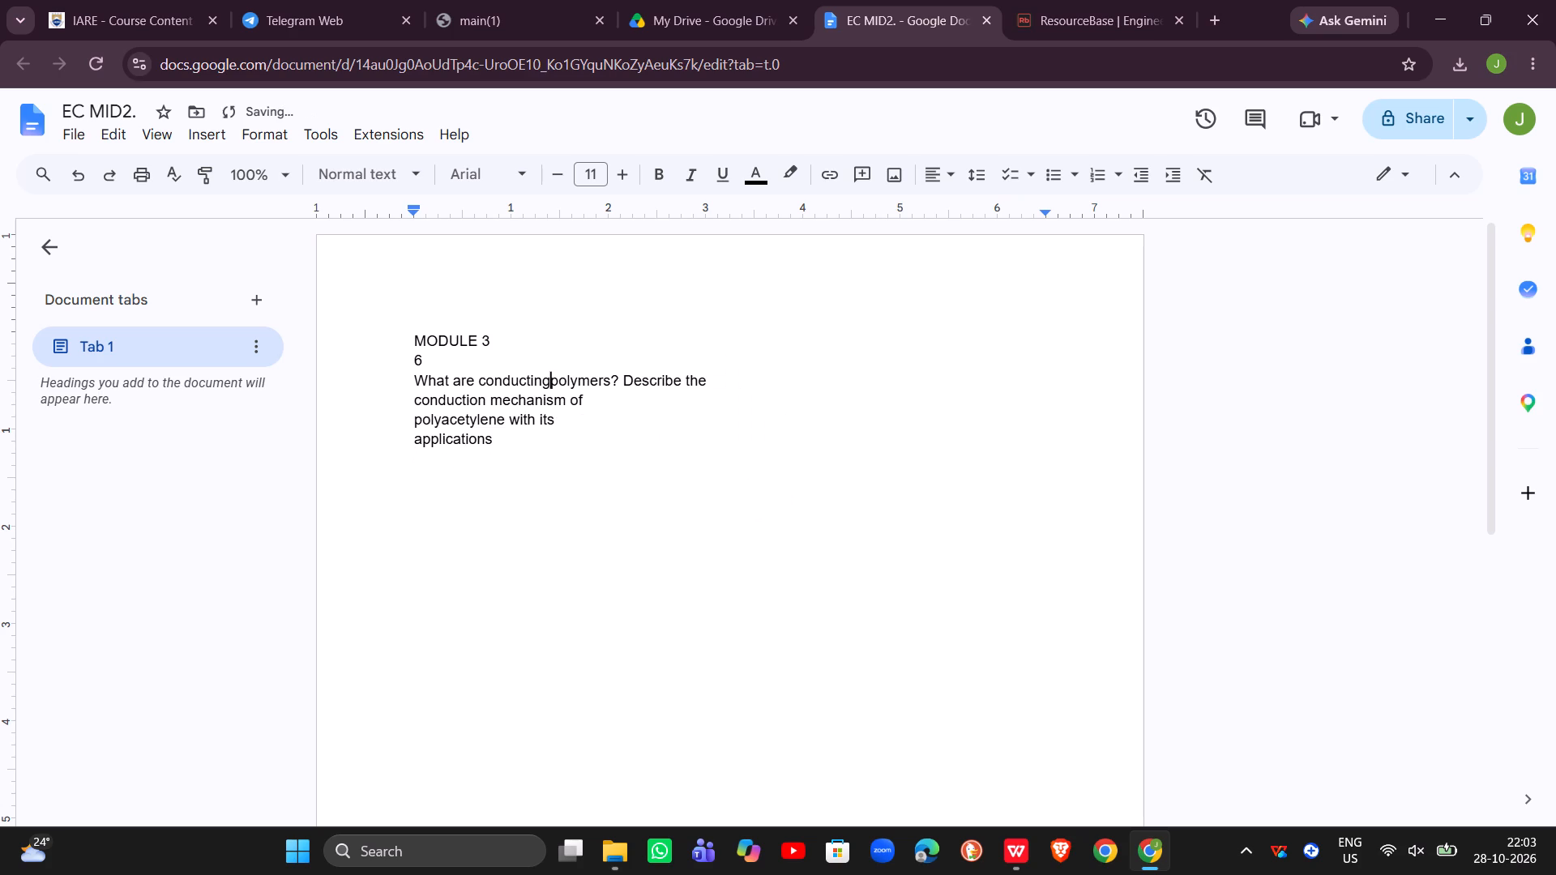
{"action": "key", "text": "space"}
{"action": "left_click", "coordinate": [416, 398]}
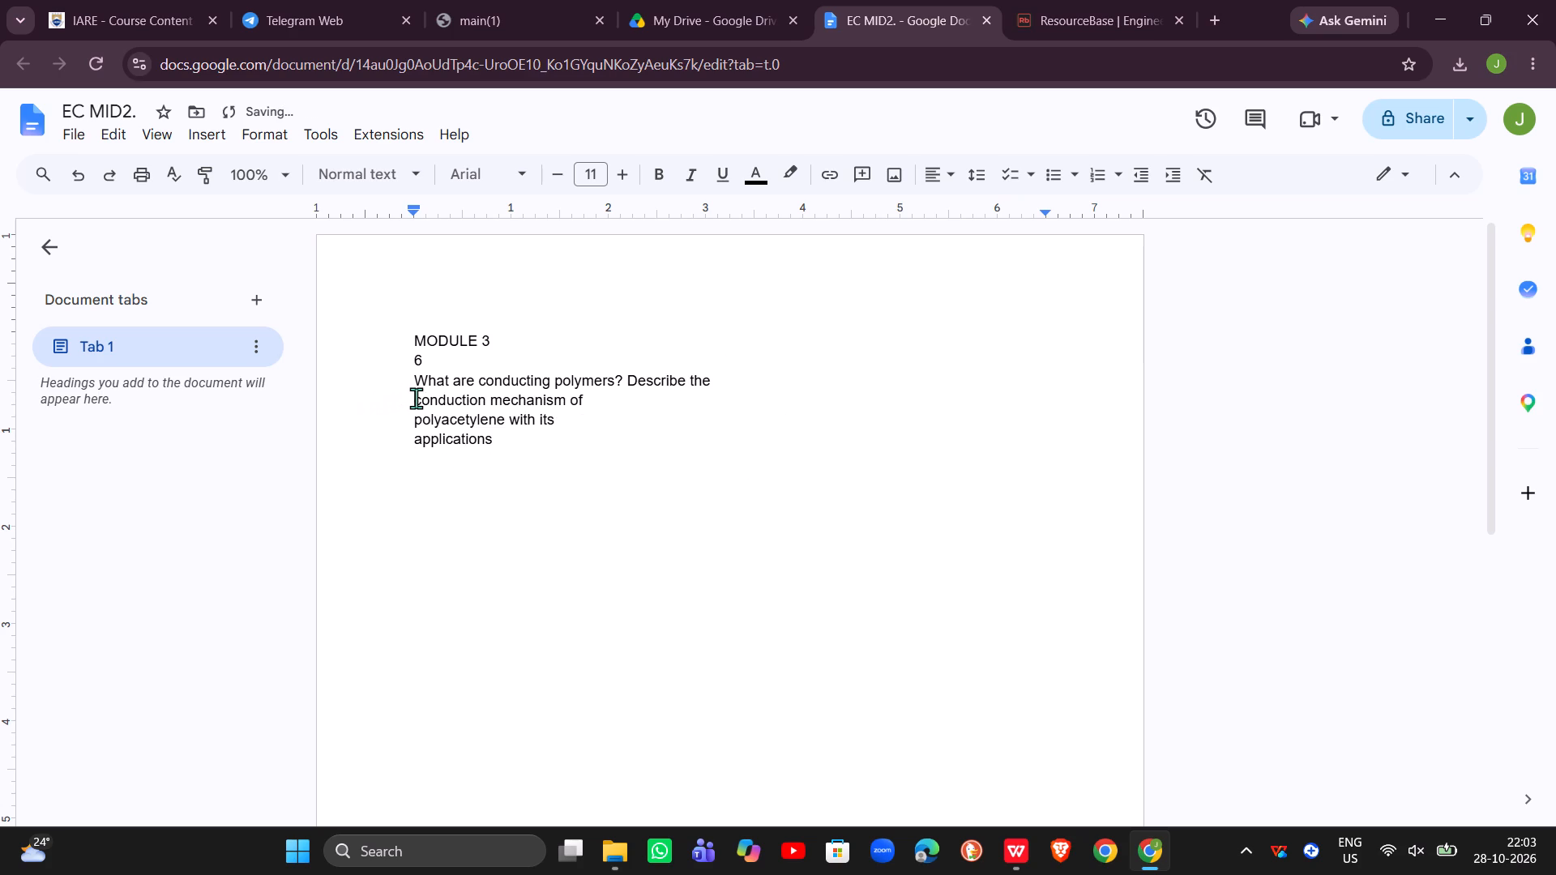
{"action": "key", "text": "BackSpace"}
{"action": "key", "text": "space"}
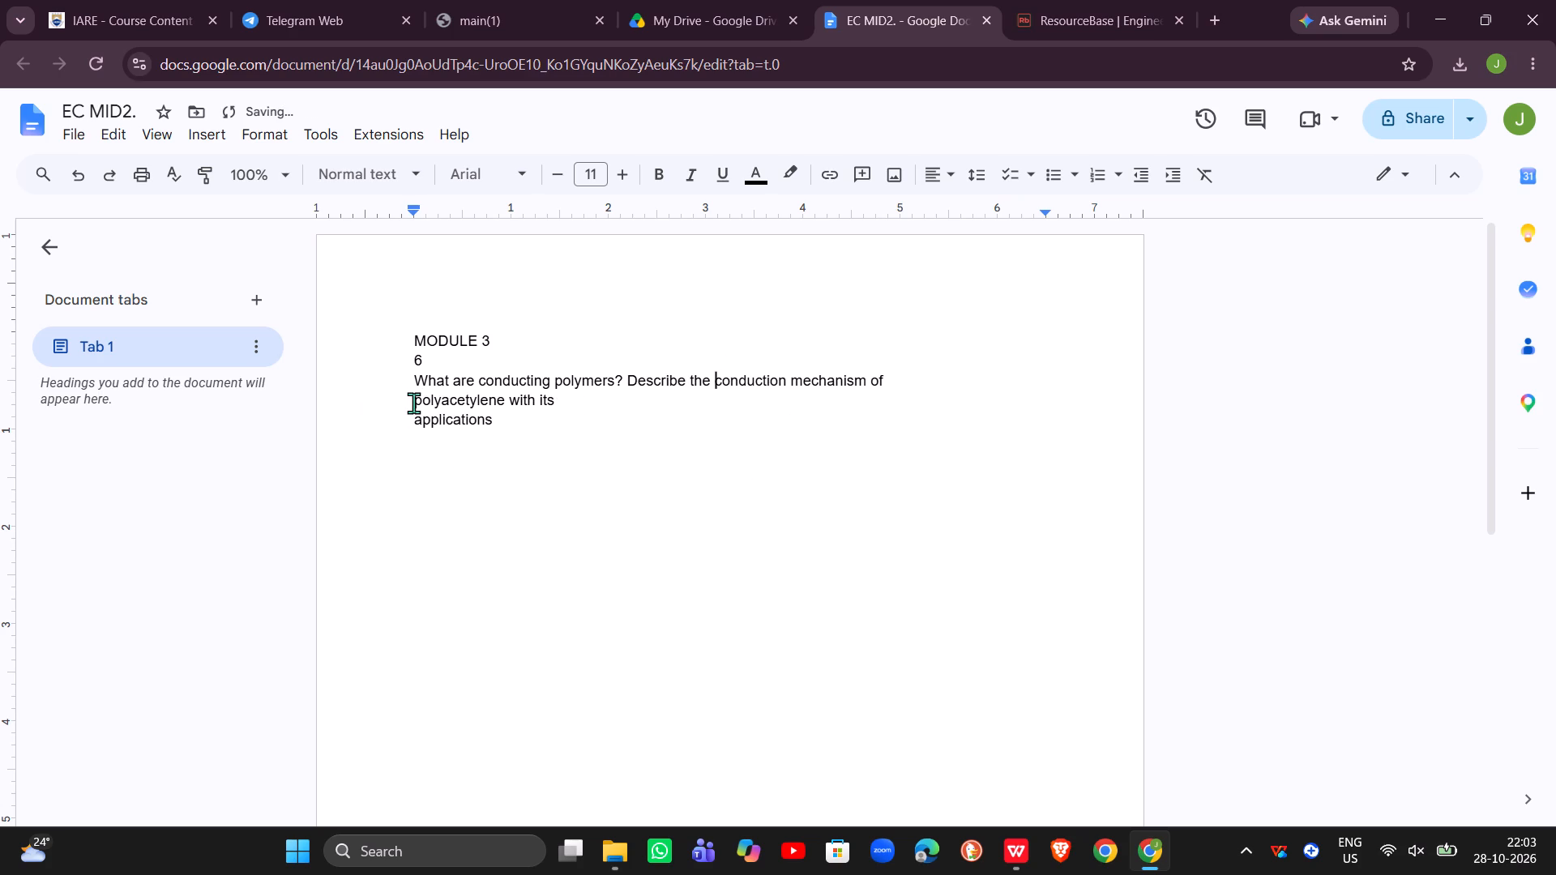
{"action": "left_click", "coordinate": [414, 403]}
{"action": "key", "text": "BackSpace"}
{"action": "key", "text": "space"}
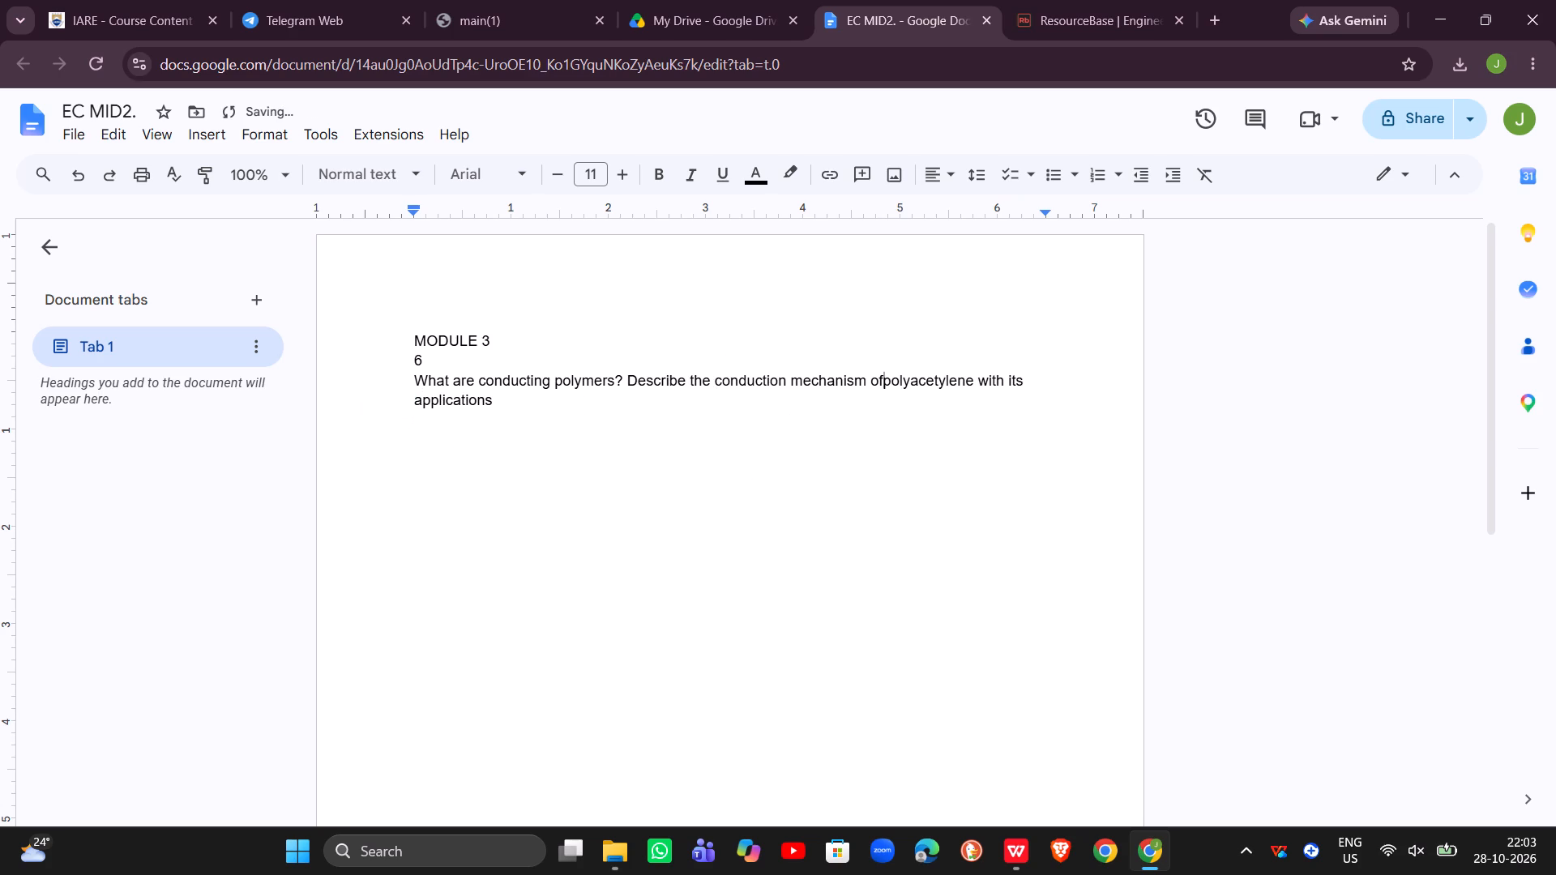
{"action": "left_click", "coordinate": [417, 400]}
{"action": "key", "text": "BackSpace"}
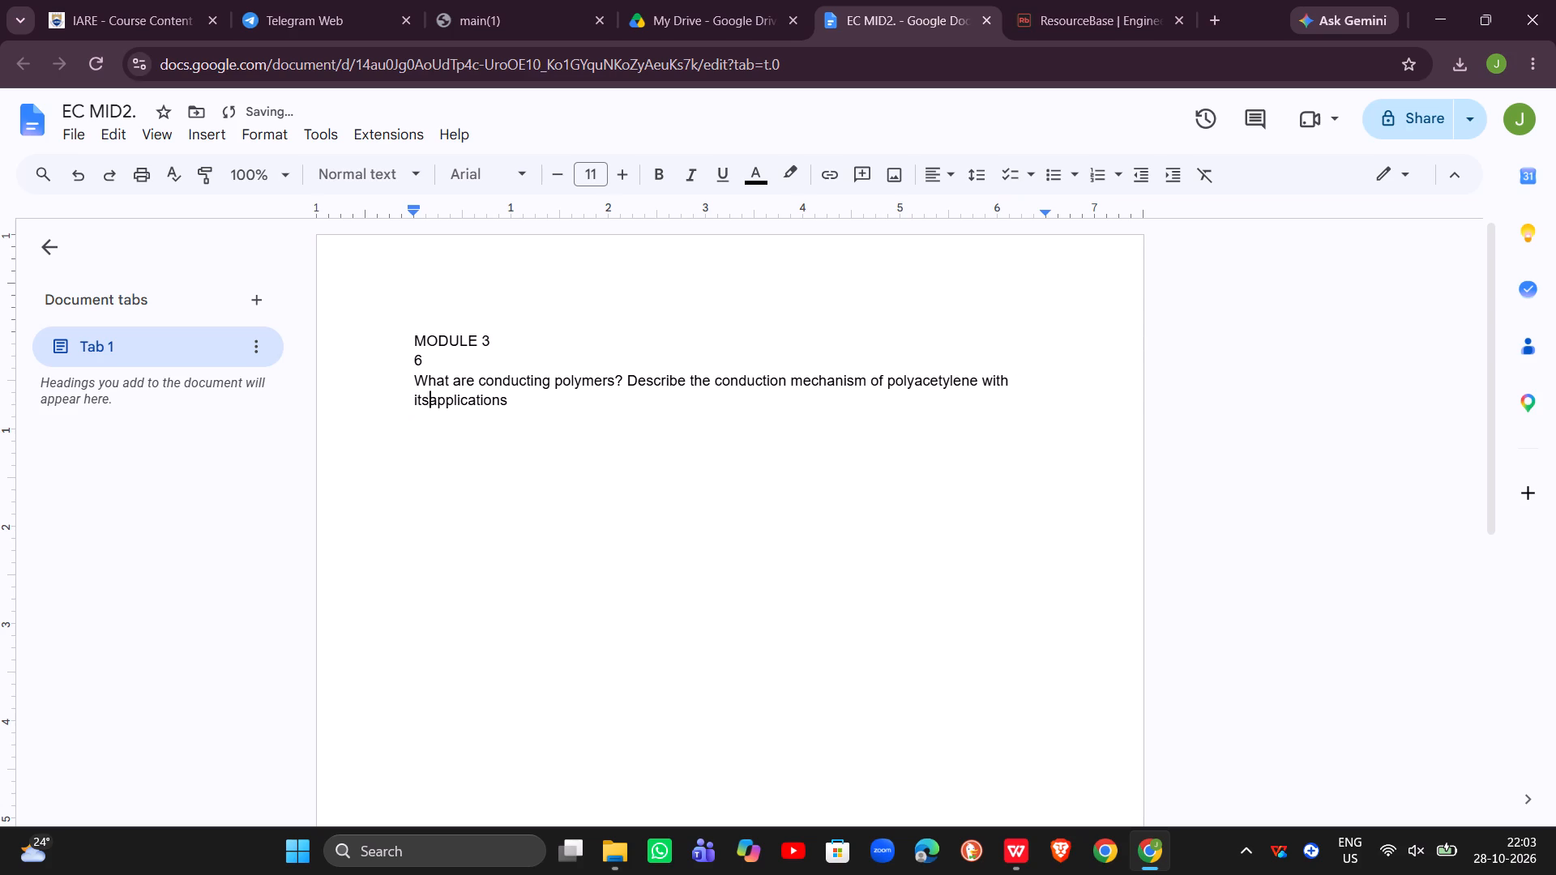
{"action": "key", "text": "space"}
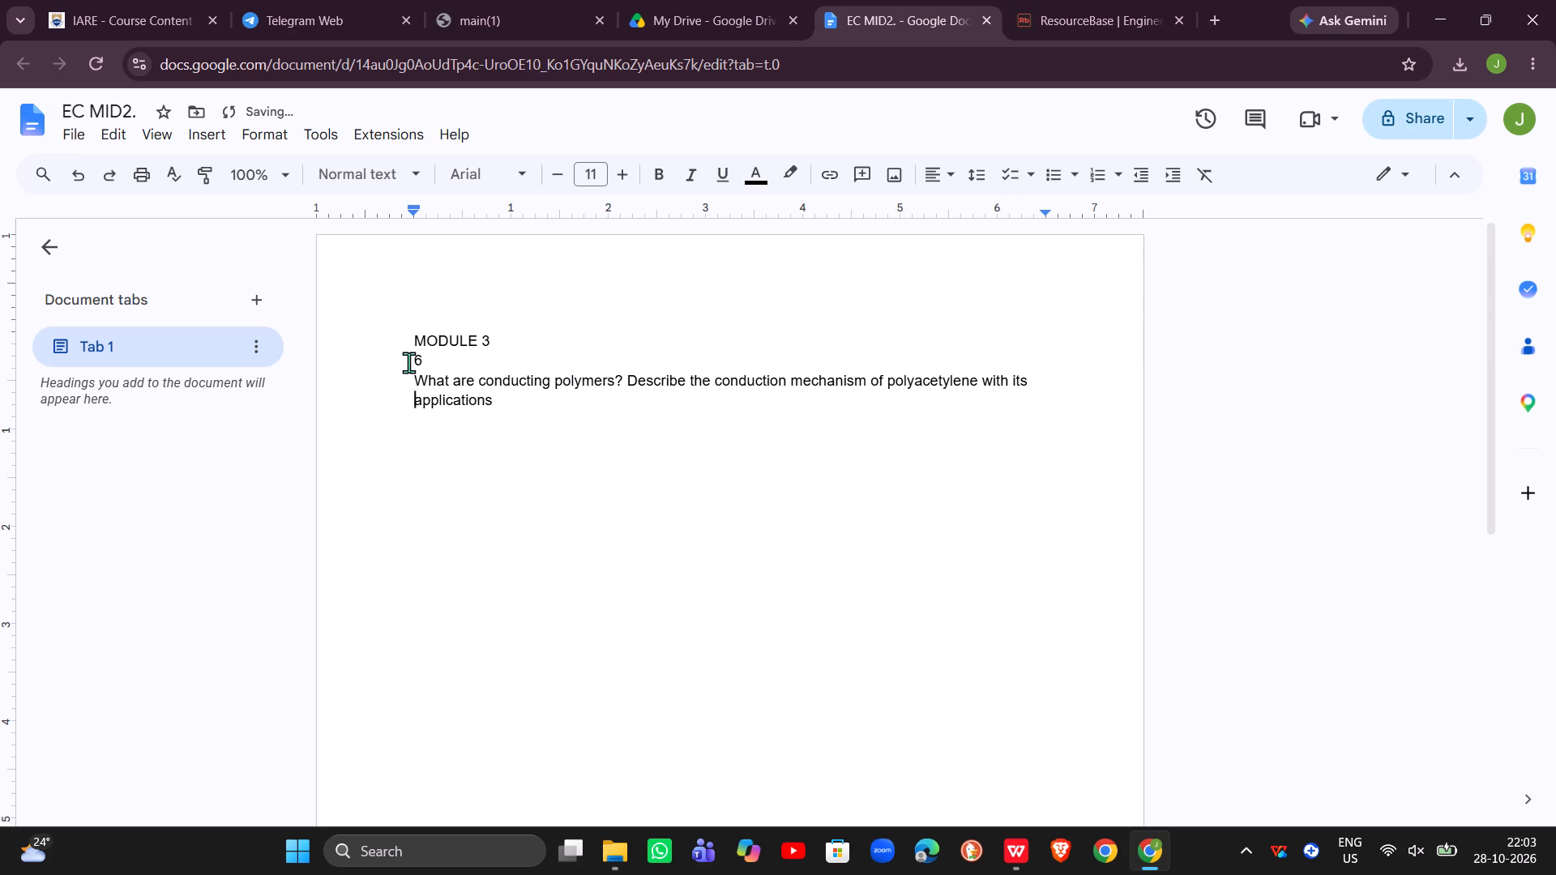
Remove the separate line holding the question number and put "6. " in front of "What are conducting polymers?".
{"action": "left_click", "coordinate": [408, 362]}
{"action": "key", "text": "BackSpace"}
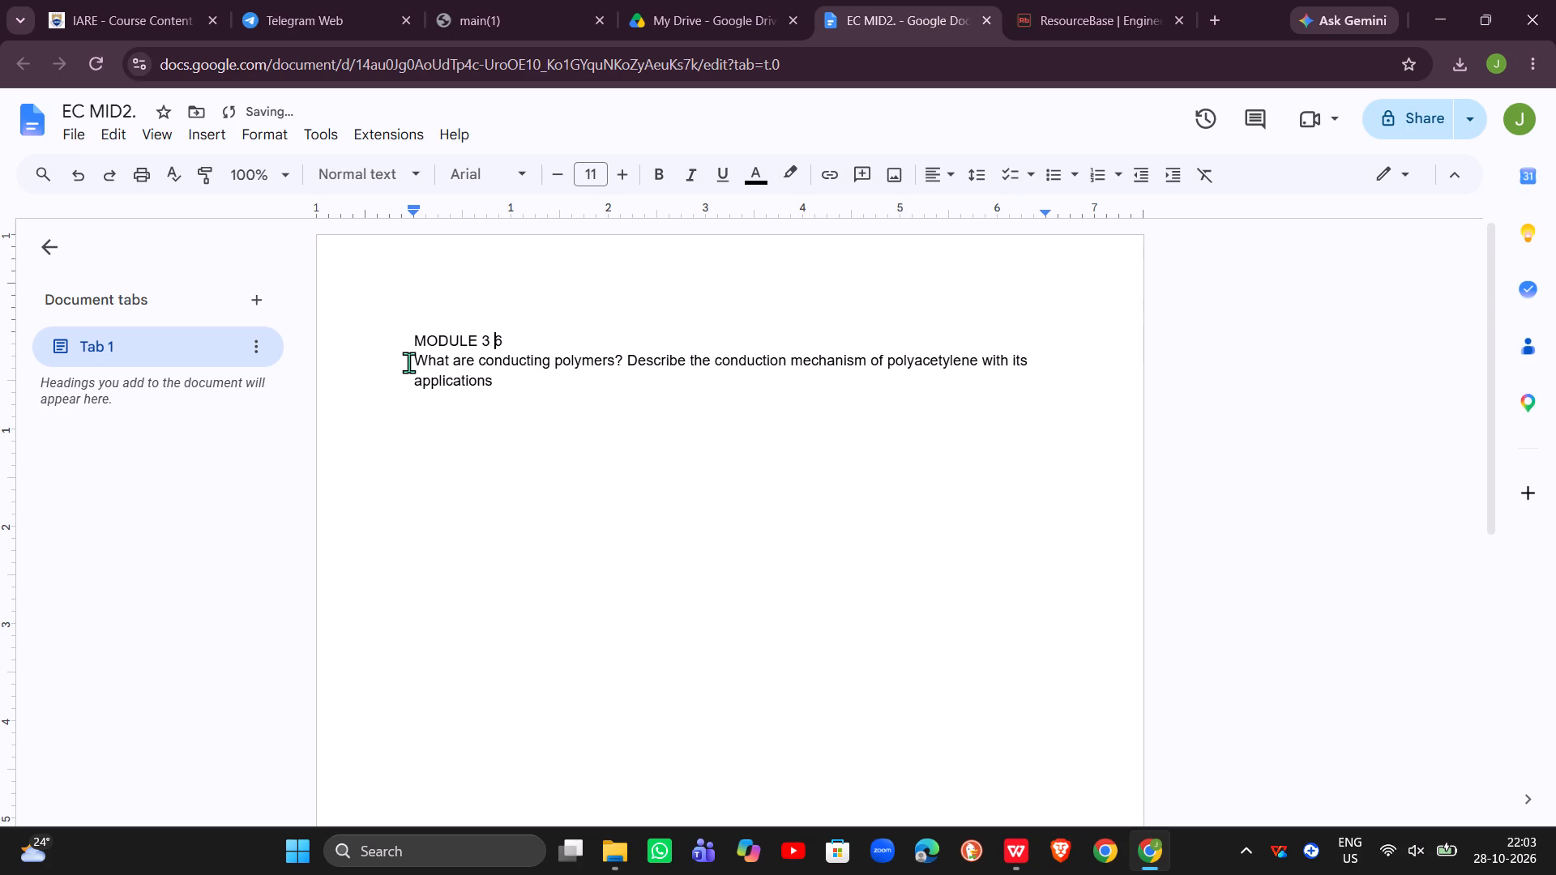
{"action": "key", "text": "Right"}
{"action": "key", "text": "BackSpace"}
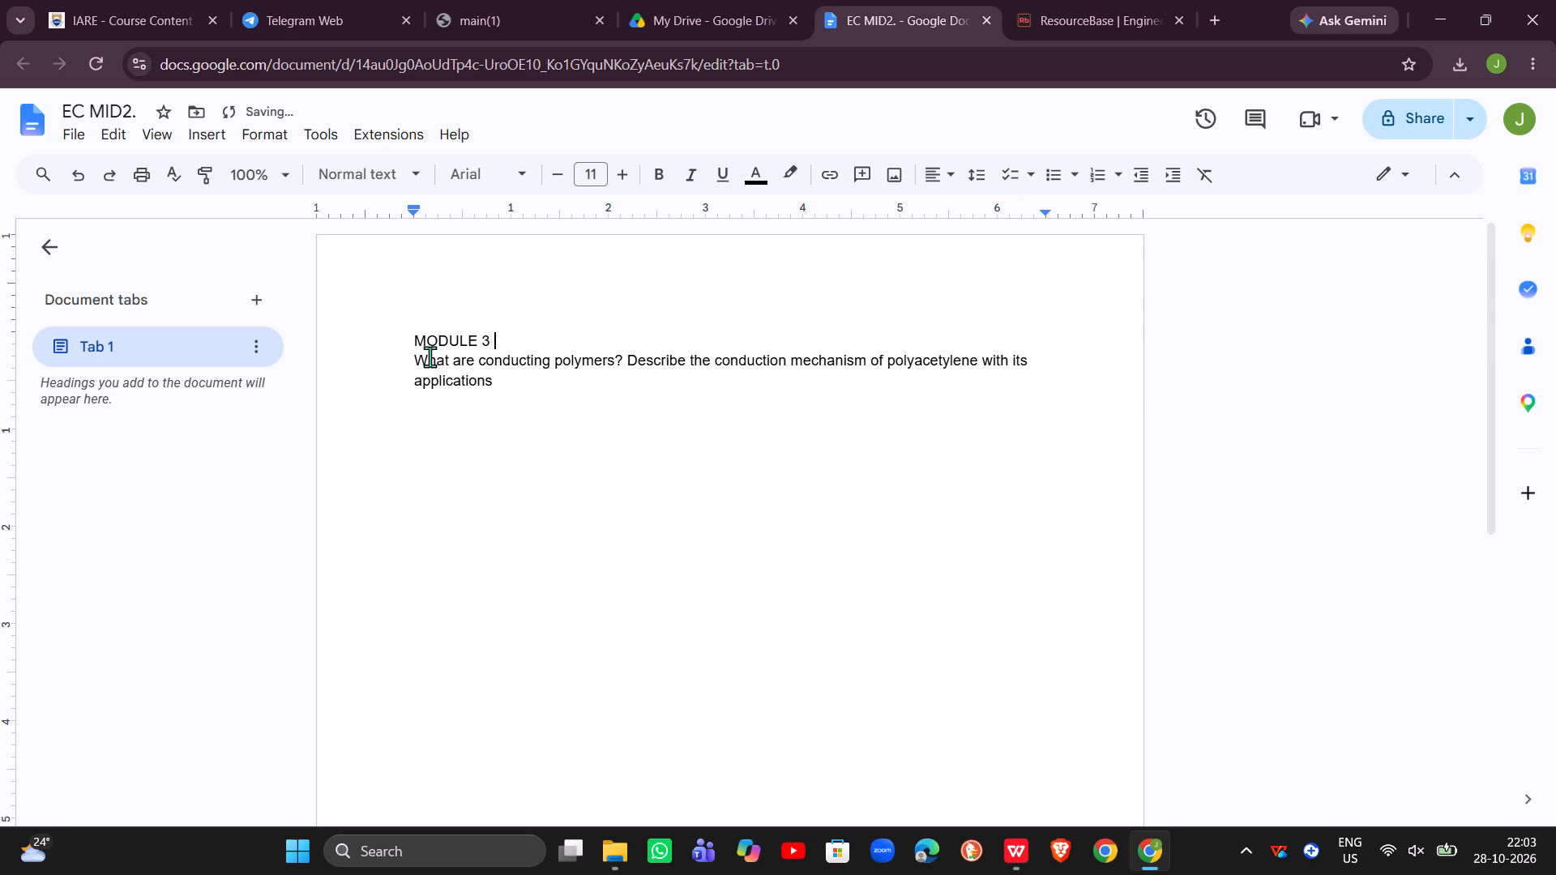
{"action": "left_click", "coordinate": [415, 362]}
{"action": "type", "text": "6."}
{"action": "key", "text": "space"}
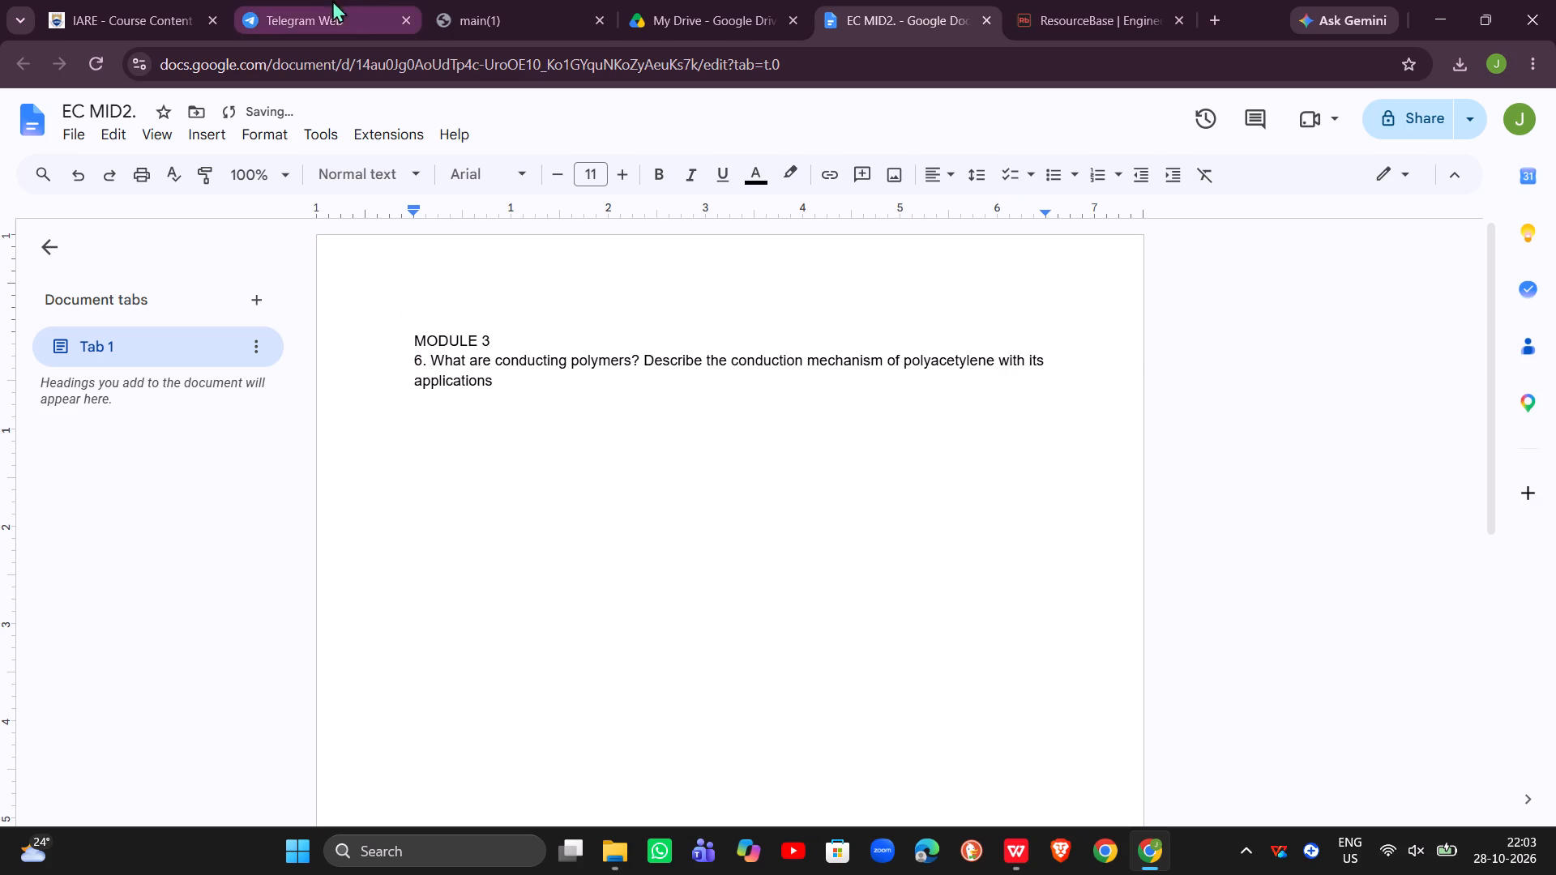
Switch to WPS Office and bring up the 6adef30678a88_ppt.pptx lecture presentation on conducting polymers.
{"action": "left_click", "coordinate": [516, 0]}
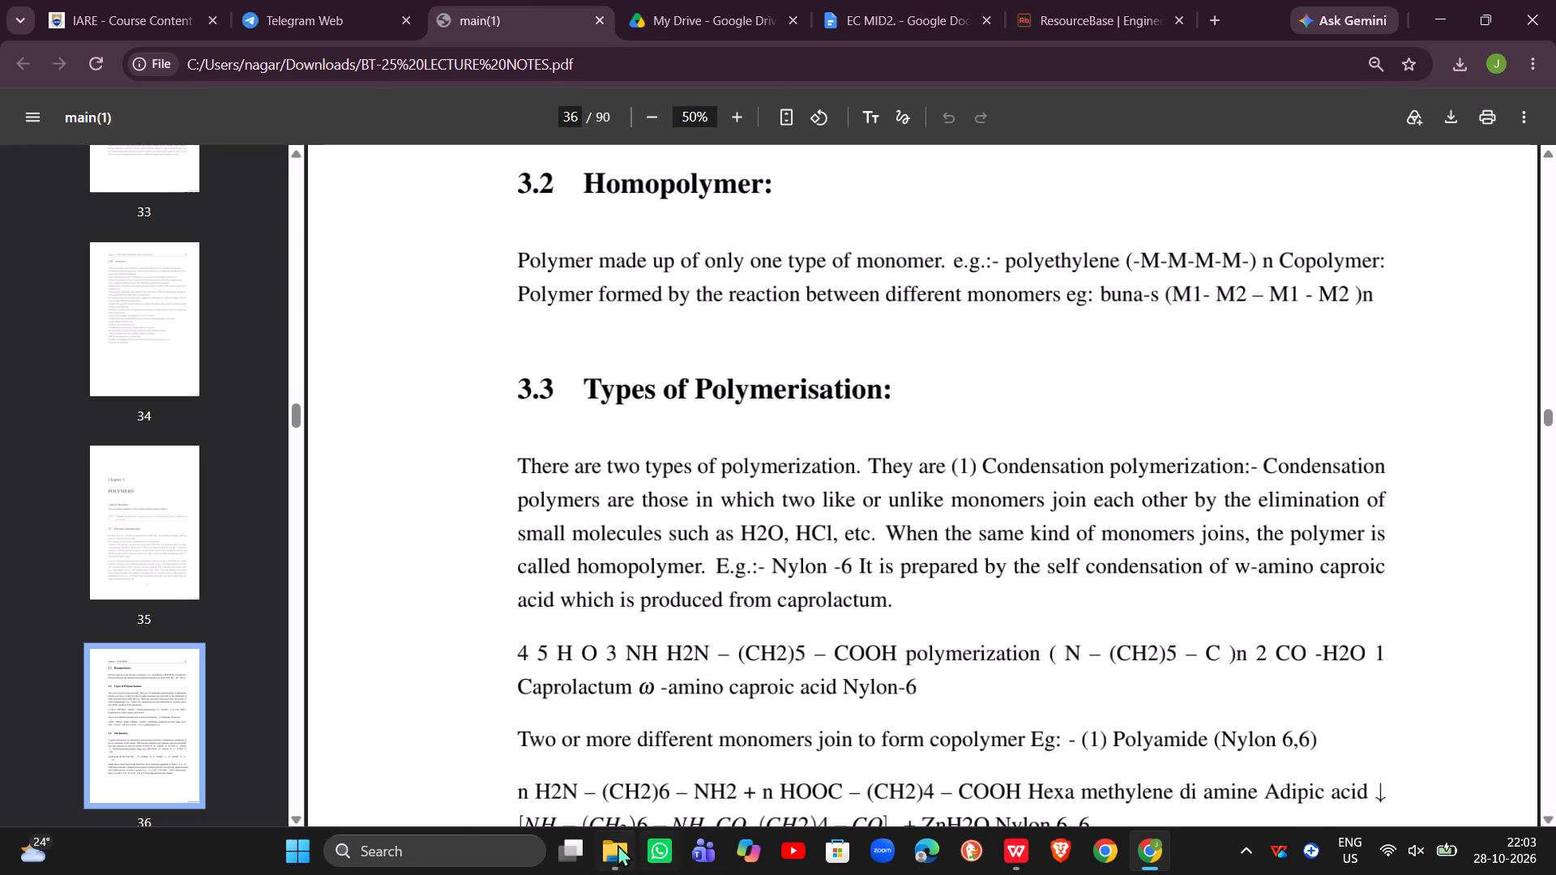
{"action": "left_click", "coordinate": [1024, 856]}
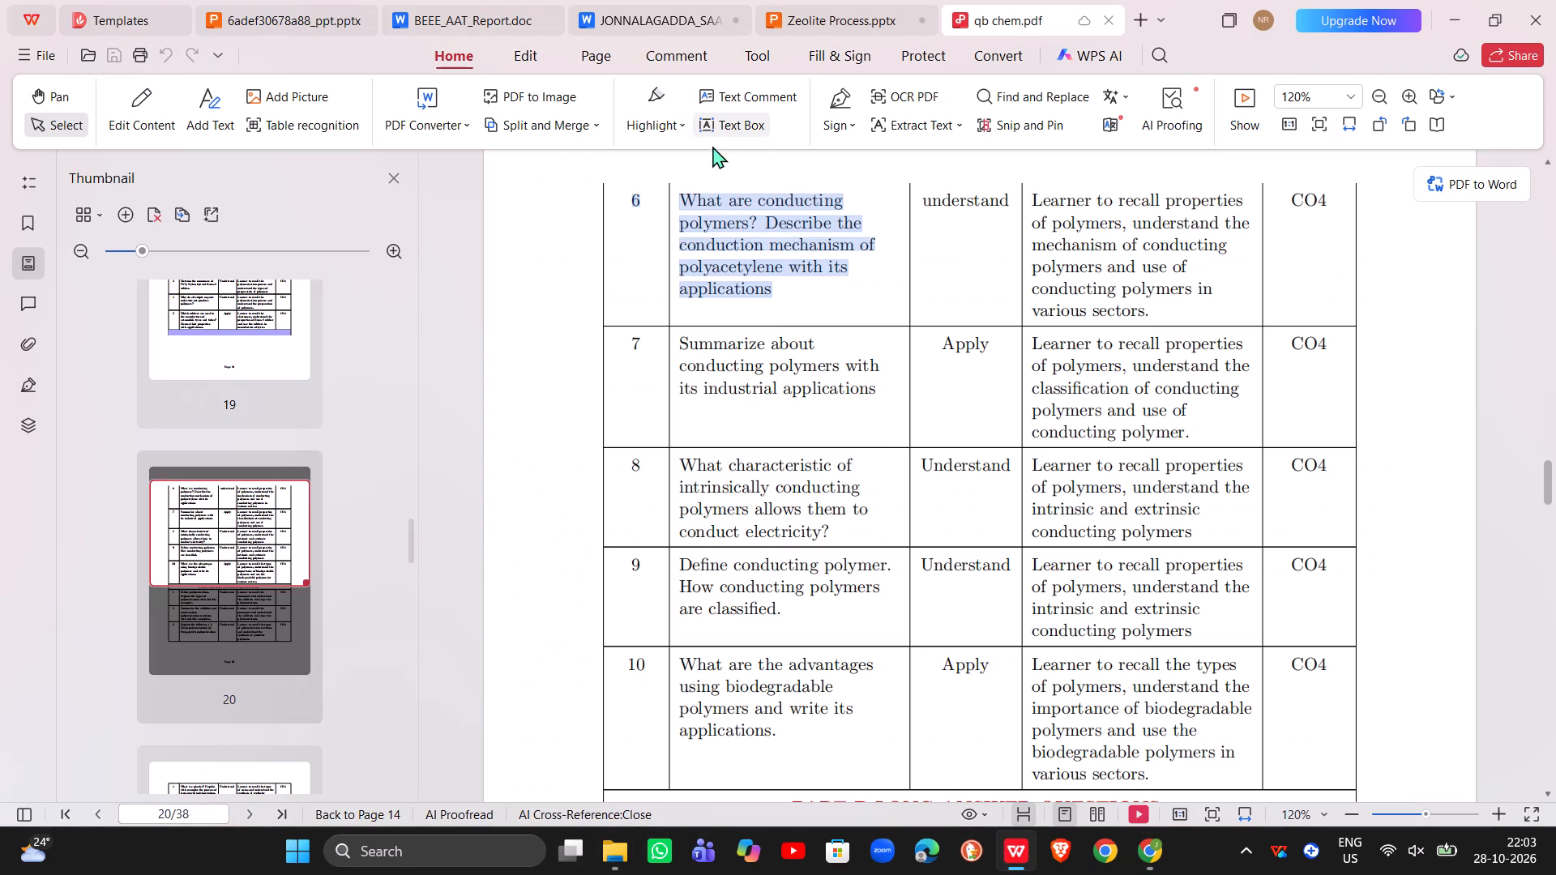
{"action": "left_click", "coordinate": [797, 7]}
{"action": "left_click", "coordinate": [669, 0]}
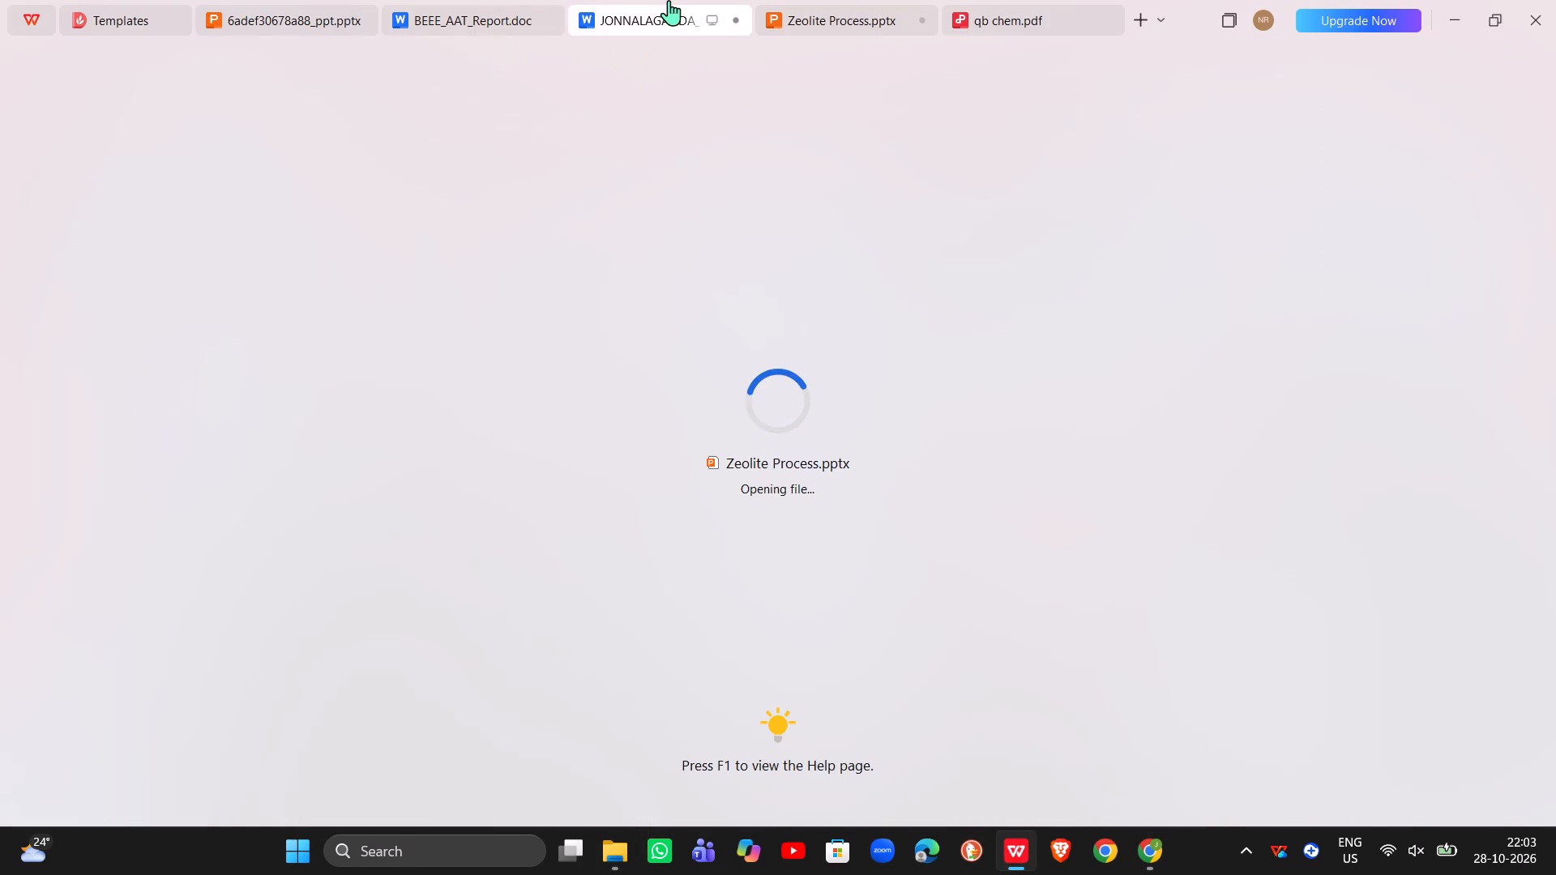
{"action": "left_click", "coordinate": [490, 0]}
{"action": "left_click", "coordinate": [319, 0]}
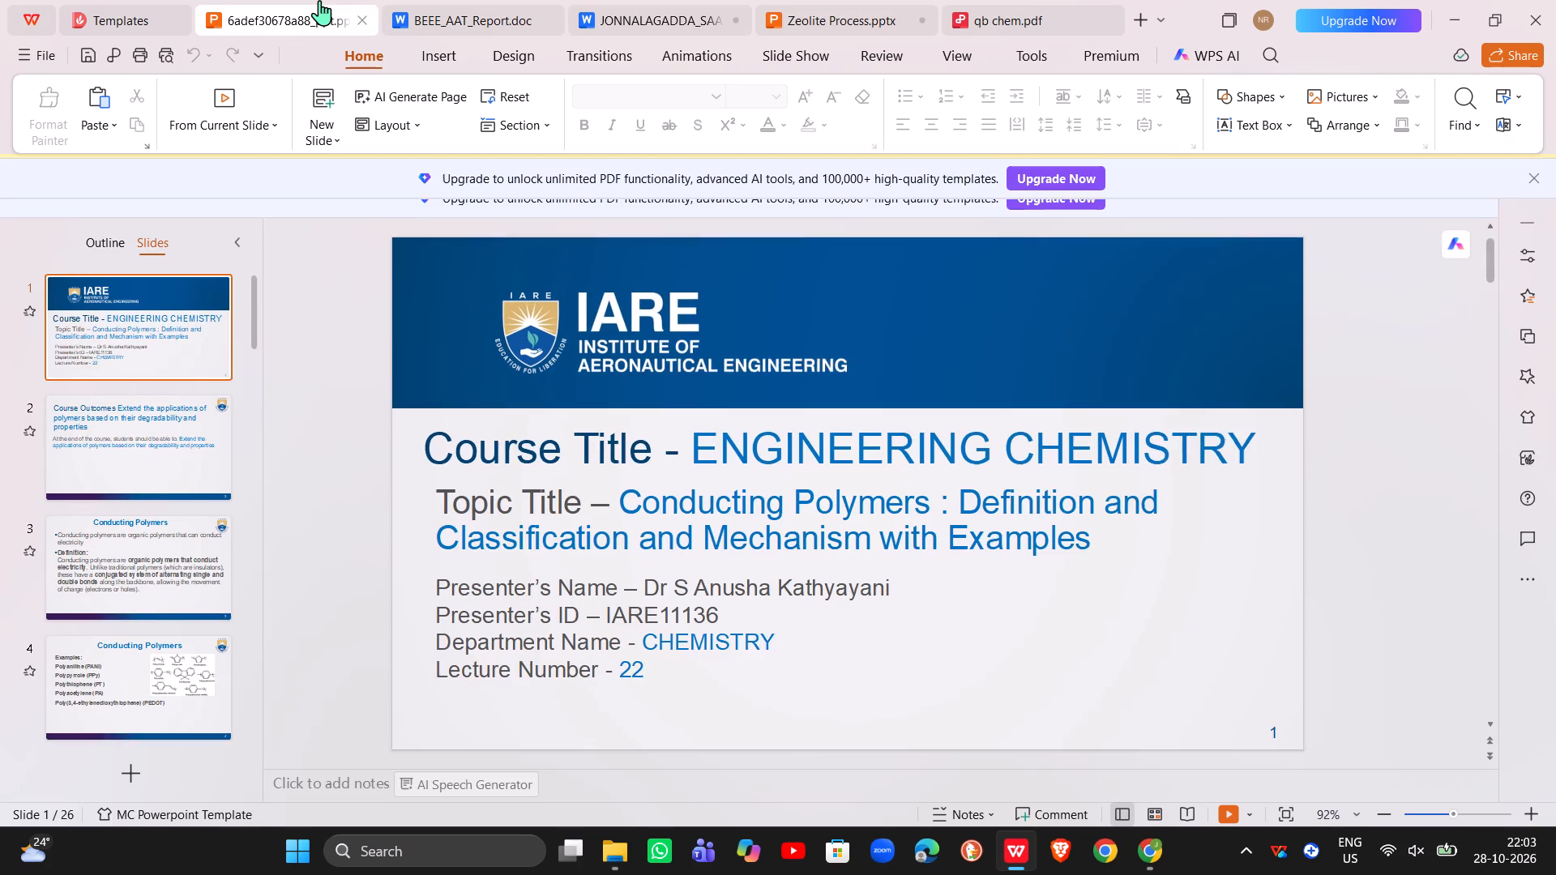
Look through the first half of the slides for the definition, examples, classification and industrial applications of conducting polymers.
{"action": "left_click", "coordinate": [96, 399]}
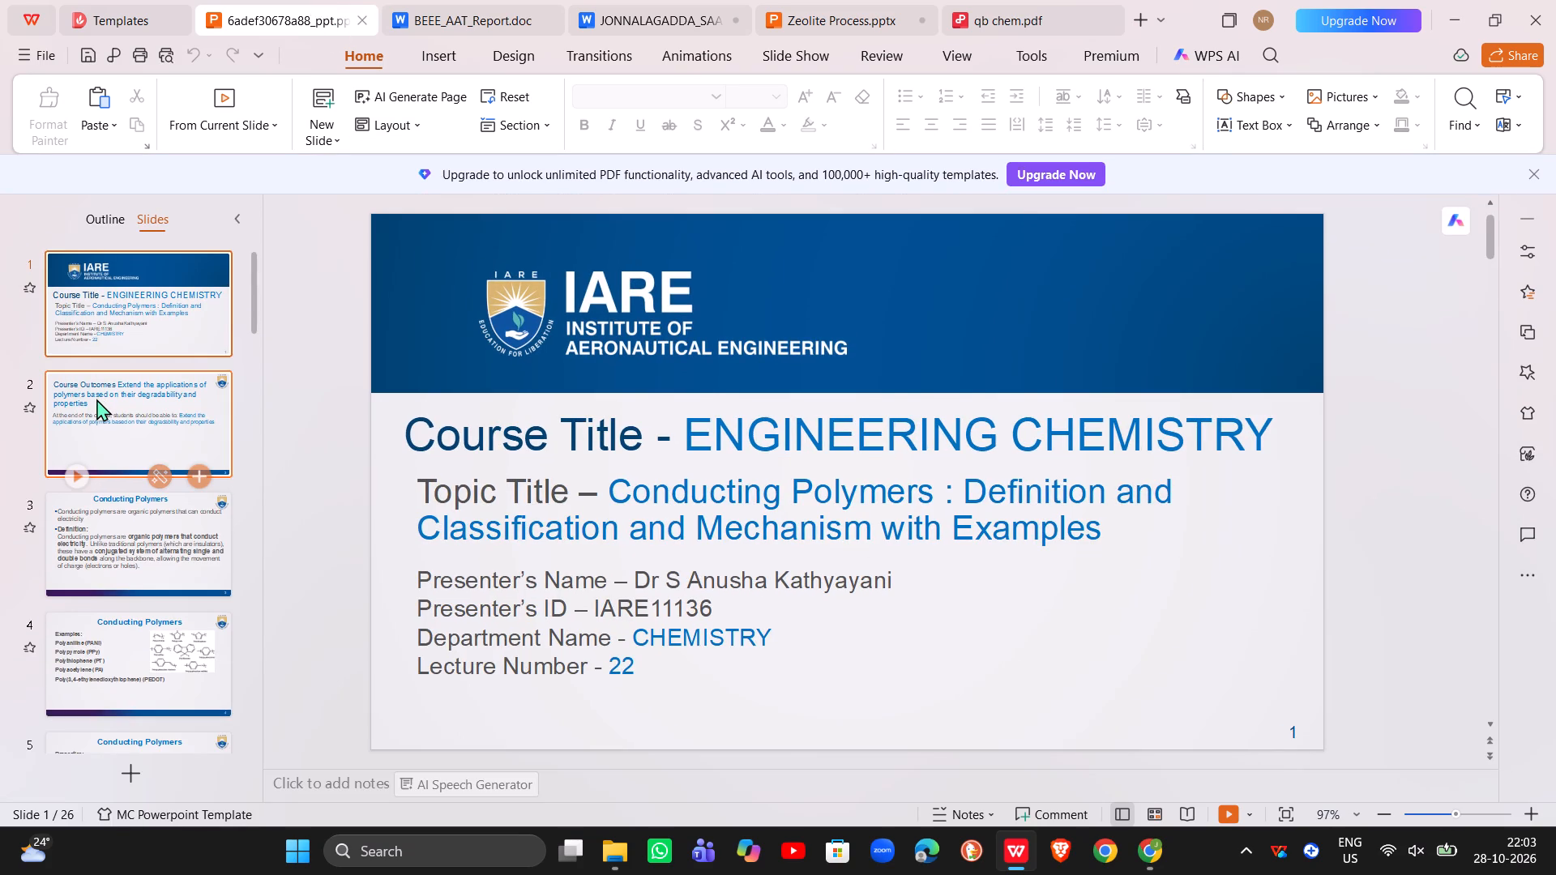
{"action": "key", "text": "Down"}
{"action": "key", "text": "Down"}
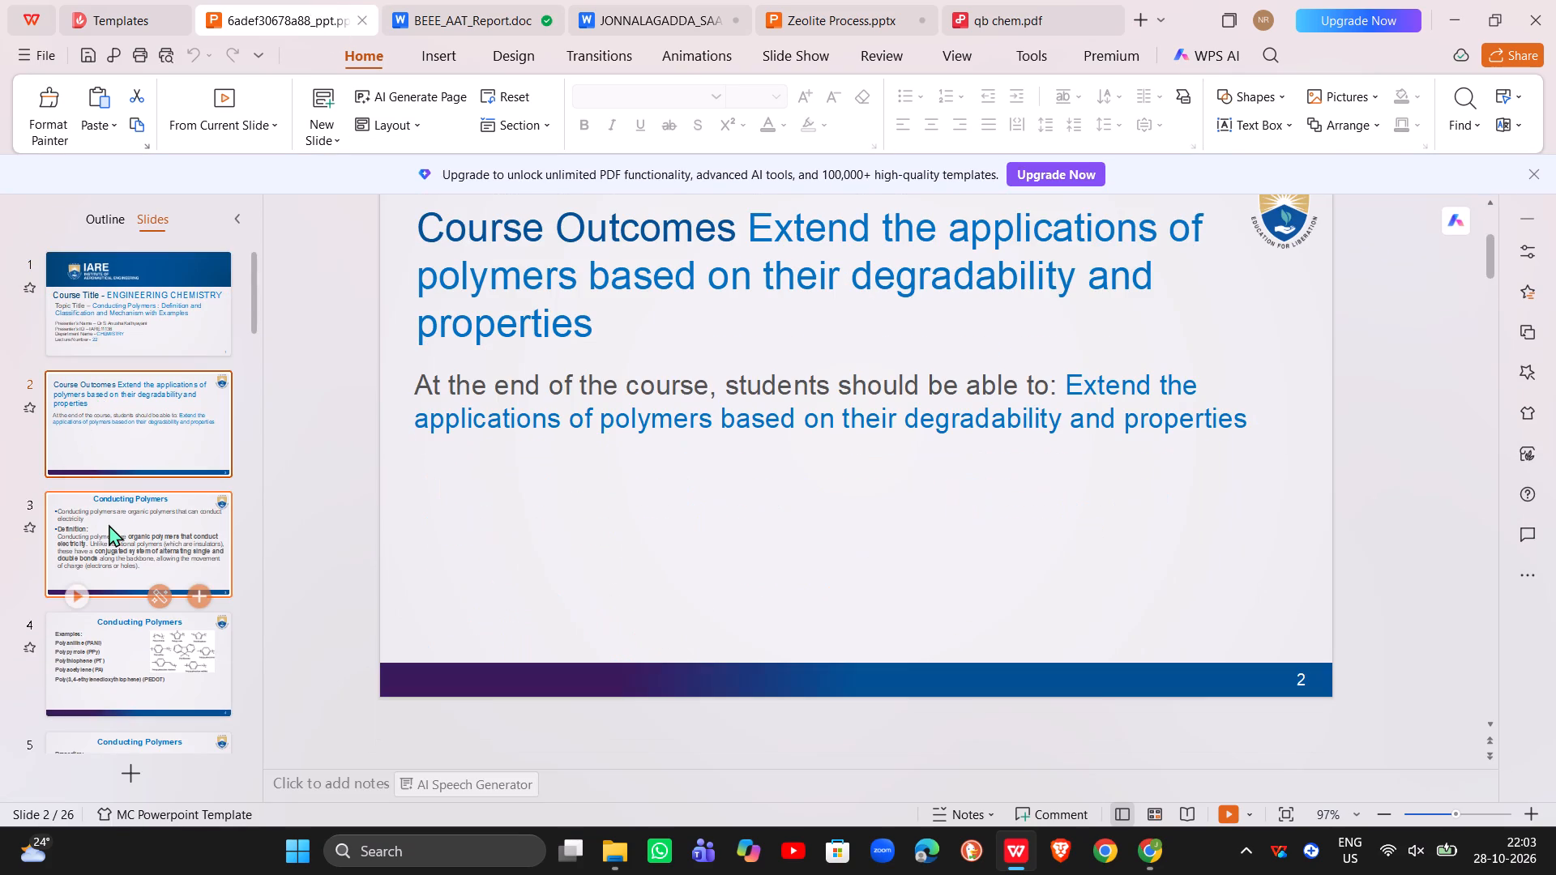
{"action": "left_click", "coordinate": [109, 524]}
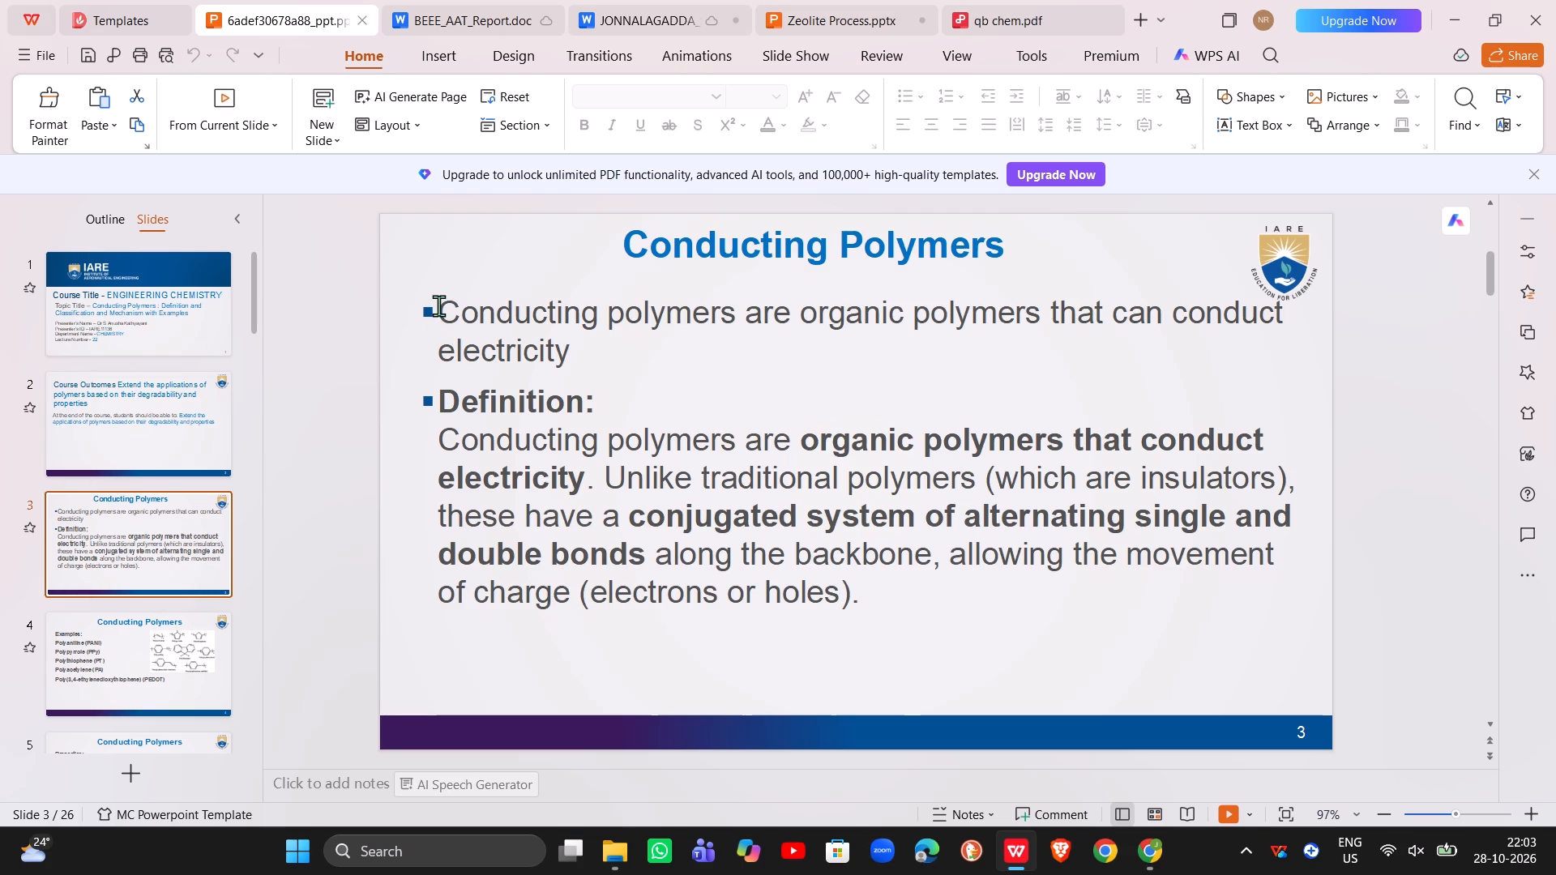
{"action": "left_click_drag", "start_coordinate": [438, 305], "coordinate": [581, 442]}
{"action": "left_click", "coordinate": [142, 634]}
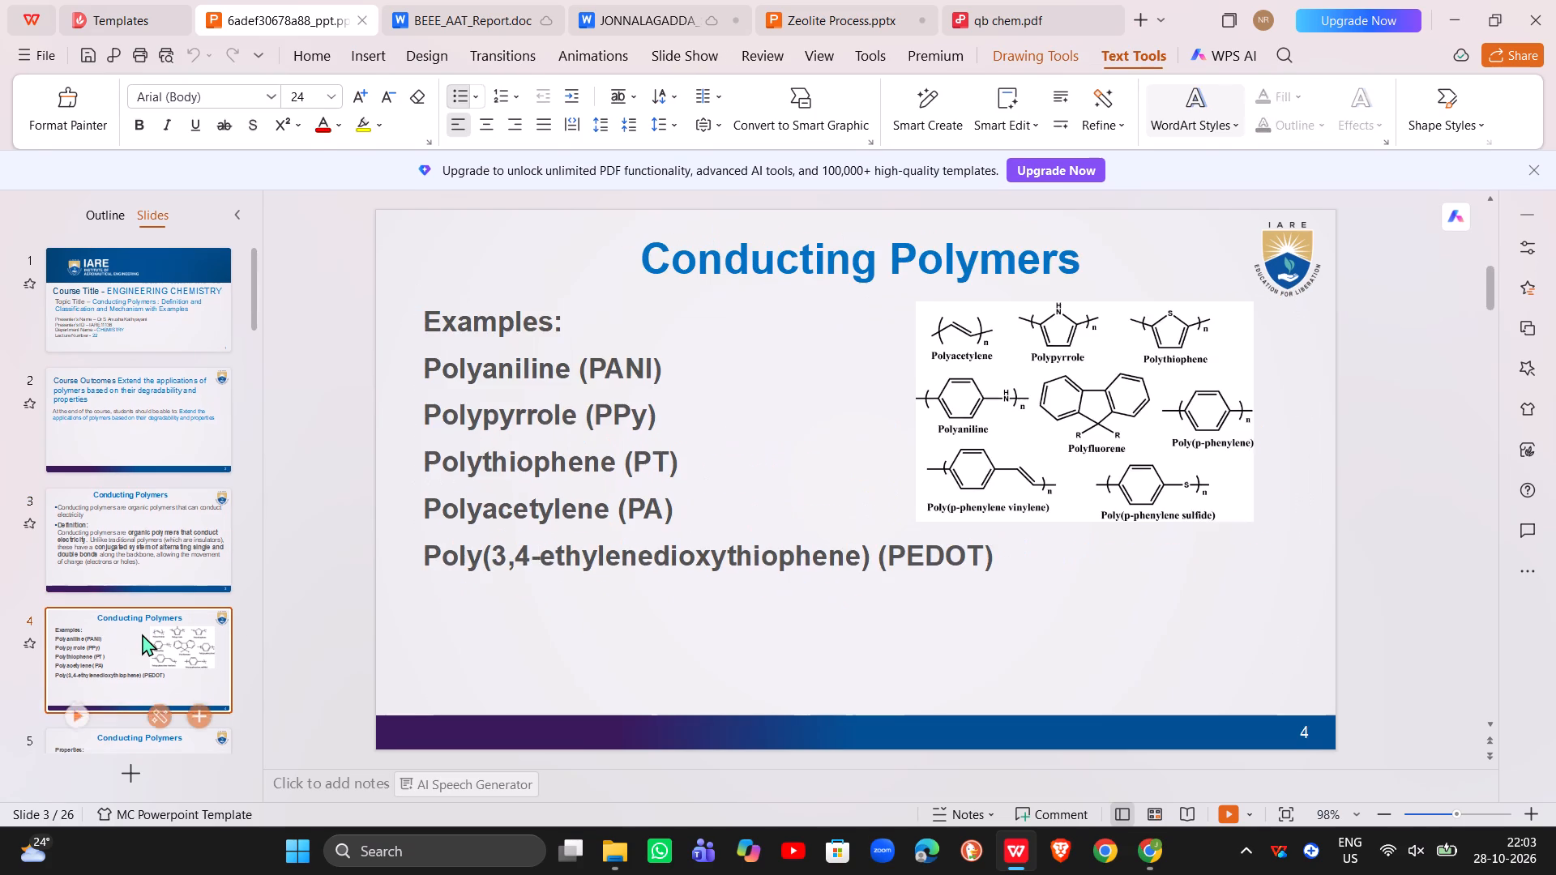
{"action": "key", "text": "Down"}
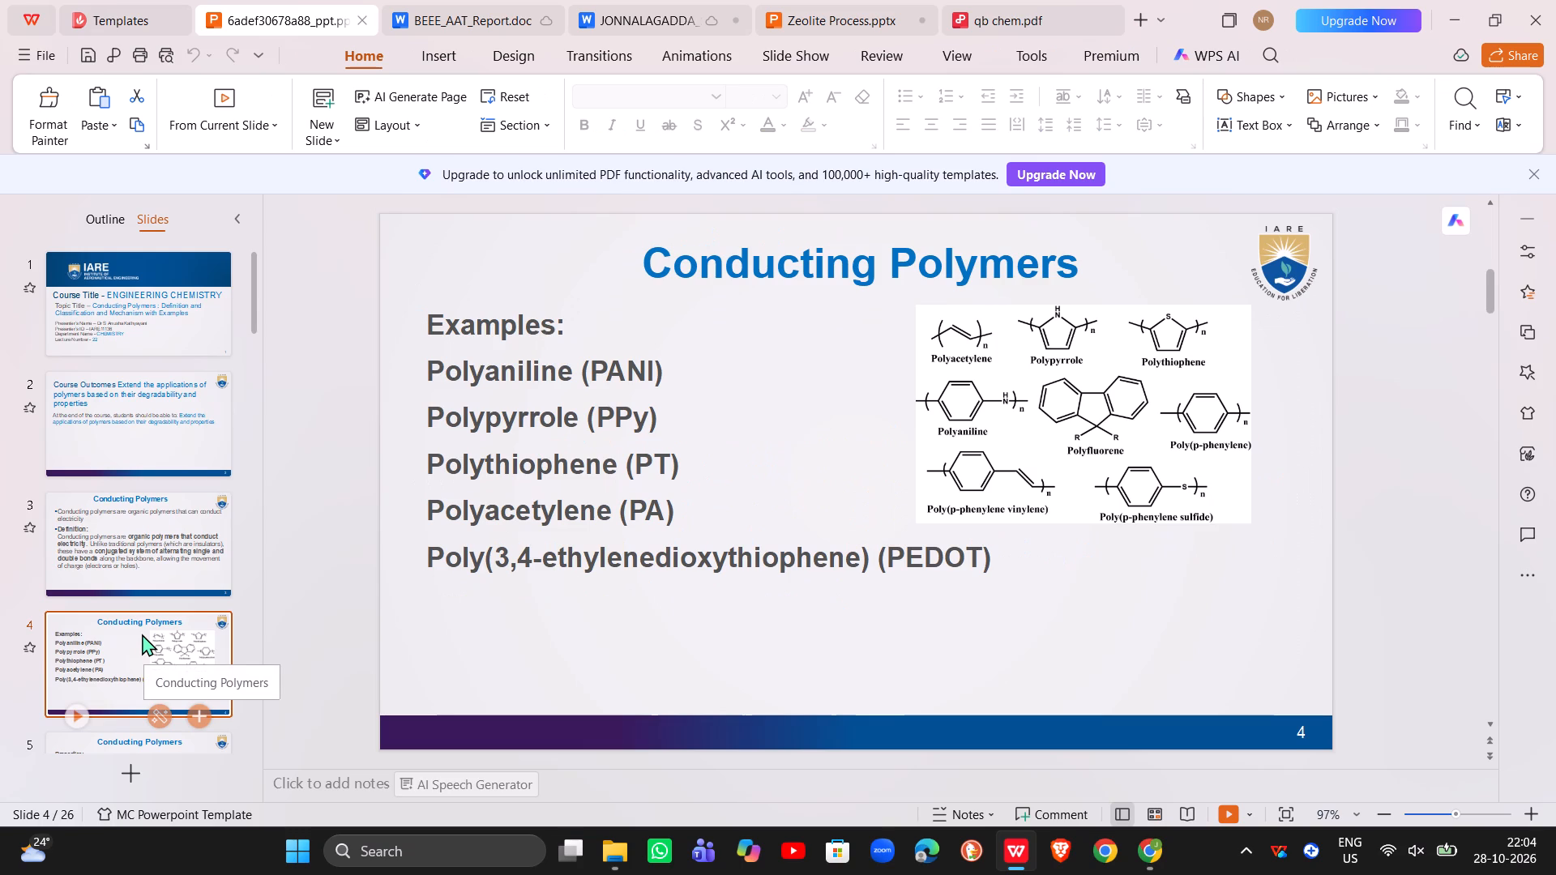
{"action": "key", "text": "Down"}
{"action": "key", "text": "Down"}
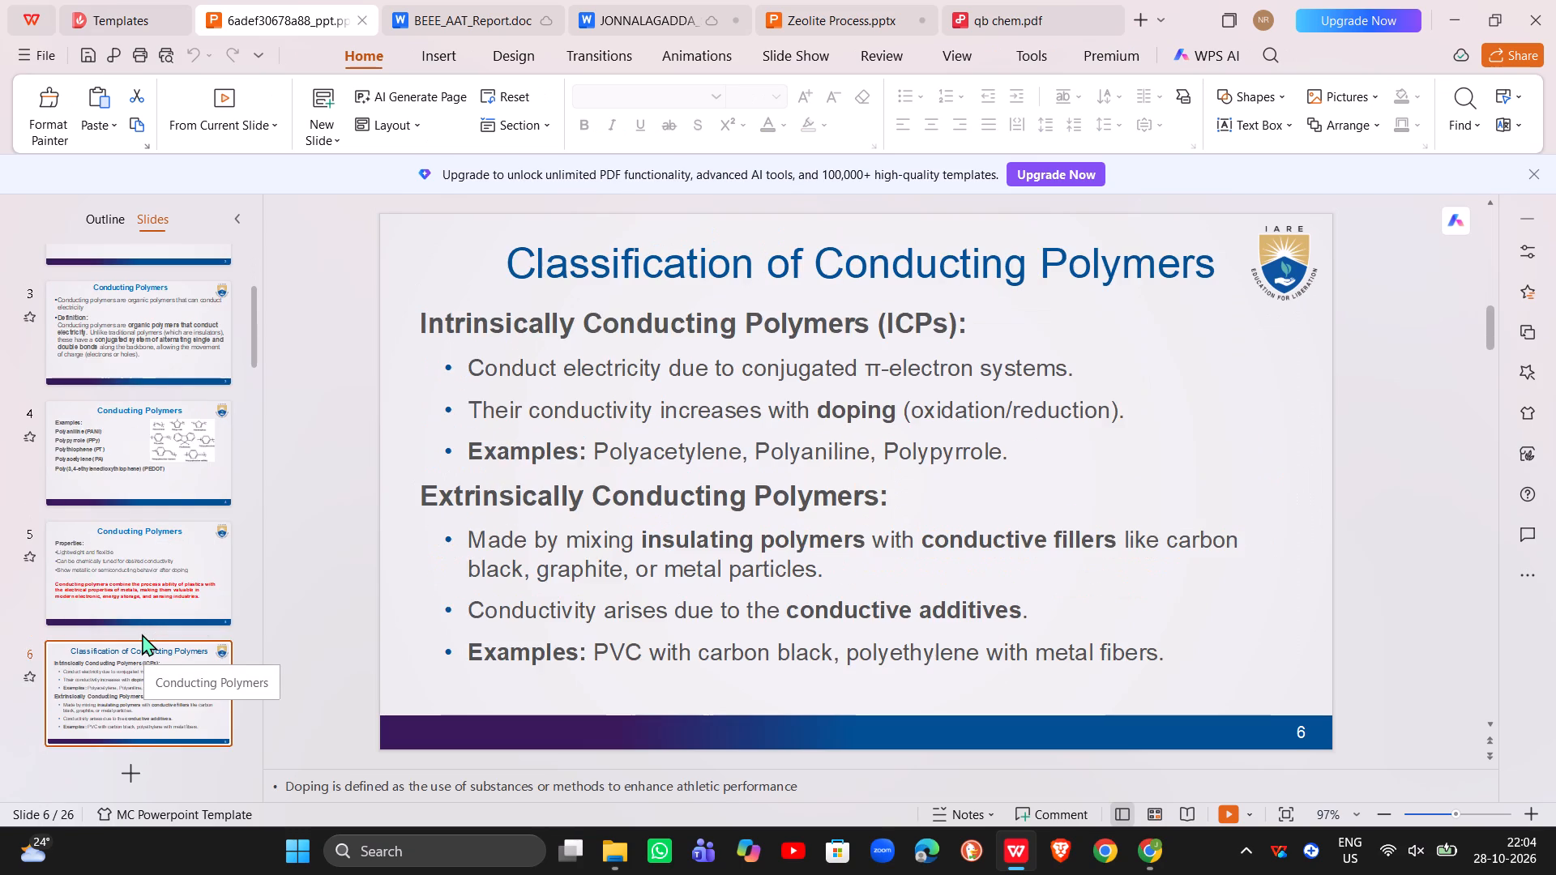
{"action": "key", "text": "Down"}
{"action": "key", "text": "Down"}
{"action": "key", "text": "Up"}
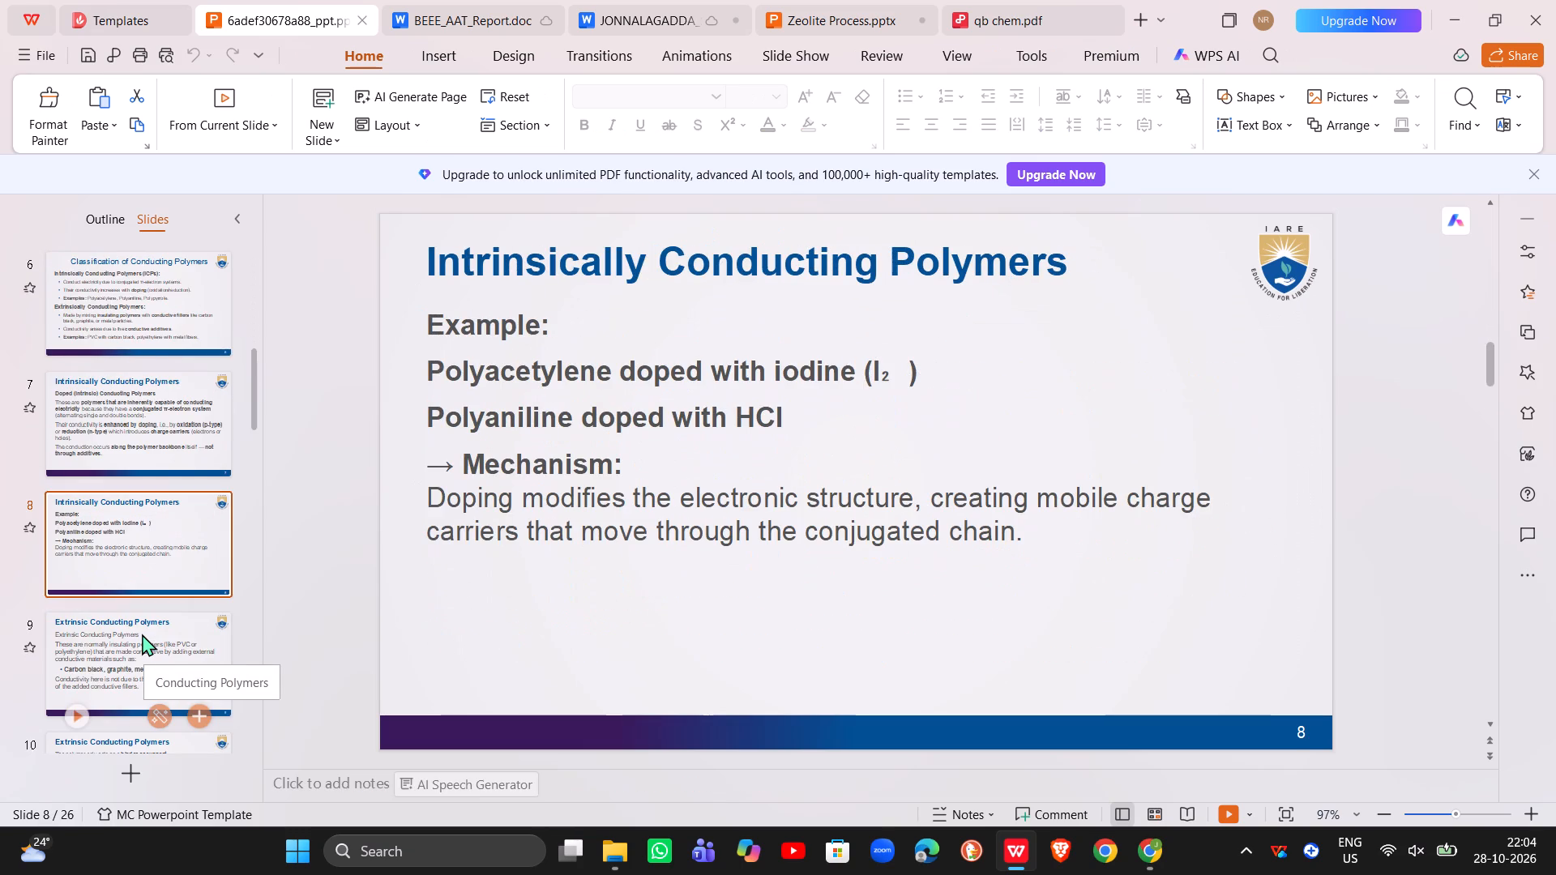
{"action": "key", "text": "Down"}
{"action": "key", "text": "Down"}
{"action": "key", "text": "Down"}
{"action": "key", "text": "Down"}
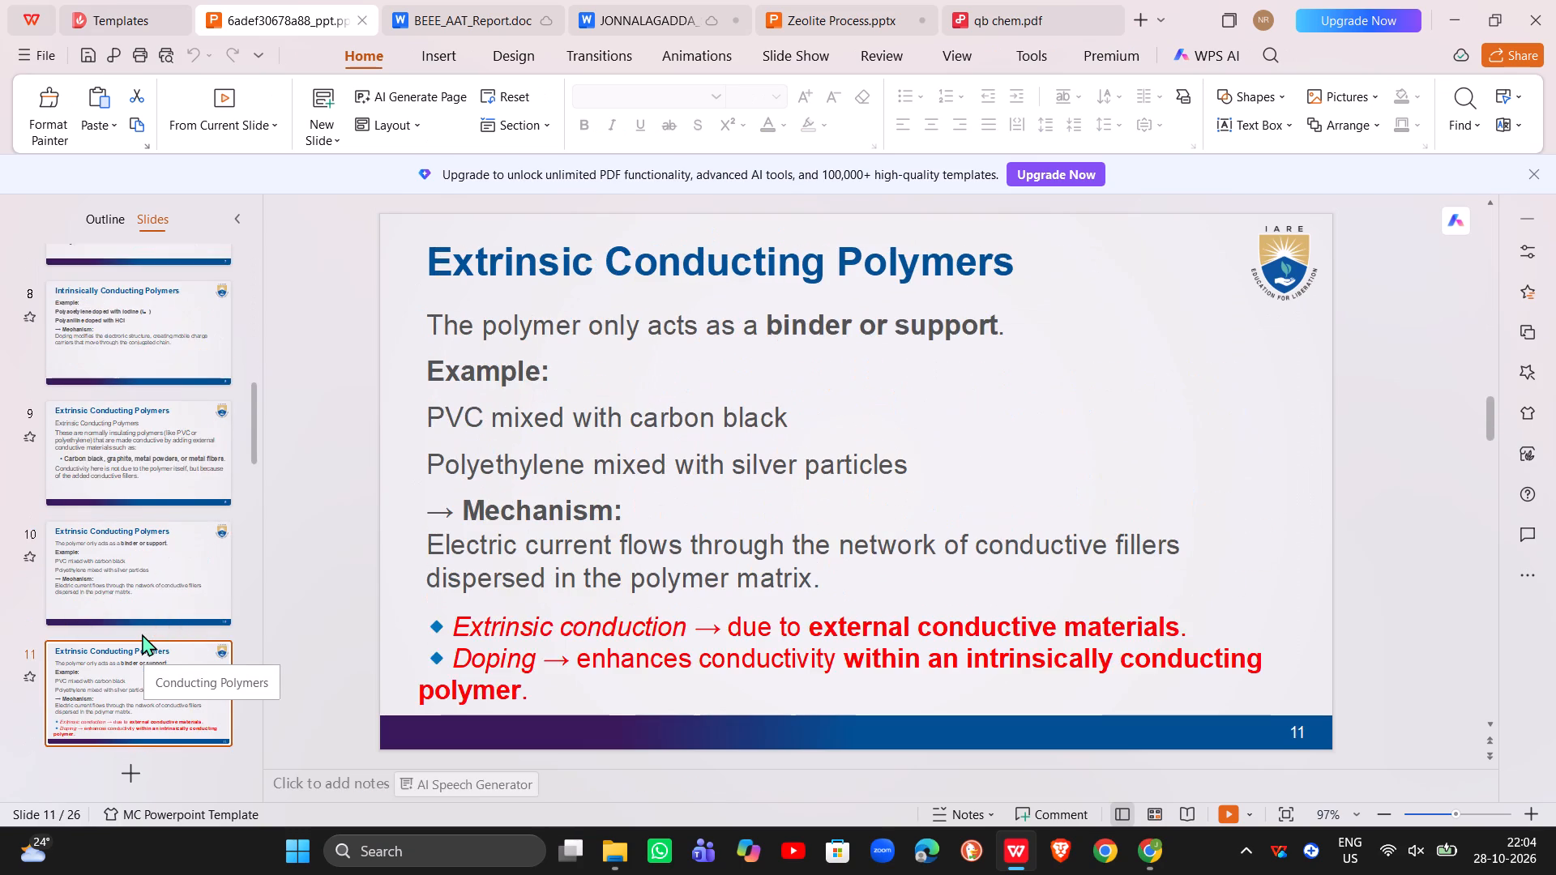
{"action": "key", "text": "Down"}
{"action": "key", "text": "Down"}
{"action": "key", "text": "Up"}
{"action": "key", "text": "Down"}
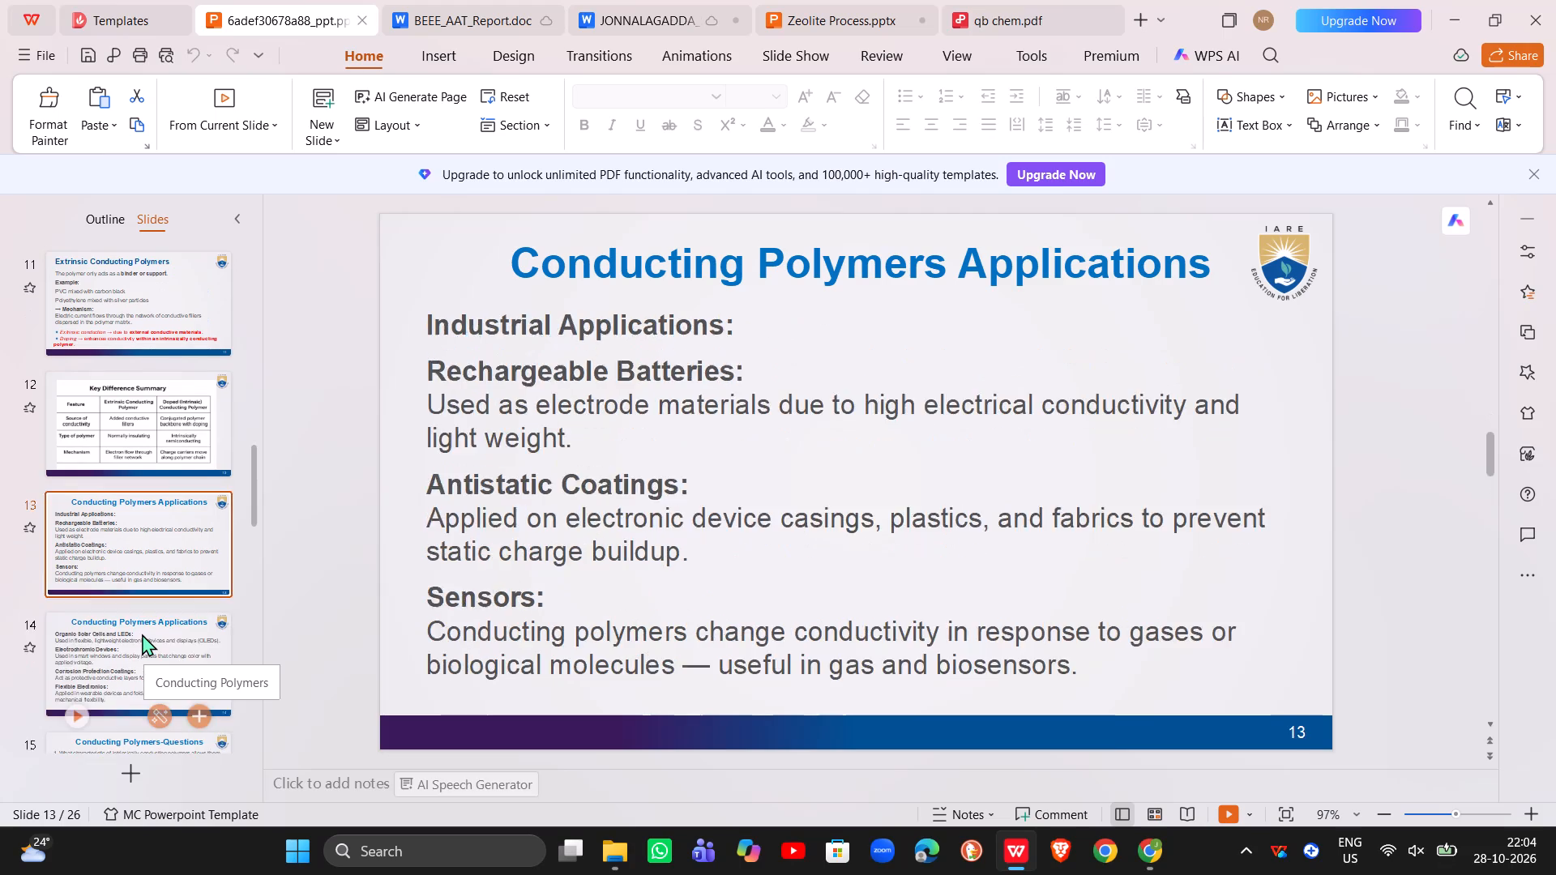
Look through the remaining slides for the solved questions, the trans-polyacetylene conduction mechanism and the applications.
{"action": "key", "text": "Down"}
{"action": "key", "text": "Down"}
{"action": "key", "text": "Up"}
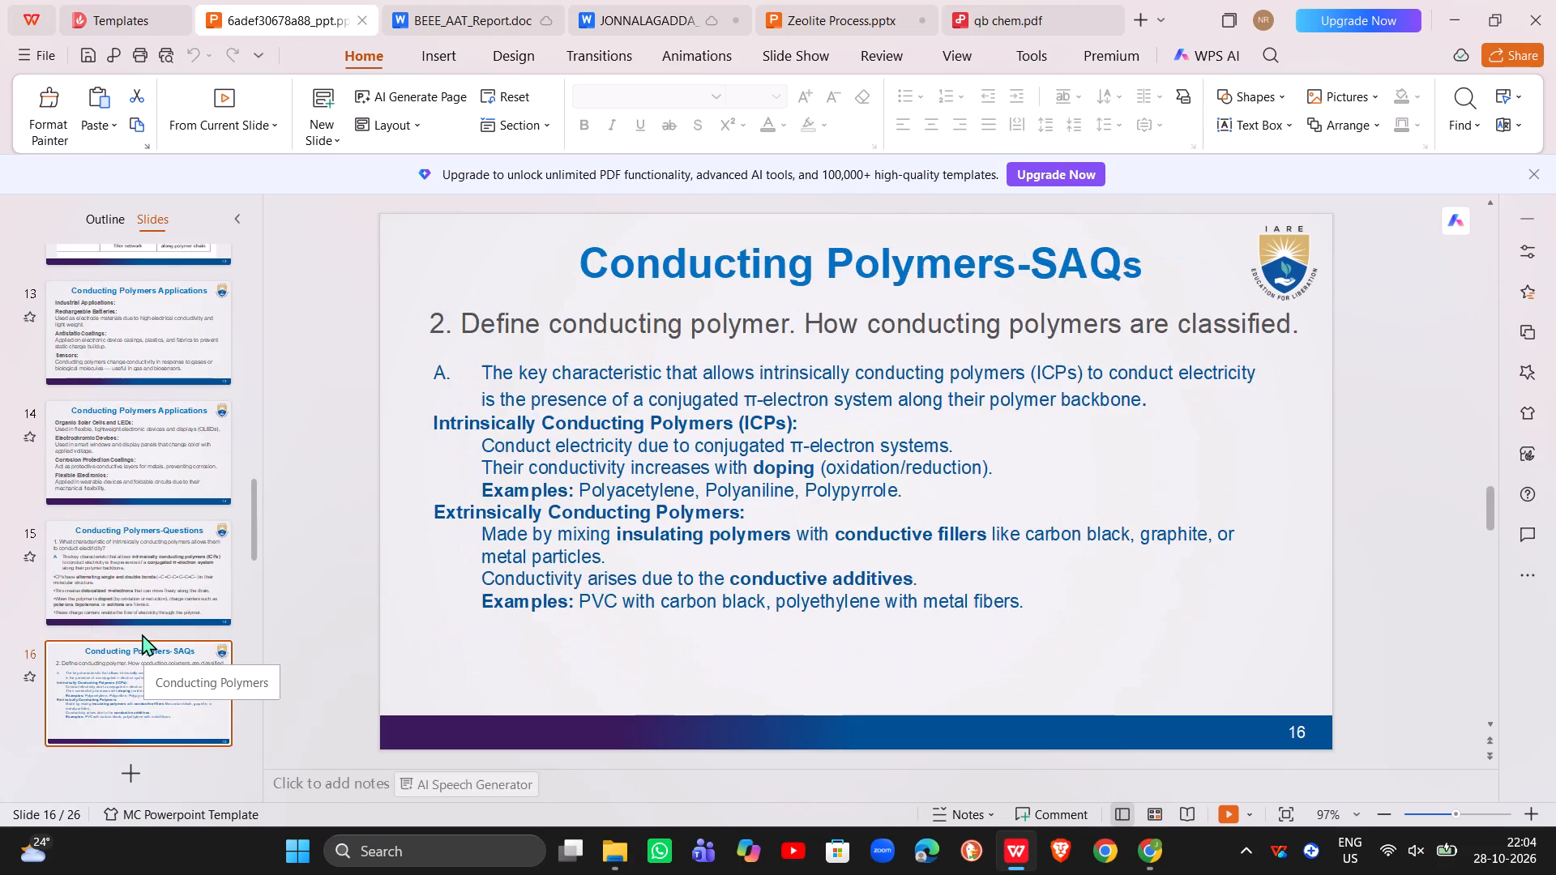
{"action": "key", "text": "Down"}
{"action": "key", "text": "Up"}
{"action": "key", "text": "Up"}
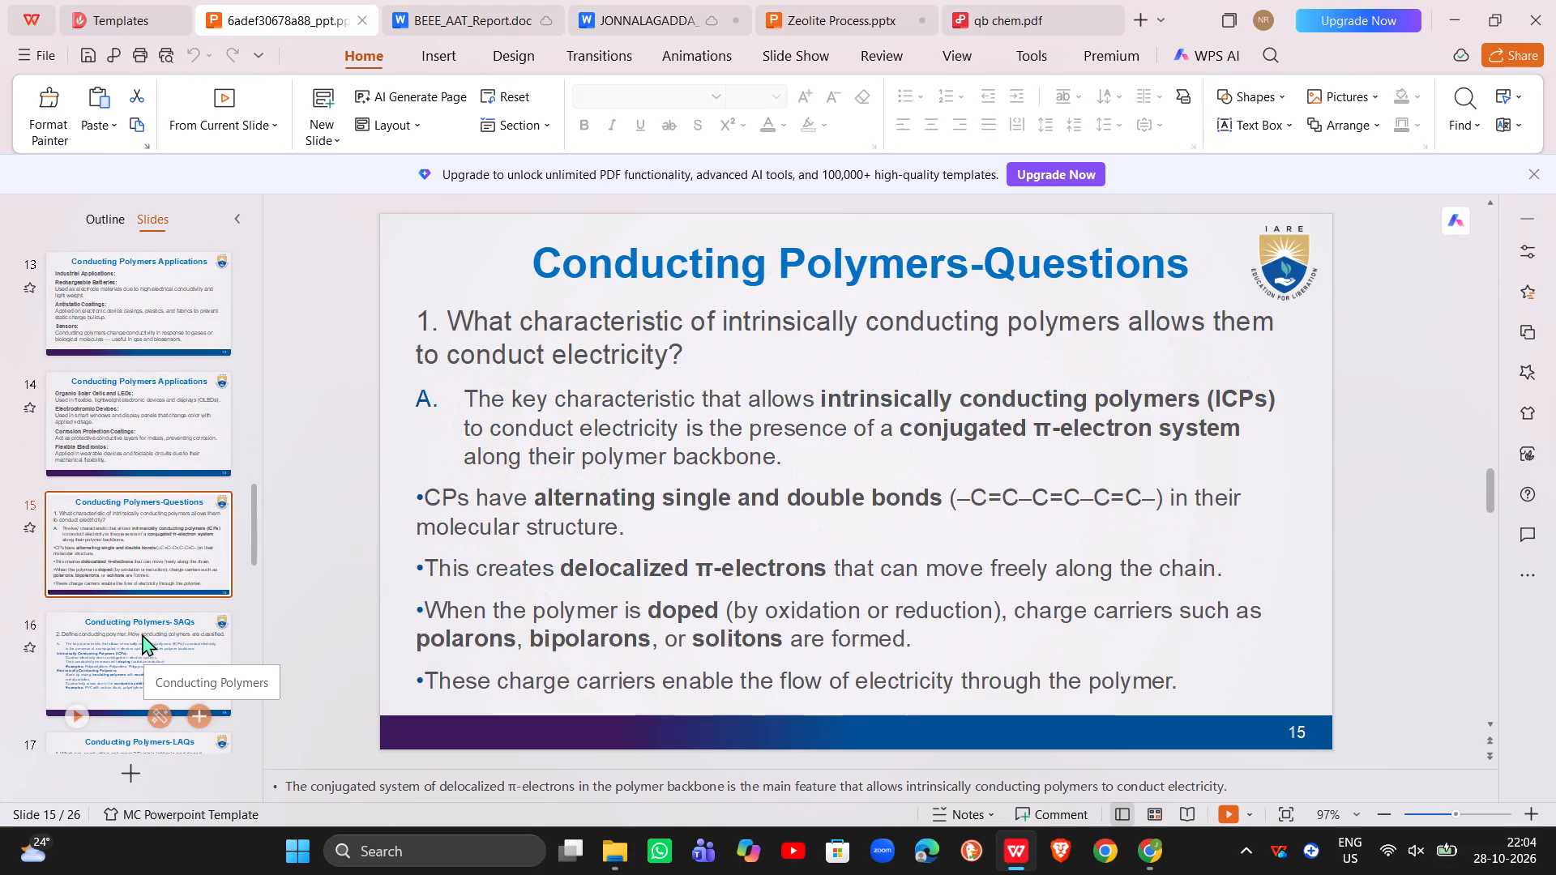
{"action": "key", "text": "Down"}
{"action": "key", "text": "Down"}
{"action": "key", "text": "Down"}
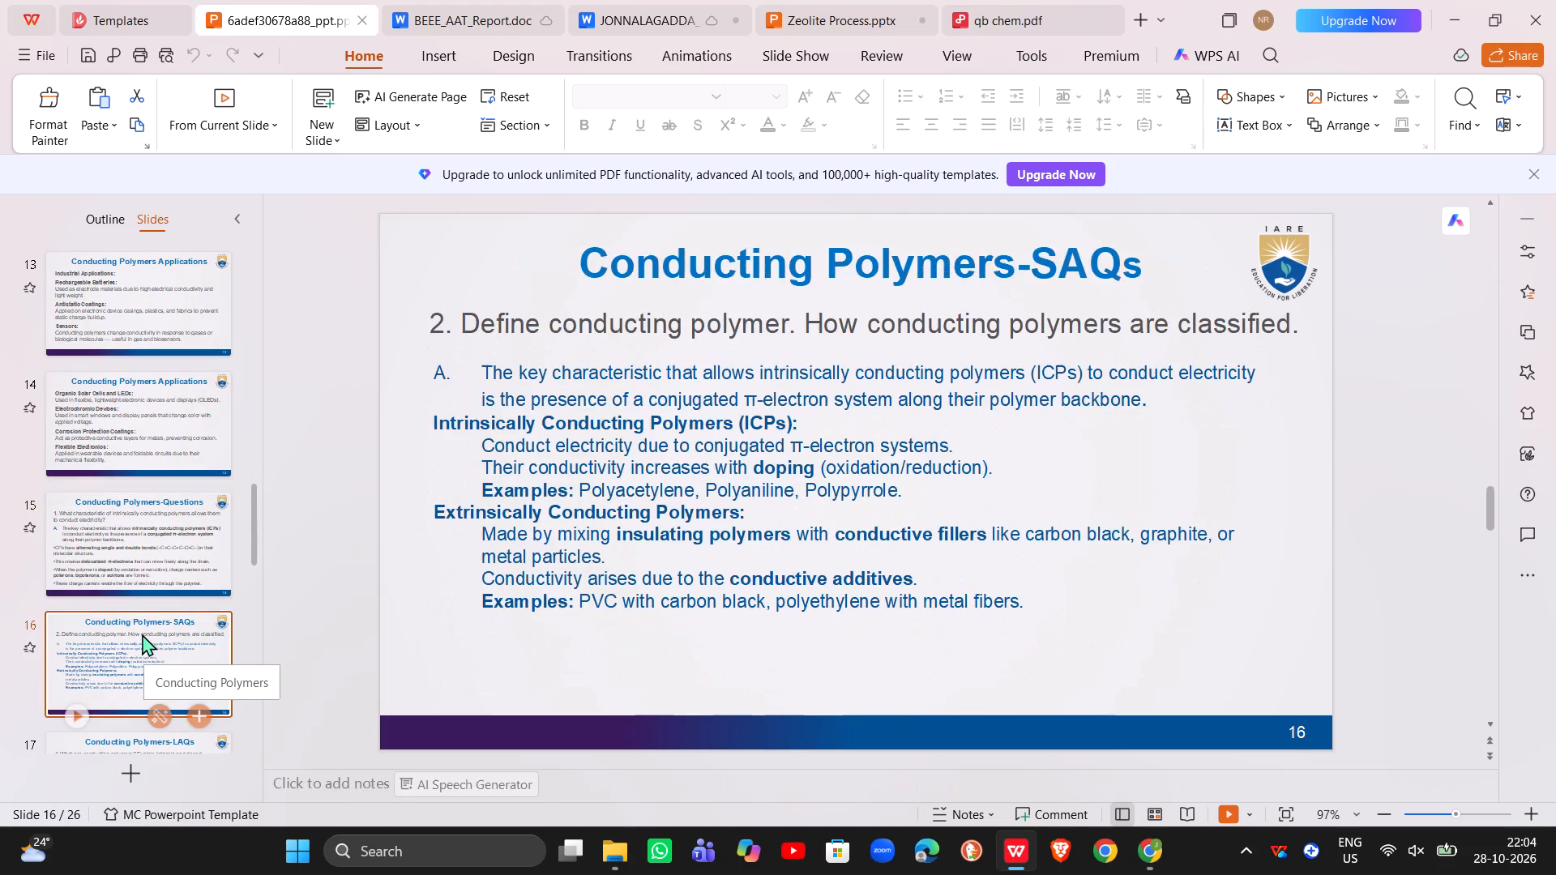
{"action": "key", "text": "Down"}
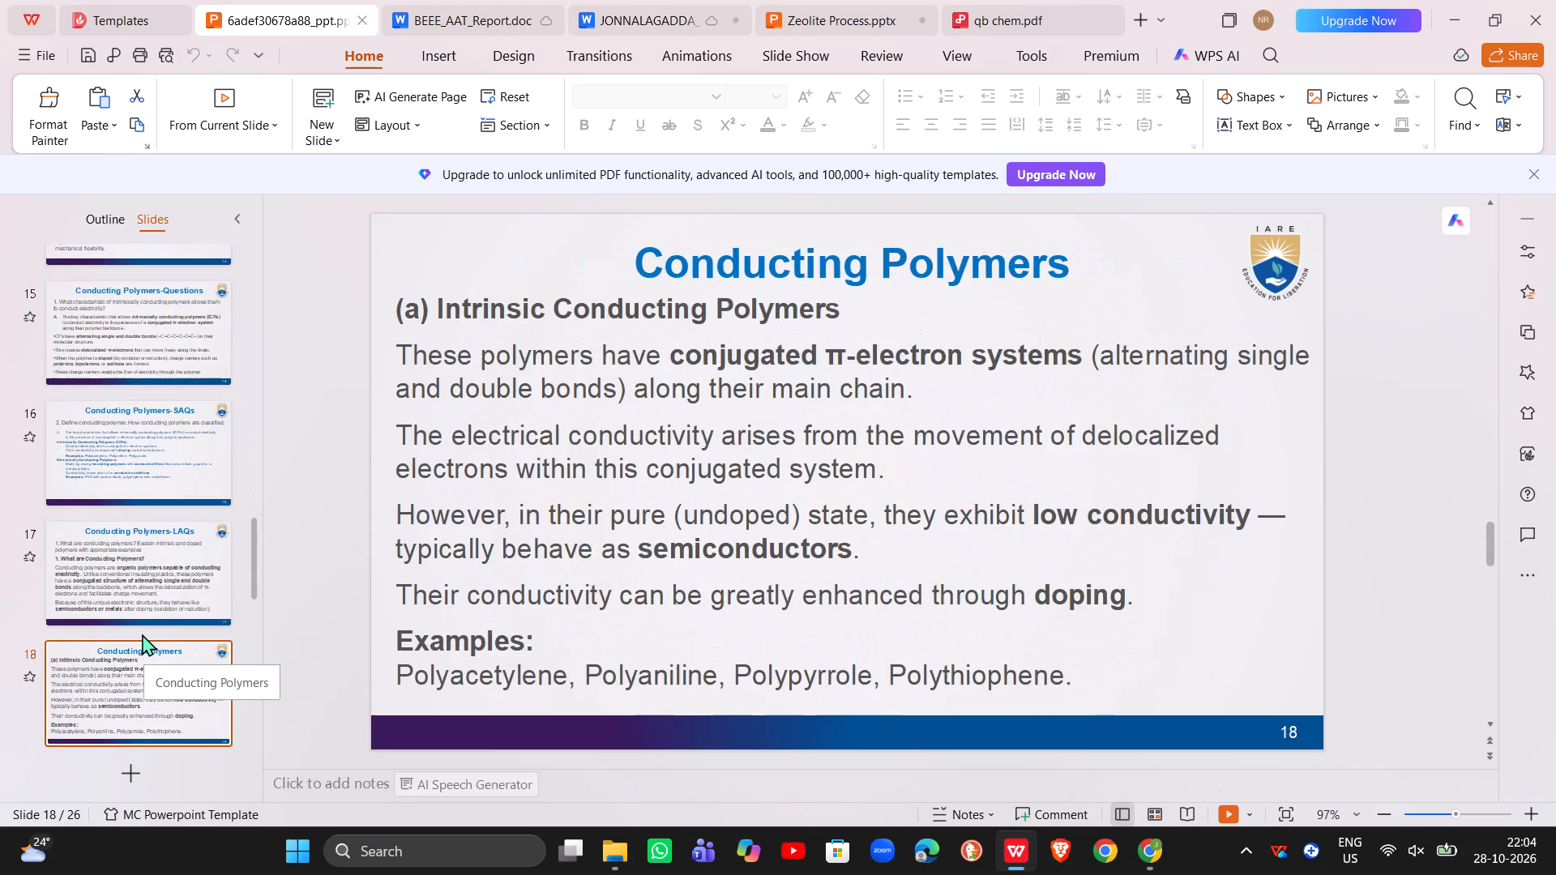
{"action": "key", "text": "Down"}
{"action": "key", "text": "Down"}
{"action": "key", "text": "Down"}
{"action": "key", "text": "Down"}
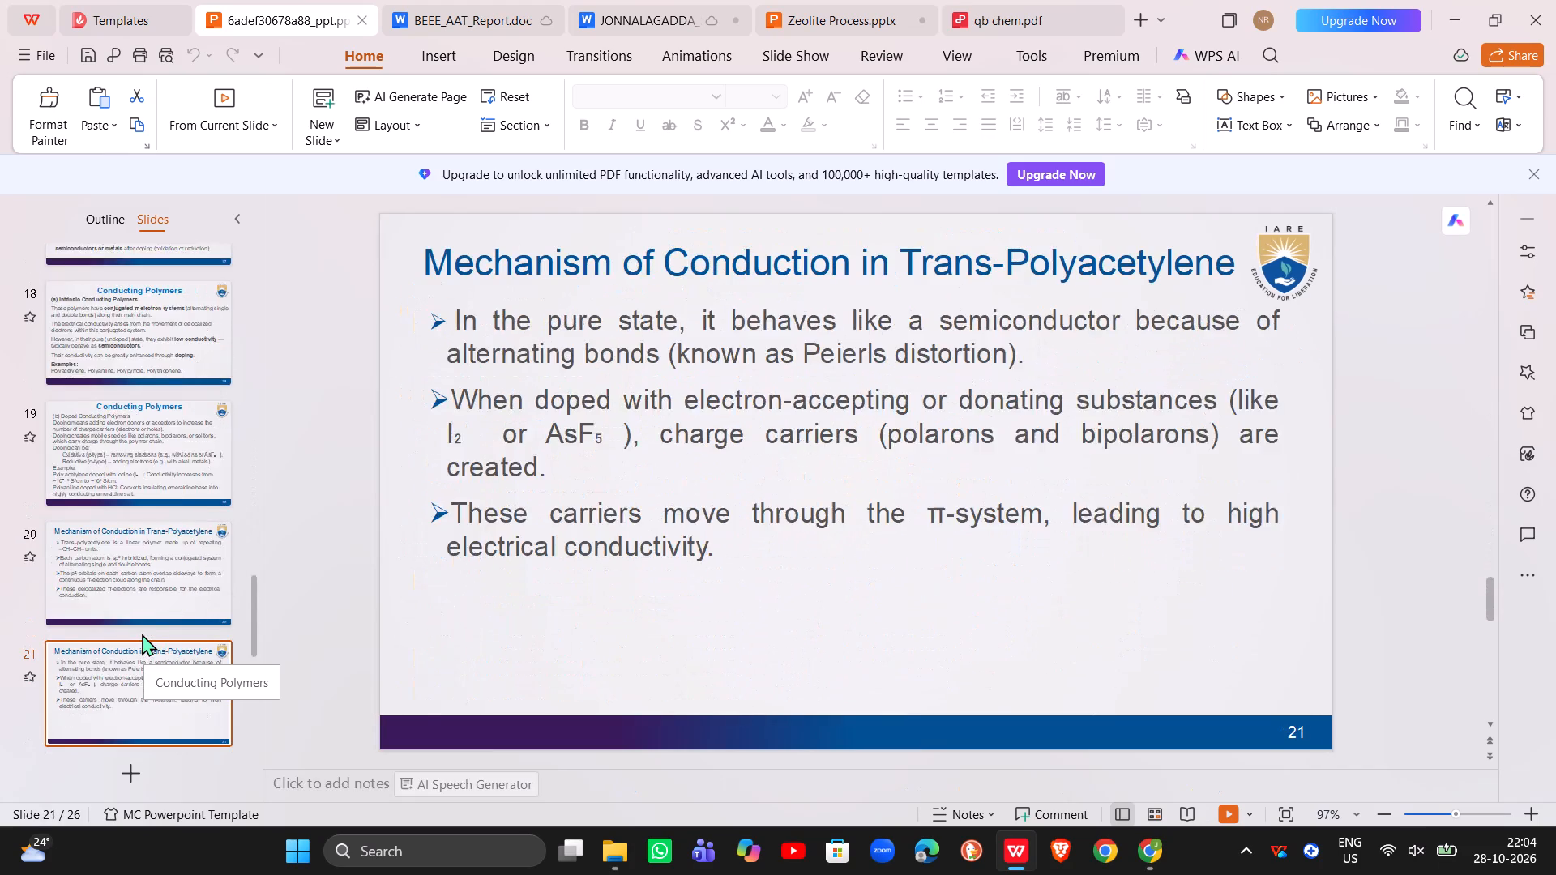
{"action": "key", "text": "Down"}
{"action": "key", "text": "Down"}
{"action": "key", "text": "Down"}
{"action": "key", "text": "Down"}
{"action": "key", "text": "Up"}
{"action": "key", "text": "Up"}
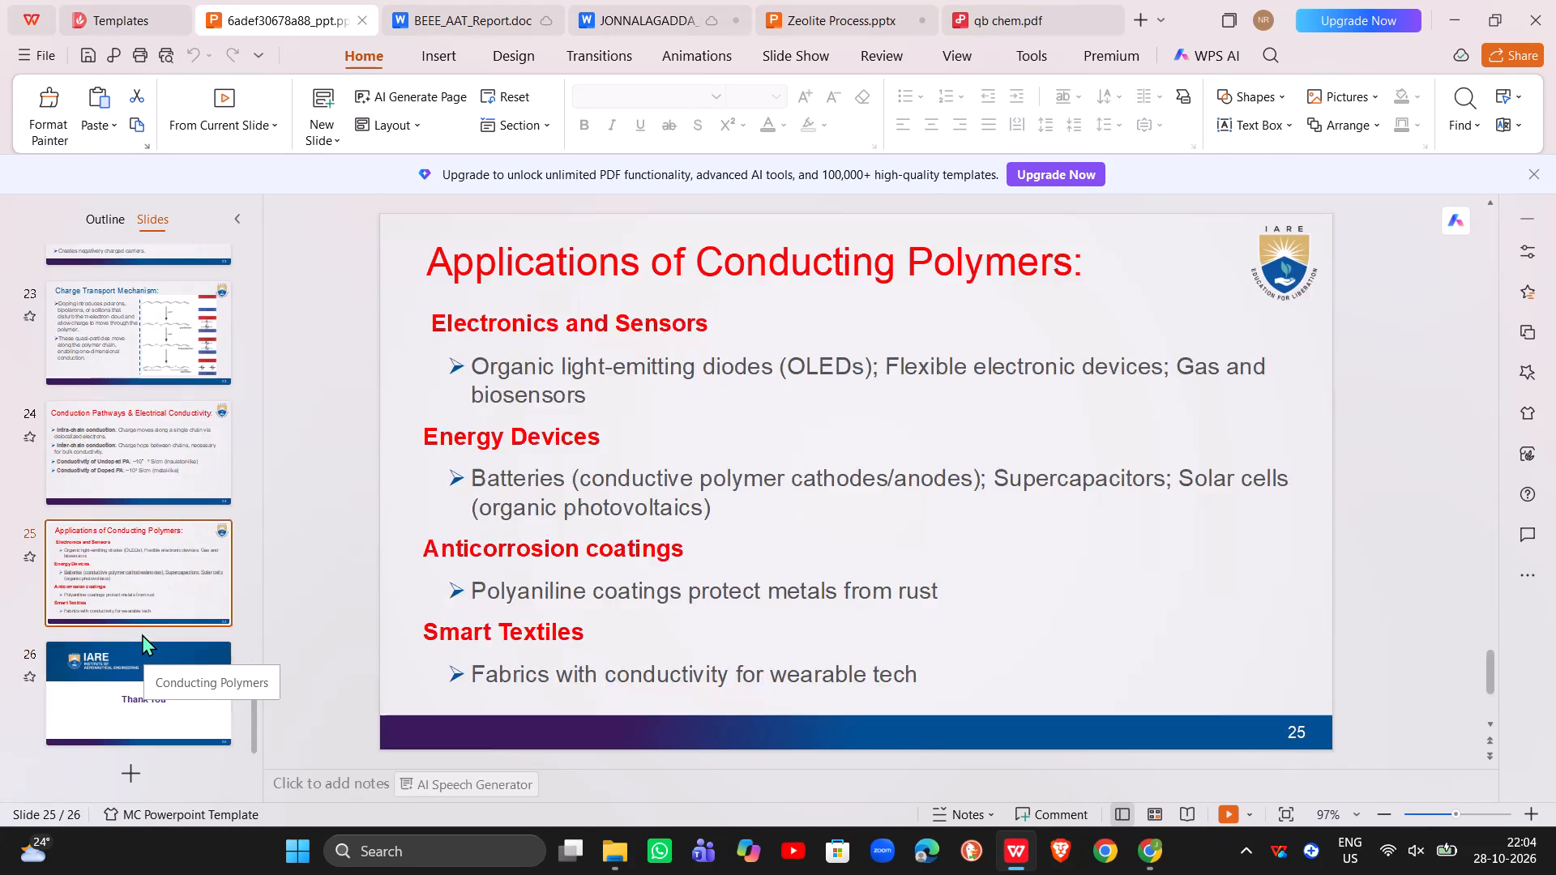
Go back through the presentation to its first slide and minimise WPS Office to return to the browser.
{"action": "key", "text": "Up"}
{"action": "key", "text": "Up"}
{"action": "key", "text": "Up"}
{"action": "key", "text": "Up"}
{"action": "key", "text": "Up"}
{"action": "key", "text": "Up"}
{"action": "key", "text": "Up"}
{"action": "key", "text": "Up"}
{"action": "key", "text": "Up"}
{"action": "key", "text": "Up"}
{"action": "key", "text": "Up"}
{"action": "key", "text": "Up"}
{"action": "key", "text": "Up"}
{"action": "key", "text": "Up"}
{"action": "key", "text": "Up"}
{"action": "key", "text": "Up"}
{"action": "key", "text": "Up"}
{"action": "key", "text": "Up"}
{"action": "key", "text": "Up"}
{"action": "key", "text": "Up"}
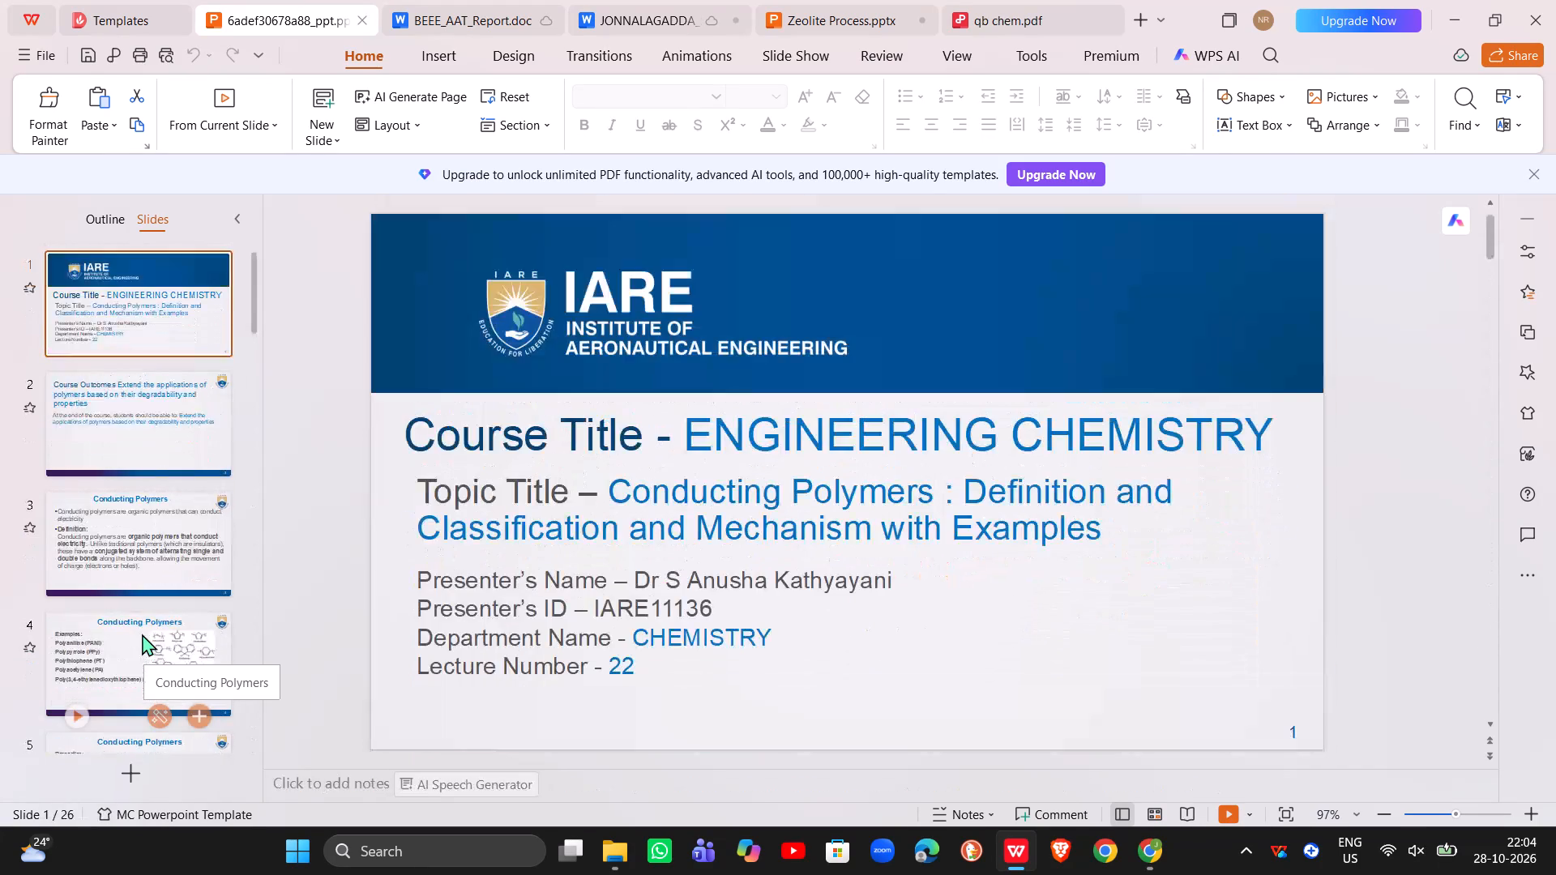
{"action": "left_click", "coordinate": [1444, 11]}
Find question 7 under Module III Polymers in the ResourceBase question bank and copy its text, "Summarize about conducting polymers with its industrial applications".
{"action": "left_click", "coordinate": [915, 4]}
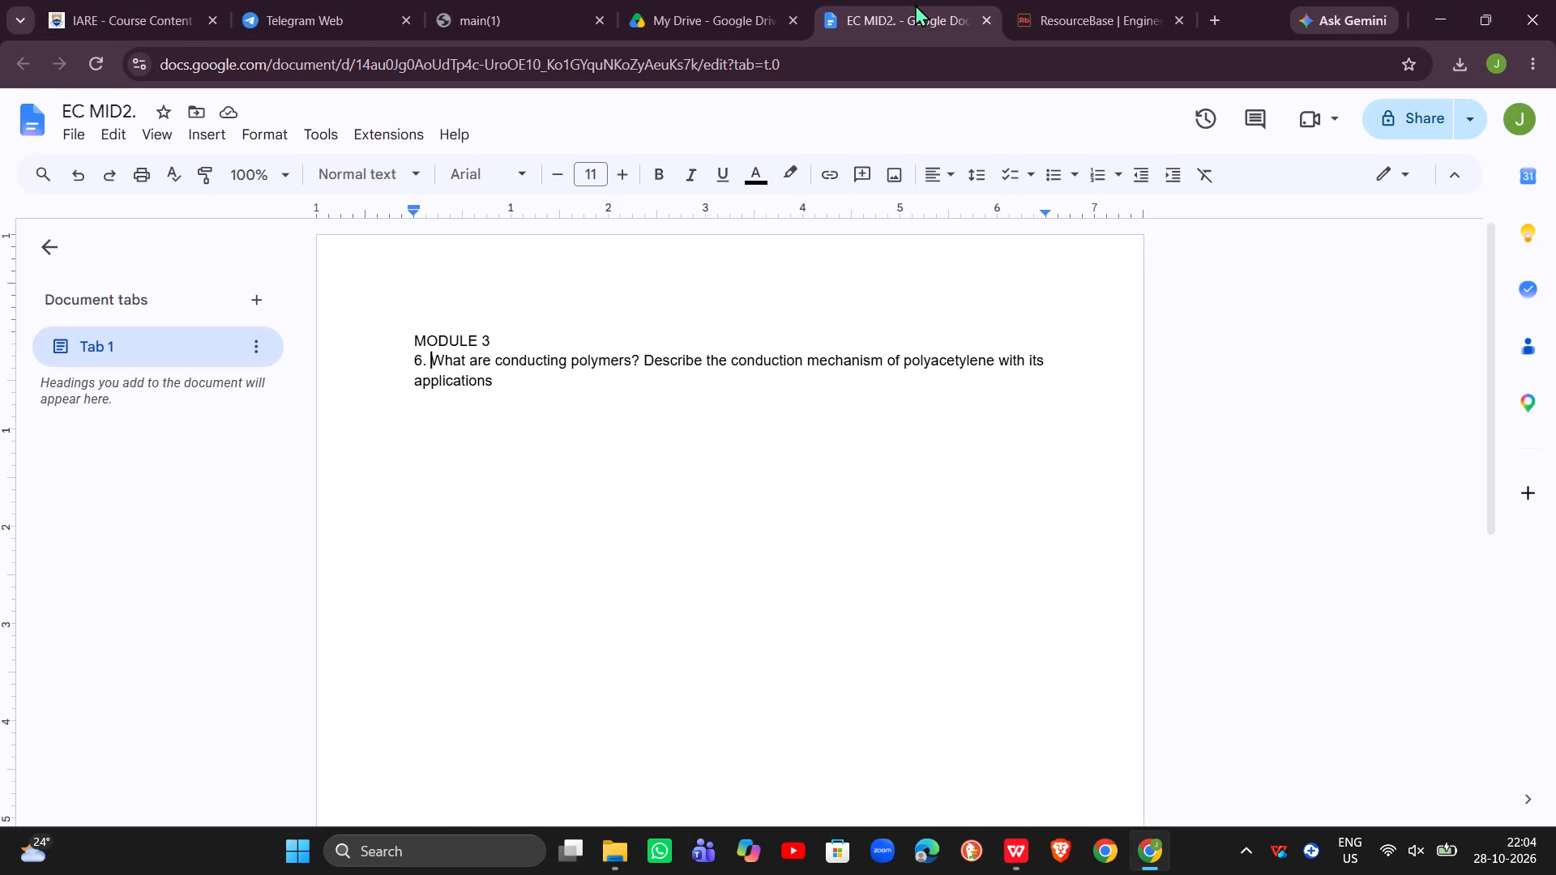
{"action": "left_click", "coordinate": [1084, 0]}
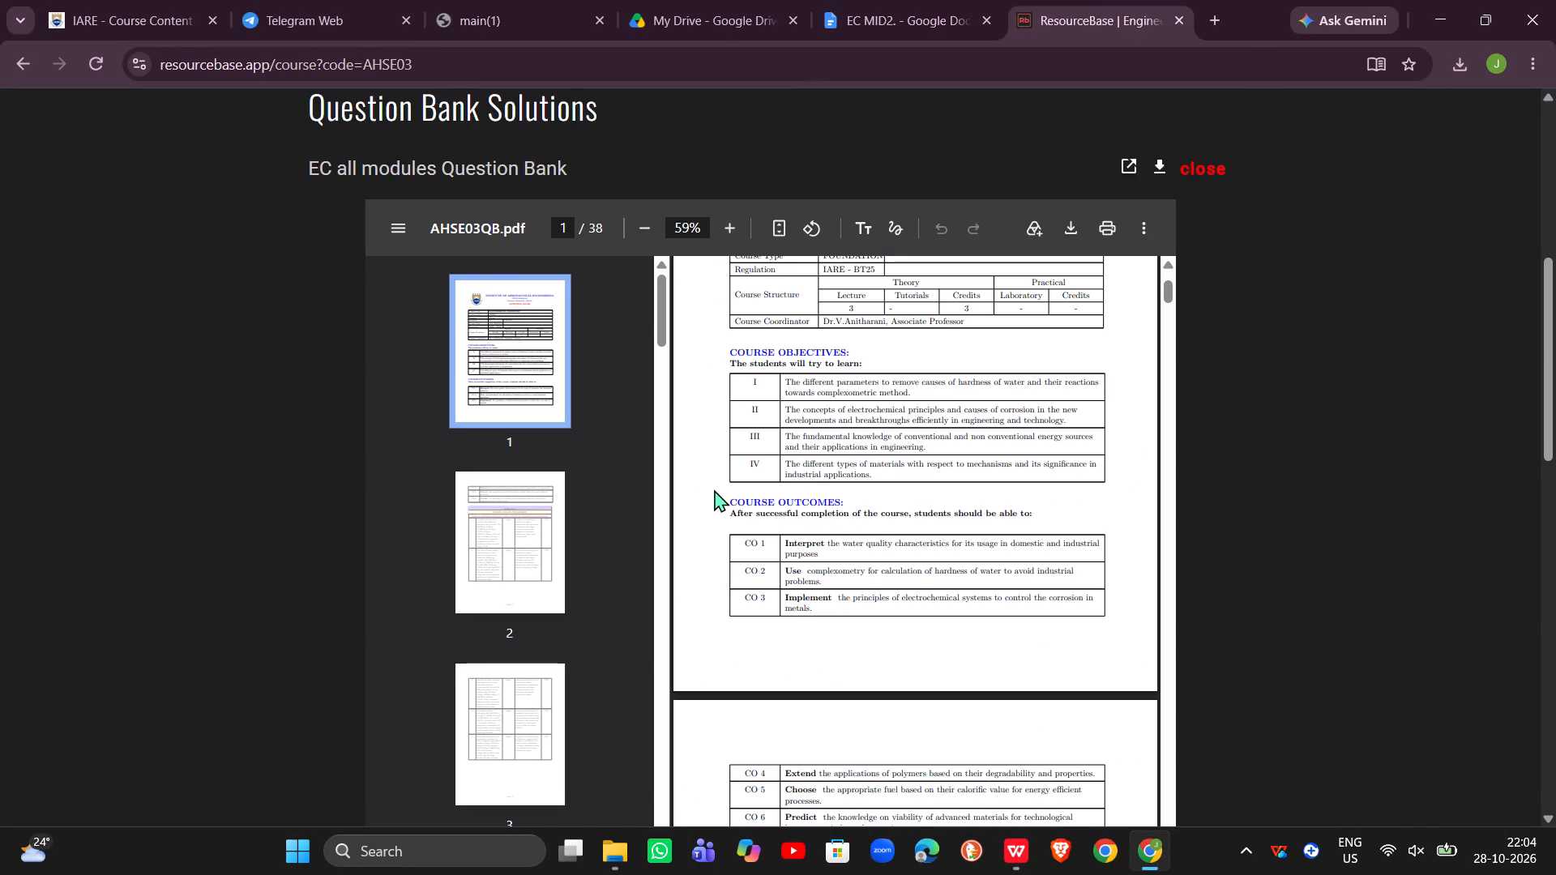
{"action": "scroll", "coordinate": [714, 489], "scroll_direction": "down", "scroll_amount": 16}
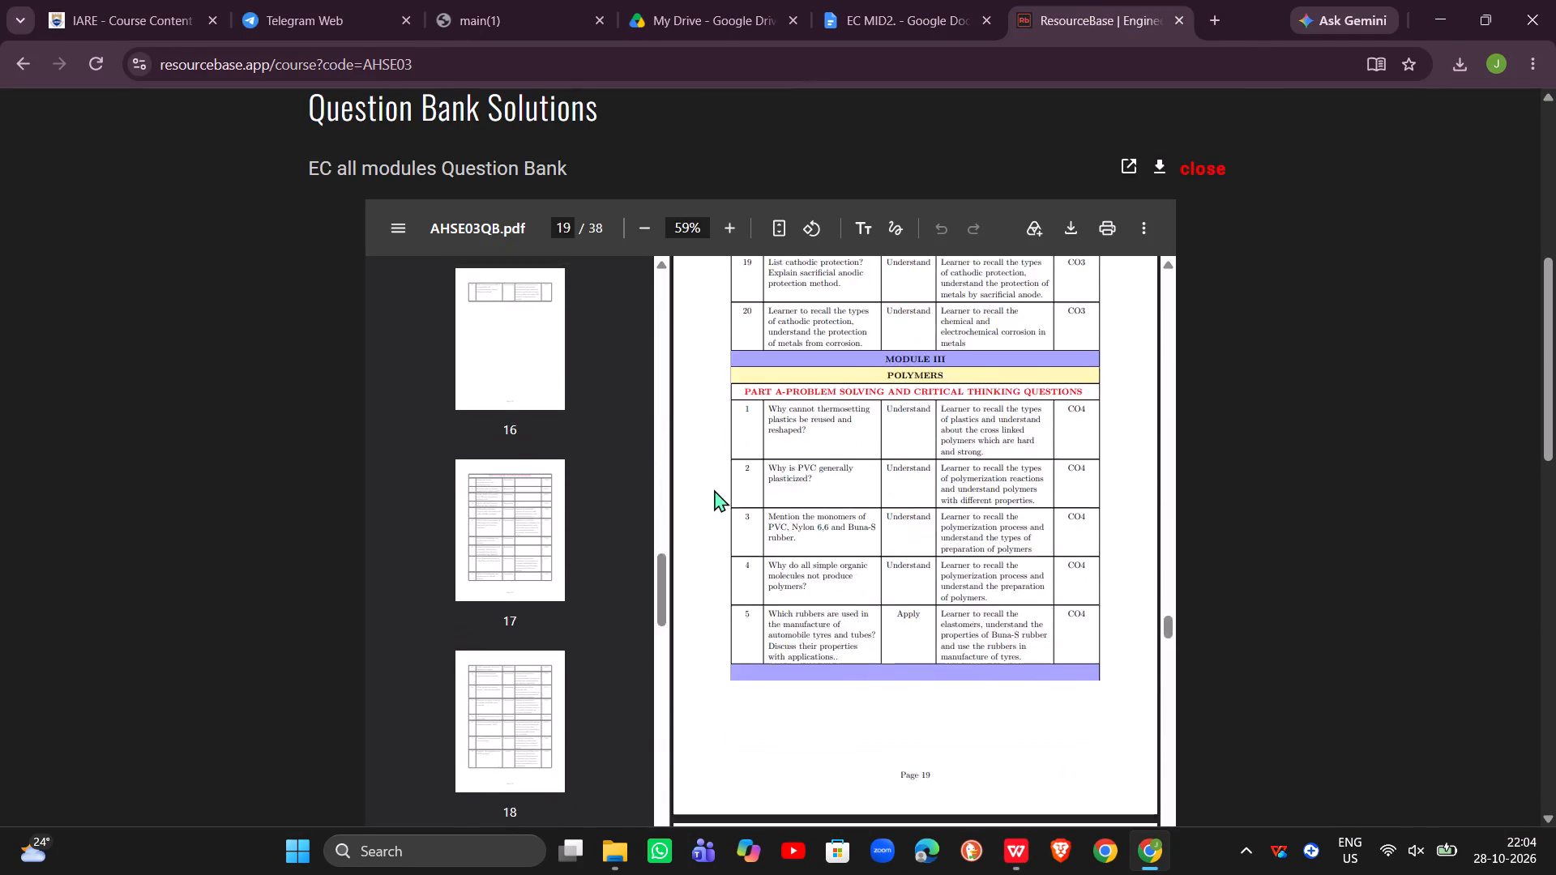
{"action": "scroll", "coordinate": [714, 489], "scroll_direction": "down", "scroll_amount": 6}
{"action": "scroll", "coordinate": [714, 489], "scroll_direction": "up", "scroll_amount": 4}
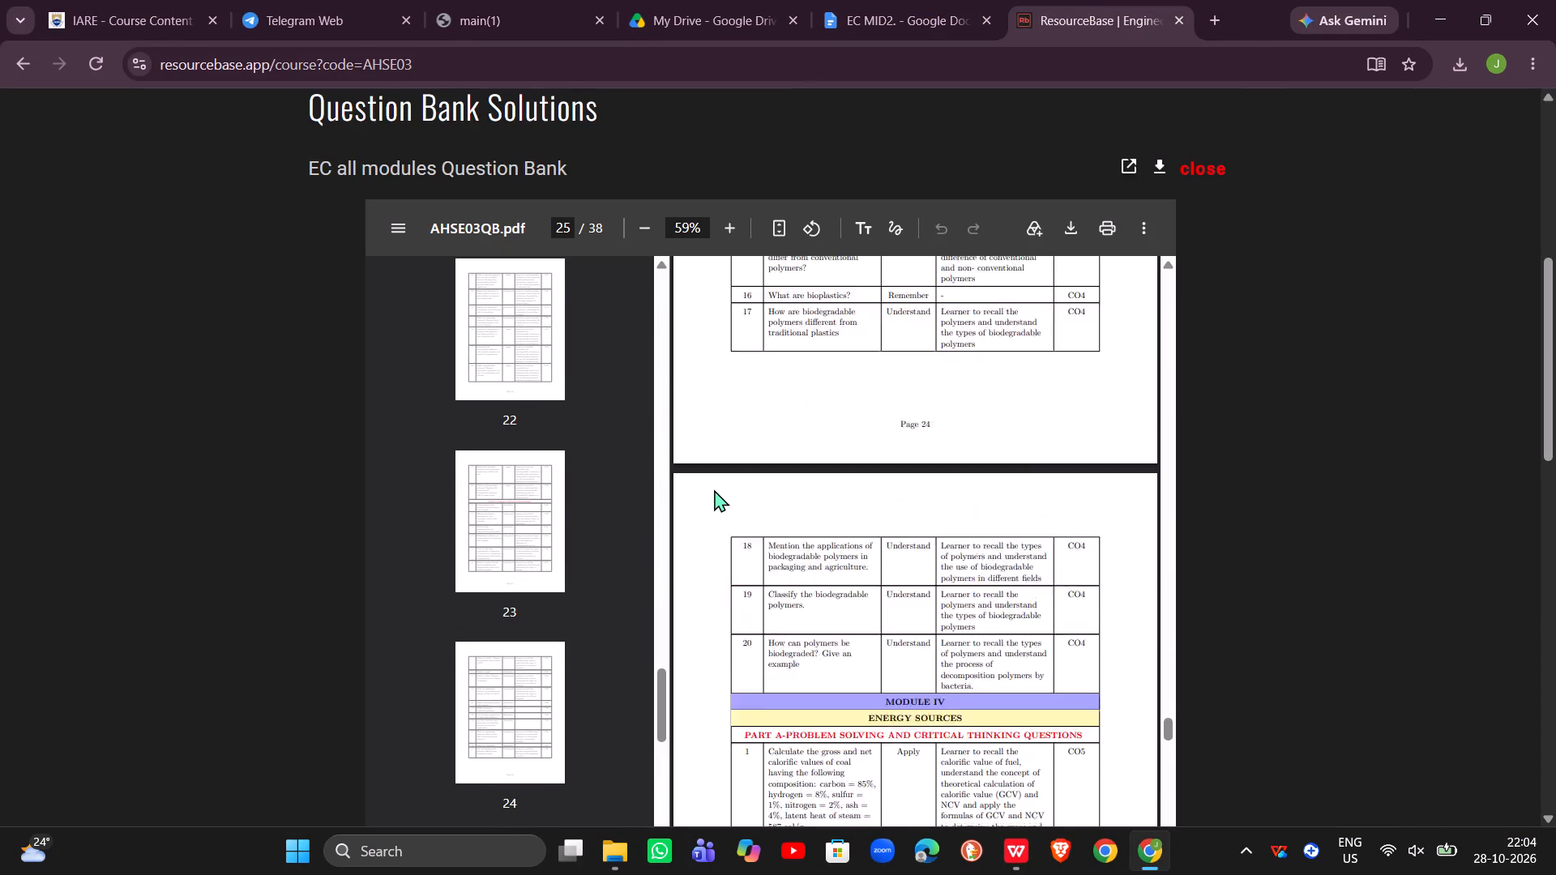
{"action": "scroll", "coordinate": [714, 489], "scroll_direction": "up", "scroll_amount": 11}
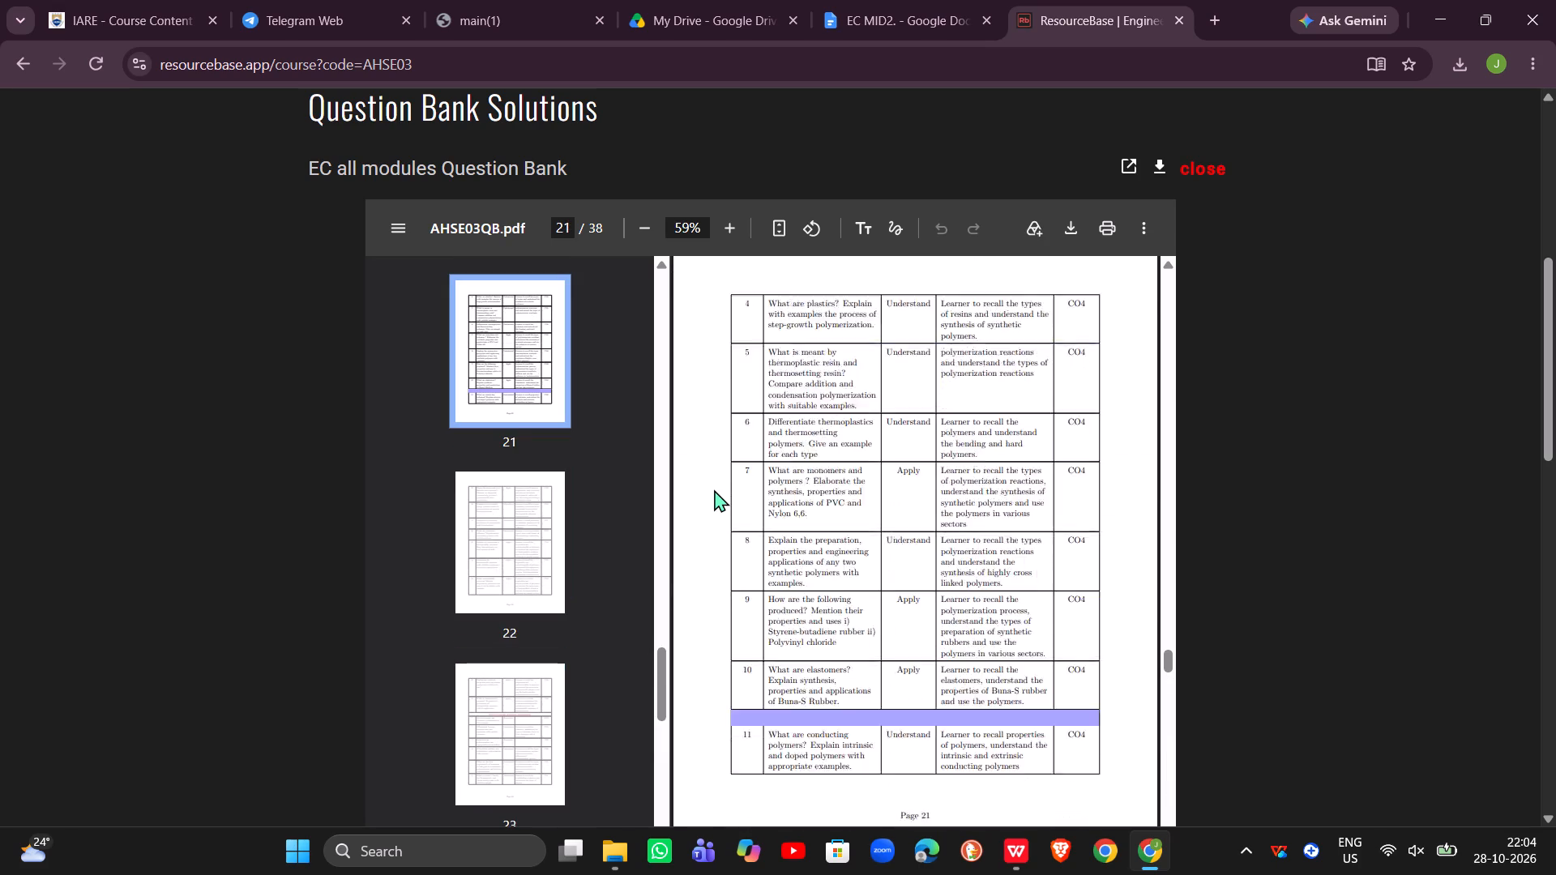
{"action": "scroll", "coordinate": [714, 489], "scroll_direction": "up", "scroll_amount": 7}
{"action": "scroll", "coordinate": [714, 489], "scroll_direction": "down", "scroll_amount": 1}
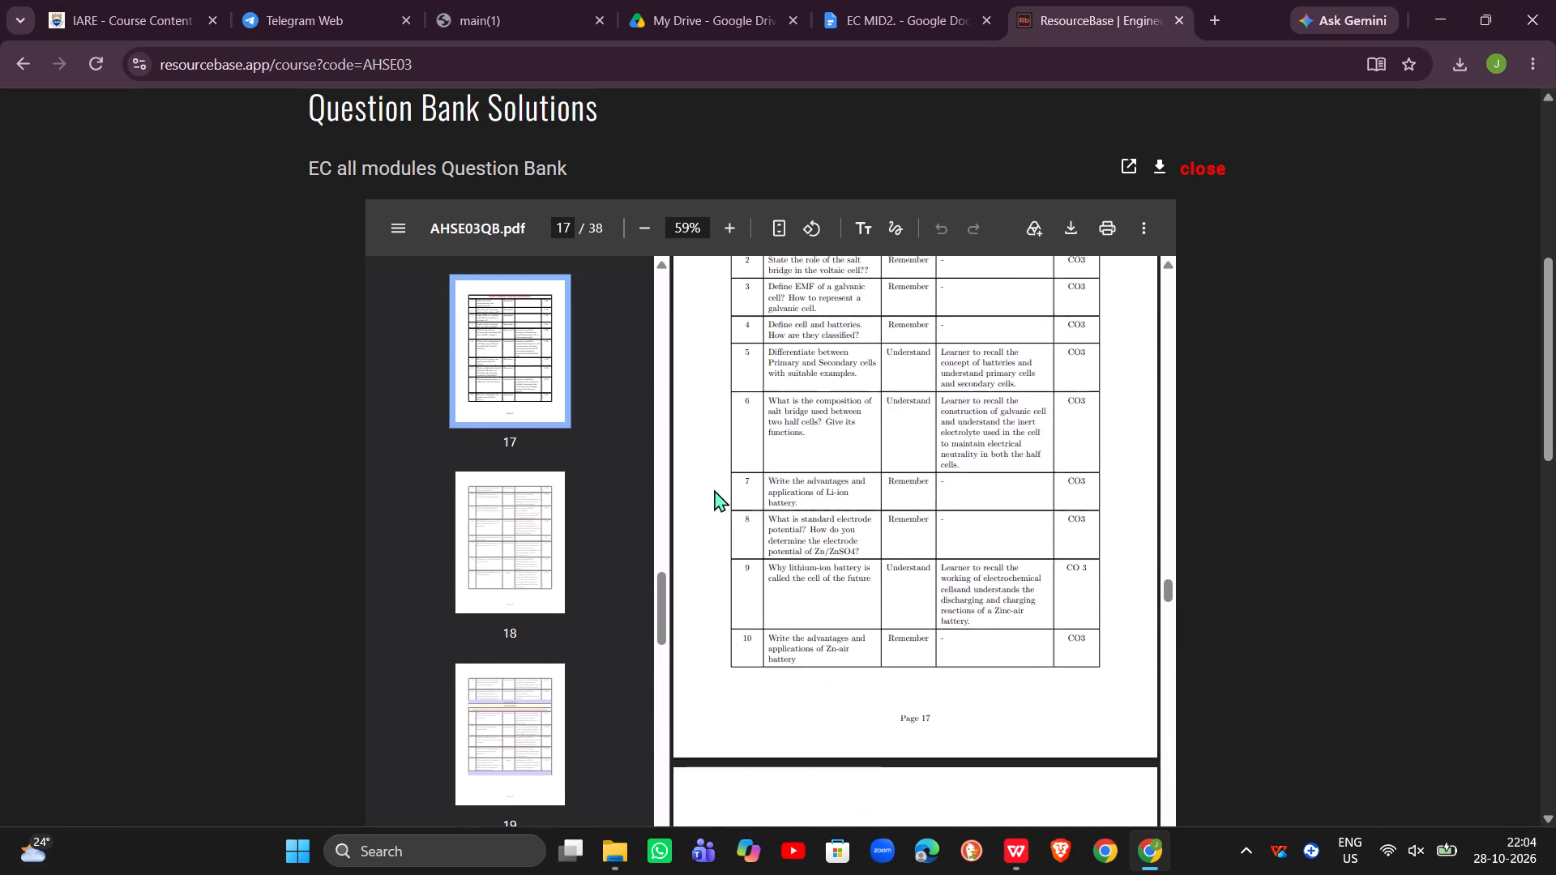
{"action": "scroll", "coordinate": [714, 489], "scroll_direction": "down", "scroll_amount": 1}
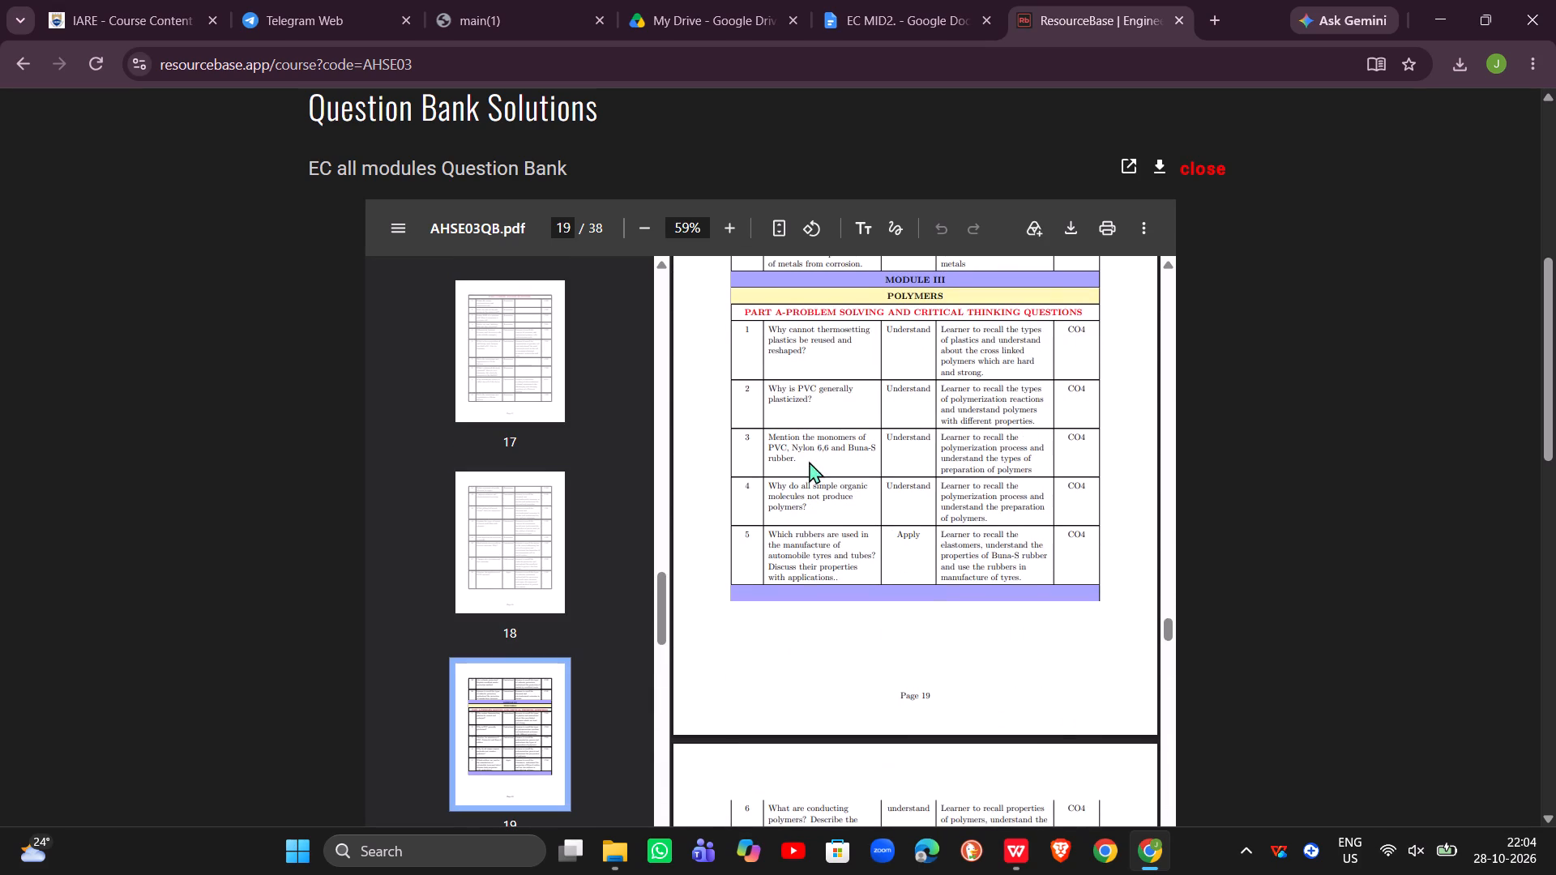
{"action": "scroll", "coordinate": [766, 364], "scroll_direction": "down", "scroll_amount": 3}
{"action": "scroll", "coordinate": [769, 315], "scroll_direction": "up", "scroll_amount": 1}
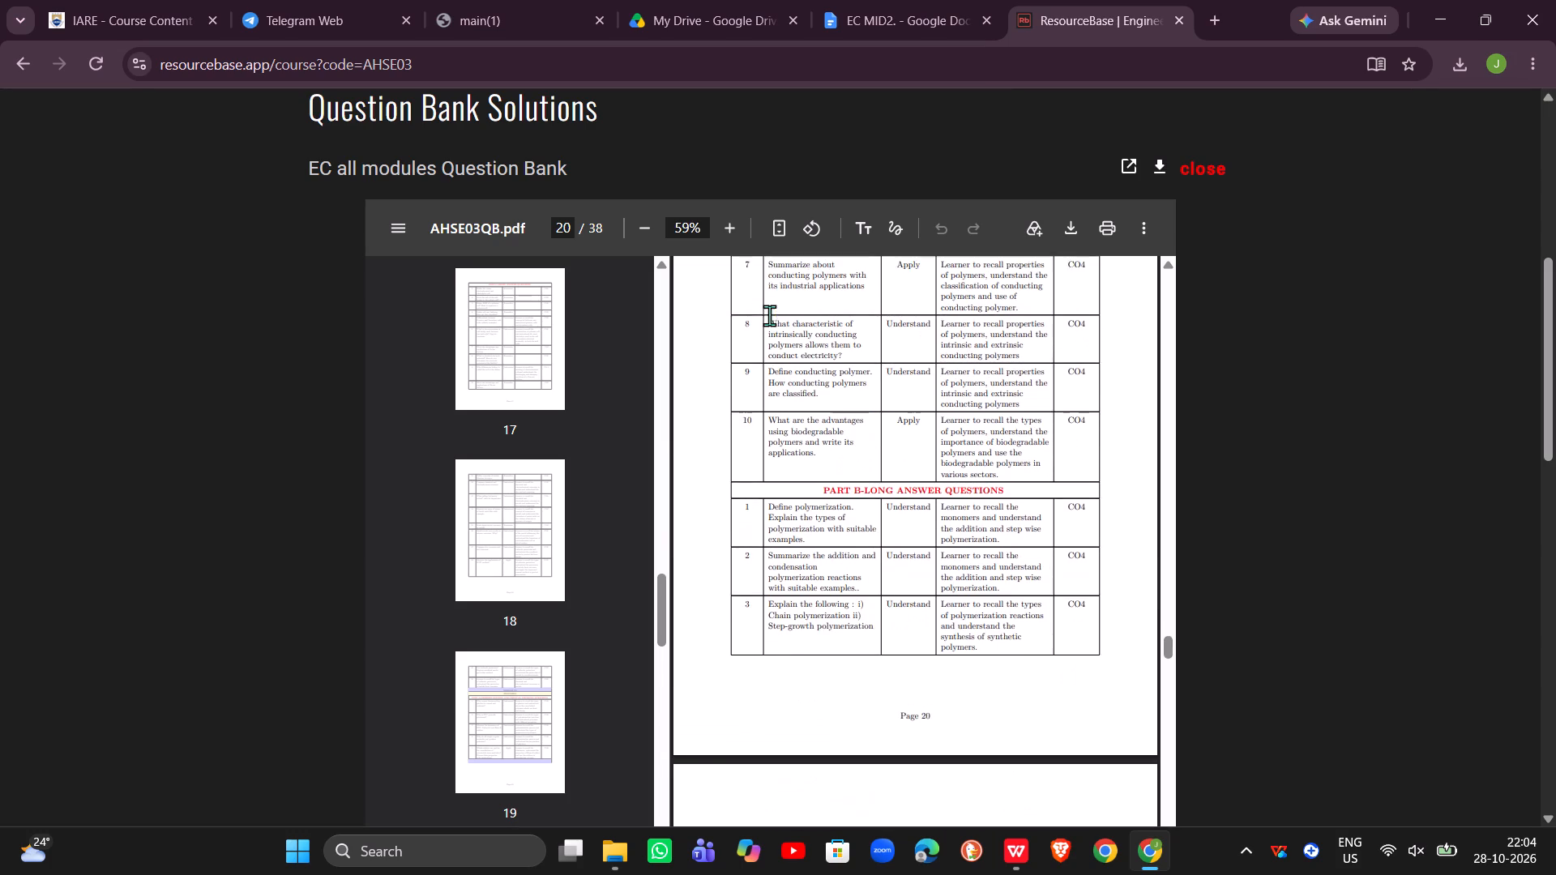
{"action": "scroll", "coordinate": [769, 315], "scroll_direction": "up", "scroll_amount": 2}
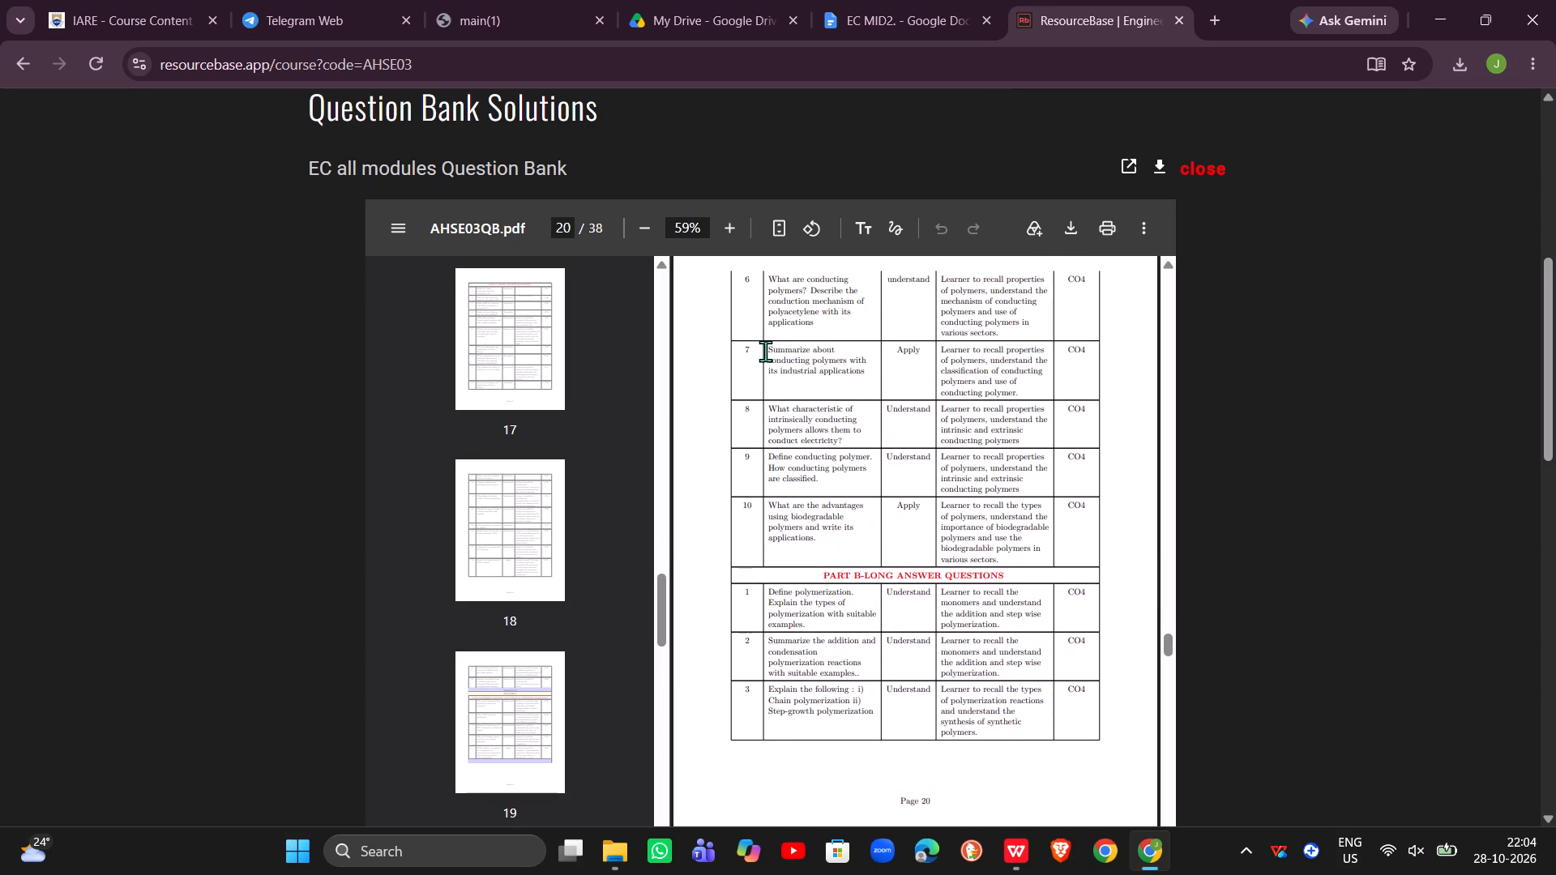
{"action": "left_click_drag", "start_coordinate": [765, 351], "coordinate": [895, 392]}
{"action": "key", "text": "ctrl+c"}
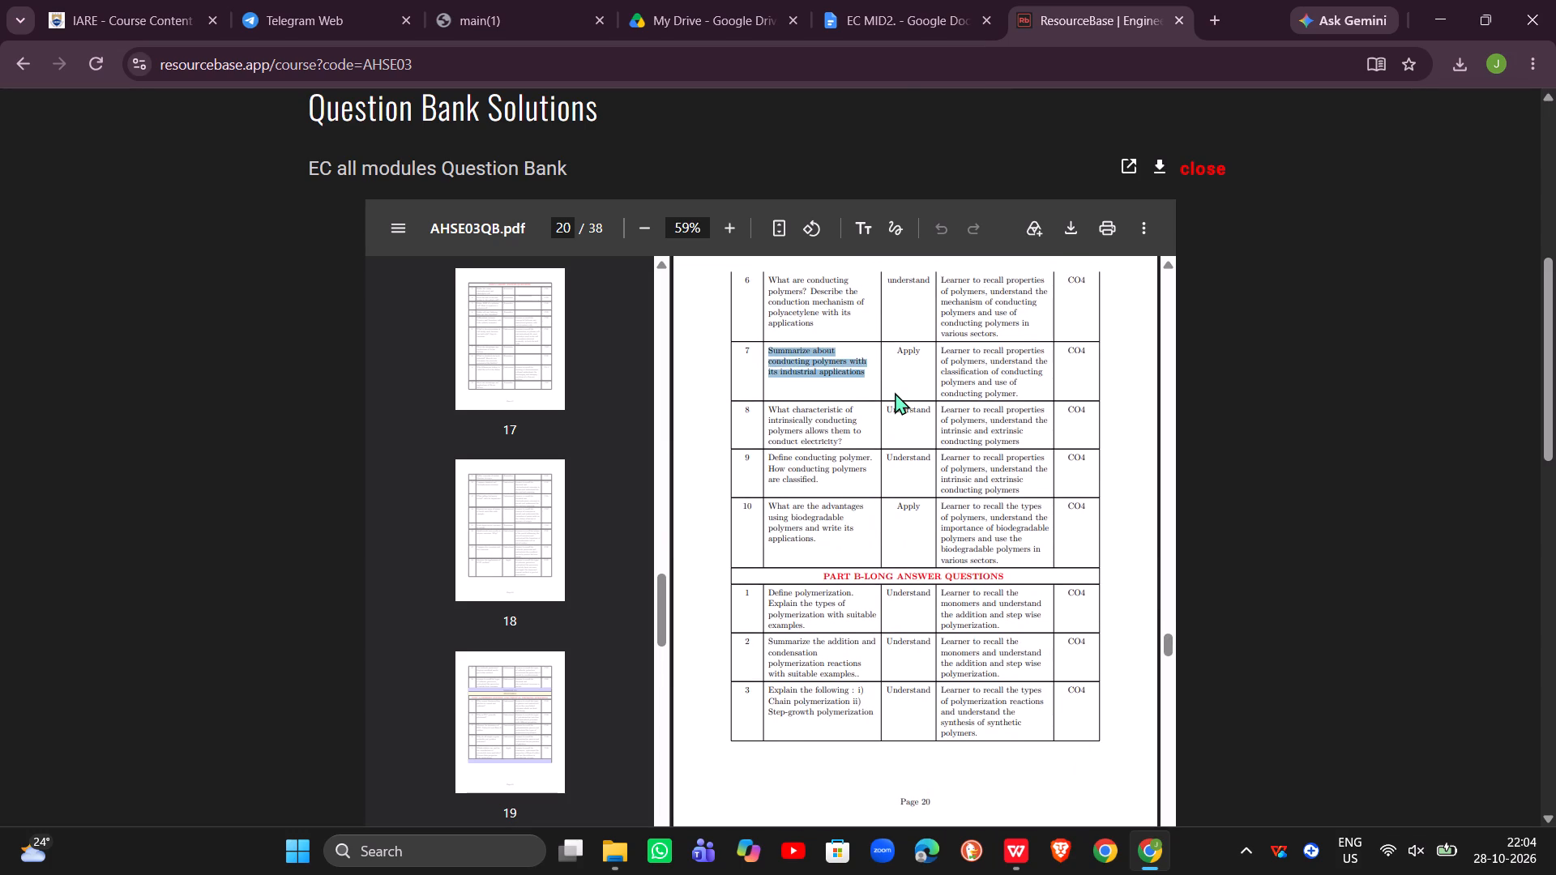
In the EC MID2 document, start a new line below question 6 with "7. ", paste the copied question there and end the line.
{"action": "left_click", "coordinate": [904, 0]}
{"action": "left_click", "coordinate": [512, 383]}
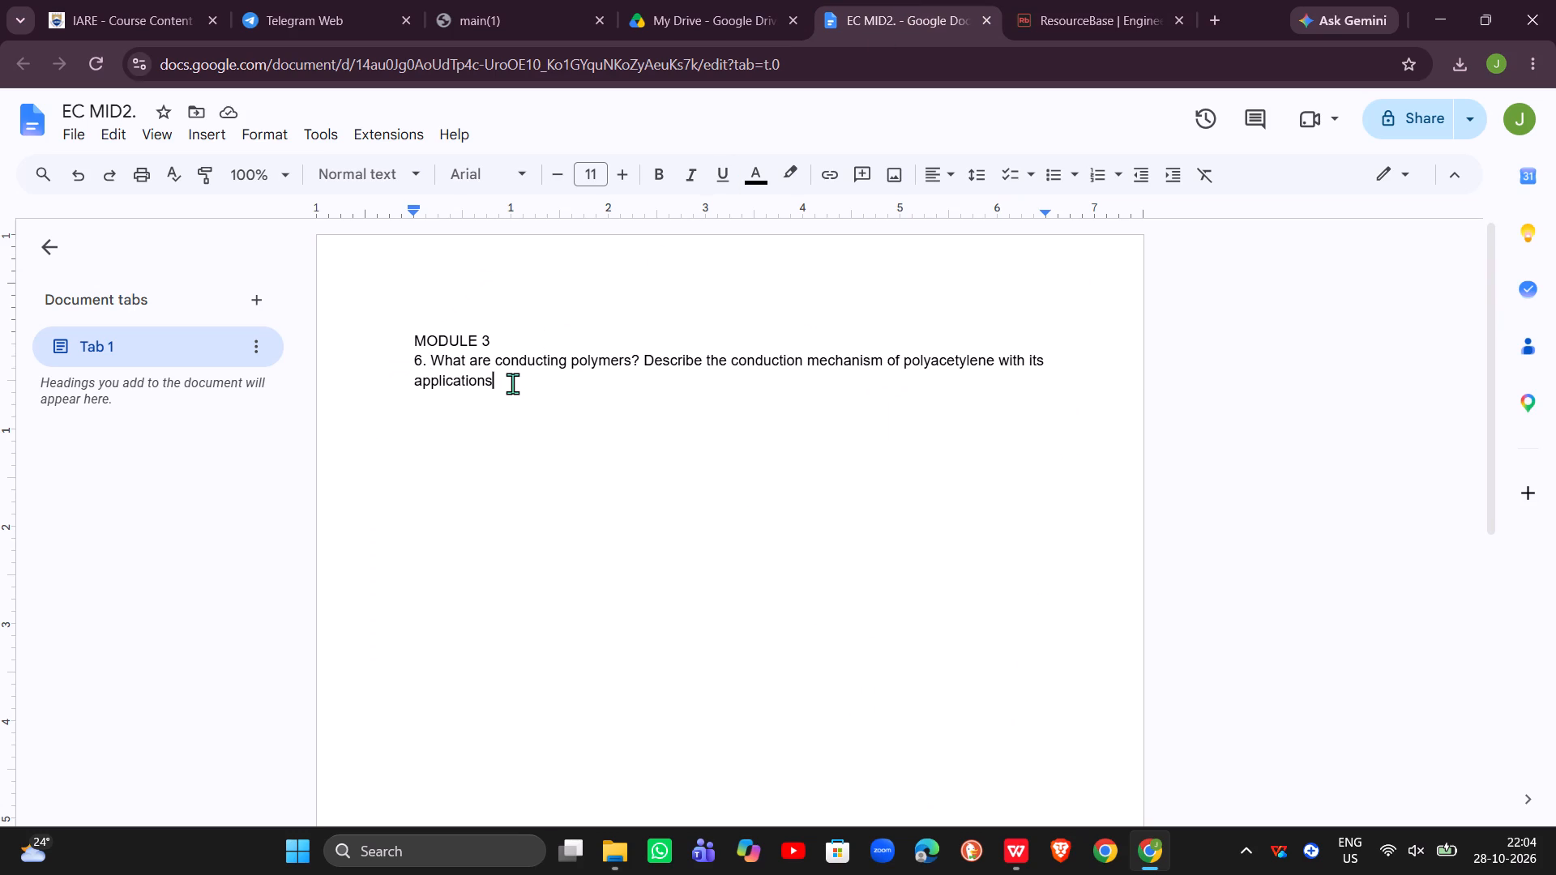
{"action": "key", "text": "Return"}
{"action": "type", "text": "7"}
{"action": "key", "text": "space"}
{"action": "key", "text": "Delete"}
{"action": "key", "text": "BackSpace"}
{"action": "type", "text": "."}
{"action": "key", "text": "space"}
{"action": "key", "text": "ctrl+v"}
{"action": "key", "text": "Return"}
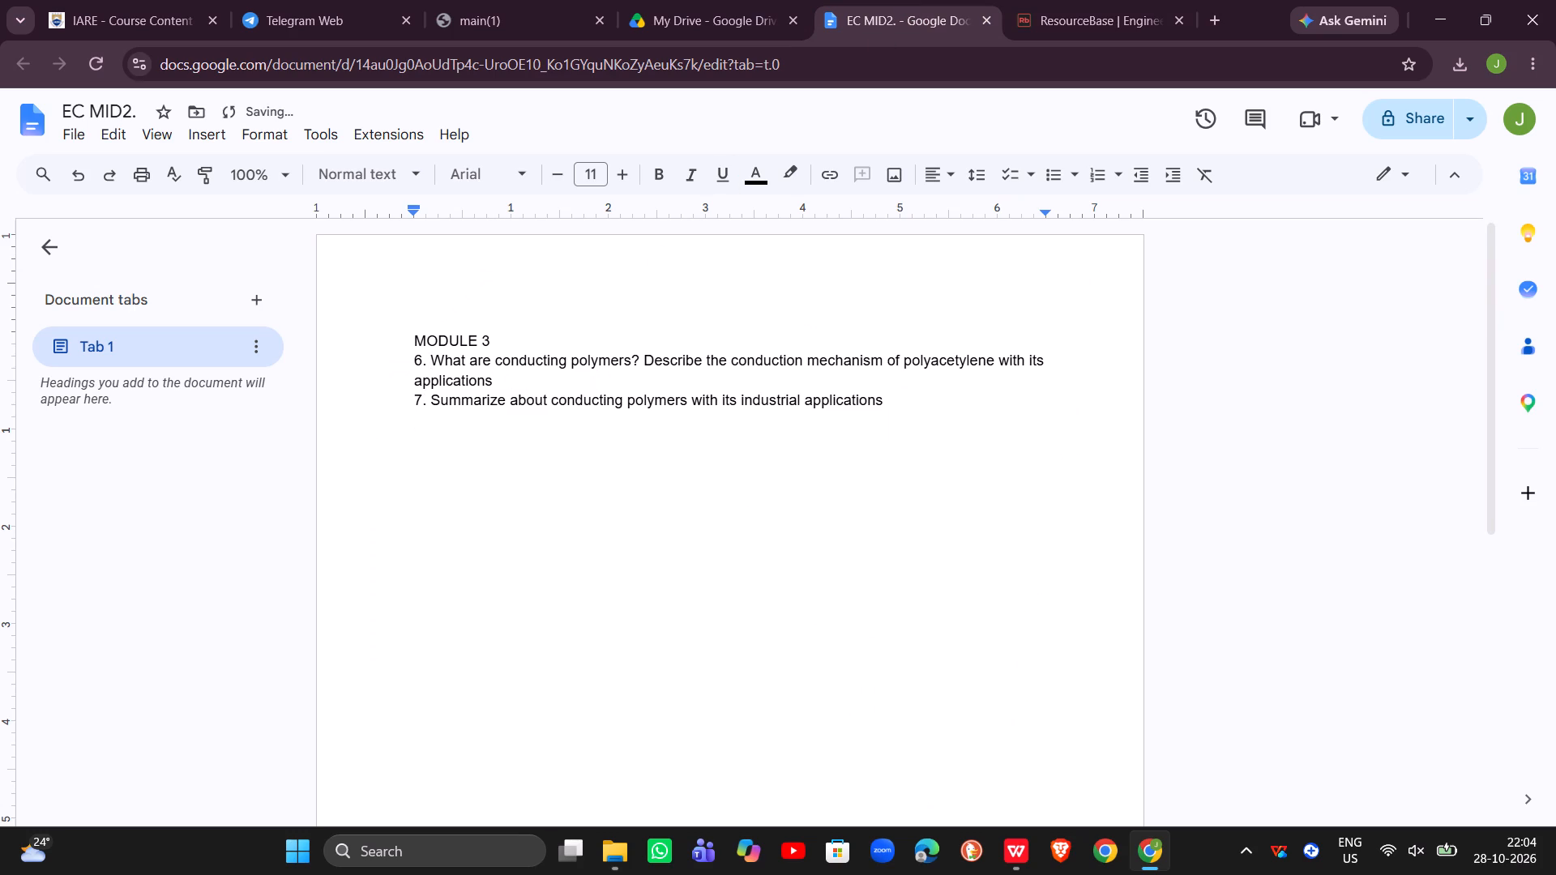
Start line "8." in the EC MID2 document, copy questions 8 to 10 from the ResourceBase question bank and paste them there.
{"action": "type", "text": "8."}
{"action": "left_click", "coordinate": [1088, 0]}
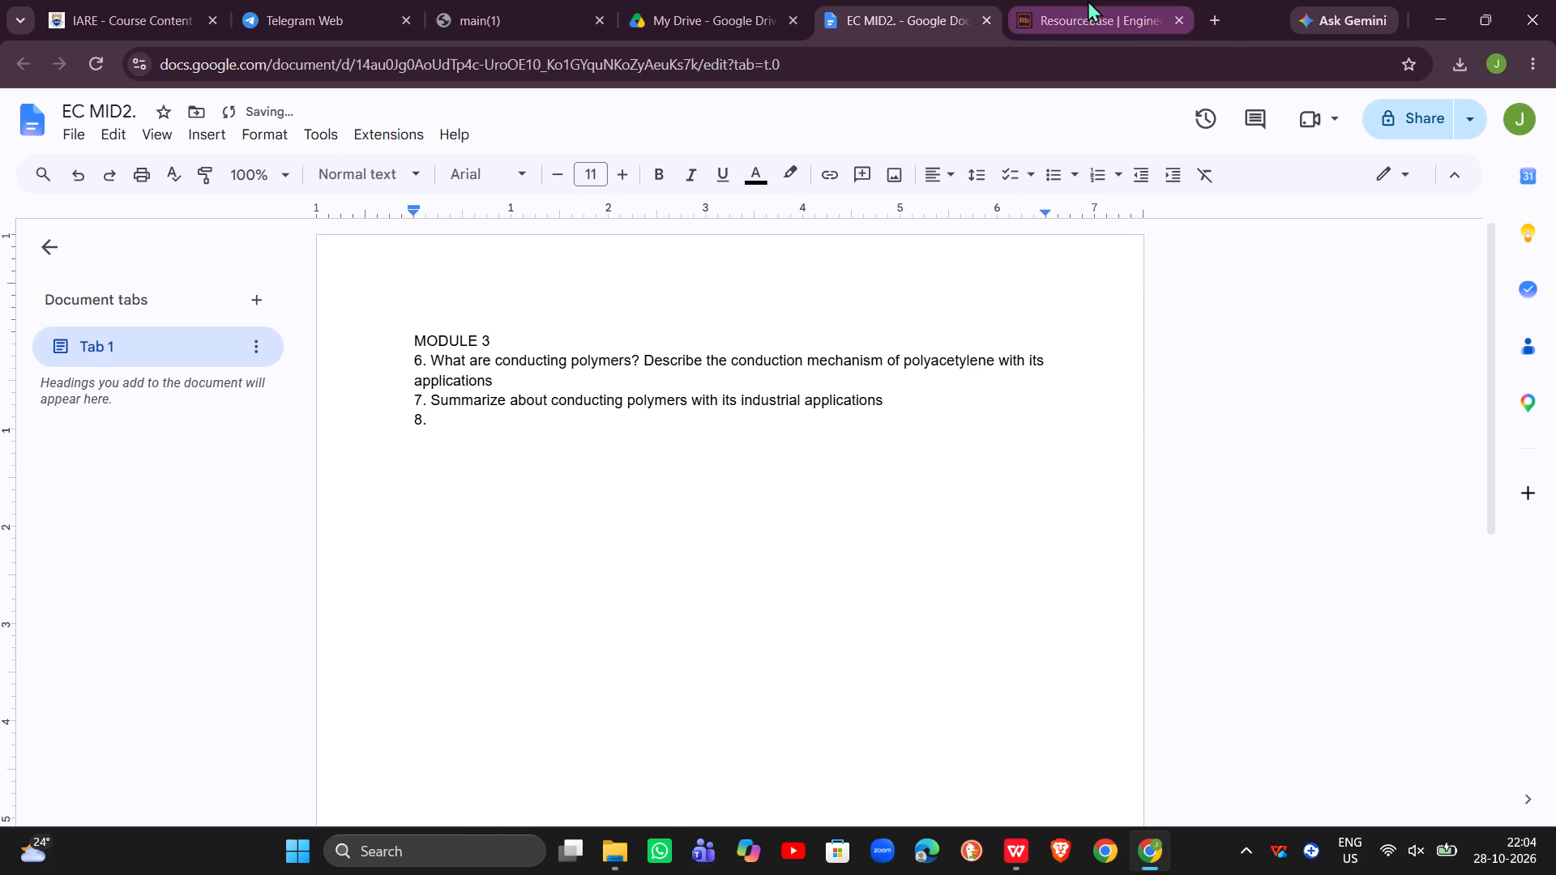
{"action": "left_click_drag", "start_coordinate": [763, 411], "coordinate": [821, 427]}
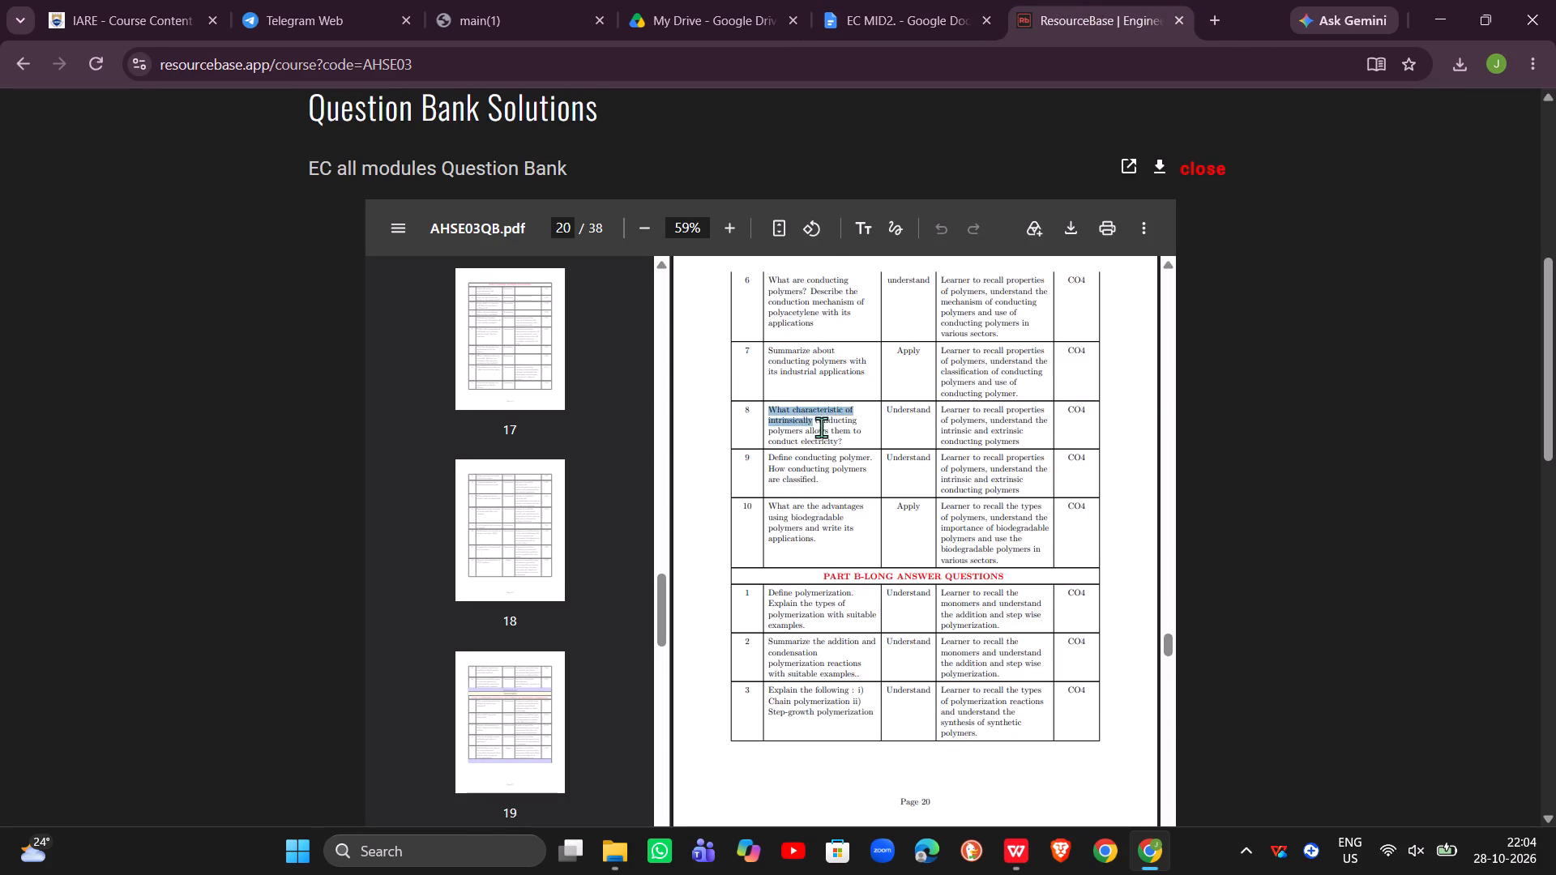
{"action": "left_click_drag", "start_coordinate": [821, 427], "coordinate": [840, 540]}
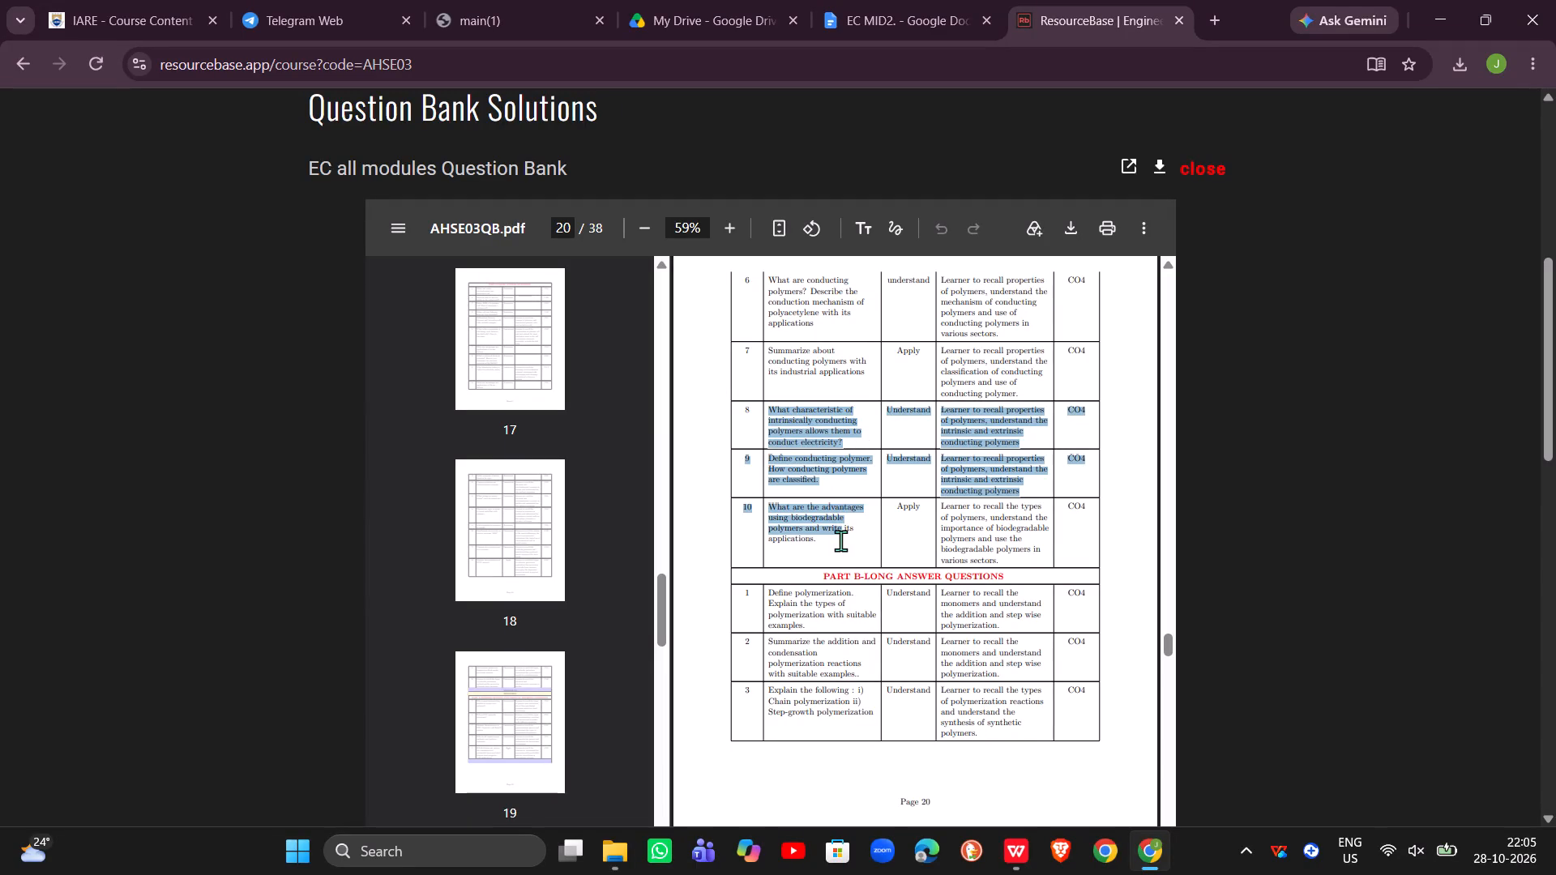
{"action": "left_click_drag", "start_coordinate": [840, 540], "coordinate": [823, 540]}
{"action": "left_click_drag", "start_coordinate": [823, 540], "coordinate": [827, 543]}
{"action": "key", "text": "ctrl+c"}
{"action": "left_click", "coordinate": [919, 0]}
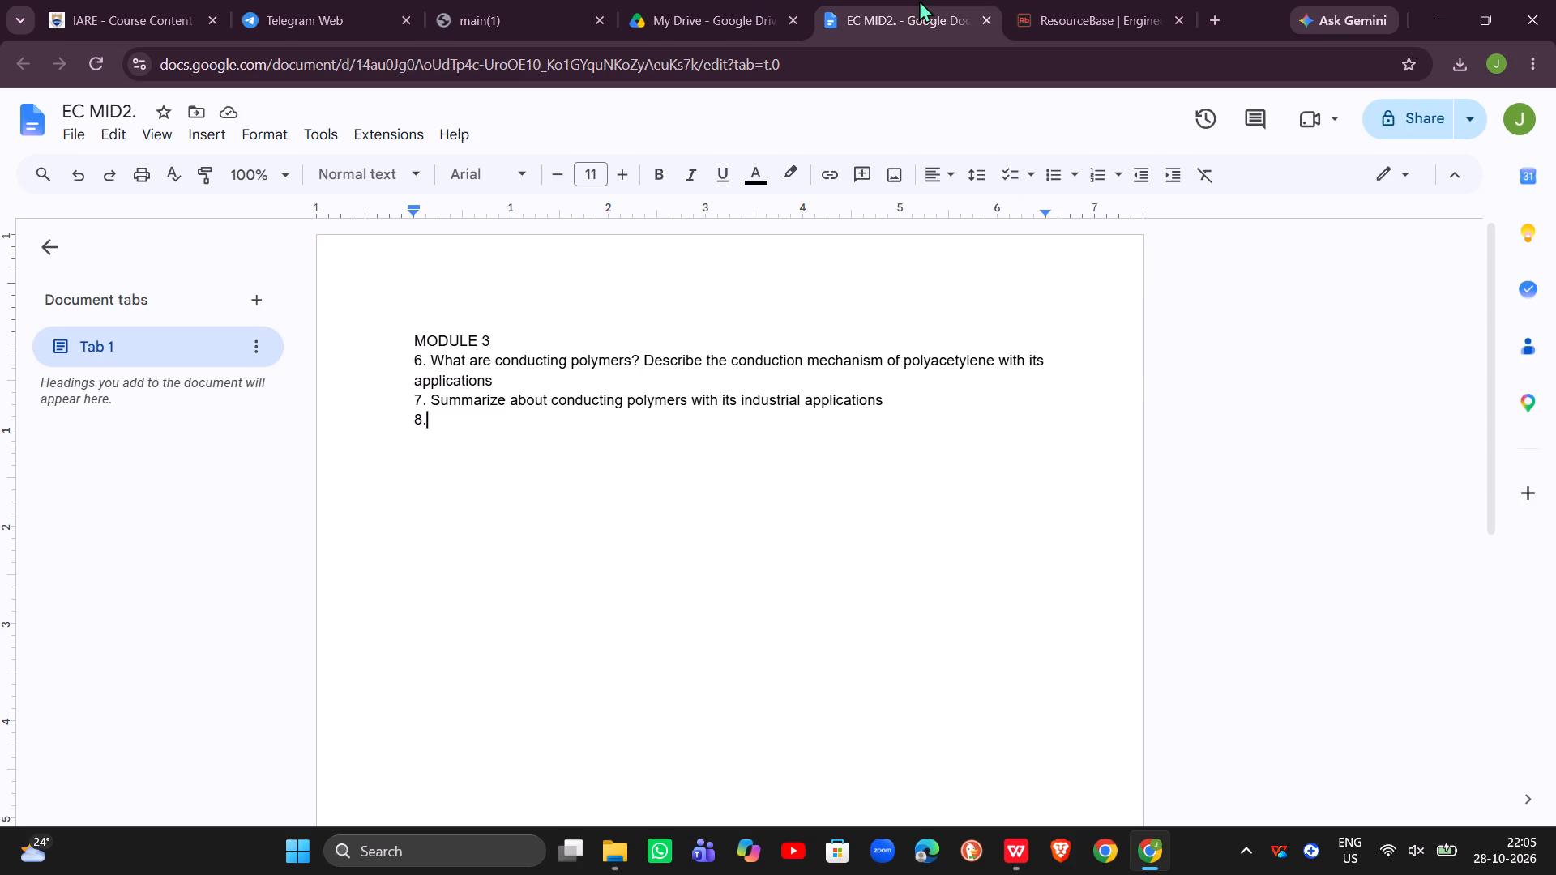
{"action": "key", "text": "ctrl+v"}
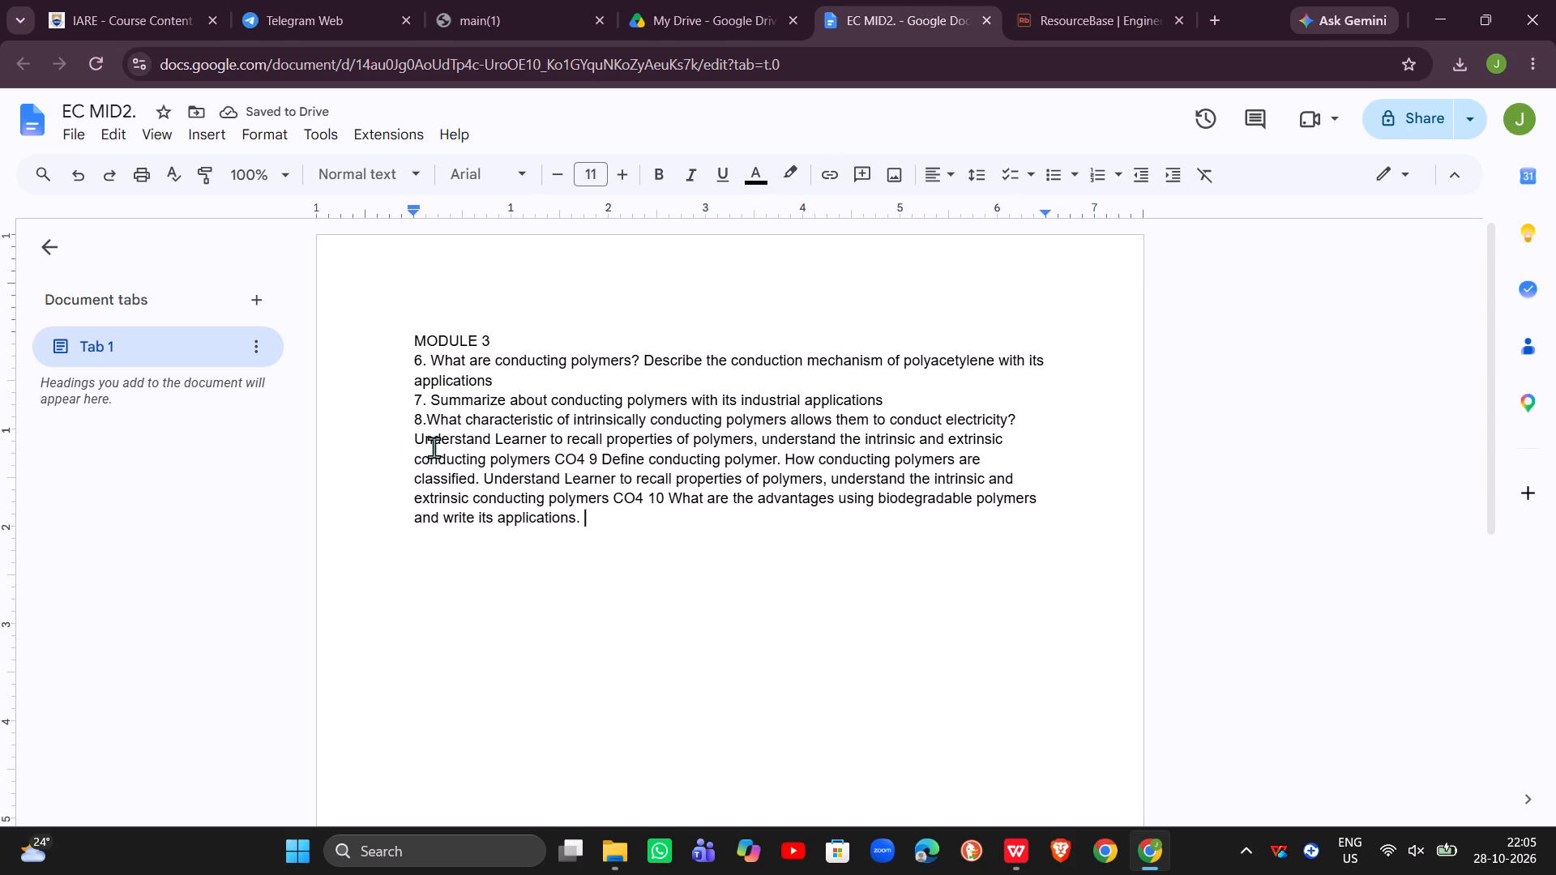
Delete the learner-outcome and CO4 text after question 8, and put question 9 on its own line numbered "9.".
{"action": "left_click_drag", "start_coordinate": [401, 445], "coordinate": [593, 455]}
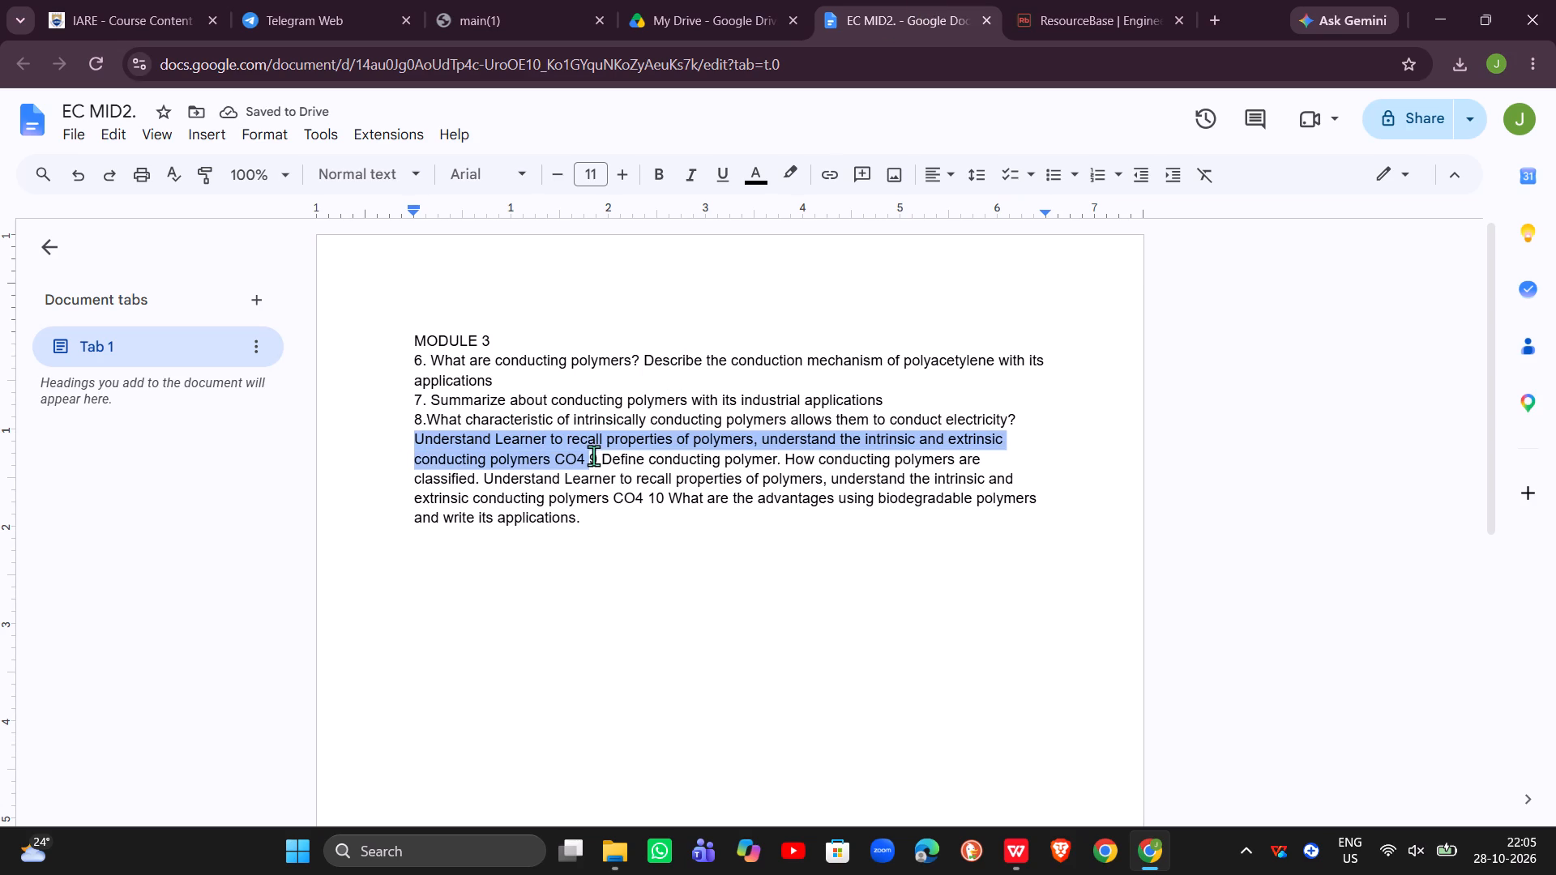
{"action": "left_click_drag", "start_coordinate": [593, 455], "coordinate": [588, 455]}
{"action": "key", "text": "BackSpace"}
{"action": "key", "text": "Return"}
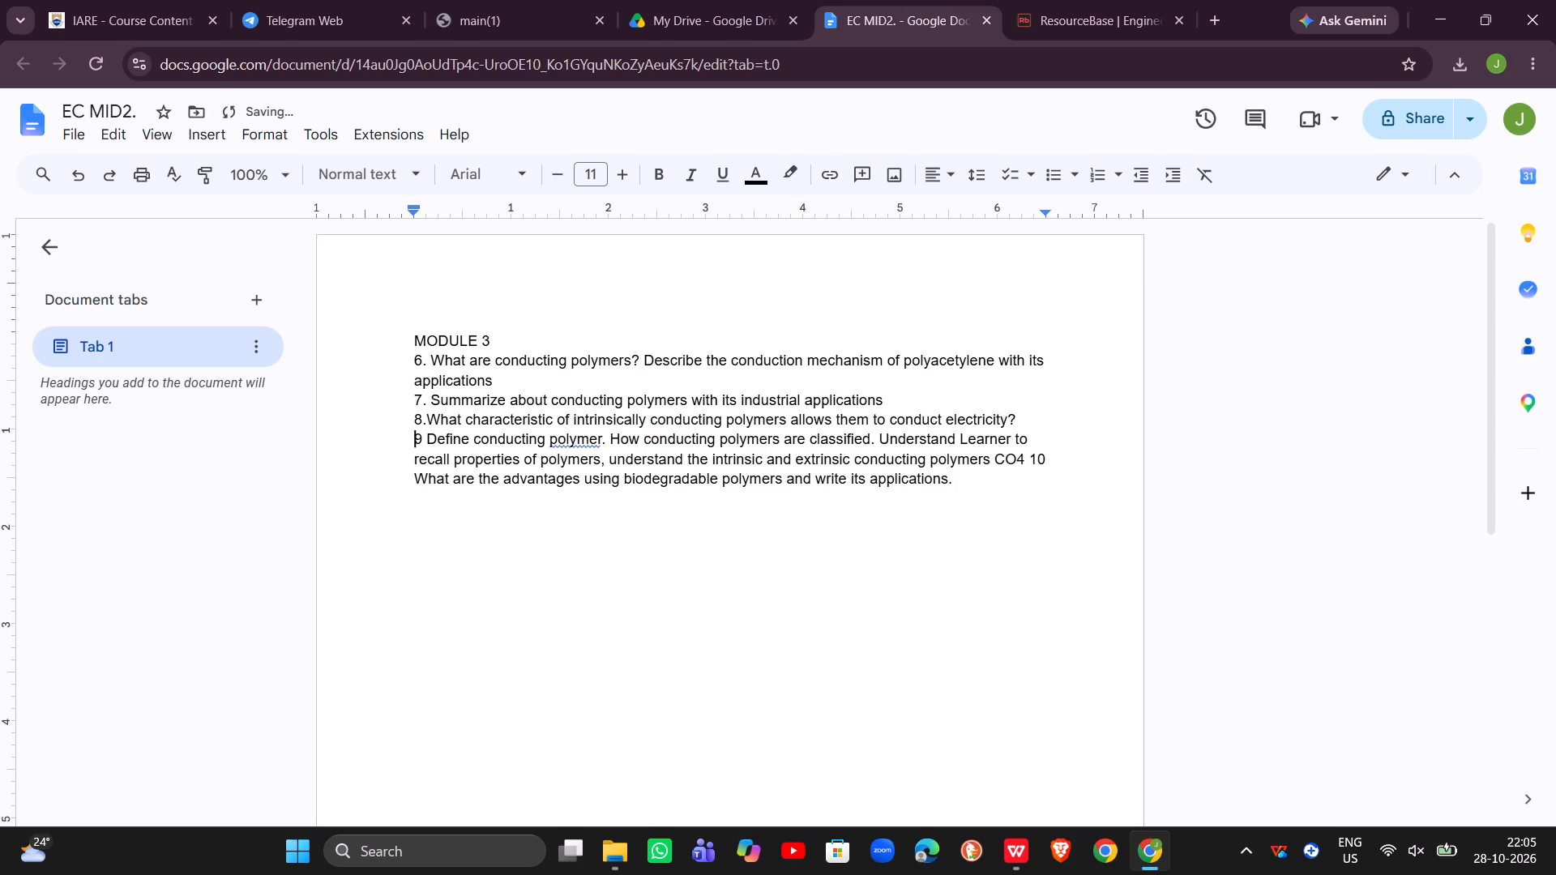
{"action": "key", "text": "Right"}
{"action": "key", "text": "period"}
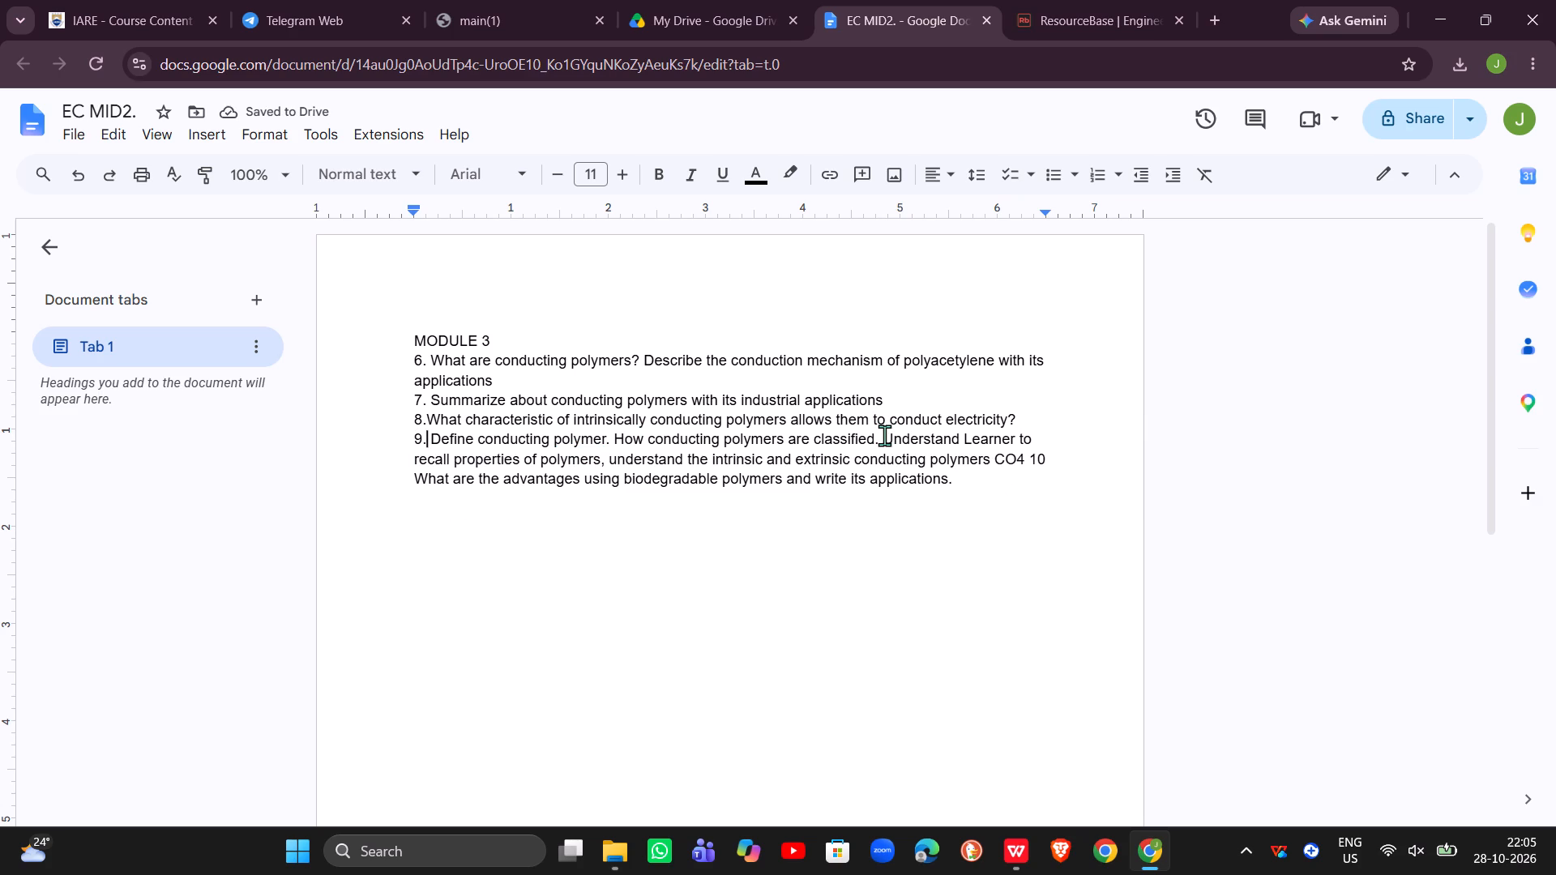
Delete the learner-outcome and CO4 text after question 9, and put question 10 on its own line numbered "10.".
{"action": "left_click_drag", "start_coordinate": [884, 435], "coordinate": [1026, 464]}
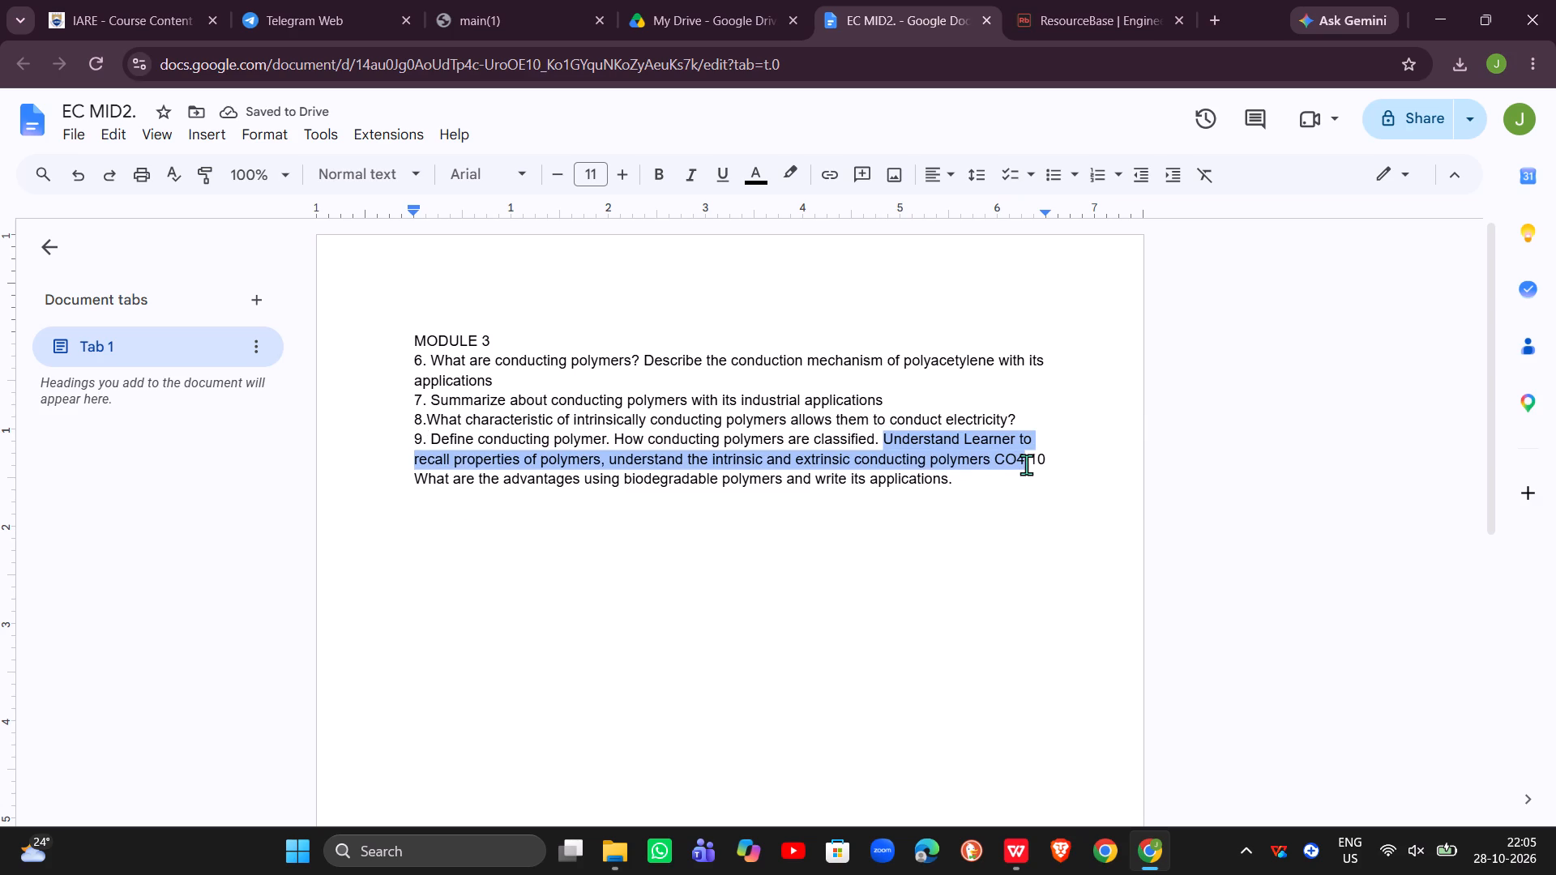
{"action": "key", "text": "BackSpace"}
{"action": "key", "text": "Return"}
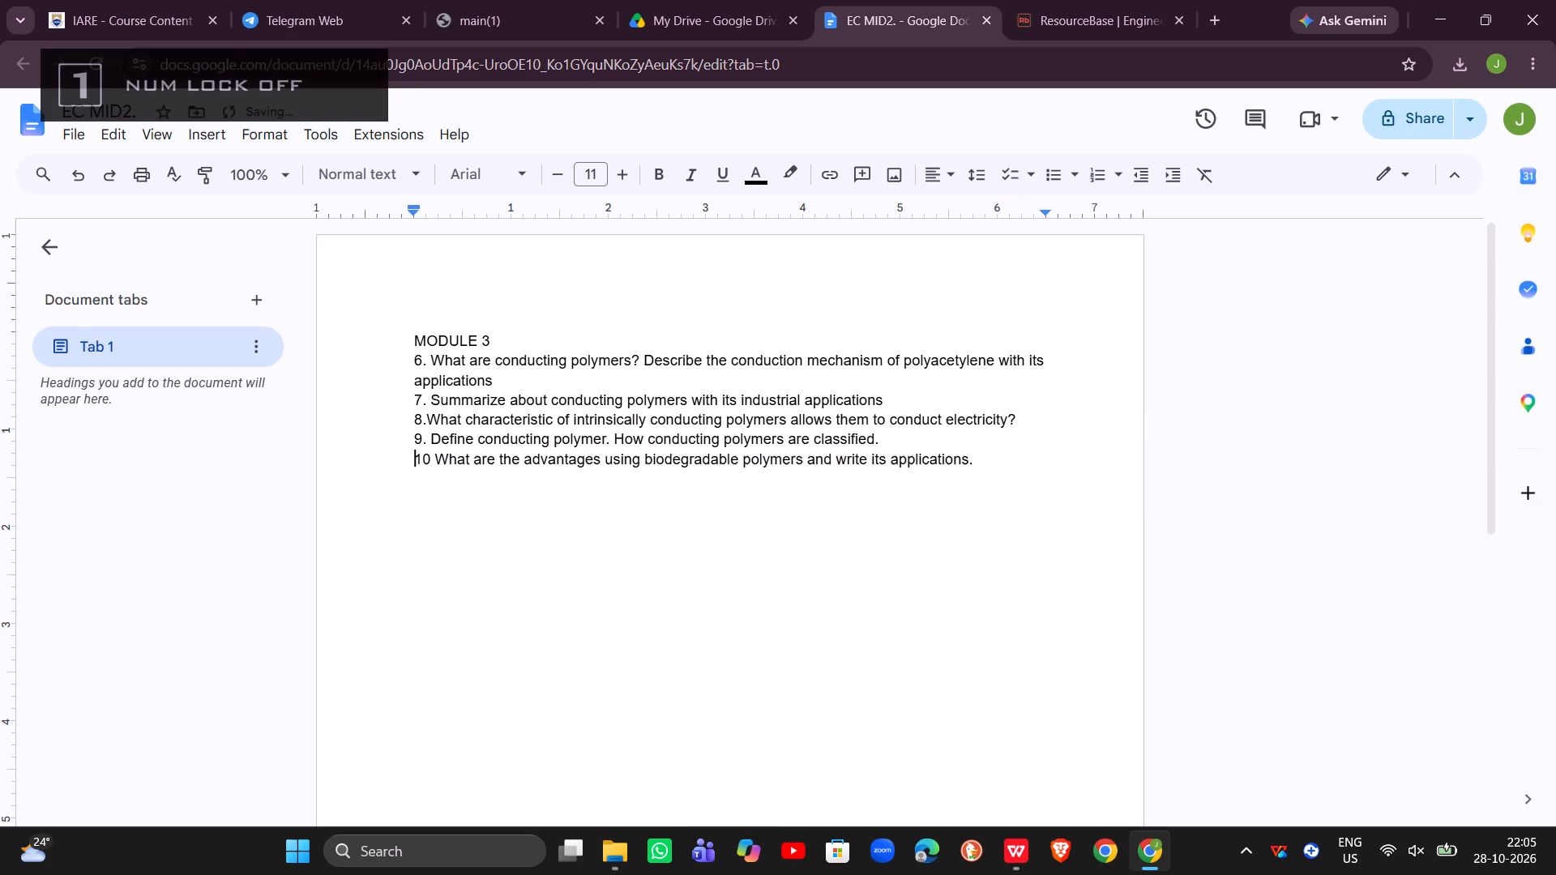
{"action": "key", "text": "Right"}
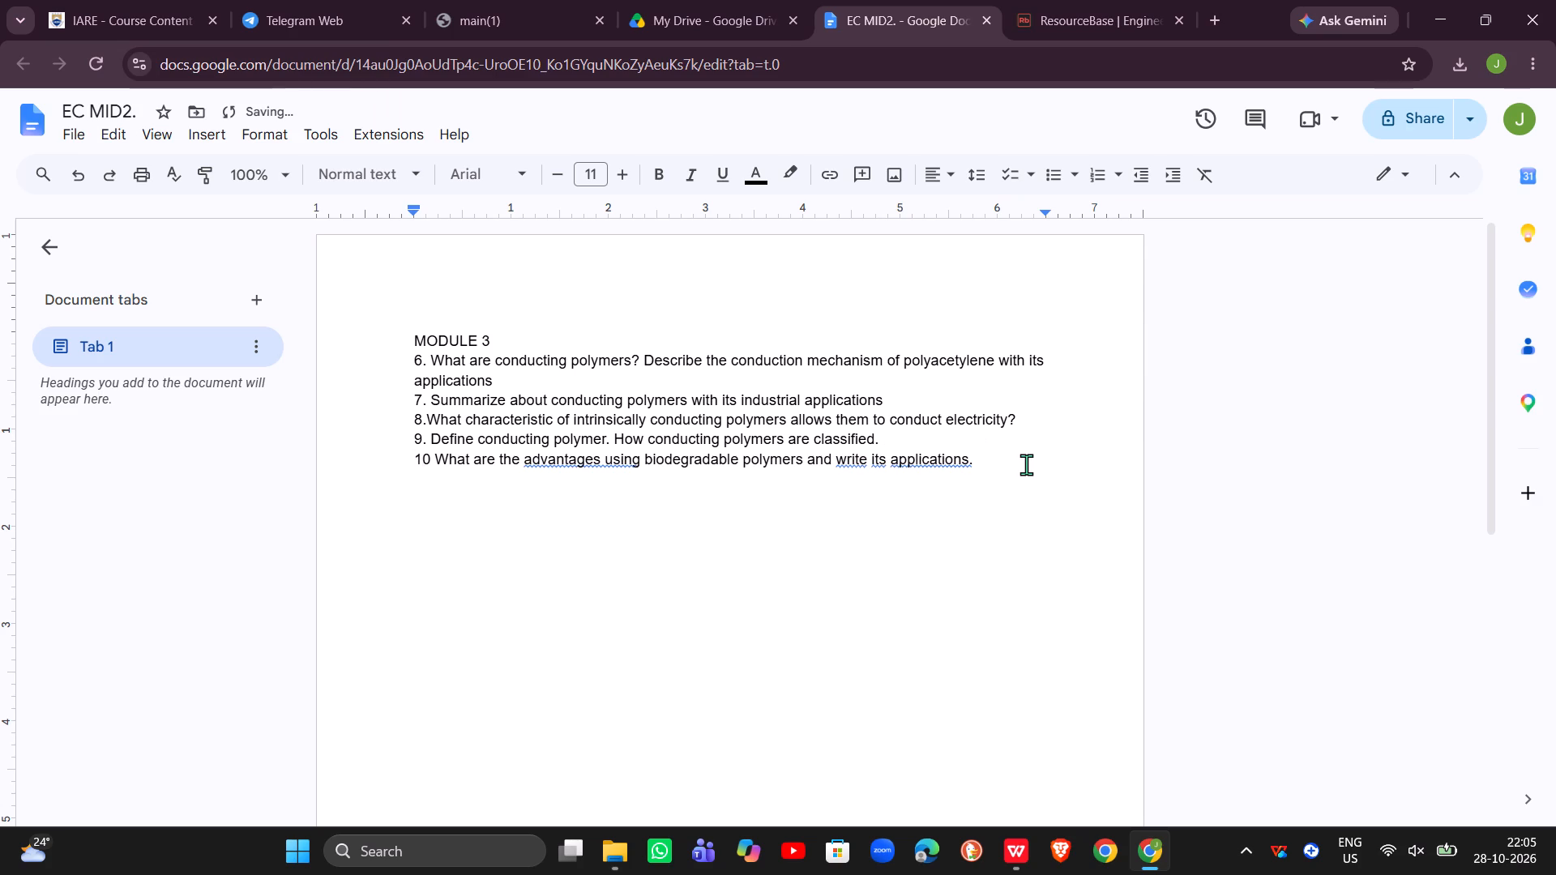
{"action": "key", "text": "Right"}
{"action": "key", "text": "period"}
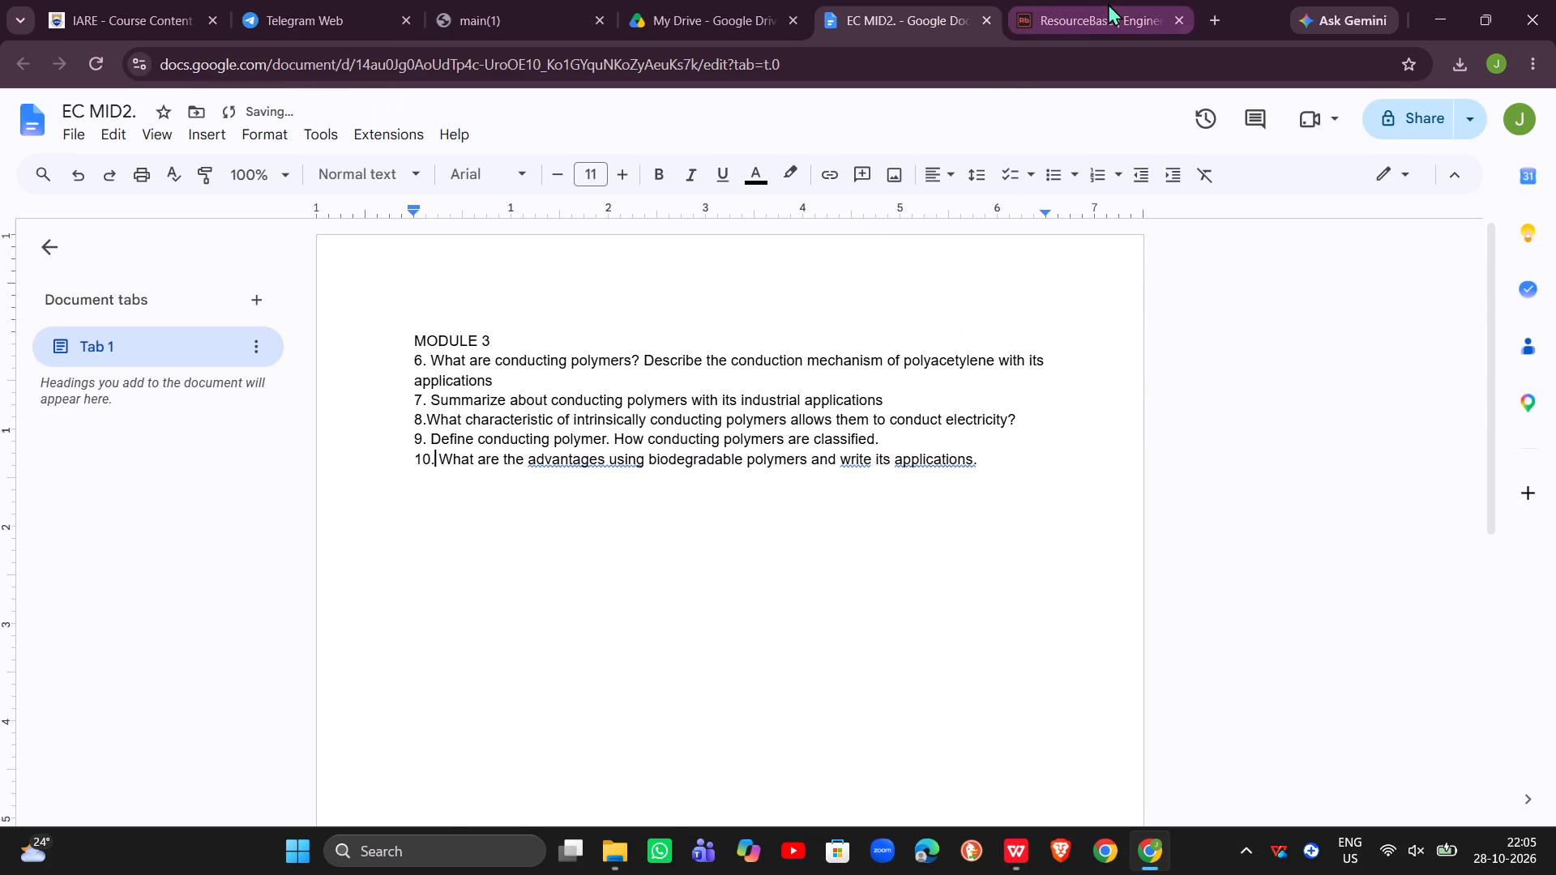
Check the Module III part heading in the question bank and add a "PART A" line below MODULE 3 in the document.
{"action": "left_click", "coordinate": [1108, 3]}
{"action": "scroll", "coordinate": [858, 356], "scroll_direction": "up", "scroll_amount": 3}
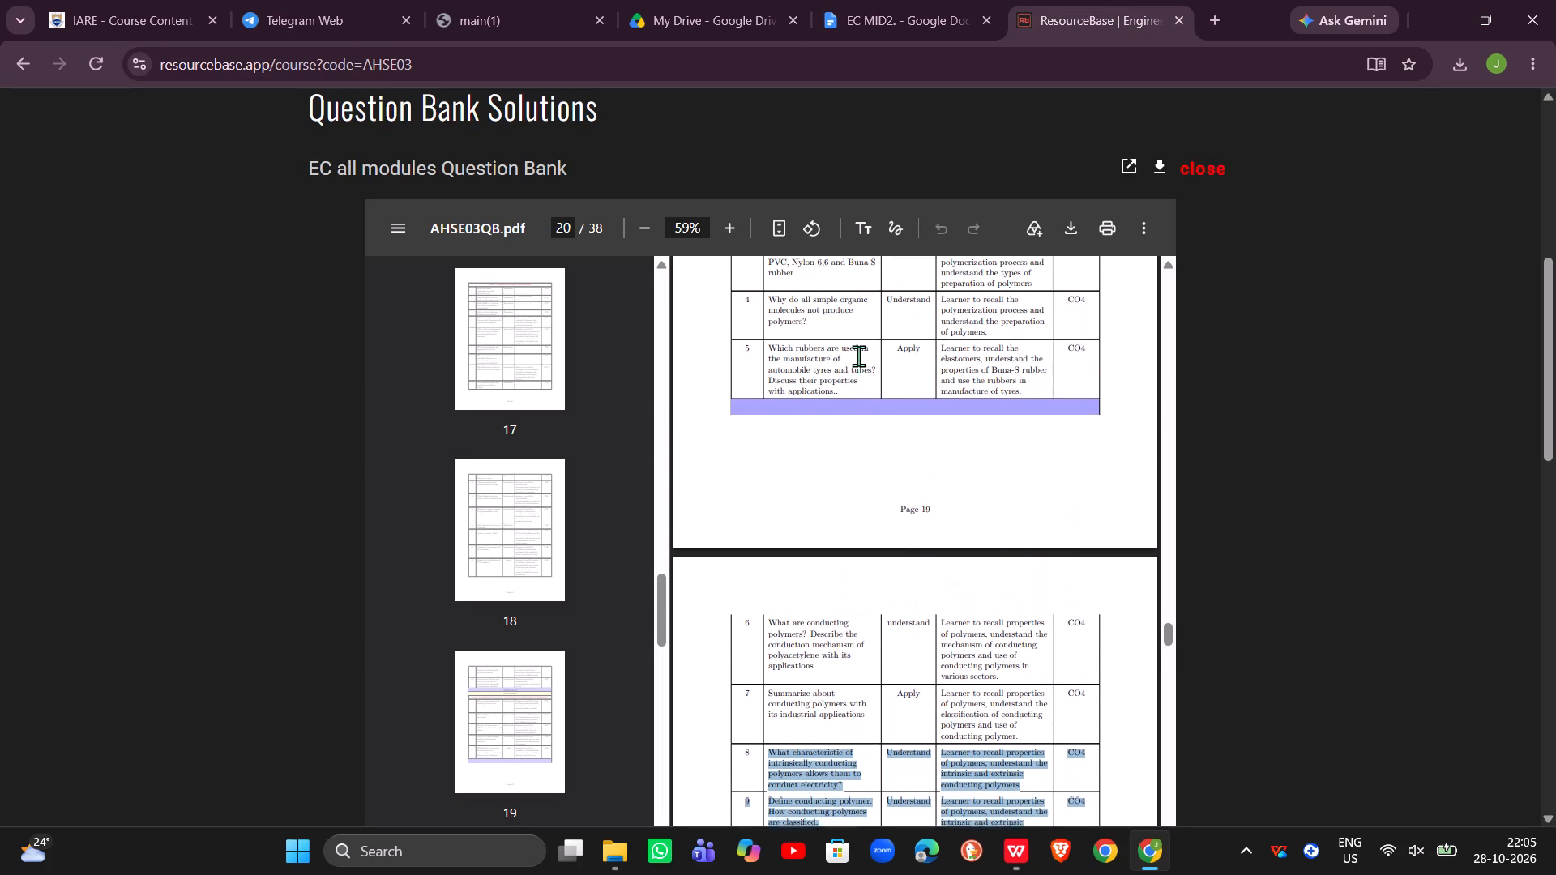
{"action": "scroll", "coordinate": [858, 356], "scroll_direction": "up", "scroll_amount": 1}
{"action": "left_click", "coordinate": [794, 618]}
{"action": "scroll", "coordinate": [794, 618], "scroll_direction": "up", "scroll_amount": 1}
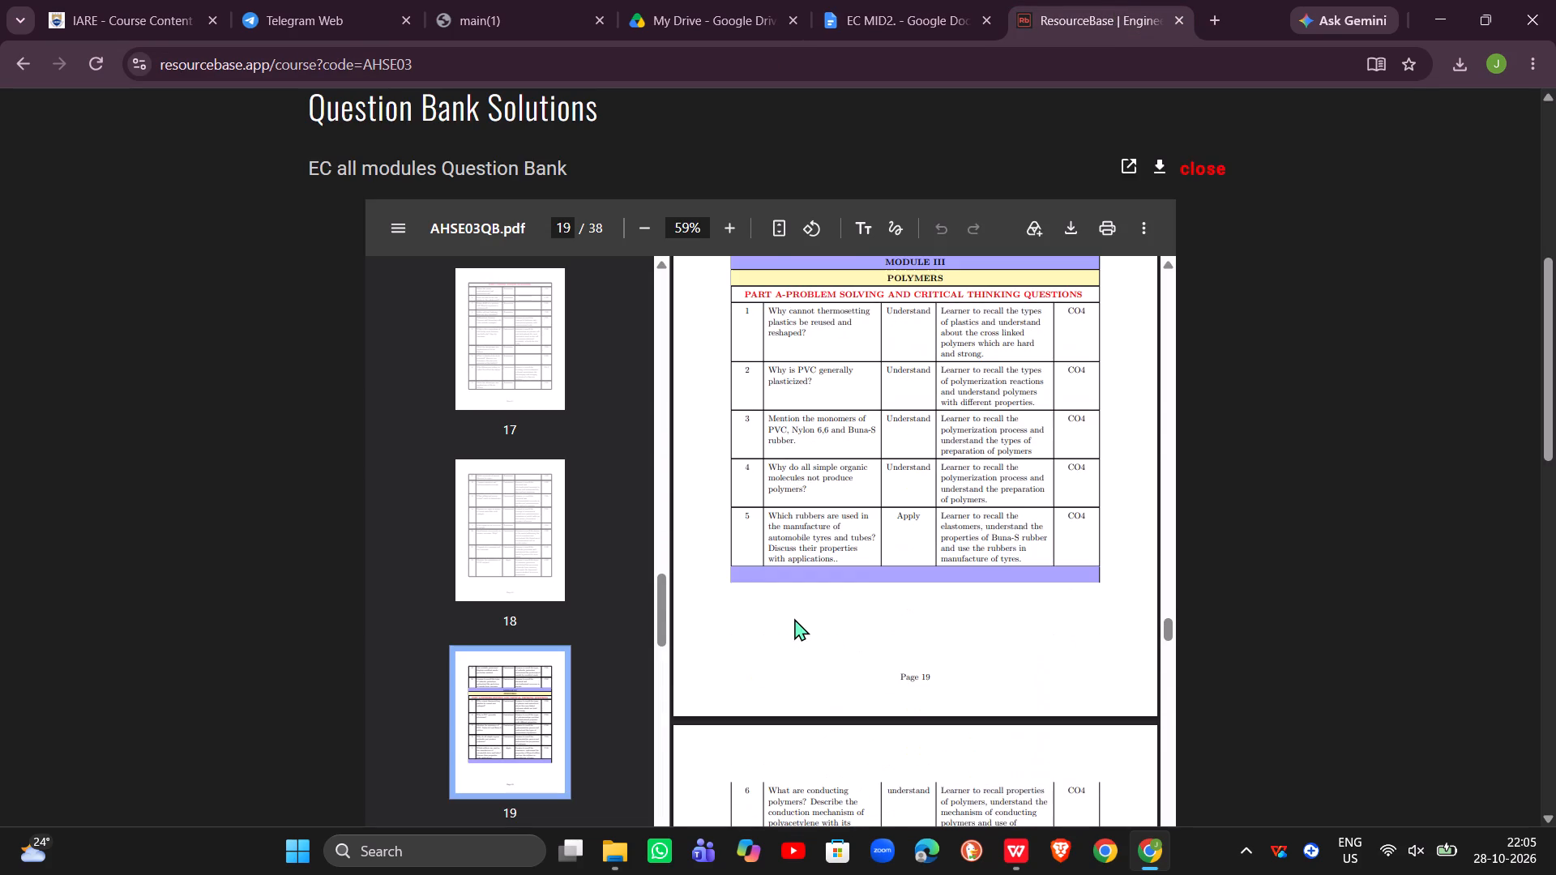
{"action": "left_click", "coordinate": [936, 11]}
{"action": "left_click", "coordinate": [536, 335]}
{"action": "key", "text": "Return"}
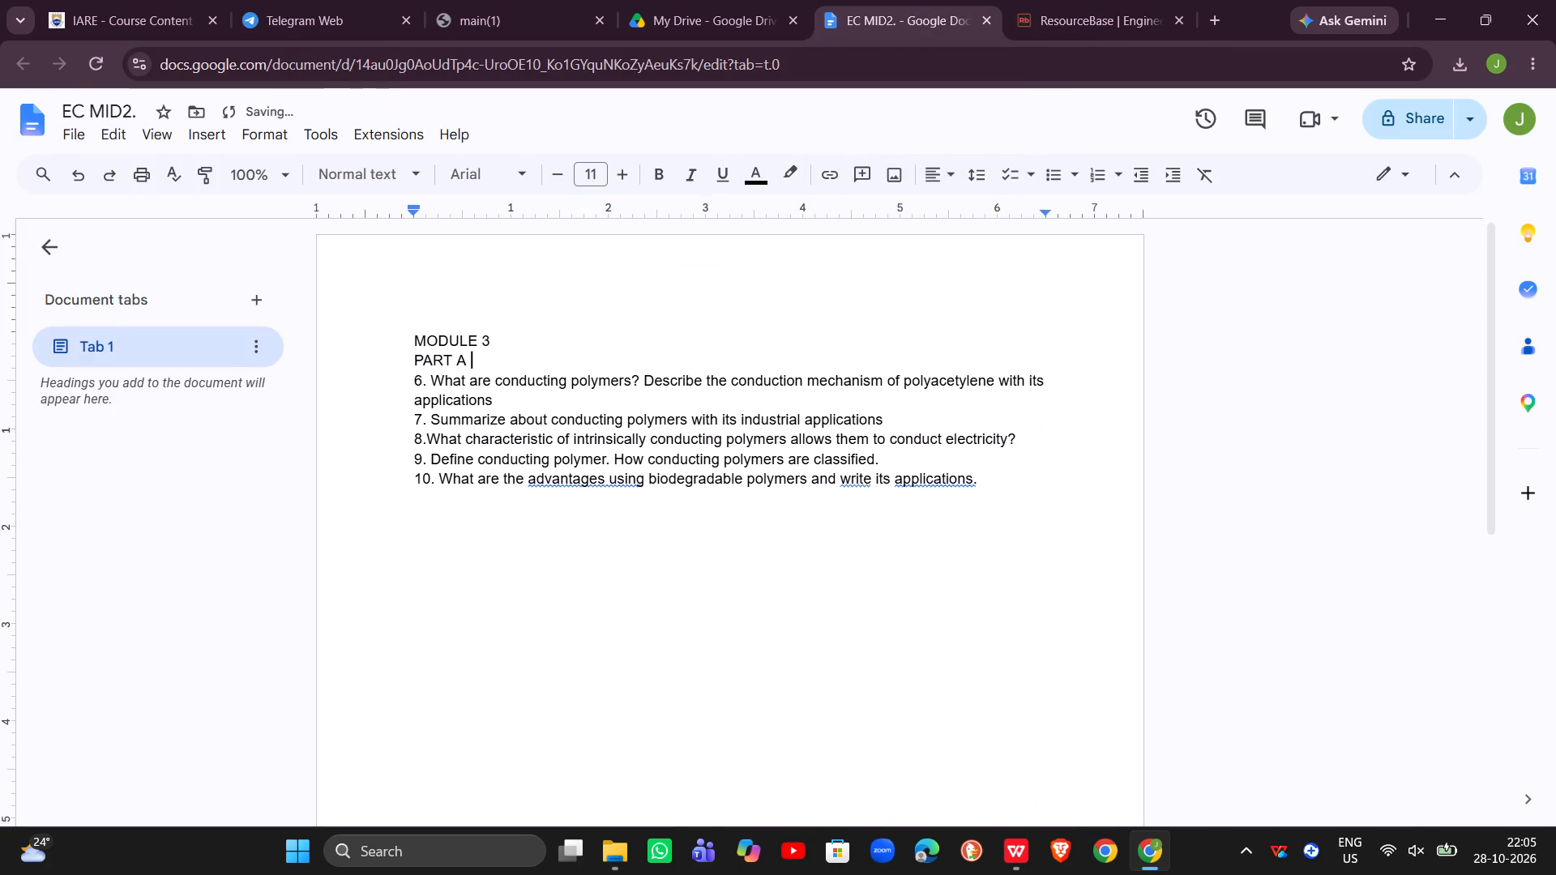
Place the cursor after question 6, switch to the WPS Office presentation and copy the definition paragraph on slide 3, Conducting Polymers.
{"action": "left_click", "coordinate": [507, 400]}
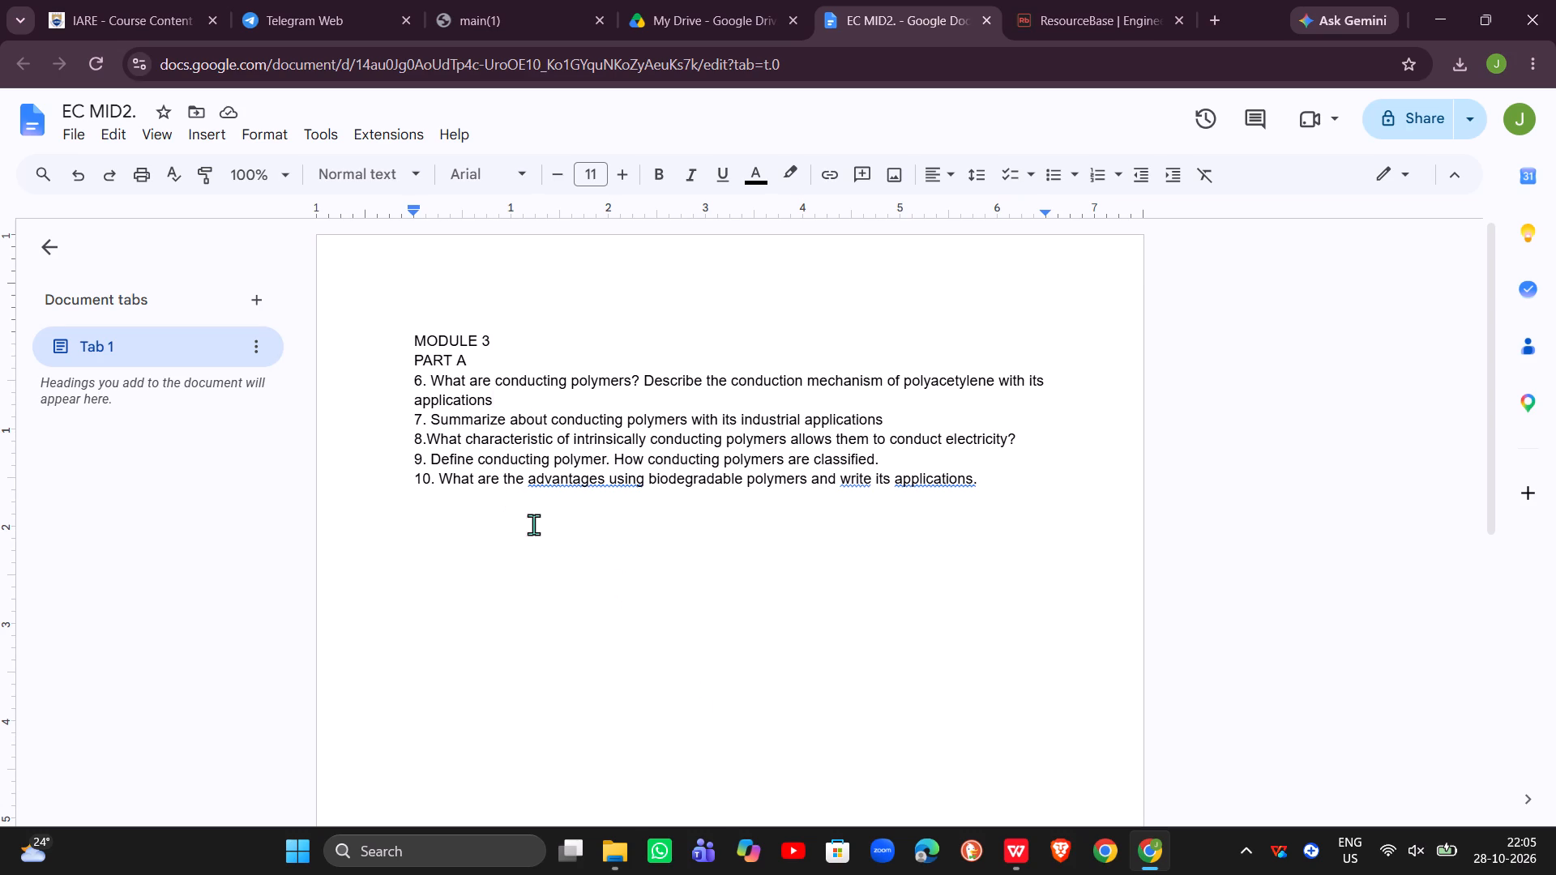
{"action": "left_click", "coordinate": [1002, 856]}
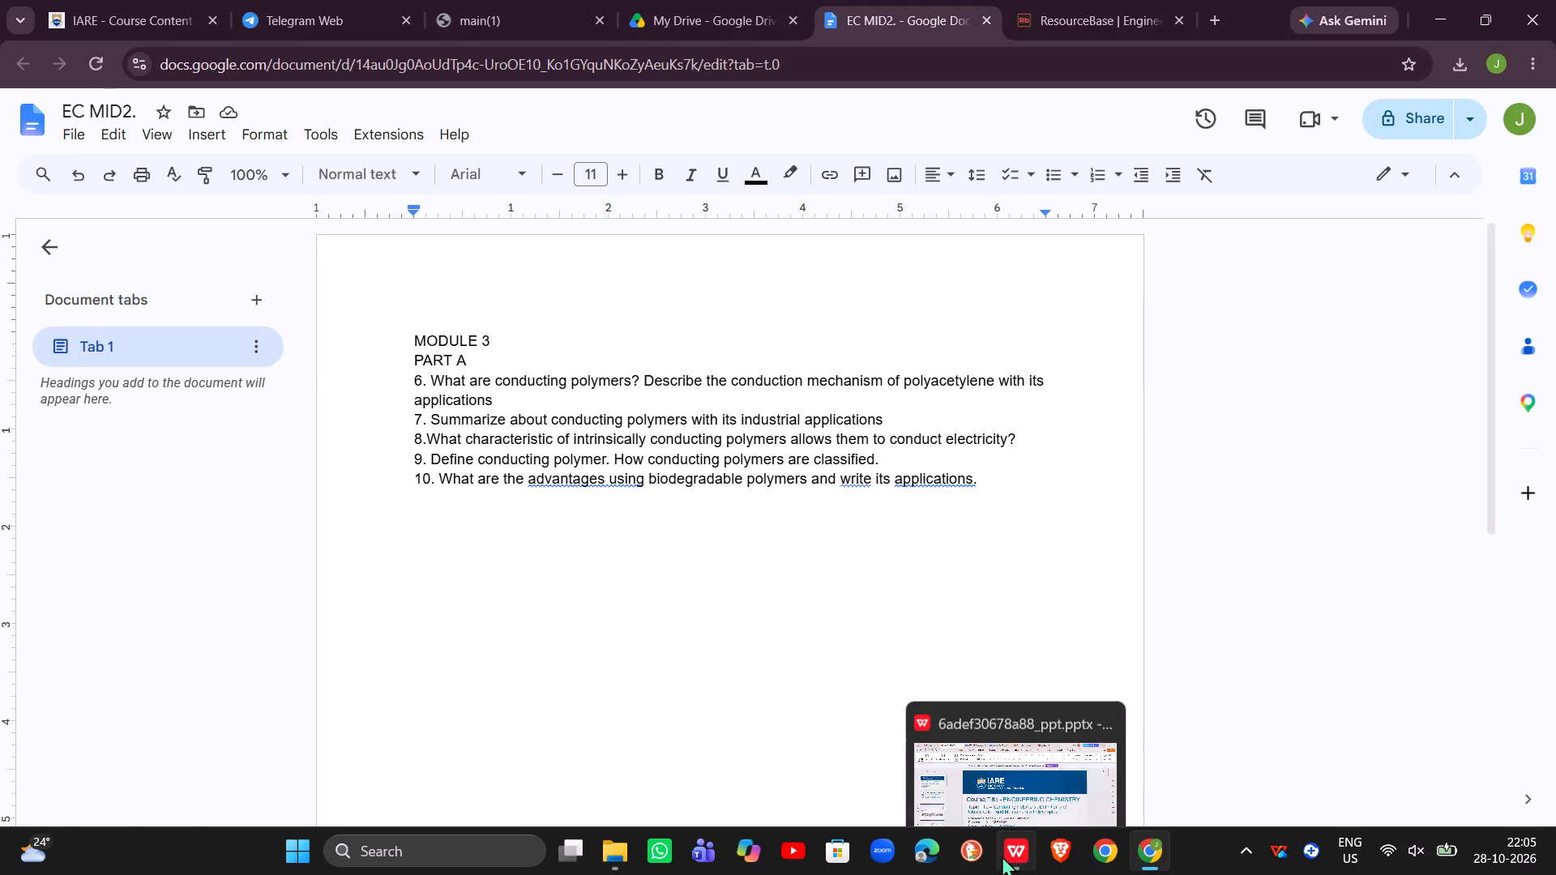
{"action": "left_click", "coordinate": [177, 400]}
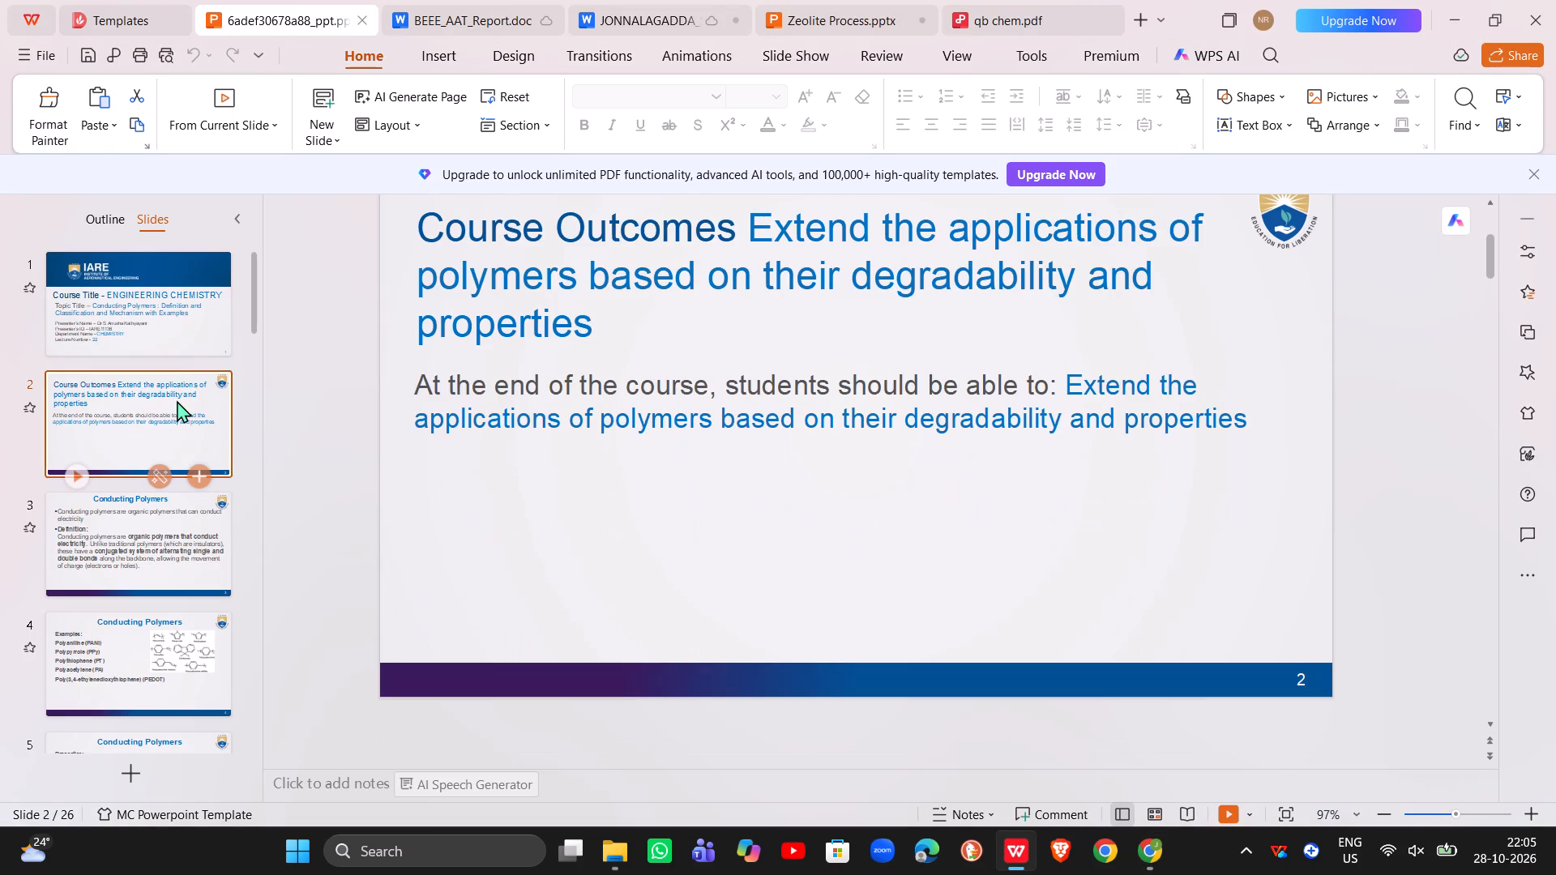
{"action": "key", "text": "Down"}
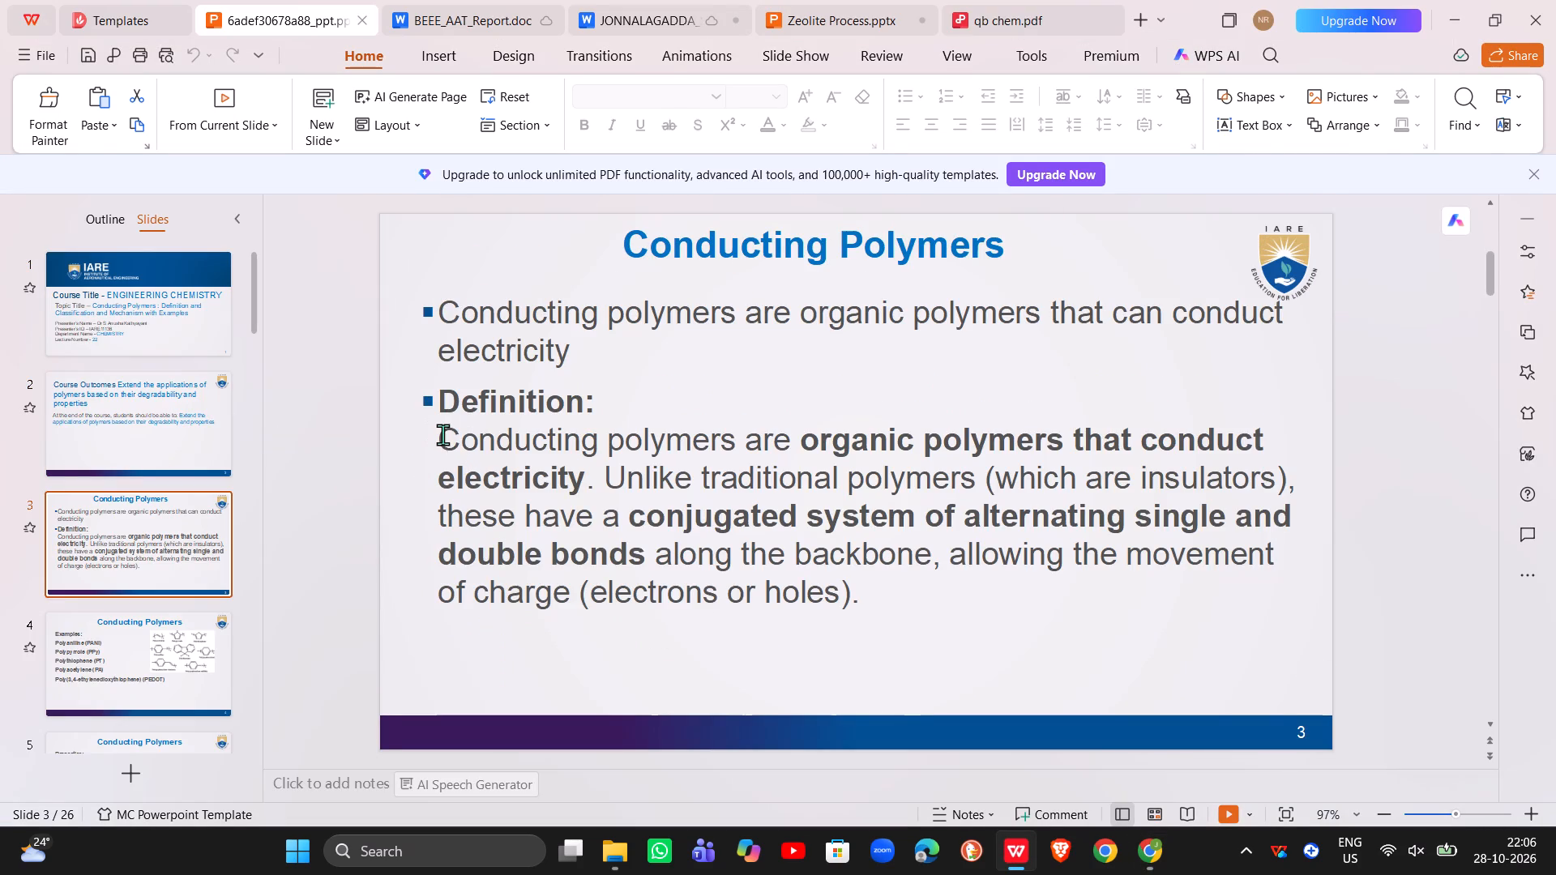
{"action": "left_click_drag", "start_coordinate": [442, 434], "coordinate": [896, 609]}
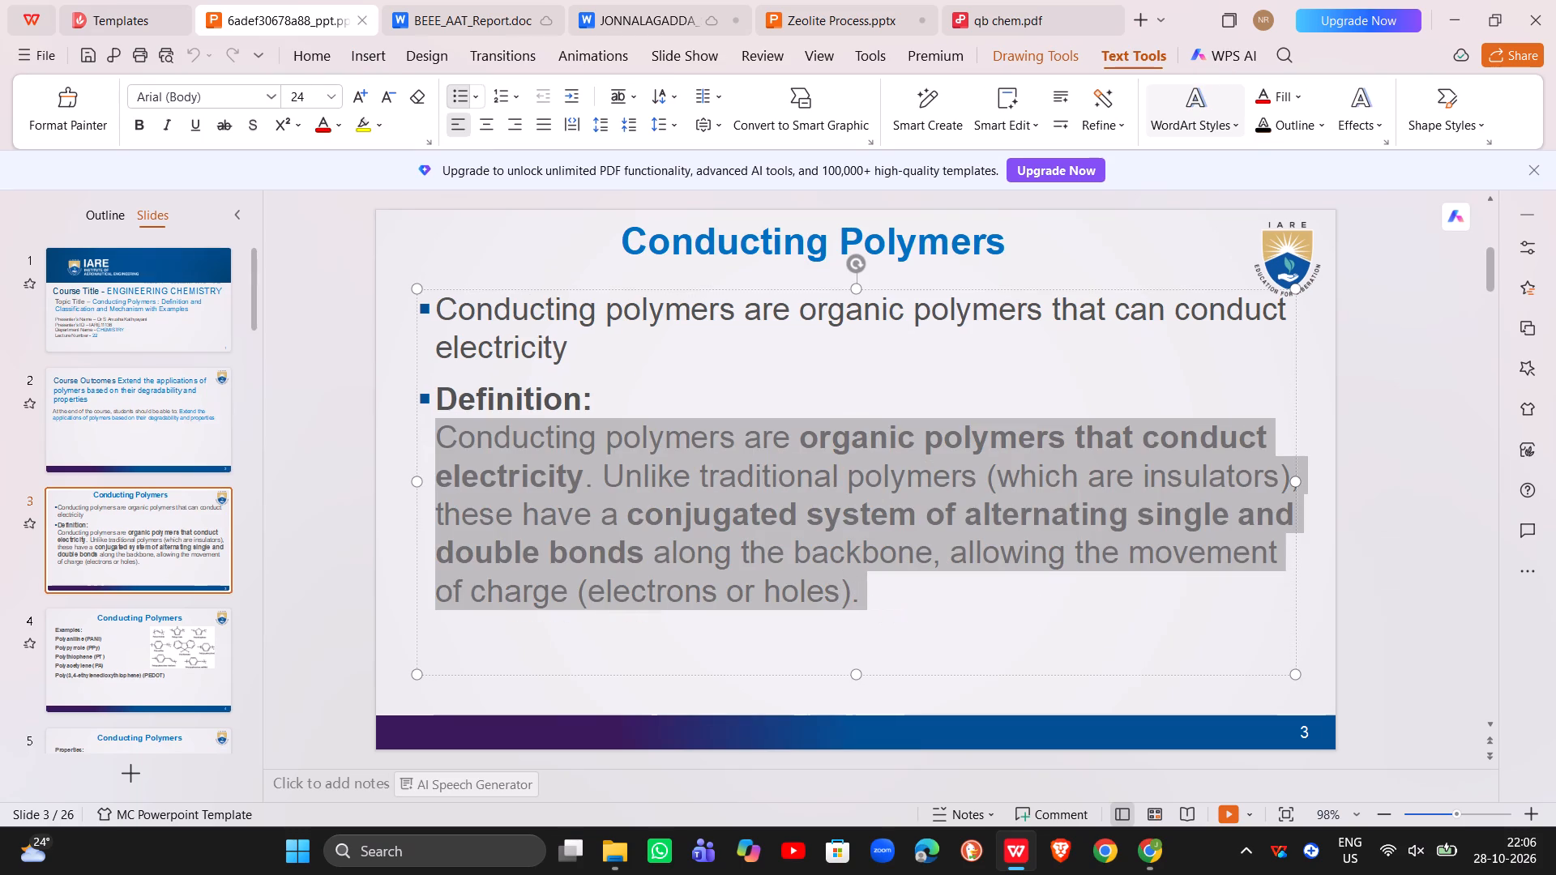
{"action": "right_click", "coordinate": [934, 539]}
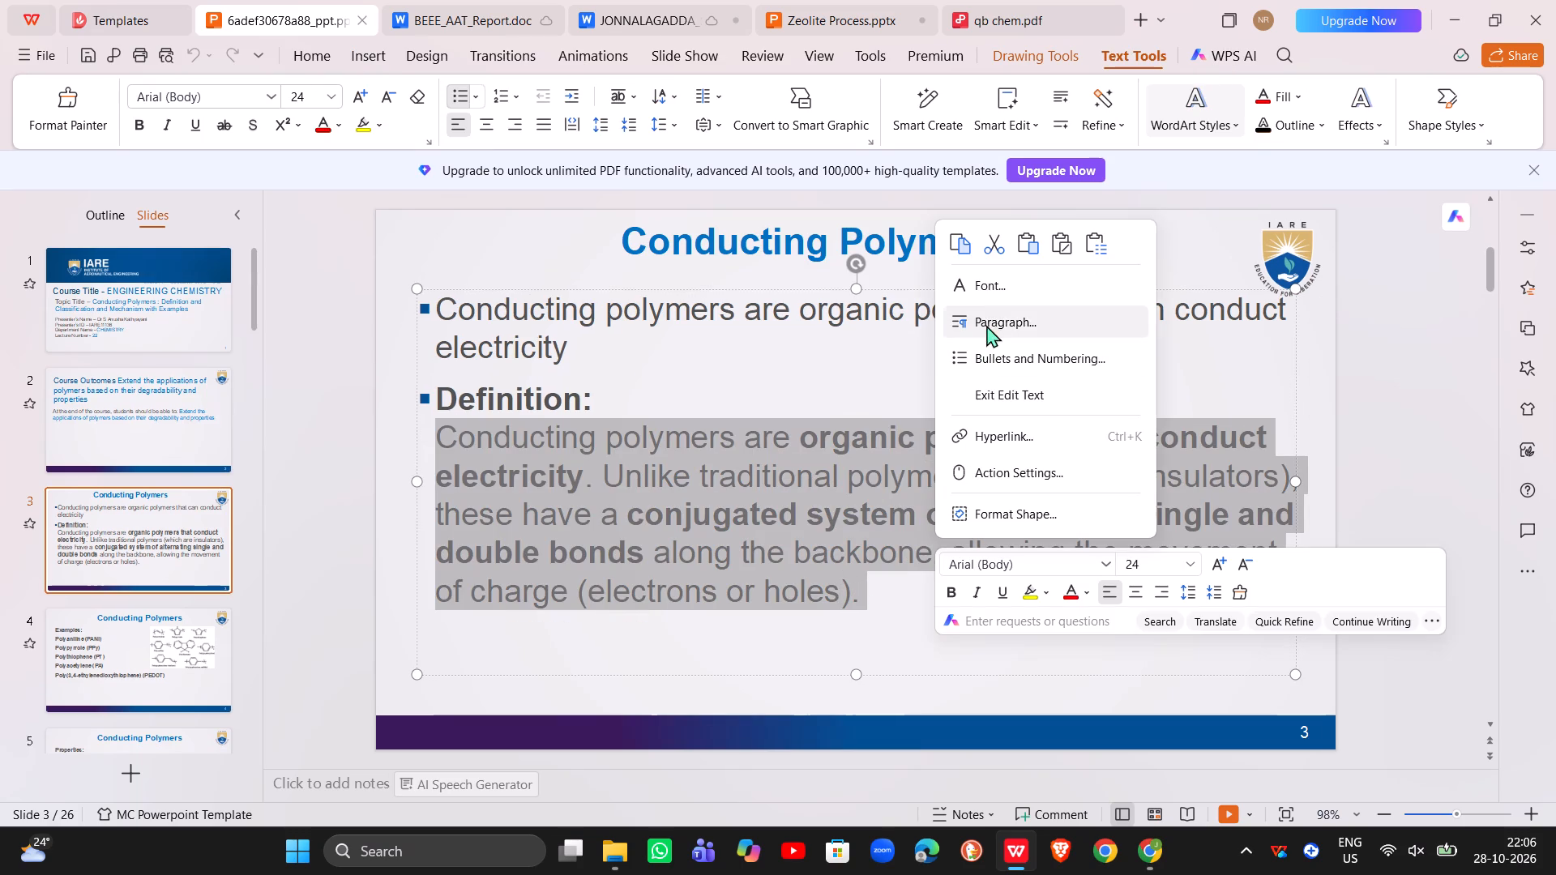
{"action": "left_click", "coordinate": [962, 248]}
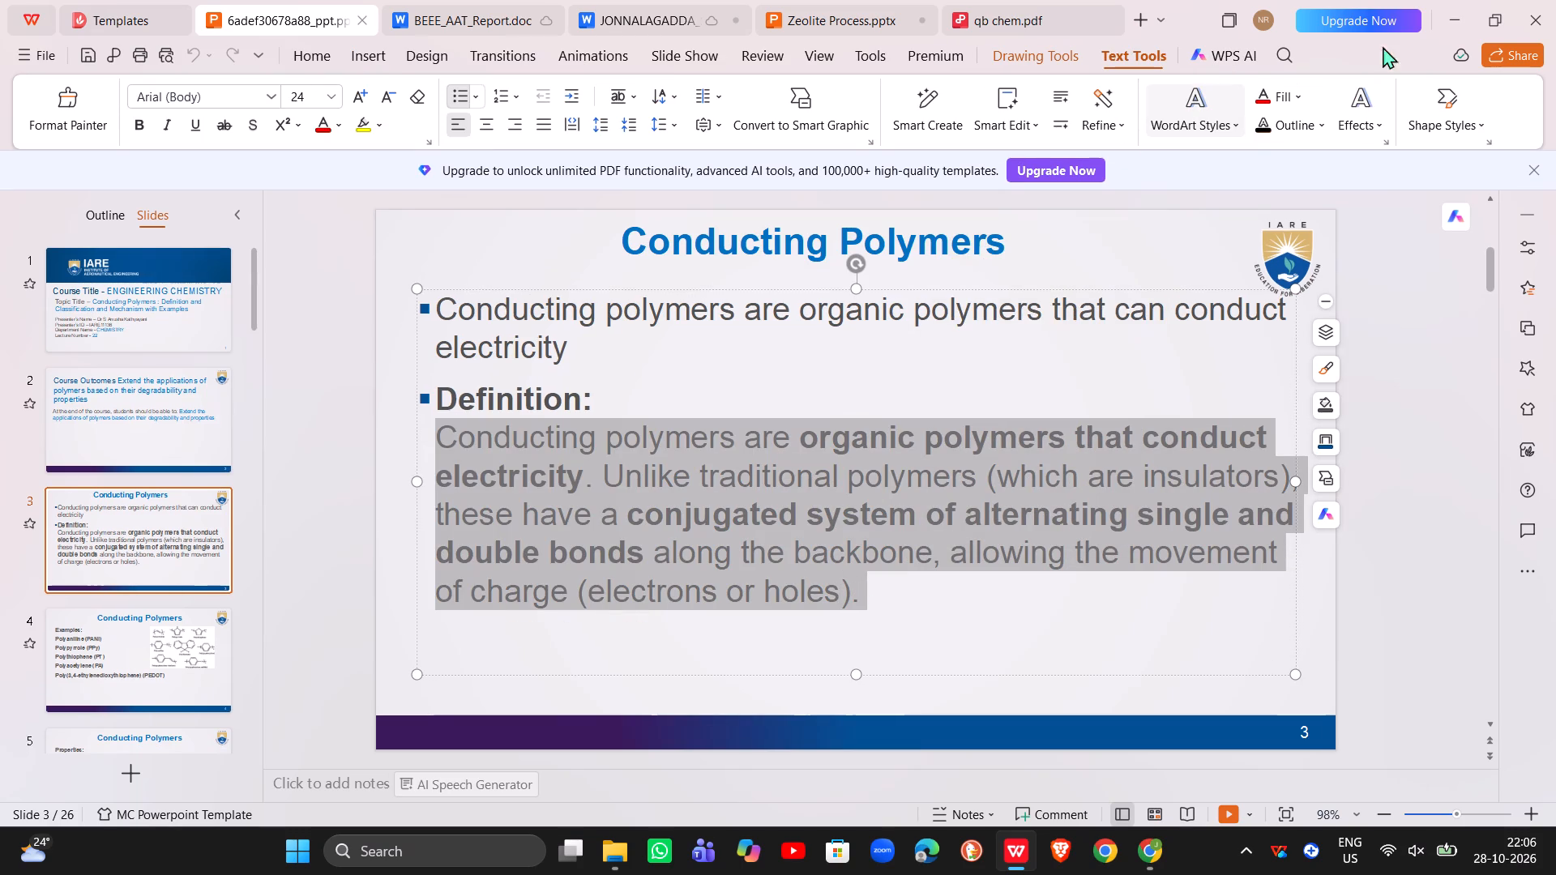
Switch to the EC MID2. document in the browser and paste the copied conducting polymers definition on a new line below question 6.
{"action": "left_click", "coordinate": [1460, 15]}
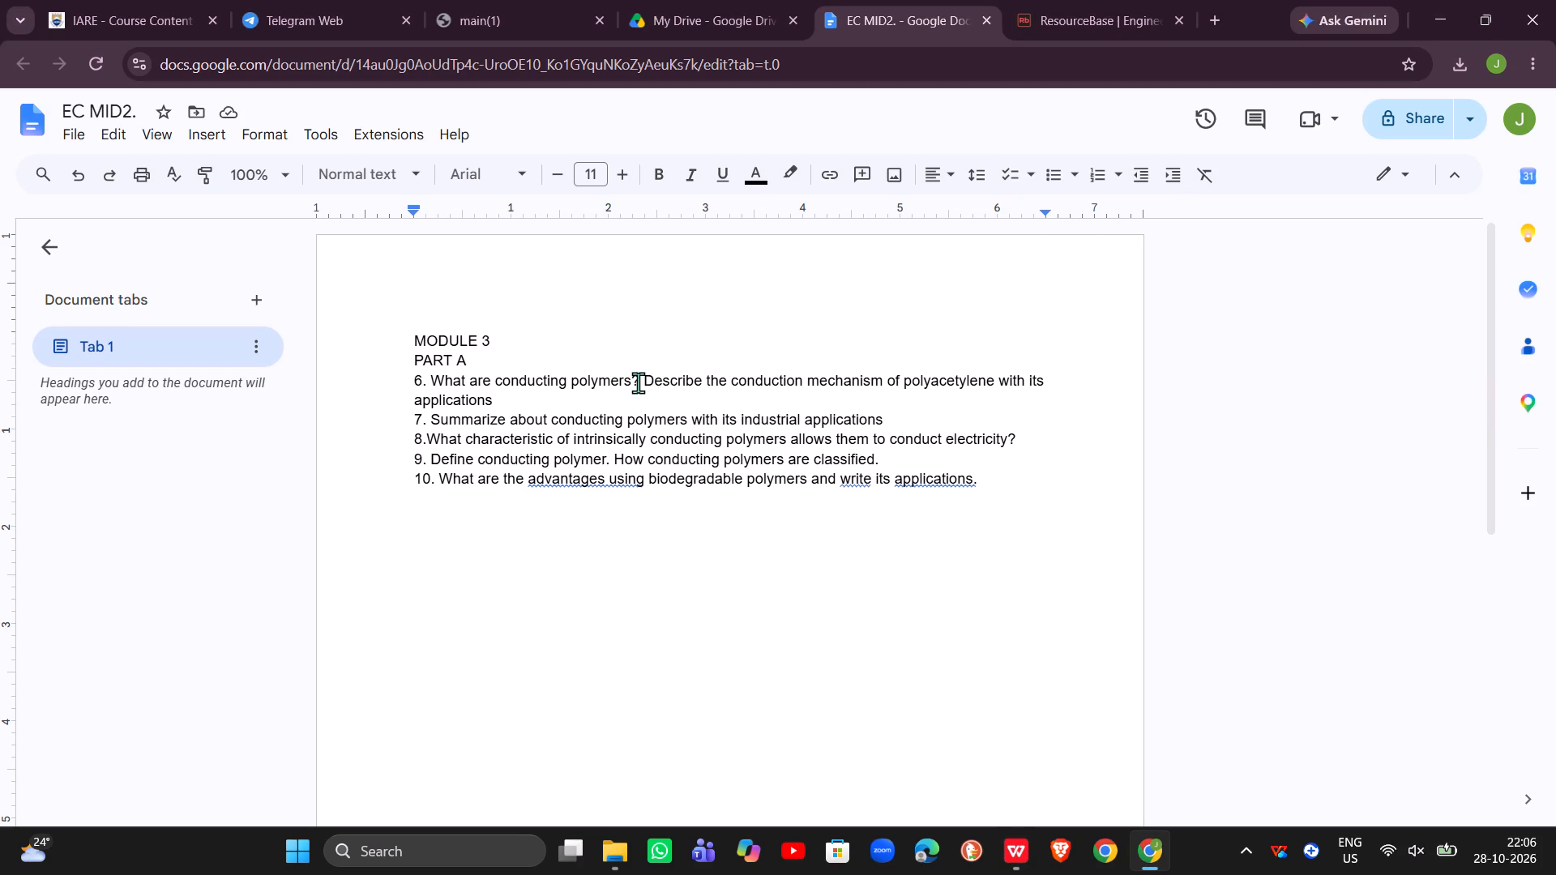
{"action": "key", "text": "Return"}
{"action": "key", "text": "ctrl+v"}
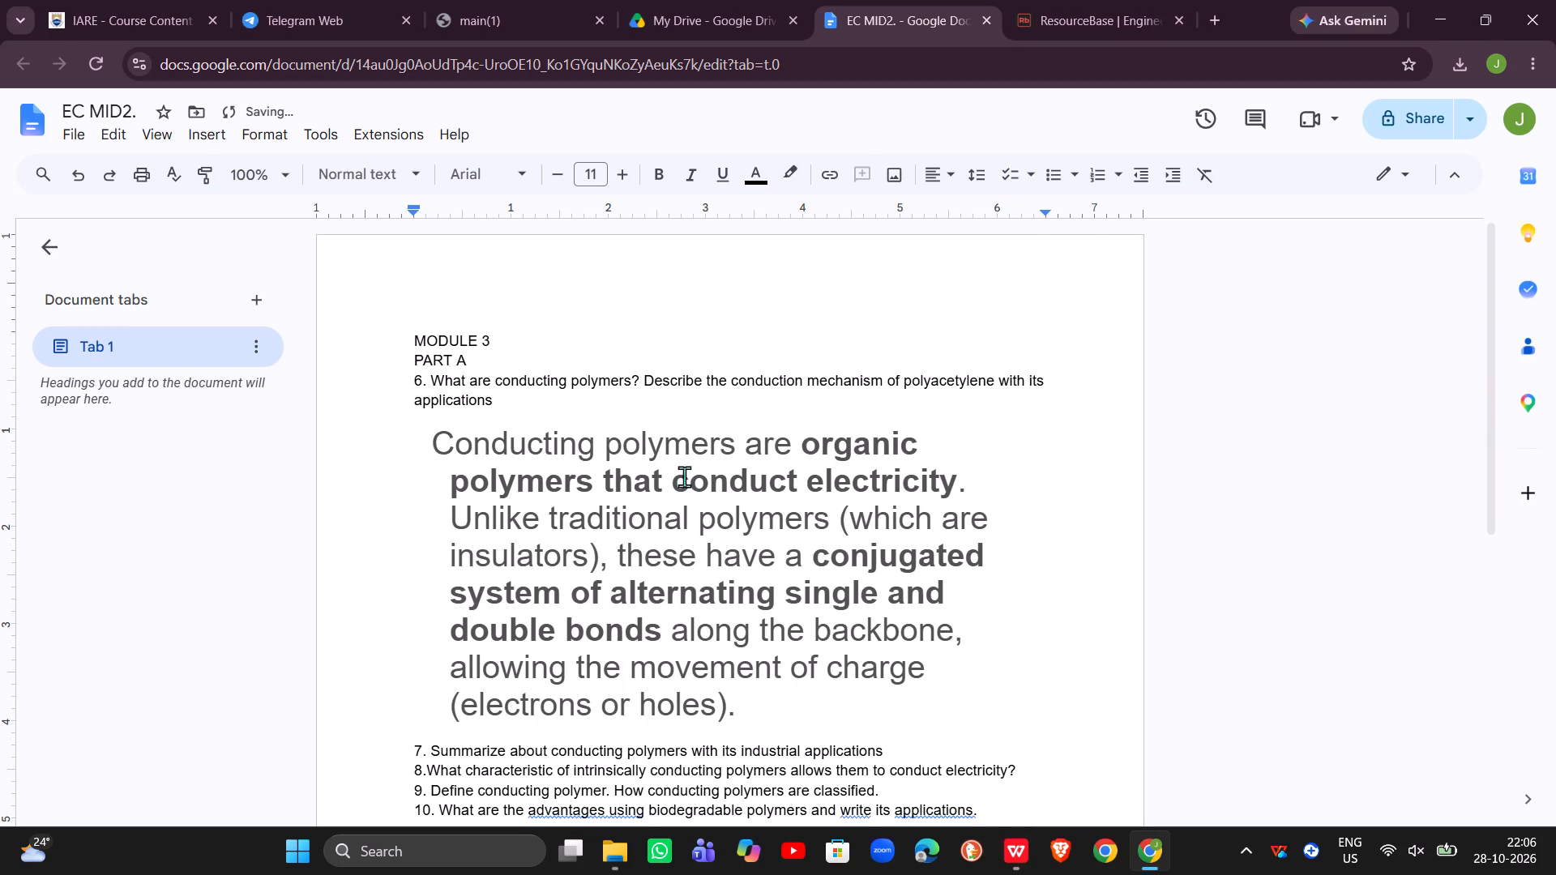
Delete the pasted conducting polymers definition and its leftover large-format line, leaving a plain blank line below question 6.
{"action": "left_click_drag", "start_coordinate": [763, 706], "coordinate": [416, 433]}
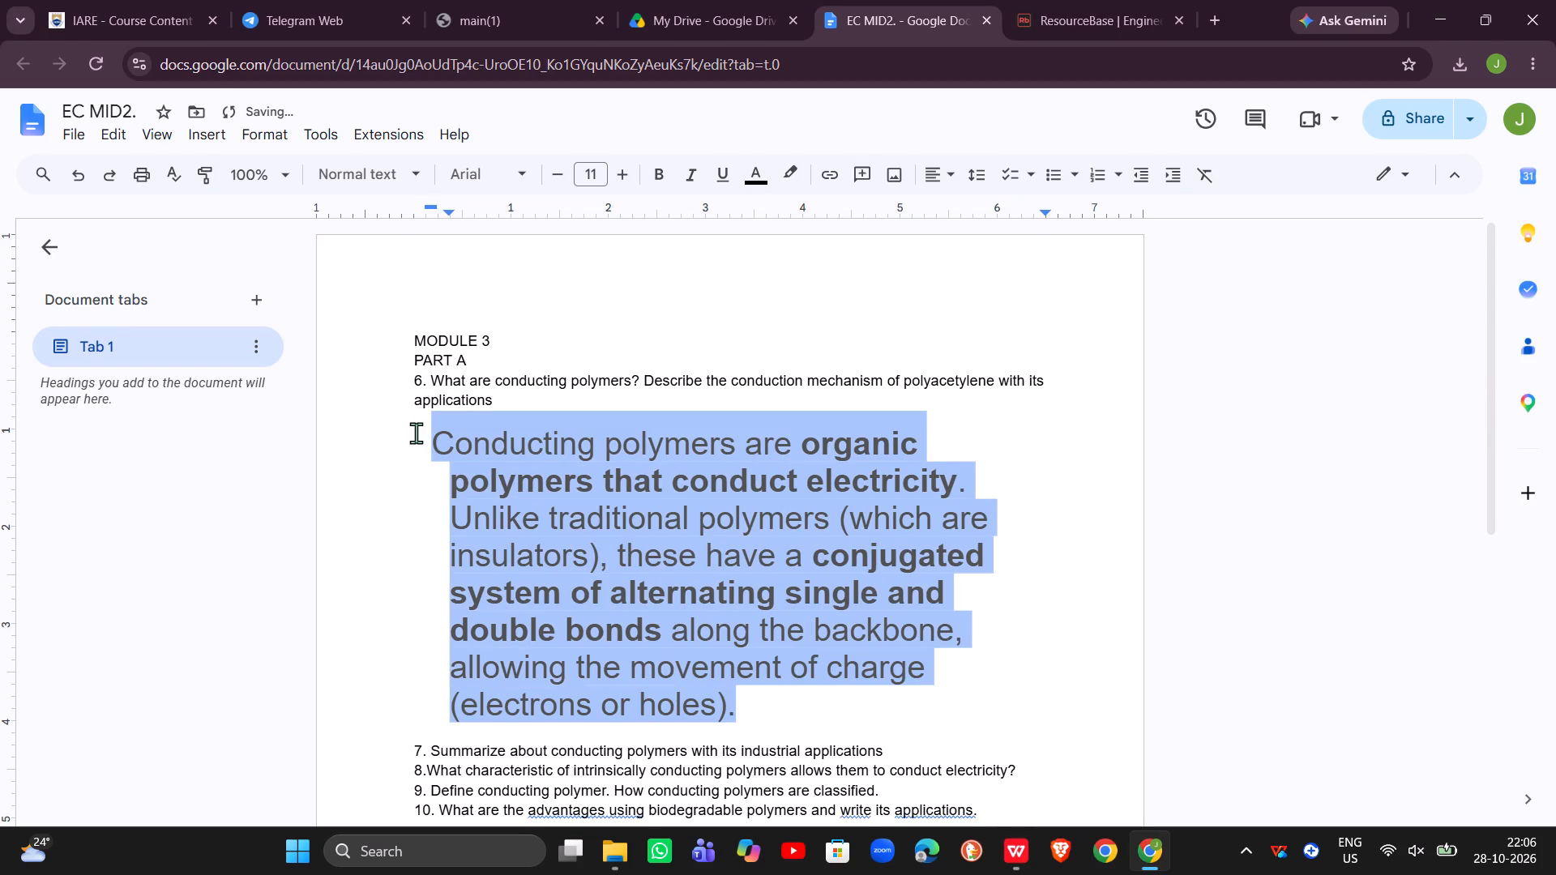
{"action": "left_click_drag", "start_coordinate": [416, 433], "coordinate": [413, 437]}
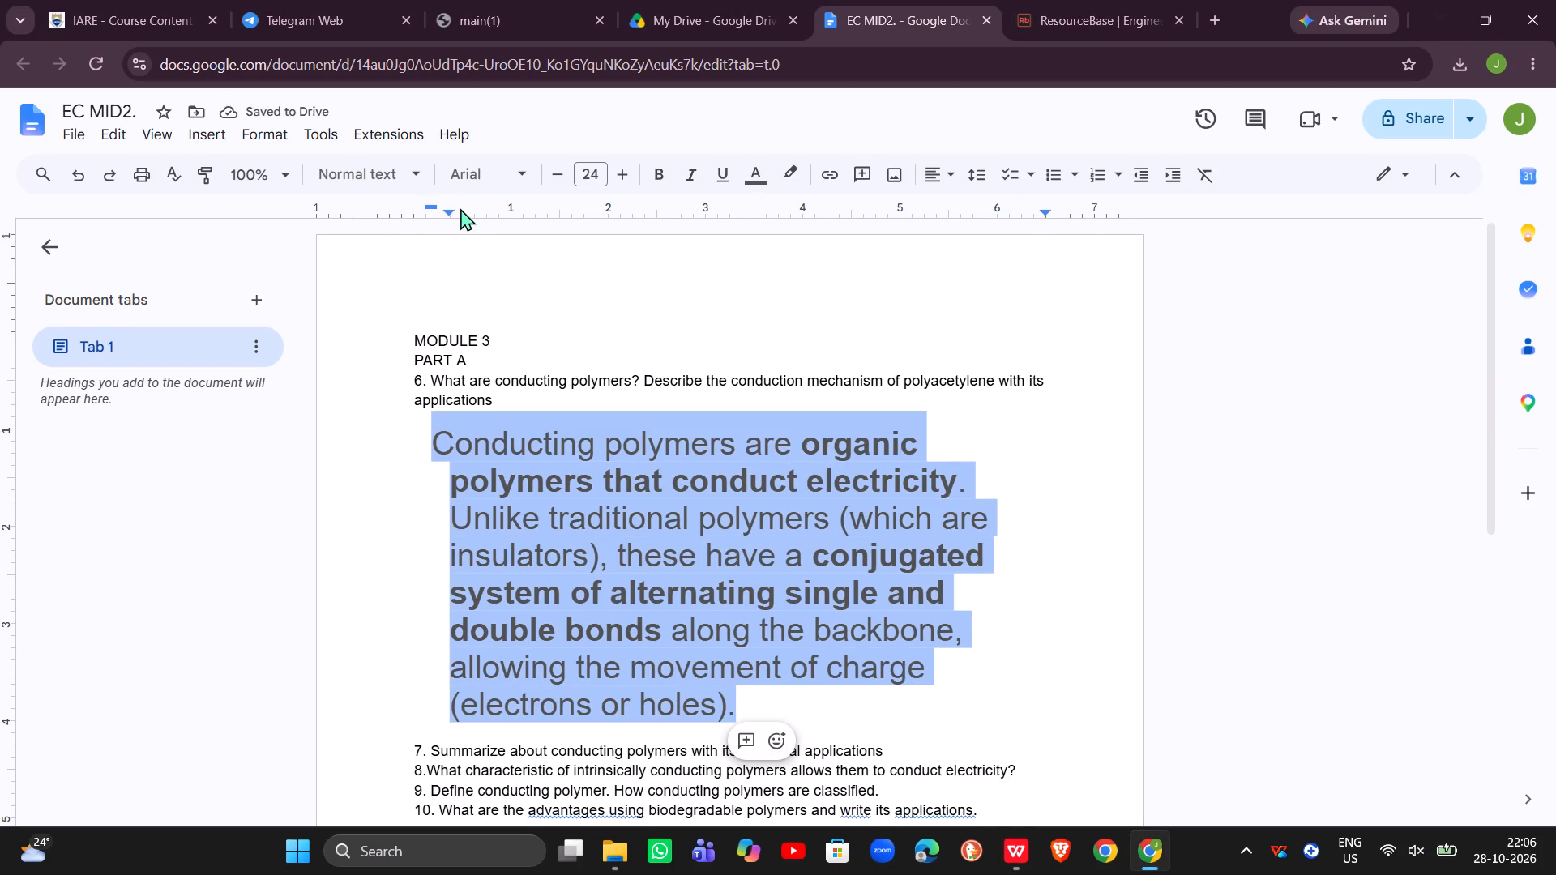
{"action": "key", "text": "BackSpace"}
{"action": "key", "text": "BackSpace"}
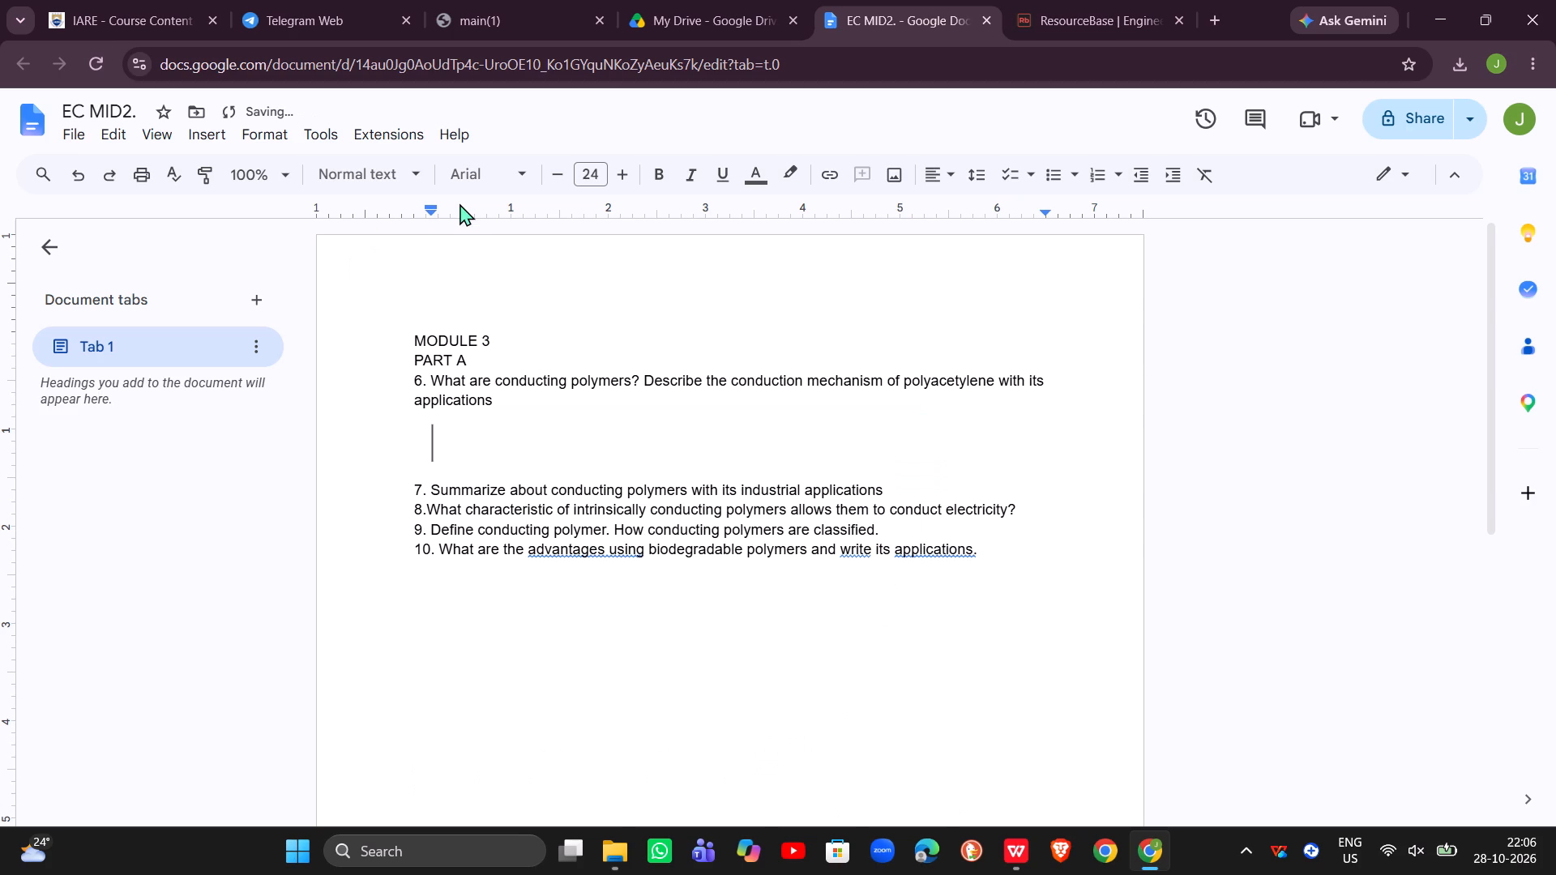
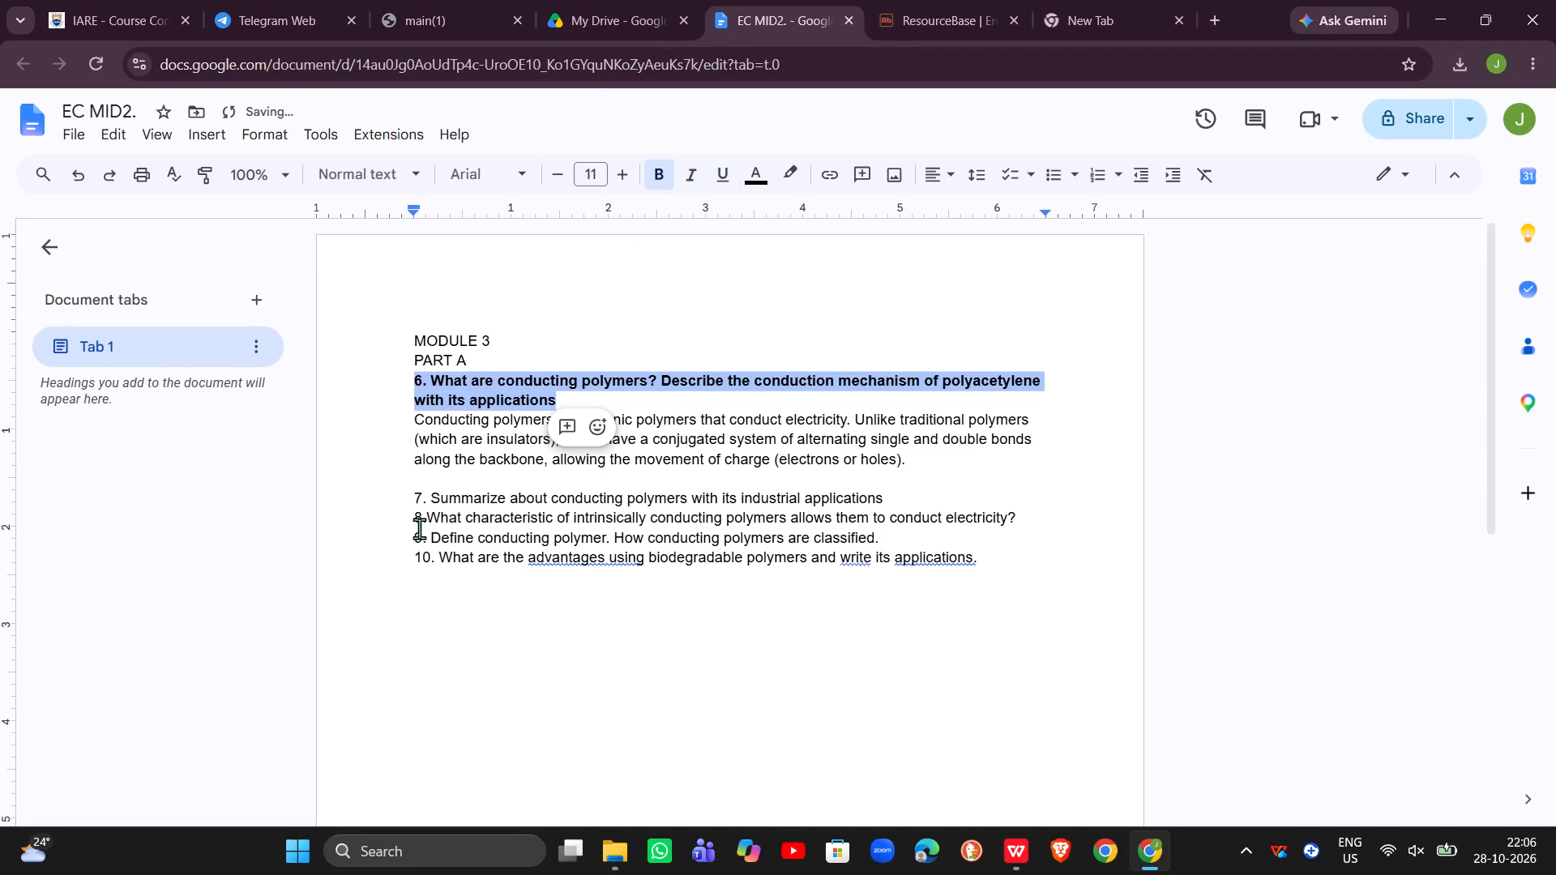
Make the text of questions 7 to 10 bold, leaving the answer paragraph under question 6 in regular weight.
{"action": "left_click_drag", "start_coordinate": [392, 505], "coordinate": [1020, 573]}
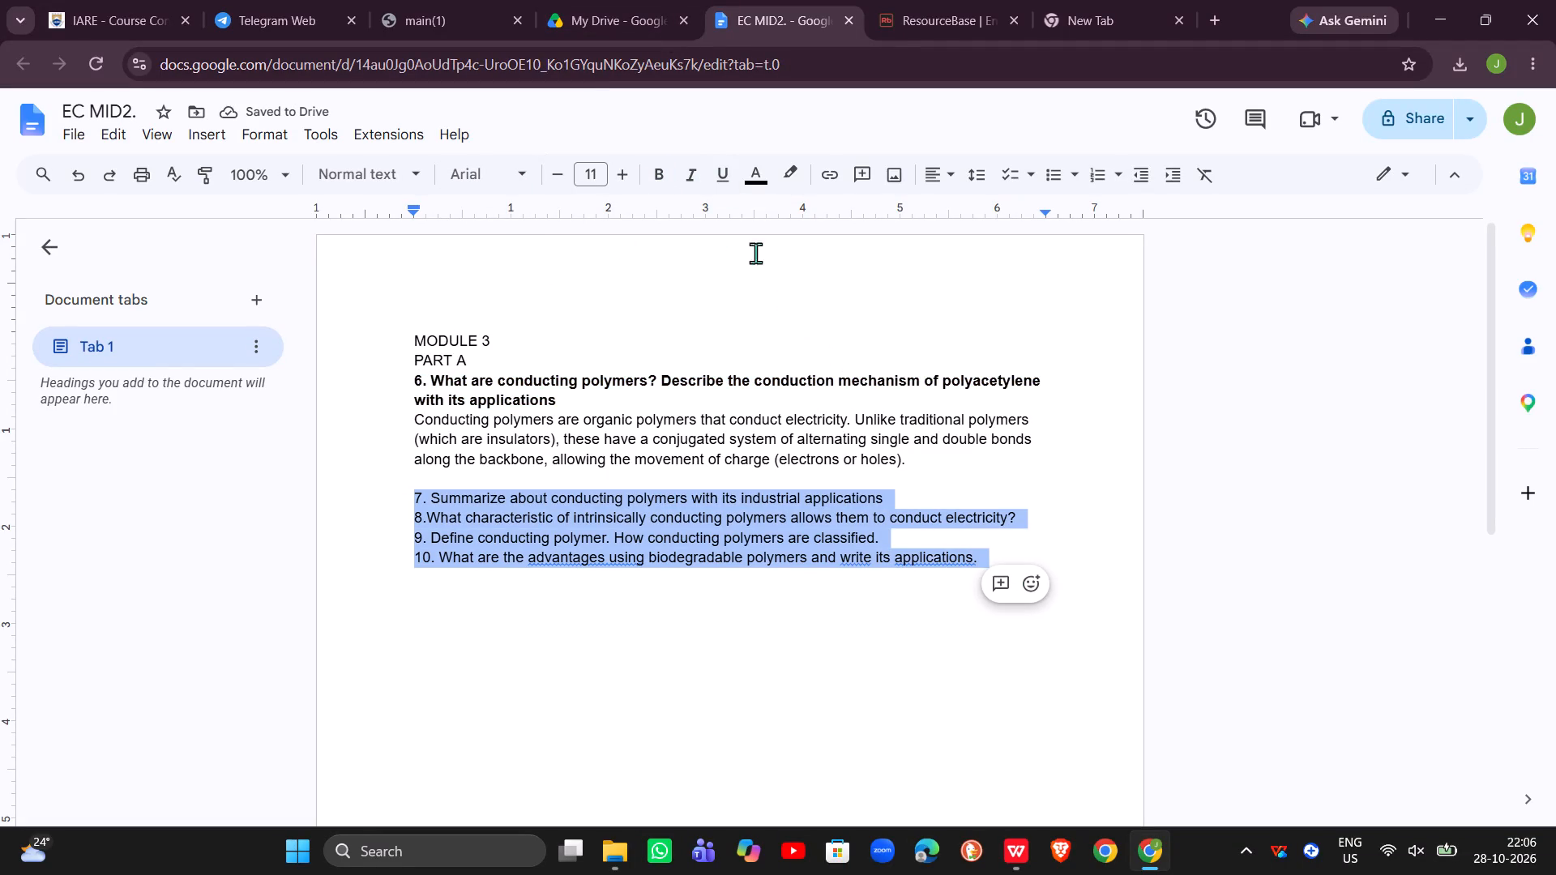
{"action": "left_click", "coordinate": [658, 174]}
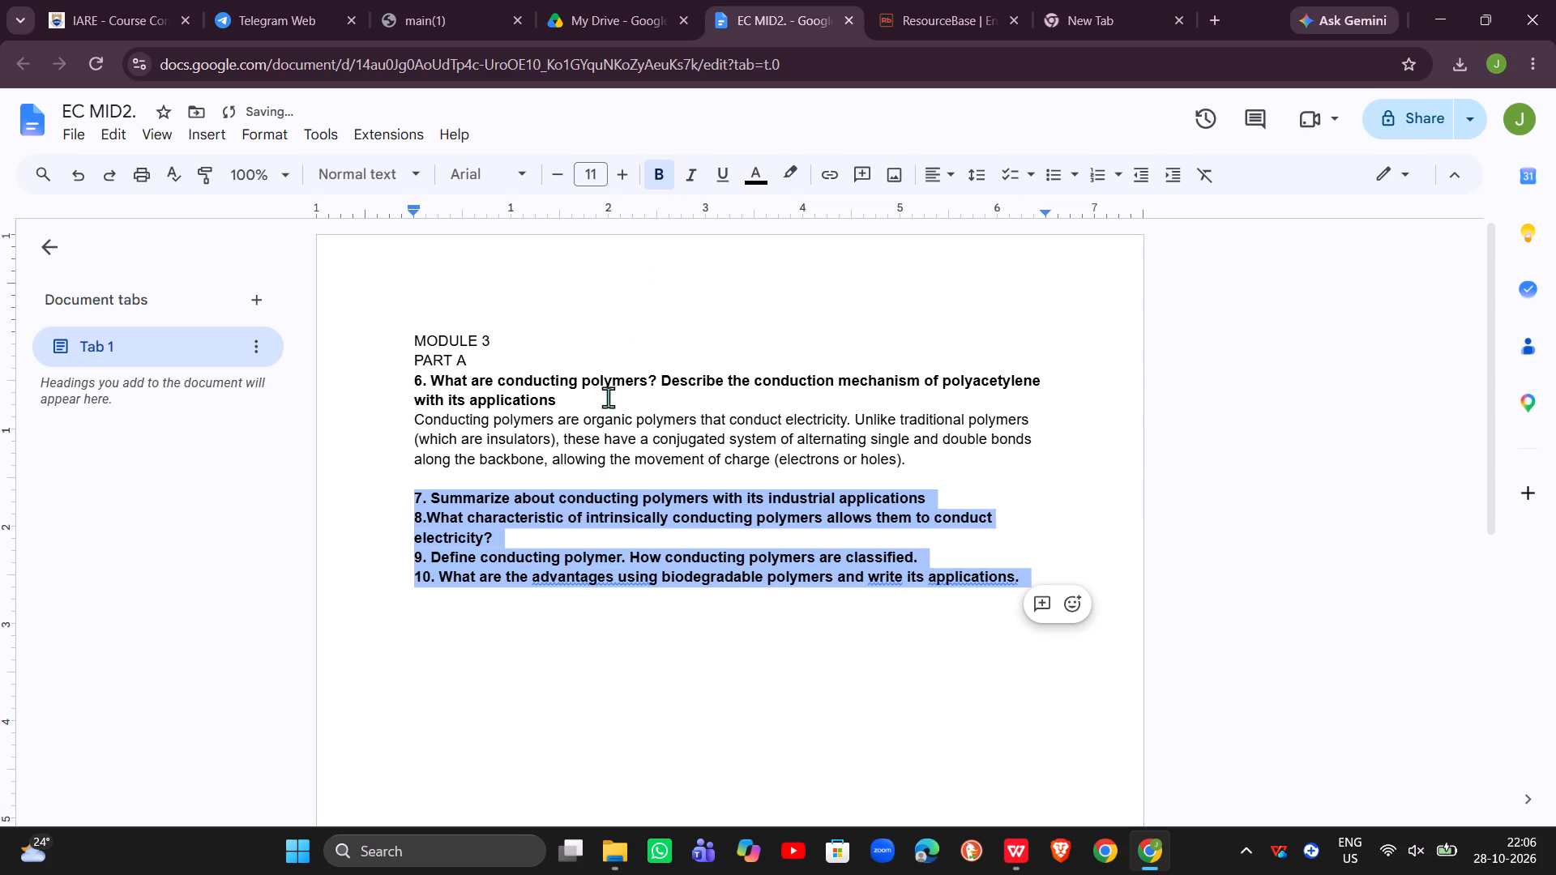
{"action": "left_click", "coordinate": [573, 425]}
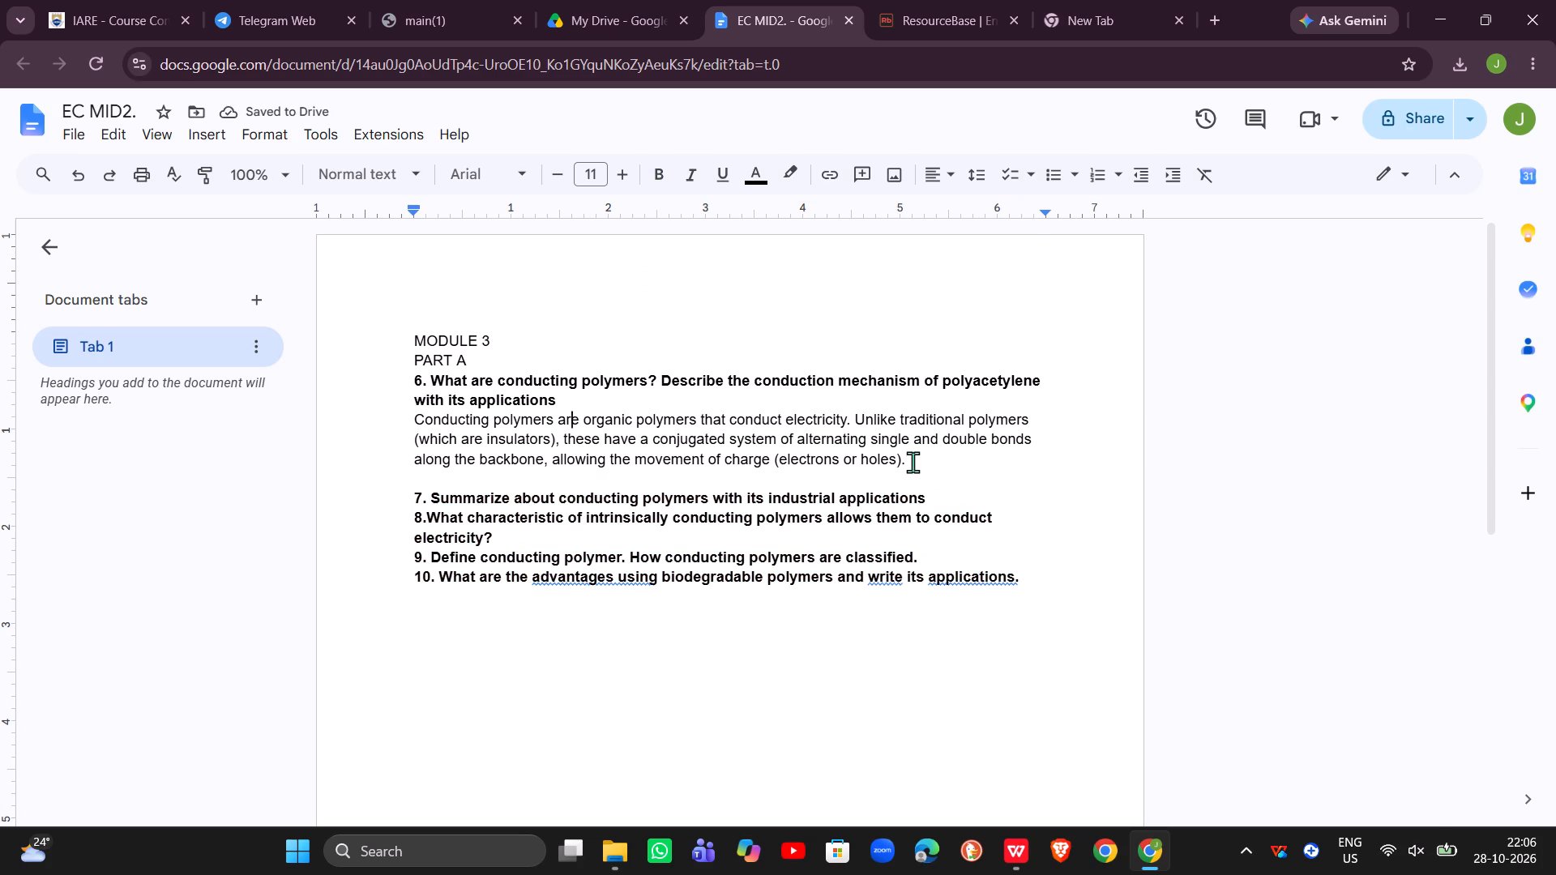
Add a blank line after the conducting polymers definition under question 6.
{"action": "left_click", "coordinate": [911, 455]}
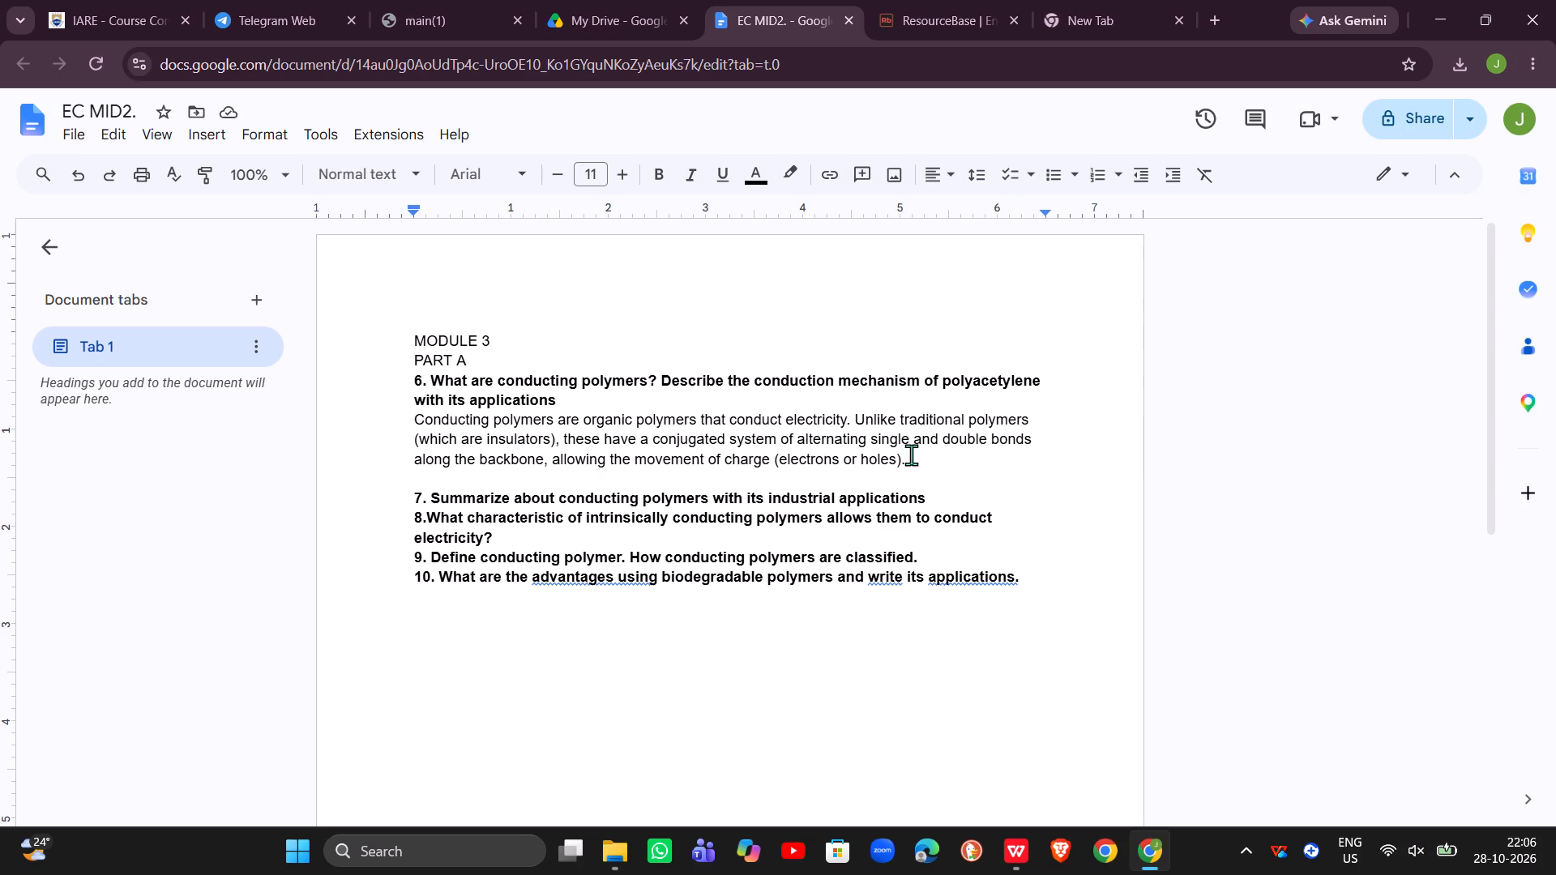
{"action": "key", "text": "Return"}
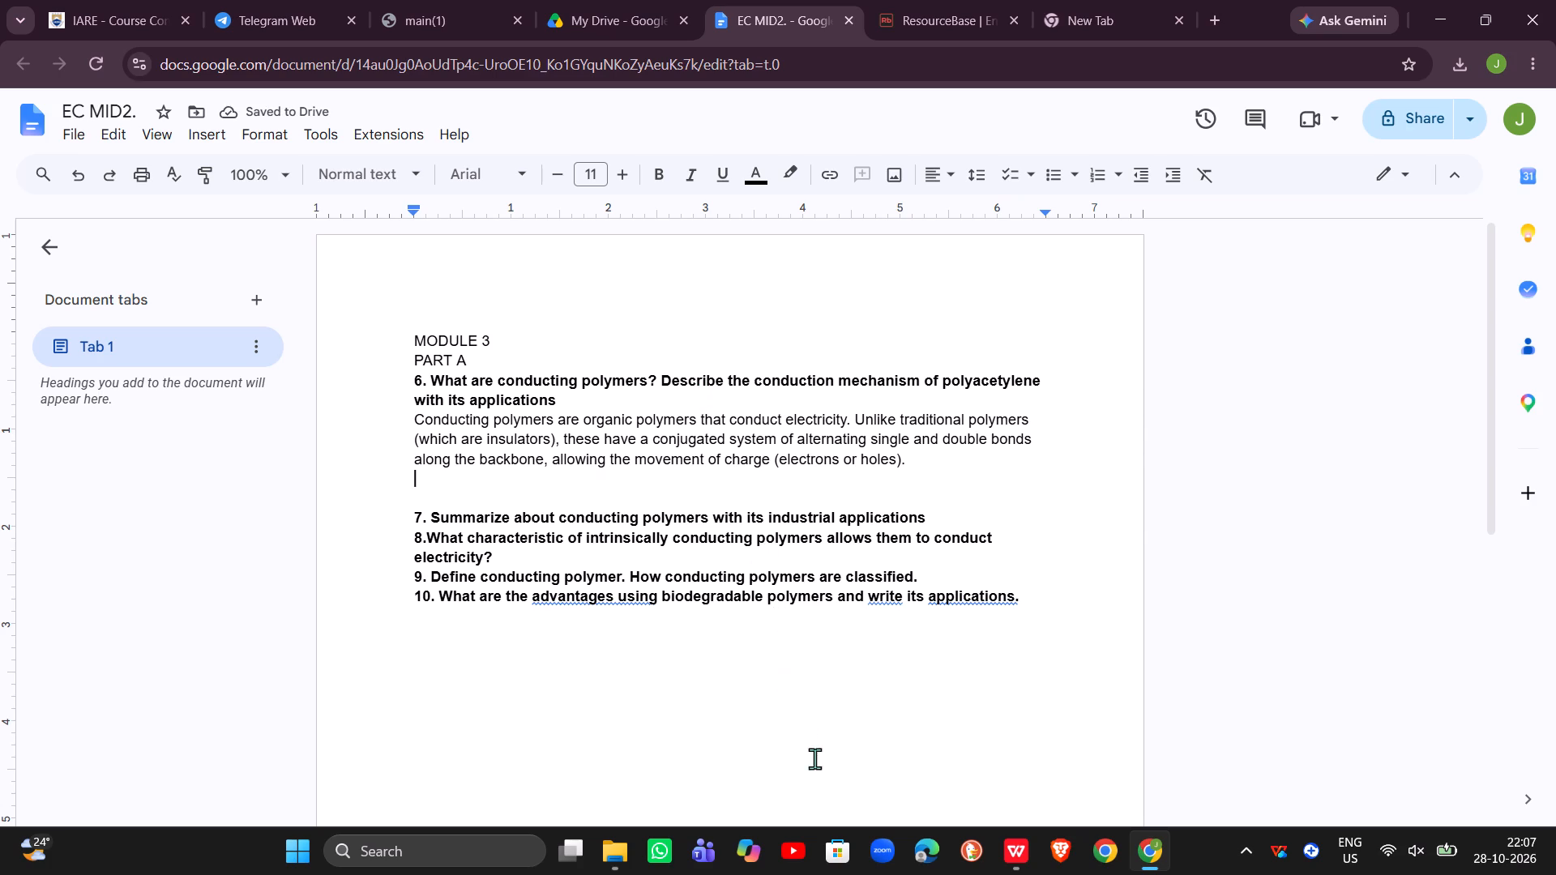
Switch to the WPS Office presentation and examine the slides from 4 onward on conducting polymer examples, properties, classification, mechanisms and applications.
{"action": "left_click", "coordinate": [617, 859]}
{"action": "left_click", "coordinate": [1007, 848]}
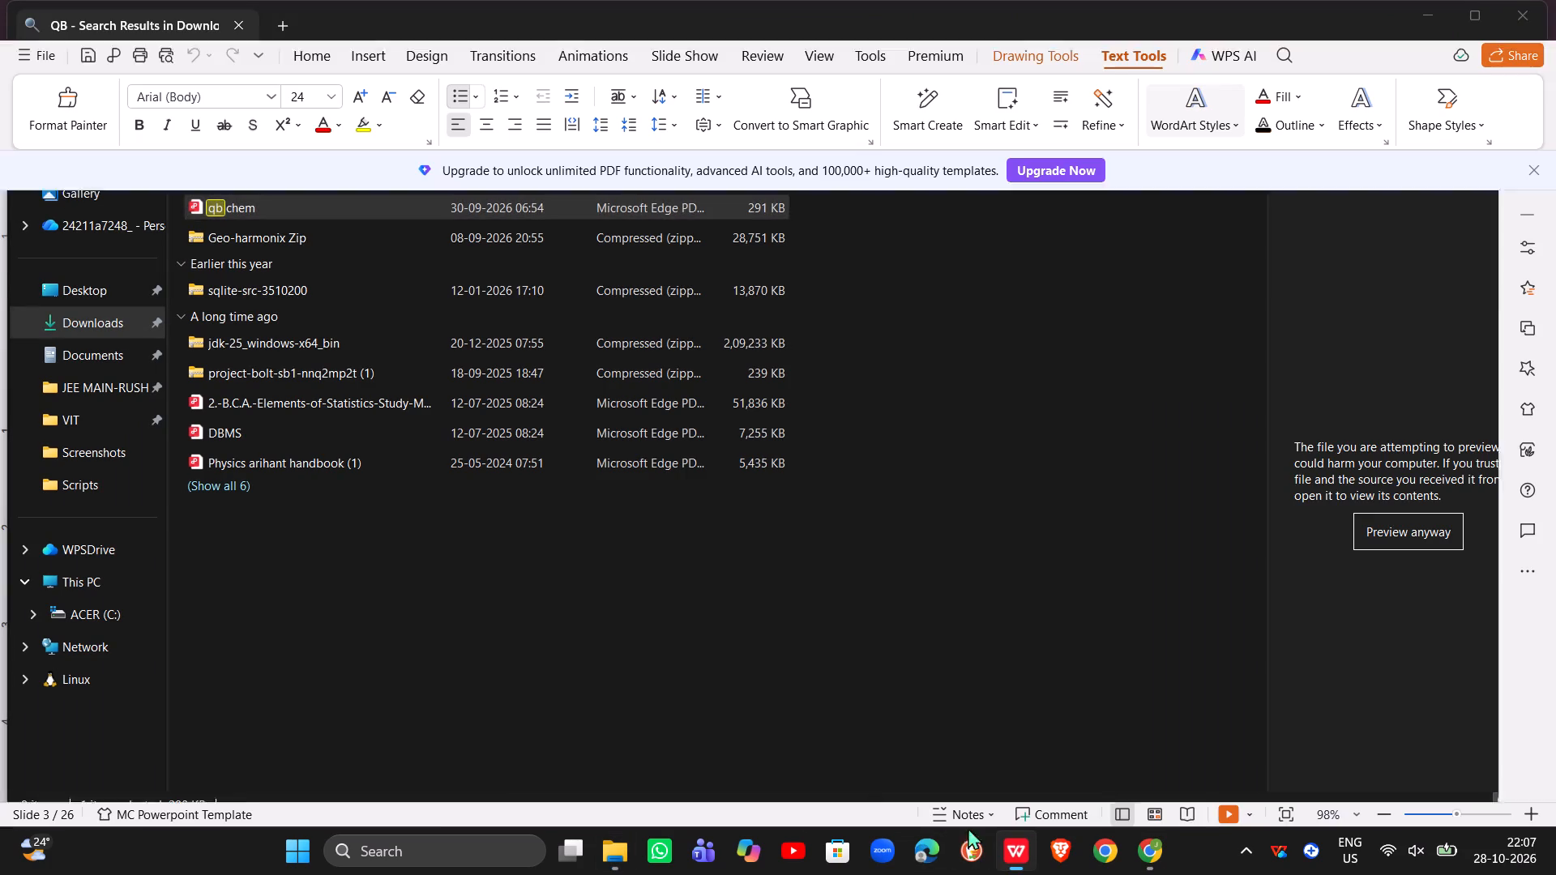
{"action": "left_click", "coordinate": [114, 634]}
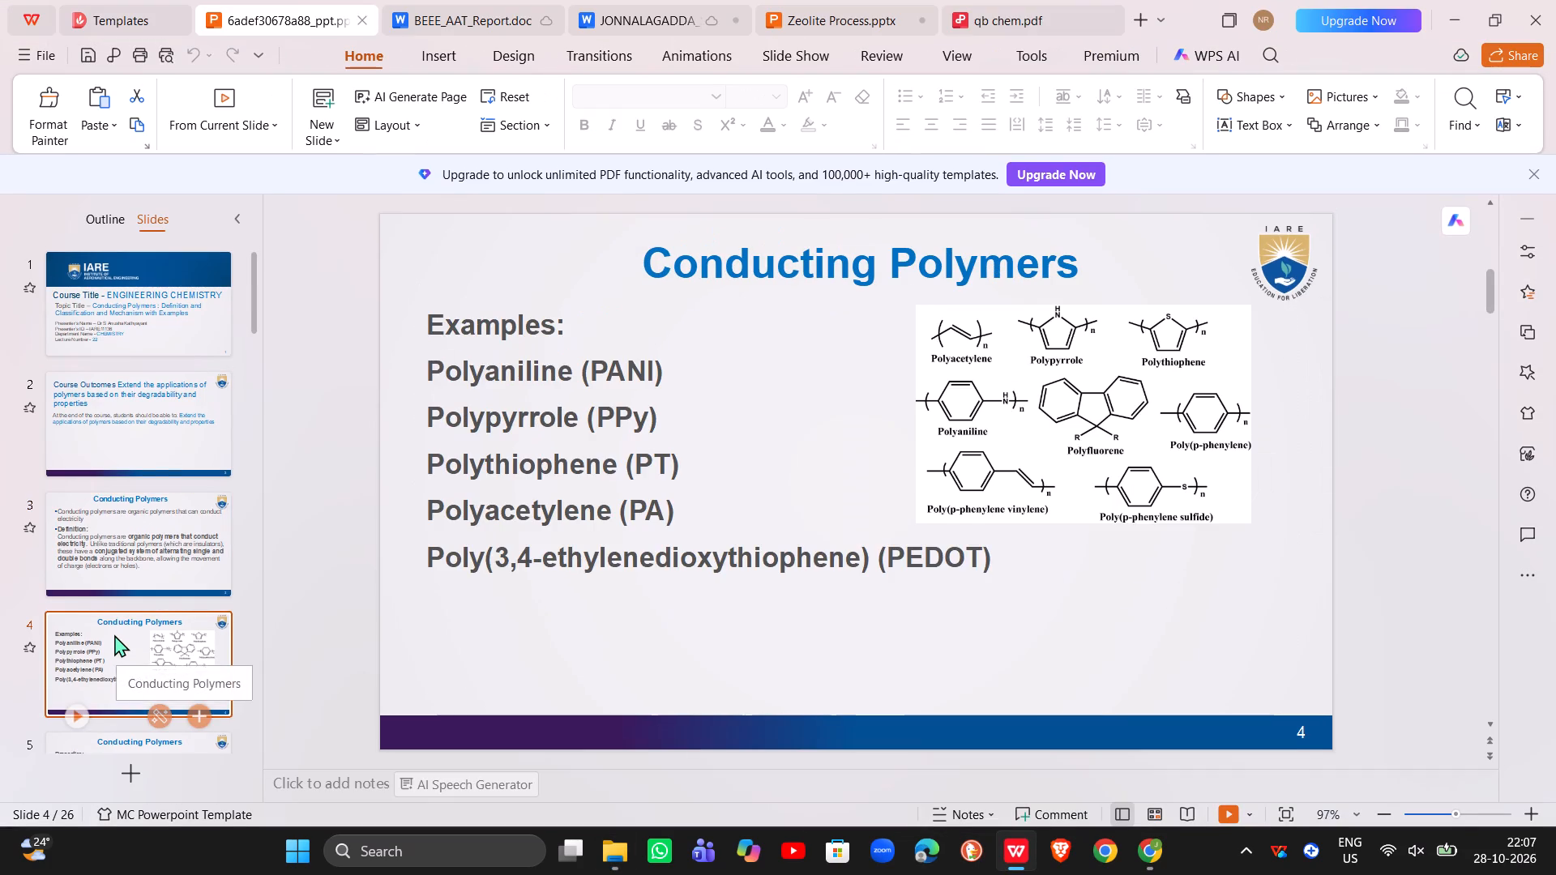
{"action": "key", "text": "Down"}
{"action": "key", "text": "Down"}
{"action": "key", "text": "Up"}
{"action": "key", "text": "Down"}
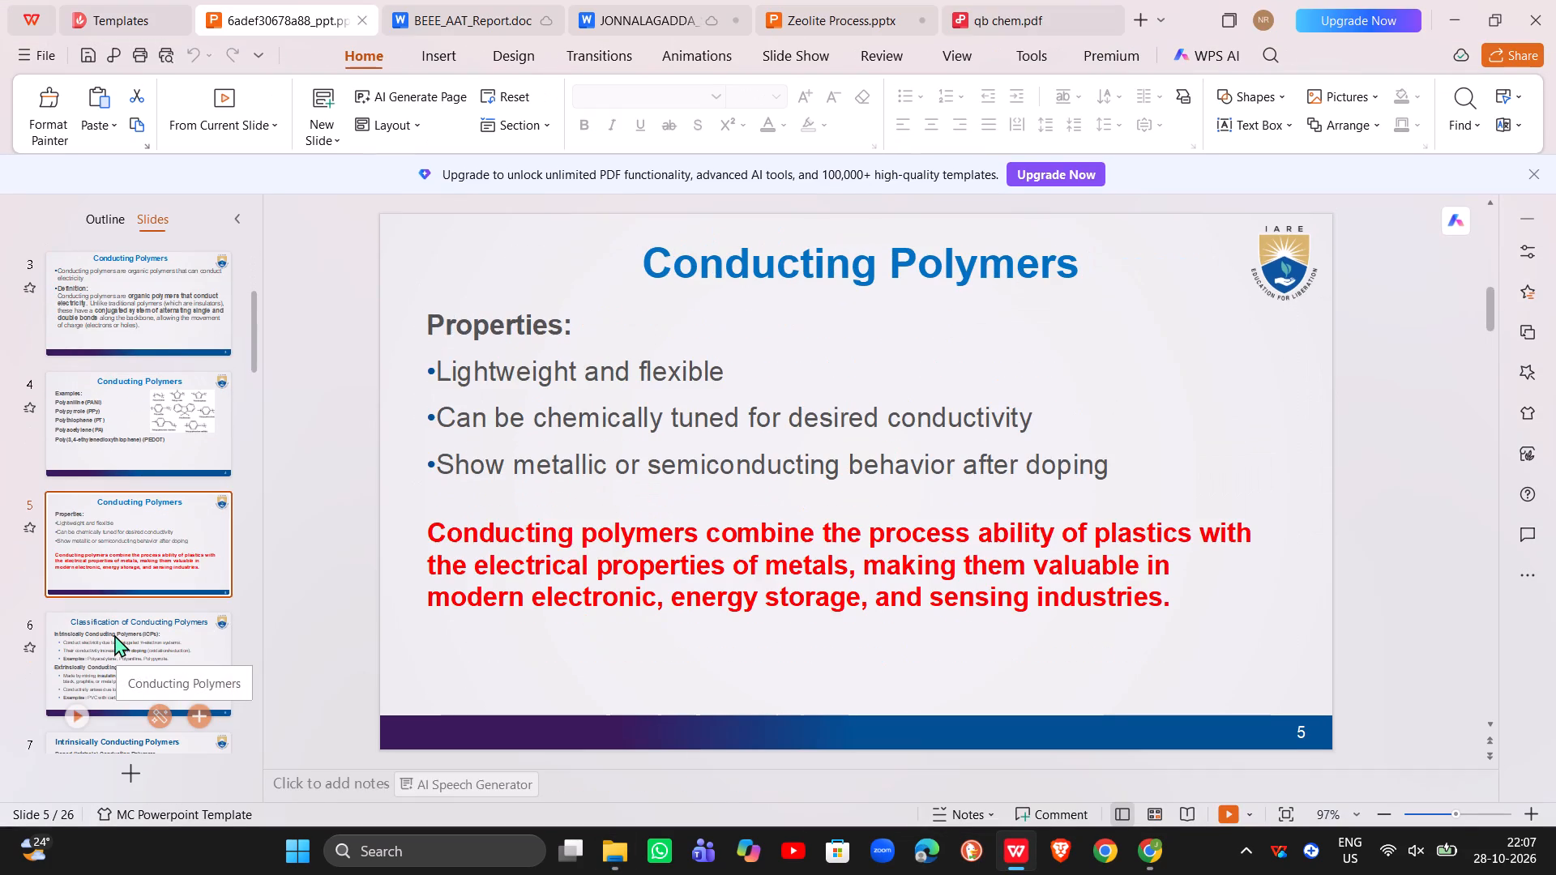
{"action": "key", "text": "Down"}
{"action": "key", "text": "Down"}
{"action": "key", "text": "Down"}
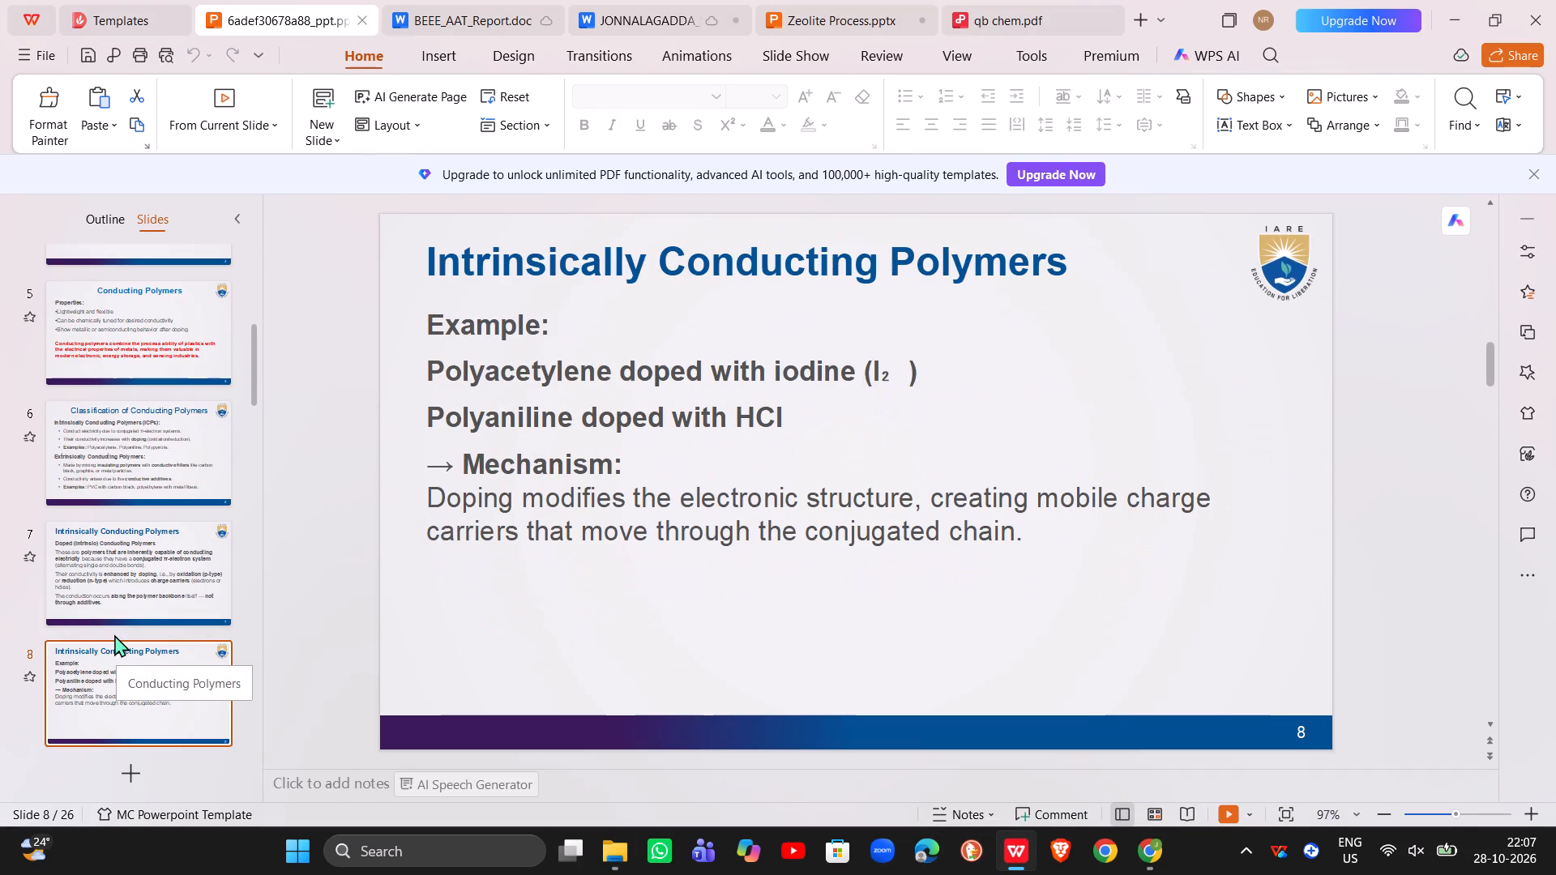
{"action": "key", "text": "Down"}
{"action": "key", "text": "Down"}
{"action": "key", "text": "Down"}
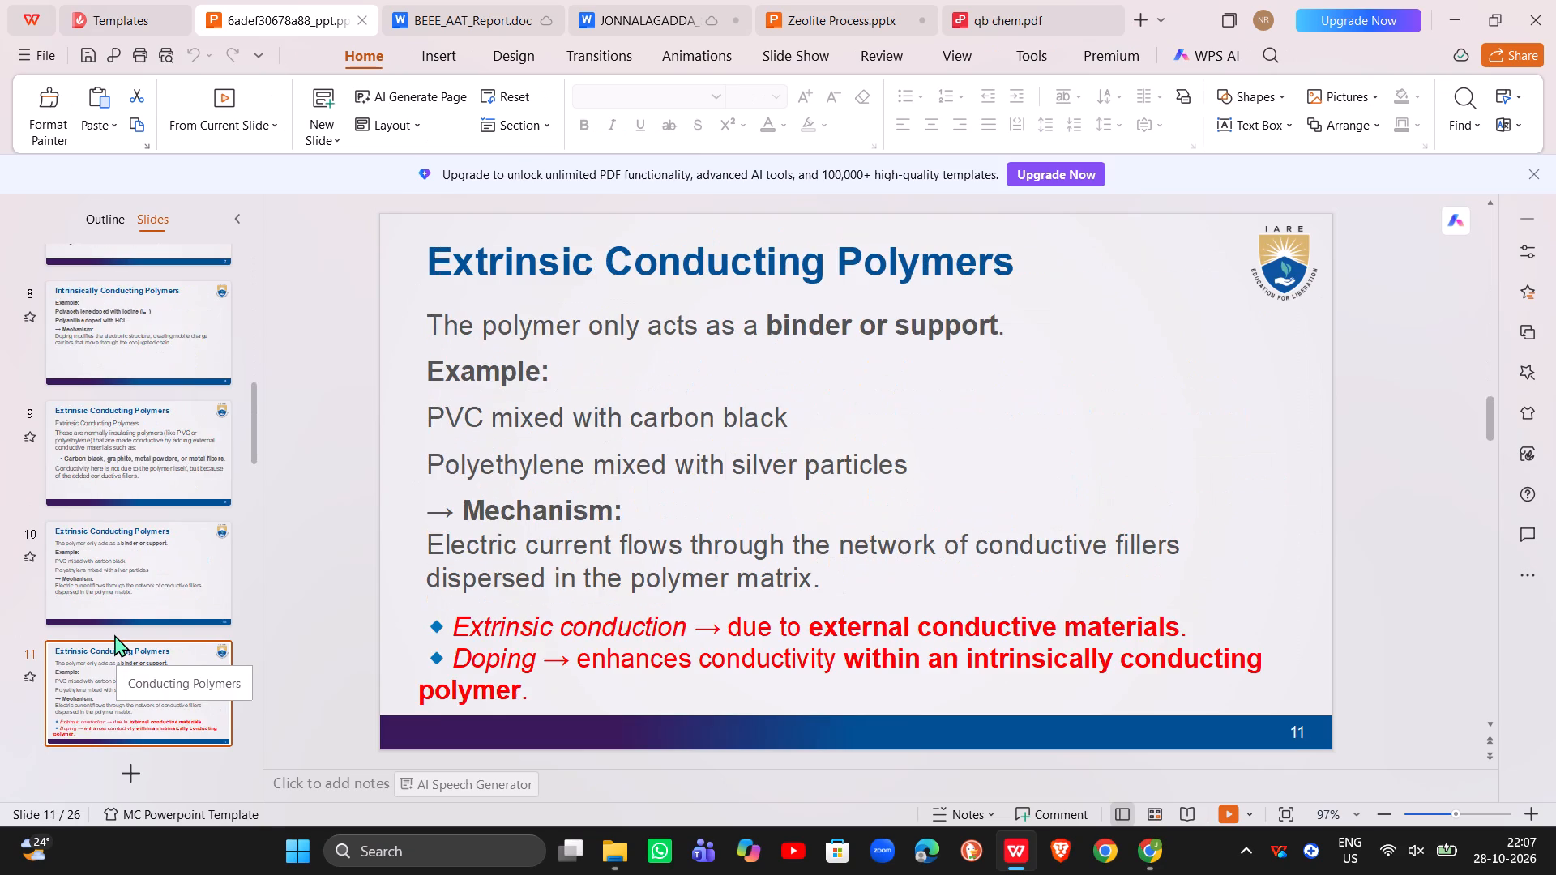
{"action": "key", "text": "Up"}
{"action": "key", "text": "Up"}
{"action": "key", "text": "Up"}
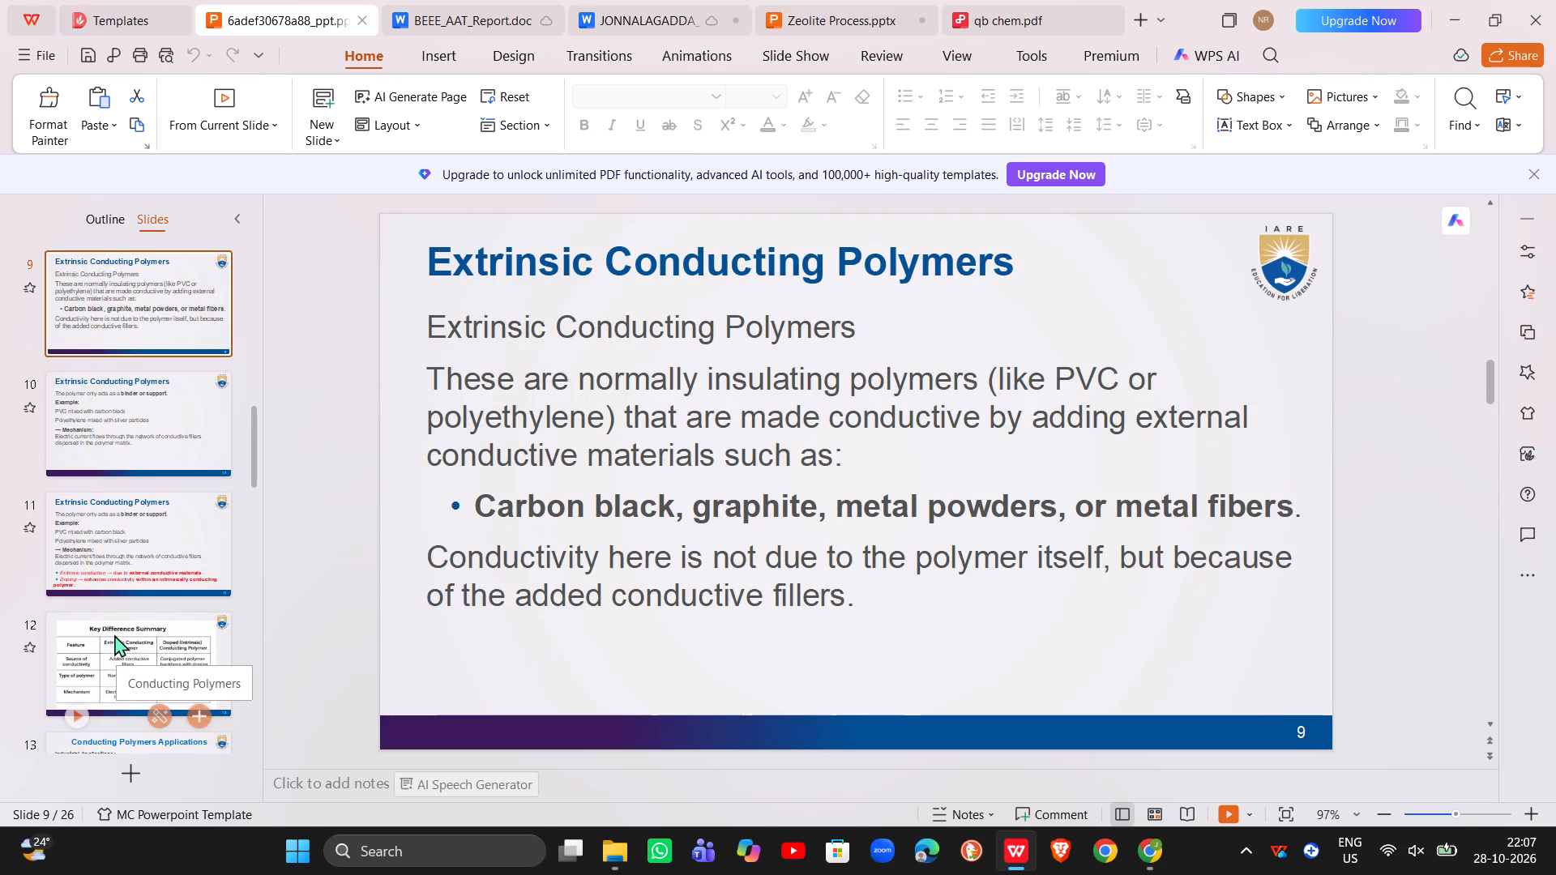
{"action": "key", "text": "Down"}
{"action": "key", "text": "Down"}
{"action": "key", "text": "Down"}
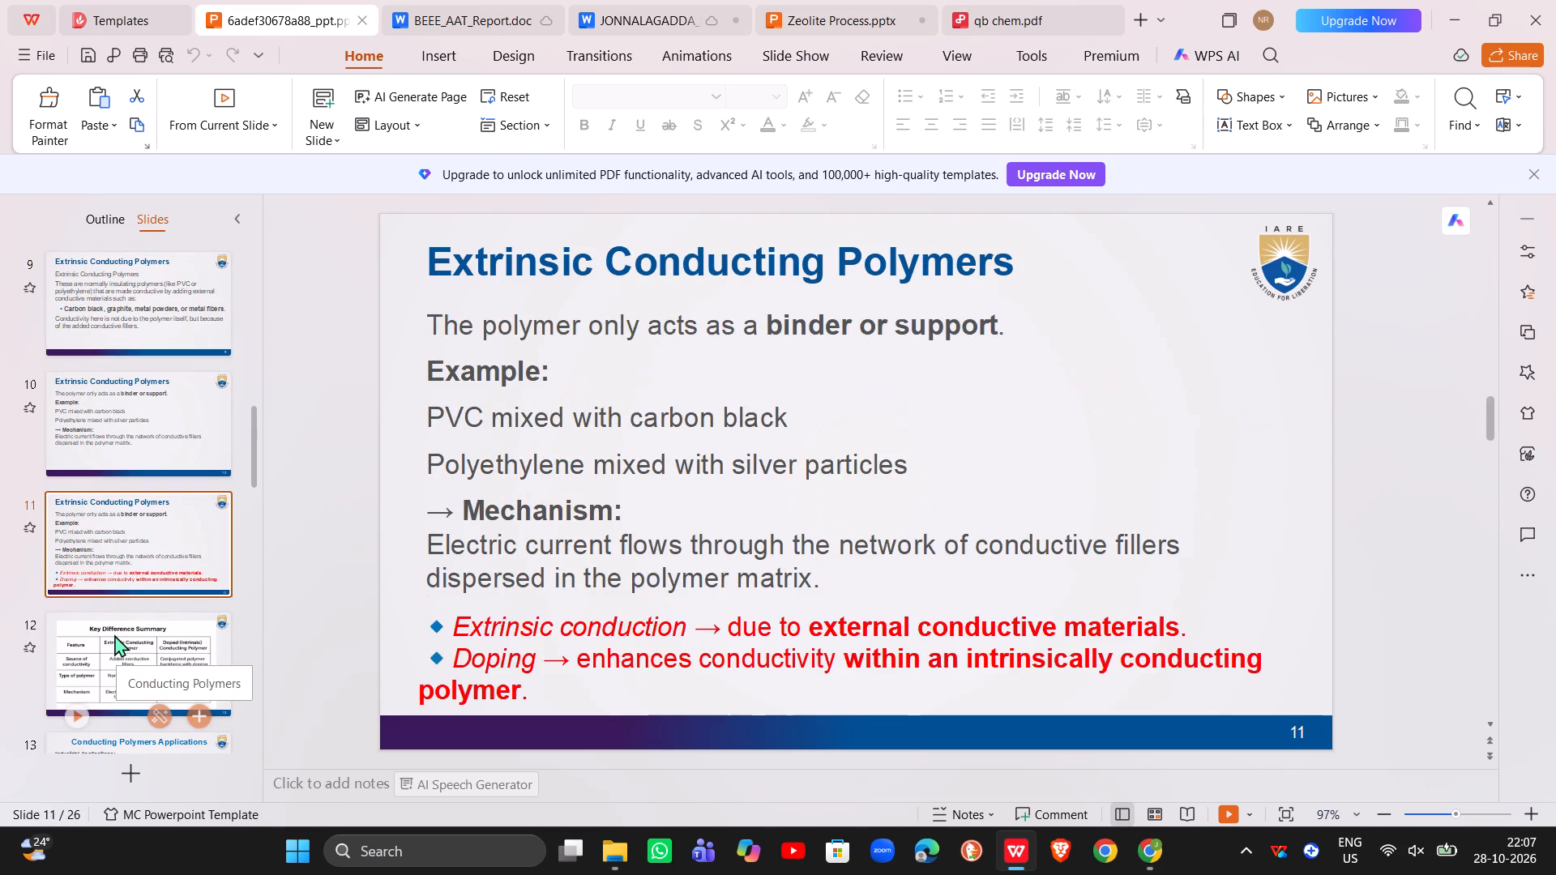
{"action": "key", "text": "Down"}
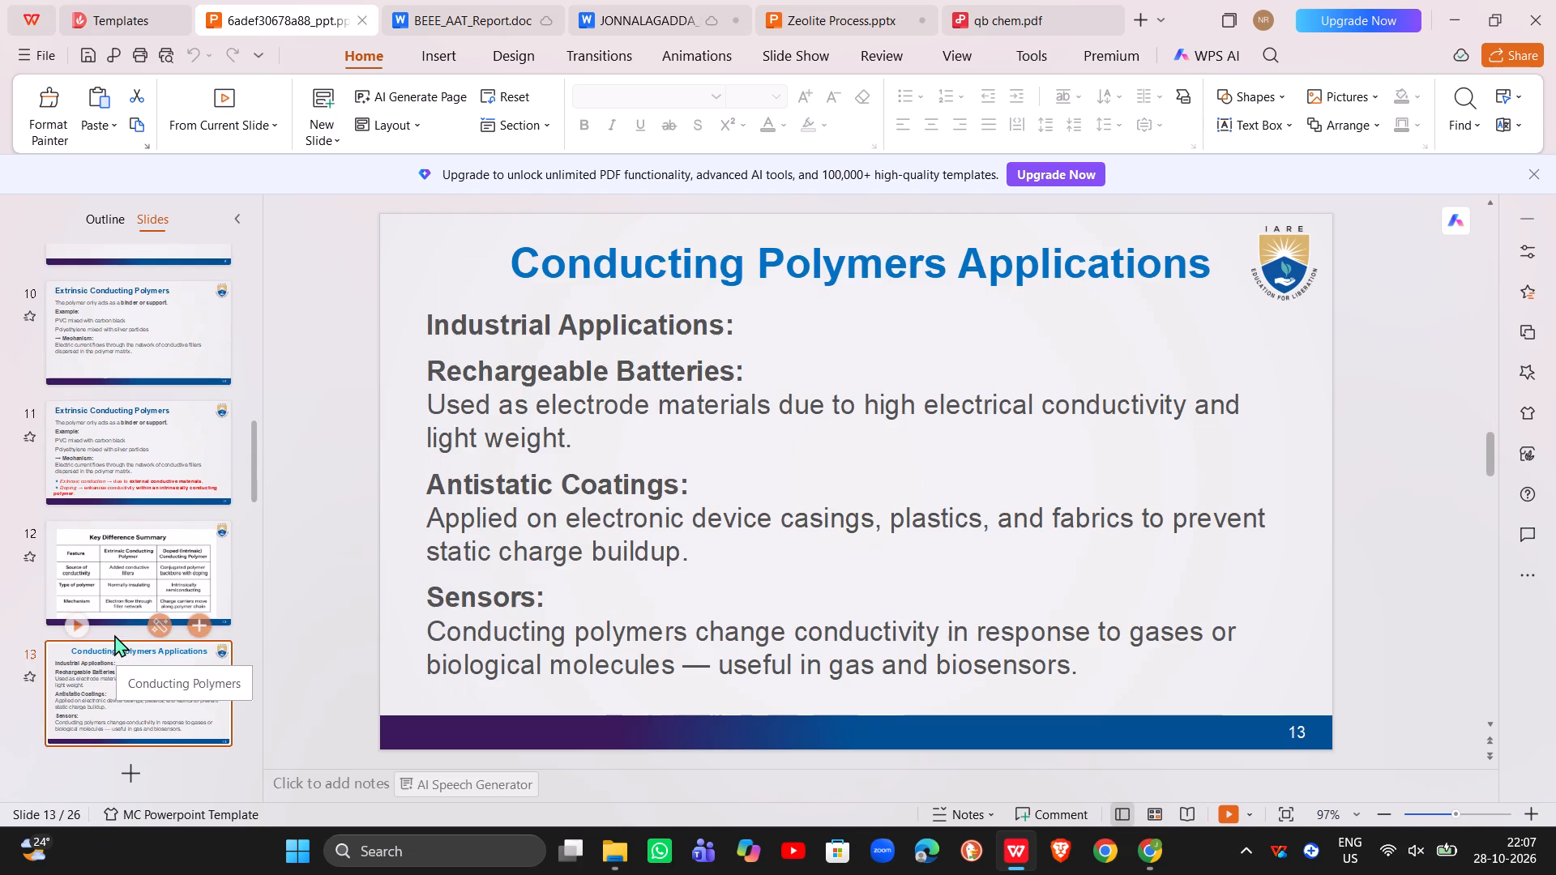
{"action": "key", "text": "Down"}
{"action": "key", "text": "Down"}
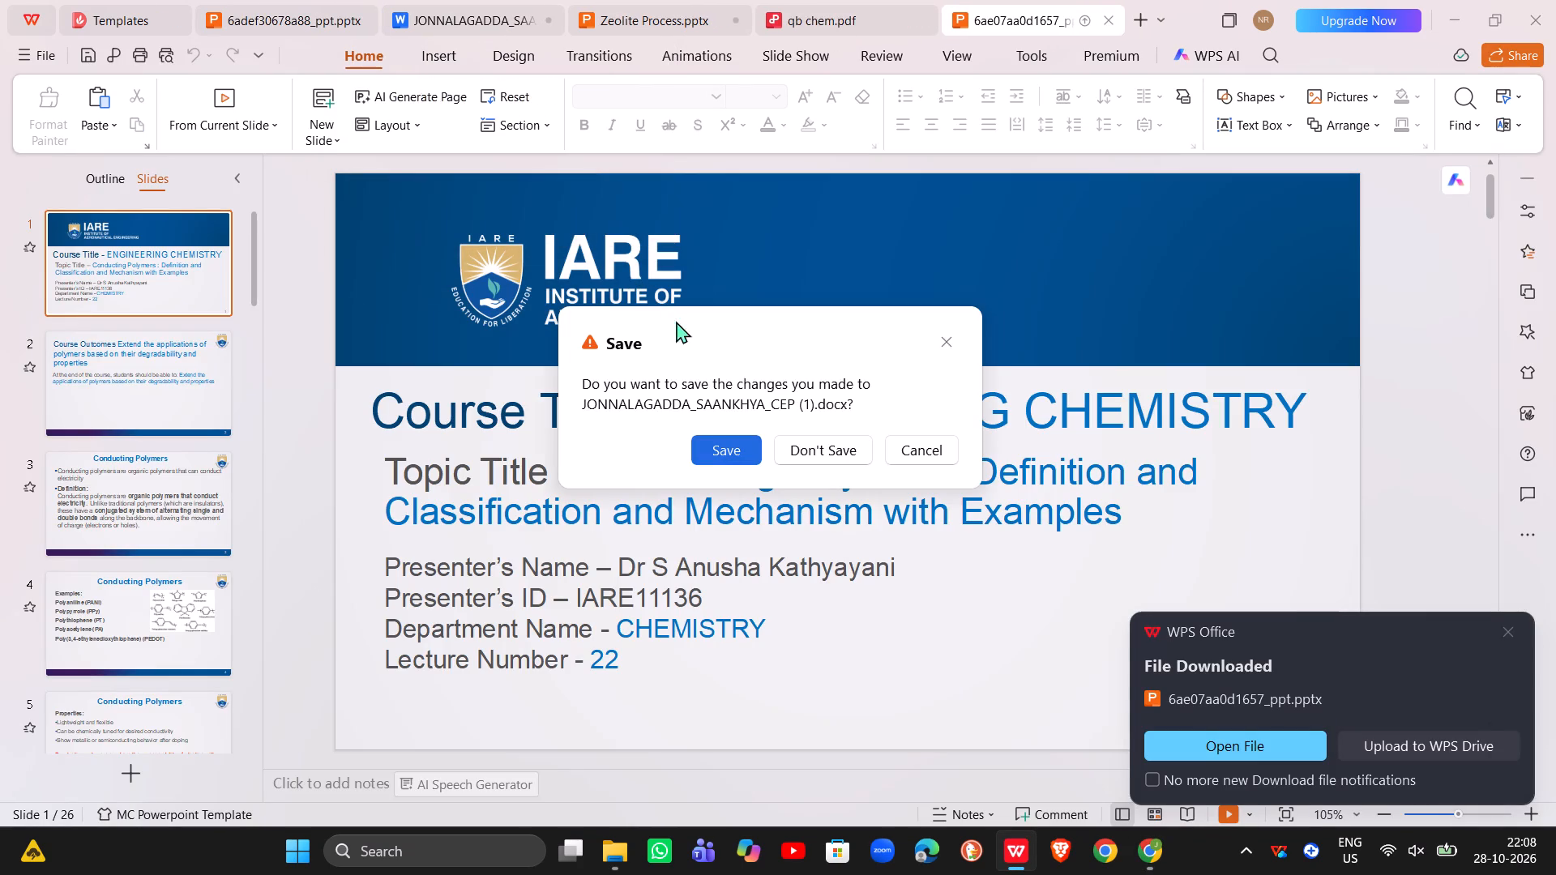
Close the CEP Word document and Zeolite Process.pptx without saving their changes.
{"action": "left_click", "coordinate": [795, 442]}
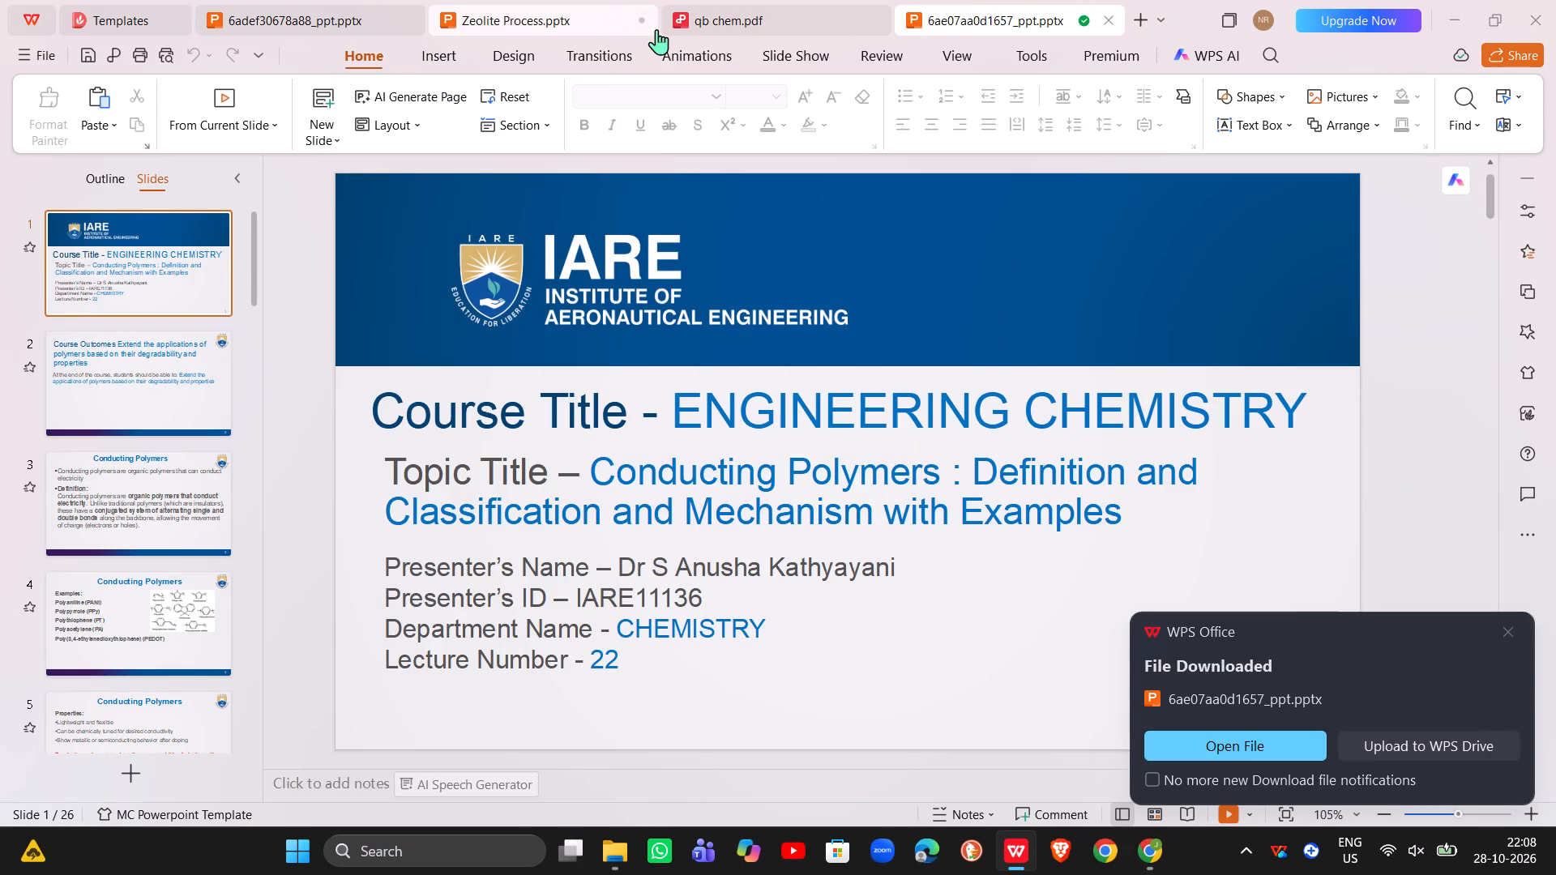
{"action": "left_click", "coordinate": [643, 22]}
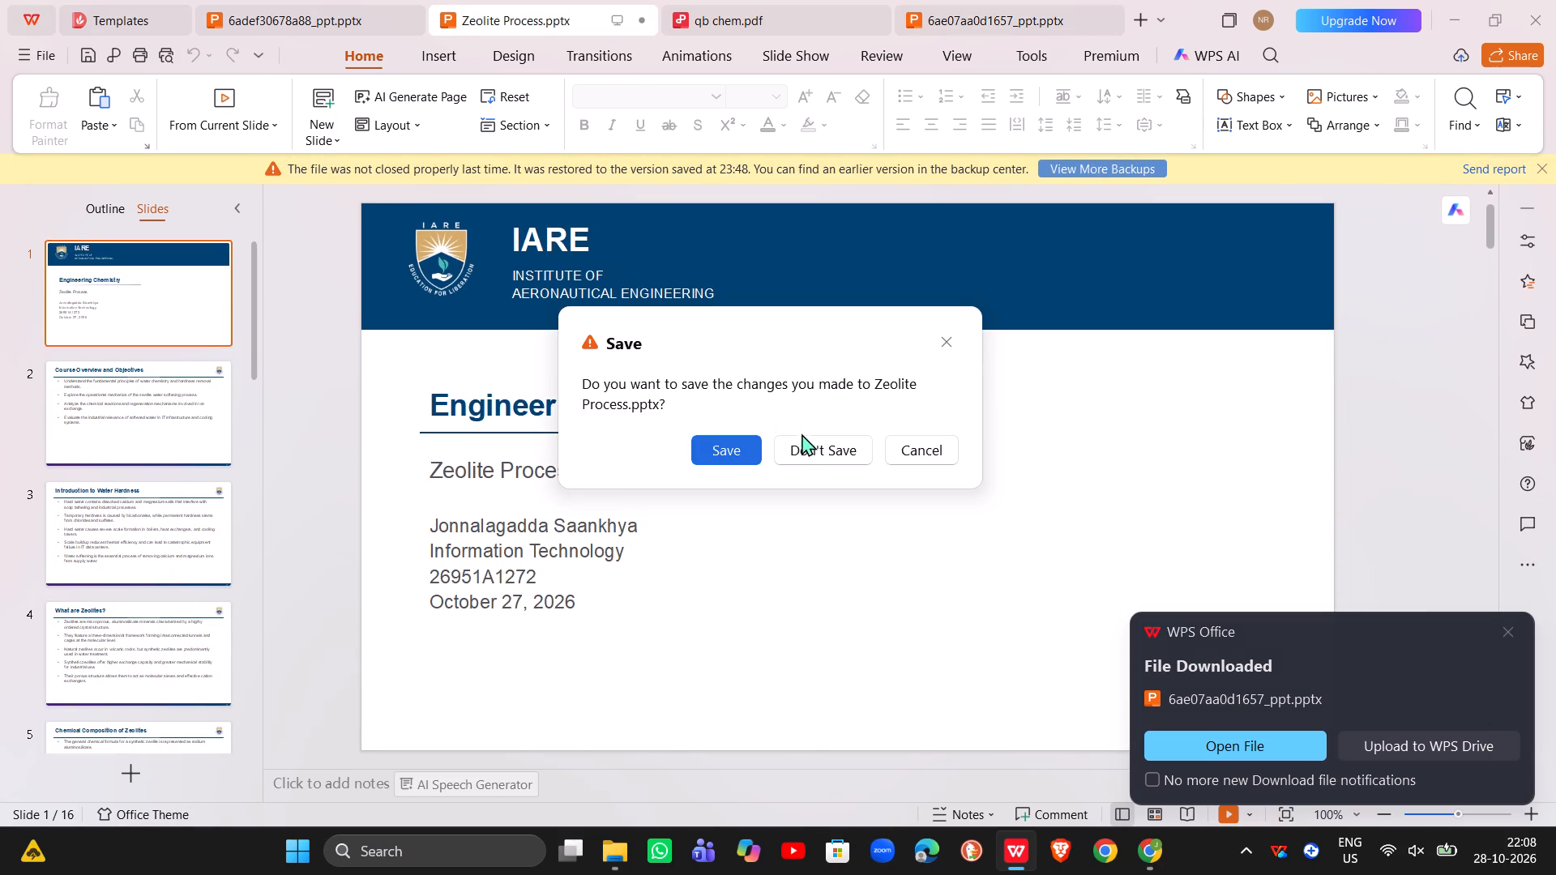
{"action": "left_click", "coordinate": [810, 446]}
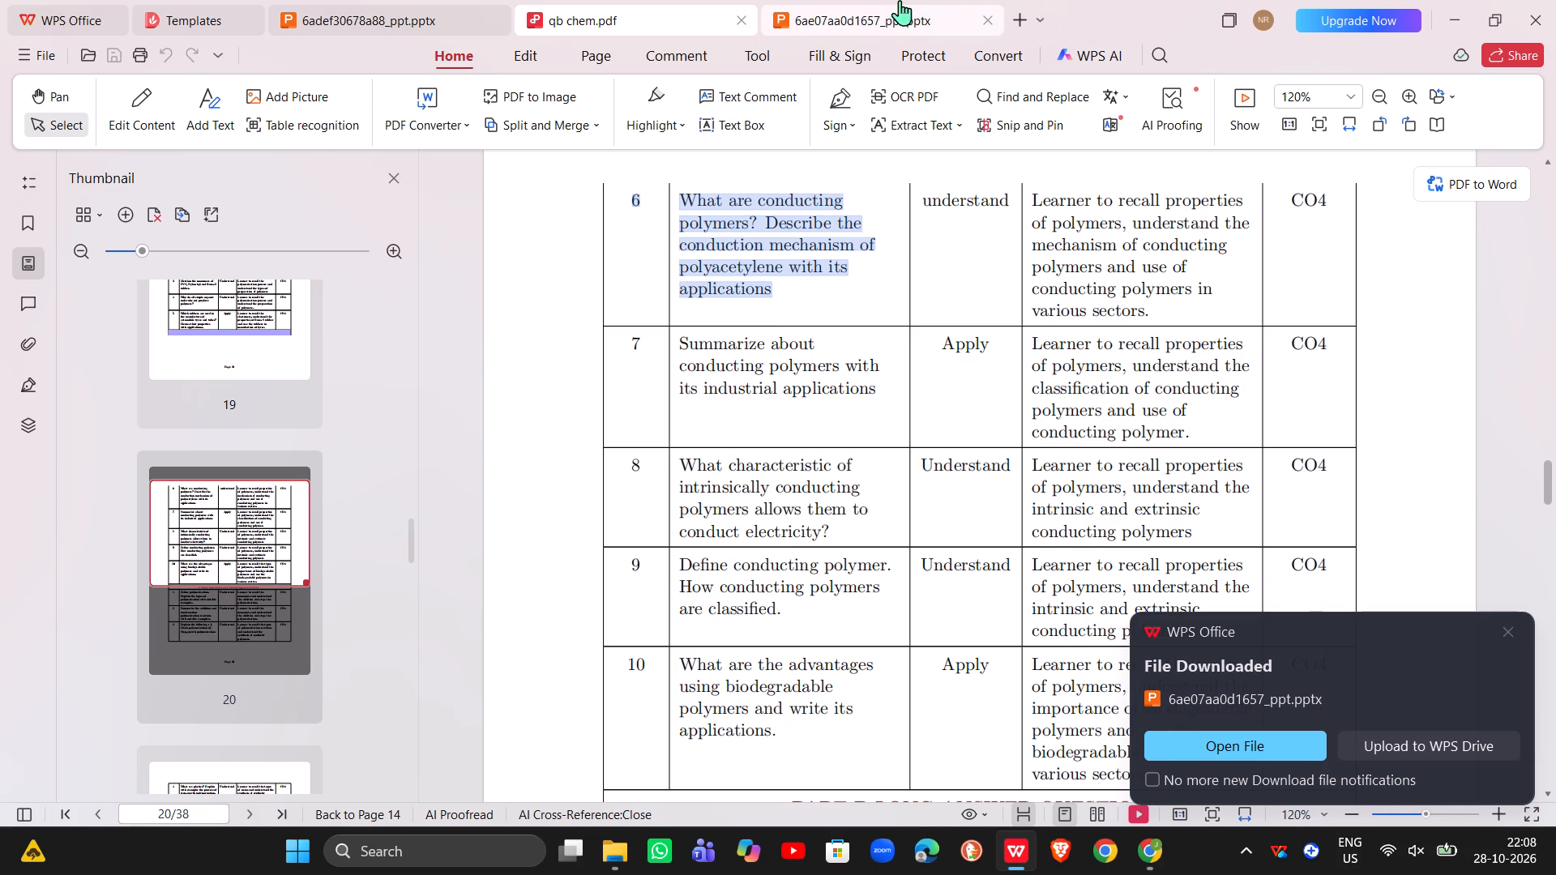
Switch to 6ae07aa0d1657_ppt.pptx and examine its slides on classification, intrinsic and extrinsic conducting polymers, and applications, up to slide 15.
{"action": "left_click", "coordinate": [900, 2]}
{"action": "left_click", "coordinate": [156, 378]}
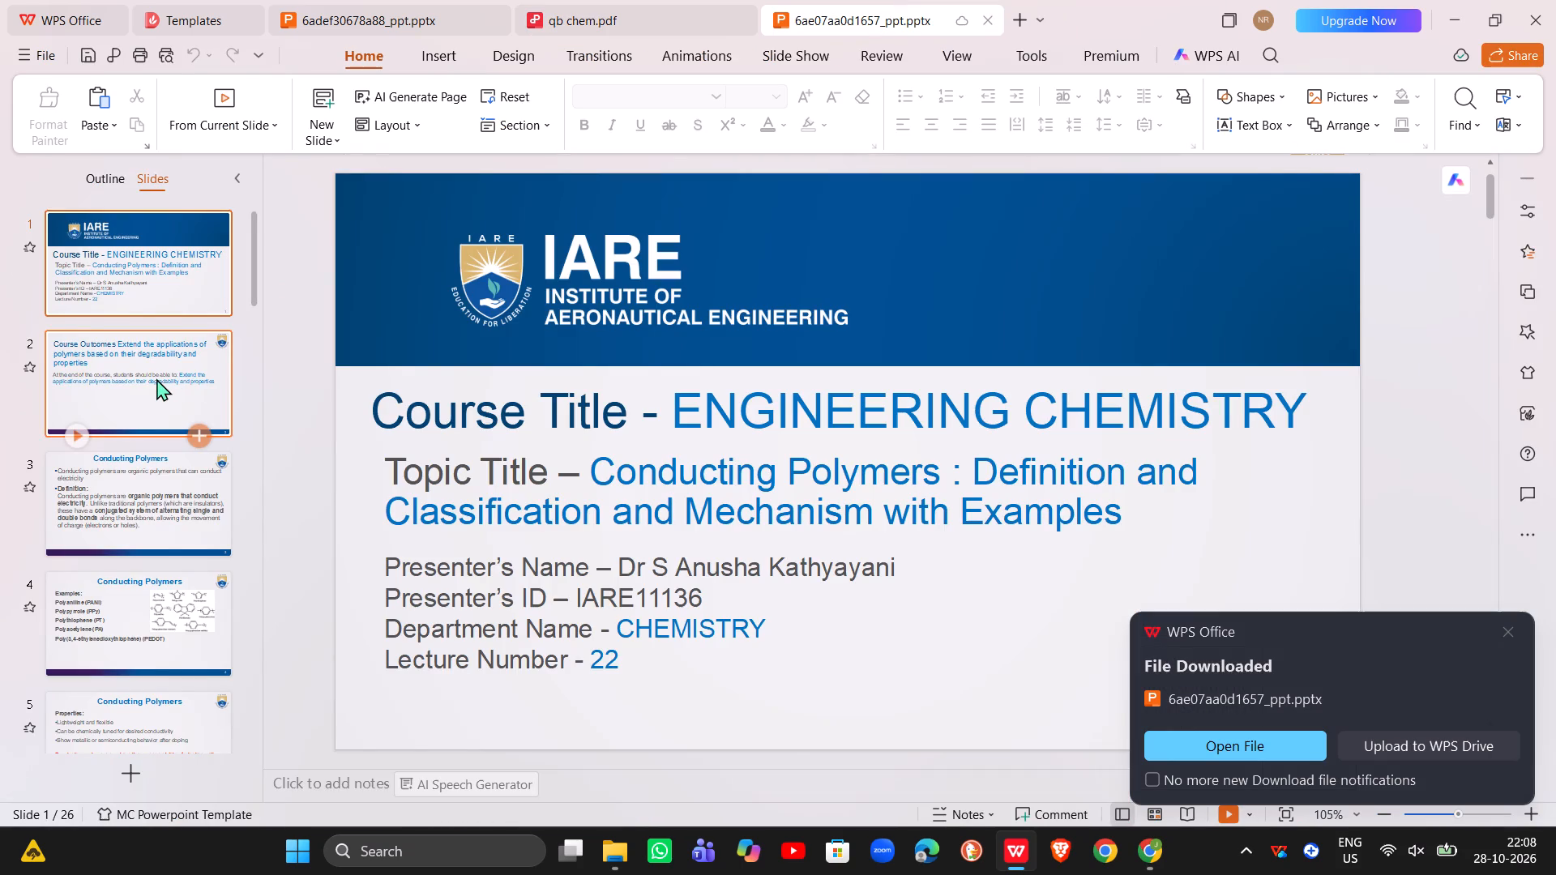
{"action": "key", "text": "Down"}
{"action": "key", "text": "Down"}
{"action": "key", "text": "Down"}
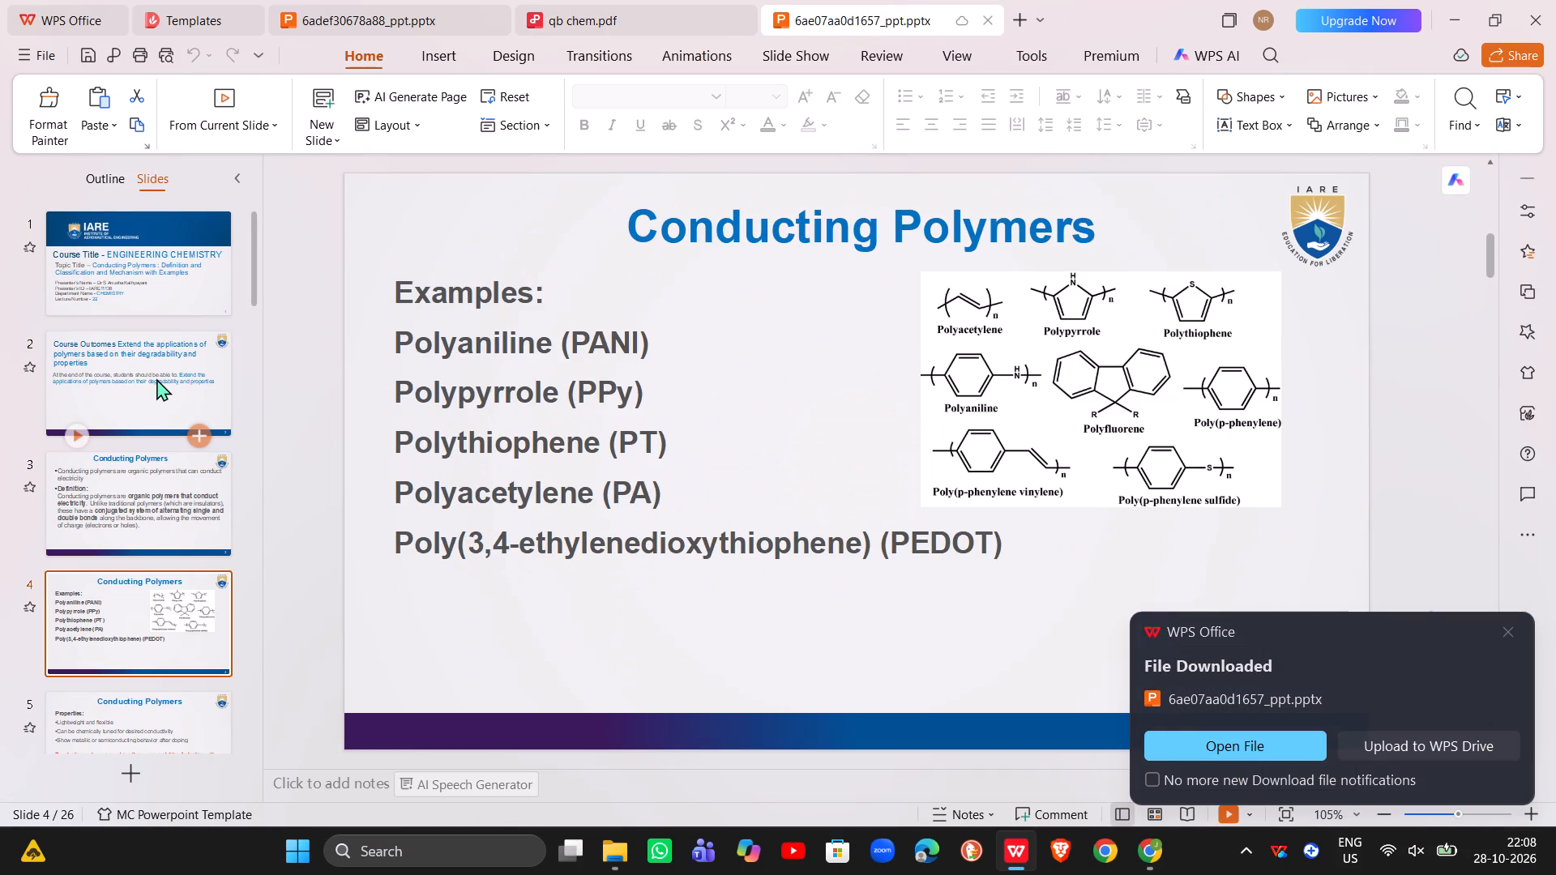
{"action": "key", "text": "Down"}
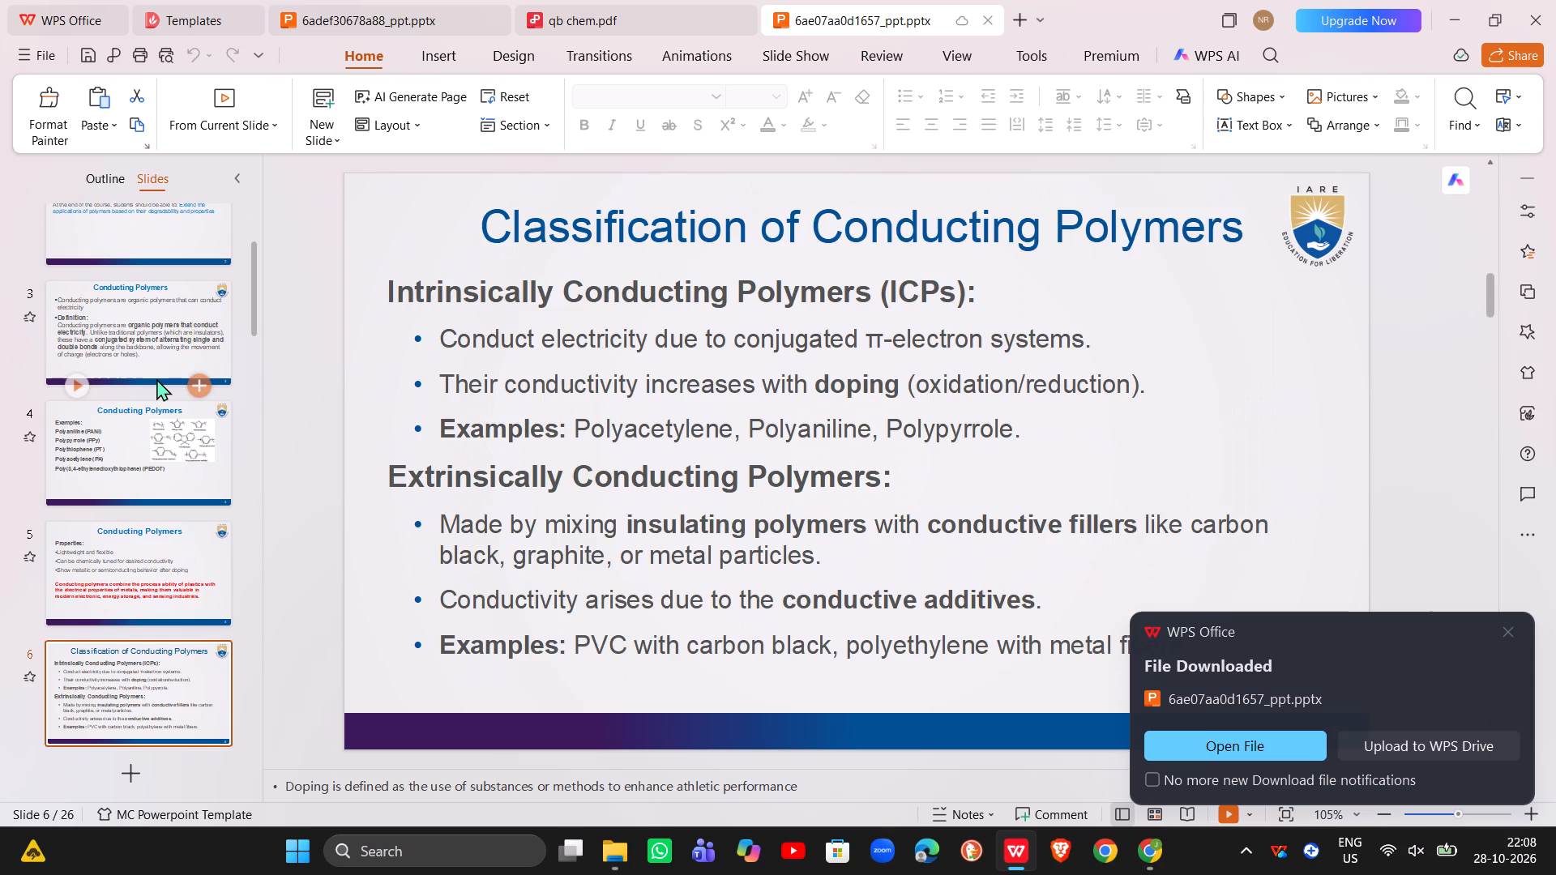
{"action": "key", "text": "Down"}
{"action": "key", "text": "Down"}
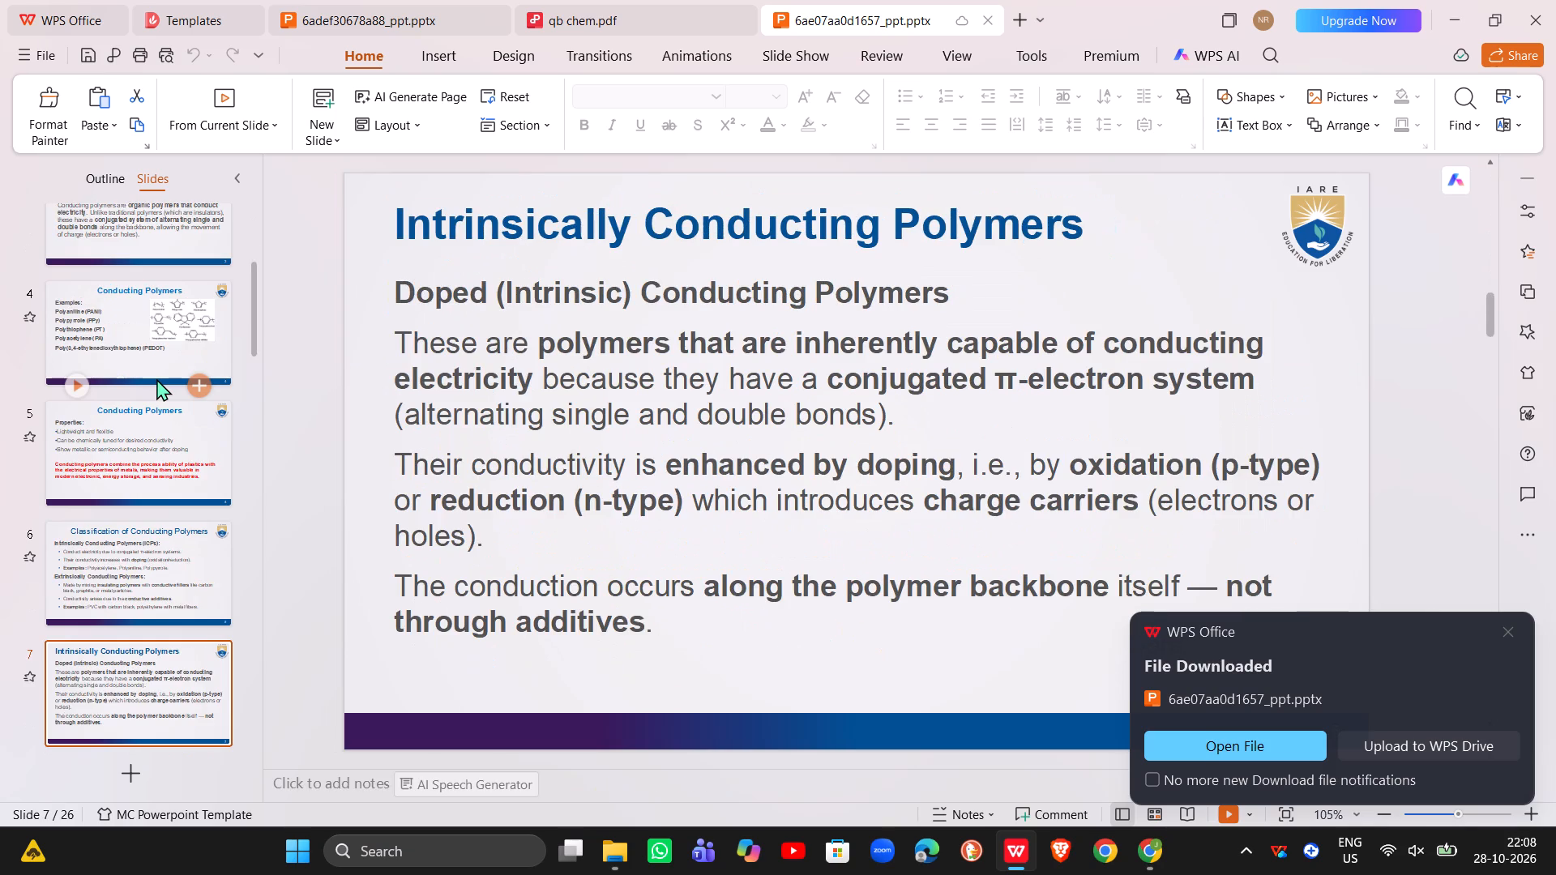
{"action": "key", "text": "Down"}
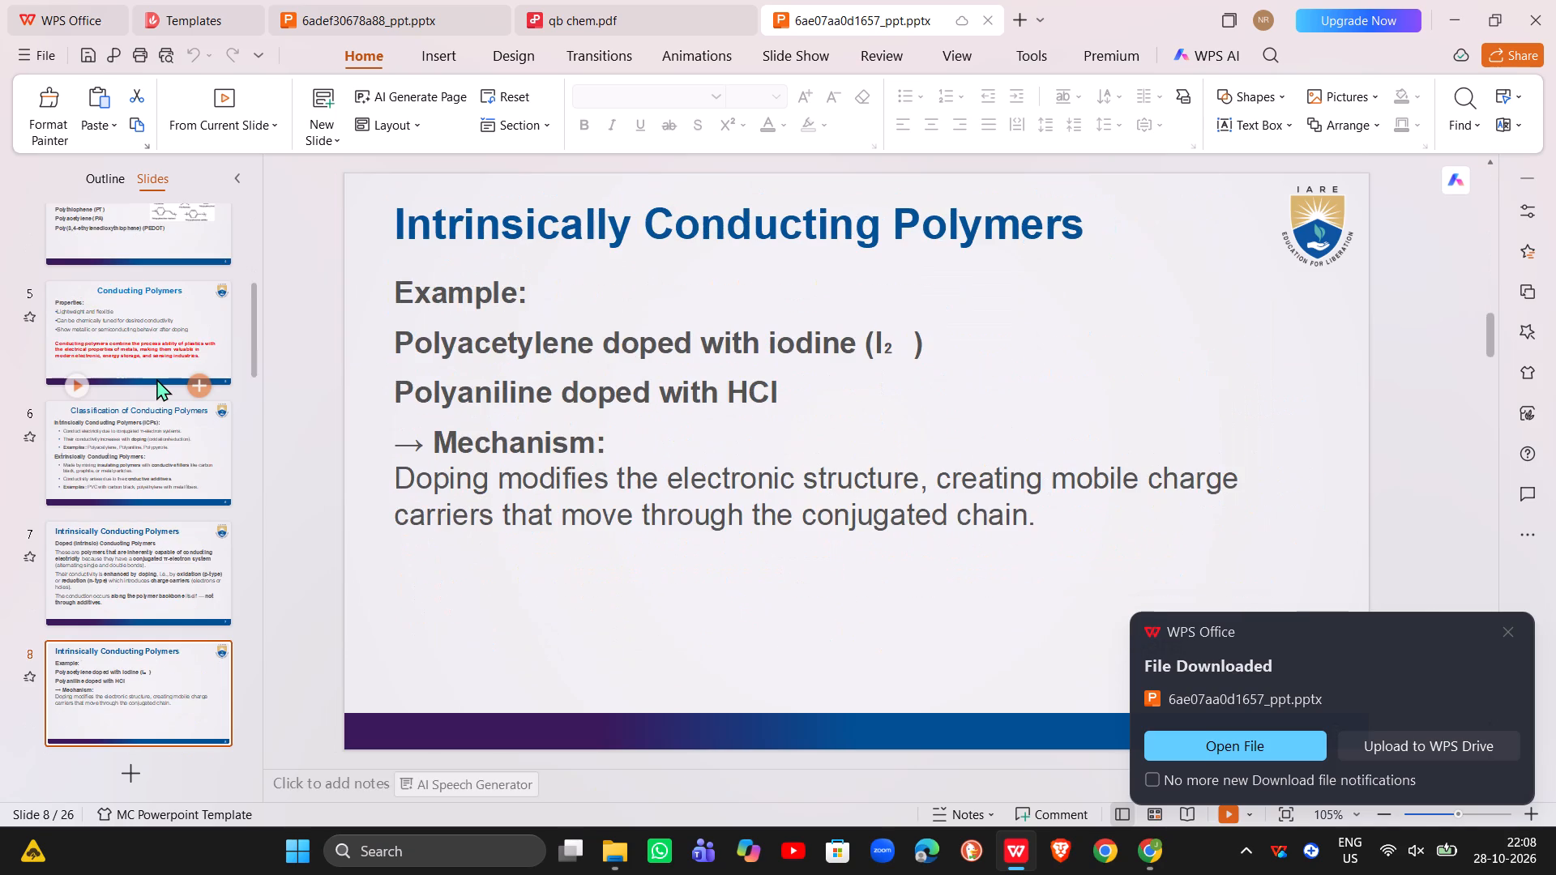
{"action": "key", "text": "Up"}
{"action": "key", "text": "Down"}
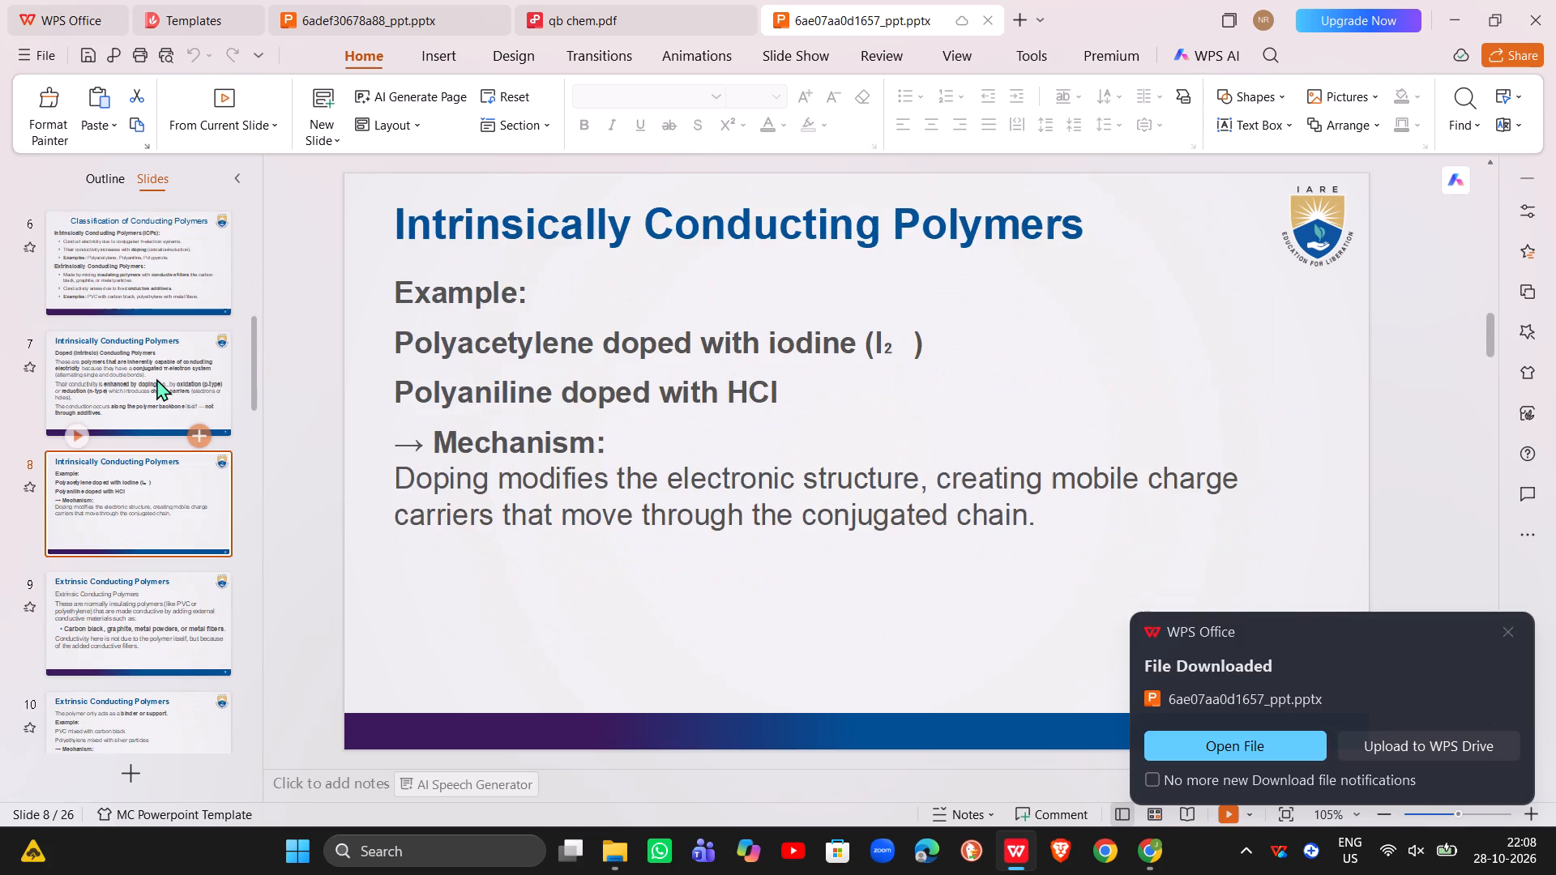
{"action": "key", "text": "Down"}
{"action": "key", "text": "Down"}
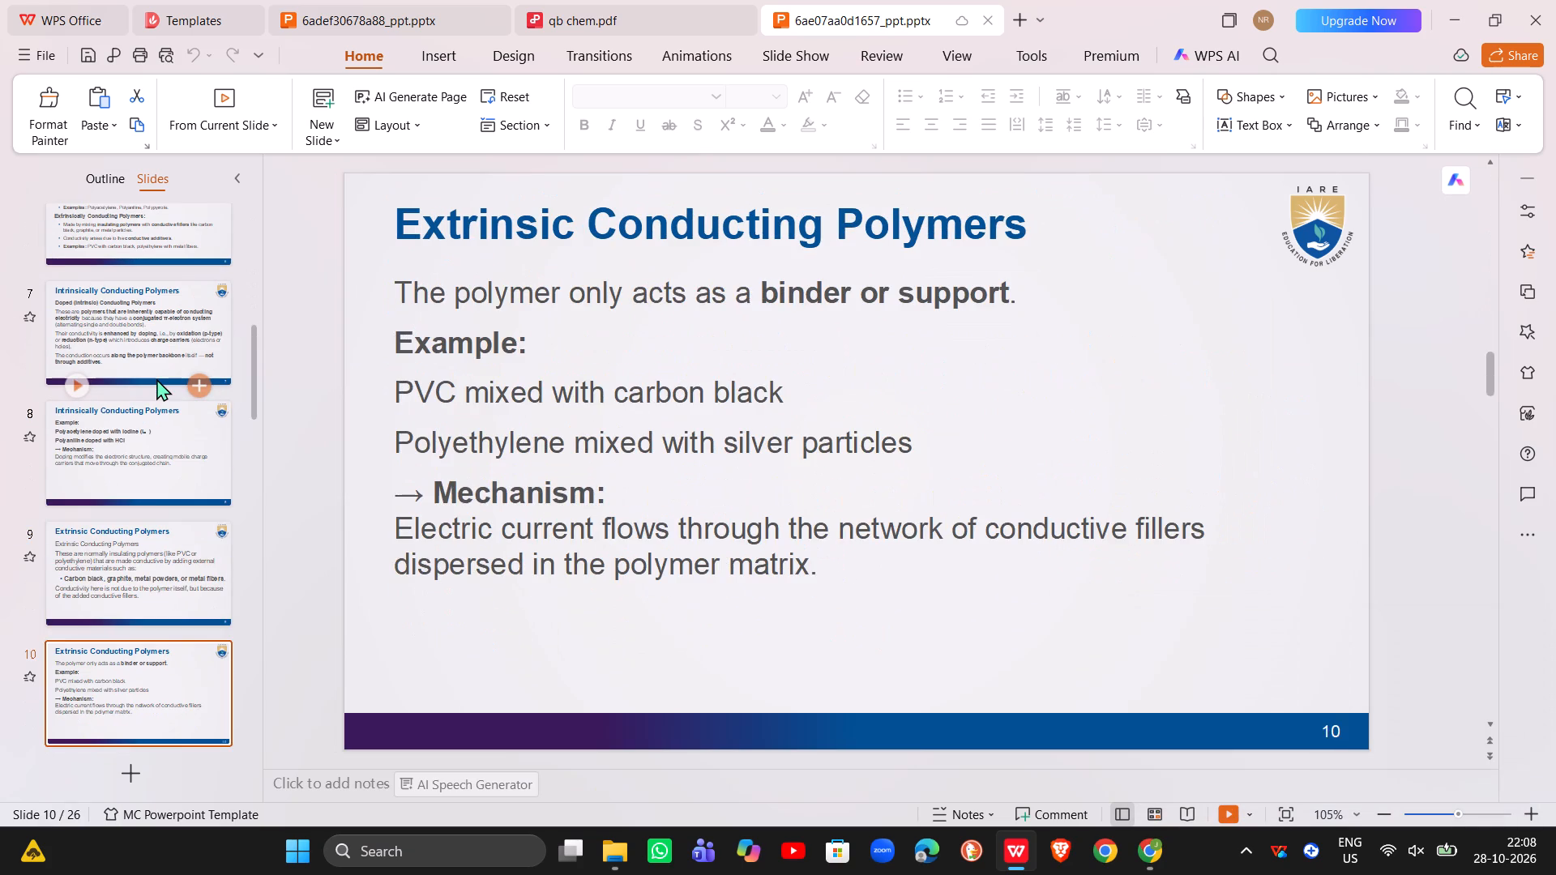
{"action": "key", "text": "Down"}
{"action": "key", "text": "Down"}
{"action": "key", "text": "Down"}
{"action": "key", "text": "Down"}
{"action": "key", "text": "Down"}
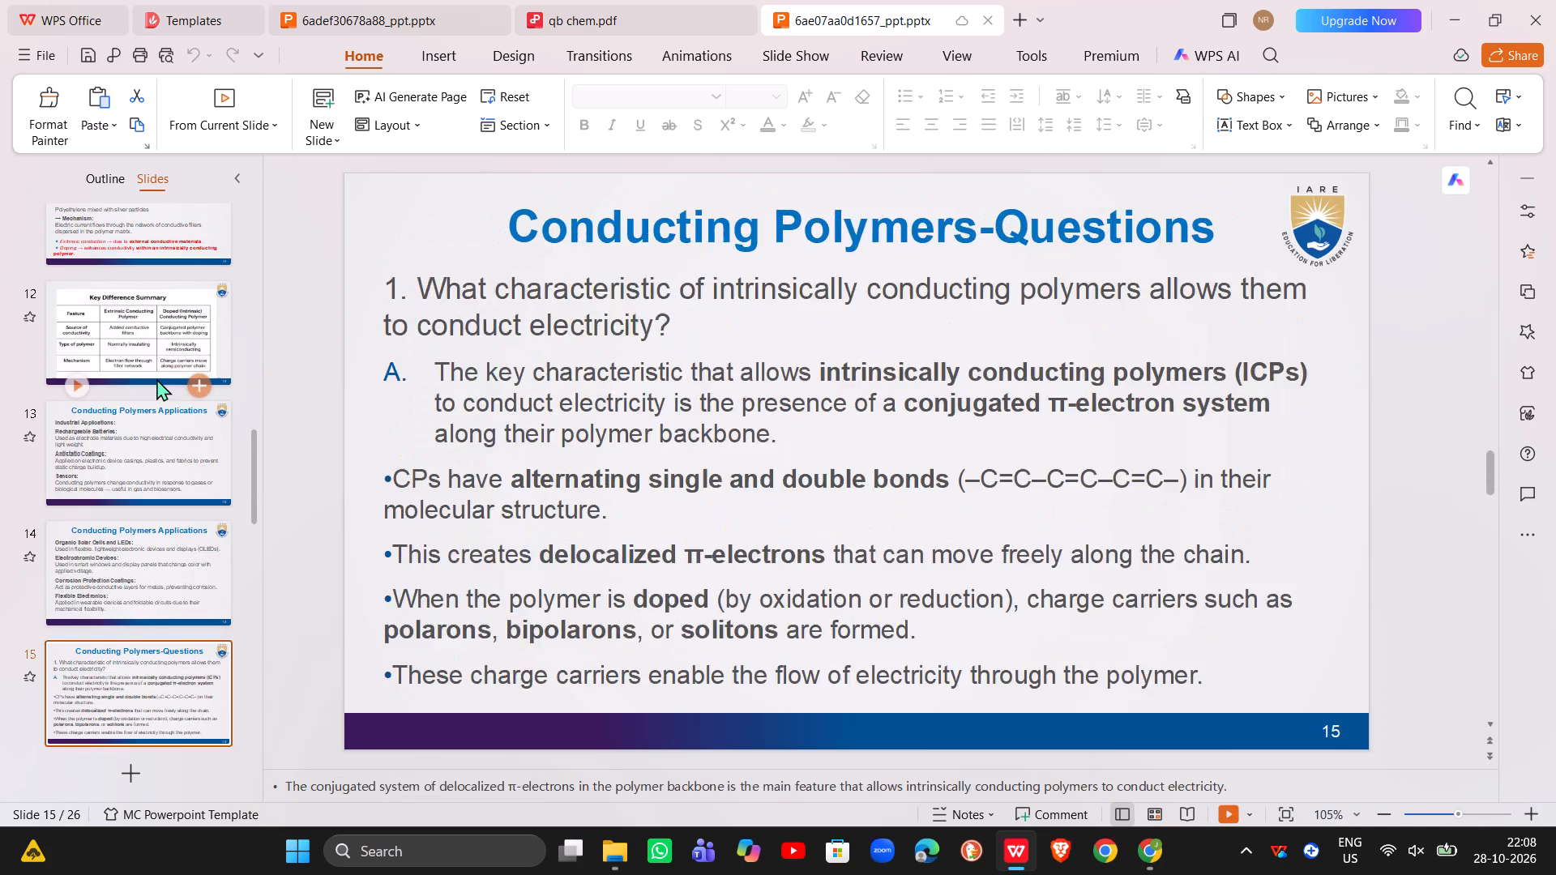
Examine the remaining slides through slide 26, covering the polyacetylene conduction mechanism, doping, charge transport and applications.
{"action": "key", "text": "Down"}
{"action": "key", "text": "Down"}
{"action": "key", "text": "Down"}
{"action": "key", "text": "Down"}
{"action": "key", "text": "Down"}
{"action": "key", "text": "Down"}
{"action": "key", "text": "Down"}
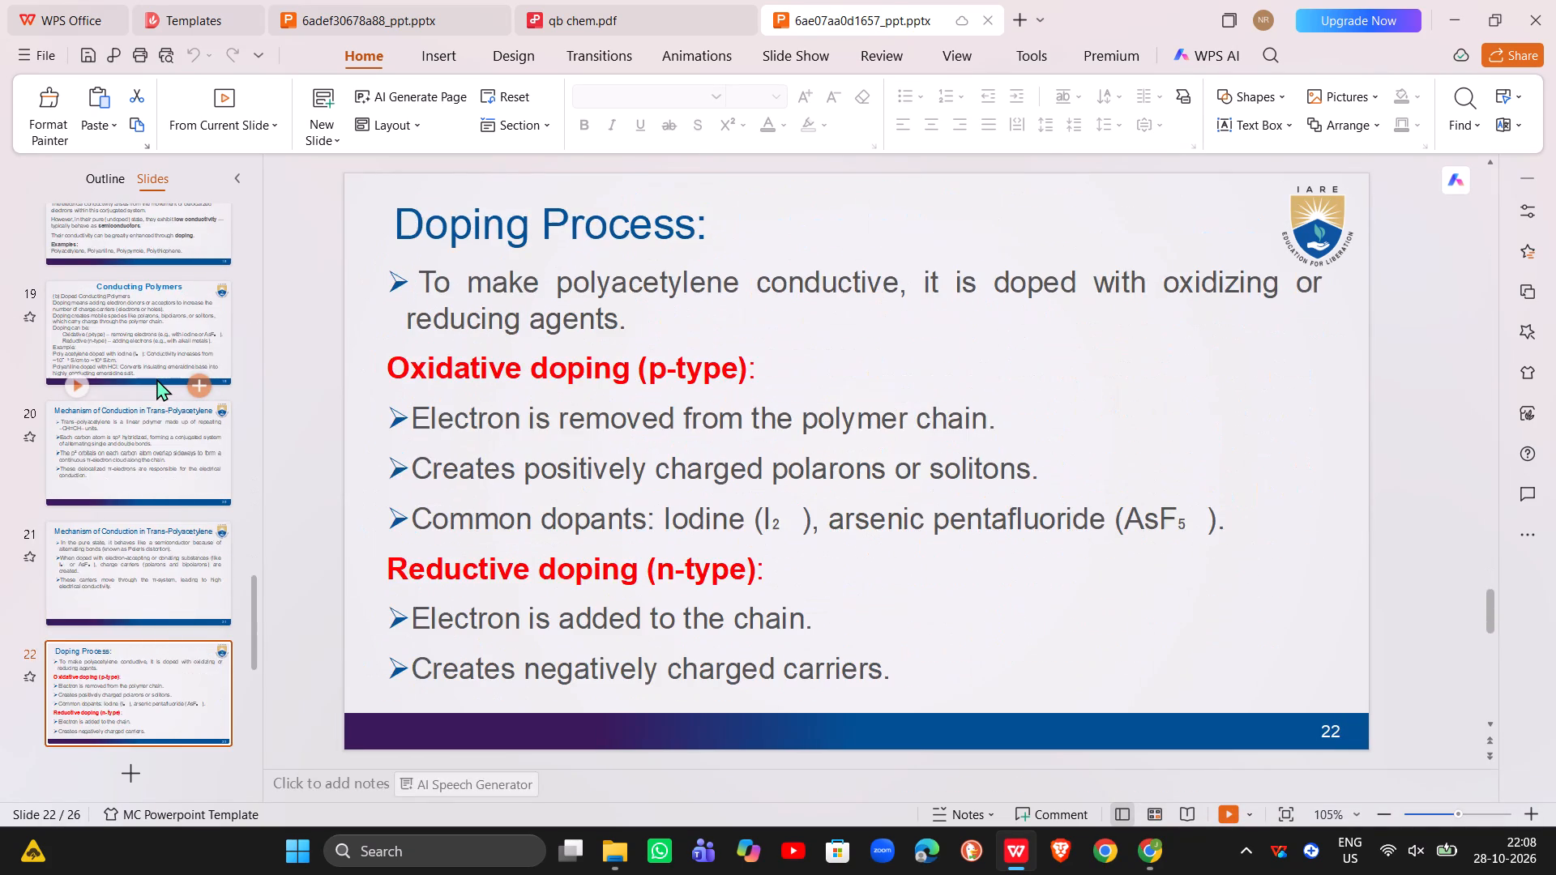
{"action": "key", "text": "Up"}
{"action": "key", "text": "Up"}
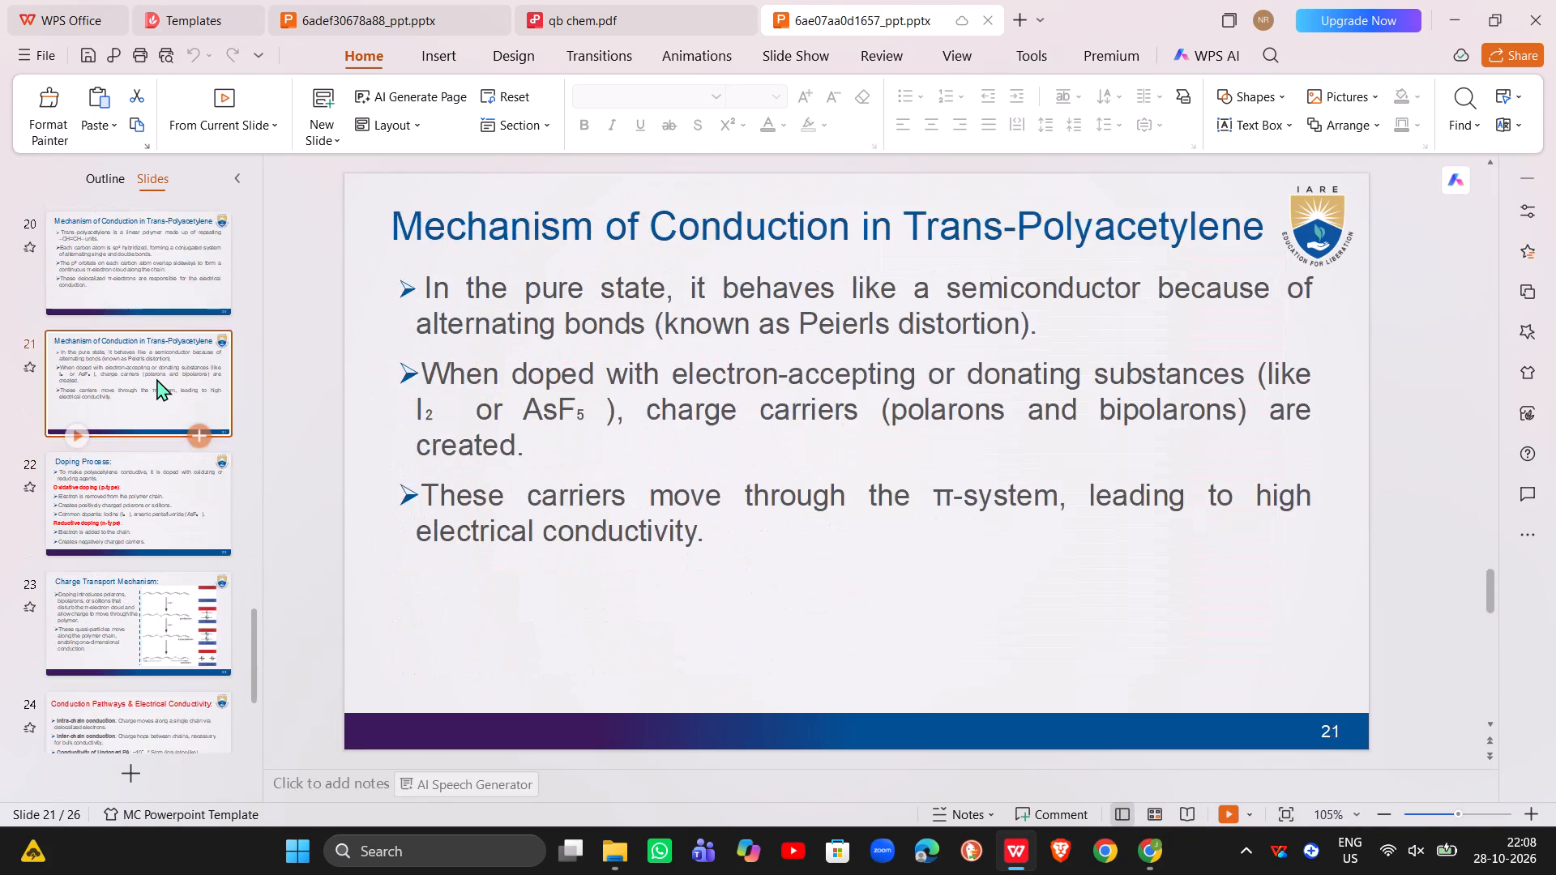
{"action": "key", "text": "Down"}
{"action": "key", "text": "Down"}
{"action": "key", "text": "Down"}
{"action": "key", "text": "Down"}
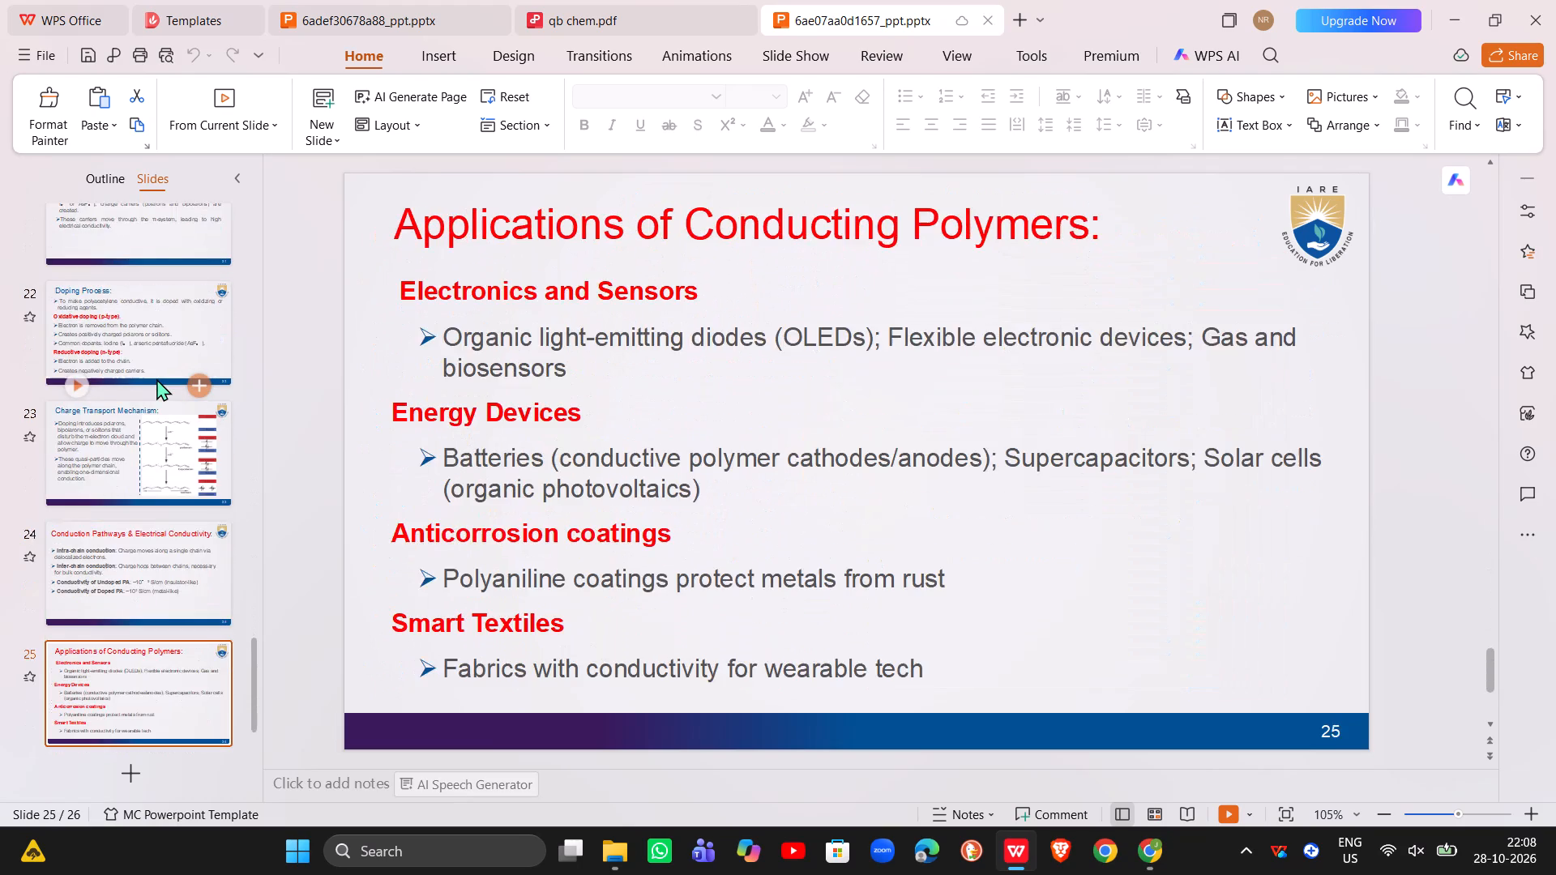
{"action": "key", "text": "Down"}
{"action": "key", "text": "Up"}
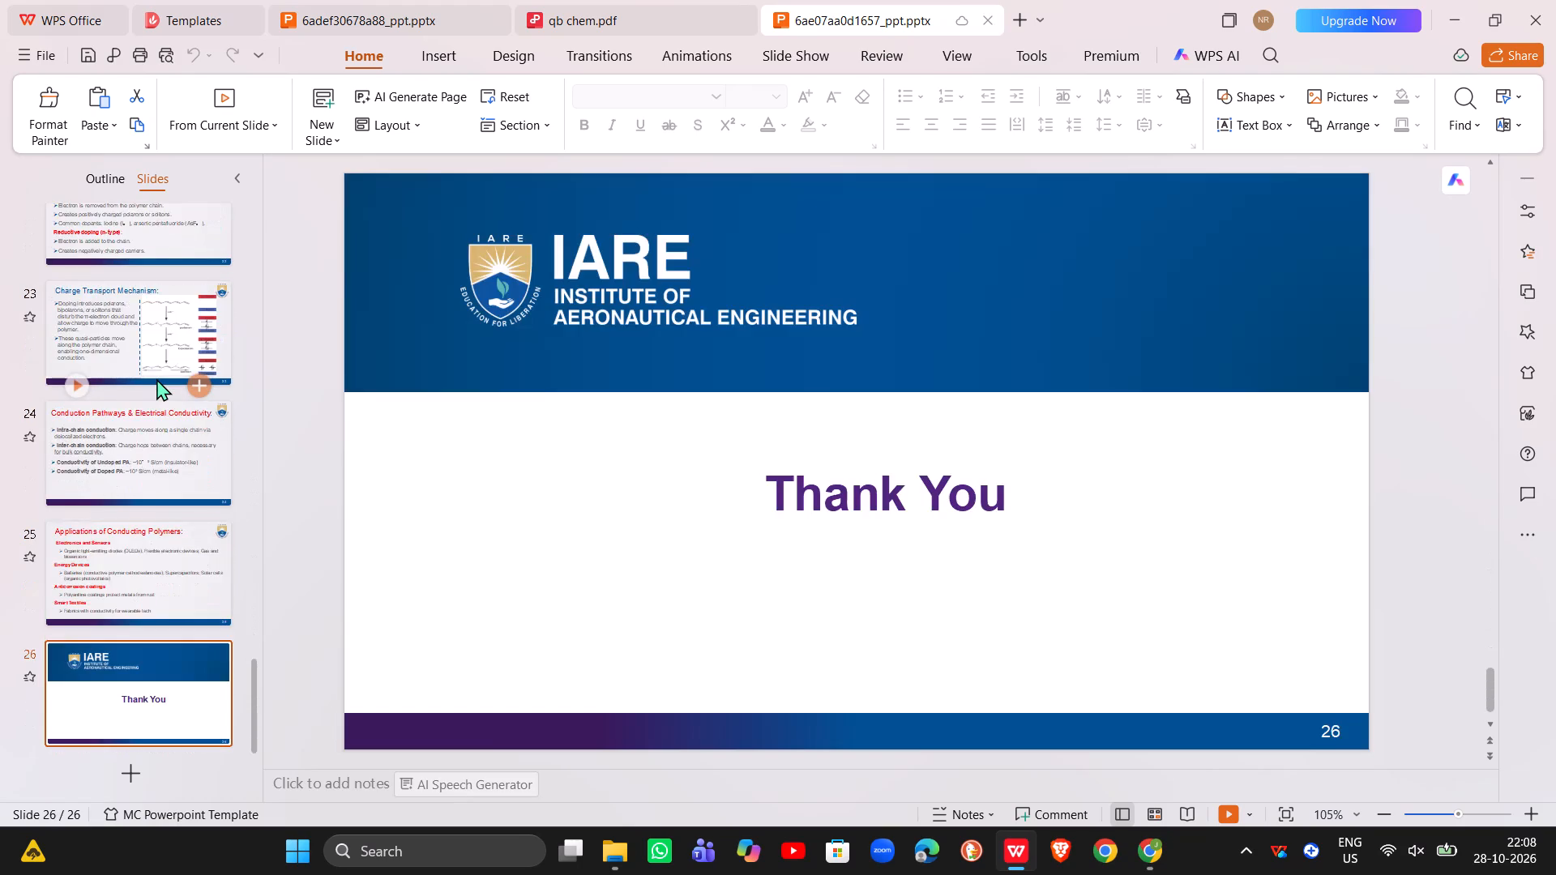
{"action": "key", "text": "Down"}
Return to slide 13, Conducting Polymers Applications, and copy its full Industrial Applications text on rechargeable batteries, antistatic coatings and sensors.
{"action": "key", "text": "Up"}
{"action": "key", "text": "Up"}
{"action": "key", "text": "Up"}
{"action": "key", "text": "Up"}
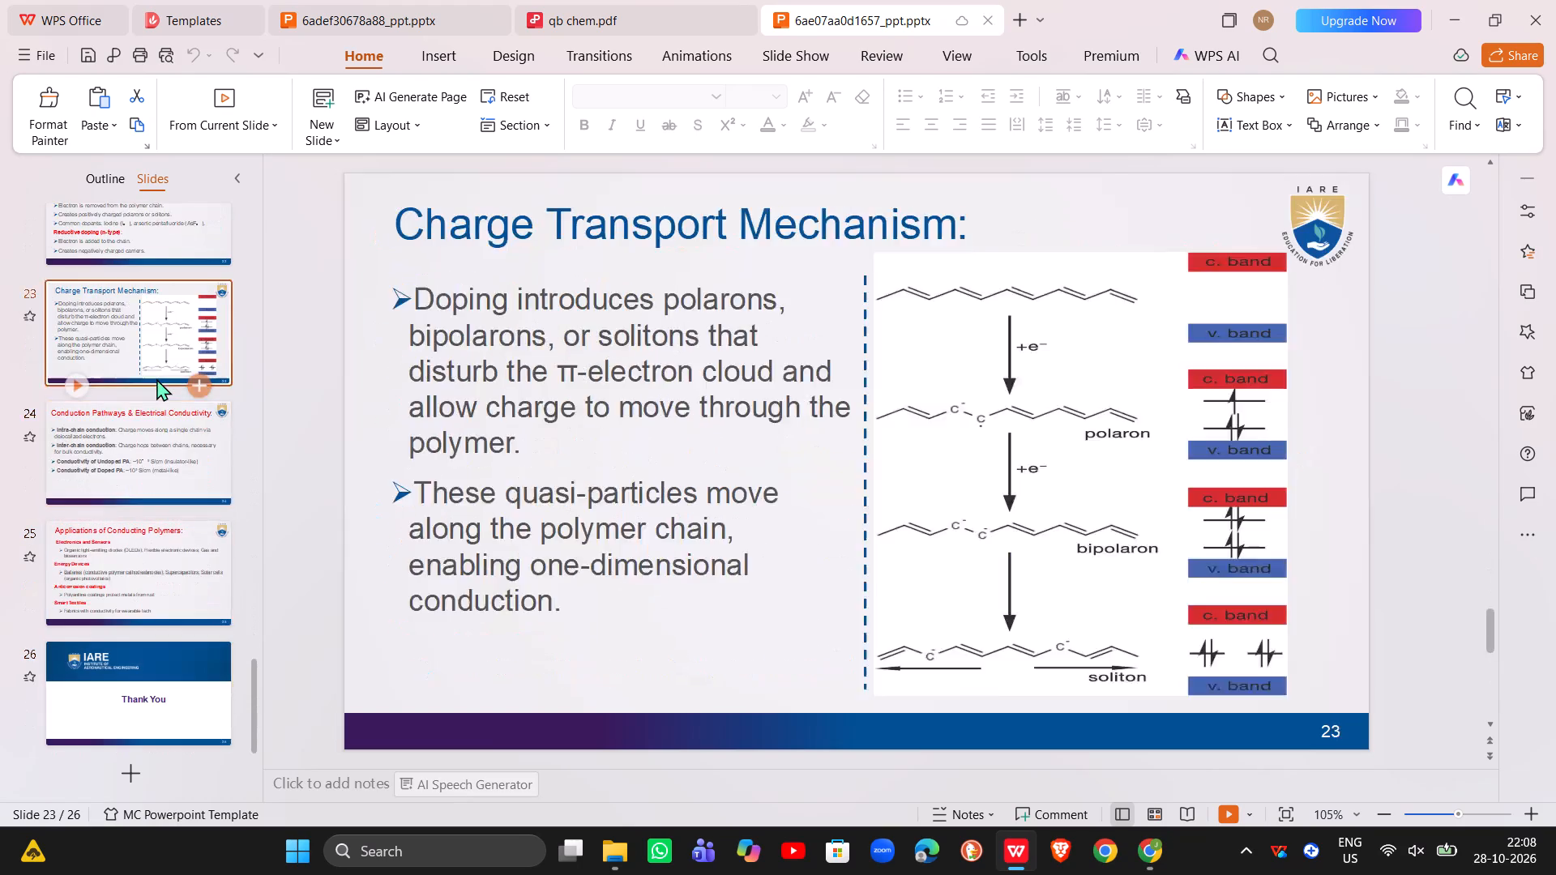
{"action": "key", "text": "Up"}
{"action": "key", "text": "Up"}
{"action": "key", "text": "Up"}
{"action": "key", "text": "Up"}
{"action": "key", "text": "Up"}
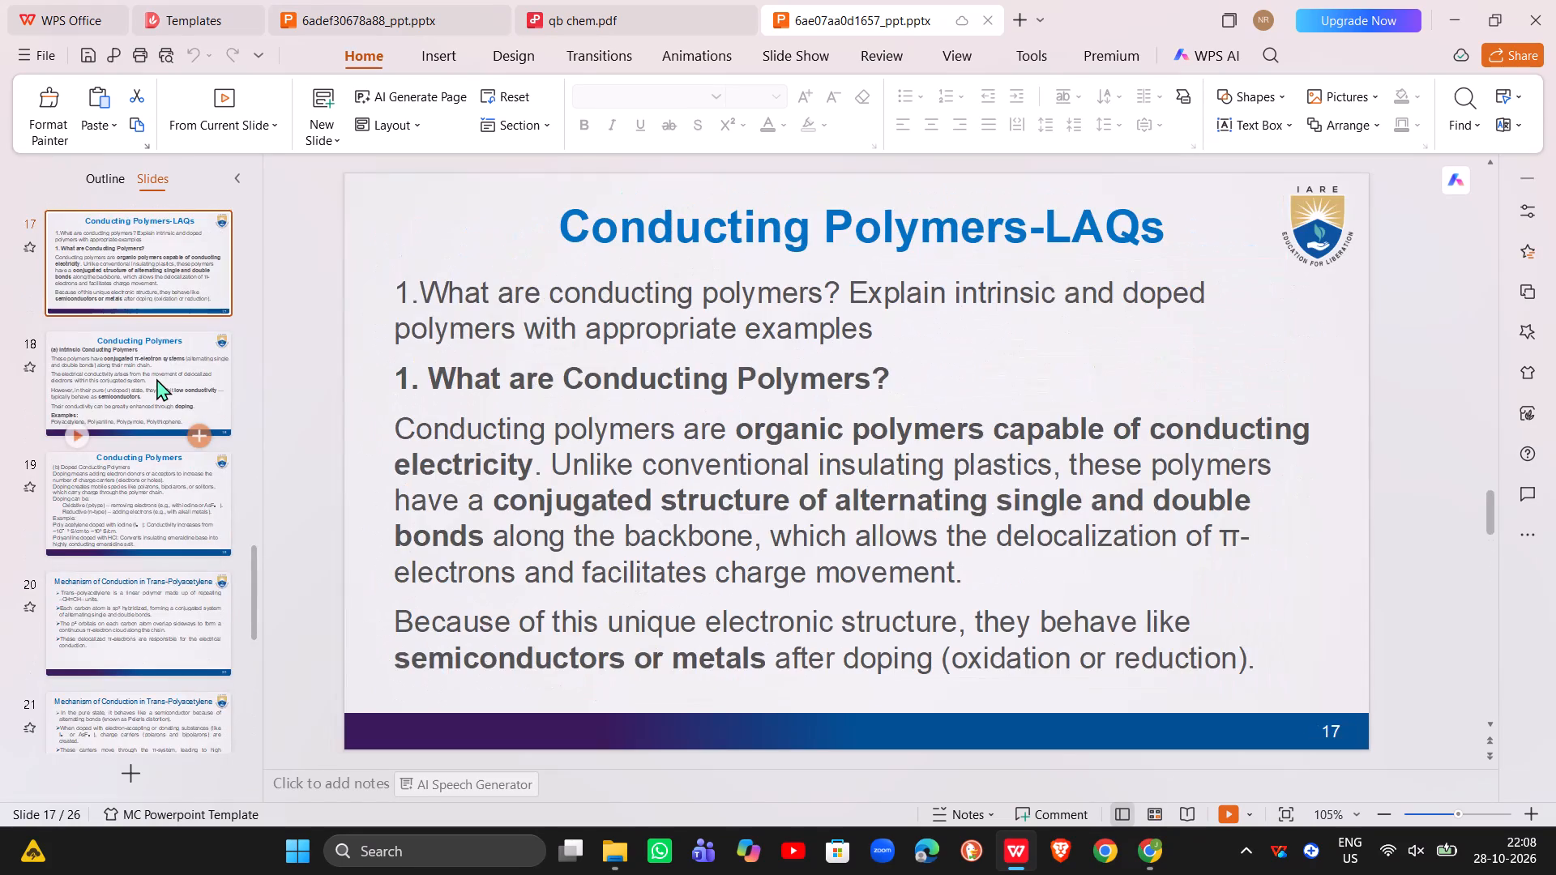
{"action": "key", "text": "Up"}
{"action": "key", "text": "Up"}
{"action": "key", "text": "Up"}
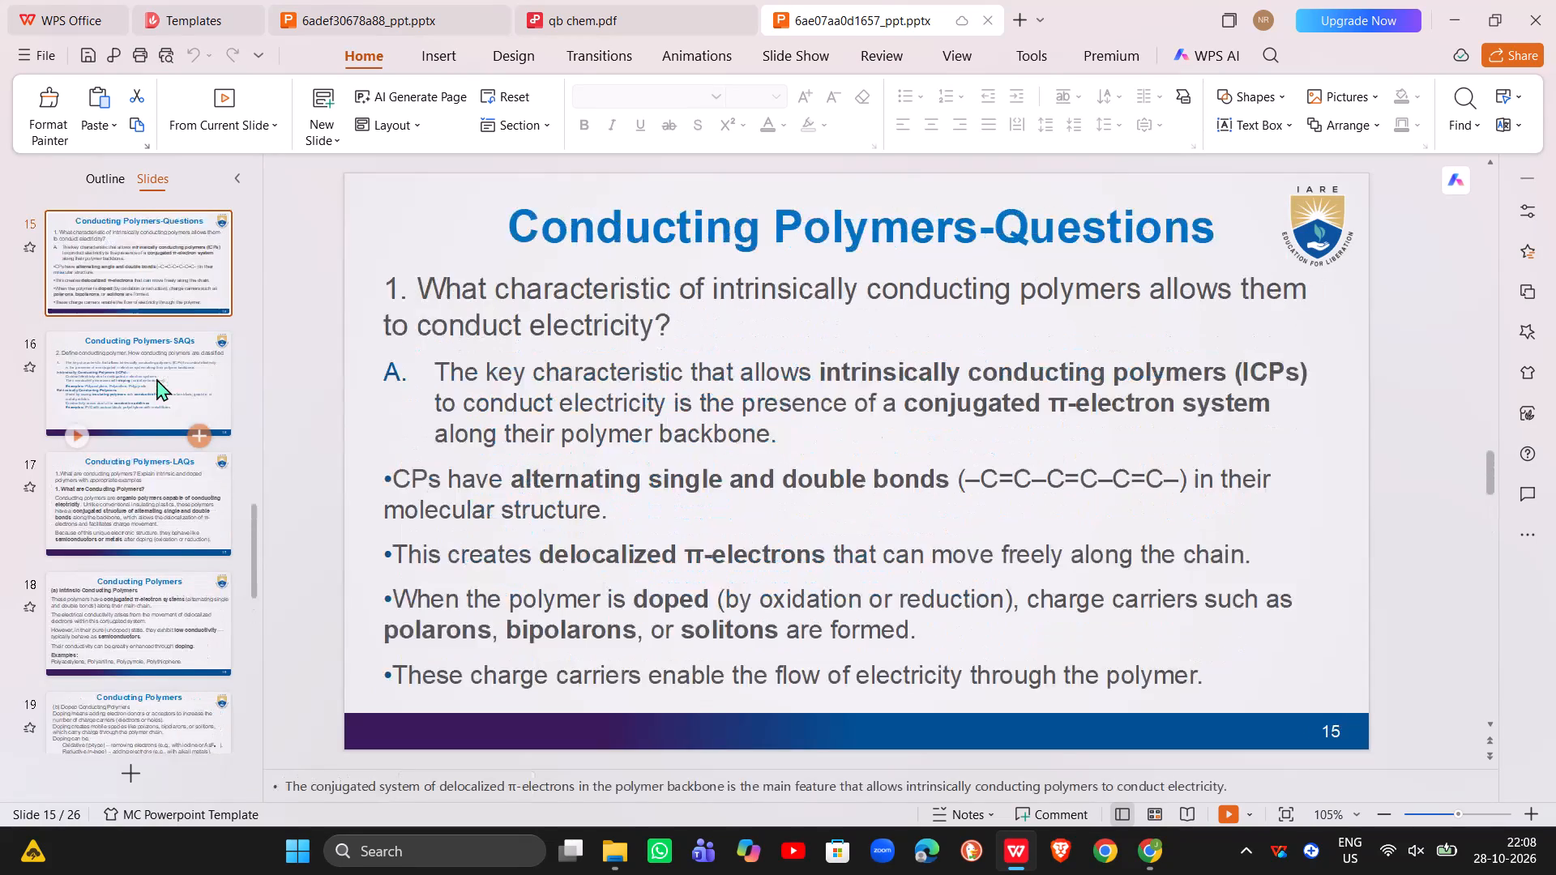
{"action": "key", "text": "Up"}
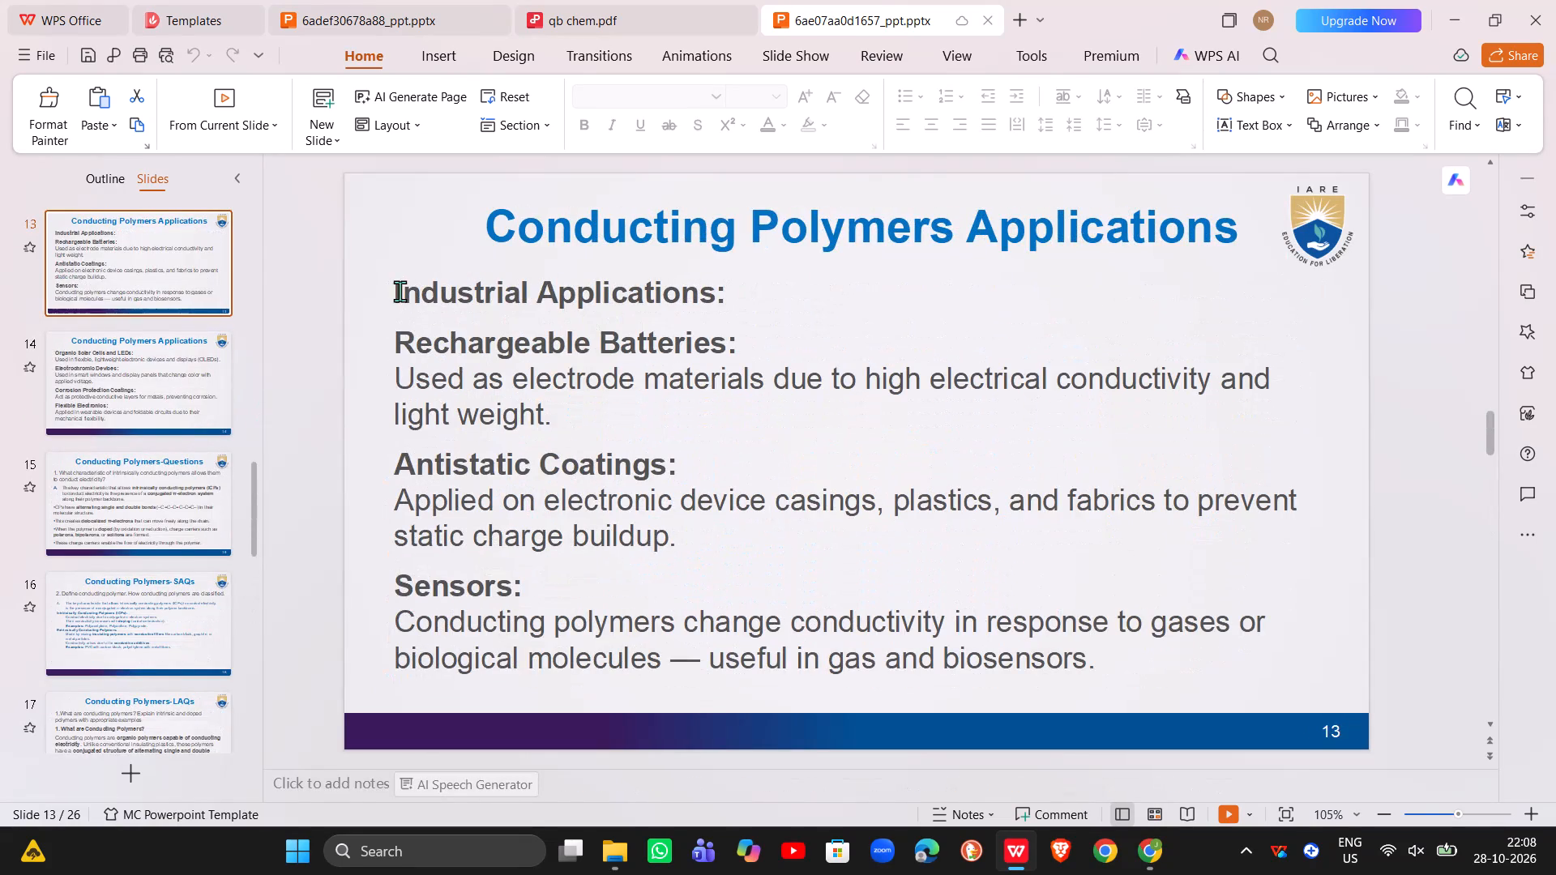
{"action": "left_click_drag", "start_coordinate": [395, 289], "coordinate": [1099, 686]}
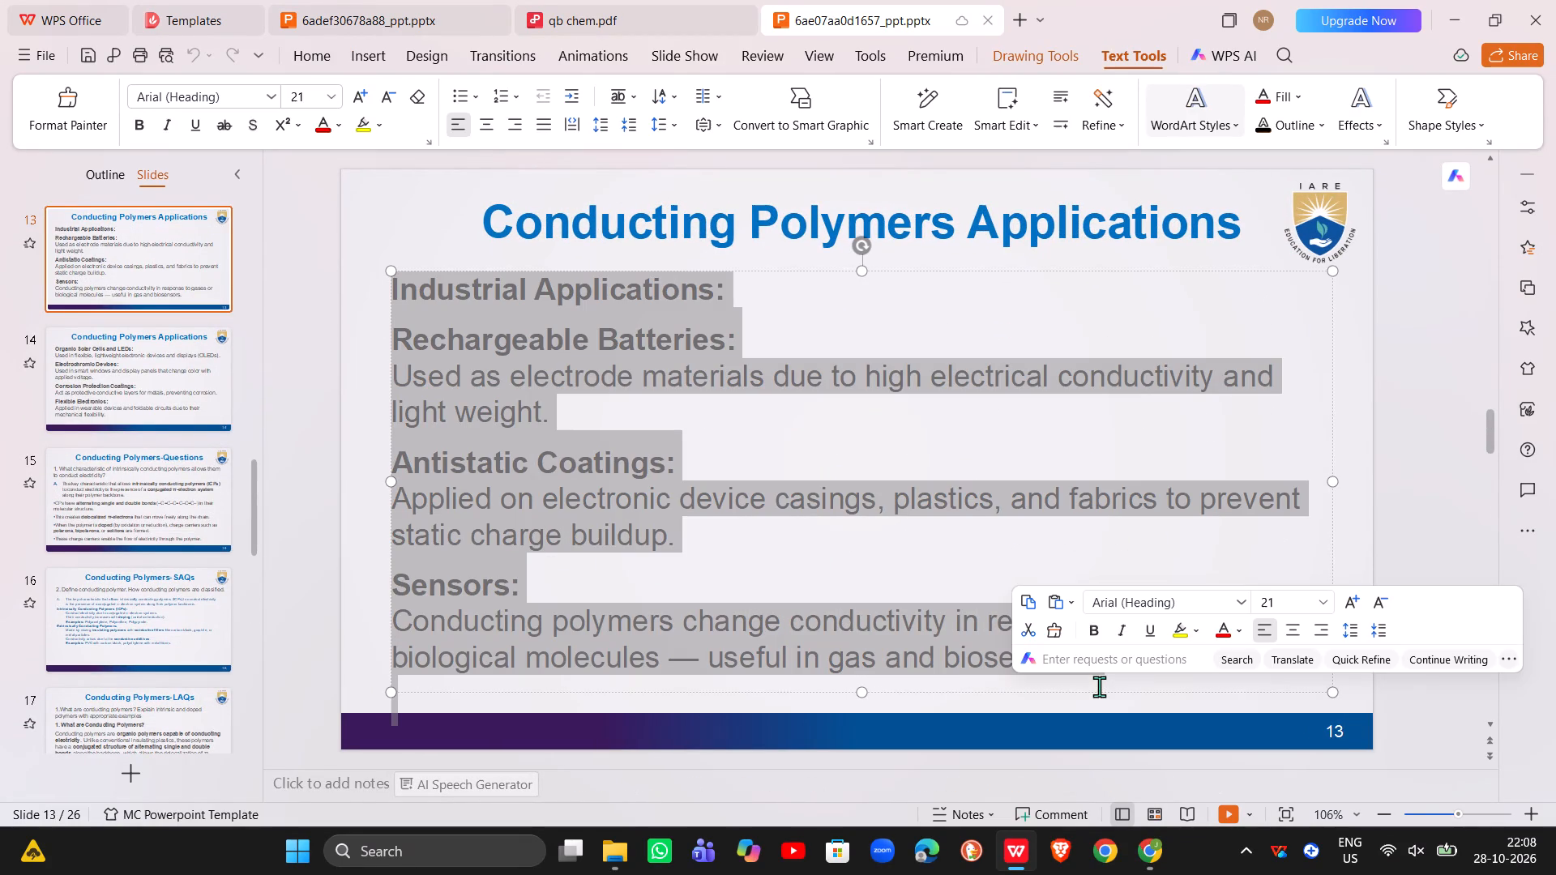
{"action": "key", "text": "ctrl+c"}
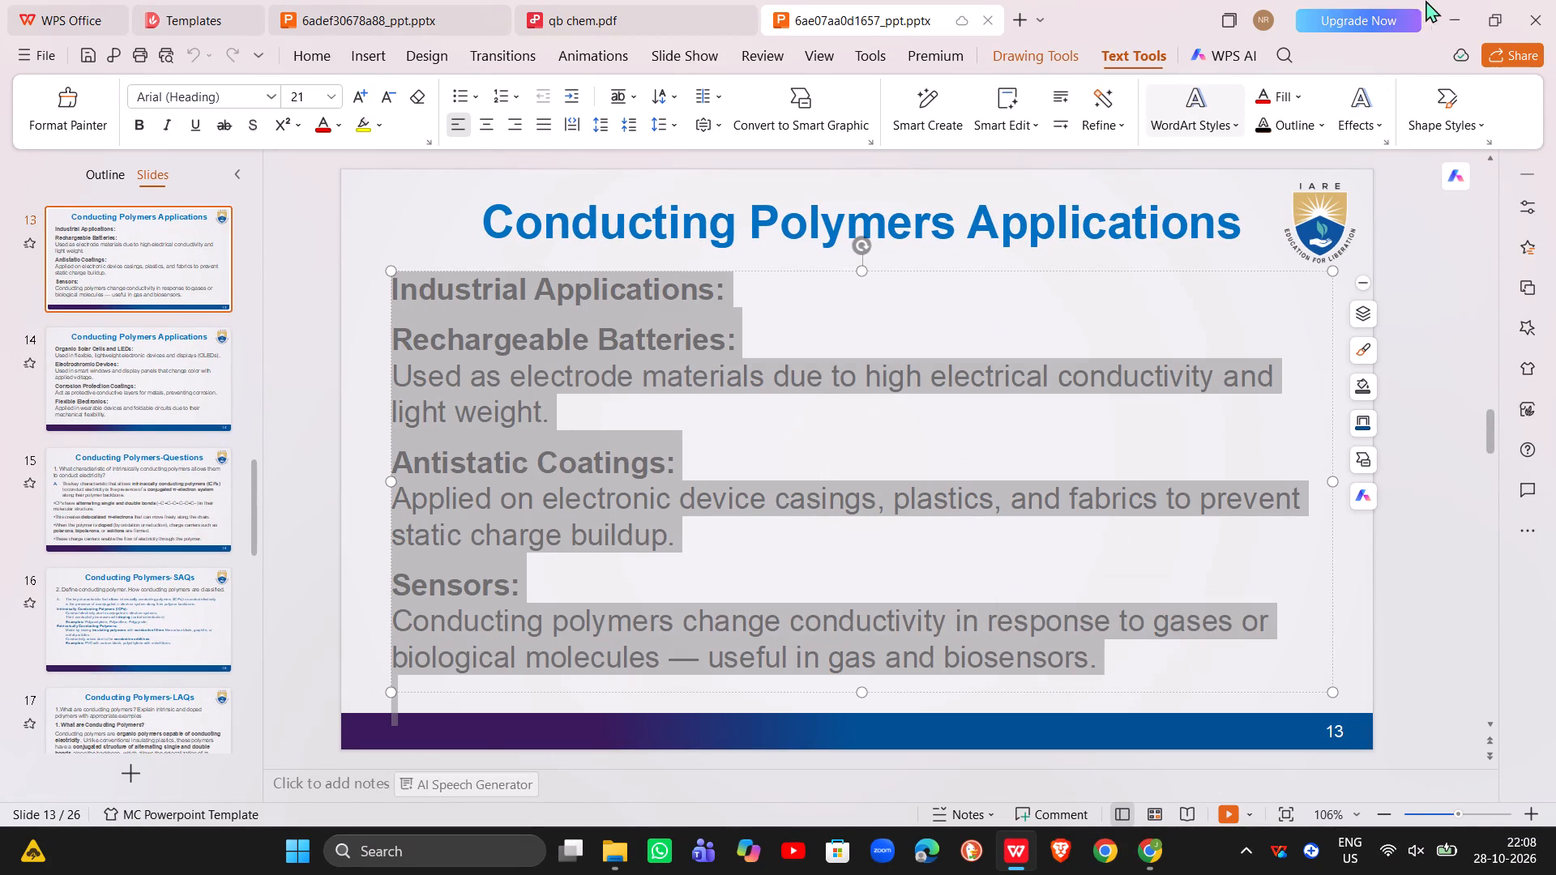
Switch to the browser's new tab and replace the address bar text with the copied Industrial Applications text.
{"action": "left_click", "coordinate": [1450, 0]}
{"action": "left_click", "coordinate": [1117, 0]}
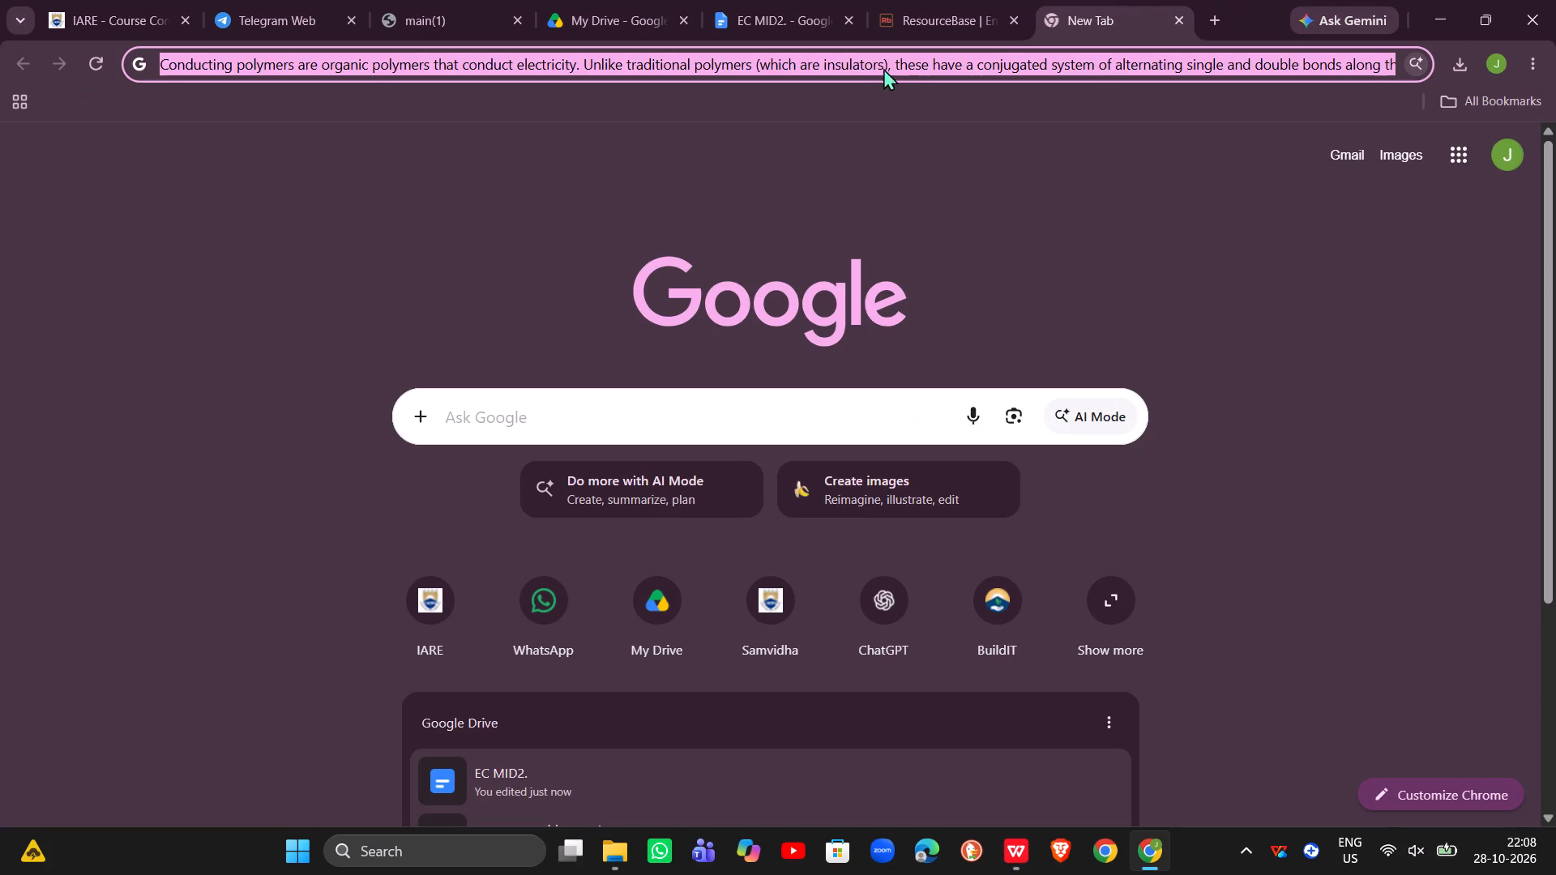
{"action": "key", "text": "BackSpace"}
{"action": "key", "text": "ctrl+v"}
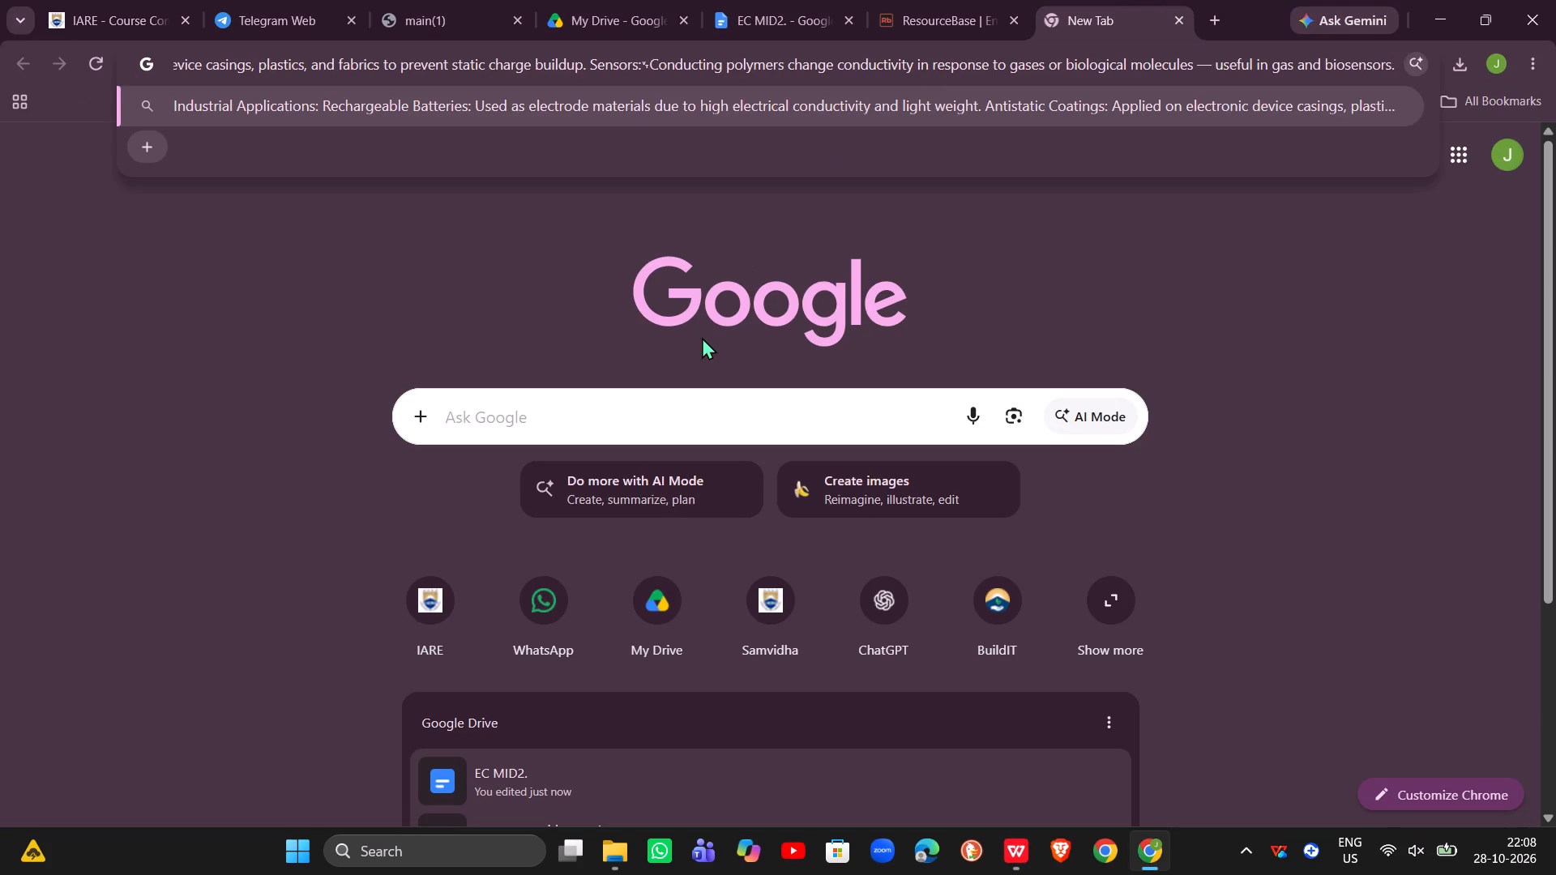
Return to 6ae07aa0d1657_ppt.pptx and copy slide 14's full applications text, from Organic Solar Cells and LEDs through Flexible Electronics.
{"action": "left_click", "coordinate": [606, 859]}
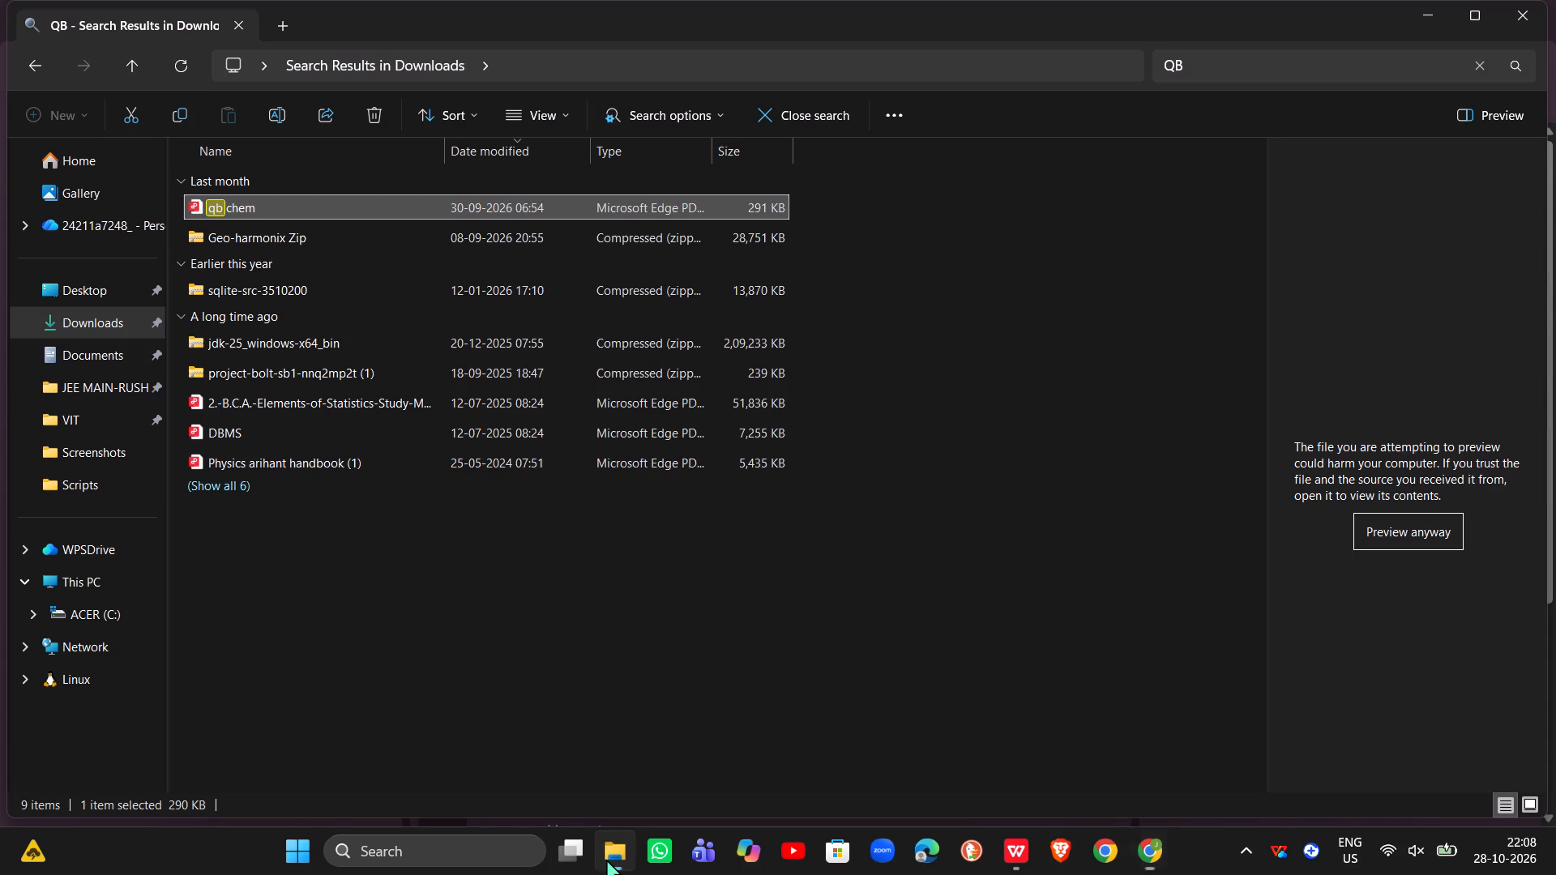
{"action": "left_click", "coordinate": [1012, 851]}
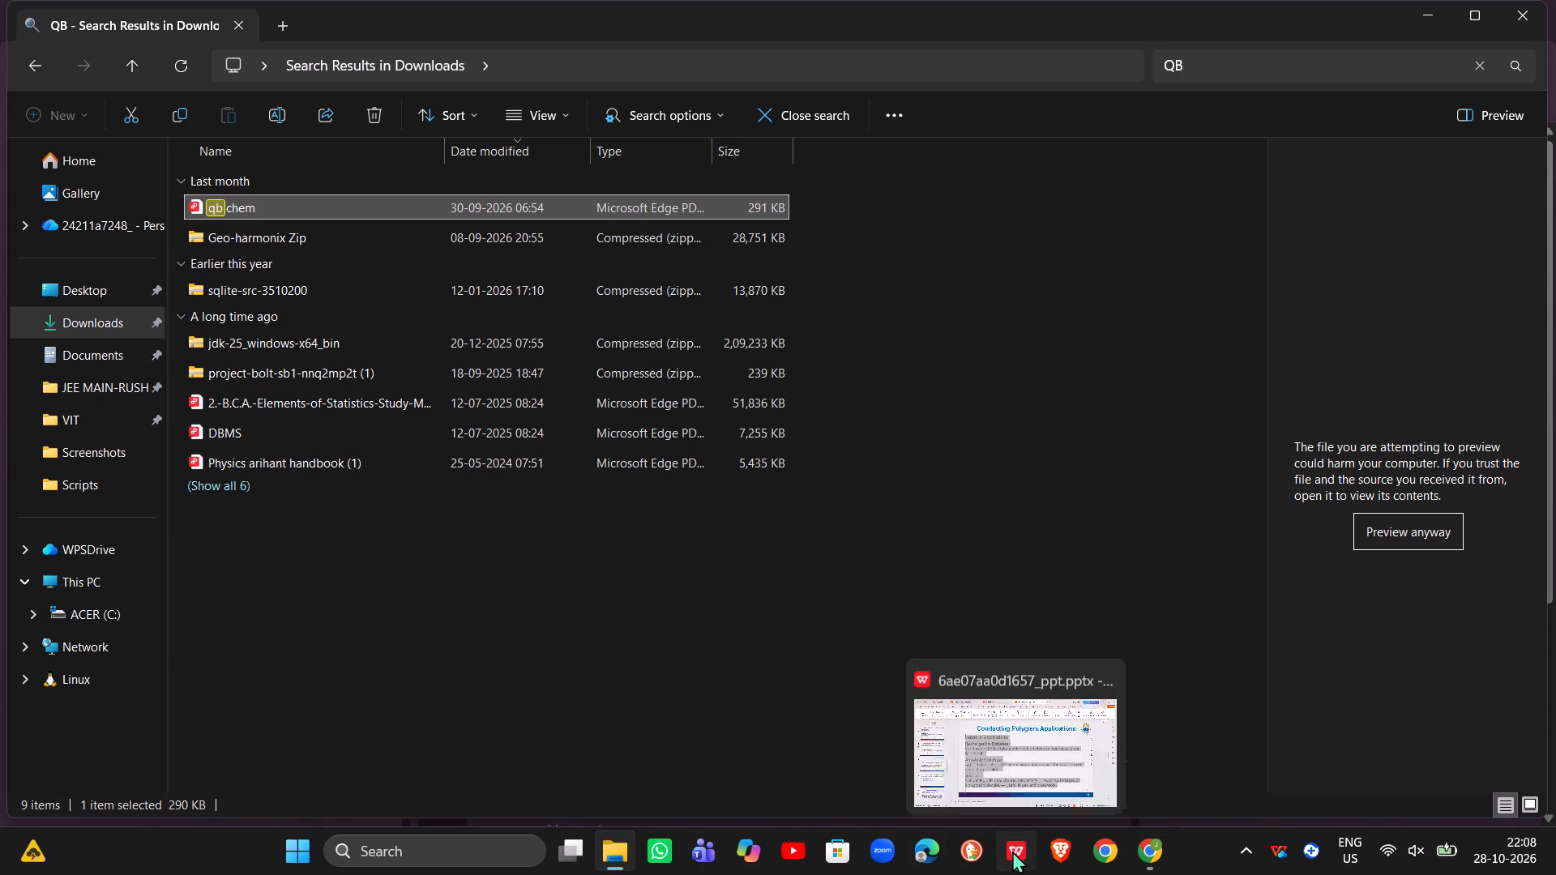
{"action": "left_click", "coordinate": [108, 616]}
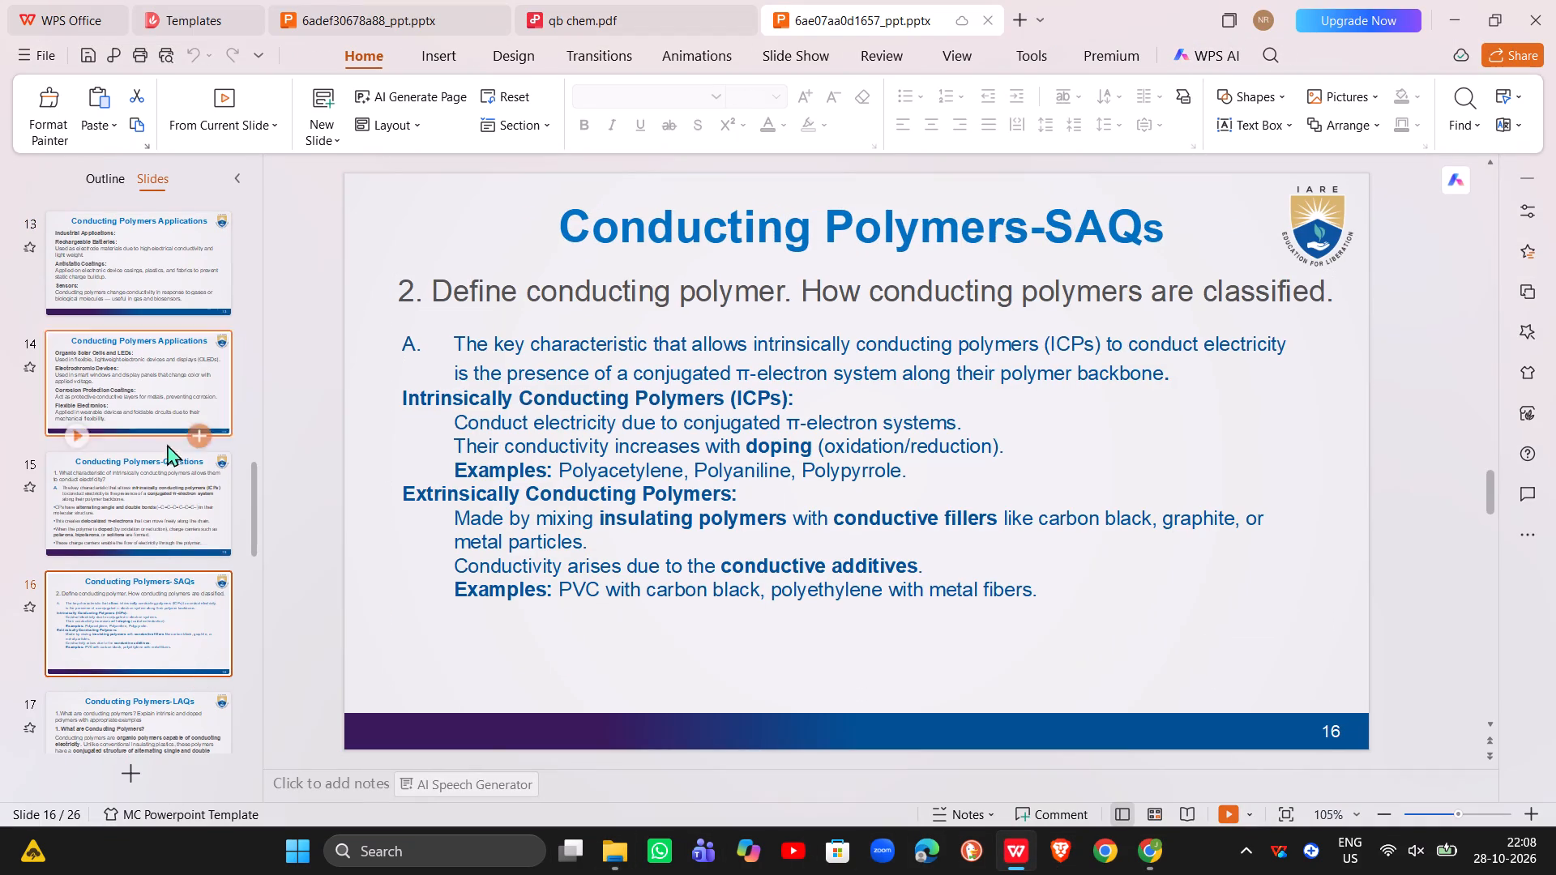
{"action": "left_click", "coordinate": [109, 482]}
{"action": "left_click", "coordinate": [96, 385]}
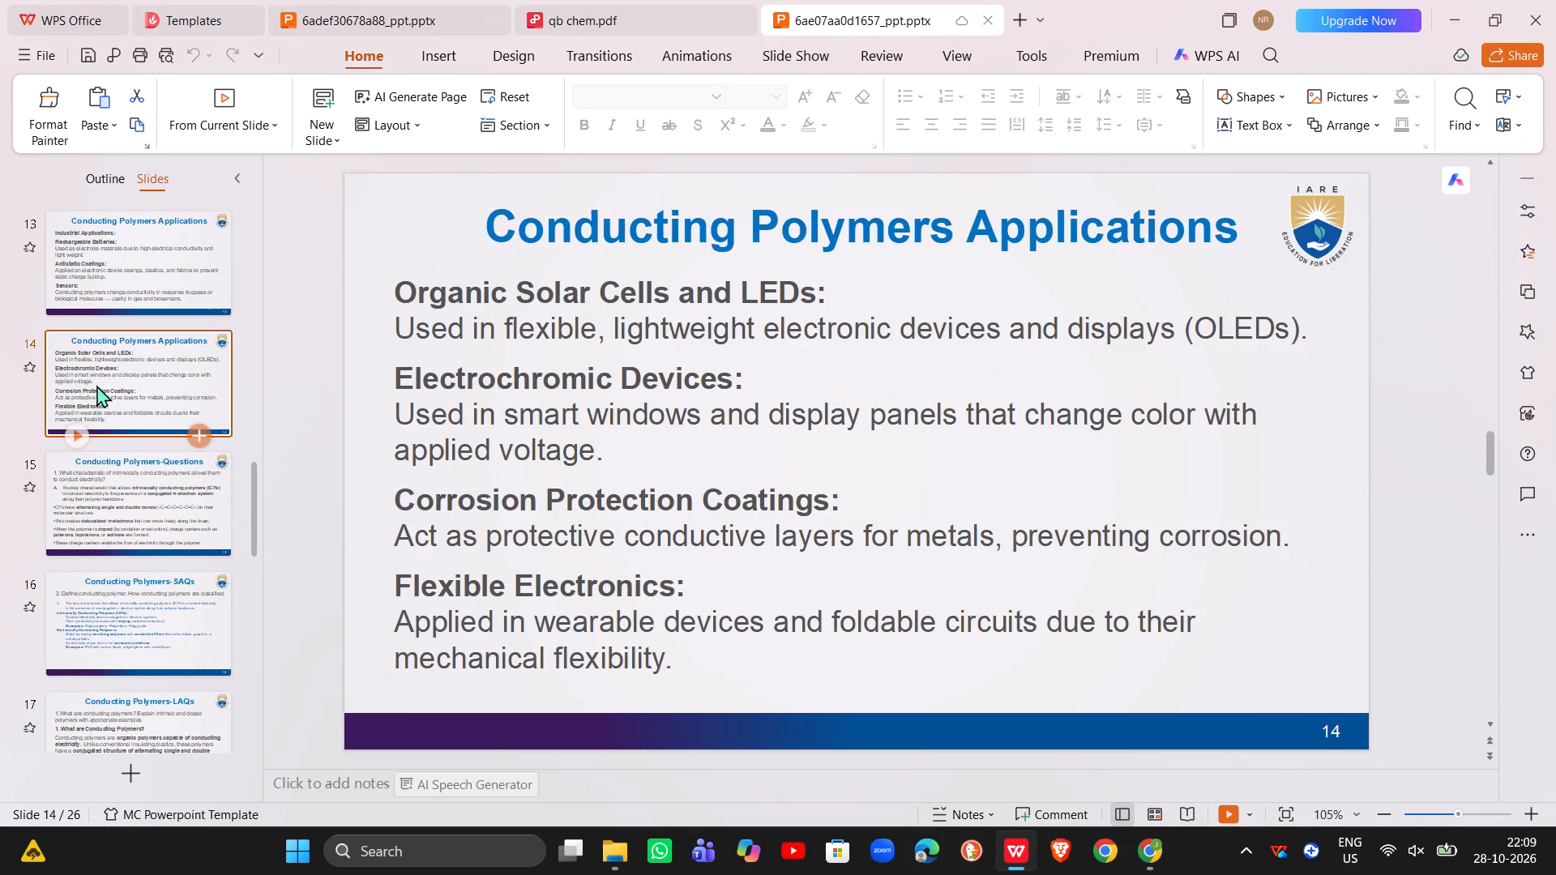
{"action": "key", "text": "Up"}
{"action": "key", "text": "Down"}
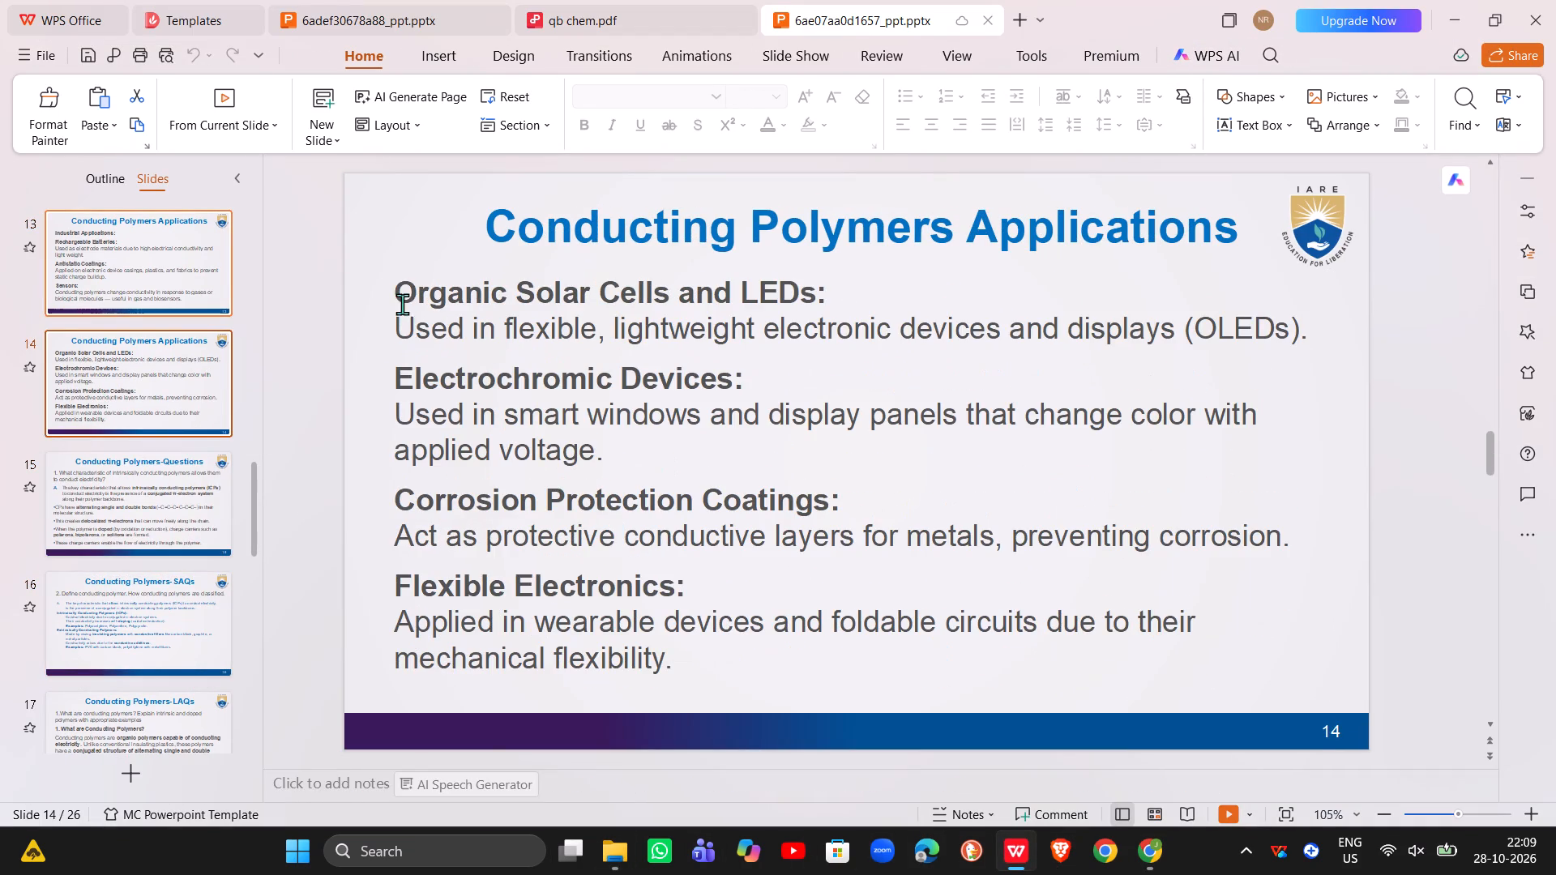
{"action": "left_click_drag", "start_coordinate": [397, 294], "coordinate": [696, 674]}
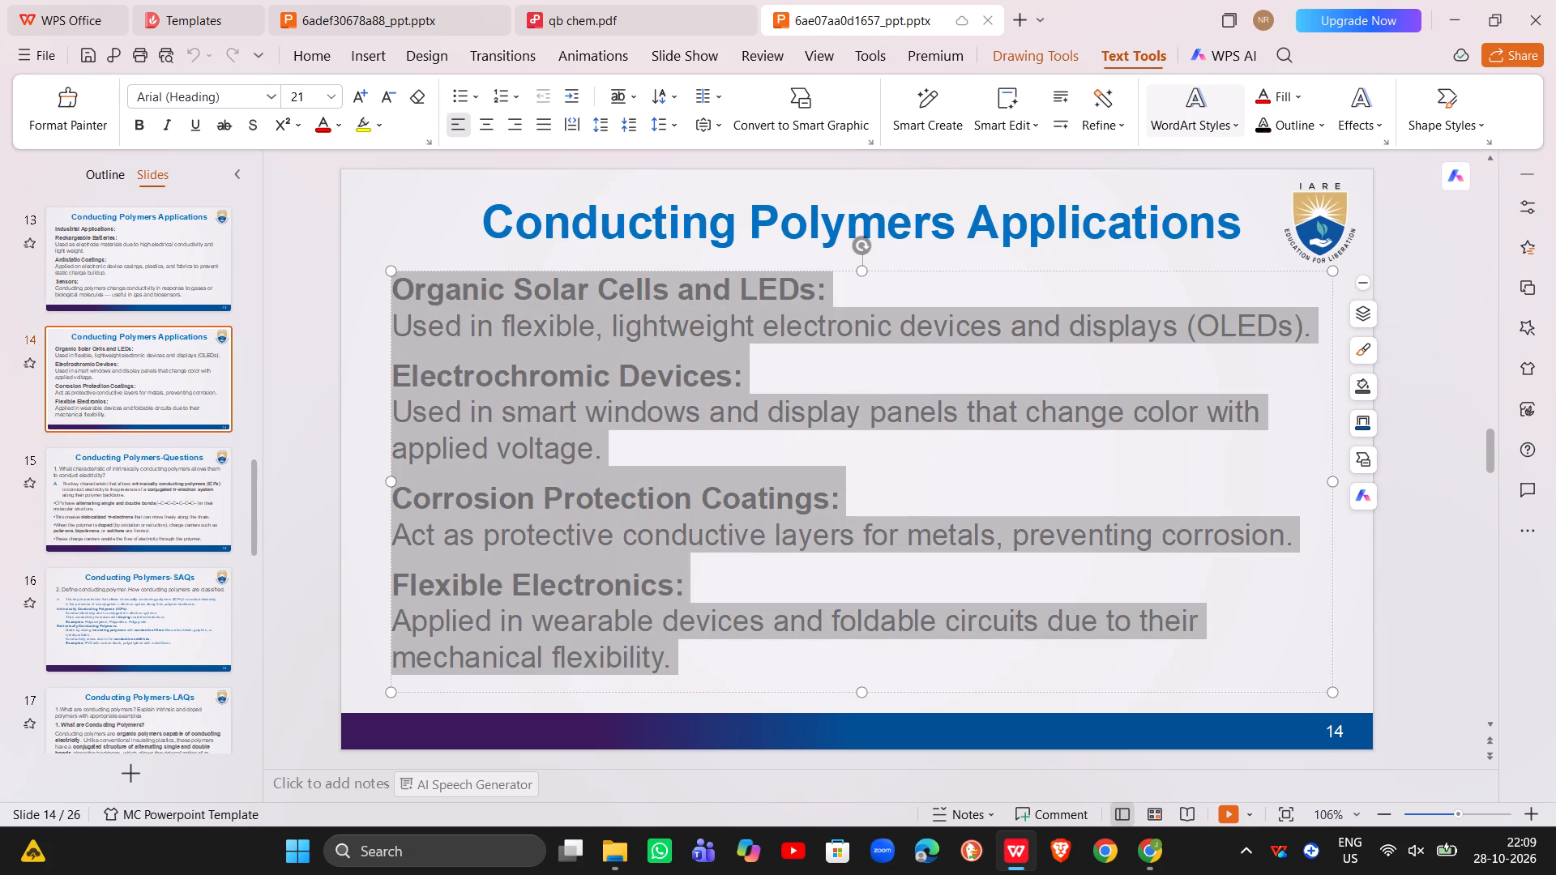
{"action": "key", "text": "ctrl+c"}
{"action": "key", "text": "ctrl+c"}
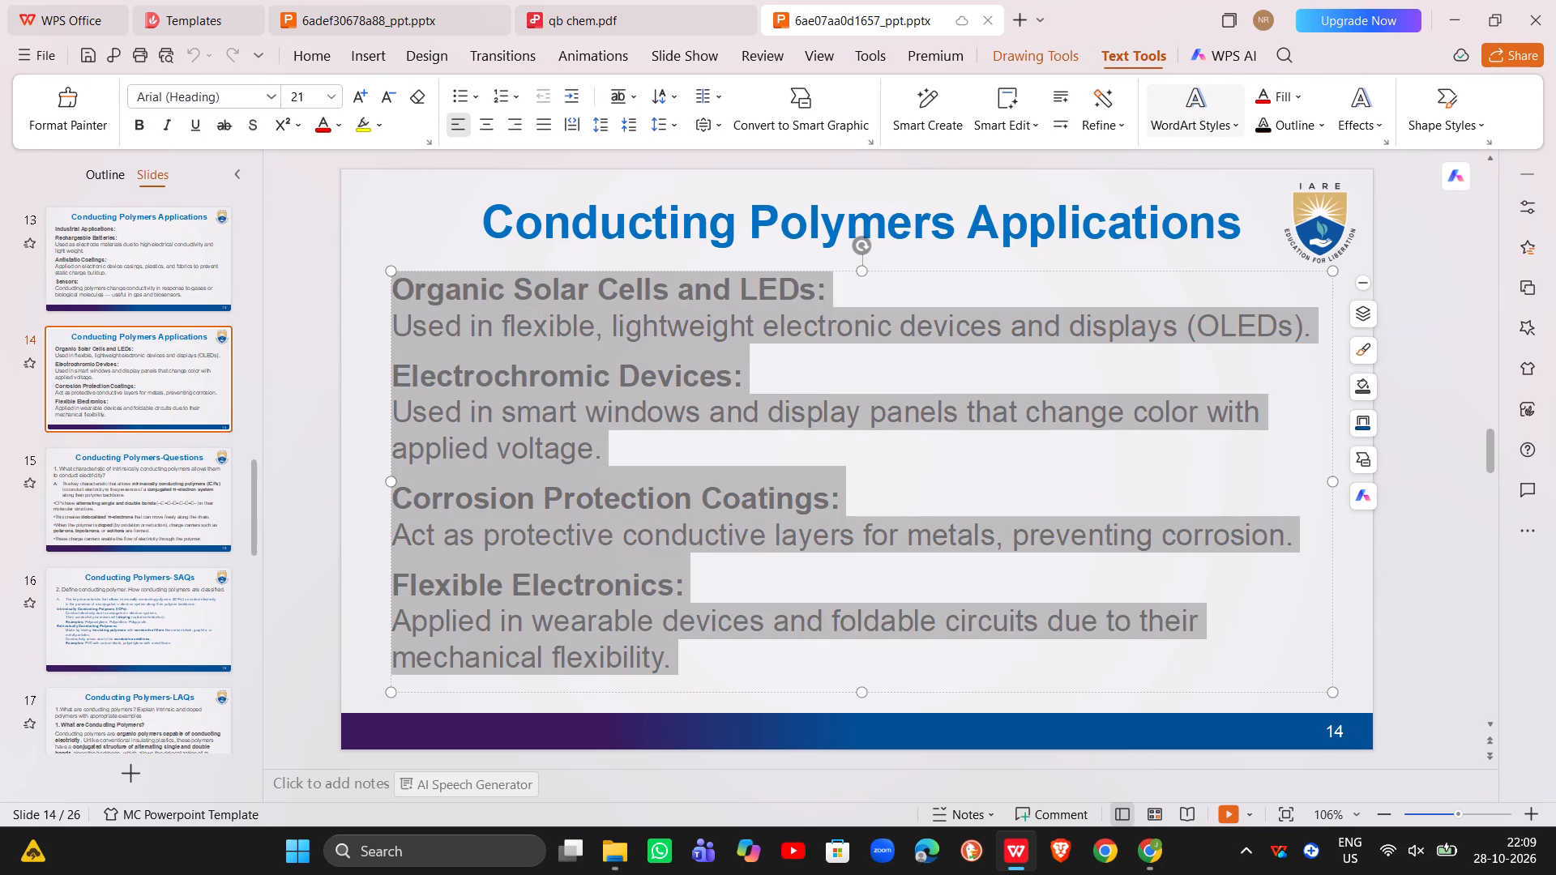
{"action": "left_click", "coordinate": [747, 633]}
Close the Downloads search window, append slide 14's text to the Industrial Applications text in the browser's address bar, and copy the combined text.
{"action": "left_click", "coordinate": [1452, 6]}
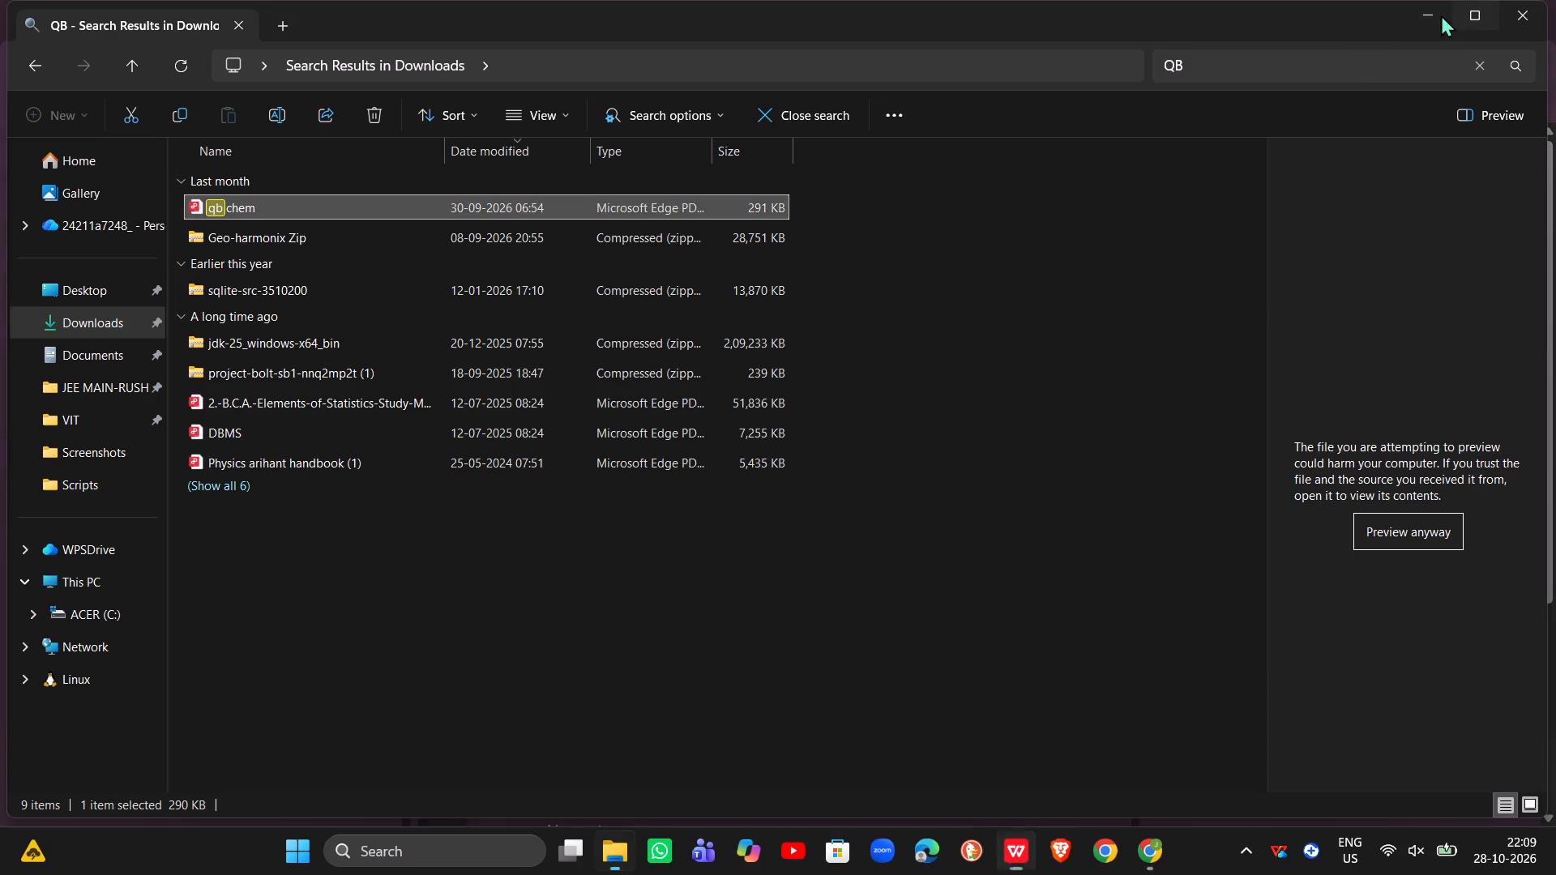
{"action": "left_click", "coordinate": [1530, 18]}
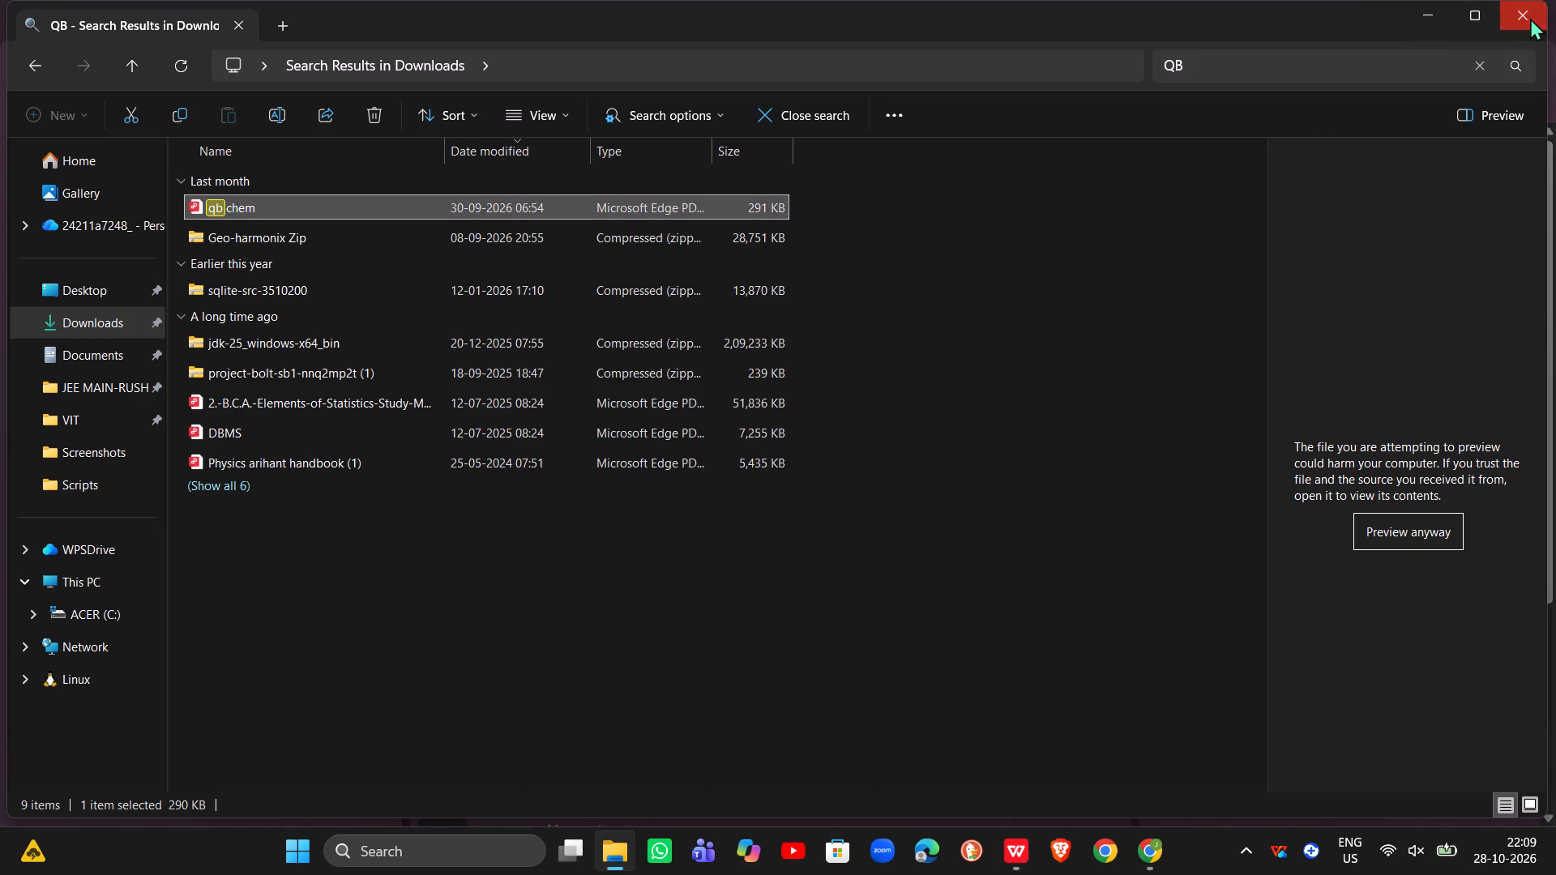
{"action": "key", "text": "ctrl+v"}
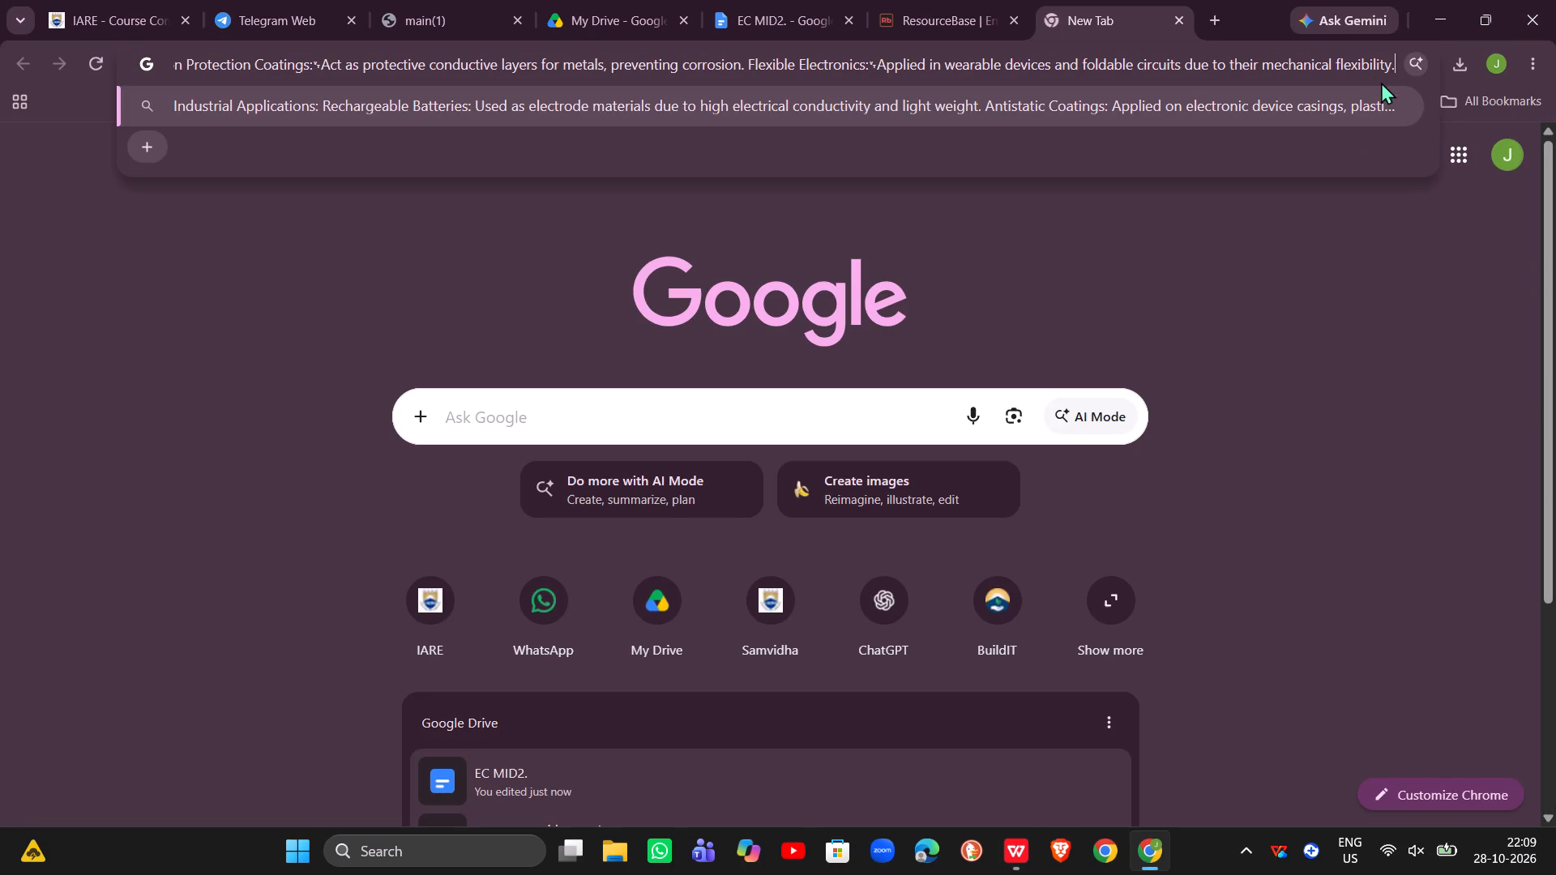
{"action": "left_click_drag", "start_coordinate": [1391, 66], "coordinate": [503, 80]}
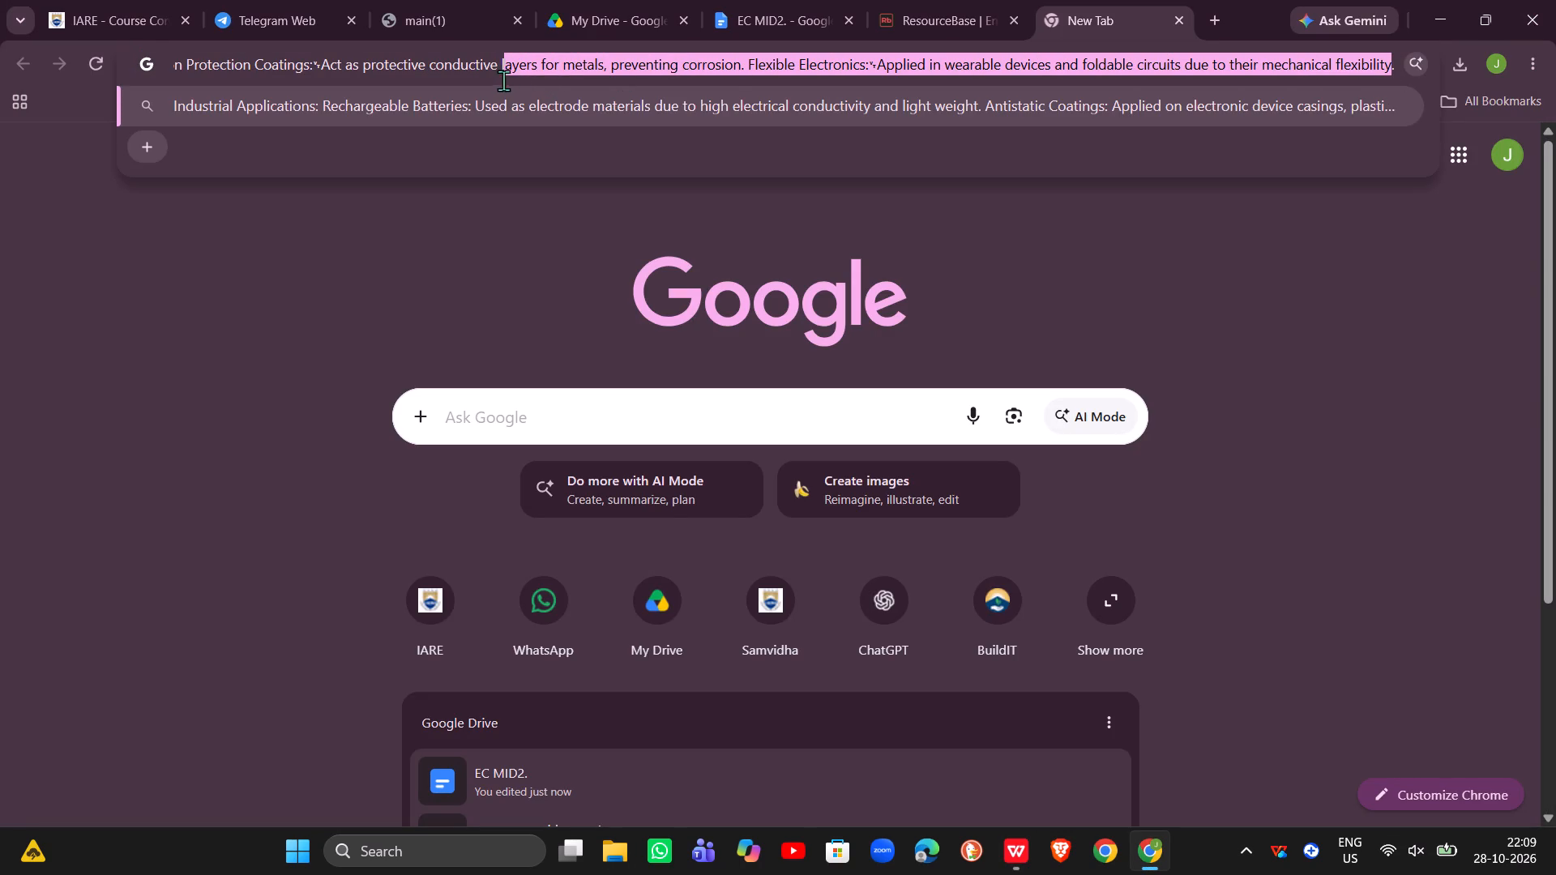
{"action": "left_click_drag", "start_coordinate": [503, 80], "coordinate": [177, 87]}
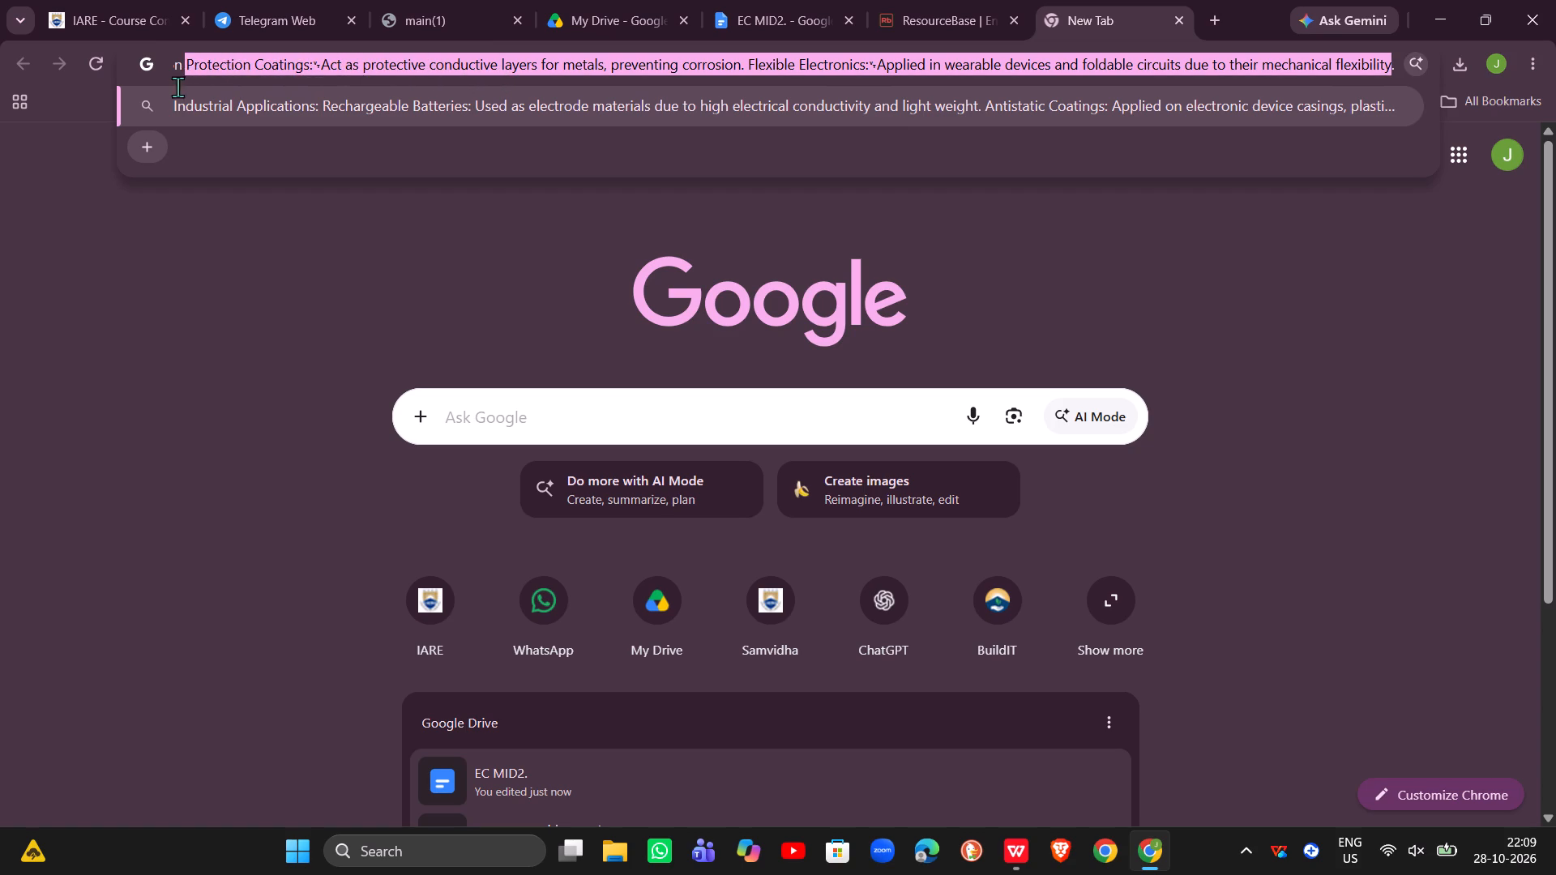
{"action": "left_click_drag", "start_coordinate": [177, 87], "coordinate": [0, 87]}
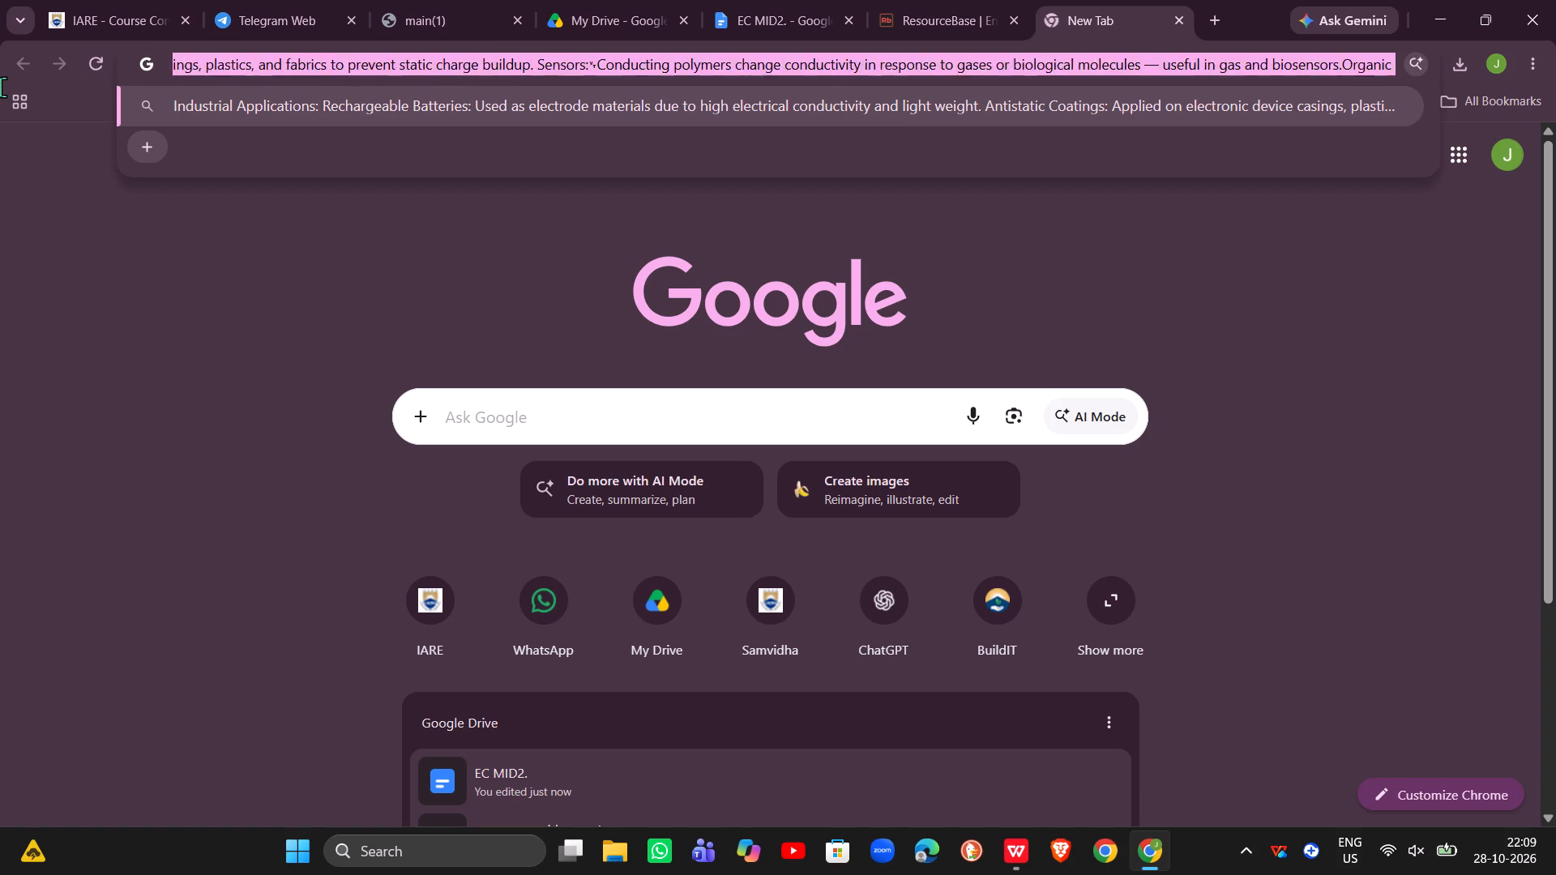
{"action": "left_click_drag", "start_coordinate": [0, 87], "coordinate": [0, 84]}
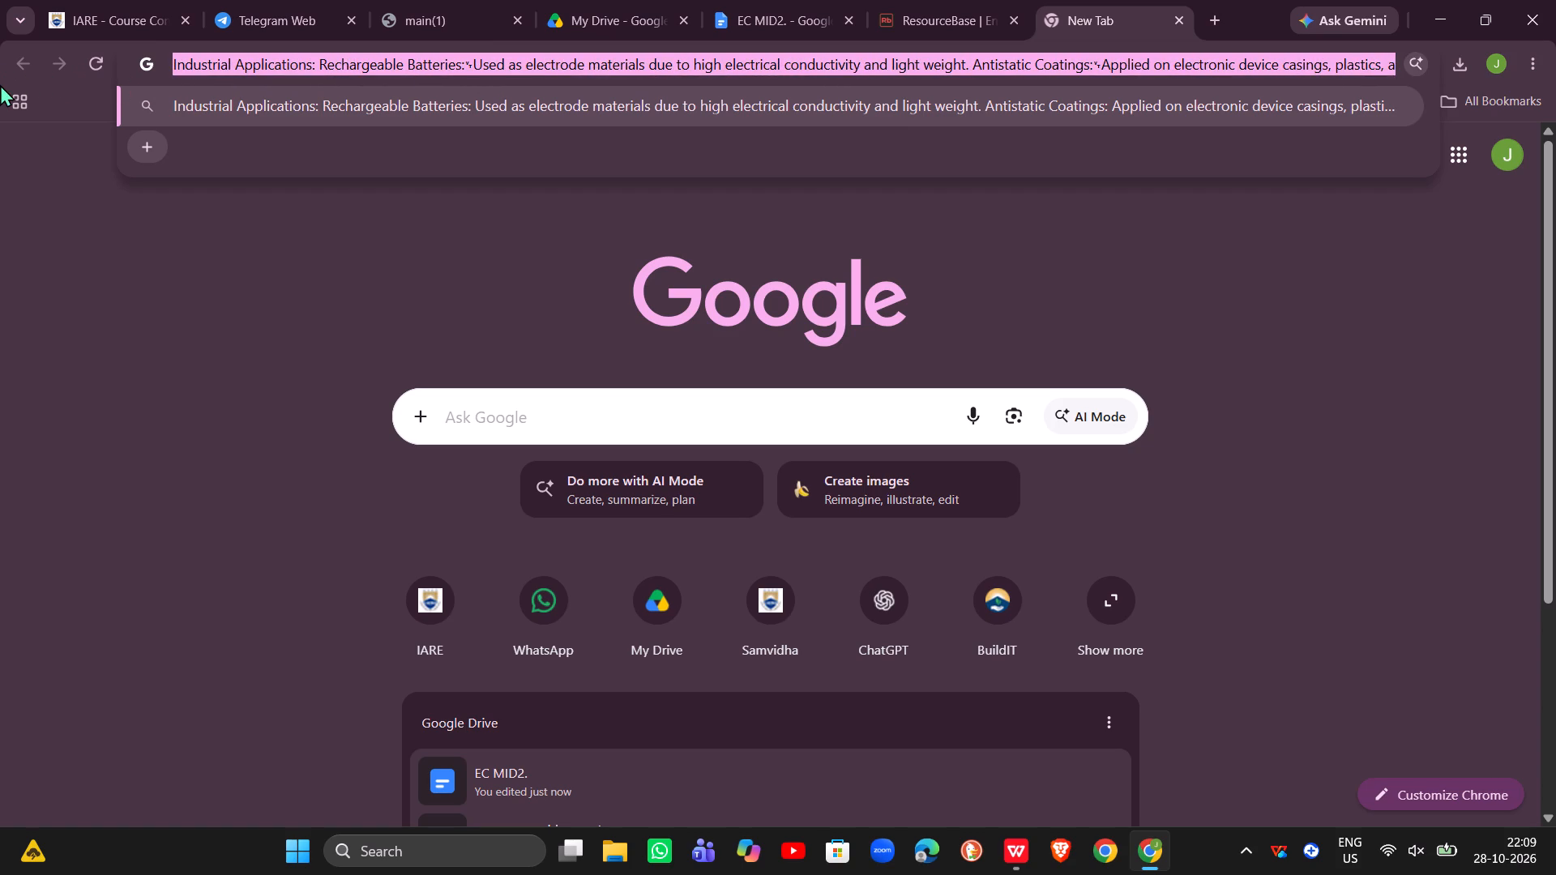
{"action": "key", "text": "ctrl+c"}
{"action": "key", "text": "ctrl+c"}
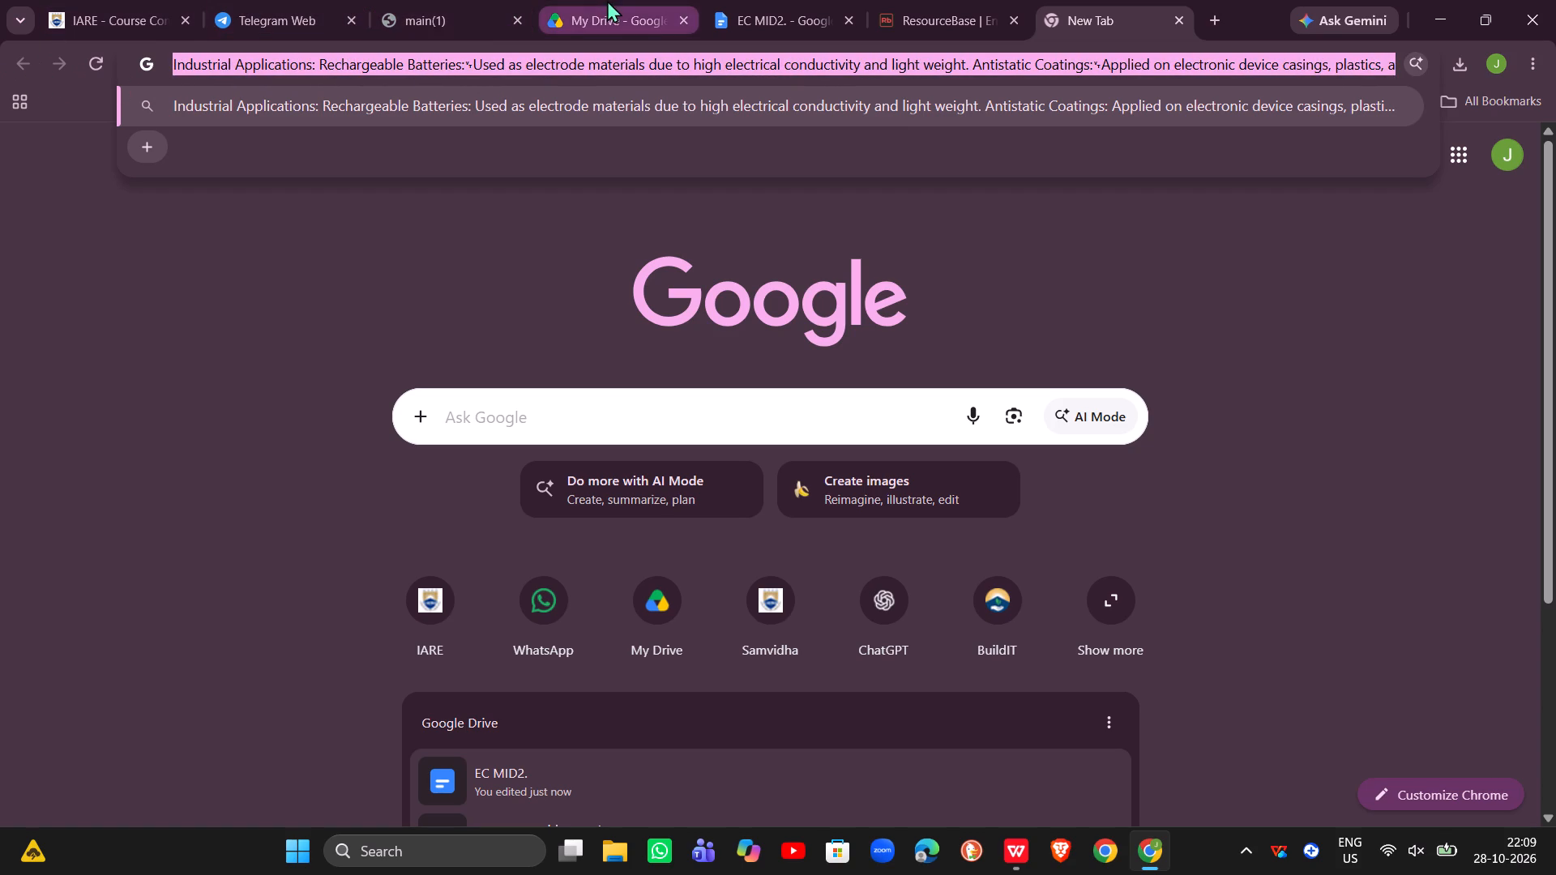
In the EC MID2. document, paste the combined applications text as non-bold text on a new line beneath question 7.
{"action": "left_click", "coordinate": [761, 0]}
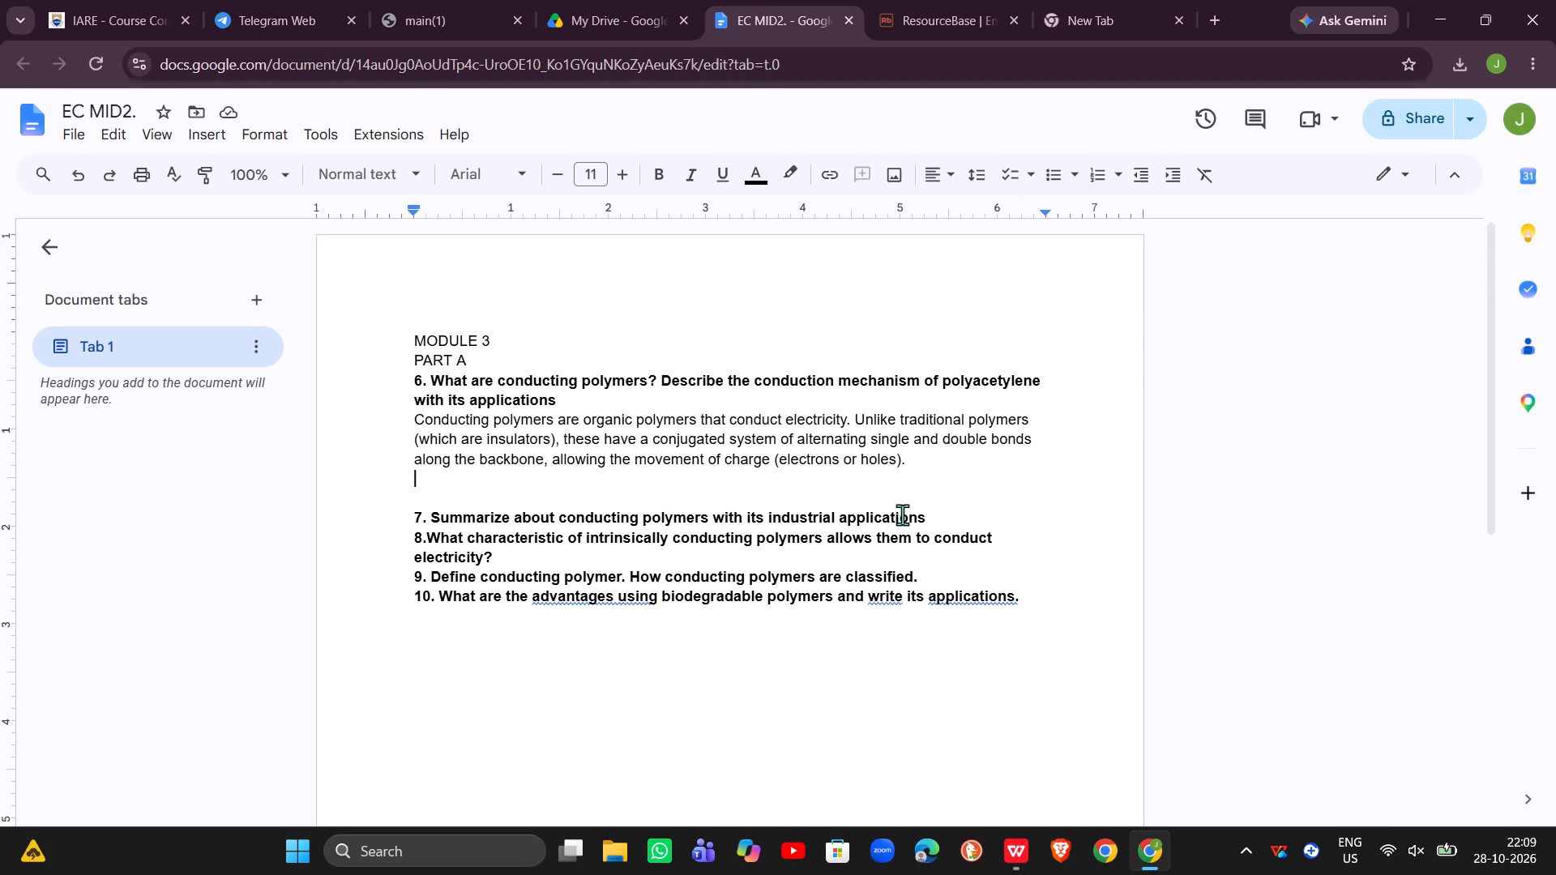
{"action": "left_click", "coordinate": [977, 512]}
{"action": "key", "text": "Return"}
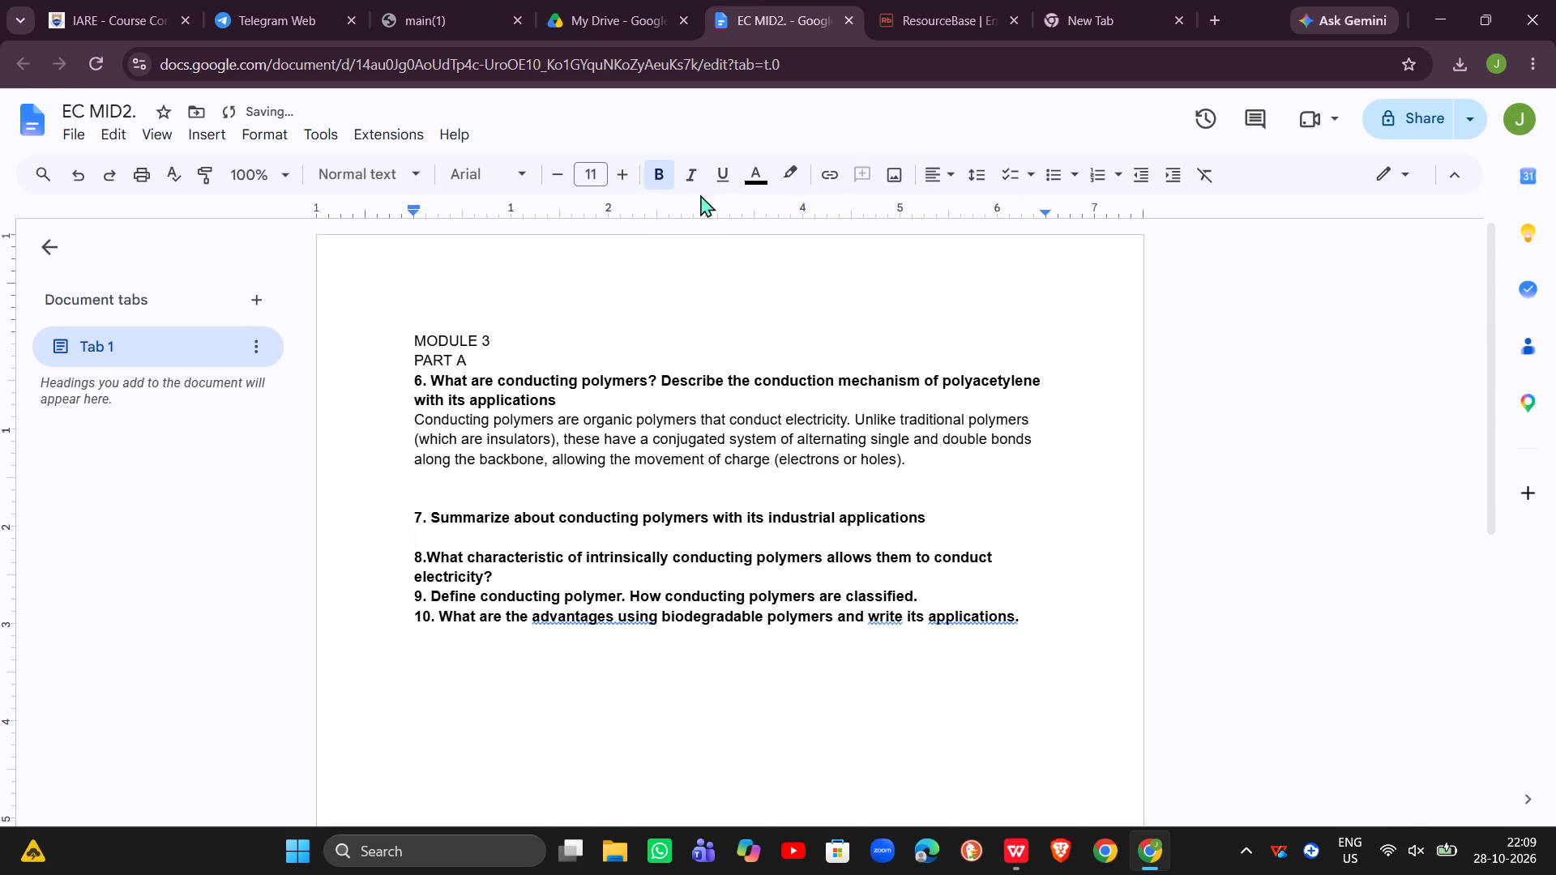
{"action": "left_click", "coordinate": [651, 177]}
{"action": "key", "text": "ctrl+v"}
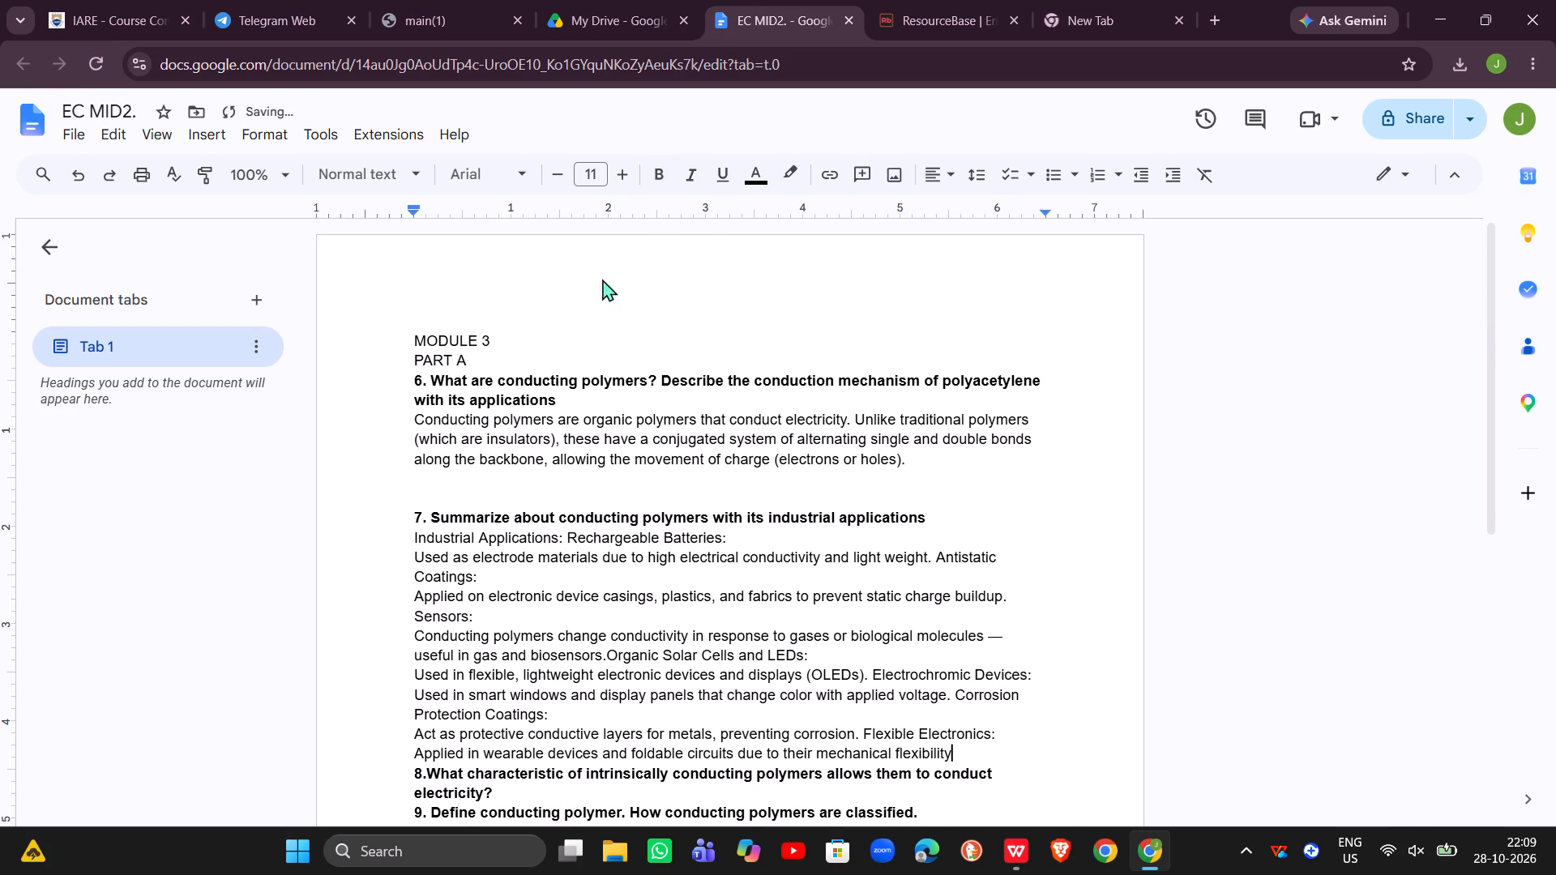
Start new lines in answer 7 before Organic Solar Cells and LEDs, Electrochromic Devices, Flexible Electronics and Rechargeable Batteries.
{"action": "scroll", "coordinate": [481, 603], "scroll_direction": "down", "scroll_amount": 1}
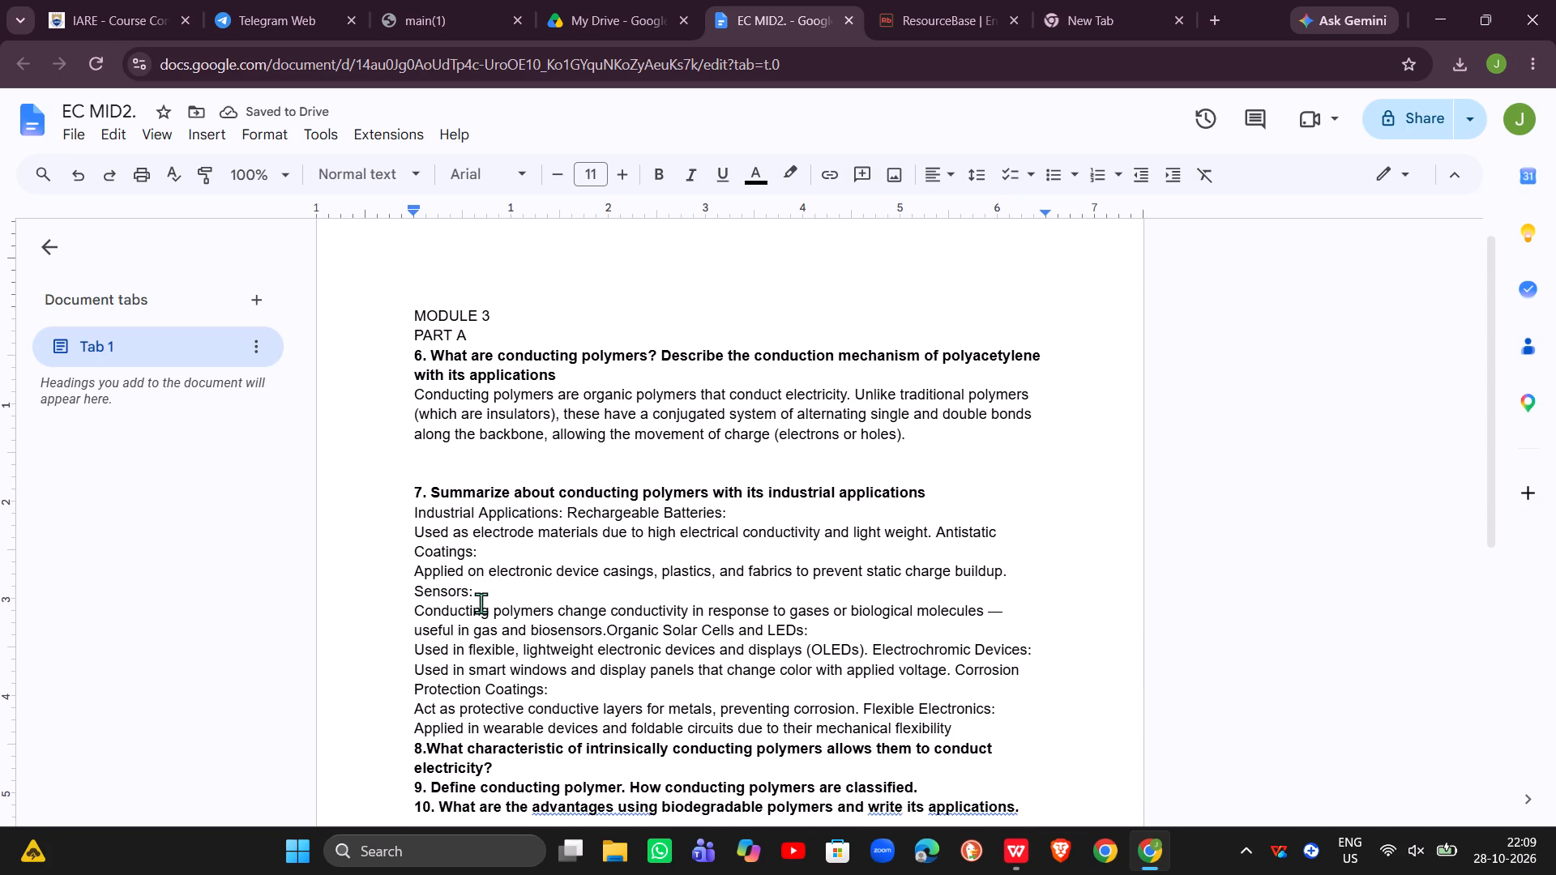
{"action": "scroll", "coordinate": [481, 603], "scroll_direction": "down", "scroll_amount": 1}
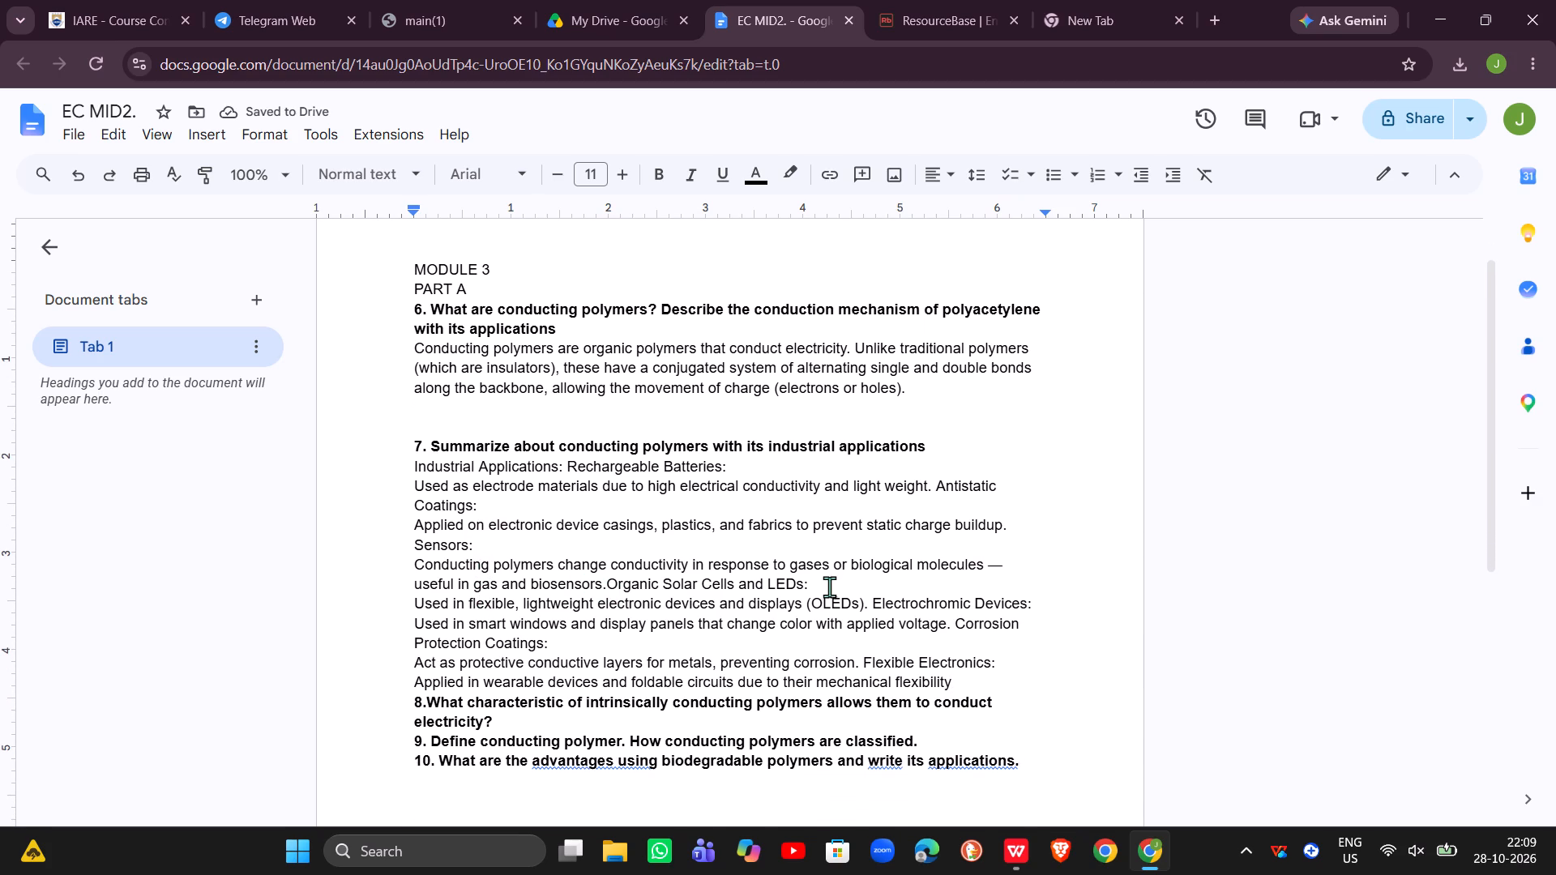
{"action": "left_click", "coordinate": [609, 583]}
{"action": "key", "text": "Return"}
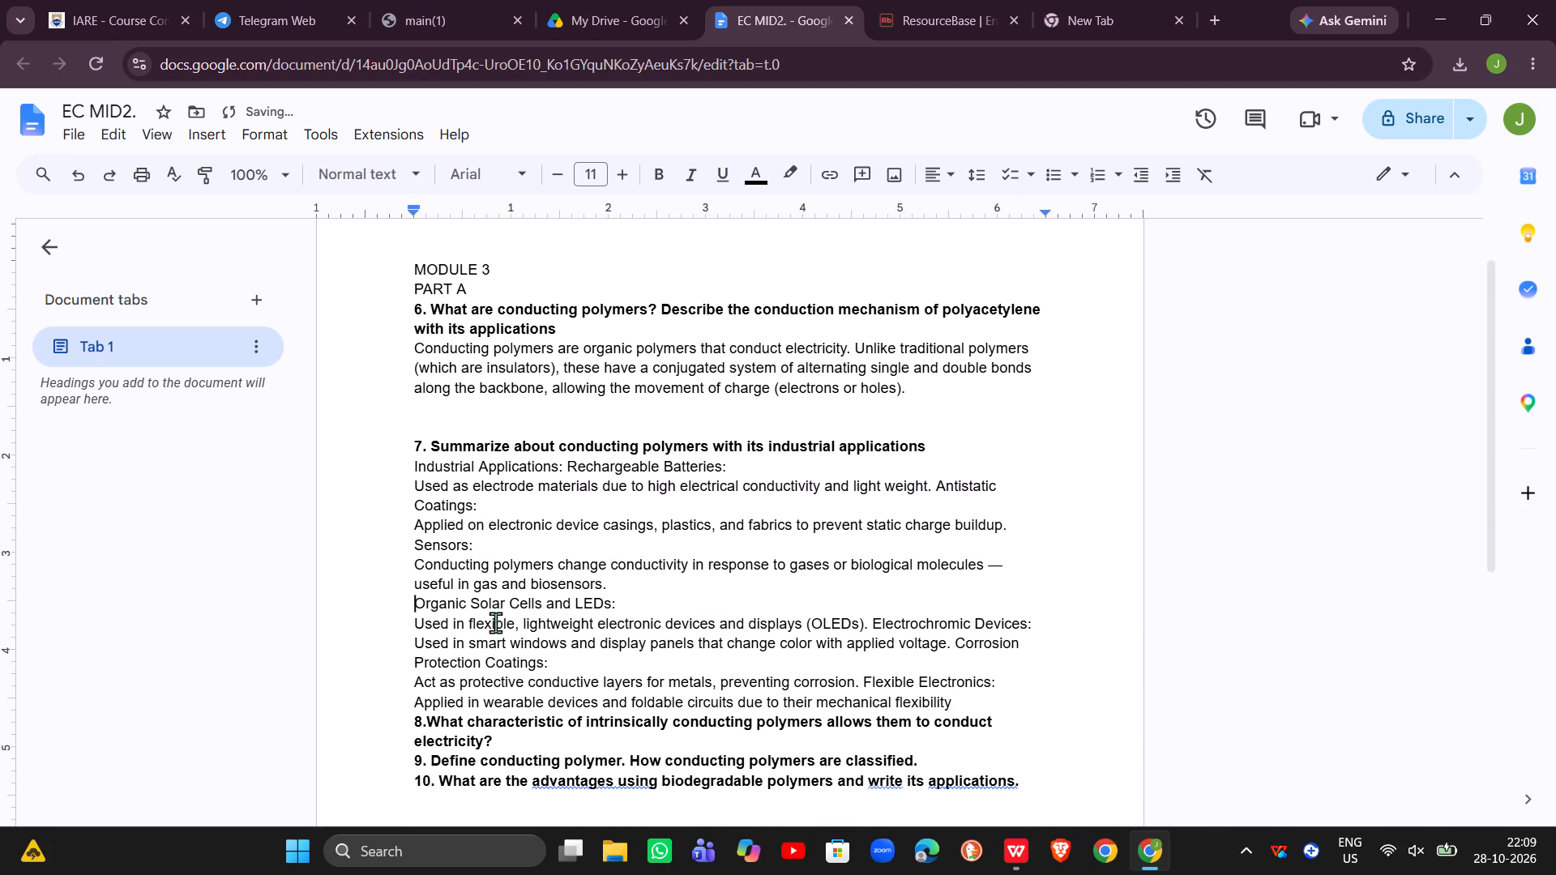
{"action": "left_click", "coordinate": [877, 630]}
{"action": "key", "text": "Return"}
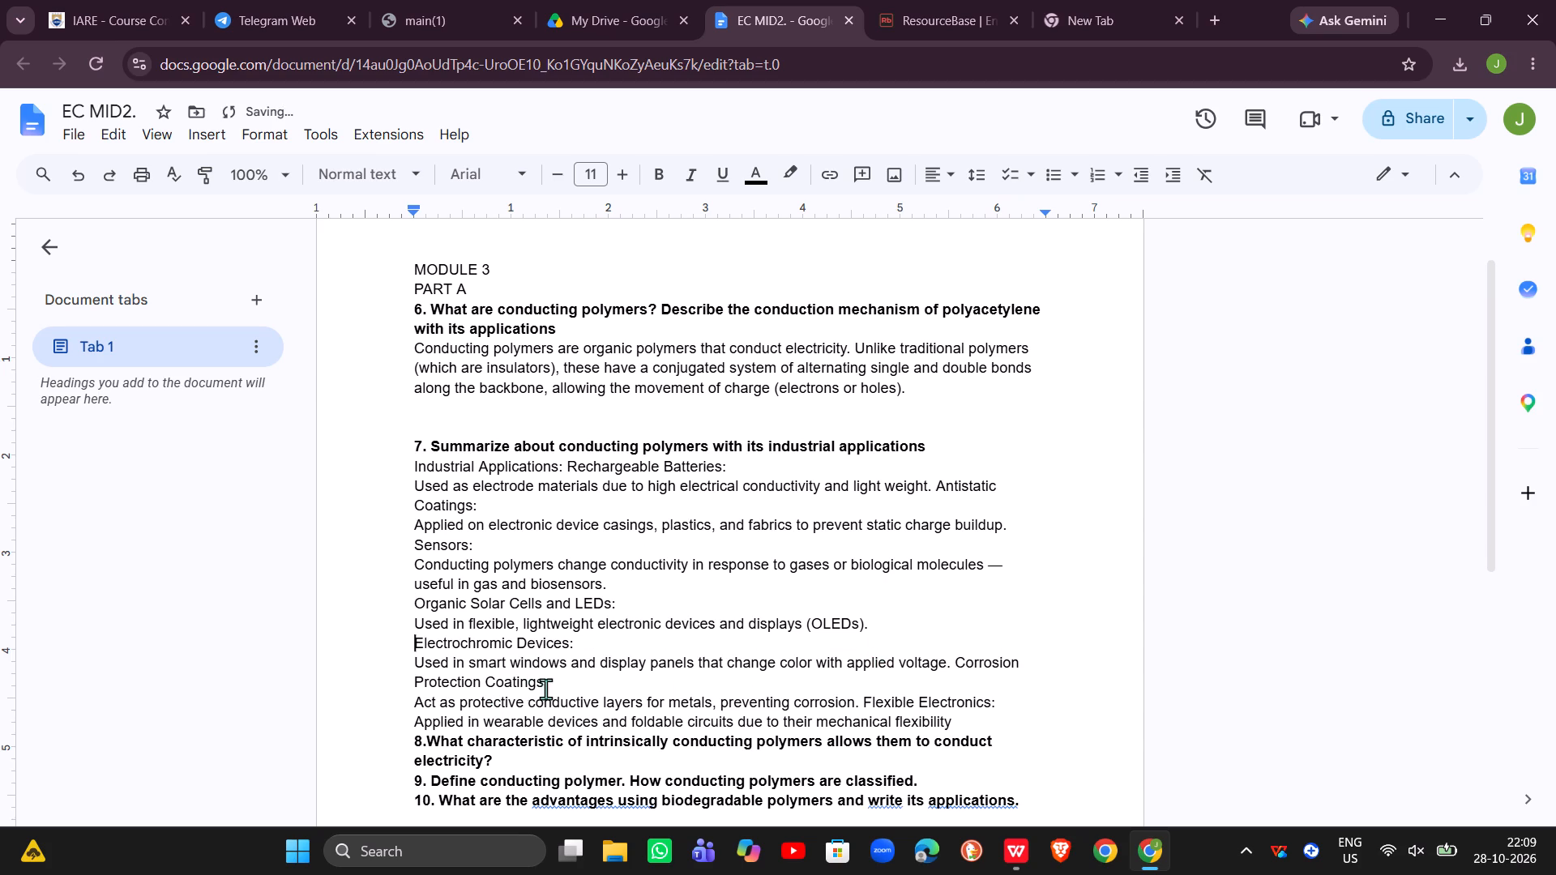
{"action": "left_click", "coordinate": [862, 700]}
{"action": "key", "text": "Return"}
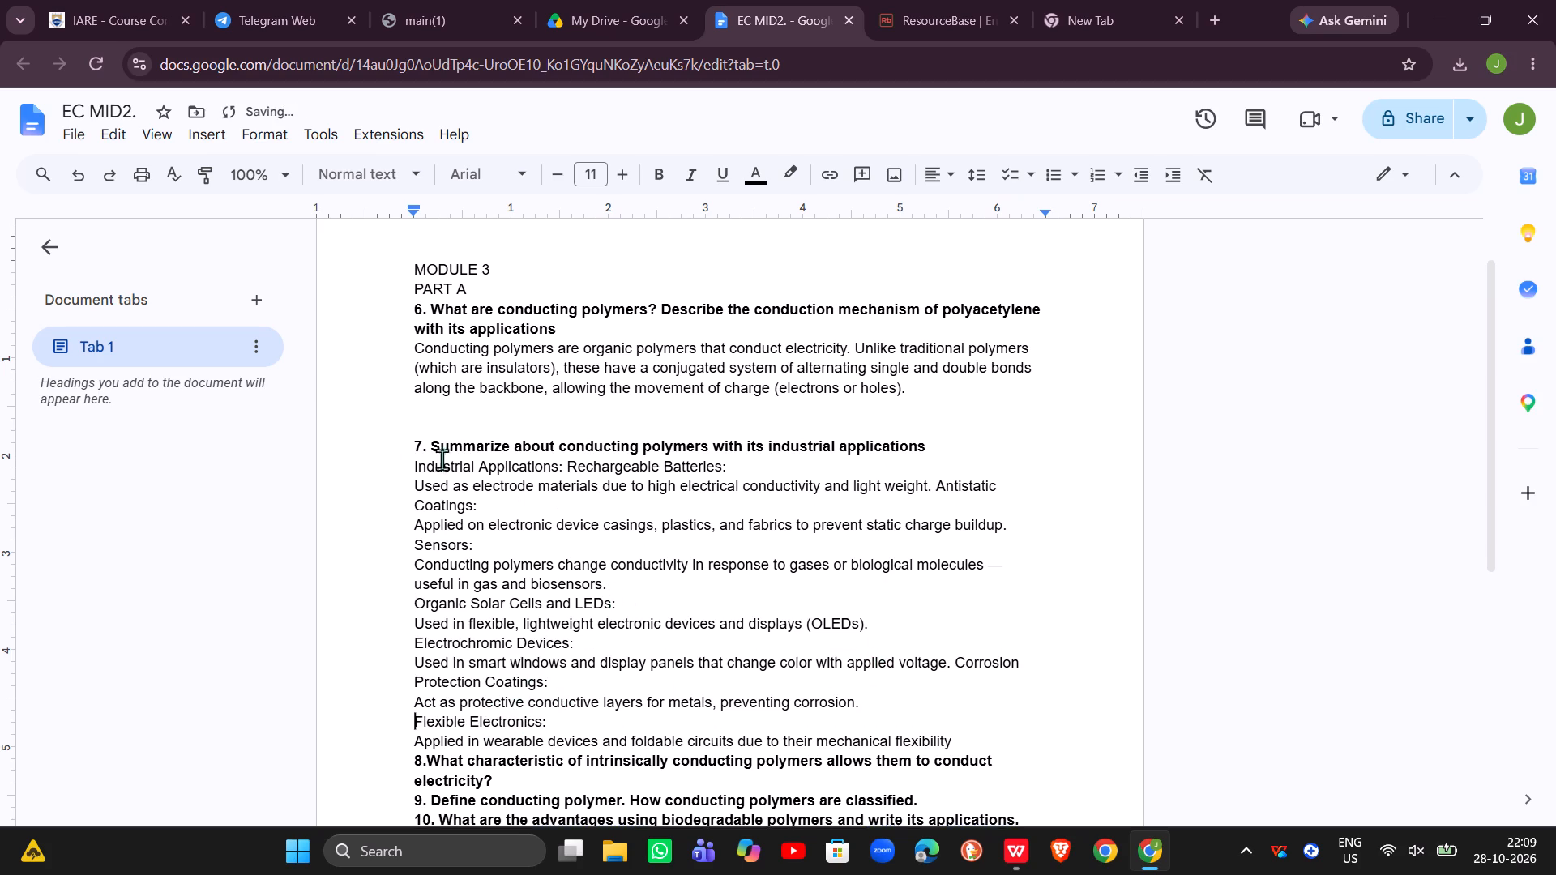
{"action": "left_click", "coordinate": [568, 469]}
{"action": "key", "text": "Return"}
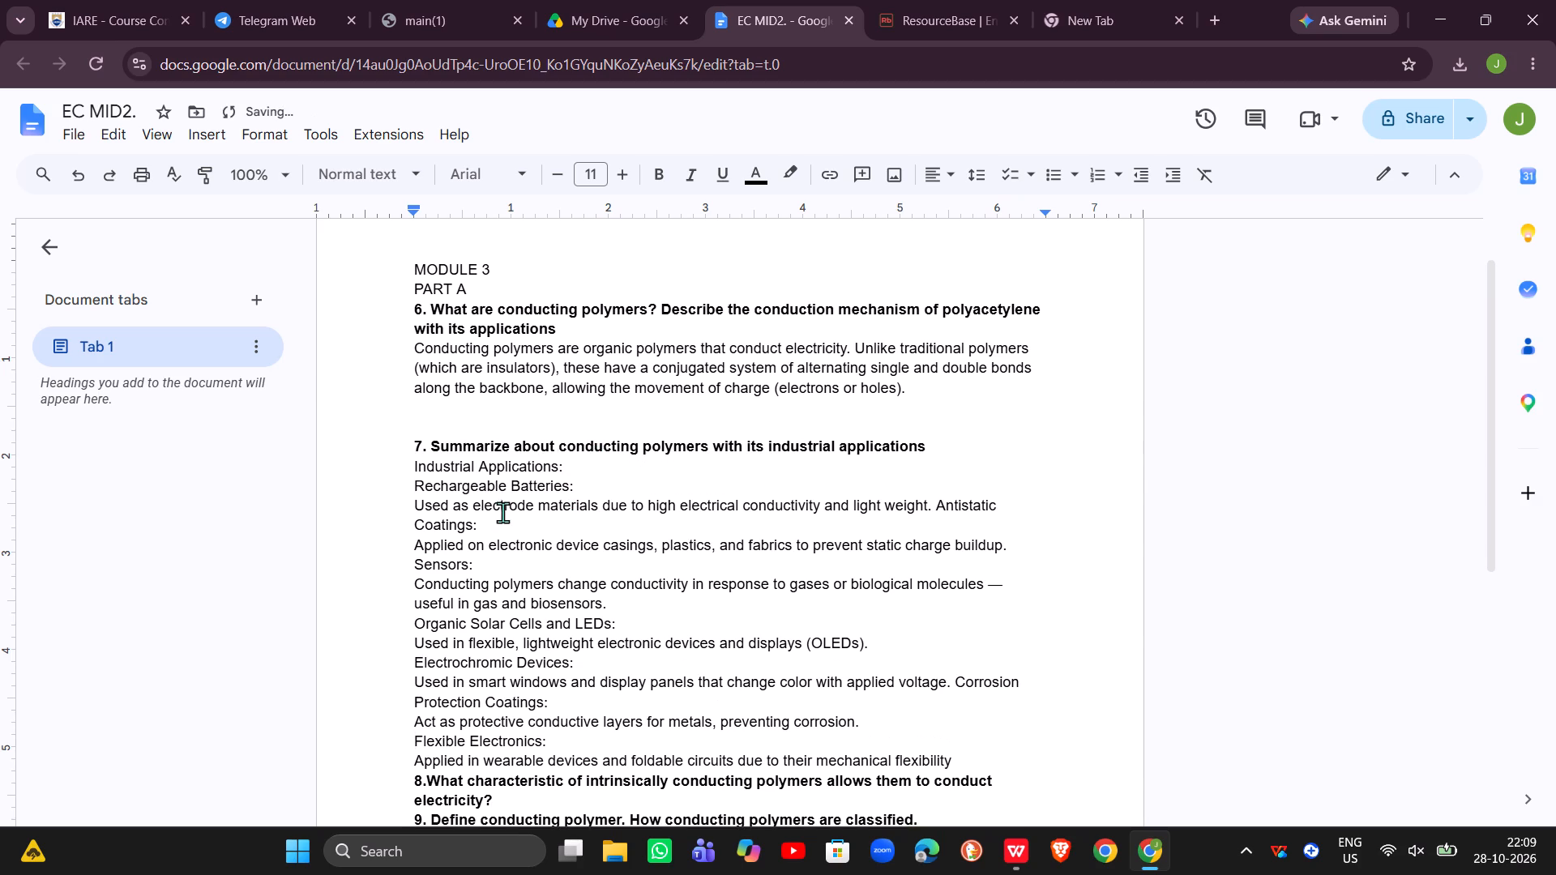
Copy the conducting polymers definition paragraph from answer 6 to directly beneath the question 7 heading, with no blank line after it.
{"action": "scroll", "coordinate": [383, 565], "scroll_direction": "down", "scroll_amount": 1}
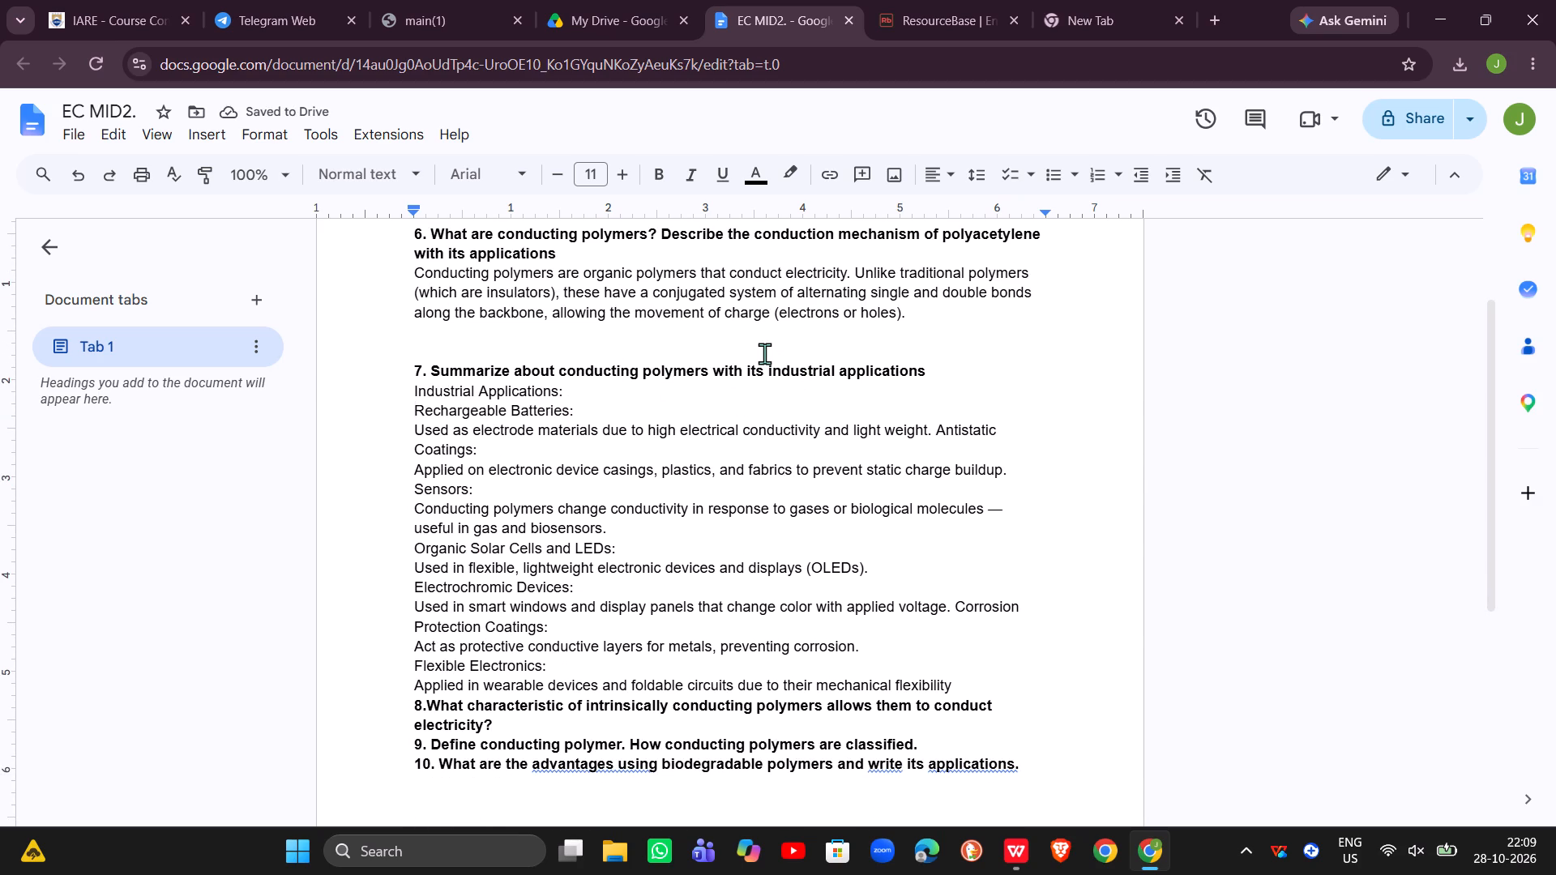
{"action": "scroll", "coordinate": [764, 353], "scroll_direction": "up", "scroll_amount": 1}
{"action": "left_click_drag", "start_coordinate": [414, 292], "coordinate": [852, 344]}
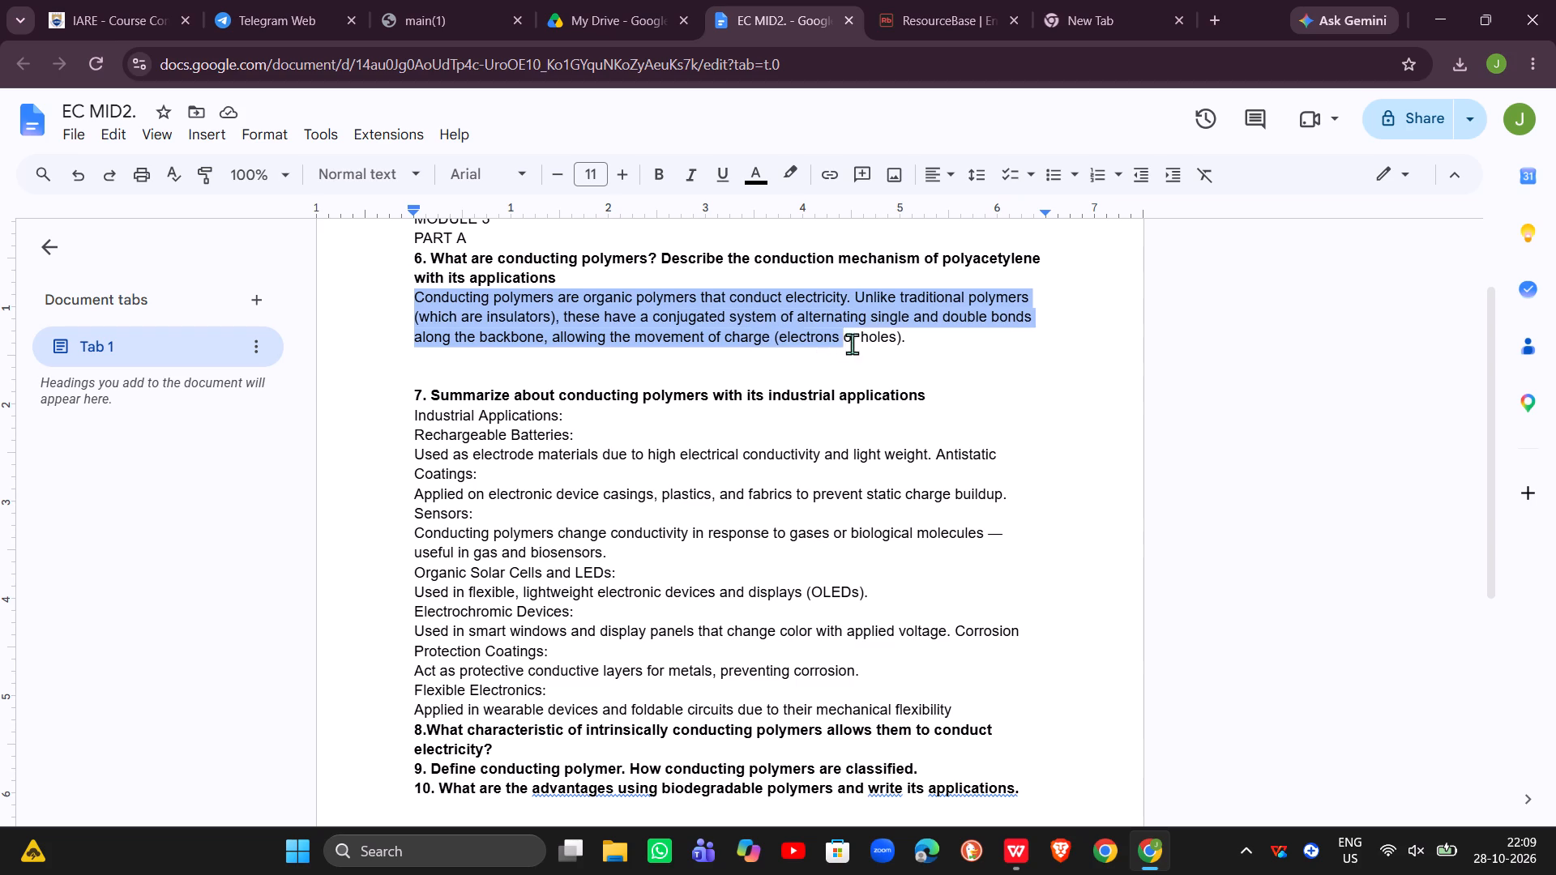
{"action": "left_click_drag", "start_coordinate": [852, 344], "coordinate": [961, 347]}
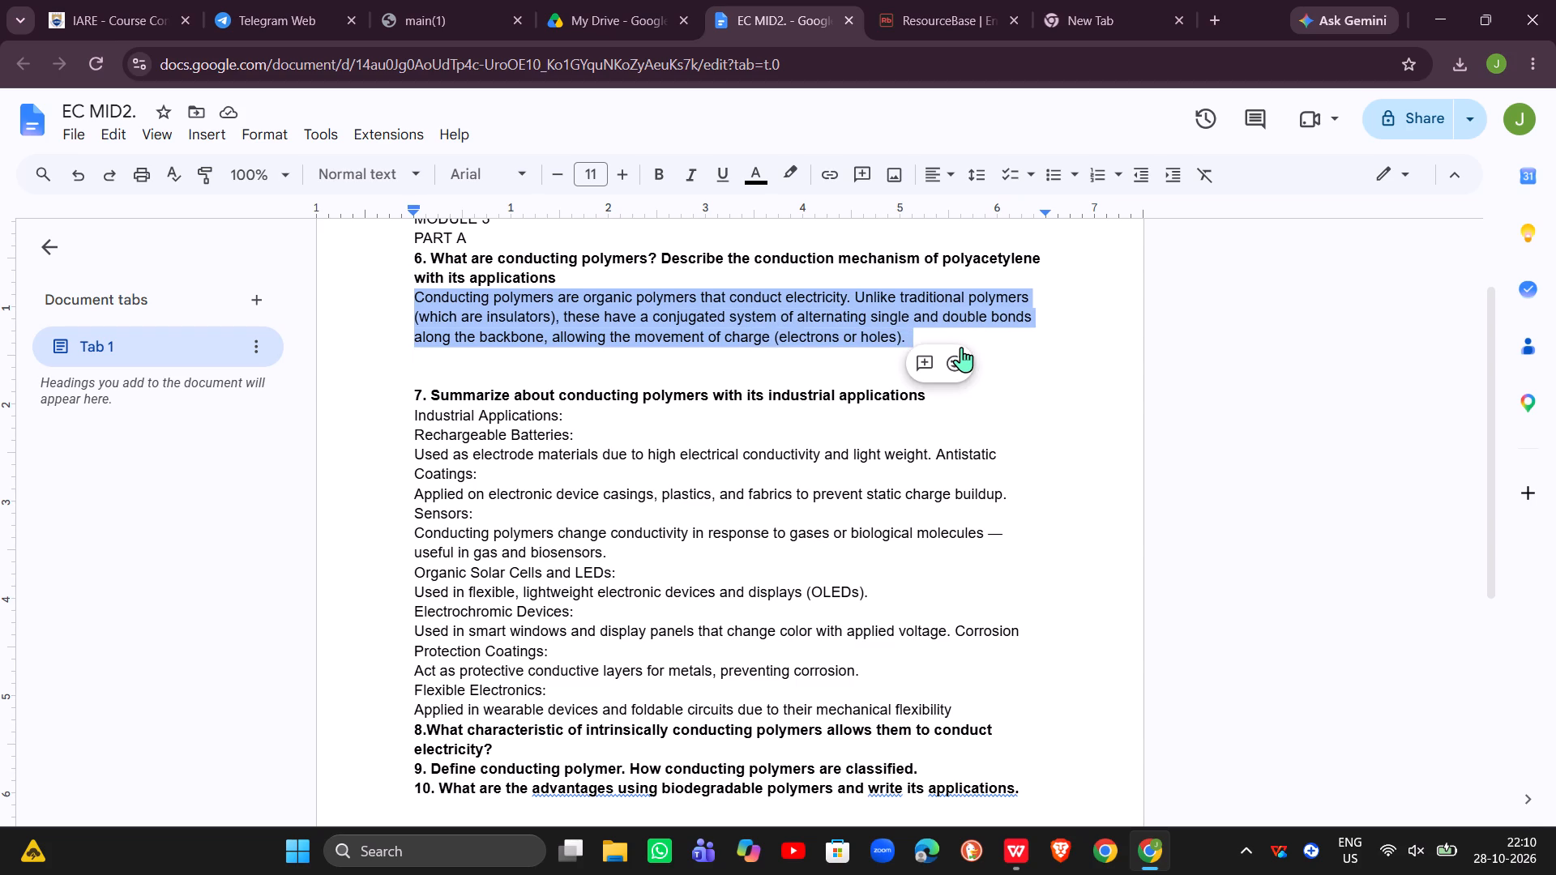
{"action": "key", "text": "ctrl+c"}
{"action": "left_click", "coordinate": [925, 402]}
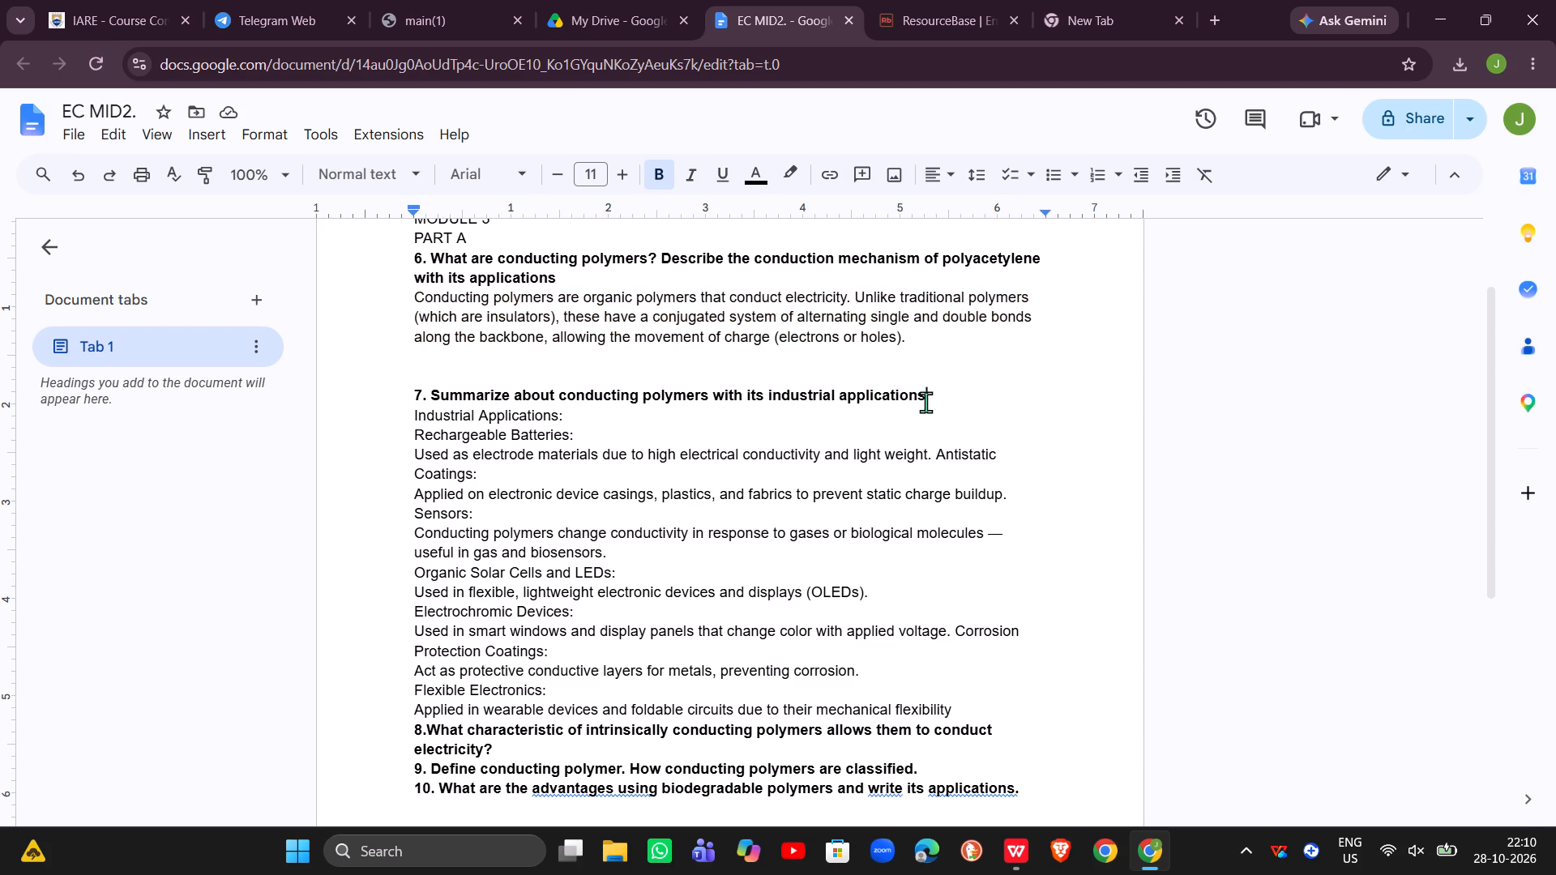
{"action": "key", "text": "Return"}
{"action": "key", "text": "ctrl+v"}
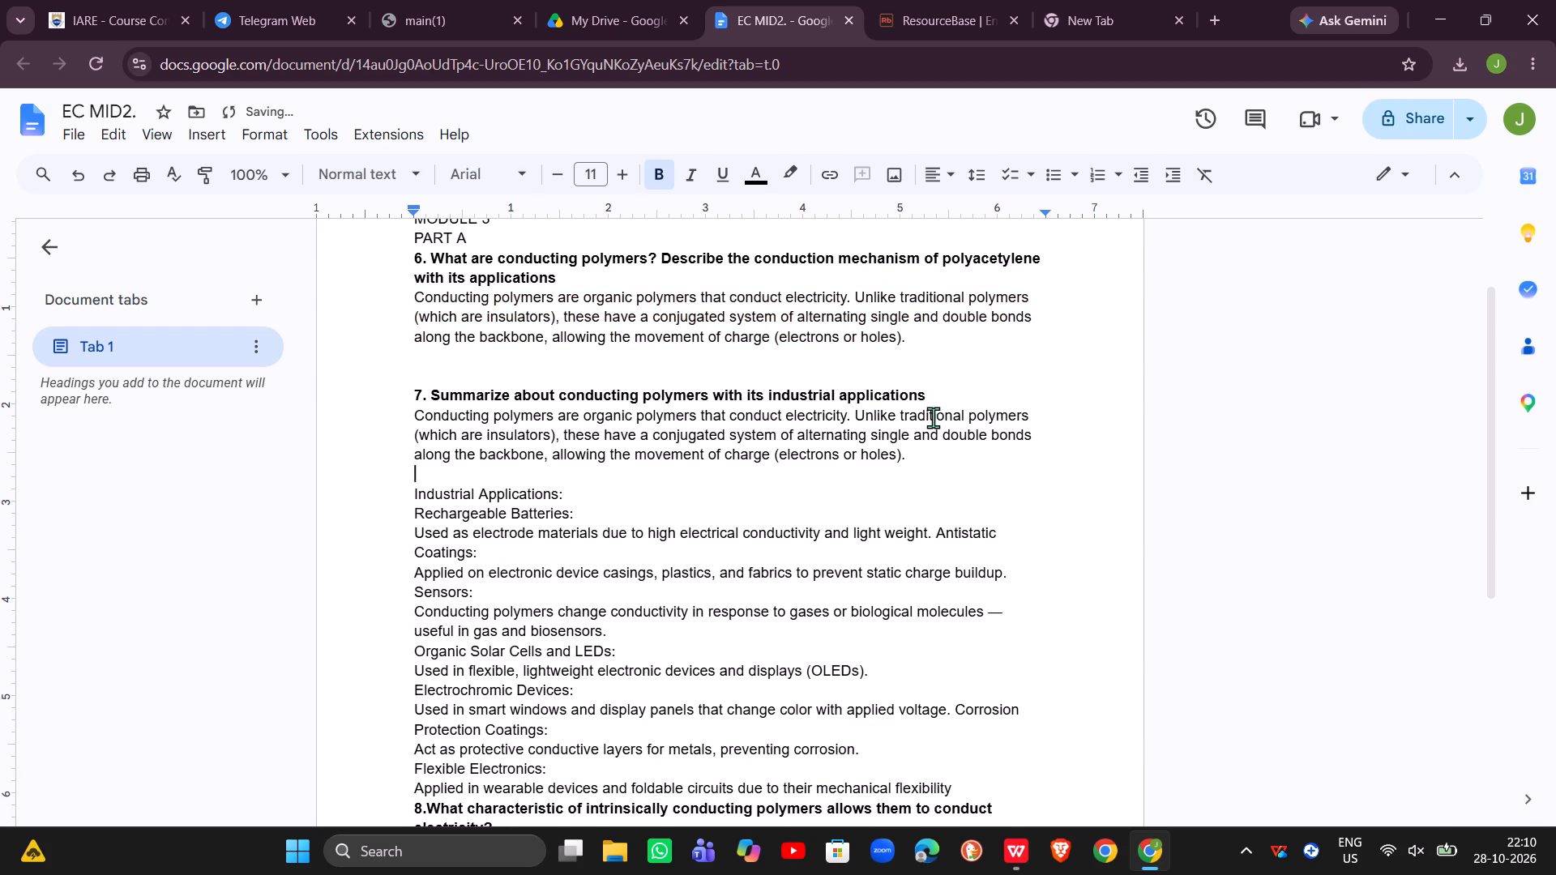
{"action": "key", "text": "BackSpace"}
Add an empty non-bold line beneath question 8 in the EC MID2. document.
{"action": "scroll", "coordinate": [703, 566], "scroll_direction": "down", "scroll_amount": 1}
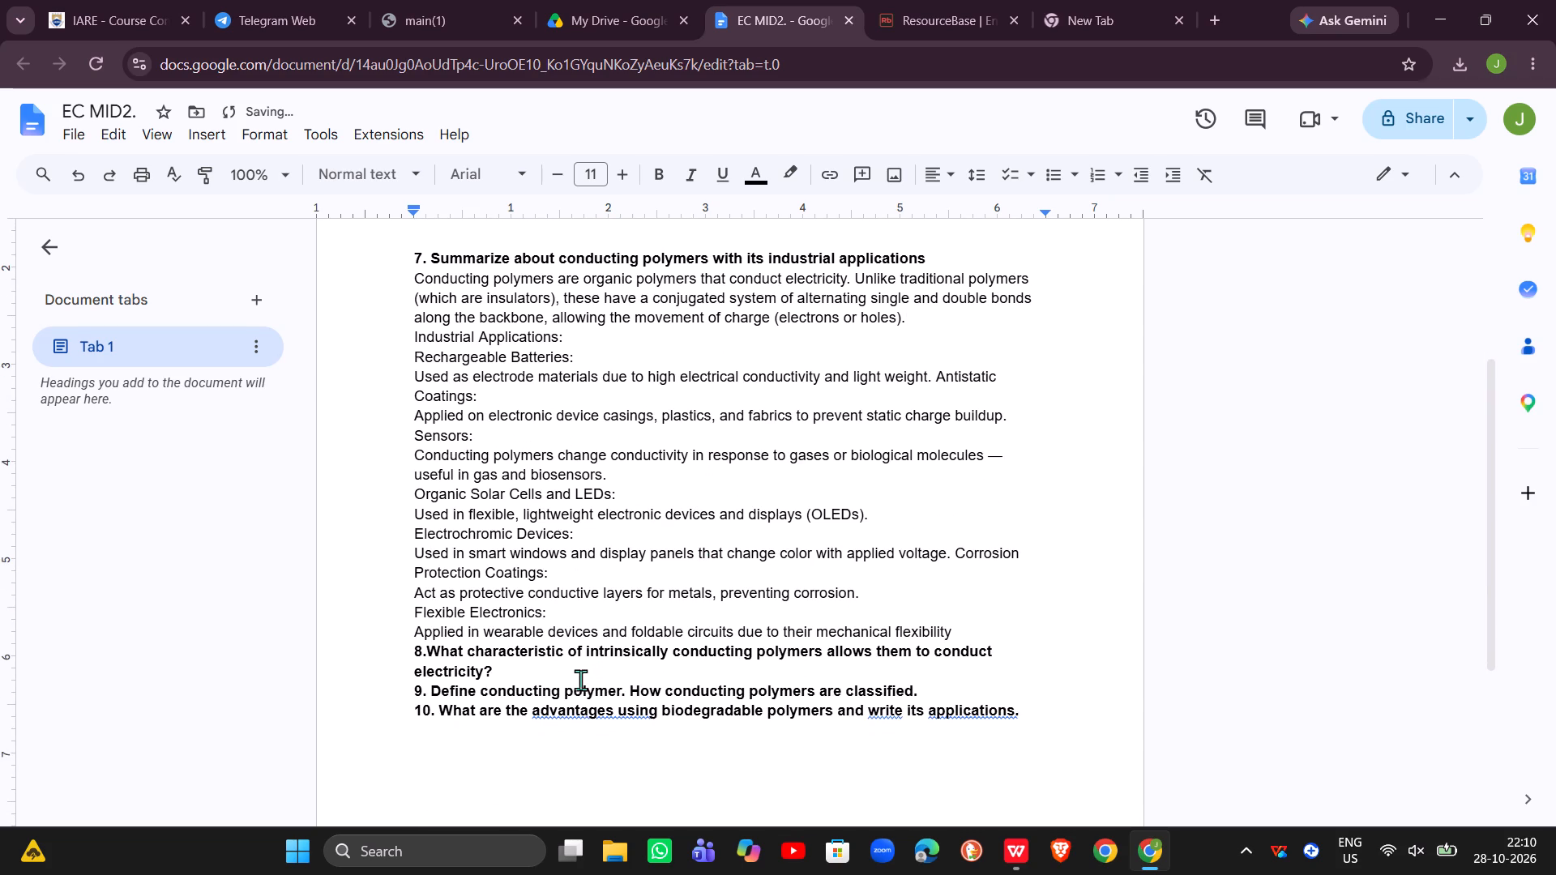
{"action": "left_click", "coordinate": [653, 671]}
{"action": "key", "text": "Return"}
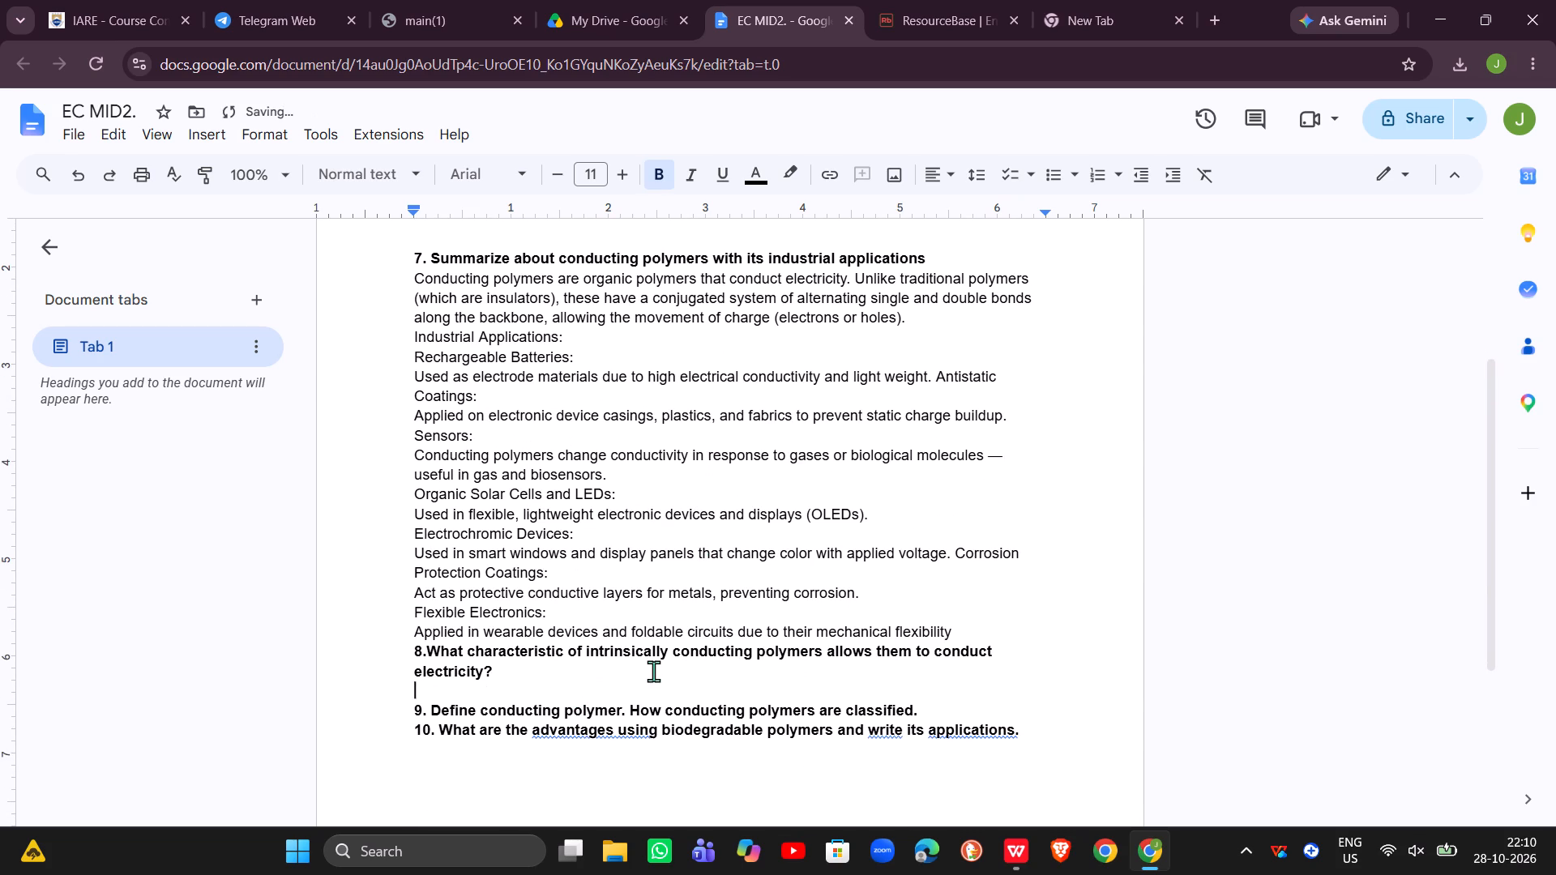
{"action": "left_click", "coordinate": [665, 178]}
In the lecture presentation in WPS Office, copy slide 15's full answer text, from "The key characteristic" through the last bullet.
{"action": "left_click", "coordinate": [1022, 852]}
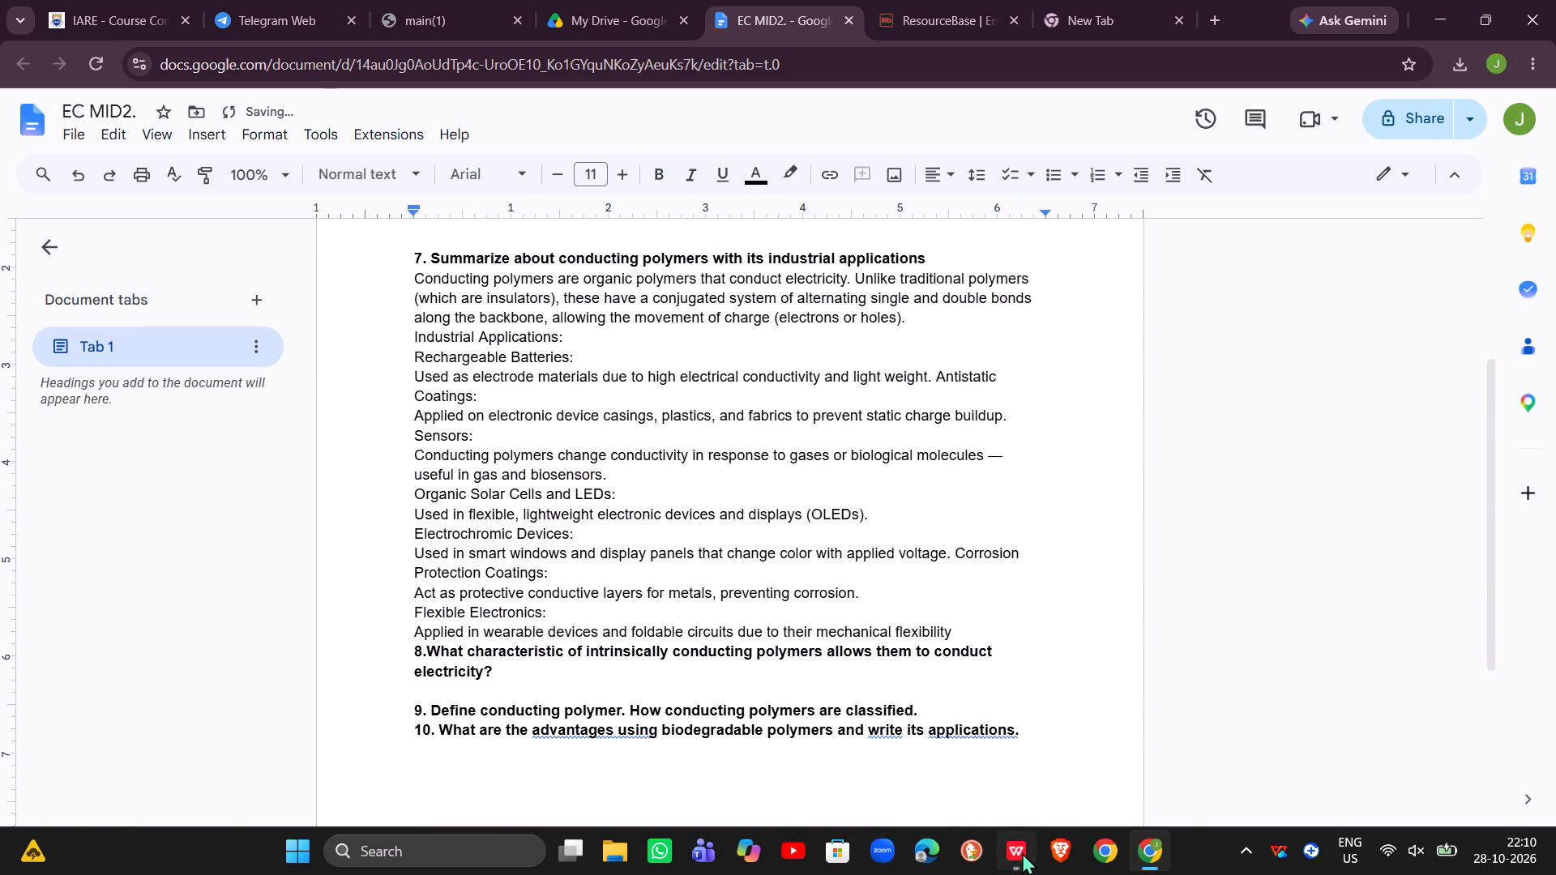
{"action": "left_click", "coordinate": [165, 467]}
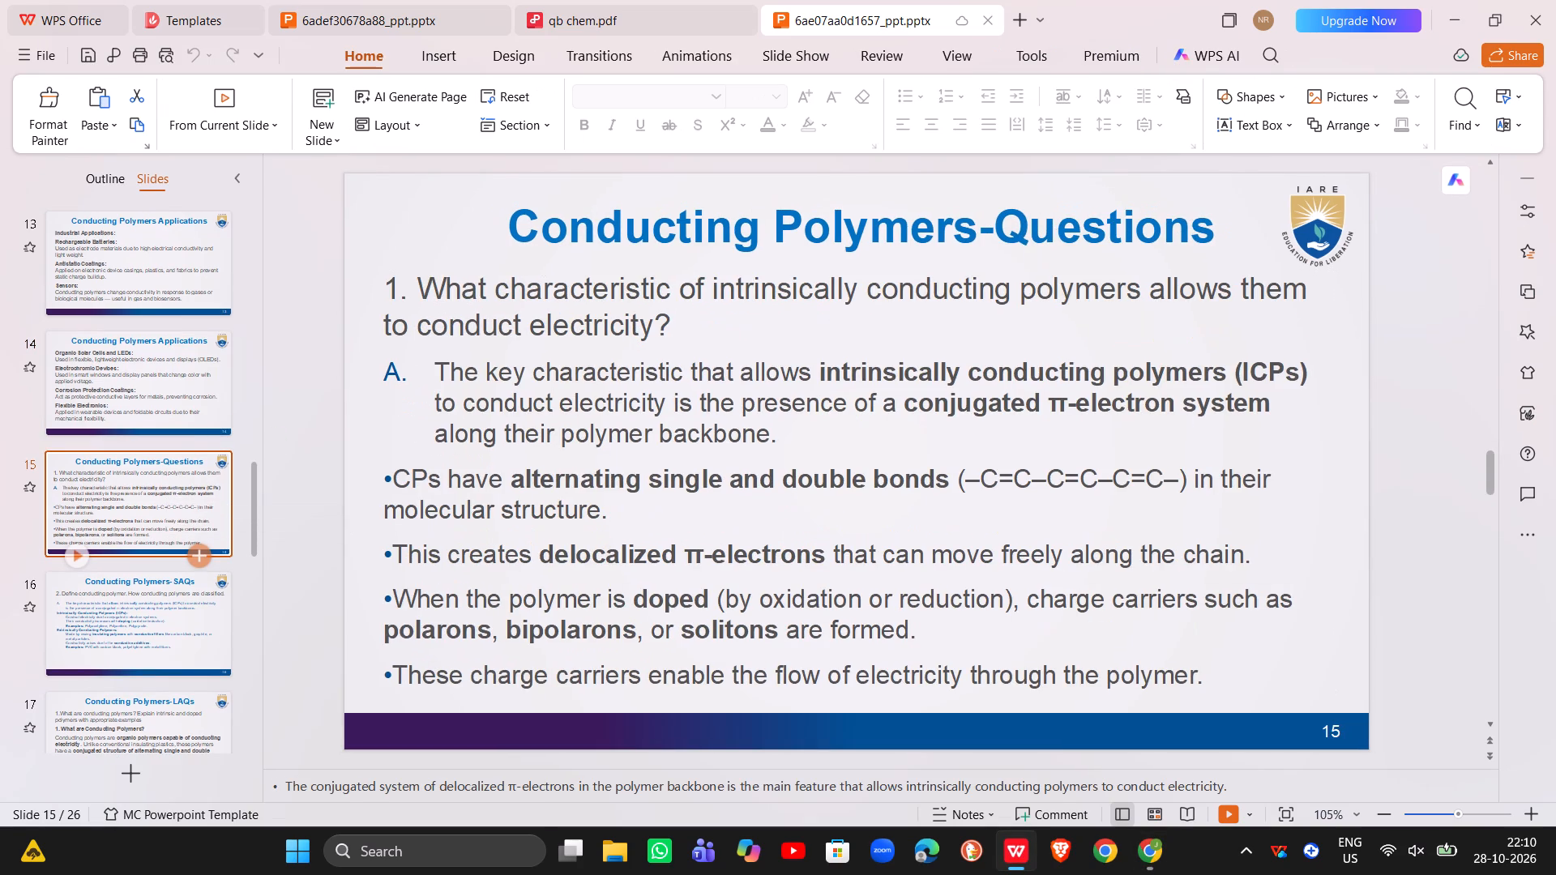
{"action": "key", "text": "Down"}
{"action": "key", "text": "Up"}
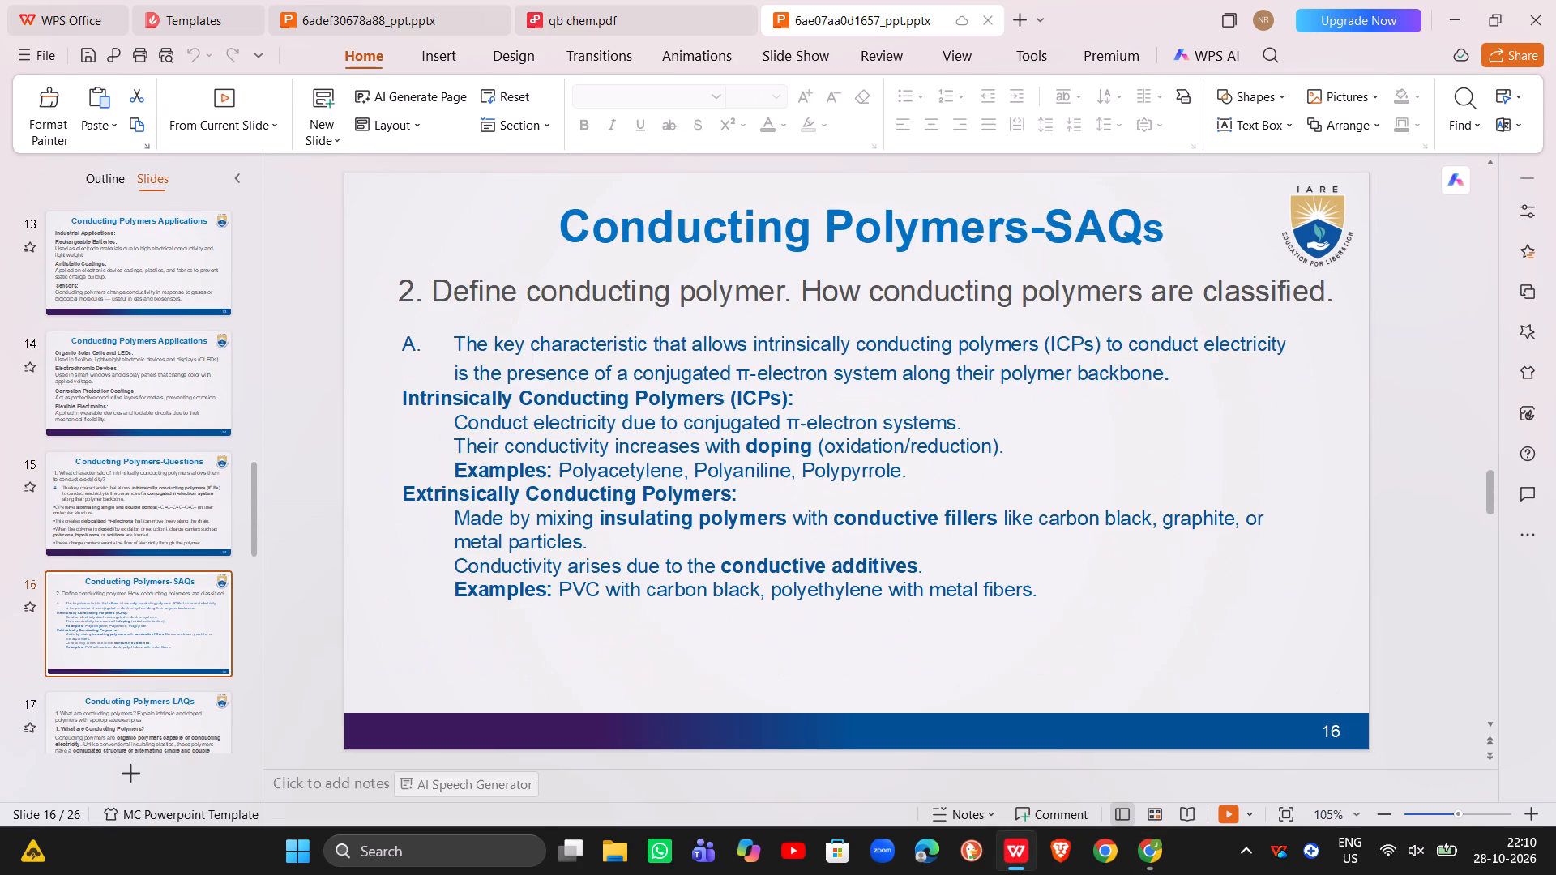
{"action": "left_click_drag", "start_coordinate": [431, 364], "coordinate": [1092, 703]}
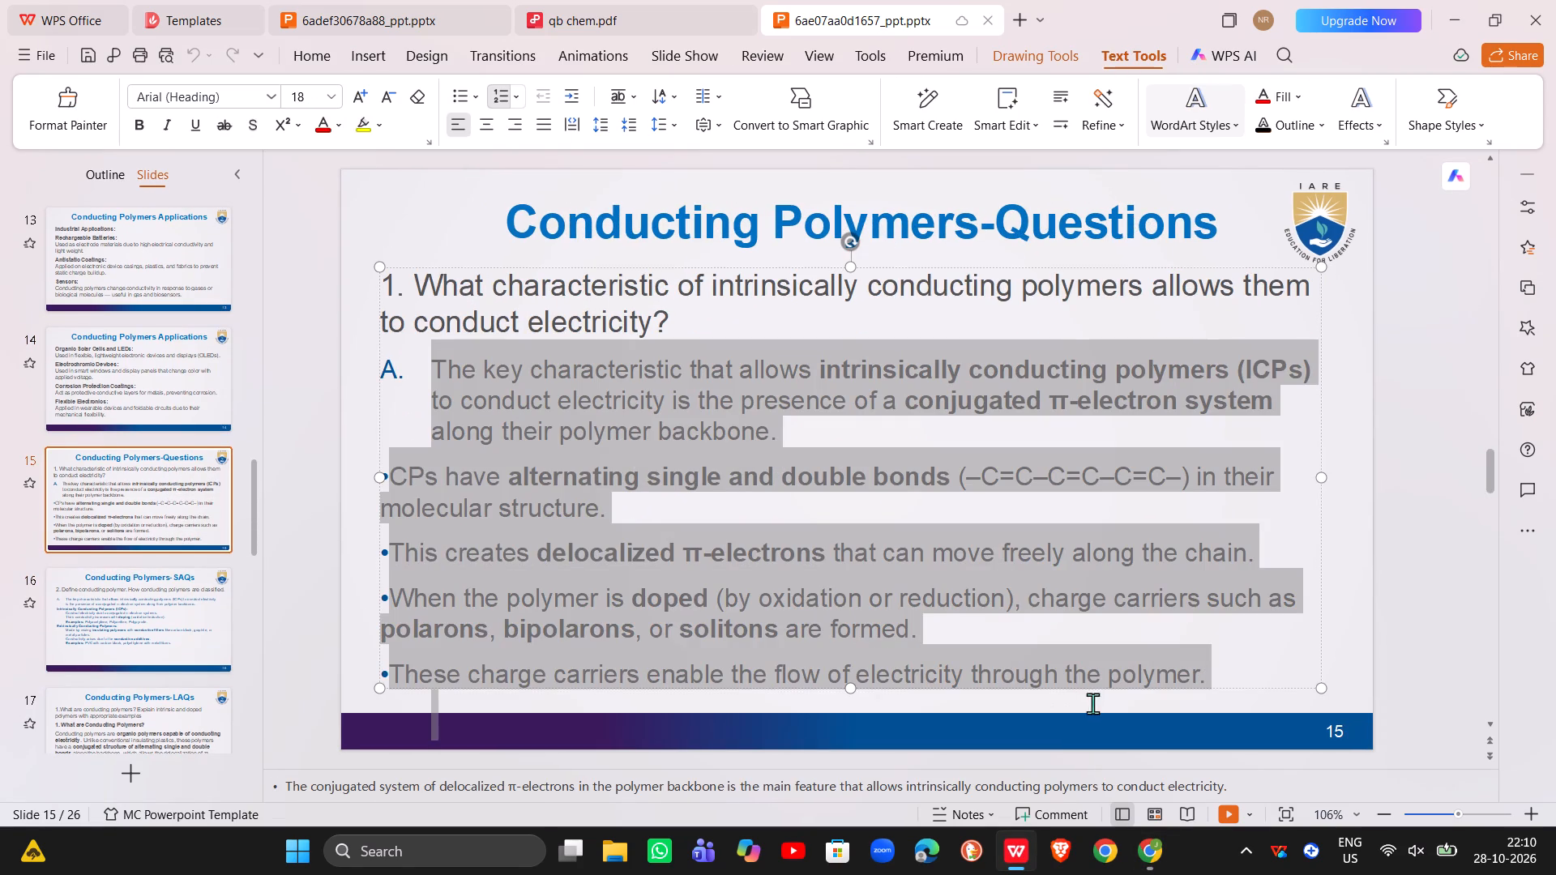
{"action": "left_click_drag", "start_coordinate": [1092, 703], "coordinate": [1223, 689]}
{"action": "key", "text": "ctrl+c"}
{"action": "key", "text": "ctrl+c"}
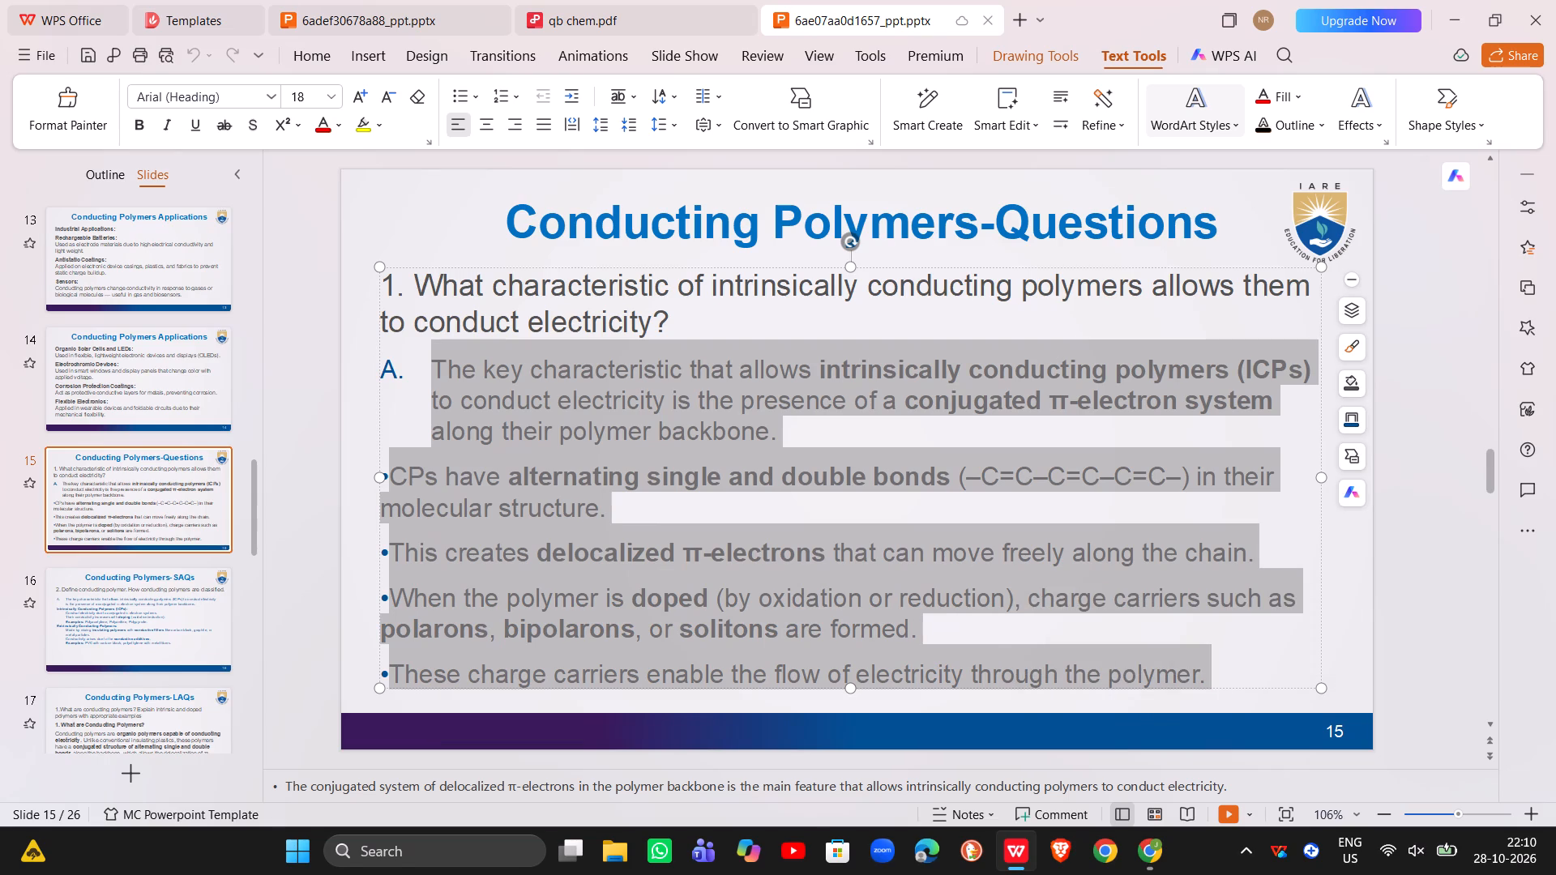
In Chrome, replace the old blank tab with a fresh one, paste the slide 15 answer into its address bar, and copy it all.
{"action": "left_click", "coordinate": [1436, 6]}
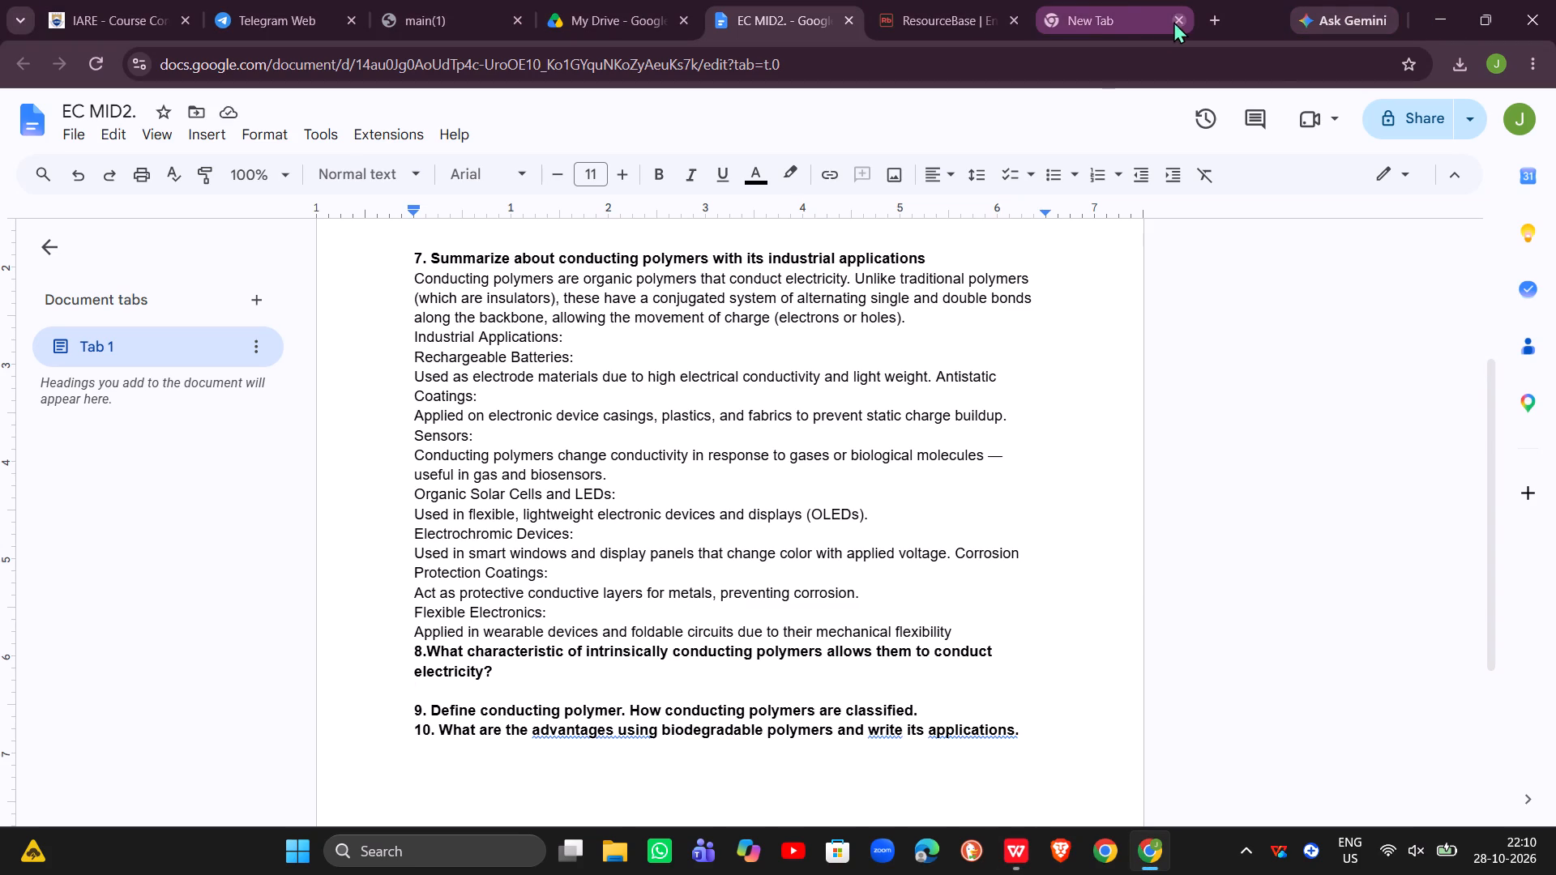
{"action": "left_click", "coordinate": [1178, 18]}
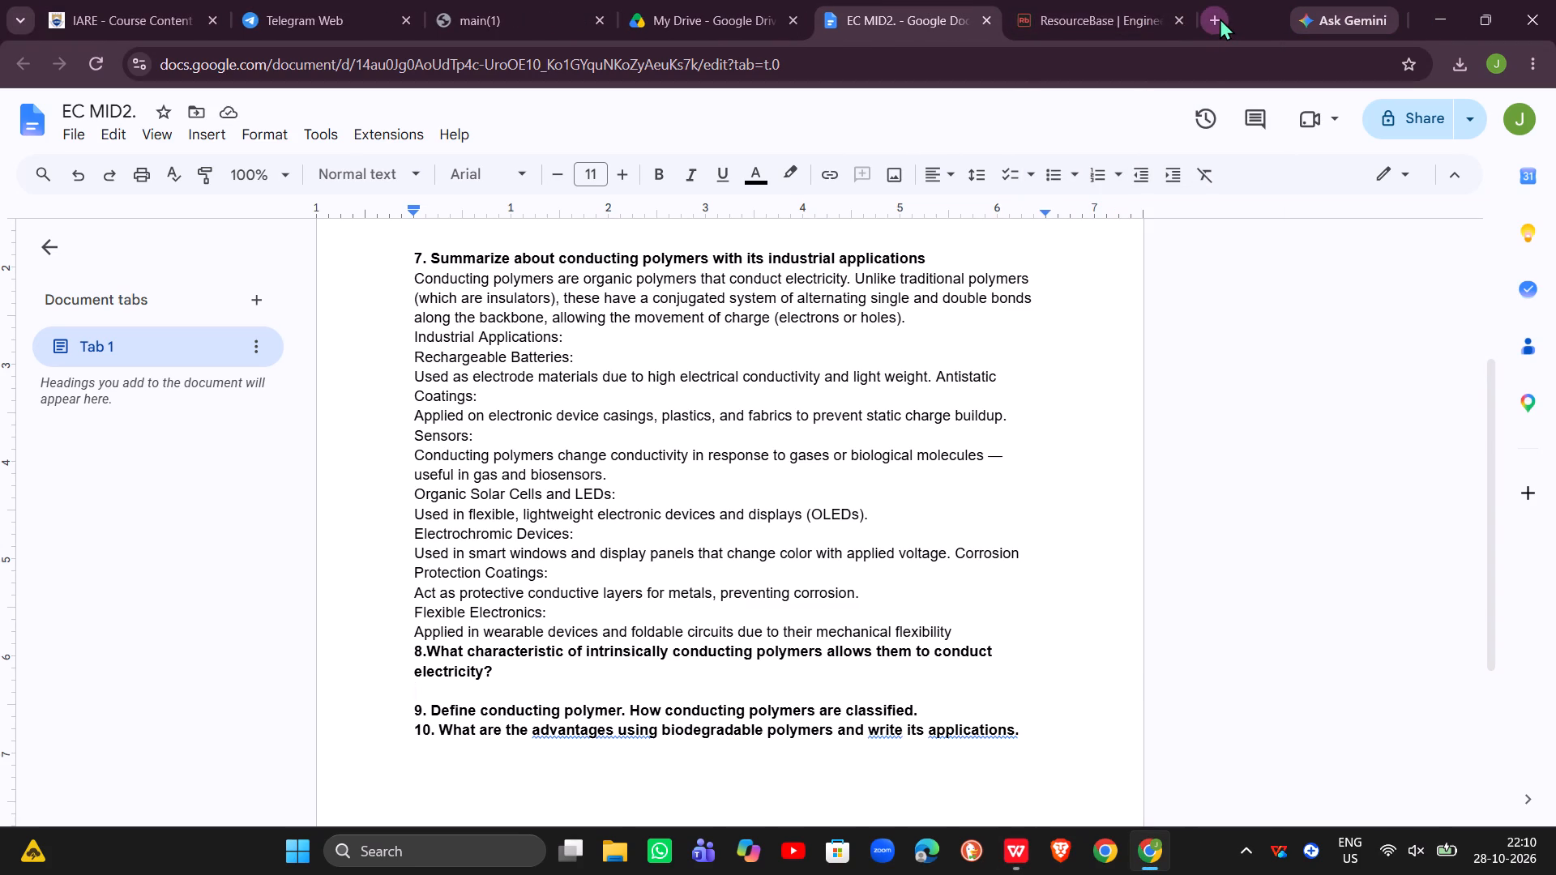
{"action": "left_click", "coordinate": [1220, 18]}
{"action": "key", "text": "ctrl+v"}
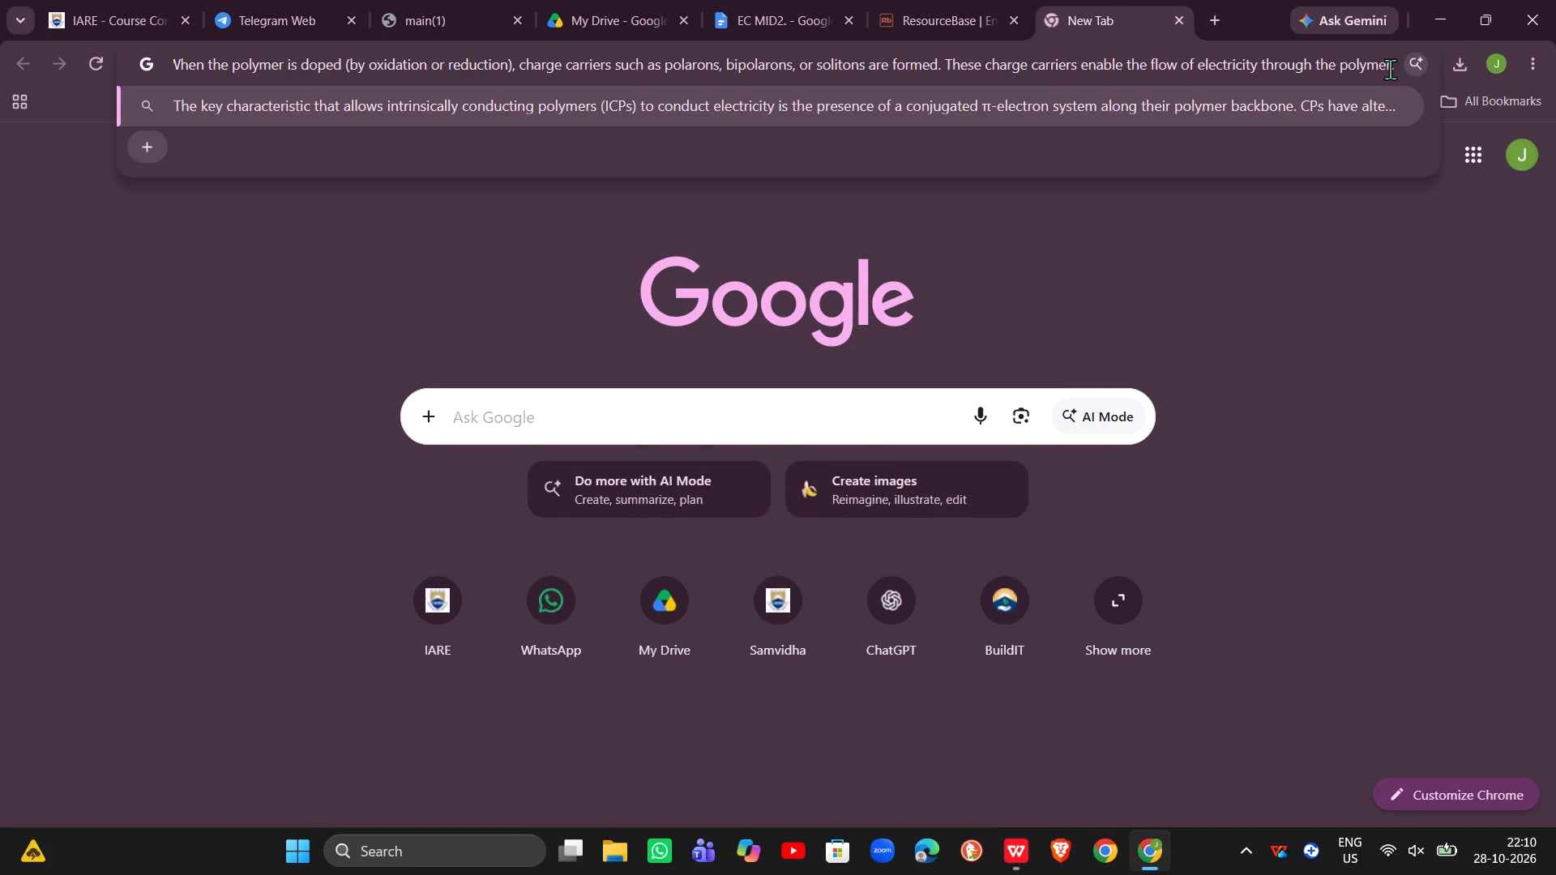
{"action": "left_click_drag", "start_coordinate": [1396, 66], "coordinate": [2, 78]}
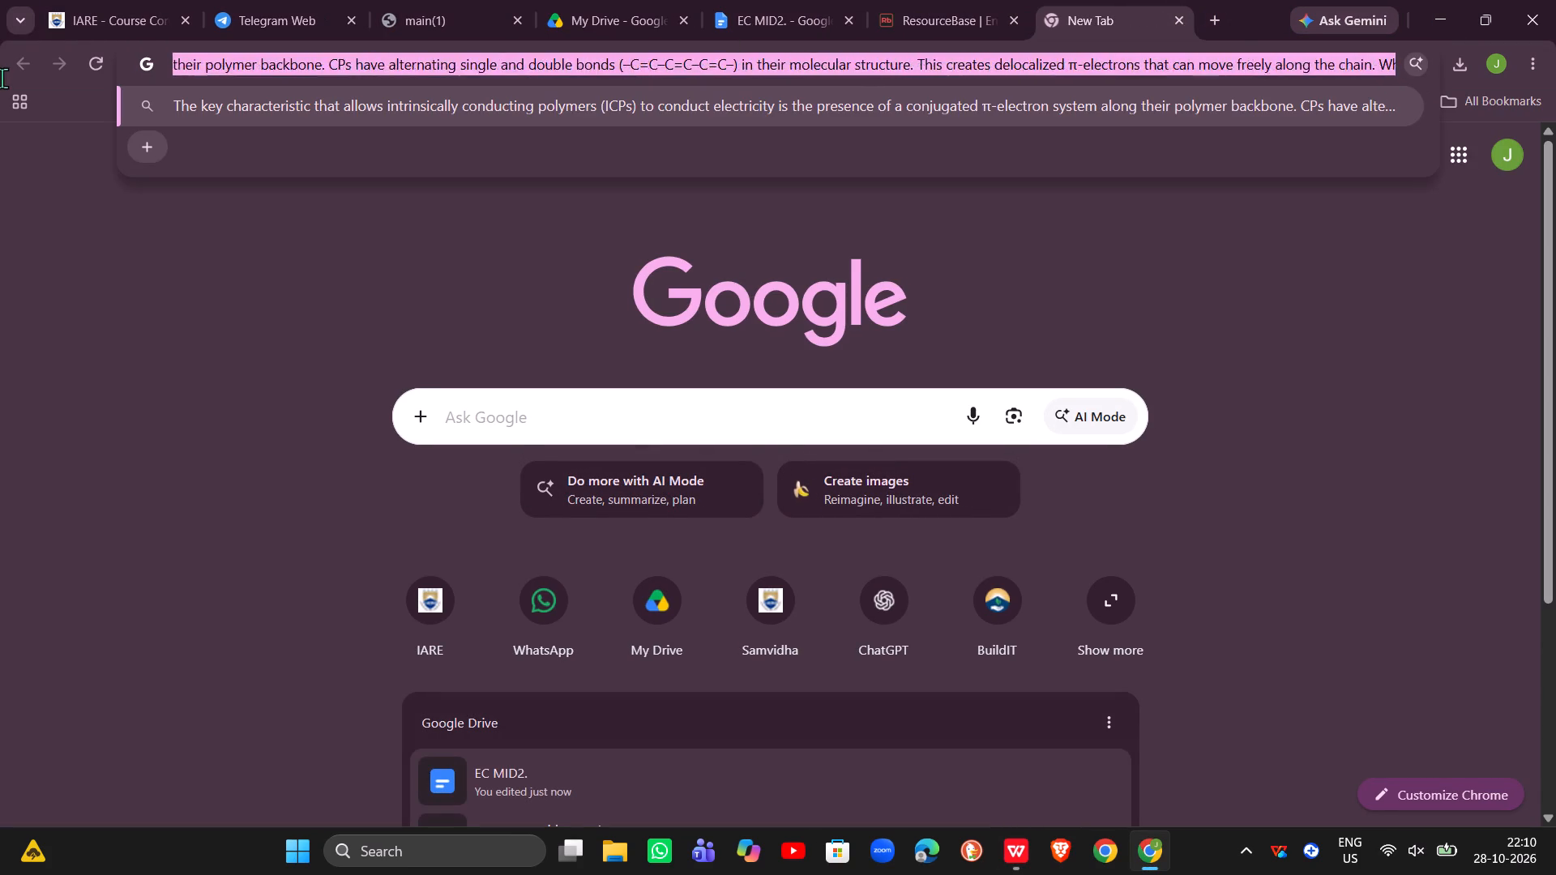
{"action": "left_click_drag", "start_coordinate": [2, 78], "coordinate": [2, 77]}
{"action": "key", "text": "ctrl+c"}
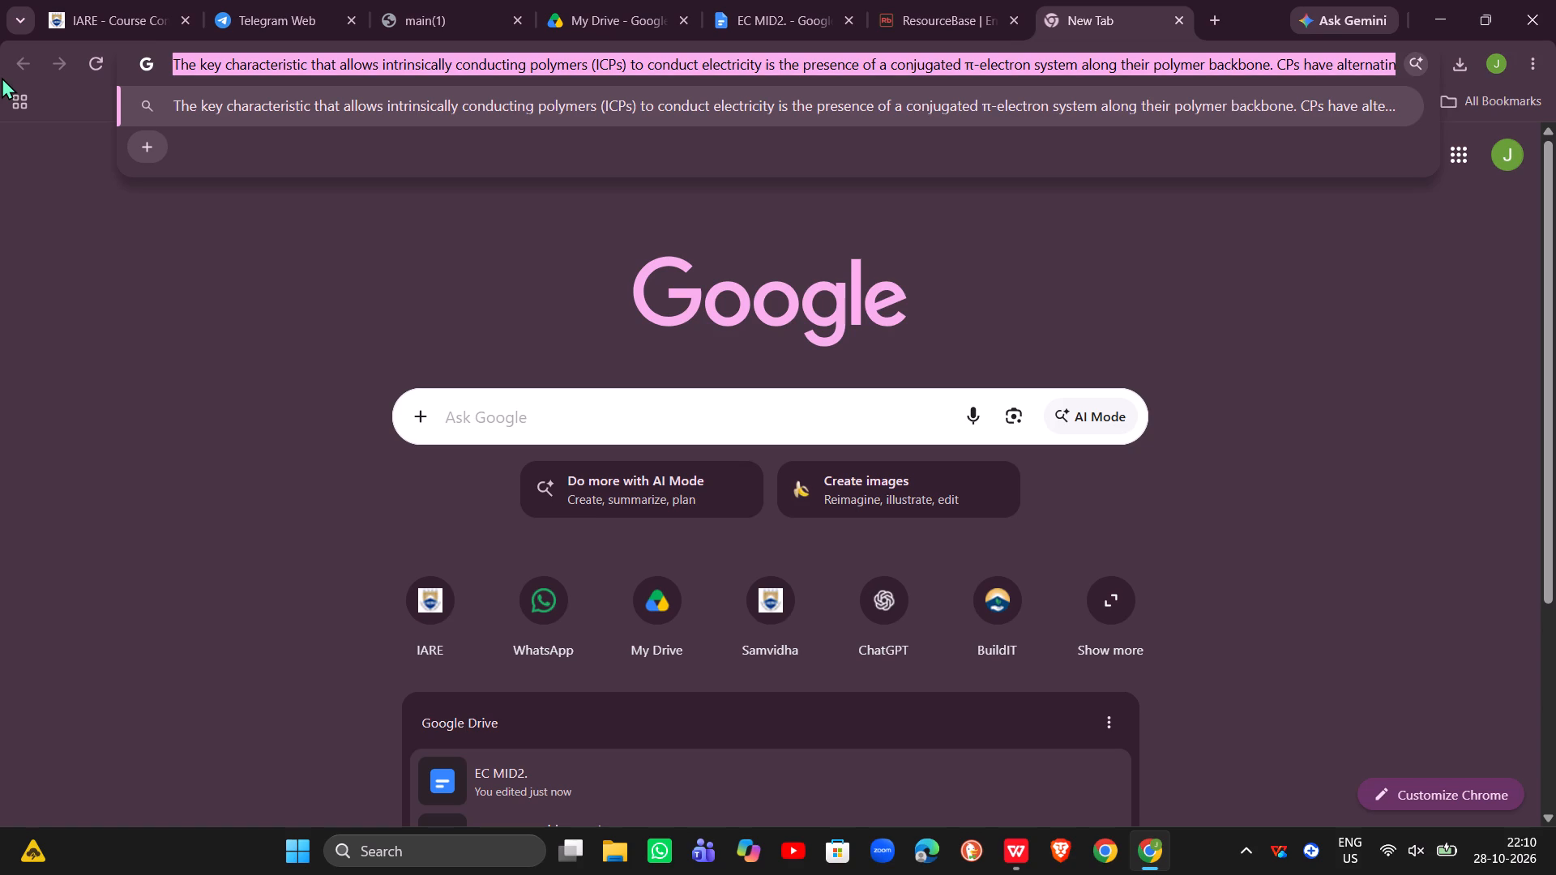
{"action": "key", "text": "ctrl+c"}
Paste the copied slide 15 answer beneath question 8 in the EC MID2. document.
{"action": "left_click", "coordinate": [702, 0]}
{"action": "left_click", "coordinate": [785, 0]}
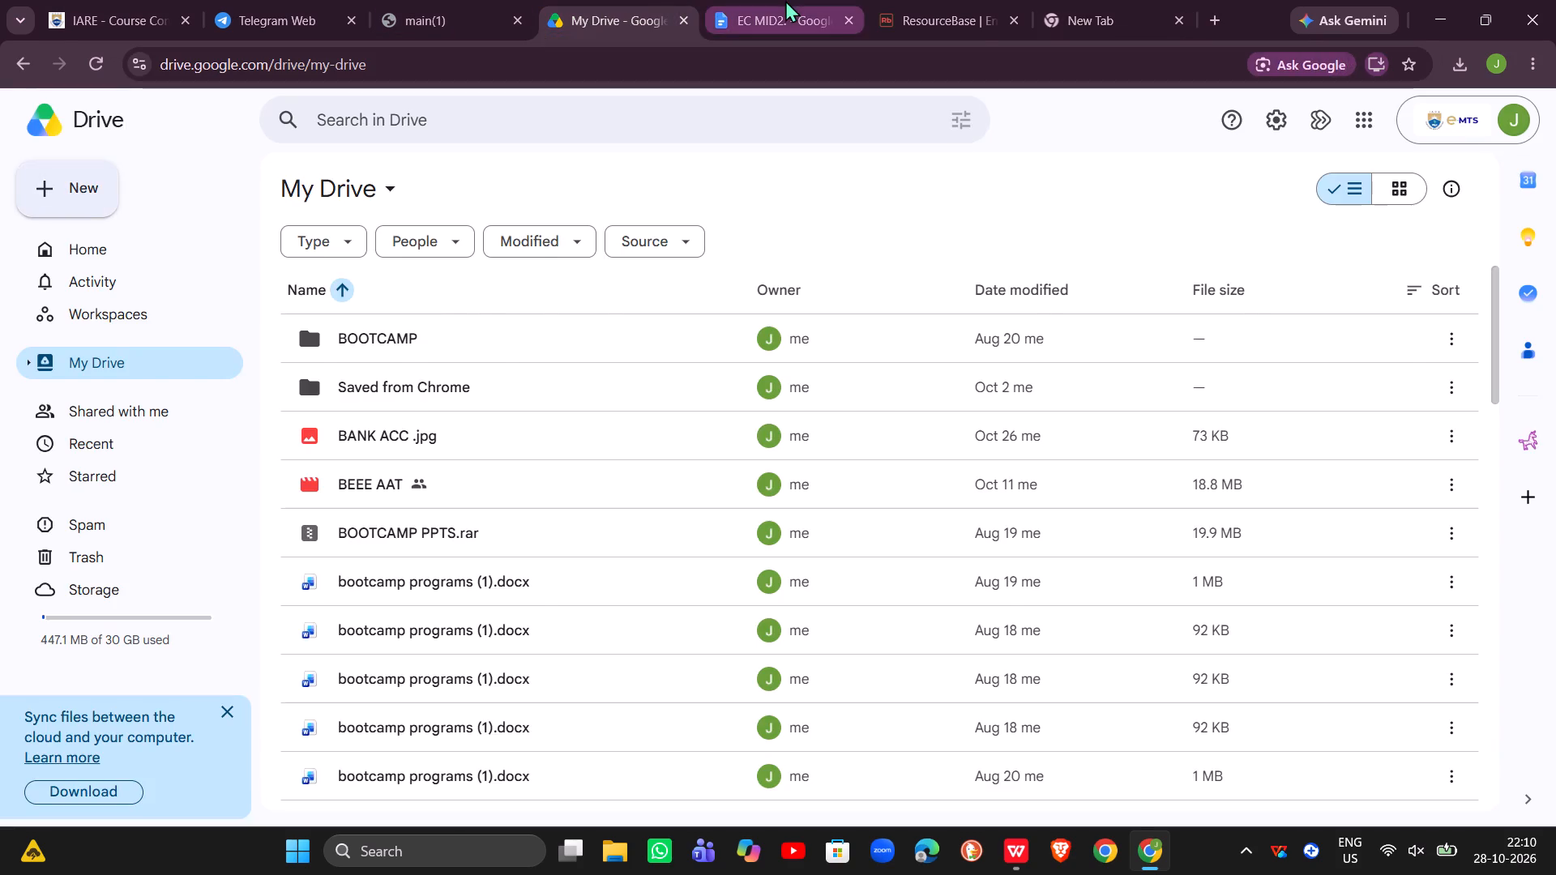
{"action": "key", "text": "ctrl+v"}
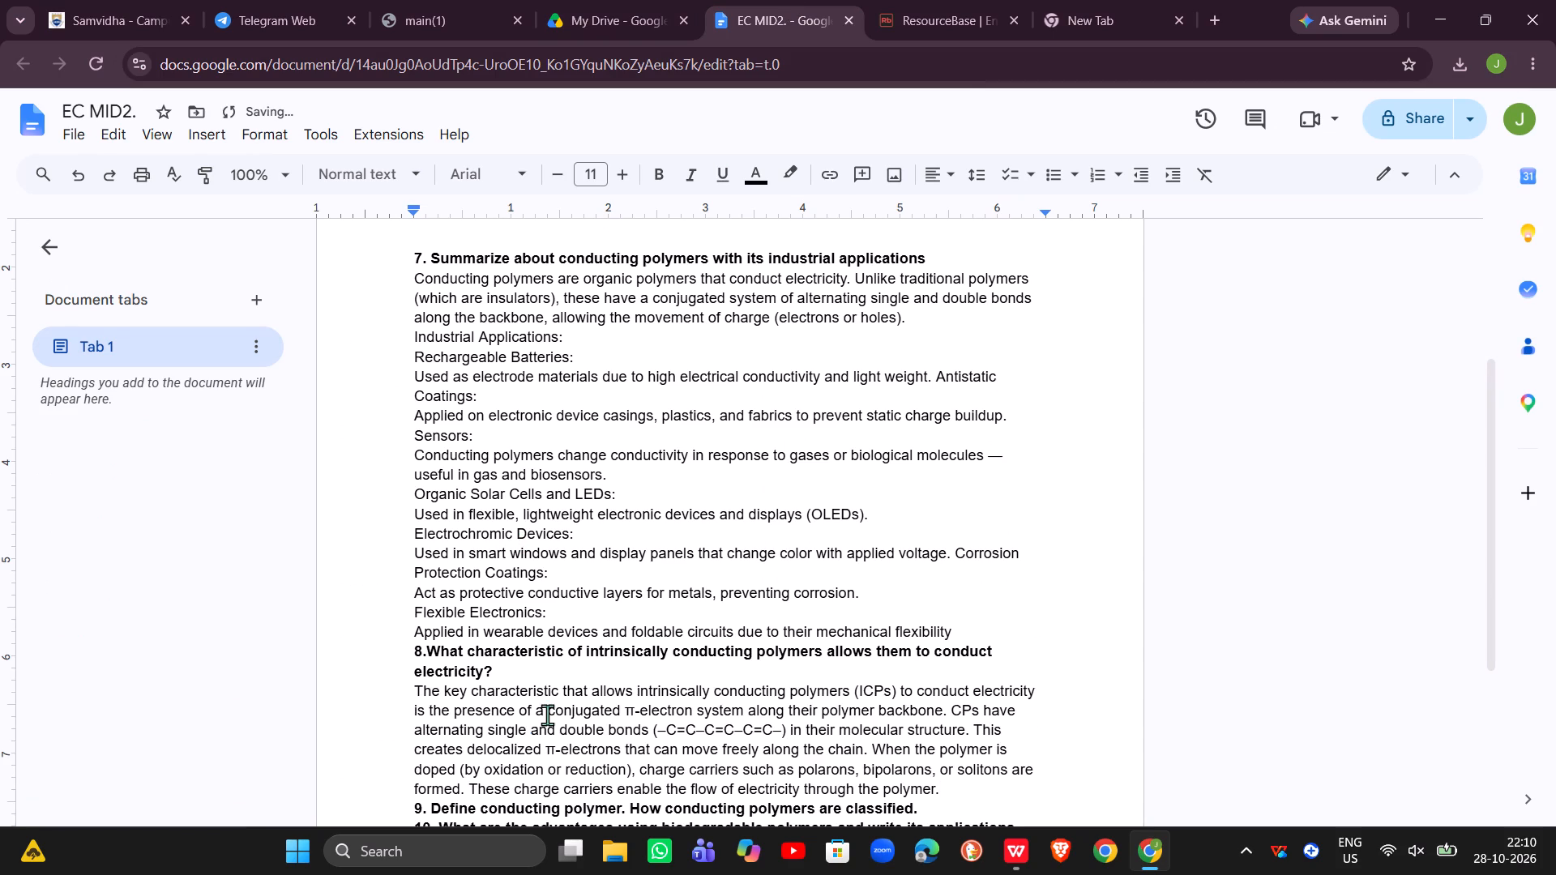
Insert an empty line between the question 8 heading and its answer paragraph.
{"action": "scroll", "coordinate": [547, 715], "scroll_direction": "down", "scroll_amount": 1}
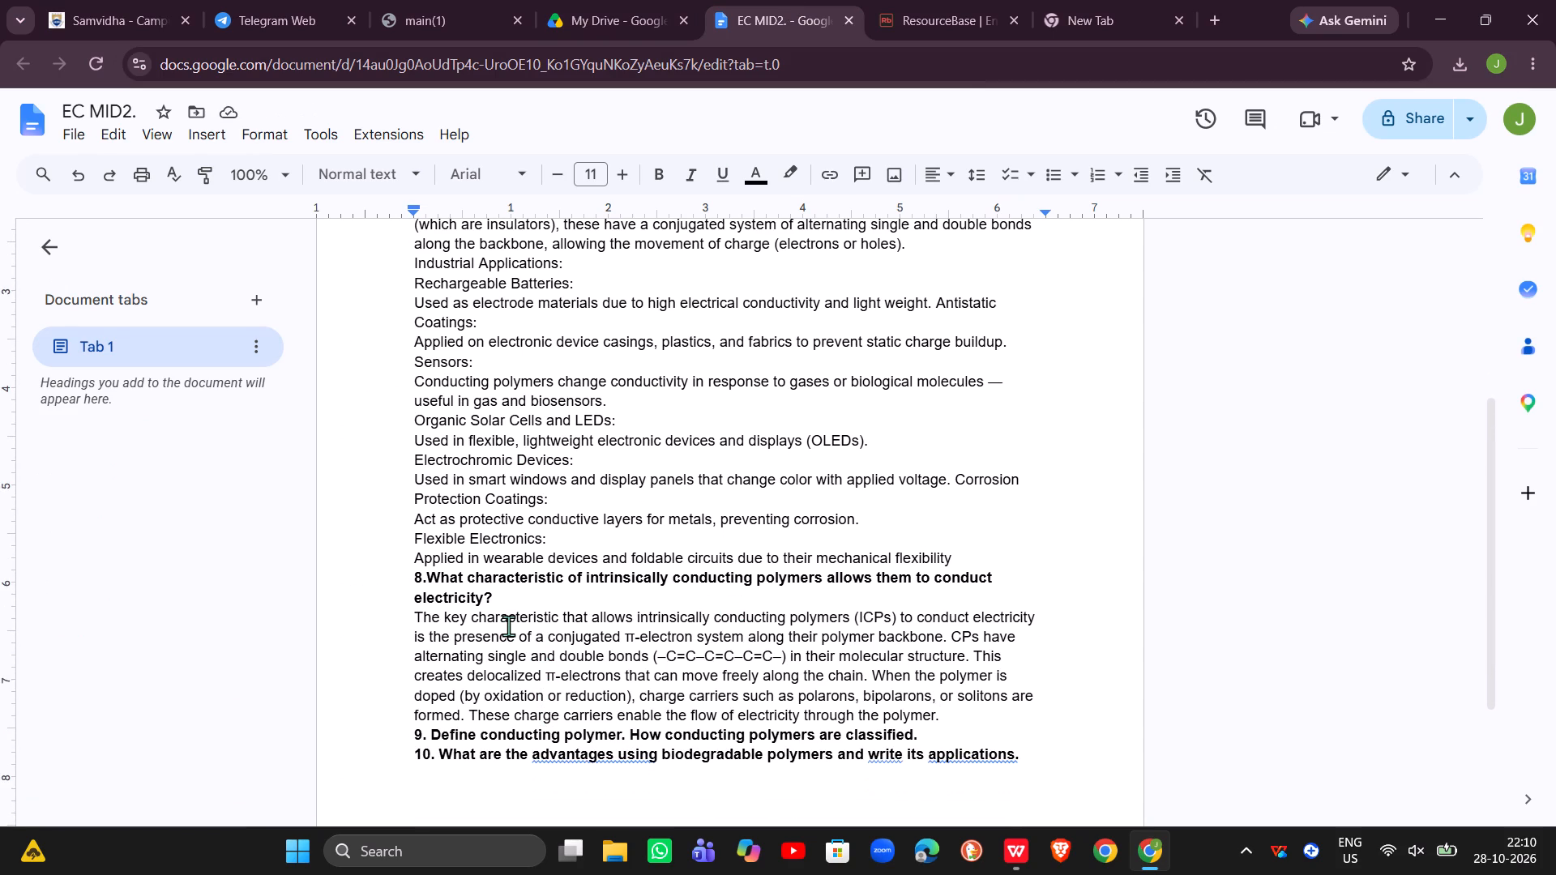
{"action": "left_click", "coordinate": [596, 593]}
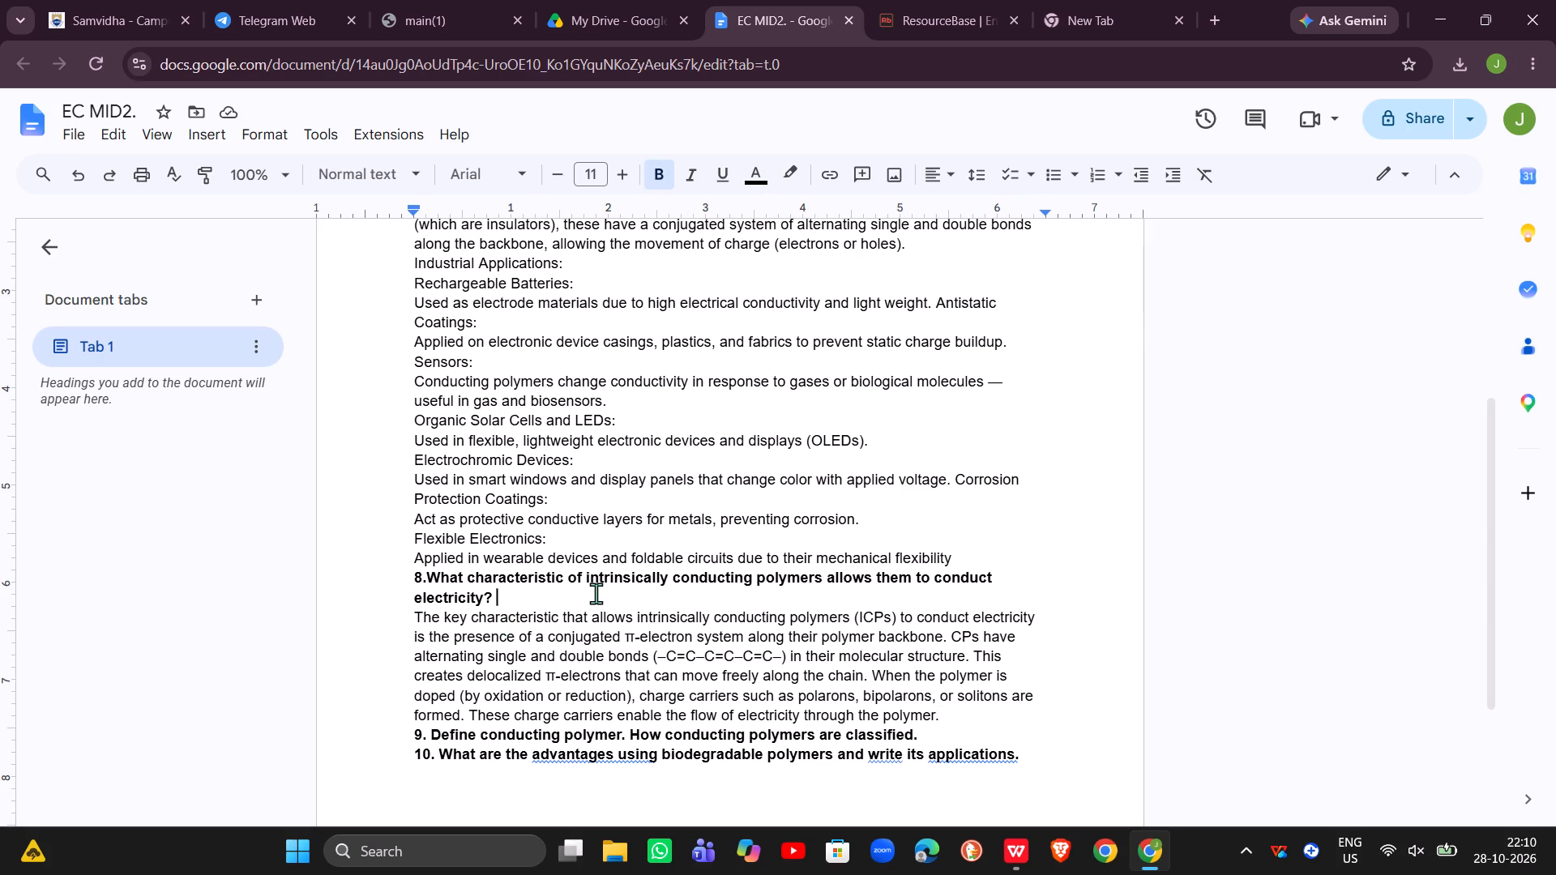
{"action": "key", "text": "Return"}
In the presentation, go back through the earlier conducting polymer slides and copy slide 7's Doped (Intrinsic) Conducting Polymers text.
{"action": "left_click", "coordinate": [1000, 843]}
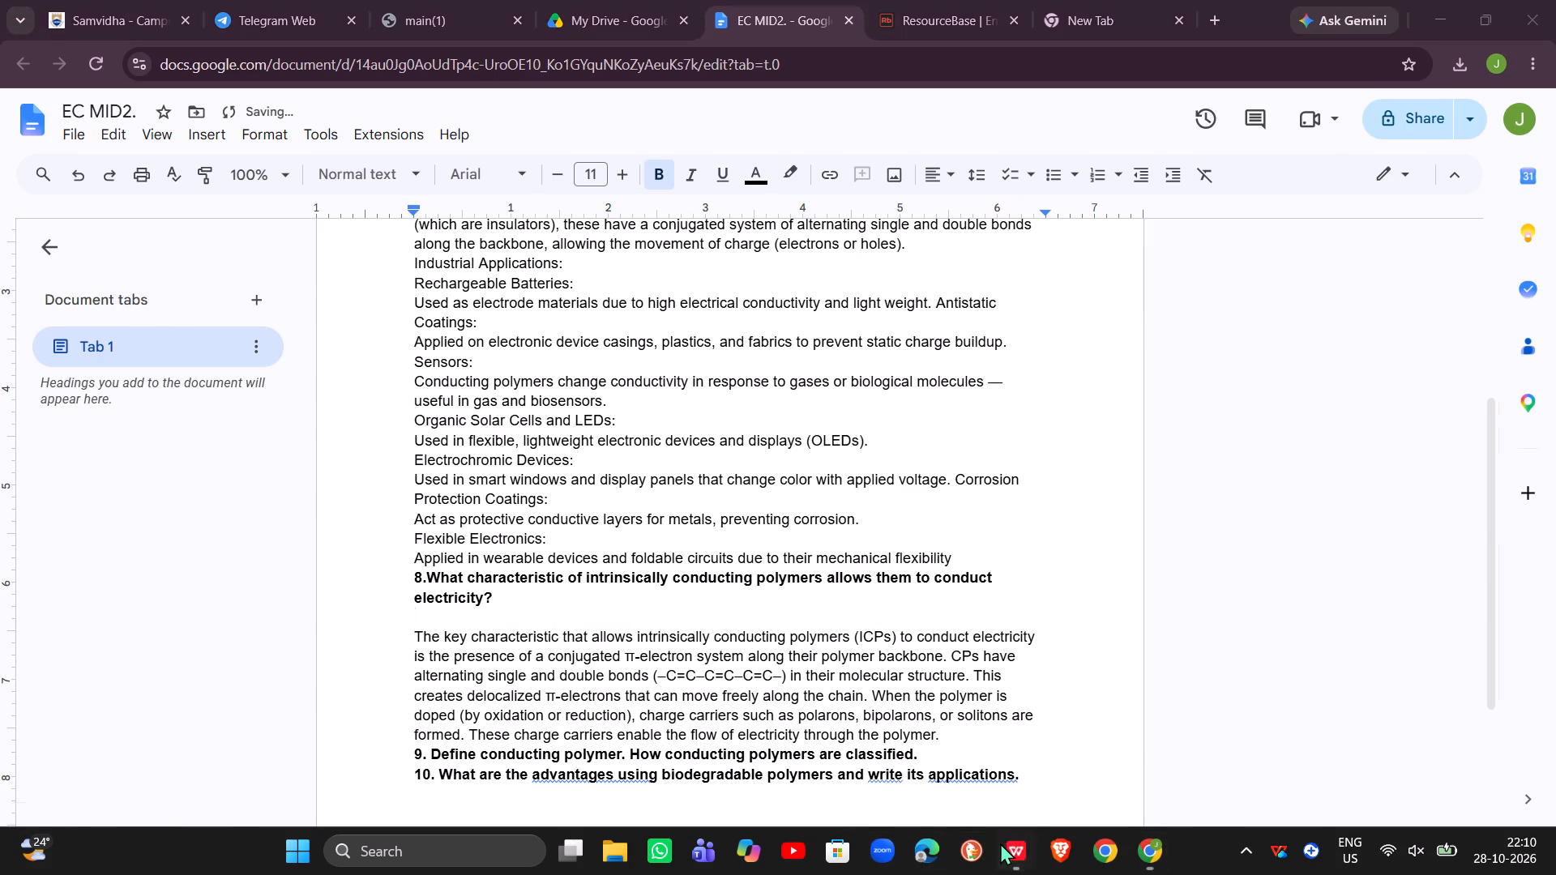
{"action": "left_click", "coordinate": [118, 356]}
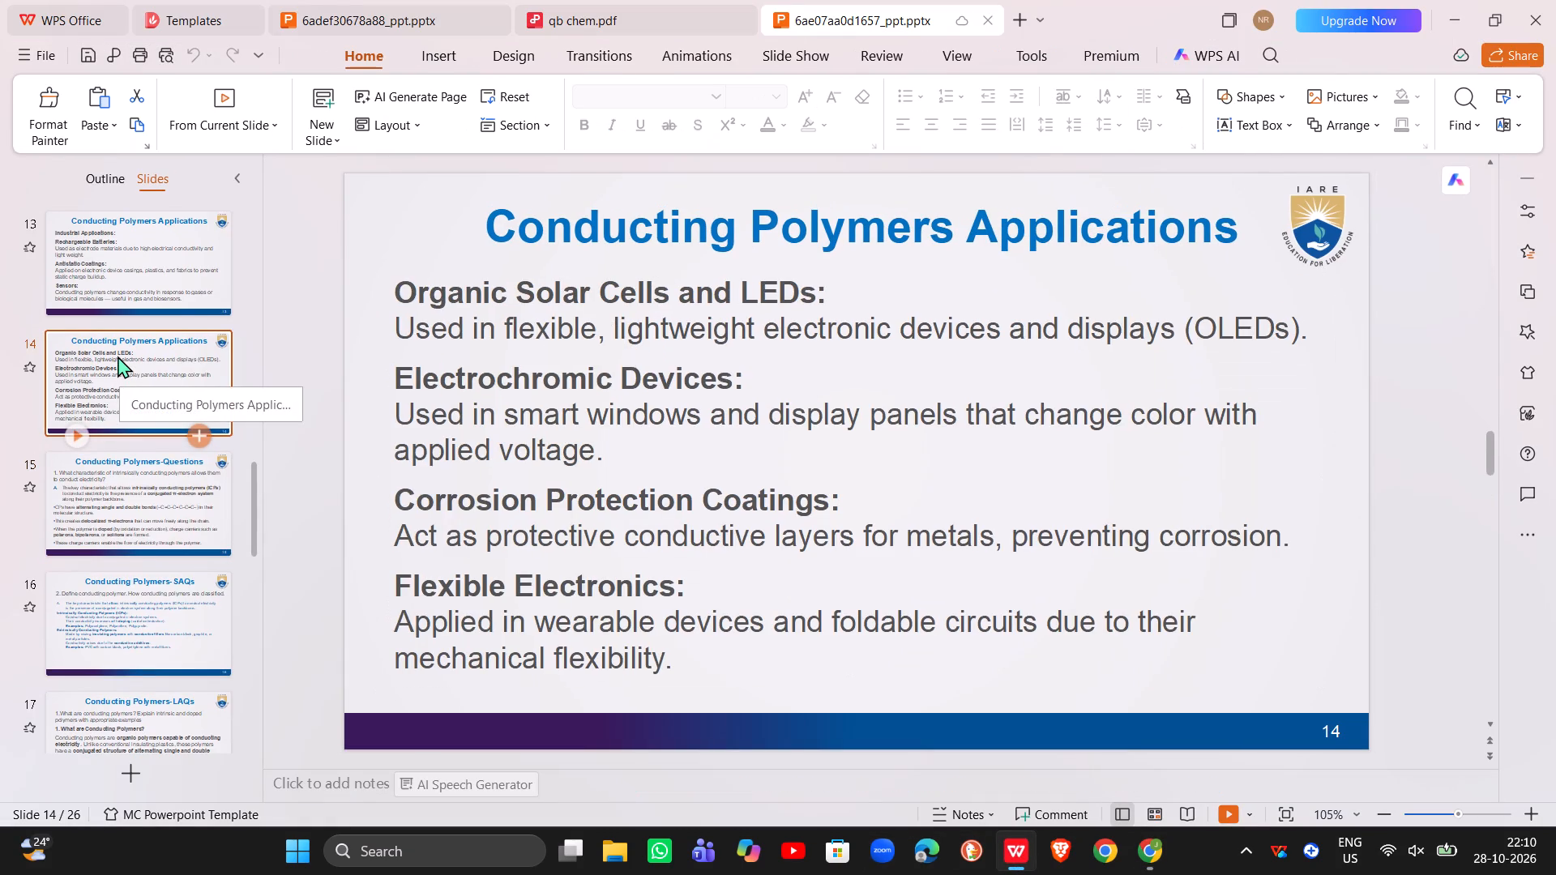
{"action": "key", "text": "Up"}
{"action": "key", "text": "Up"}
{"action": "key", "text": "Up"}
{"action": "key", "text": "Up"}
{"action": "key", "text": "Up"}
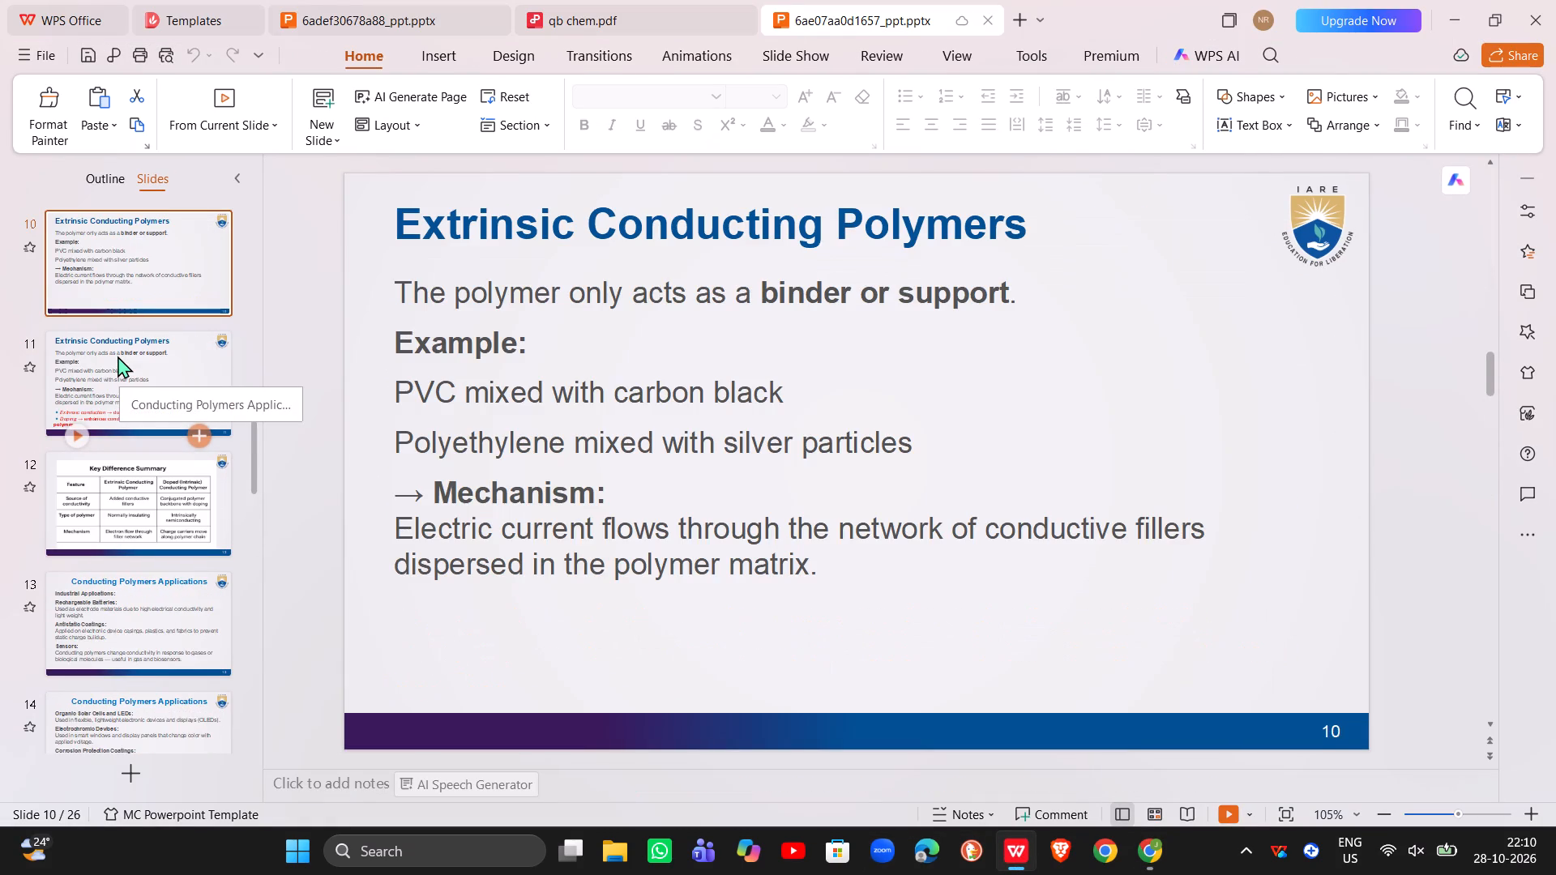
{"action": "key", "text": "Up"}
{"action": "key", "text": "Up"}
{"action": "key", "text": "Up"}
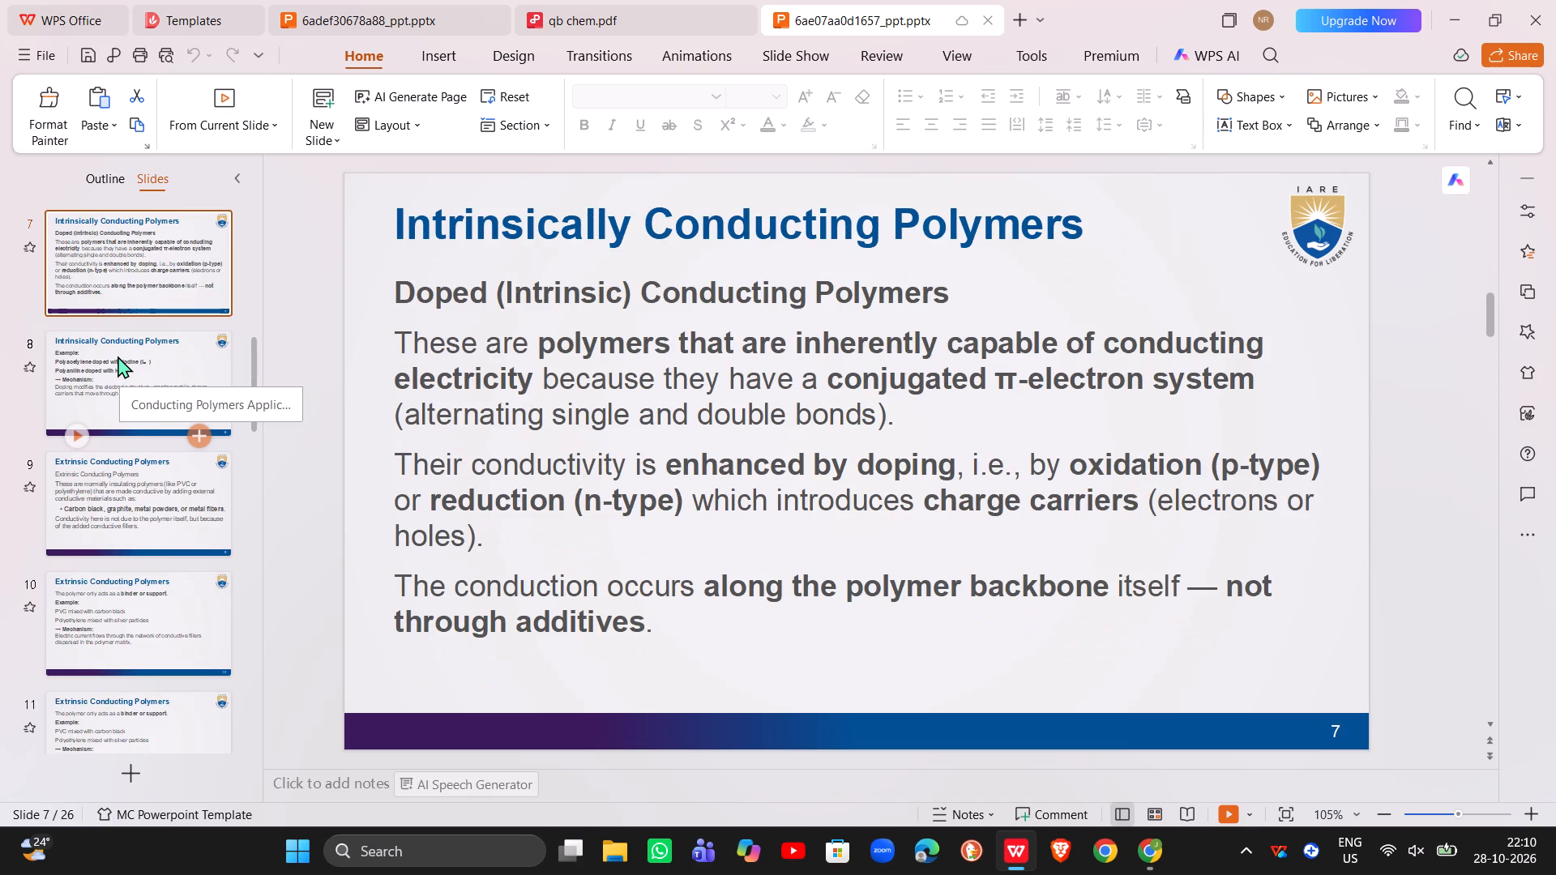
{"action": "key", "text": "Down"}
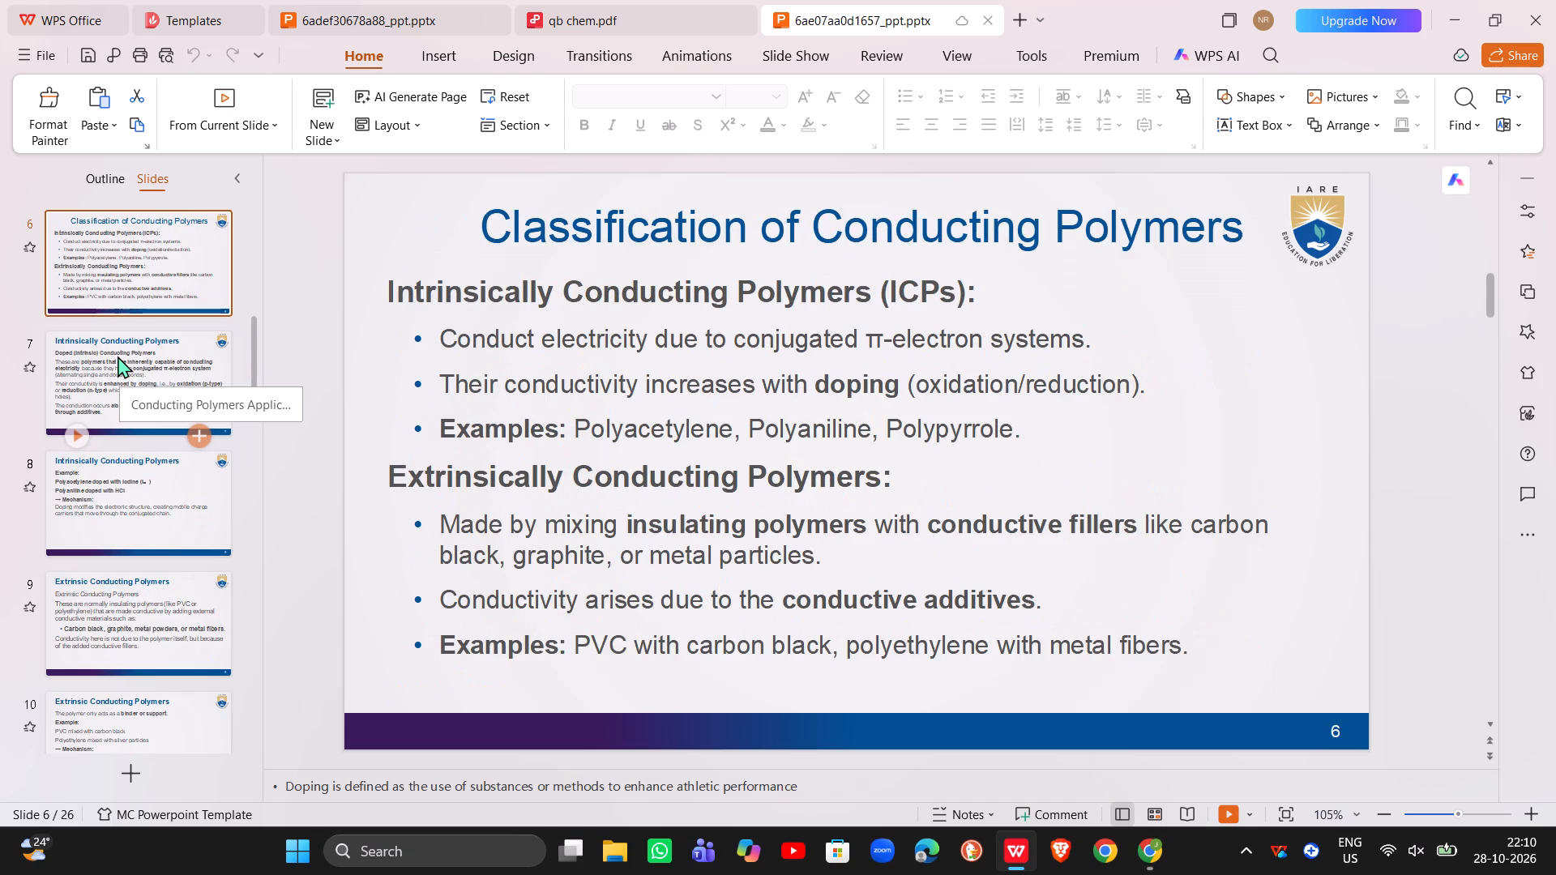
{"action": "key", "text": "Down"}
{"action": "key", "text": "Up"}
{"action": "key", "text": "Down"}
{"action": "key", "text": "Up"}
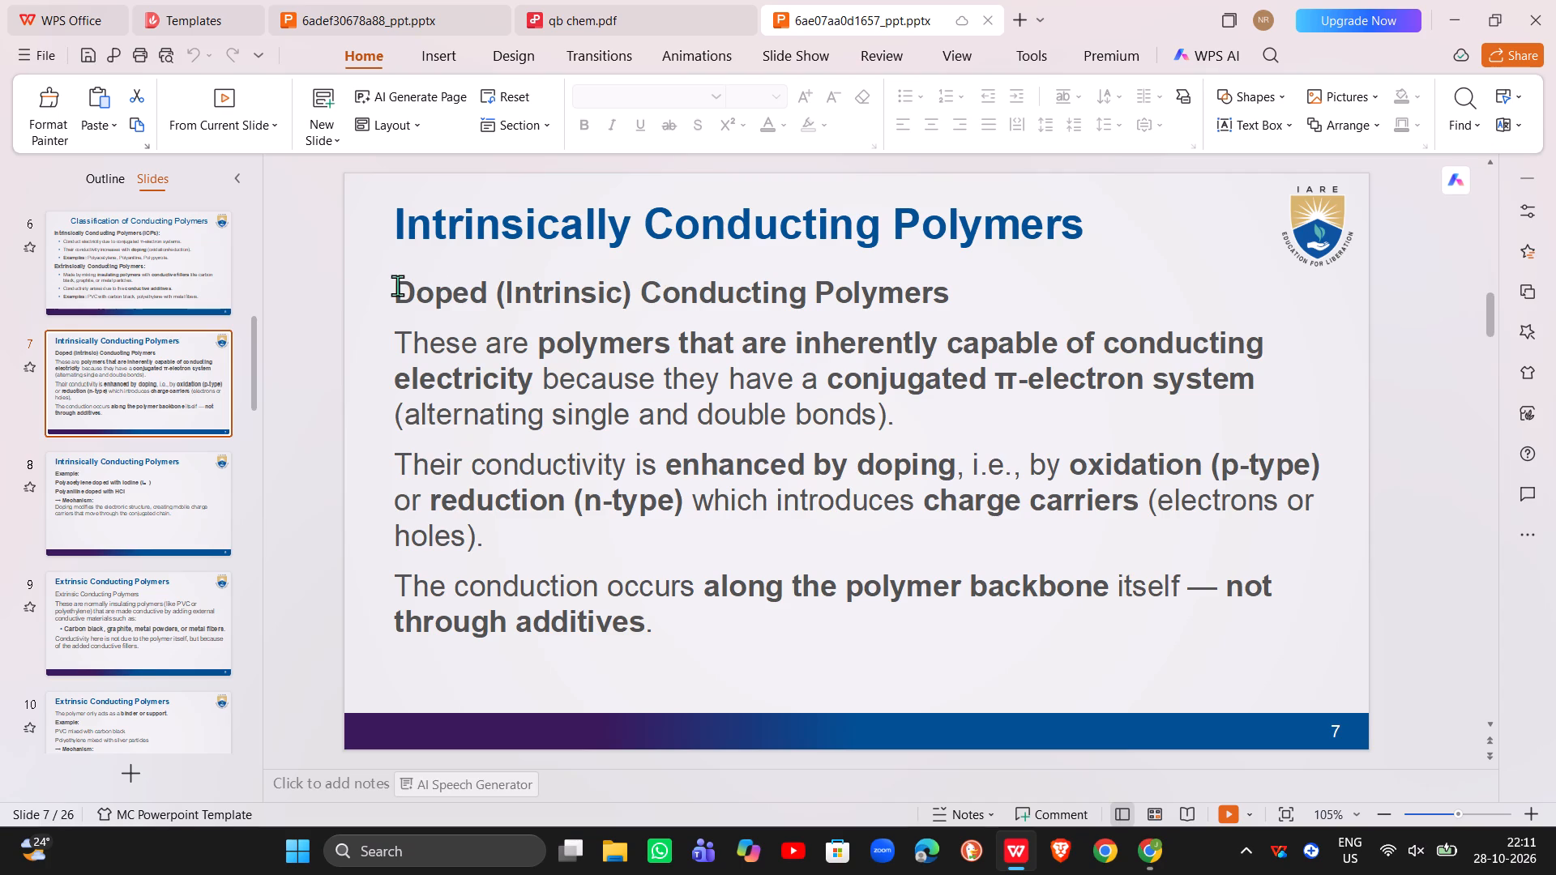
{"action": "left_click_drag", "start_coordinate": [397, 285], "coordinate": [723, 642]}
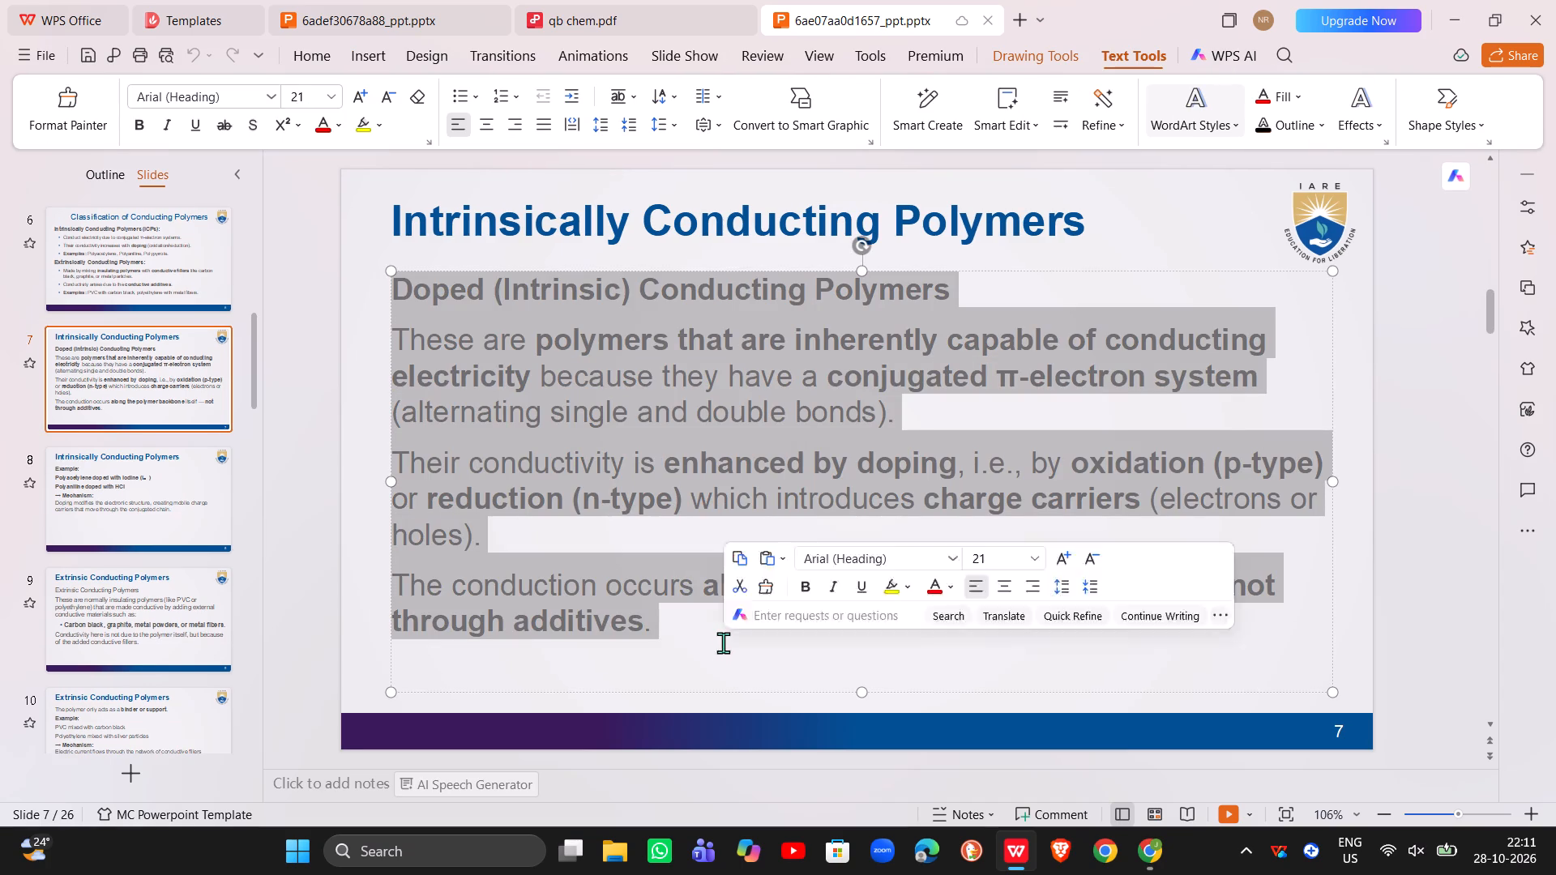
{"action": "key", "text": "ctrl+c"}
{"action": "key", "text": "ctrl+c"}
Back in the EC MID2. document, enter the bold label "MAIN:" on the empty line above the question 8 answer.
{"action": "left_click", "coordinate": [1434, 17]}
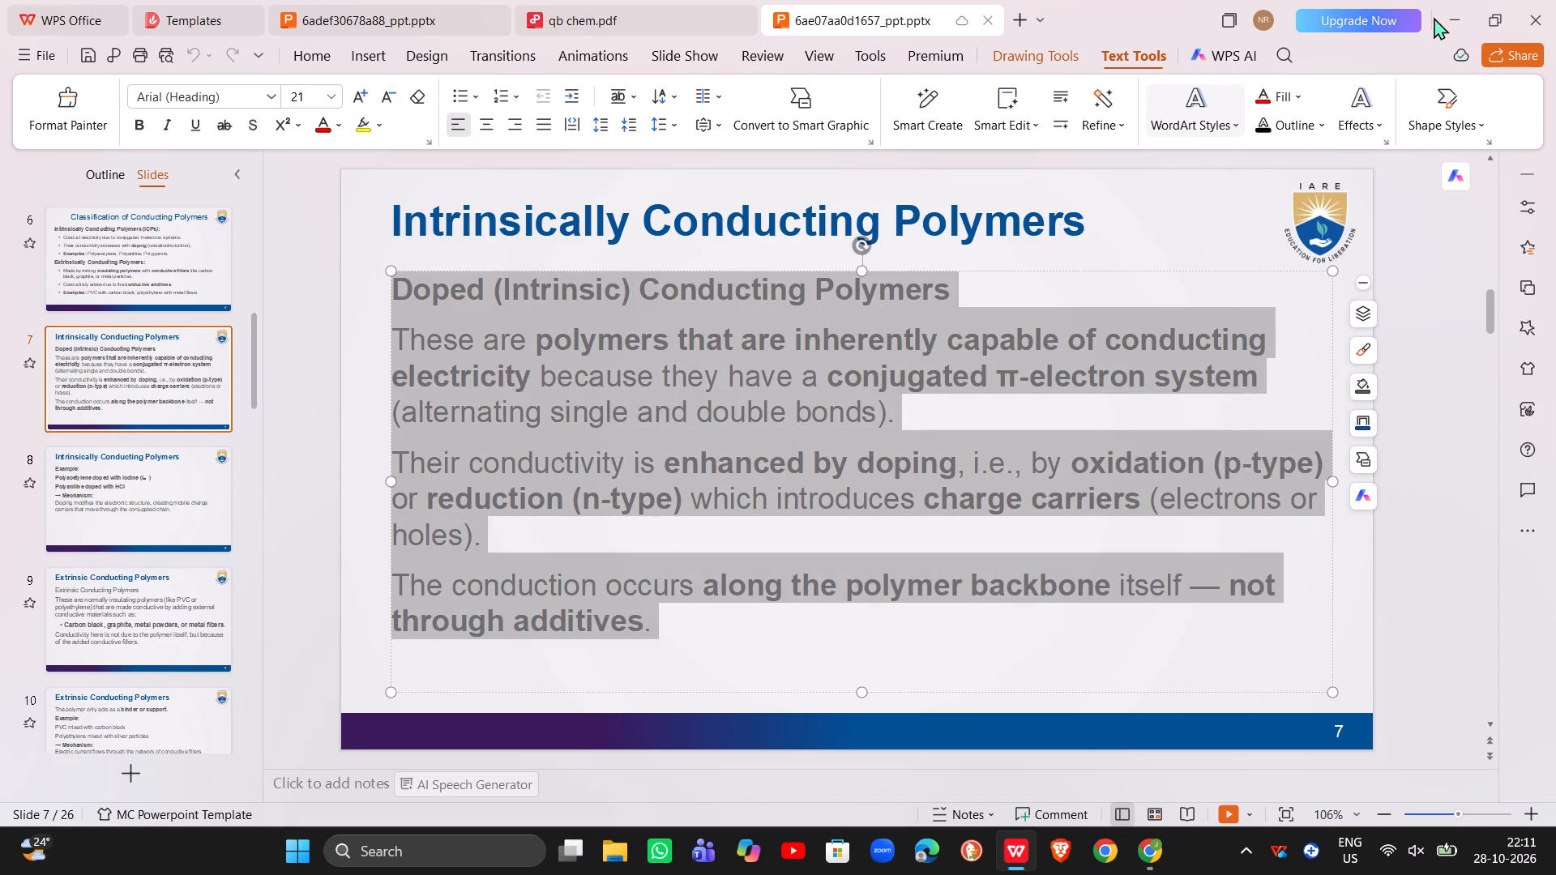
{"action": "left_click", "coordinate": [1448, 19]}
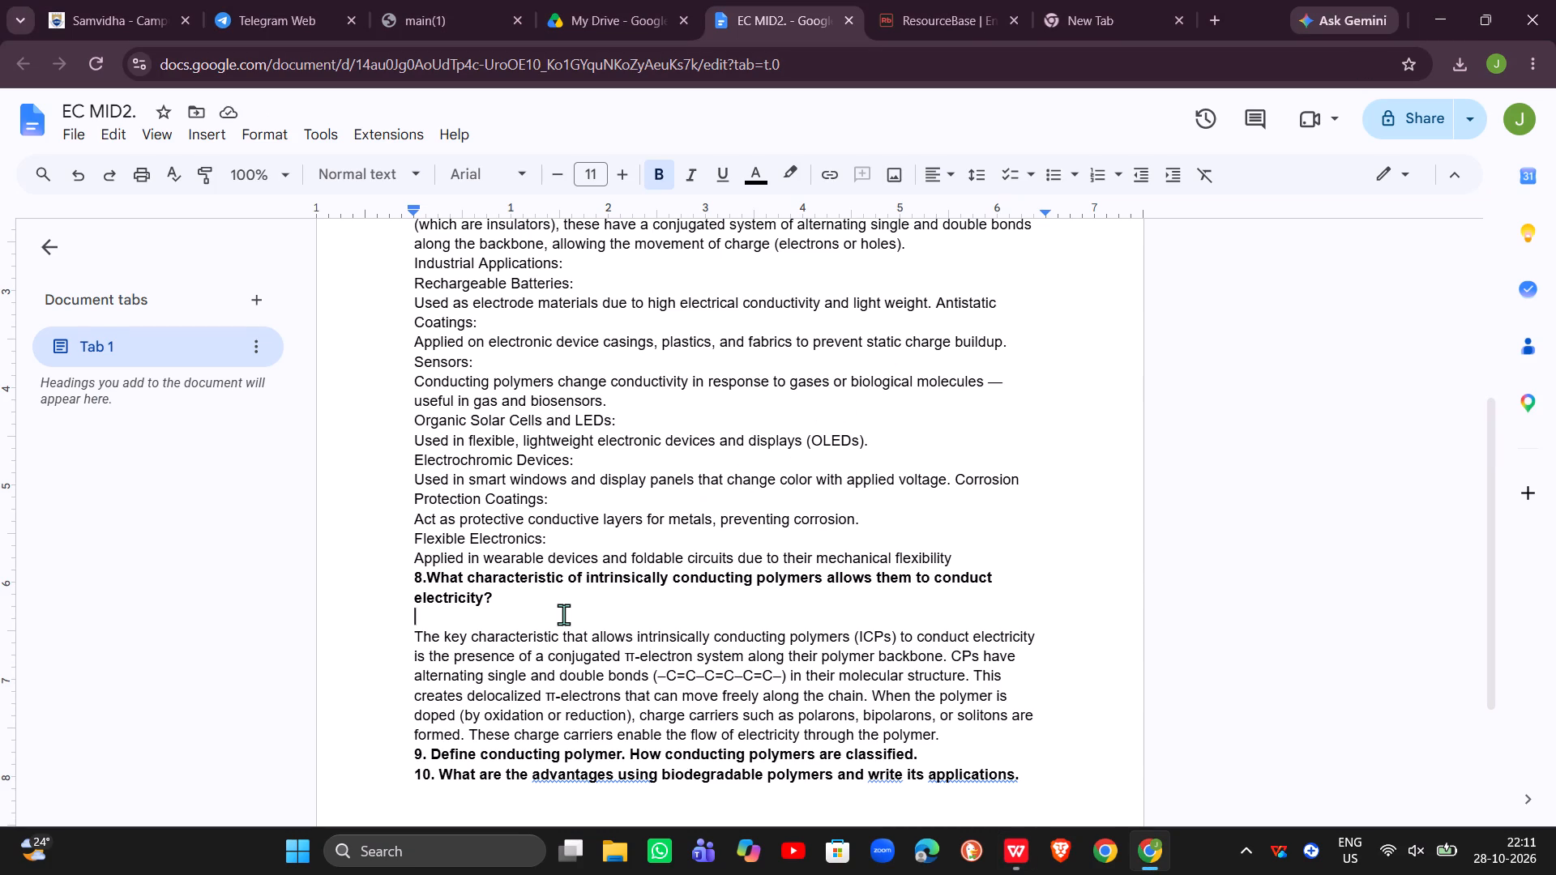
{"action": "type", "text": "MIA"}
{"action": "key", "text": "BackSpace"}
{"action": "key", "text": "BackSpace"}
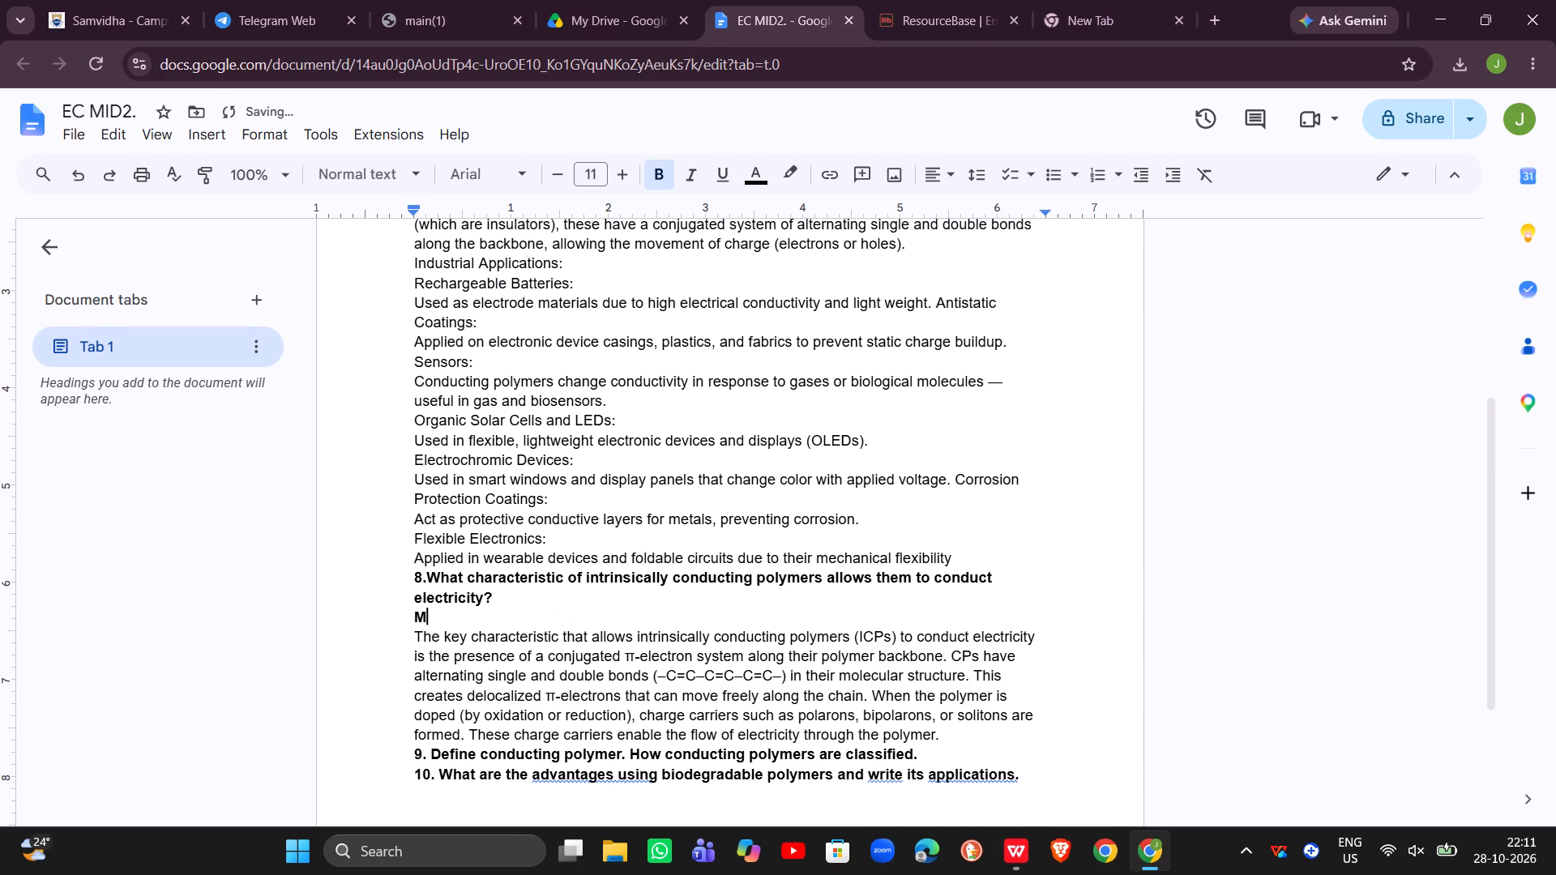
{"action": "type", "text": "AIN"}
{"action": "key", "text": "shift+colon"}
Insert an empty line between the question 8 heading and the MAIN: label, with bold turned off on it.
{"action": "key", "text": "Left"}
{"action": "key", "text": "Left"}
{"action": "key", "text": "Left"}
{"action": "key", "text": "Left"}
{"action": "key", "text": "Left"}
{"action": "key", "text": "Return"}
{"action": "key", "text": "BackSpace"}
{"action": "key", "text": "Return"}
{"action": "left_click", "coordinate": [433, 615]}
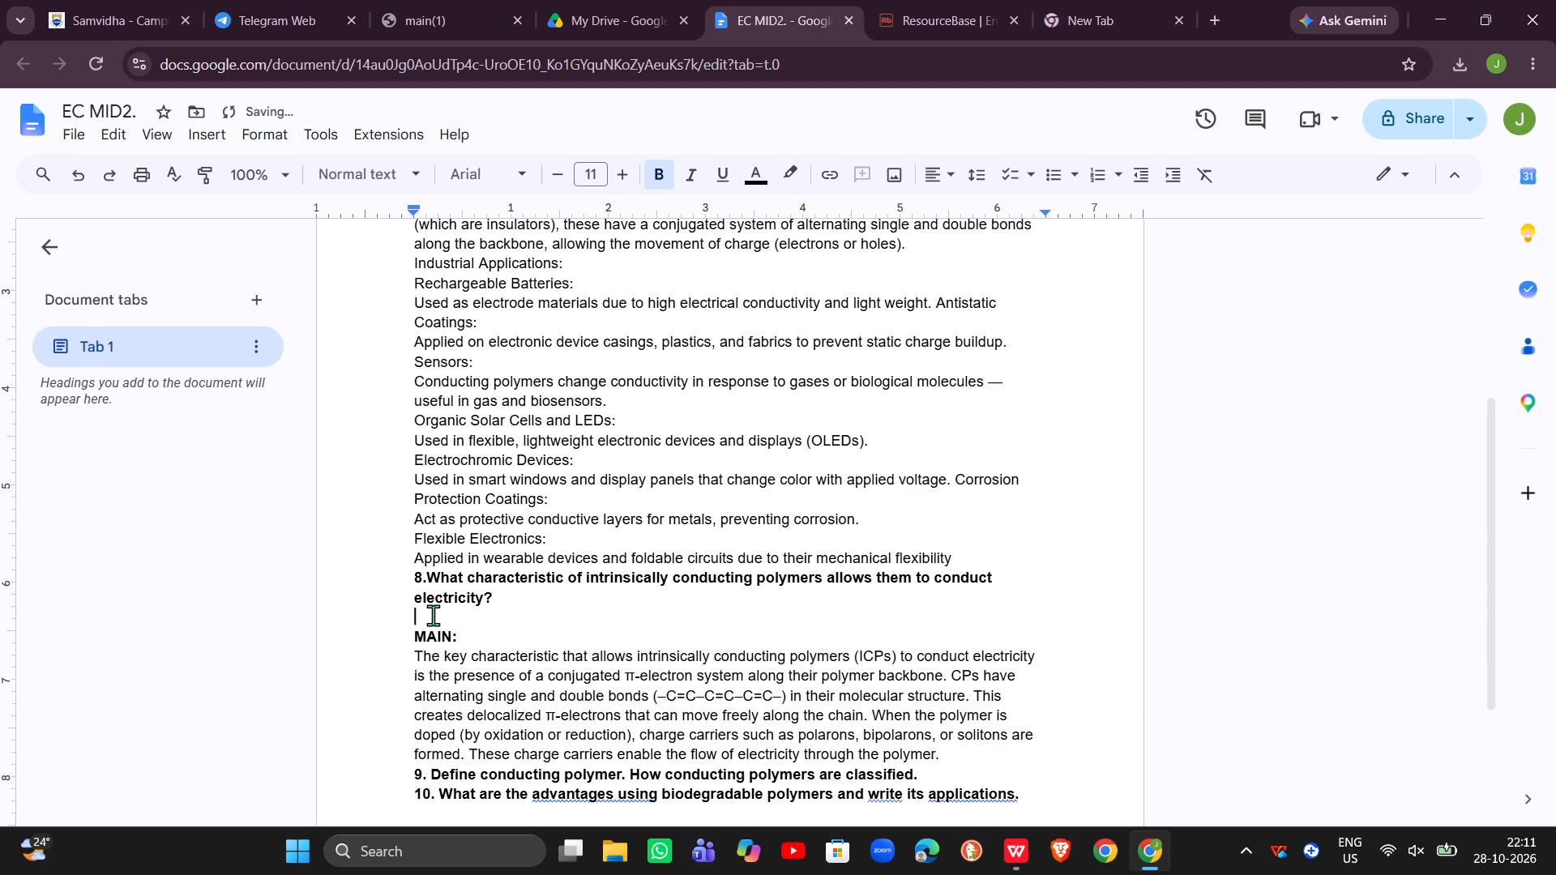
{"action": "left_click", "coordinate": [658, 179]}
Replace the contents of the blank browser tab's address bar with the copied slide 7 text.
{"action": "left_click", "coordinate": [1126, 0]}
{"action": "key", "text": "BackSpace"}
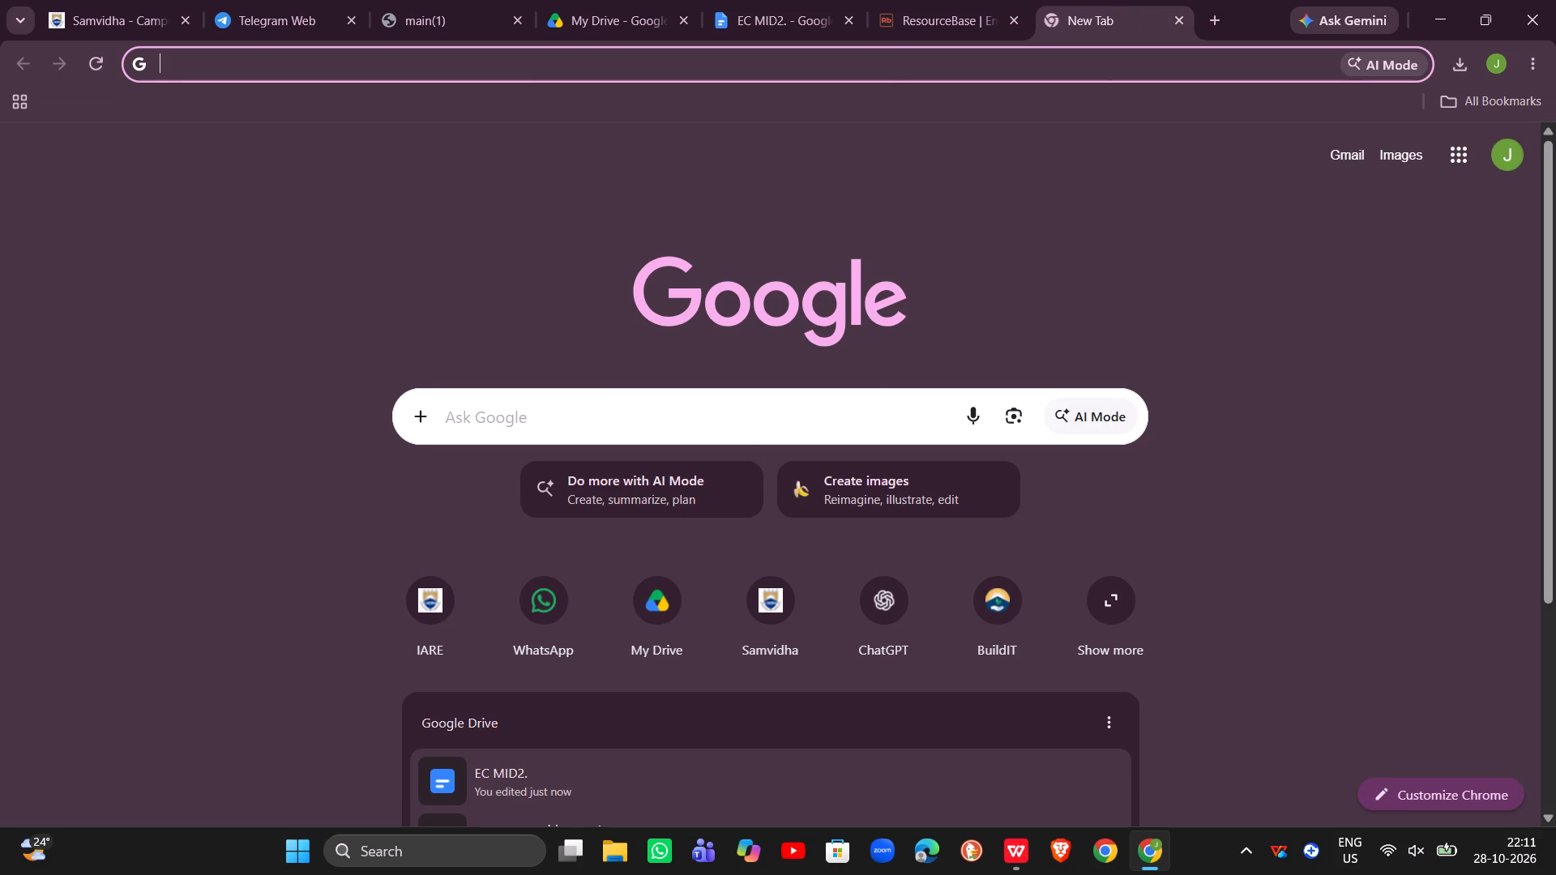
{"action": "key", "text": "ctrl+v"}
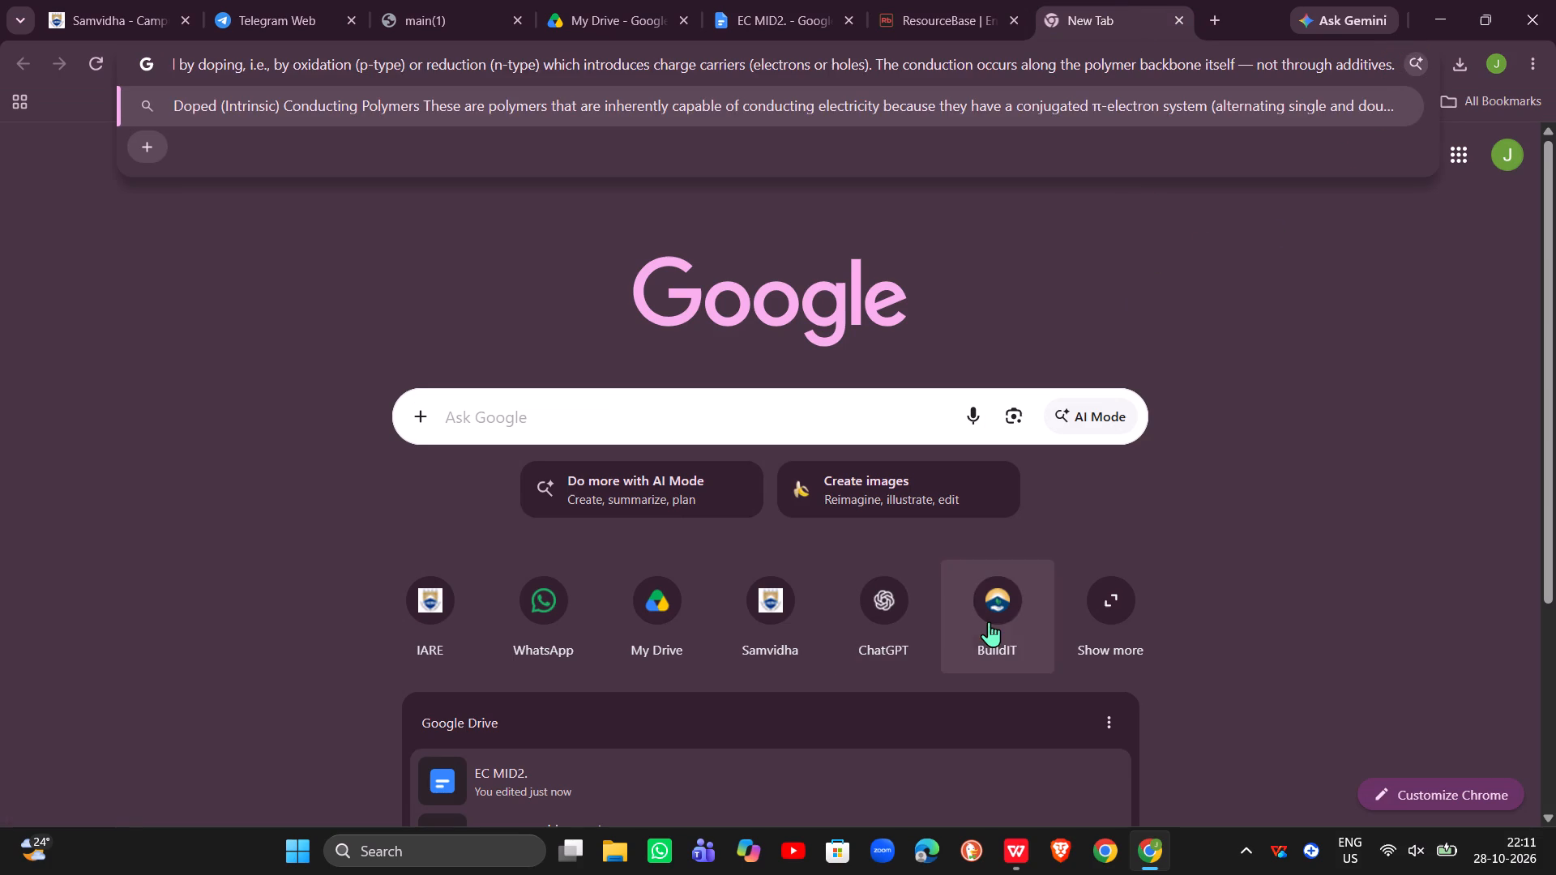
Copy slide 8's Example and Mechanism text from the presentation and append it to the slide 7 text in the blank browser tab's address bar.
{"action": "left_click", "coordinate": [1011, 861]}
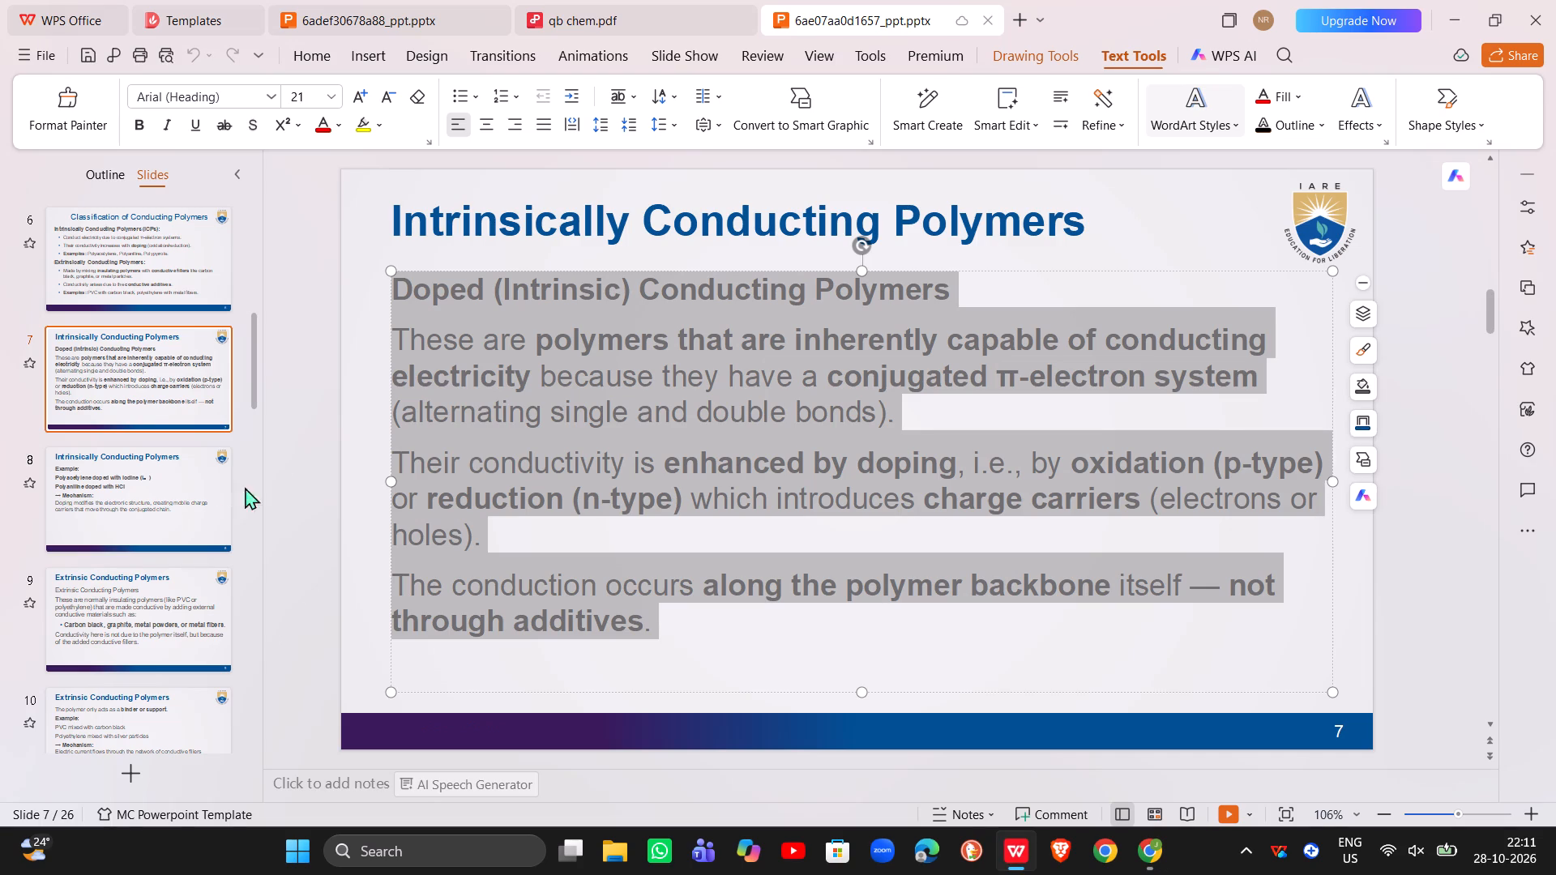
{"action": "left_click", "coordinate": [169, 480]}
{"action": "left_click_drag", "start_coordinate": [1065, 528], "coordinate": [771, 476]}
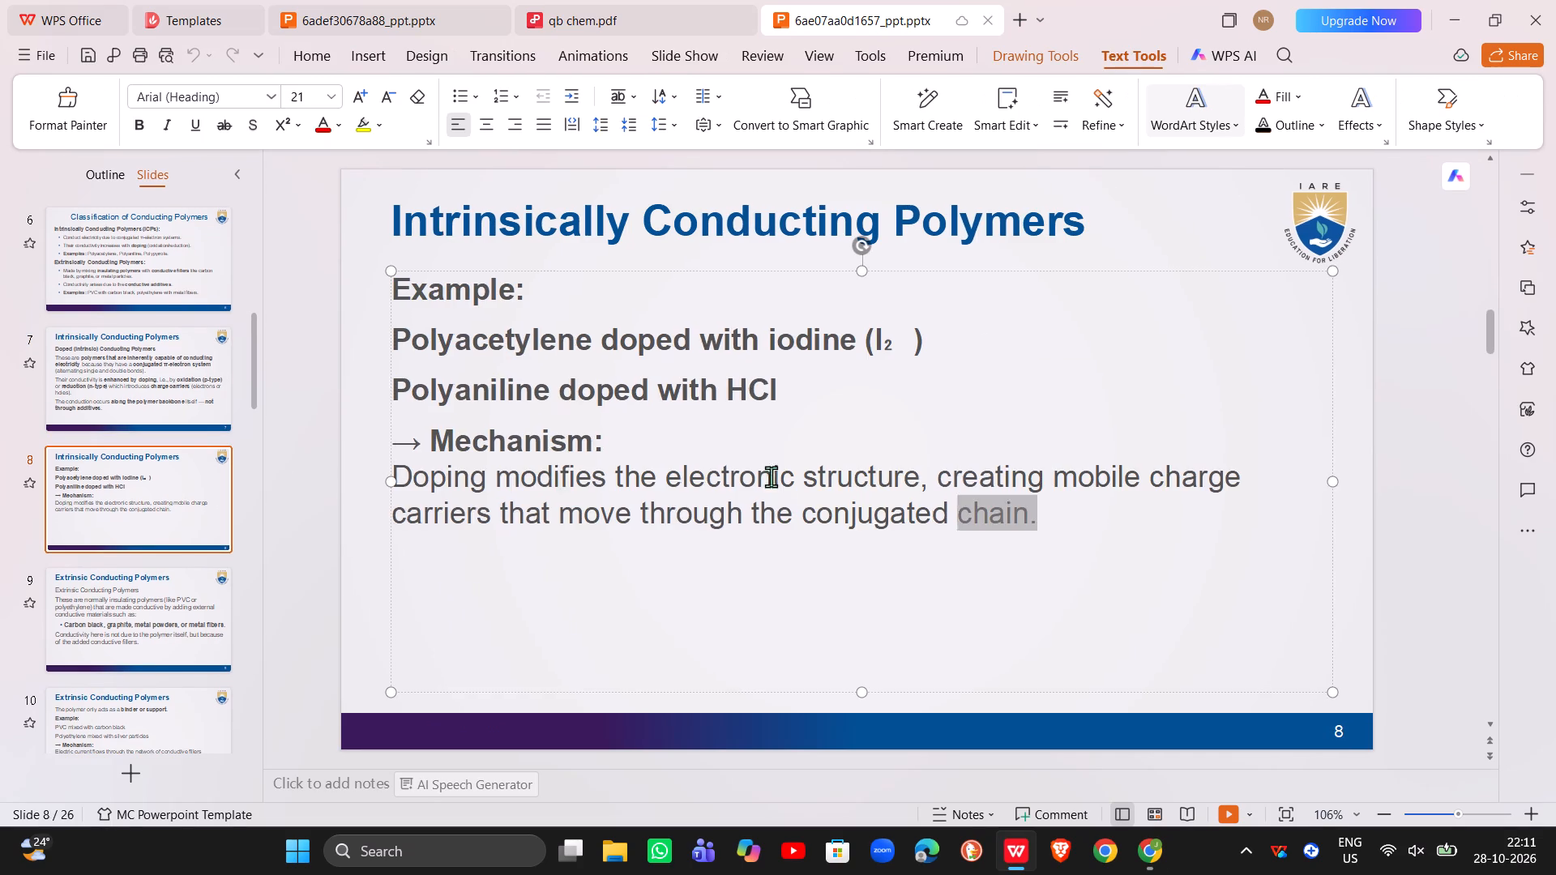
{"action": "left_click_drag", "start_coordinate": [771, 476], "coordinate": [338, 280]}
{"action": "key", "text": "ctrl+c"}
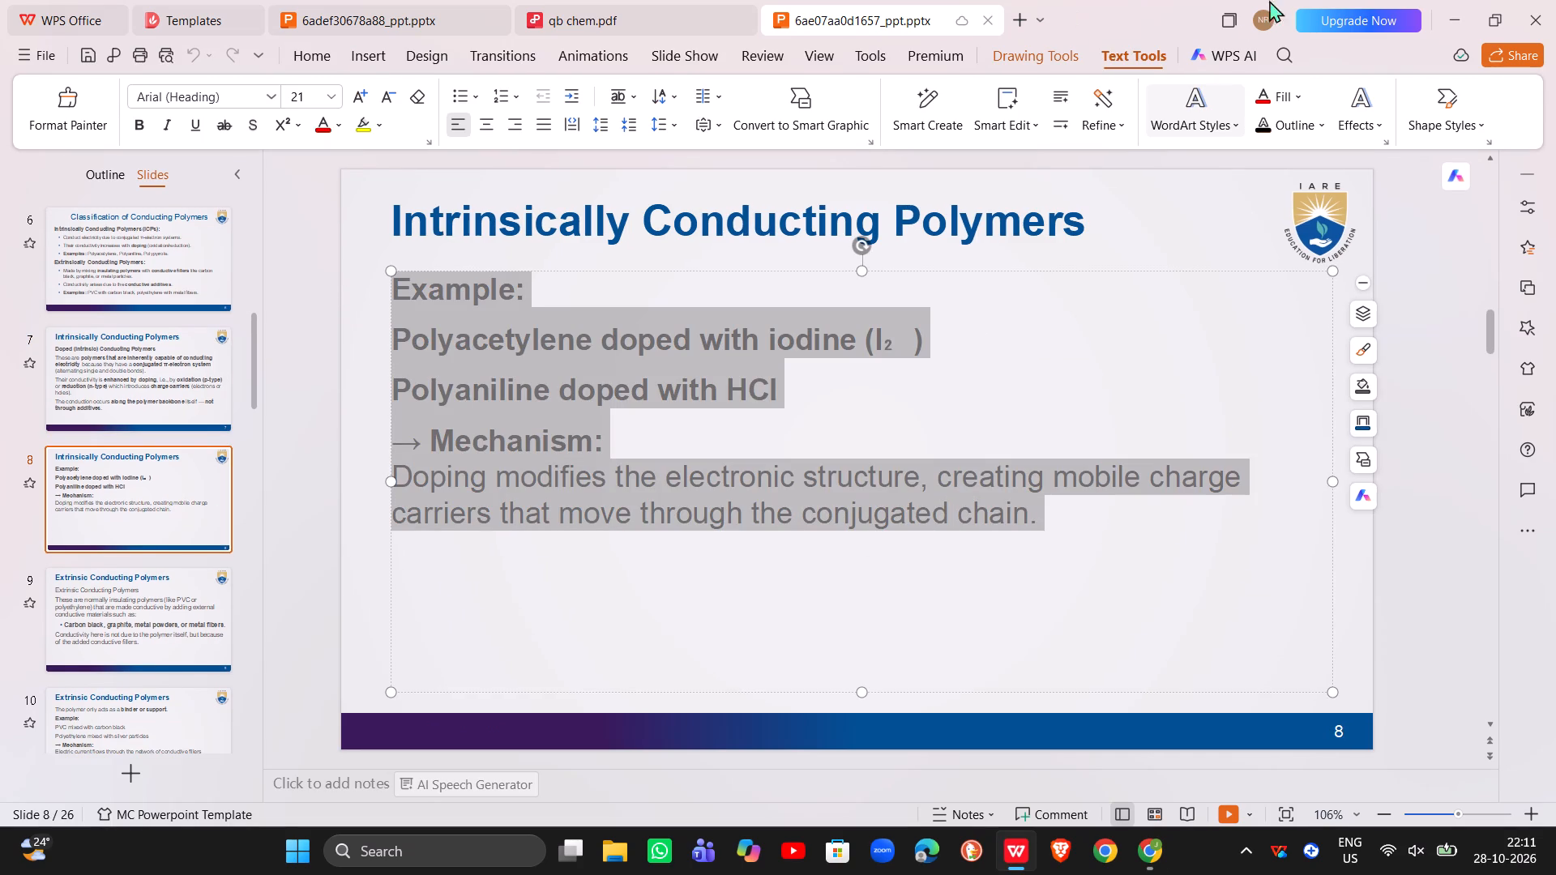
{"action": "left_click", "coordinate": [1458, 11]}
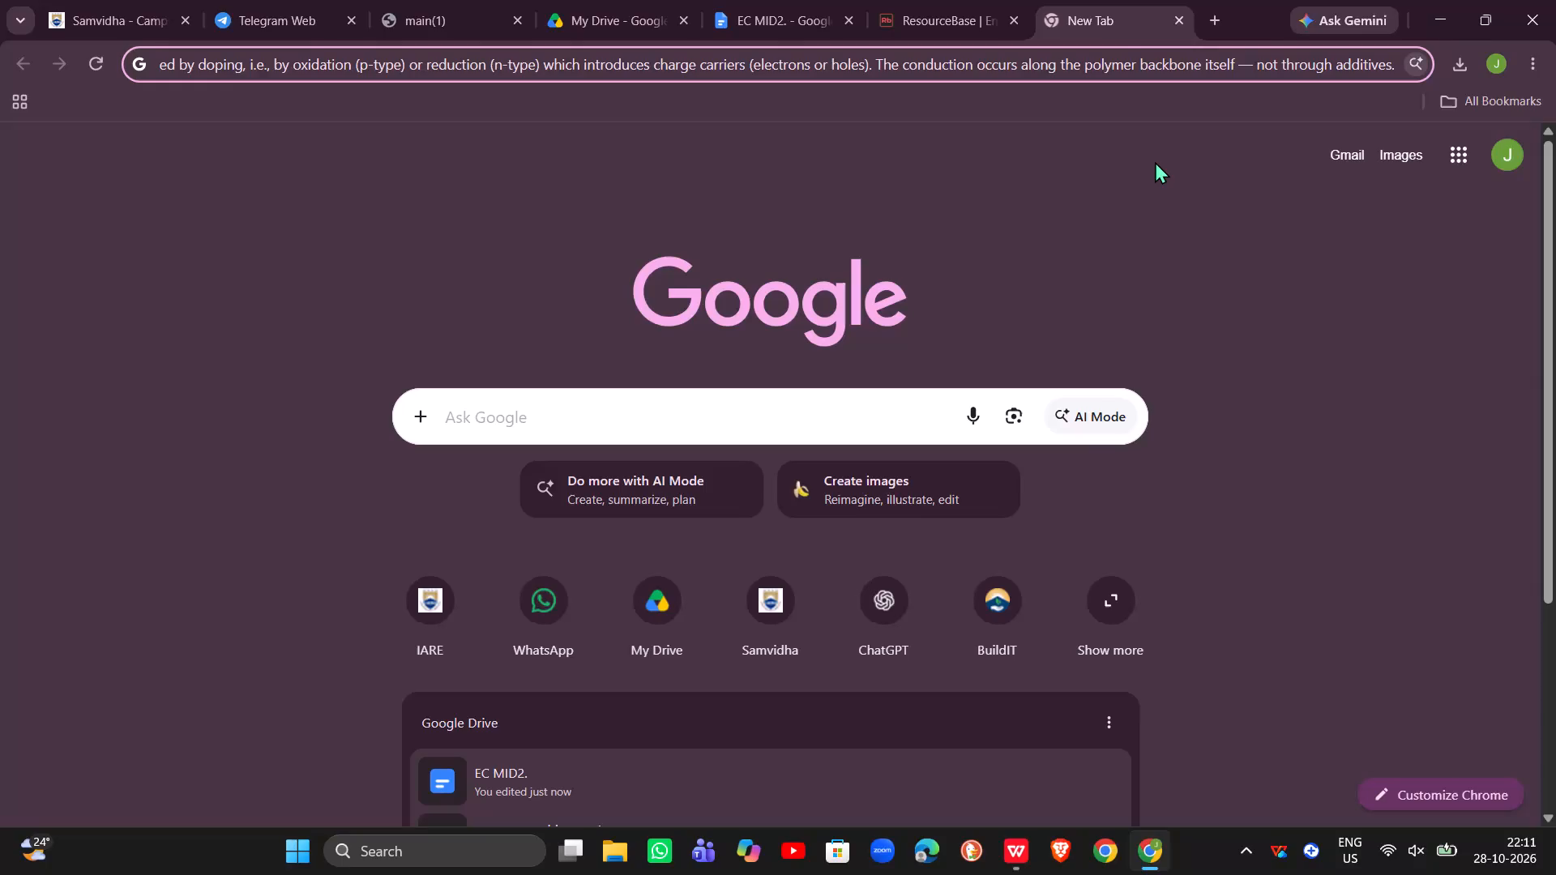
{"action": "key", "text": "ctrl+v"}
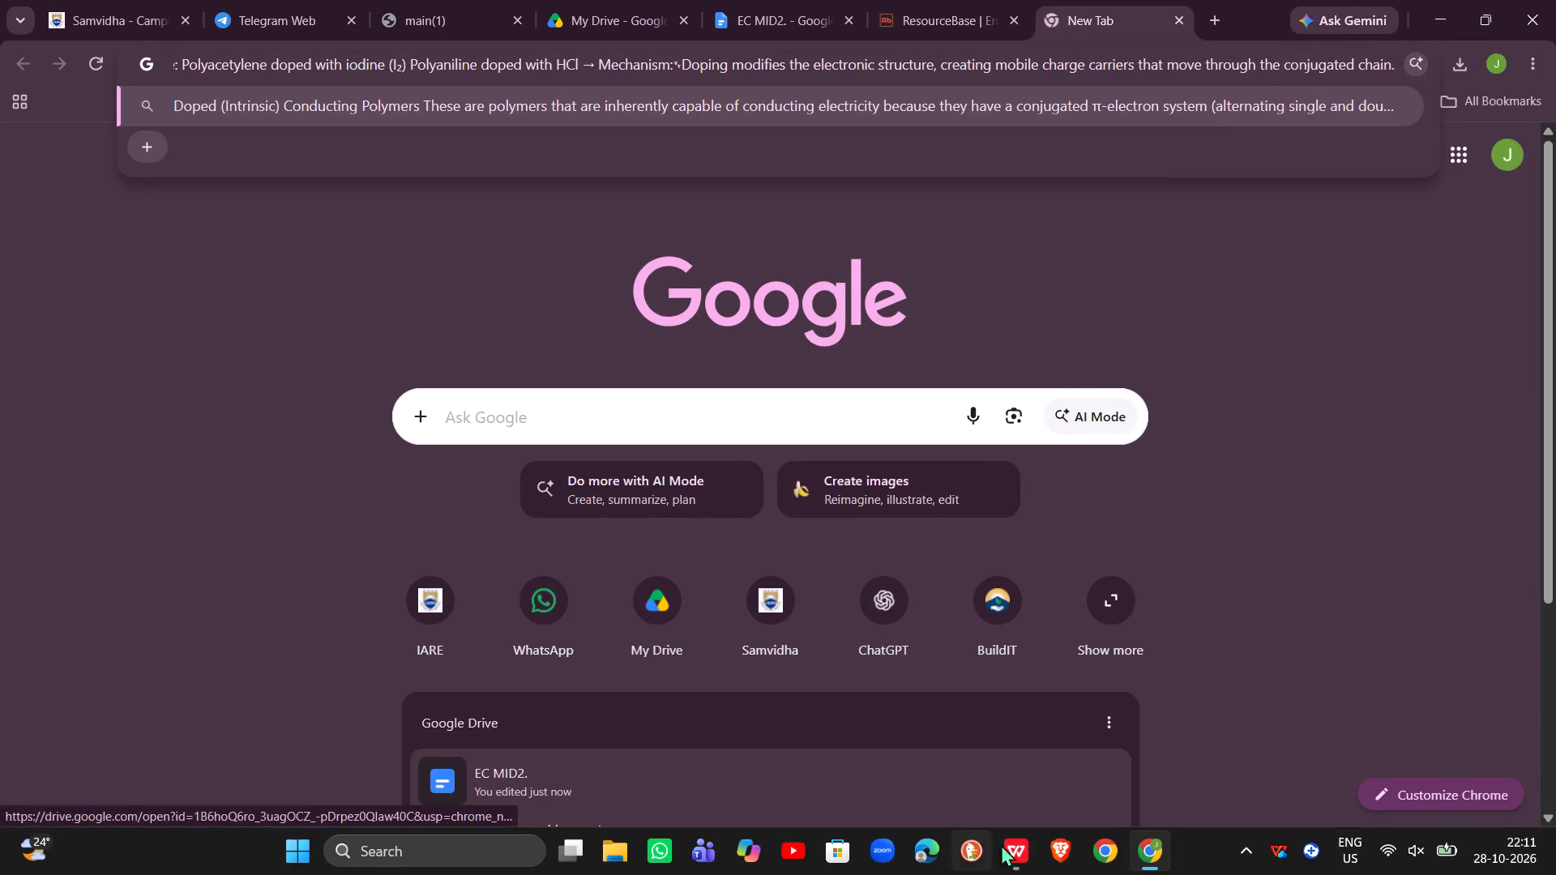
{"action": "left_click", "coordinate": [1024, 853]}
{"action": "left_click", "coordinate": [1024, 853]}
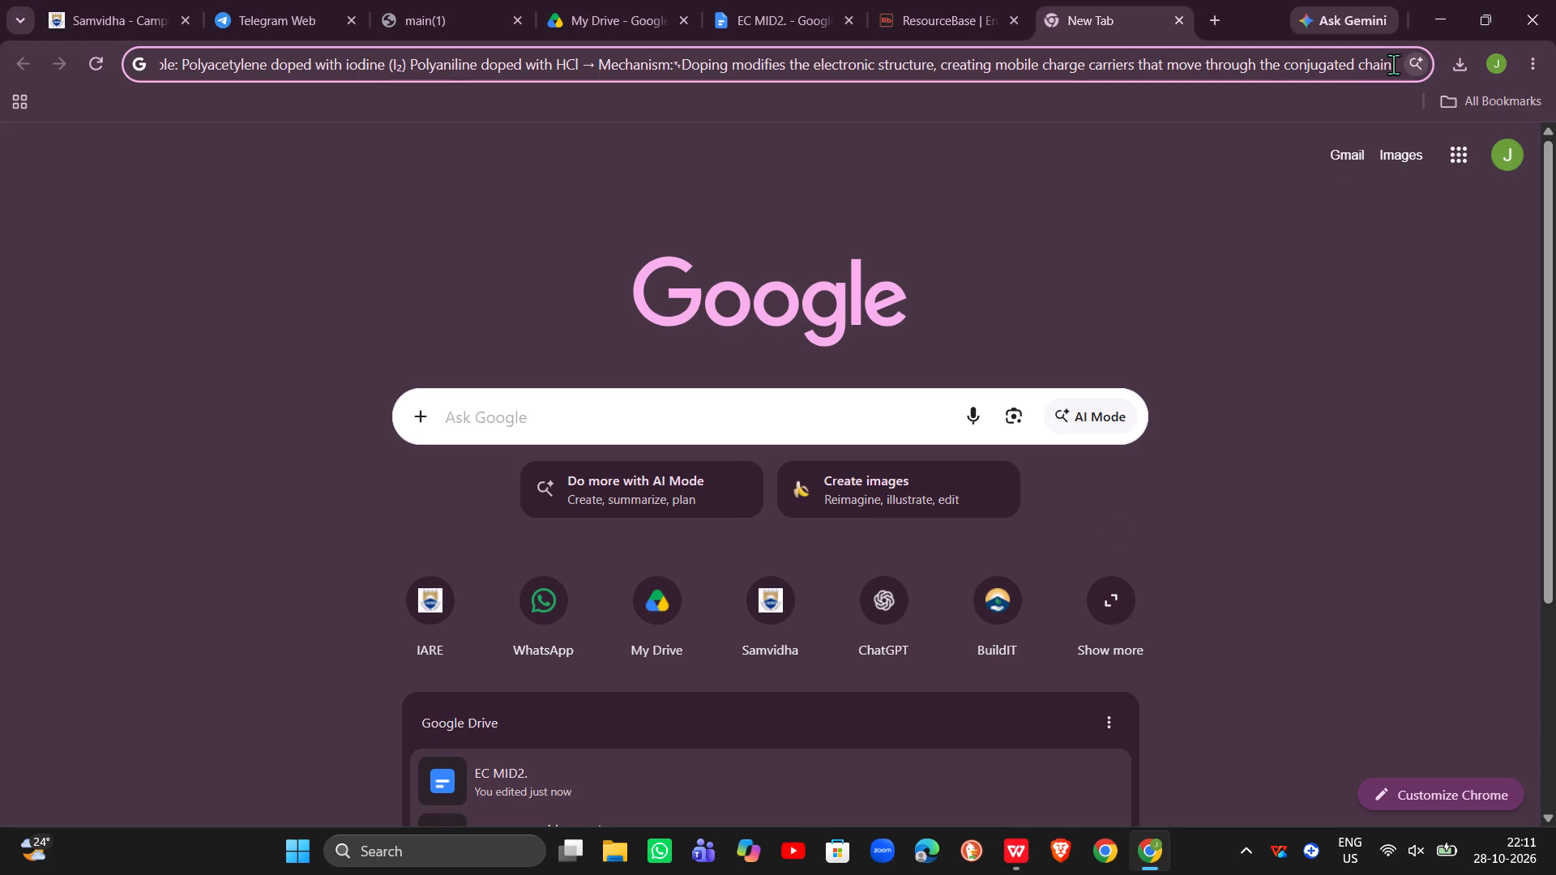
Copy the combined slide 7 and 8 text from the address bar into the empty line under the question 8 heading in EC MID2.
{"action": "left_click_drag", "start_coordinate": [1393, 66], "coordinate": [0, 262]}
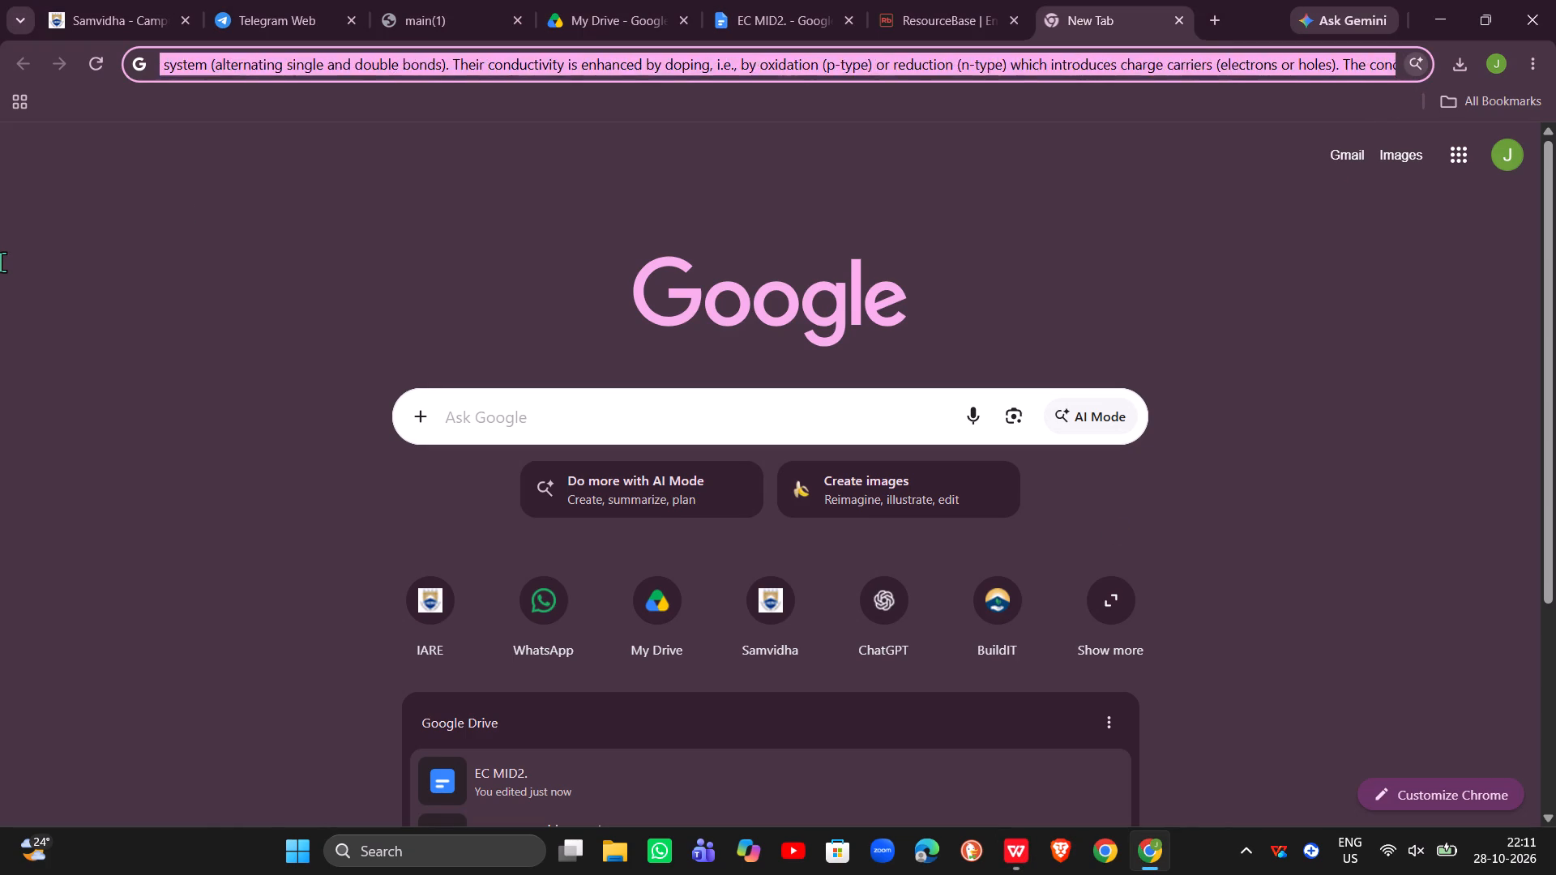
{"action": "left_click_drag", "start_coordinate": [0, 262], "coordinate": [0, 260]}
{"action": "key", "text": "ctrl+c"}
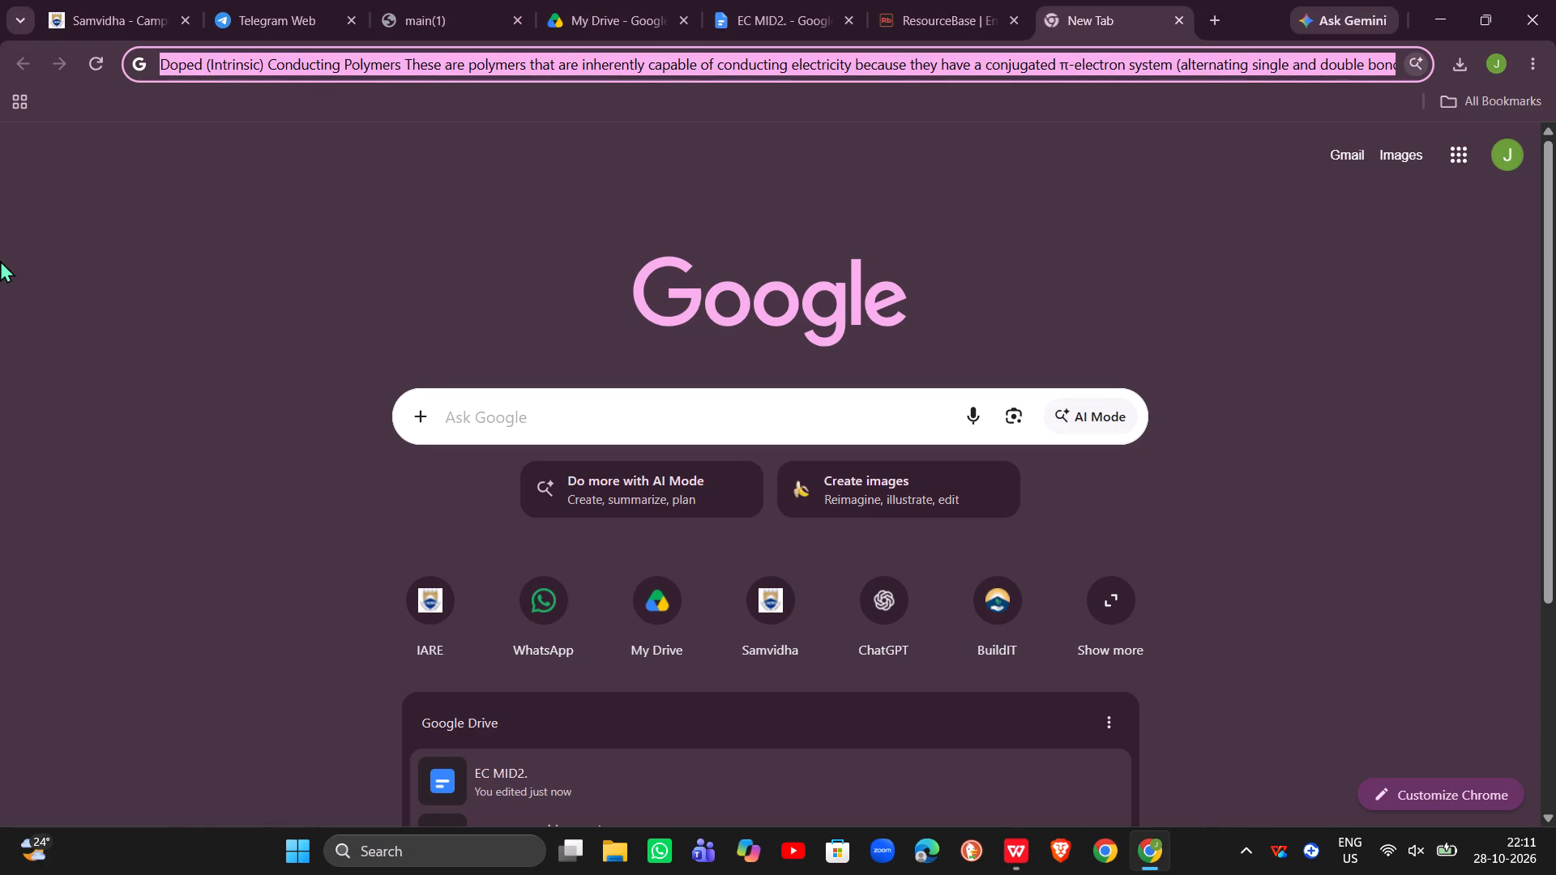
{"action": "key", "text": "ctrl+c"}
{"action": "key", "text": "ctrl+c"}
{"action": "left_click", "coordinate": [753, 0]}
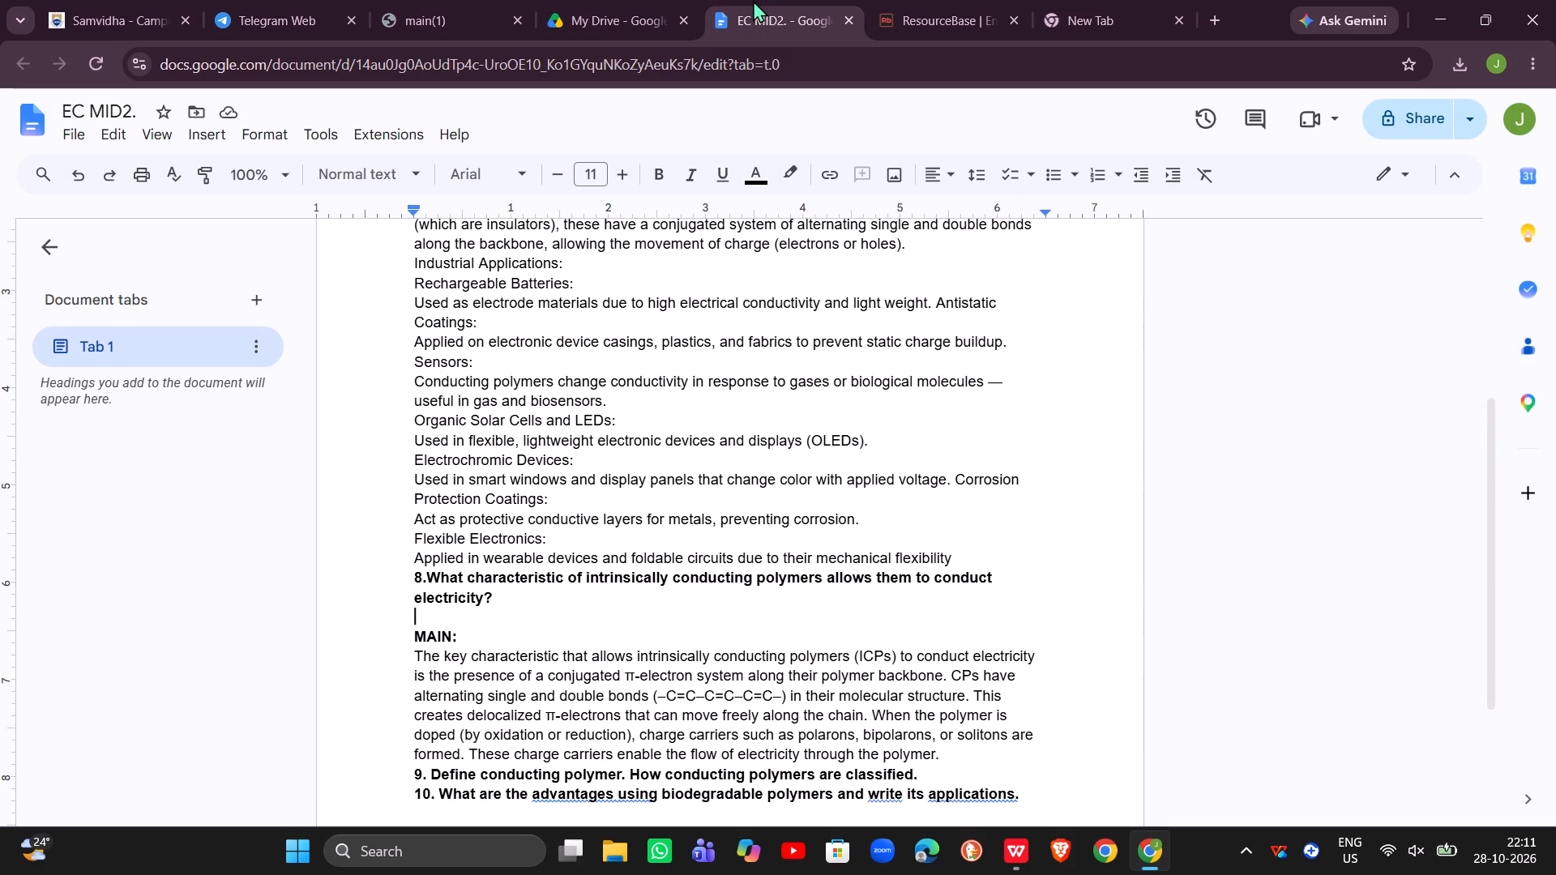
{"action": "key", "text": "ctrl+v"}
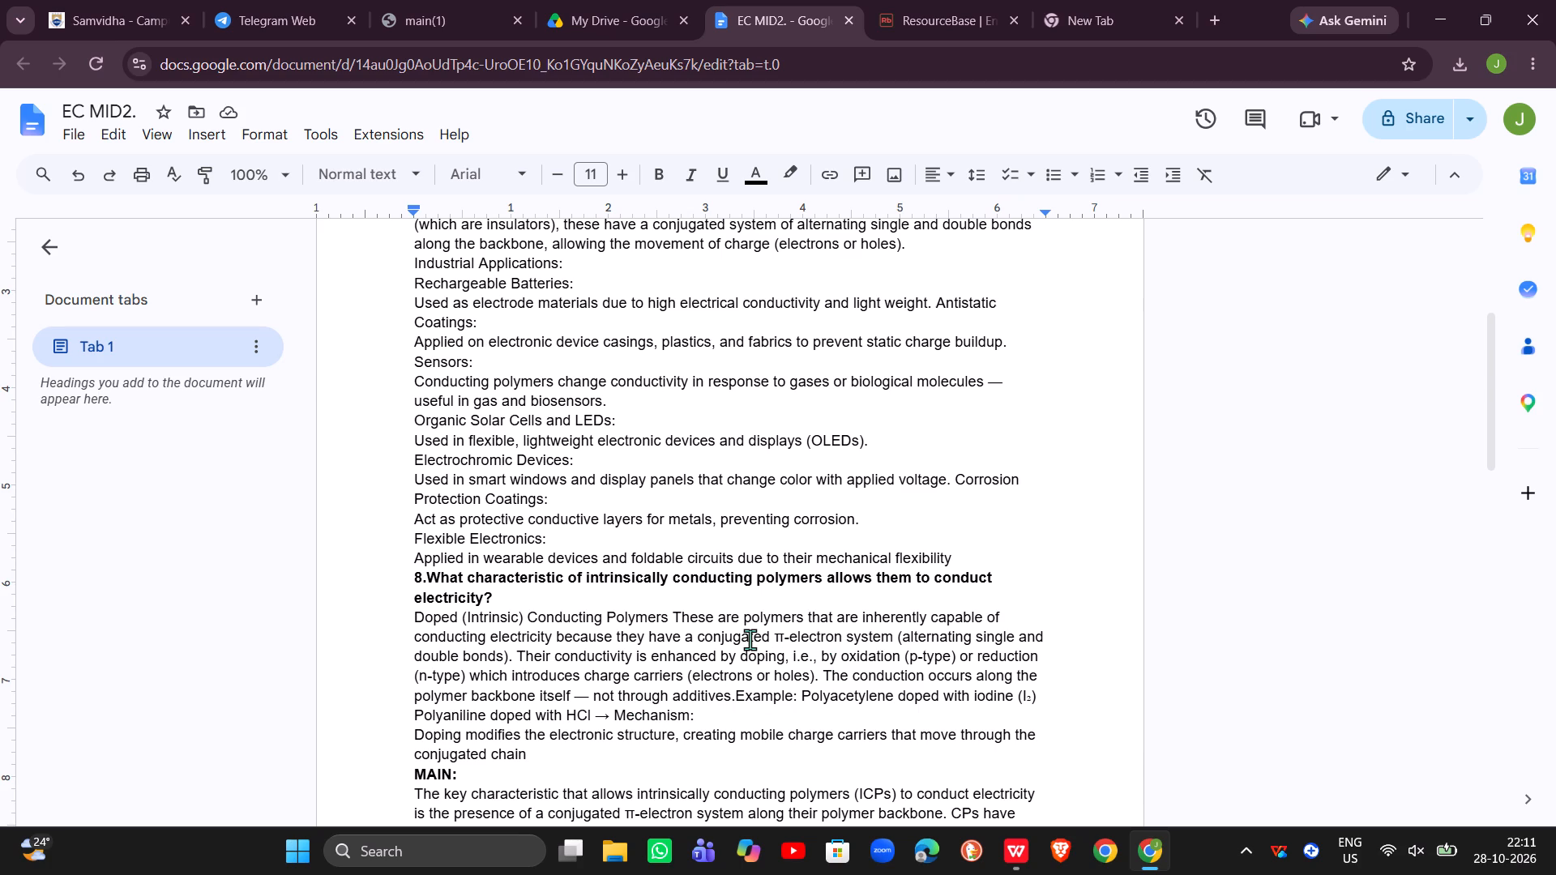
Break the pasted question 8 answer into new lines before "Their conductivity", "The conduction occurs", "Example:" and "Mechanism:".
{"action": "left_click", "coordinate": [515, 654]}
{"action": "key", "text": "Return"}
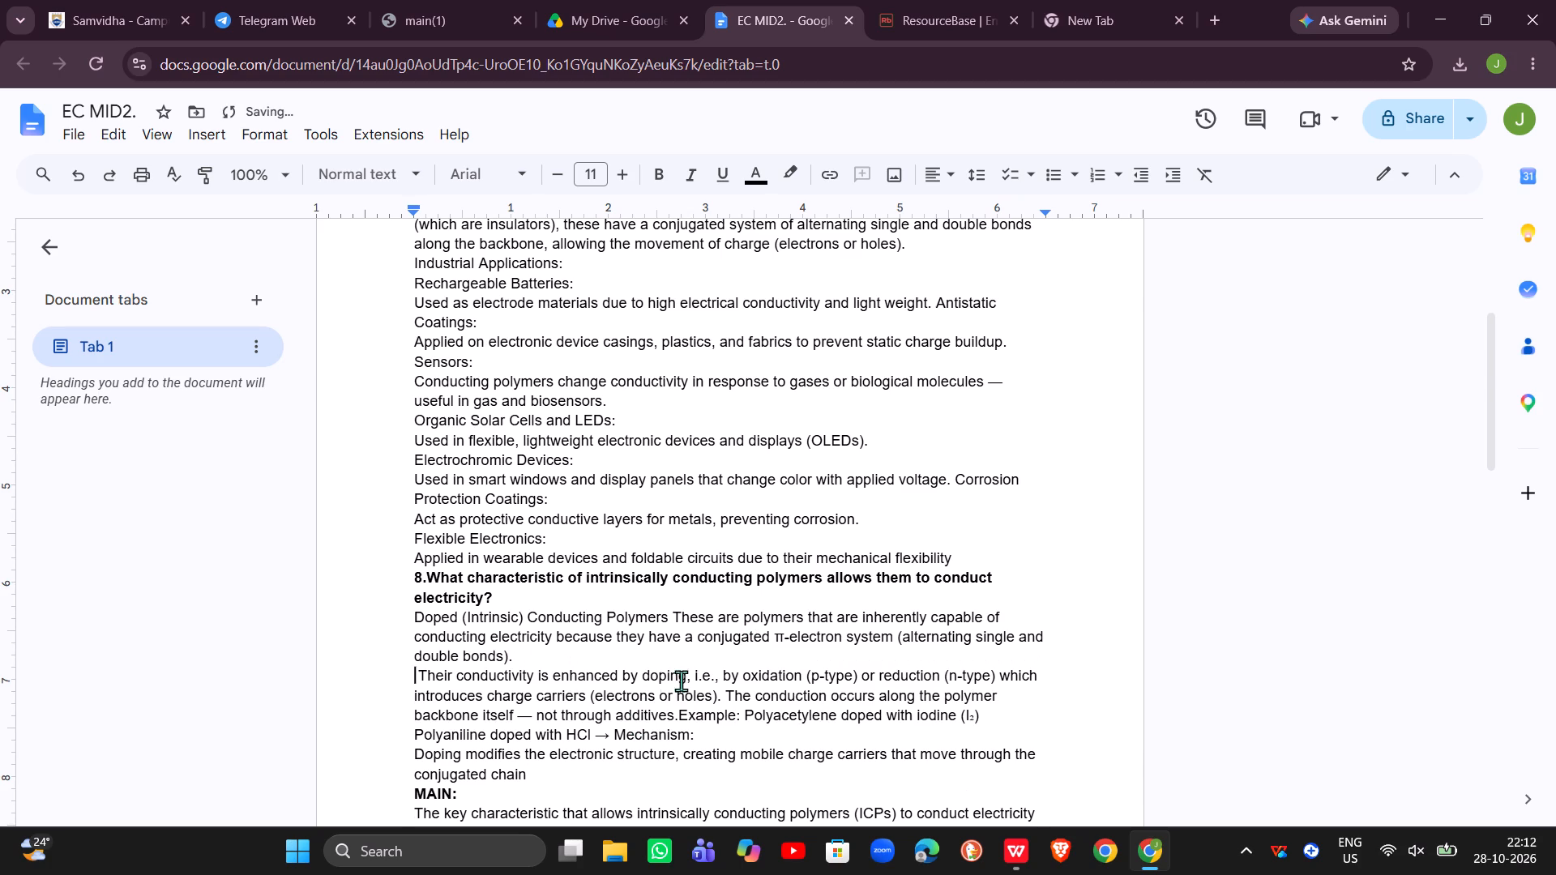
{"action": "left_click", "coordinate": [729, 691]}
{"action": "key", "text": "Return"}
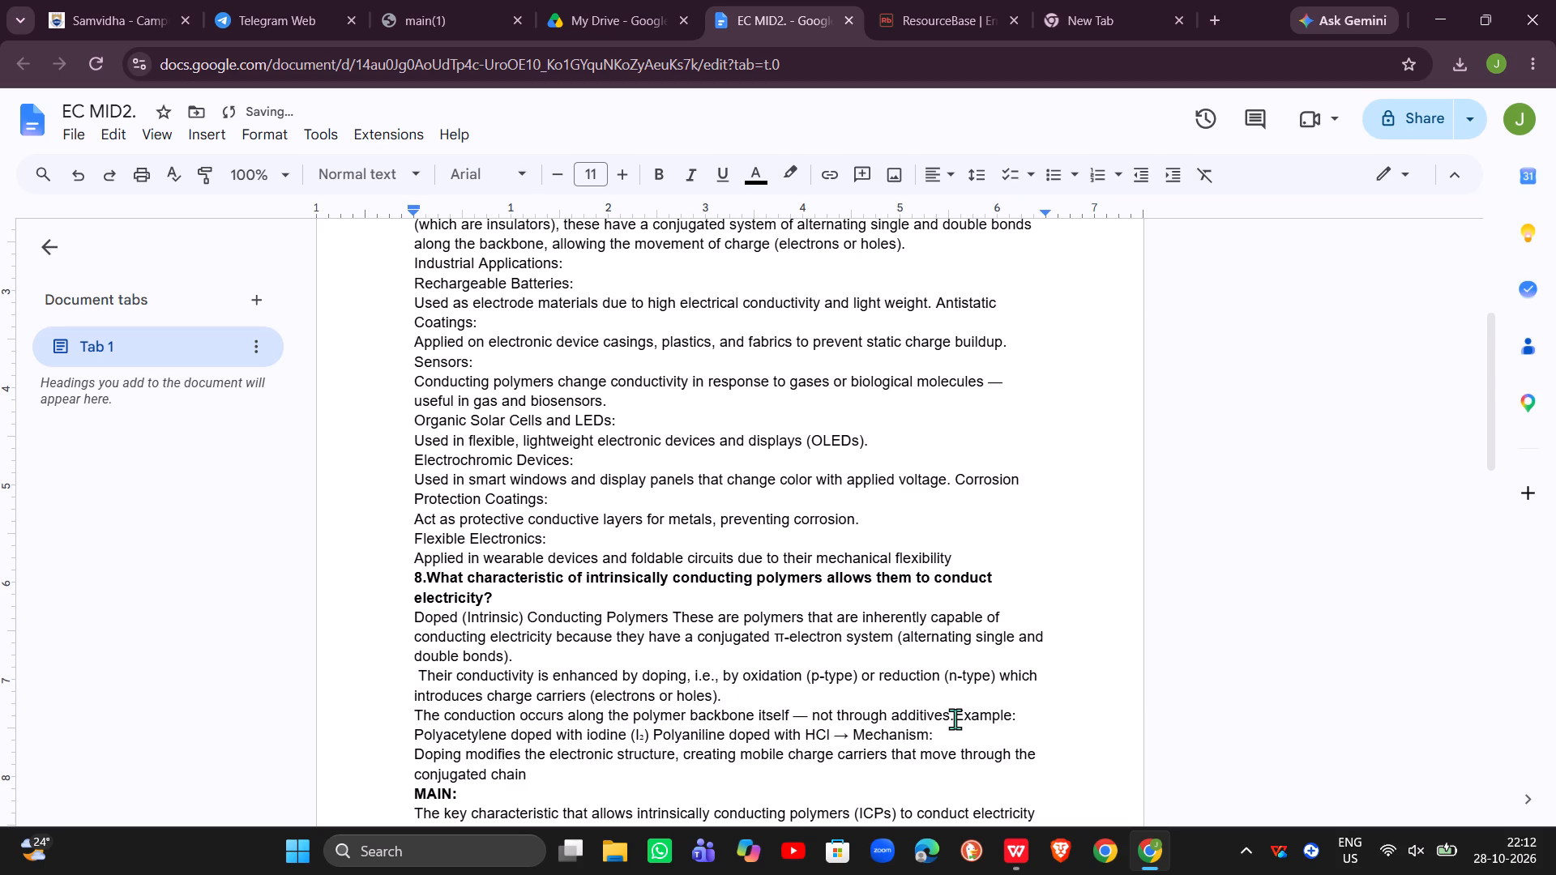
{"action": "left_click", "coordinate": [955, 719]}
{"action": "key", "text": "Return"}
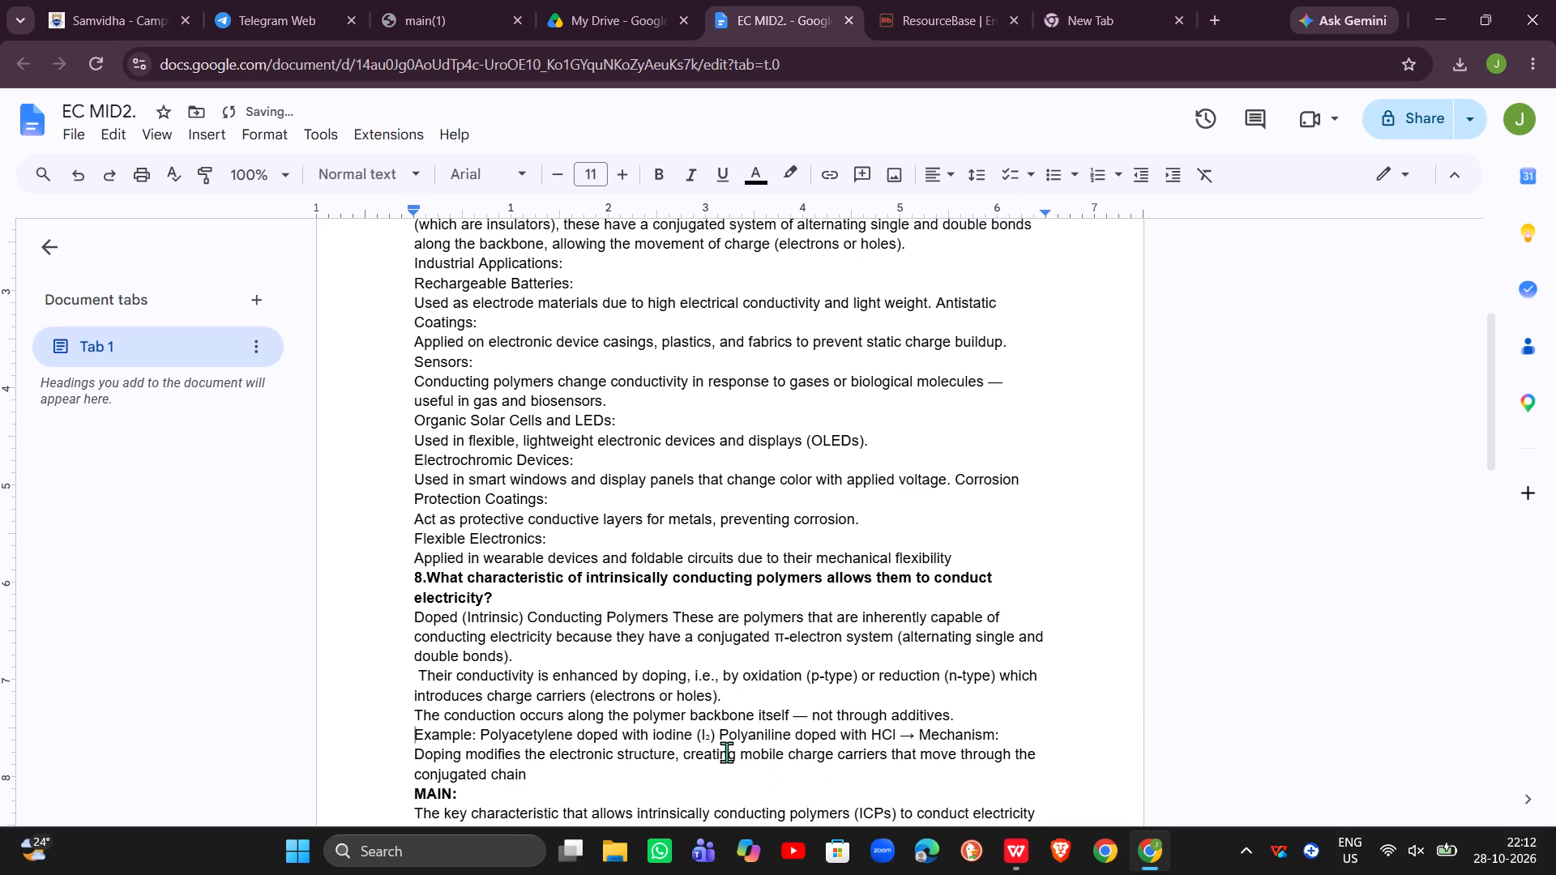
{"action": "scroll", "coordinate": [726, 752], "scroll_direction": "down", "scroll_amount": 2}
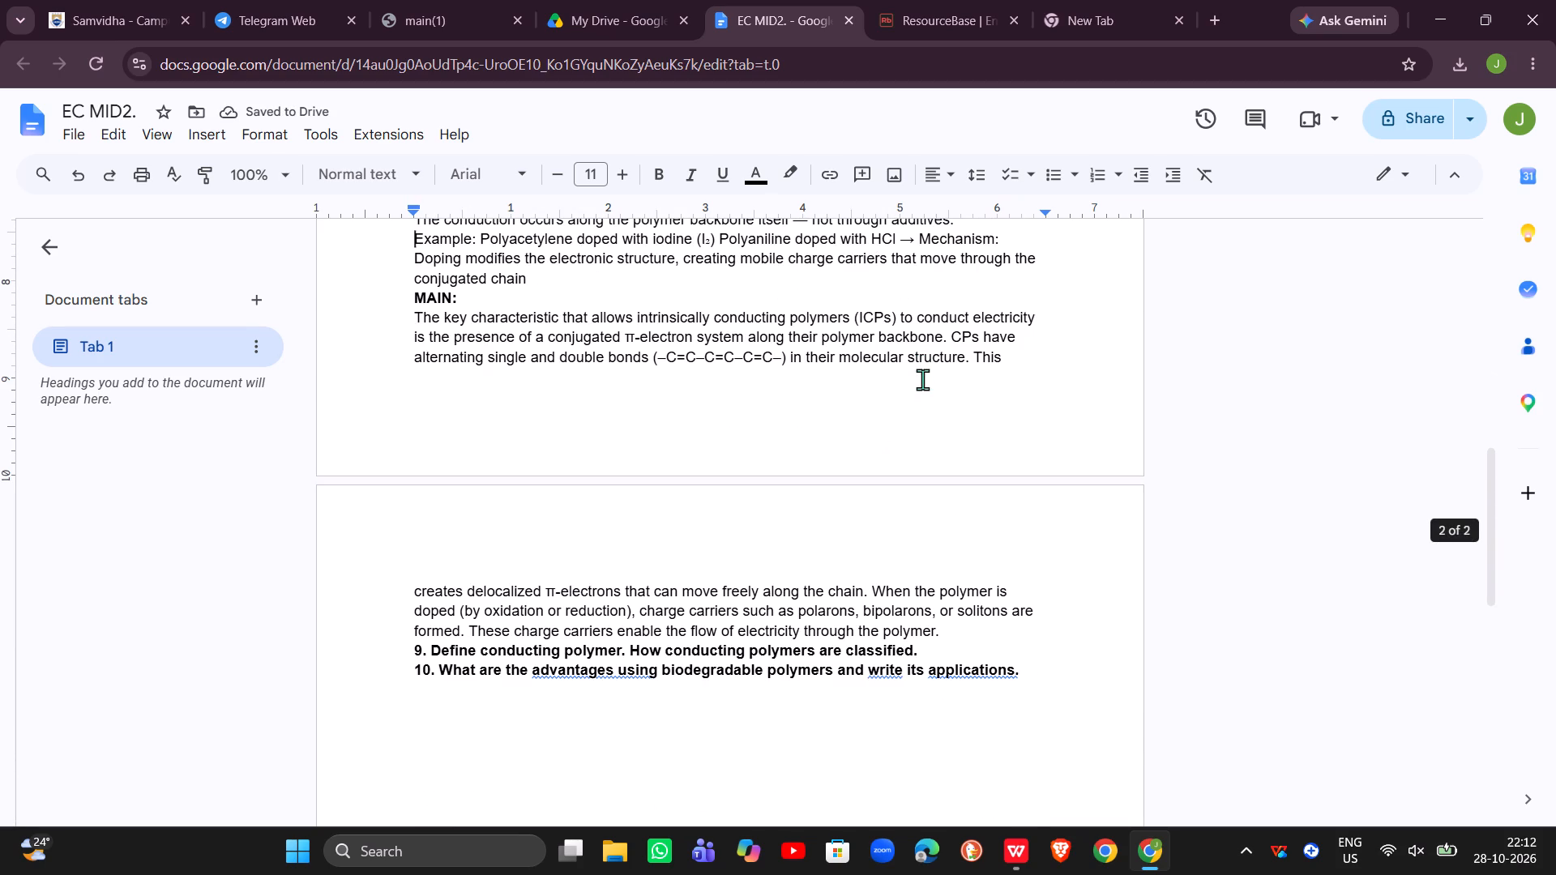
{"action": "left_click", "coordinate": [921, 236]}
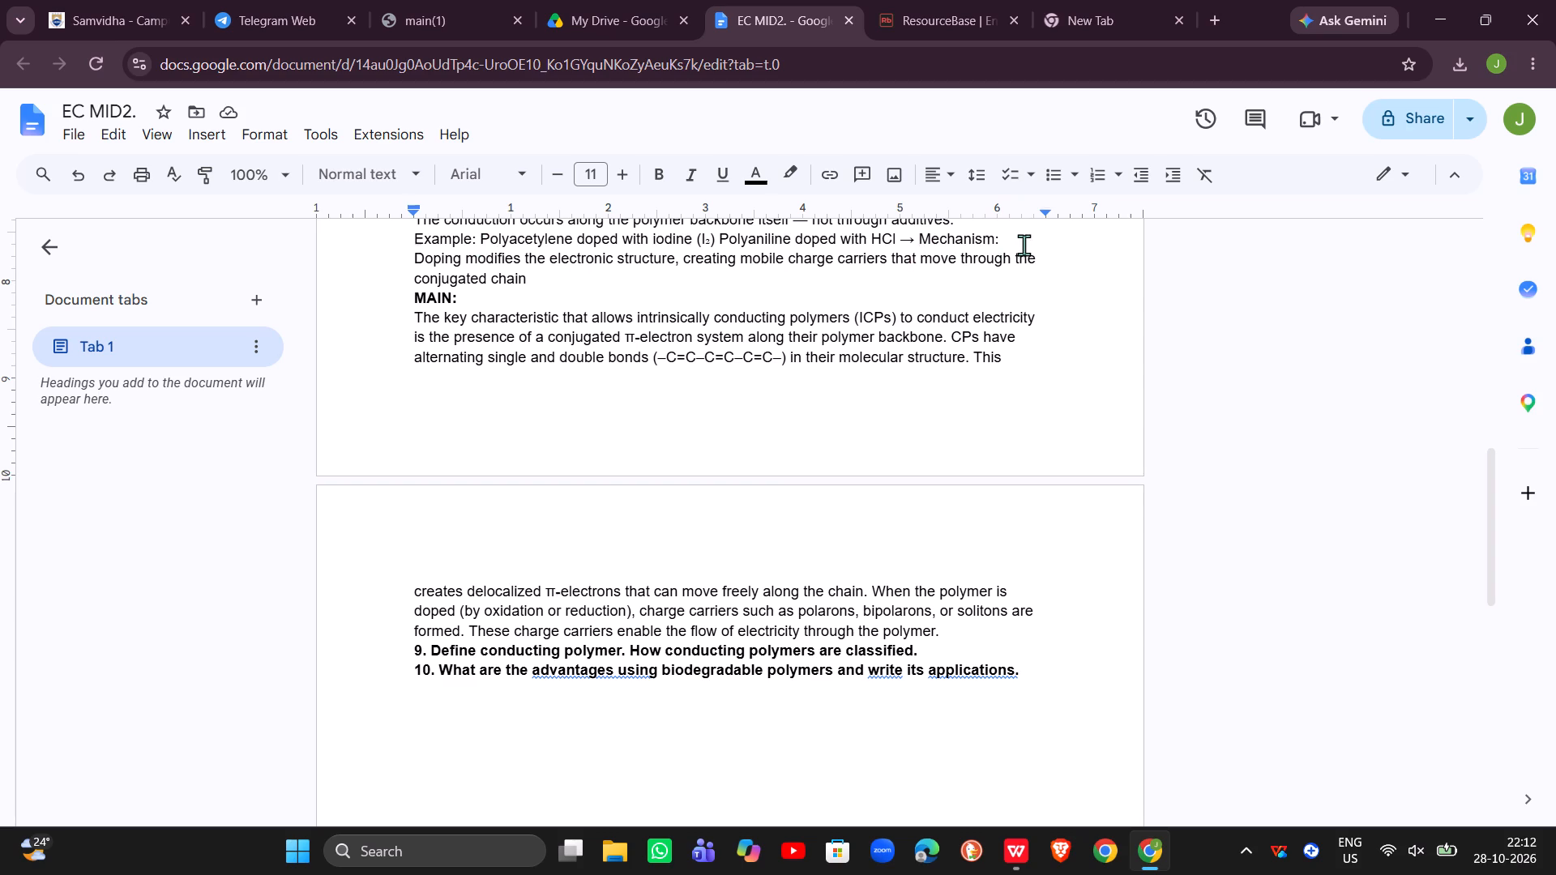
{"action": "key", "text": "Return"}
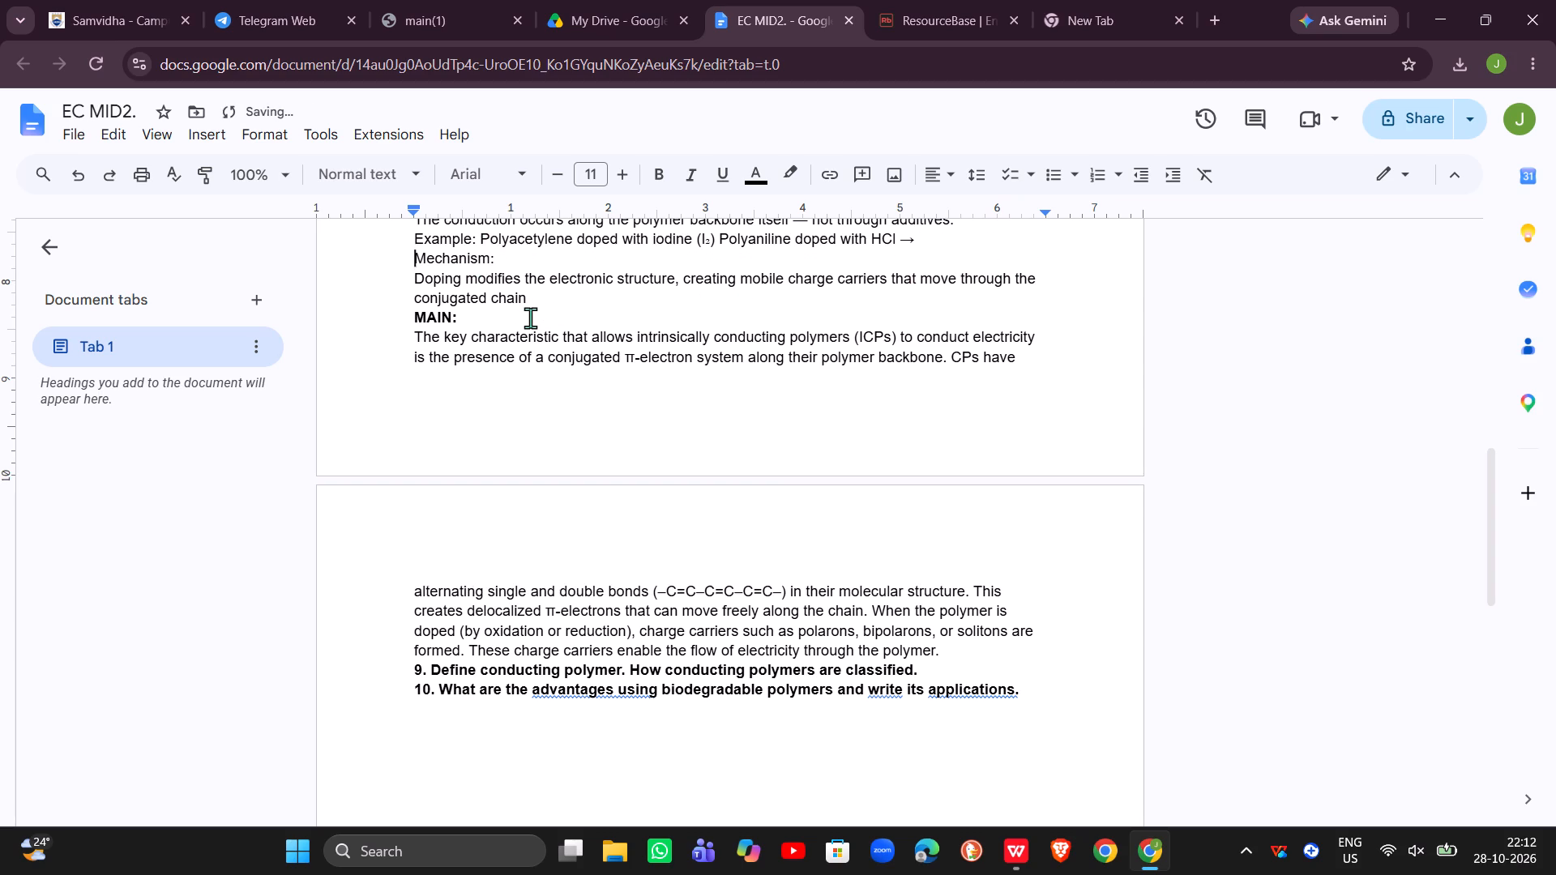
Check slide 8 in the presentation and delete the arrow after "Polyaniline doped with HCl" in the question 8 answer.
{"action": "left_click", "coordinate": [998, 857]}
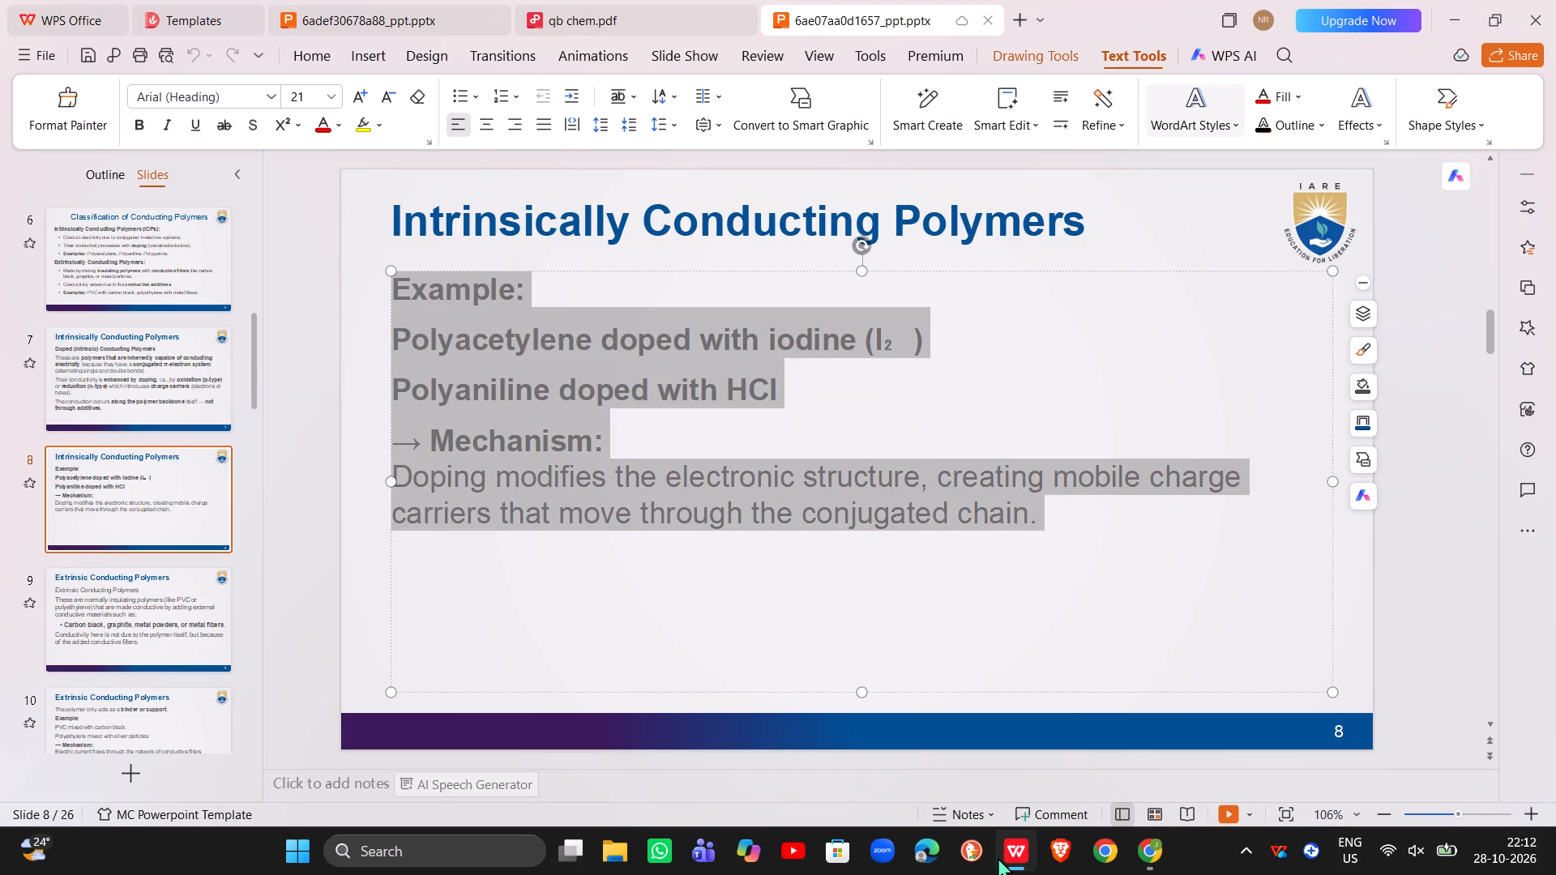
{"action": "left_click", "coordinate": [998, 857]}
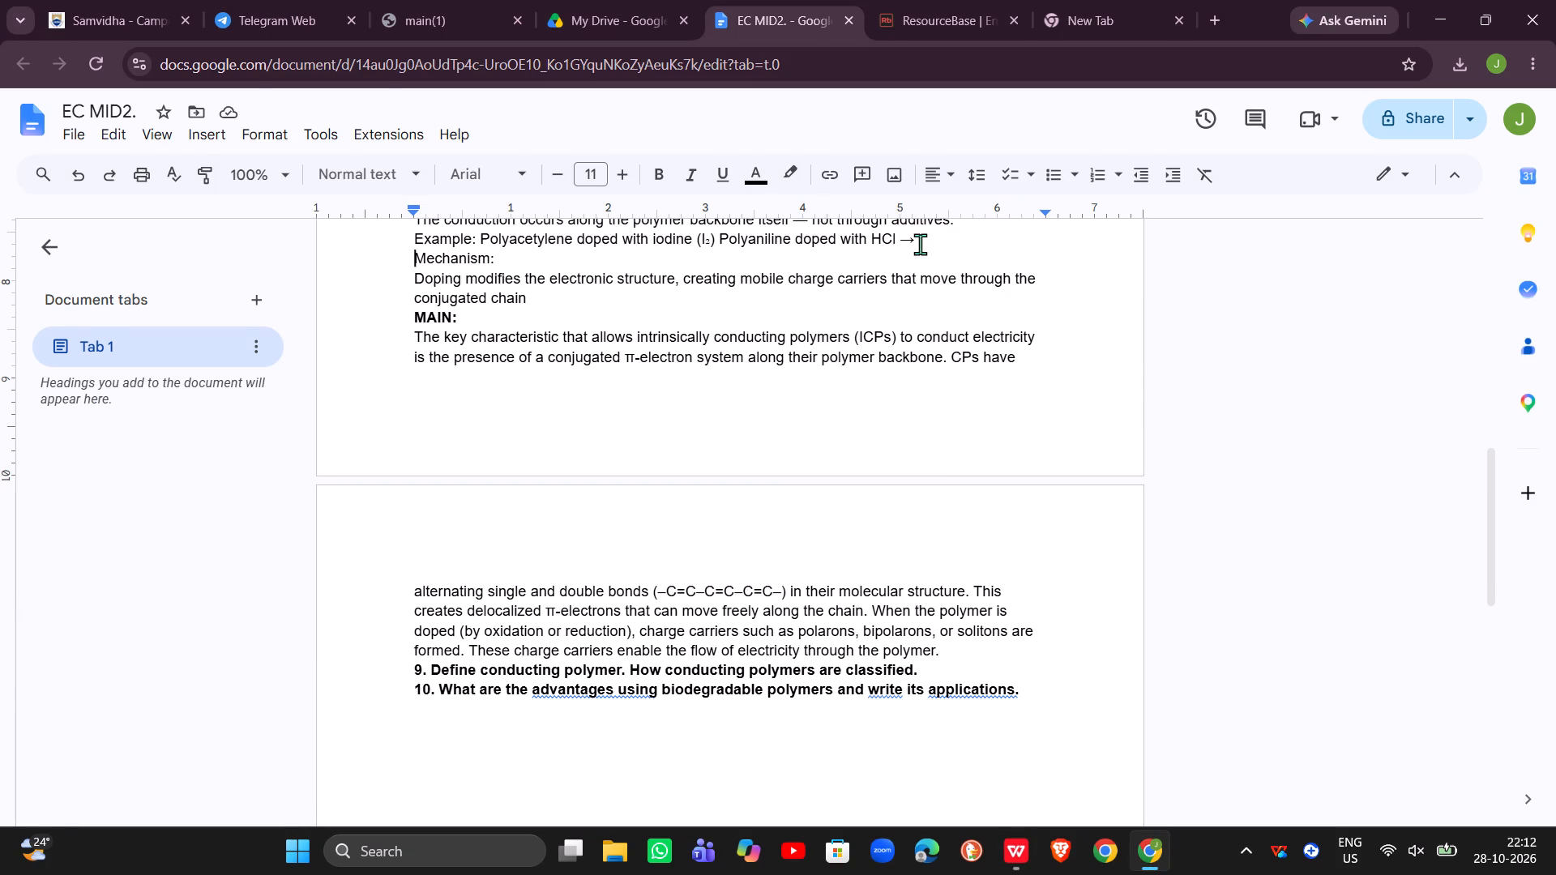
{"action": "left_click", "coordinate": [920, 244]}
{"action": "key", "text": "BackSpace"}
{"action": "key", "text": "BackSpace"}
Insert an empty line below the question 9 heading, "Define conducting polymer. How conducting polymers are classified.".
{"action": "scroll", "coordinate": [648, 519], "scroll_direction": "down", "scroll_amount": 1}
{"action": "left_click", "coordinate": [943, 593]}
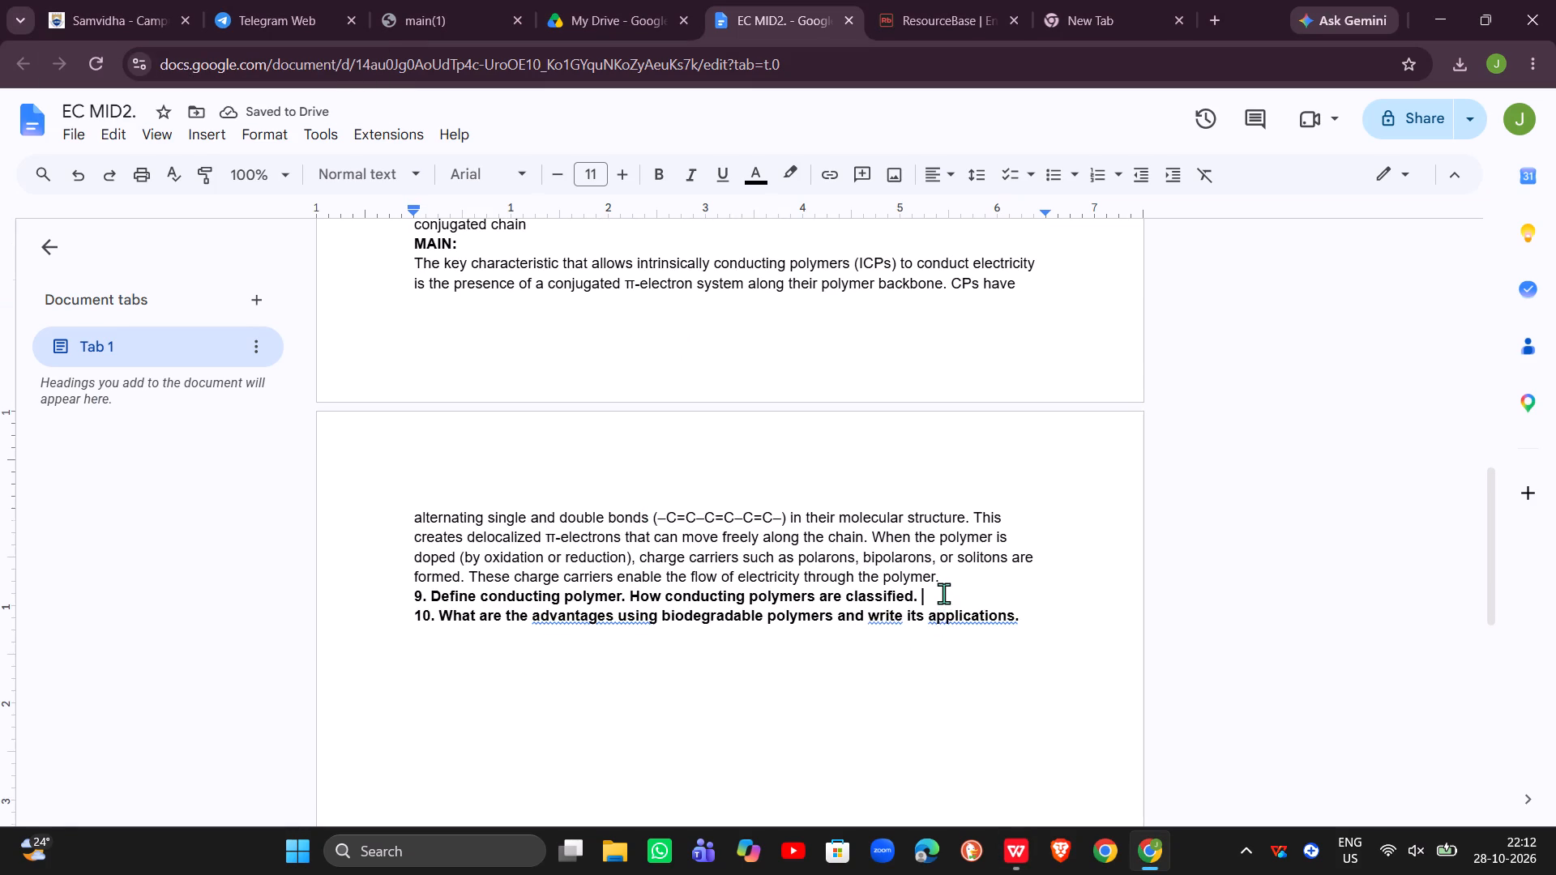
{"action": "key", "text": "Return"}
In the presentation, find the Conducting Polymers-SAQs slide 16 and copy its full answer on defining and classifying conducting polymers.
{"action": "left_click", "coordinate": [1019, 865]}
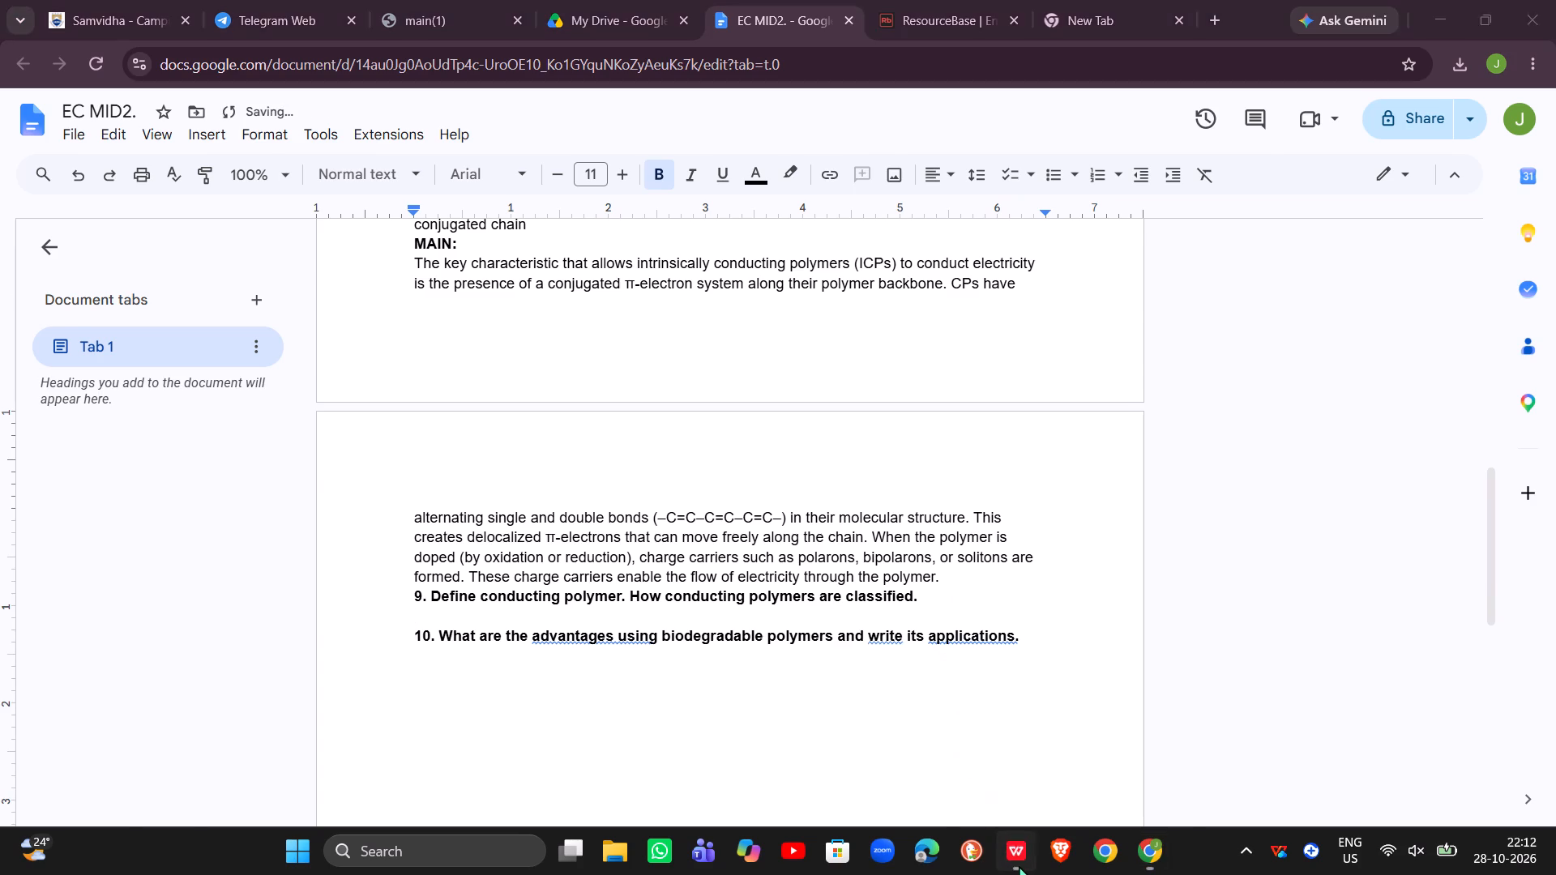
{"action": "left_click", "coordinate": [181, 586]}
{"action": "key", "text": "Down"}
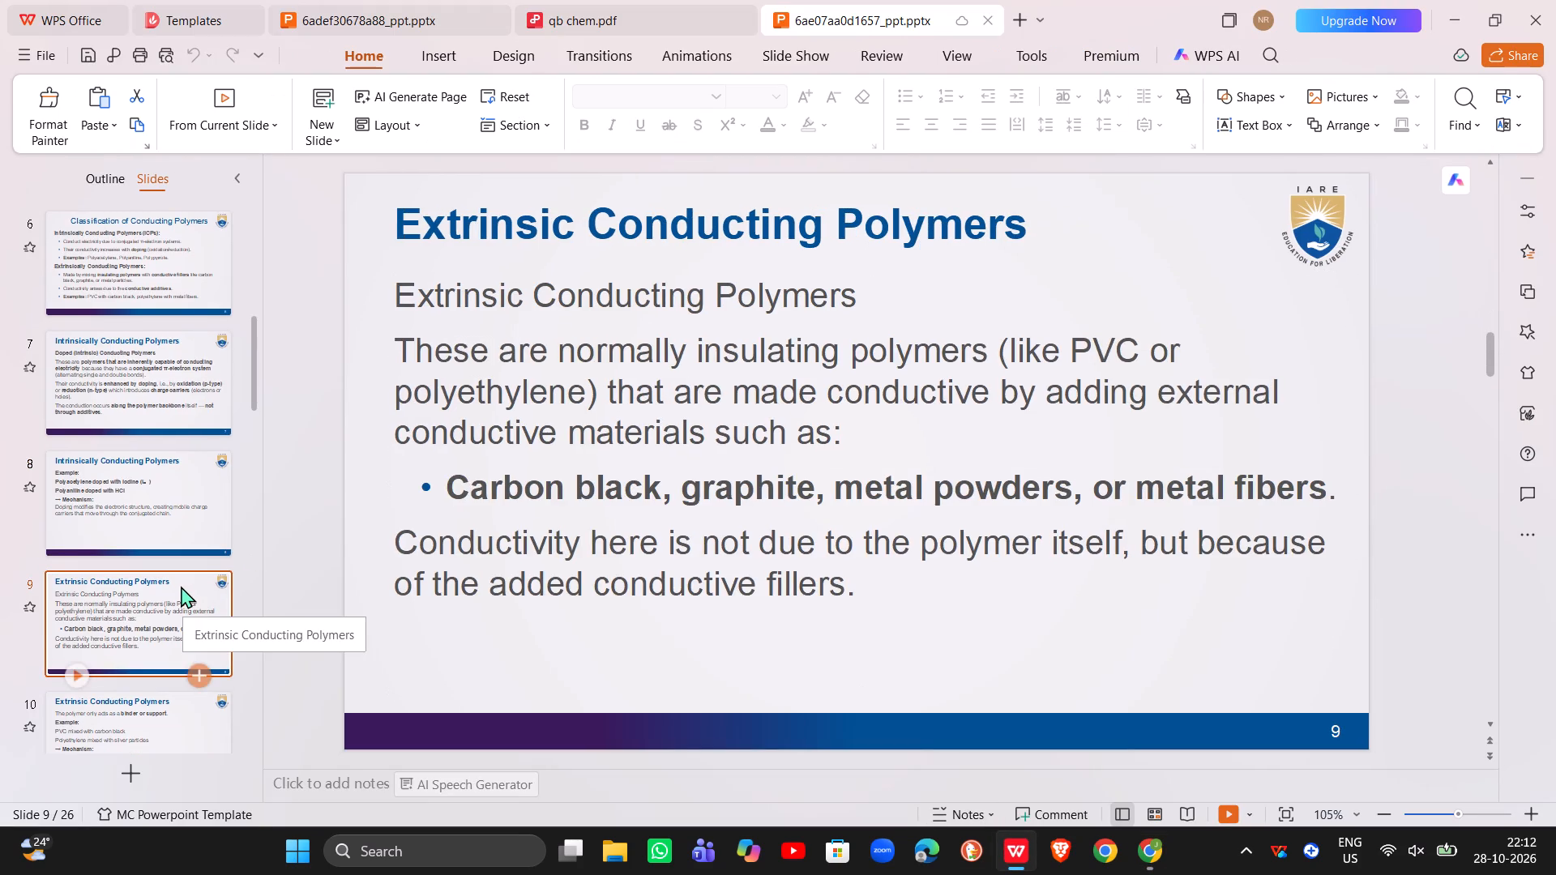
{"action": "key", "text": "Down"}
{"action": "key", "text": "Down"}
{"action": "key", "text": "Down"}
{"action": "key", "text": "Down"}
{"action": "key", "text": "Down"}
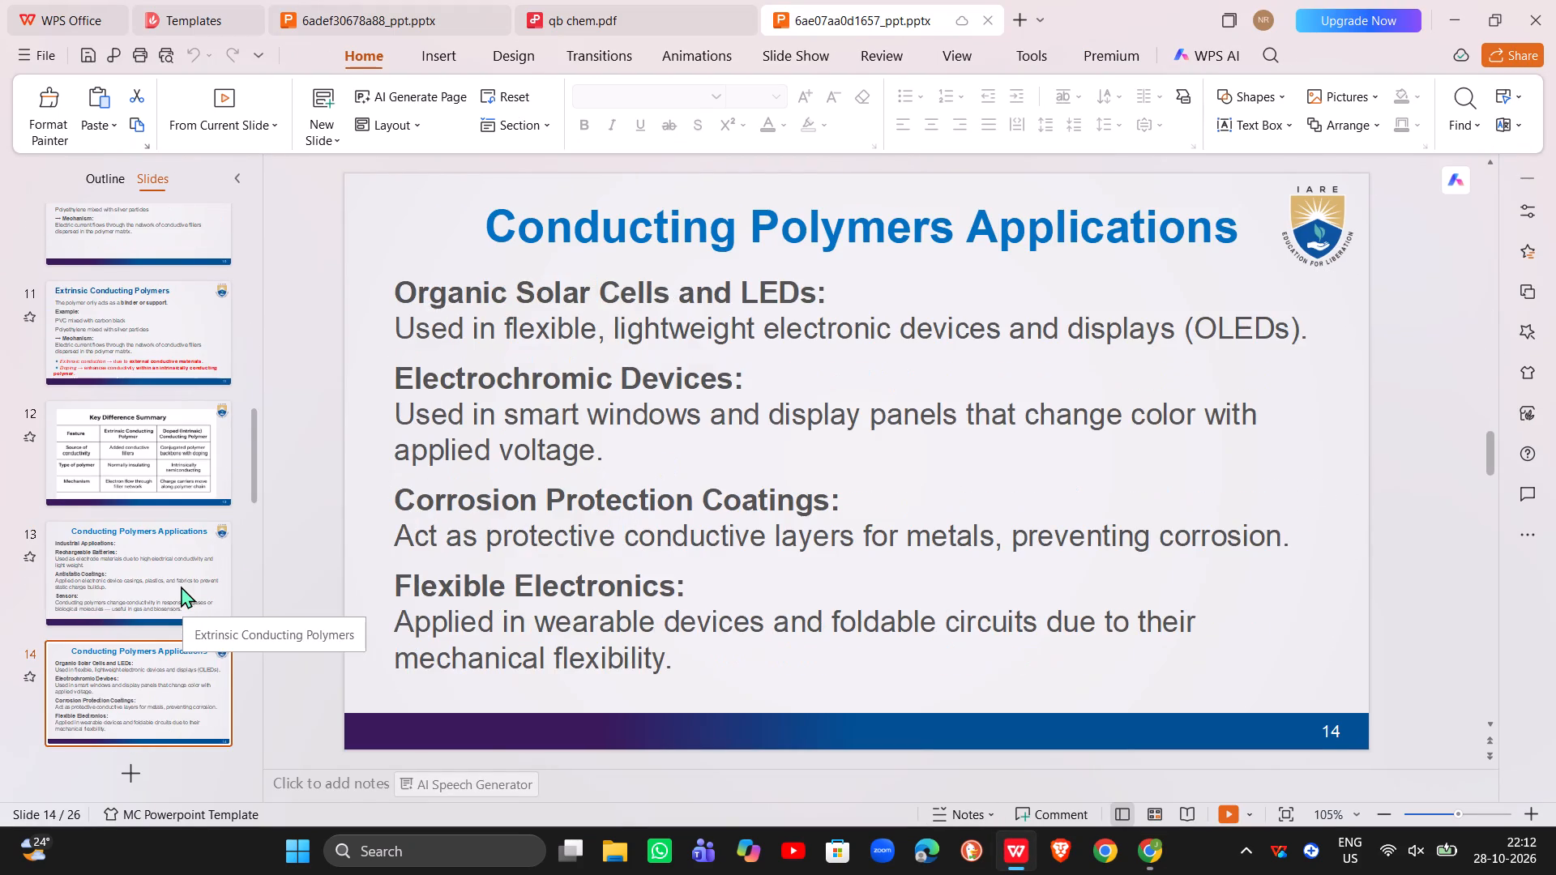
{"action": "key", "text": "Down"}
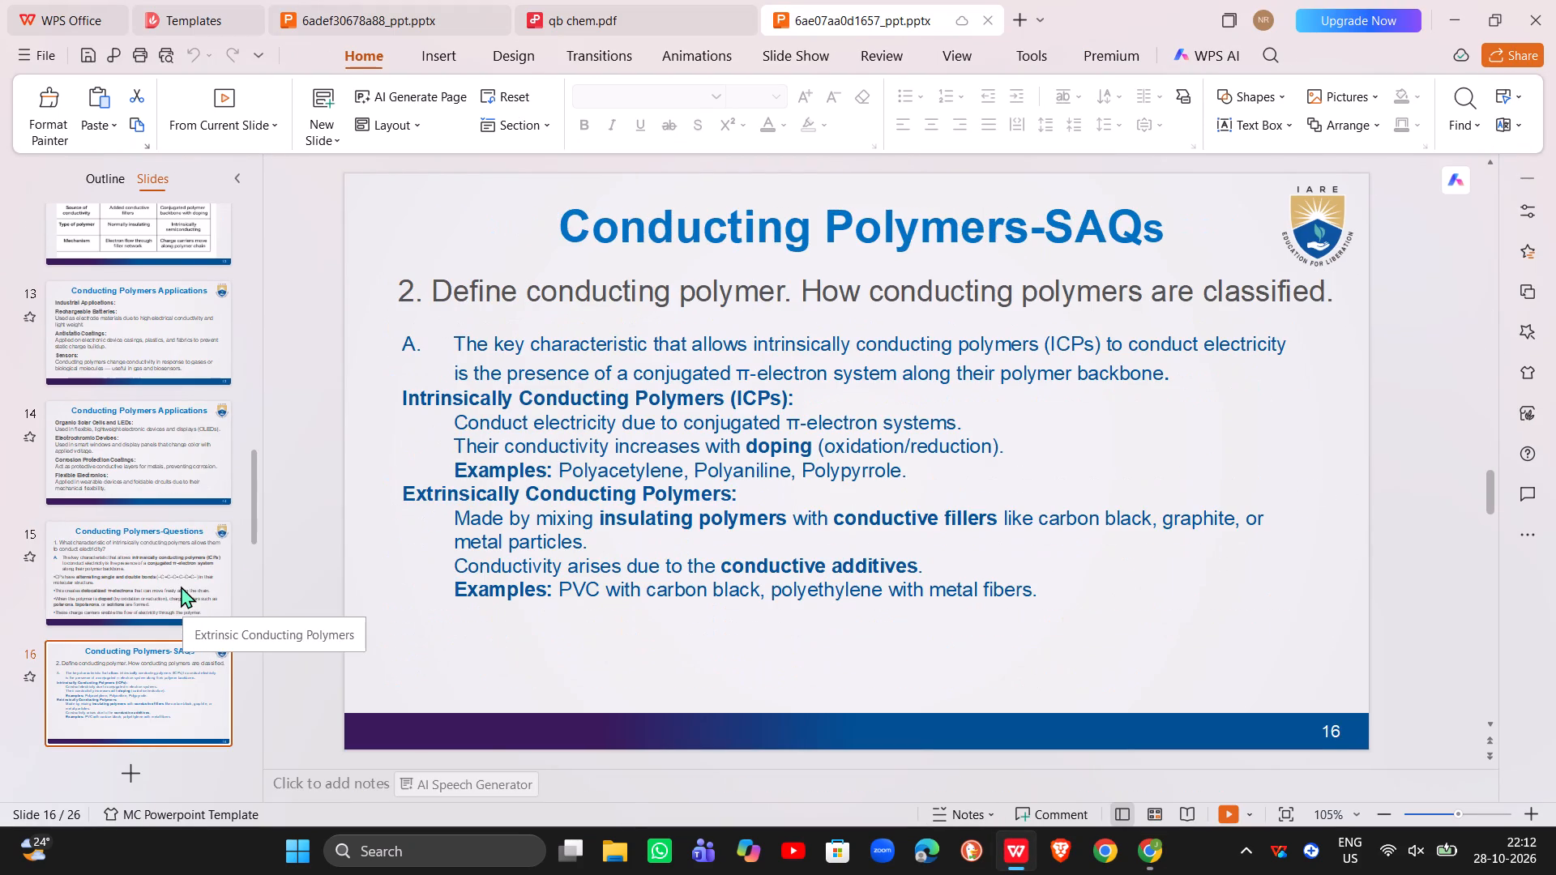
{"action": "left_click", "coordinate": [456, 342]}
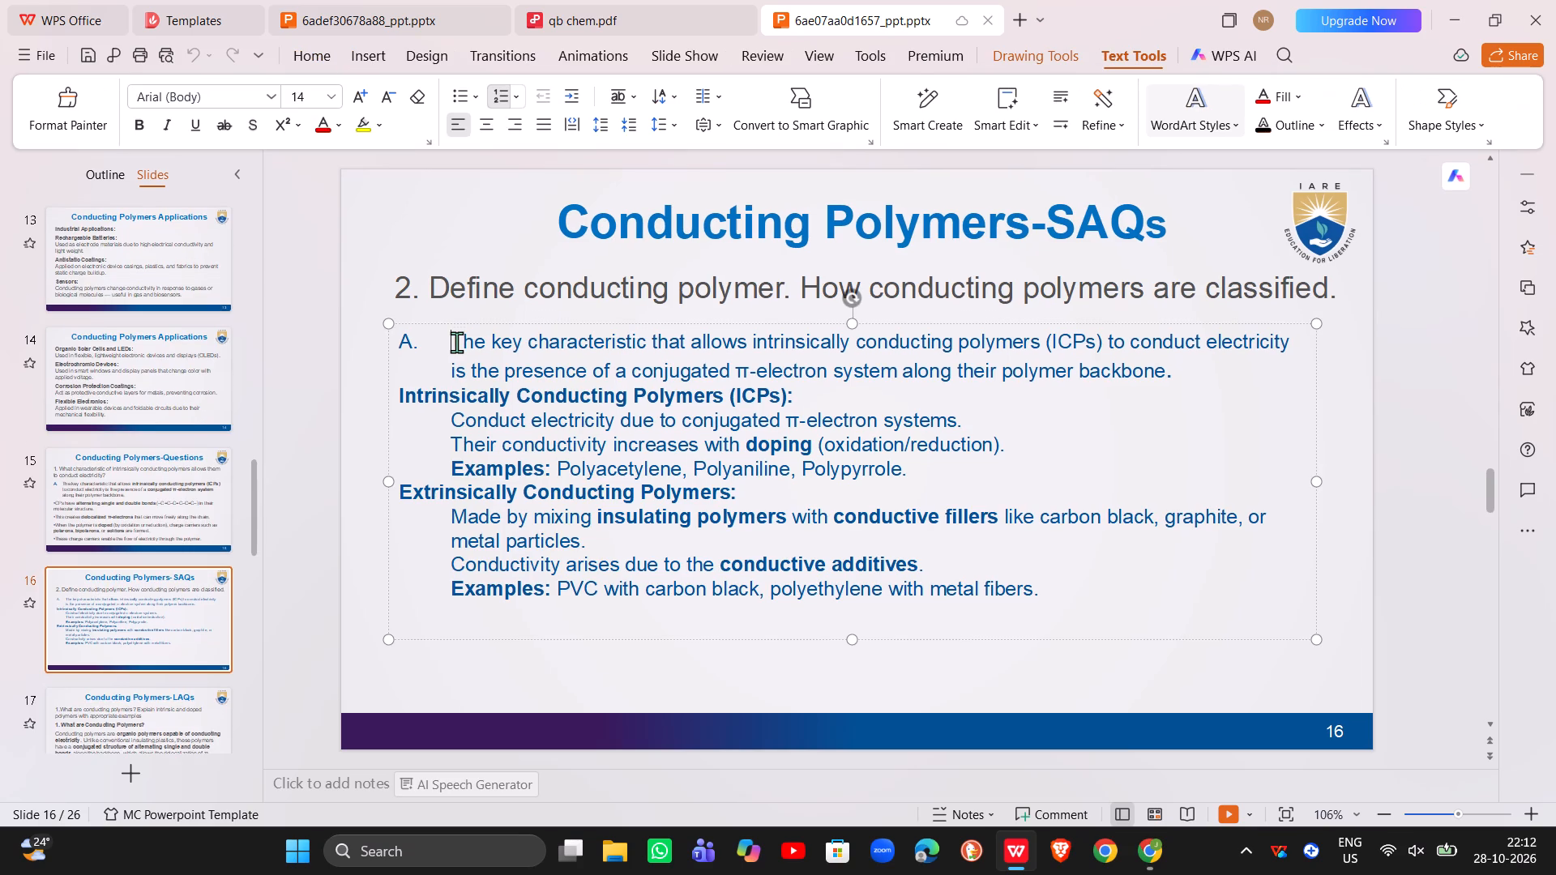
{"action": "left_click_drag", "start_coordinate": [456, 342], "coordinate": [1093, 616]}
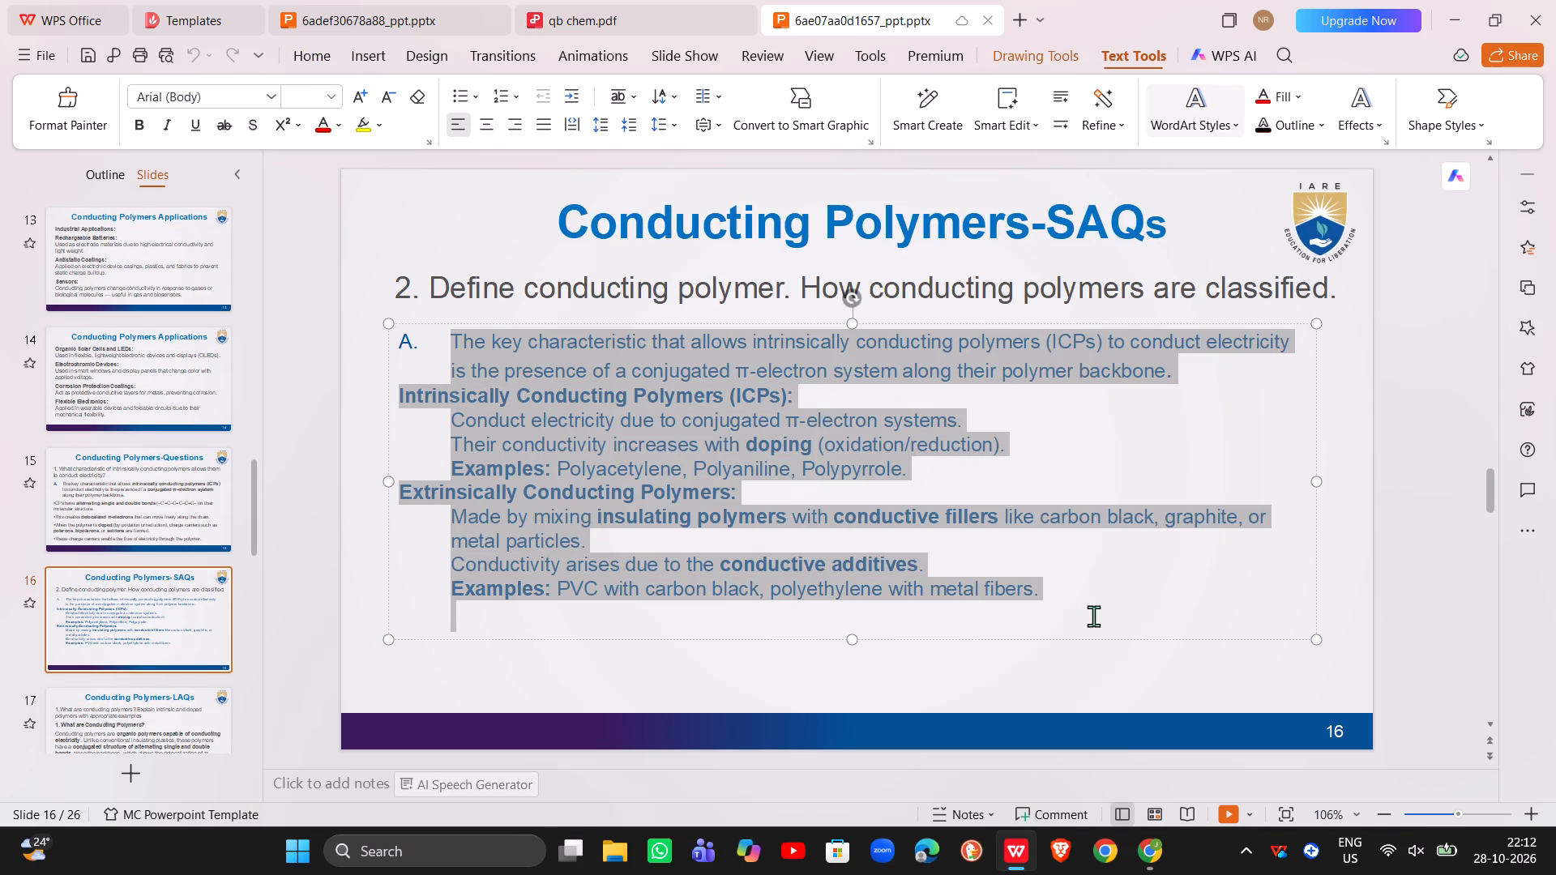
{"action": "key", "text": "ctrl+c"}
{"action": "key", "text": "ctrl+c"}
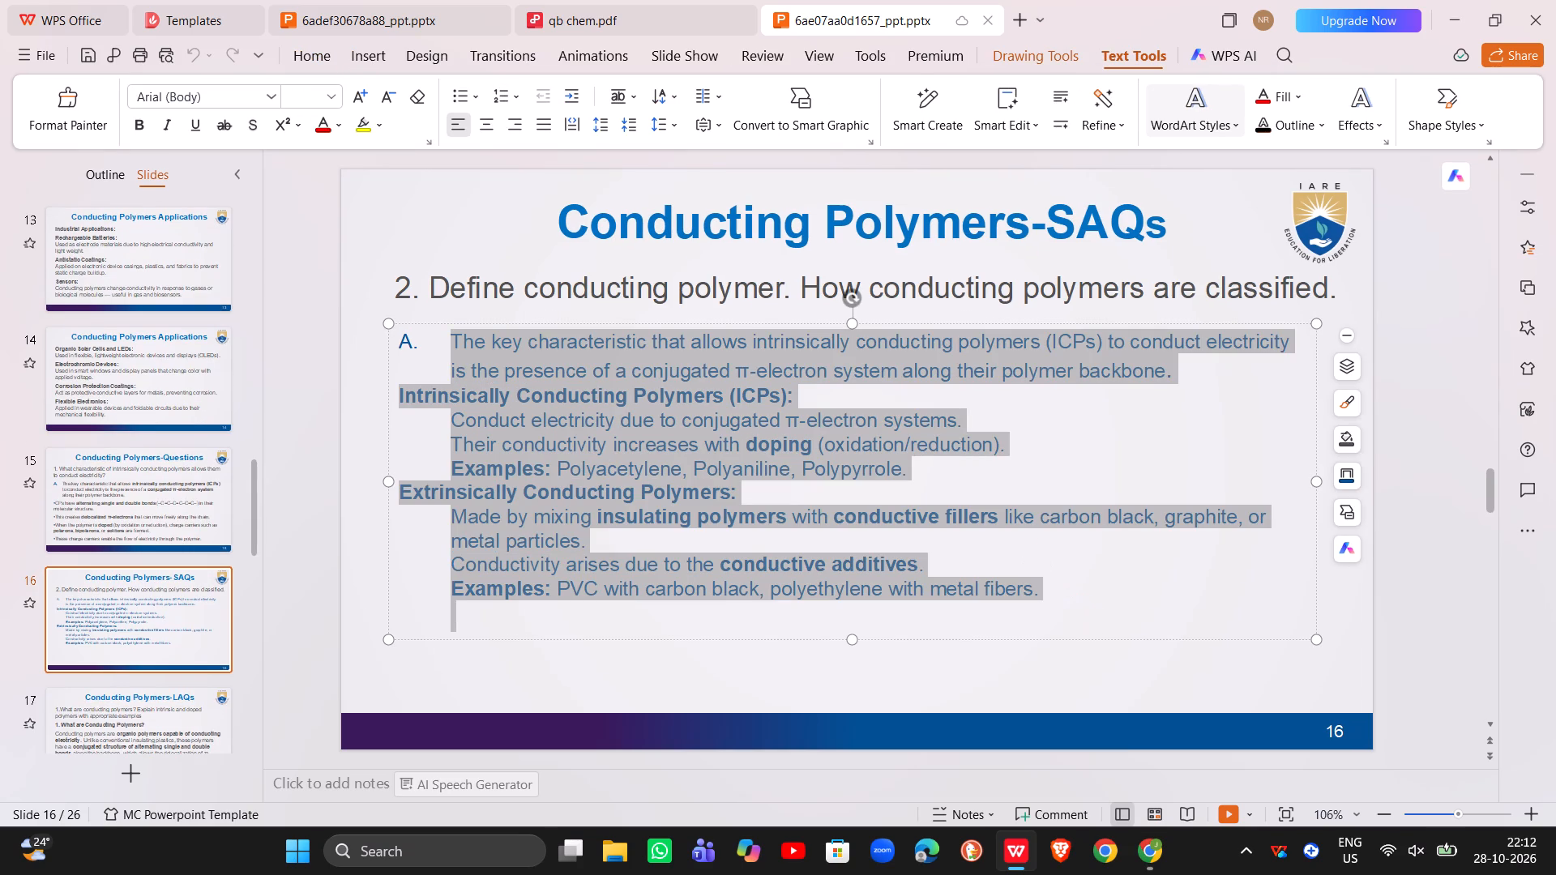
Replace the contents of the blank browser tab's address bar with the copied slide 16 answer.
{"action": "left_click", "coordinate": [1447, 9]}
{"action": "left_click", "coordinate": [1137, 0]}
{"action": "key", "text": "BackSpace"}
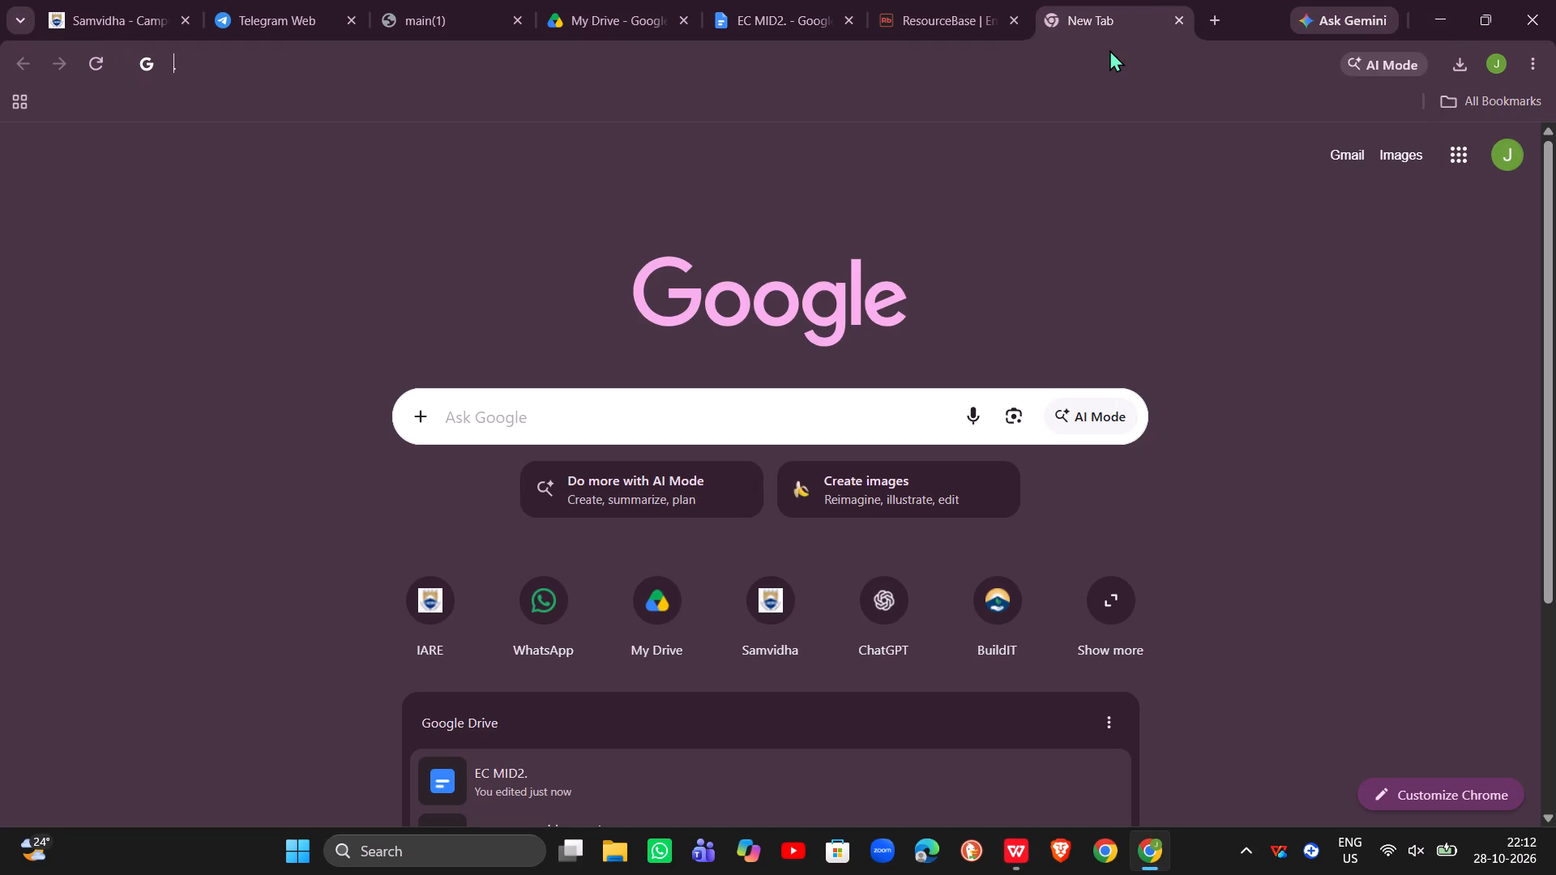
{"action": "key", "text": "ctrl+v"}
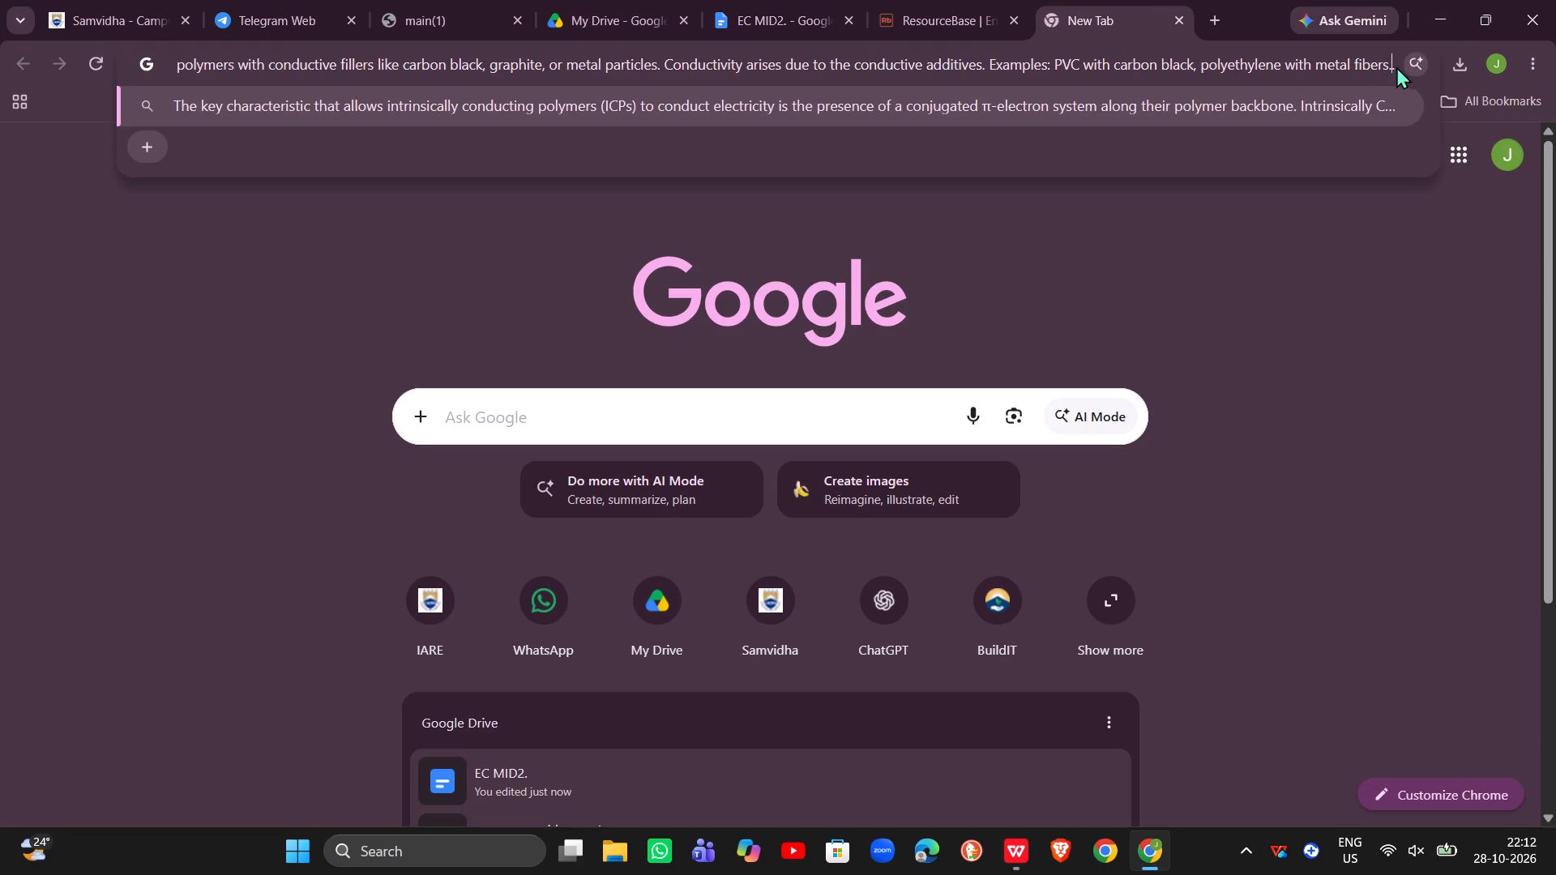
Copy the whole slide 16 answer from the address bar and paste it on the empty line under the question 9 heading in EC MID2.
{"action": "left_click_drag", "start_coordinate": [1394, 65], "coordinate": [239, 187]}
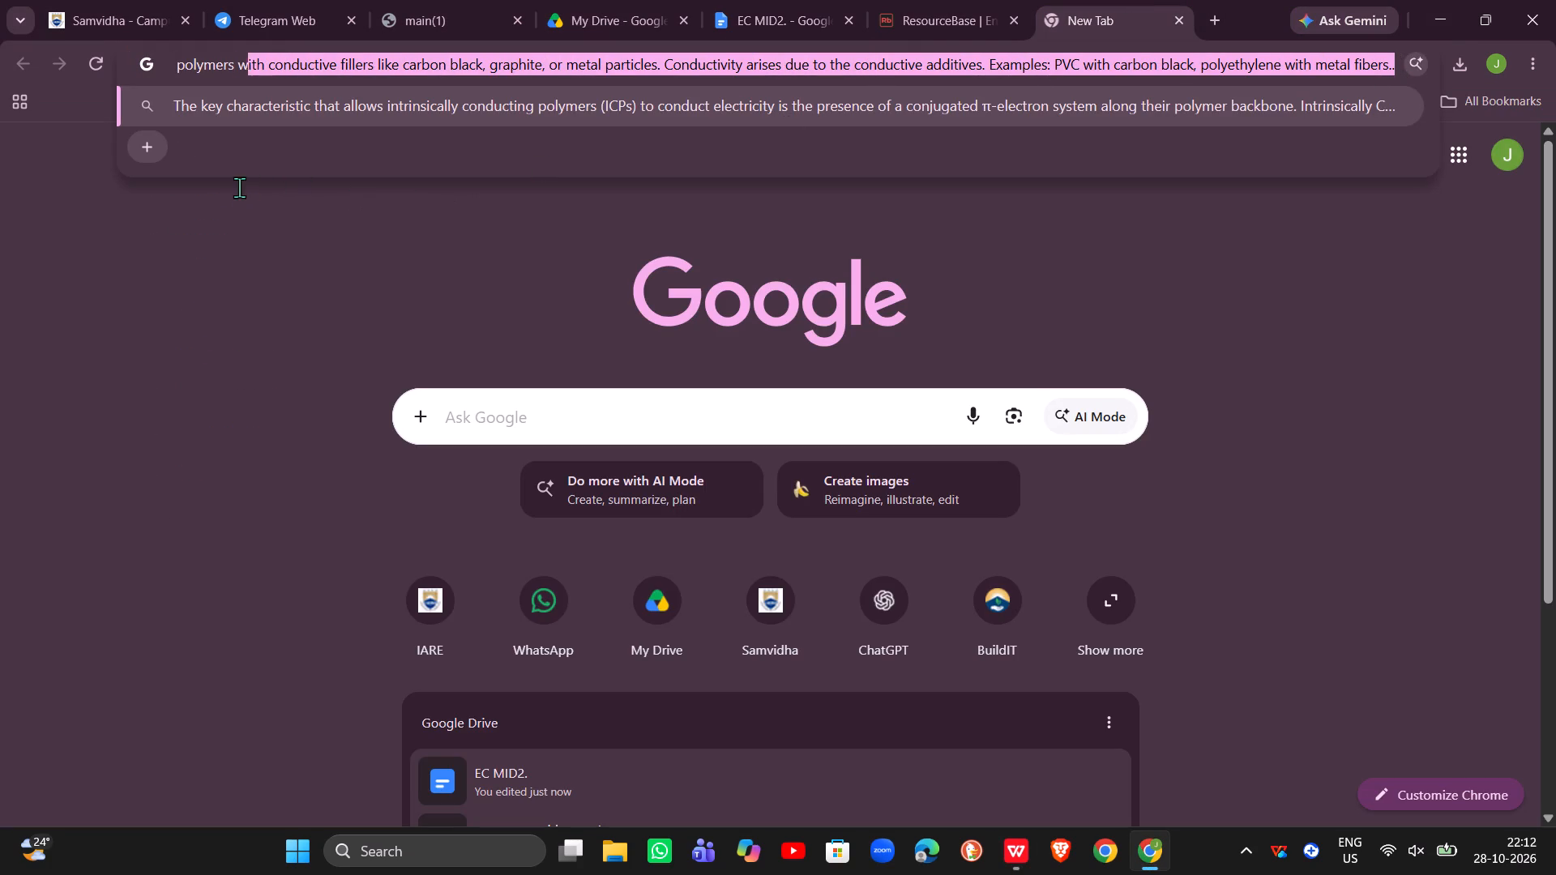
{"action": "left_click_drag", "start_coordinate": [239, 187], "coordinate": [0, 190]}
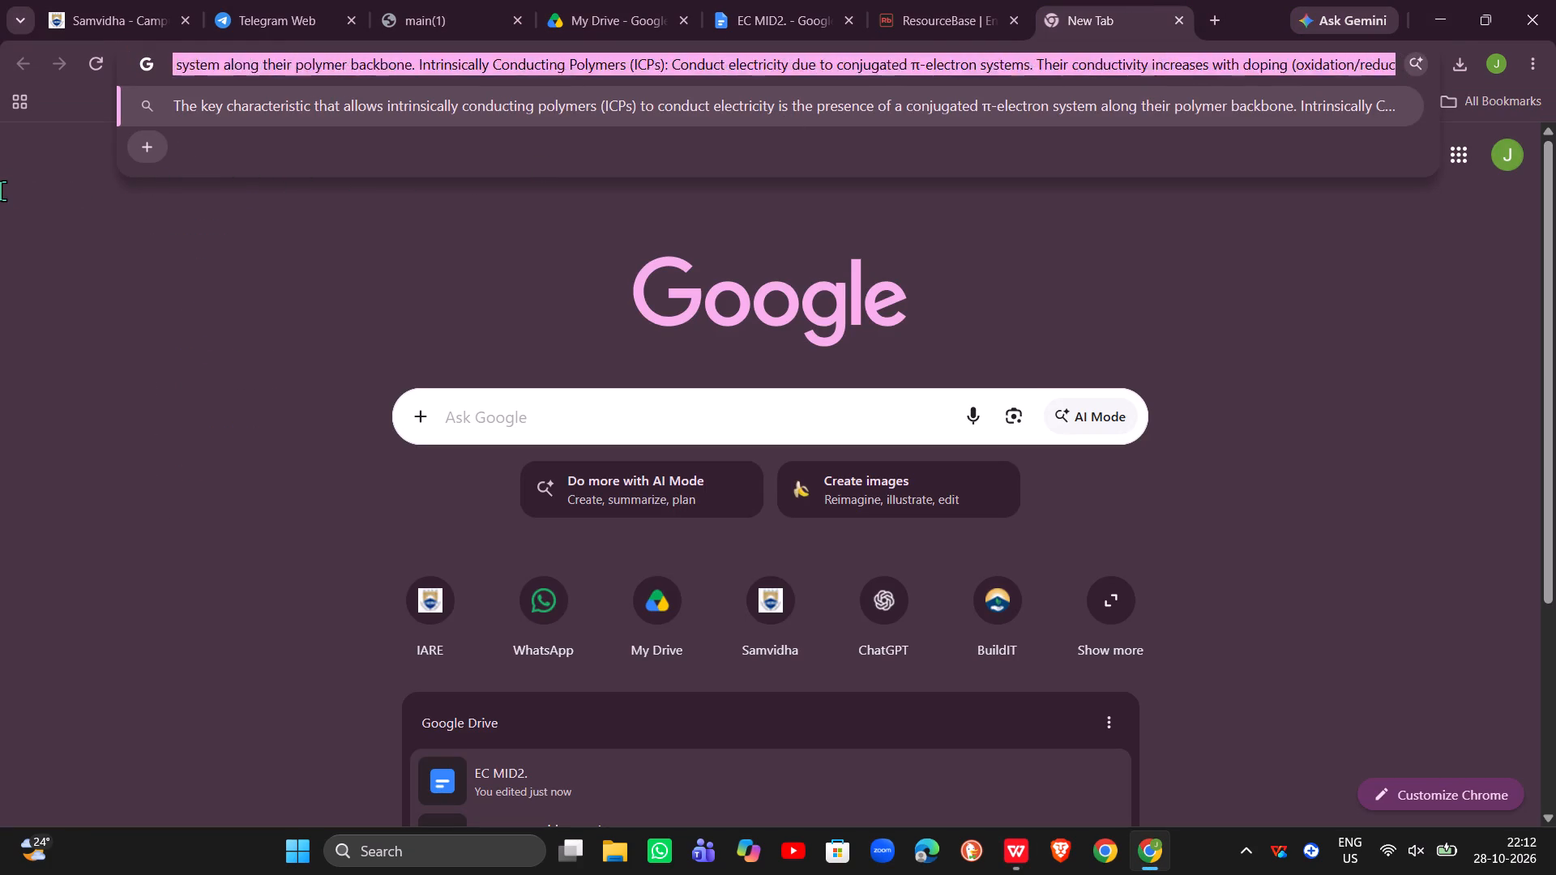
{"action": "left_click_drag", "start_coordinate": [0, 190], "coordinate": [0, 188]}
{"action": "key", "text": "ctrl+c"}
{"action": "key", "text": "ctrl+c"}
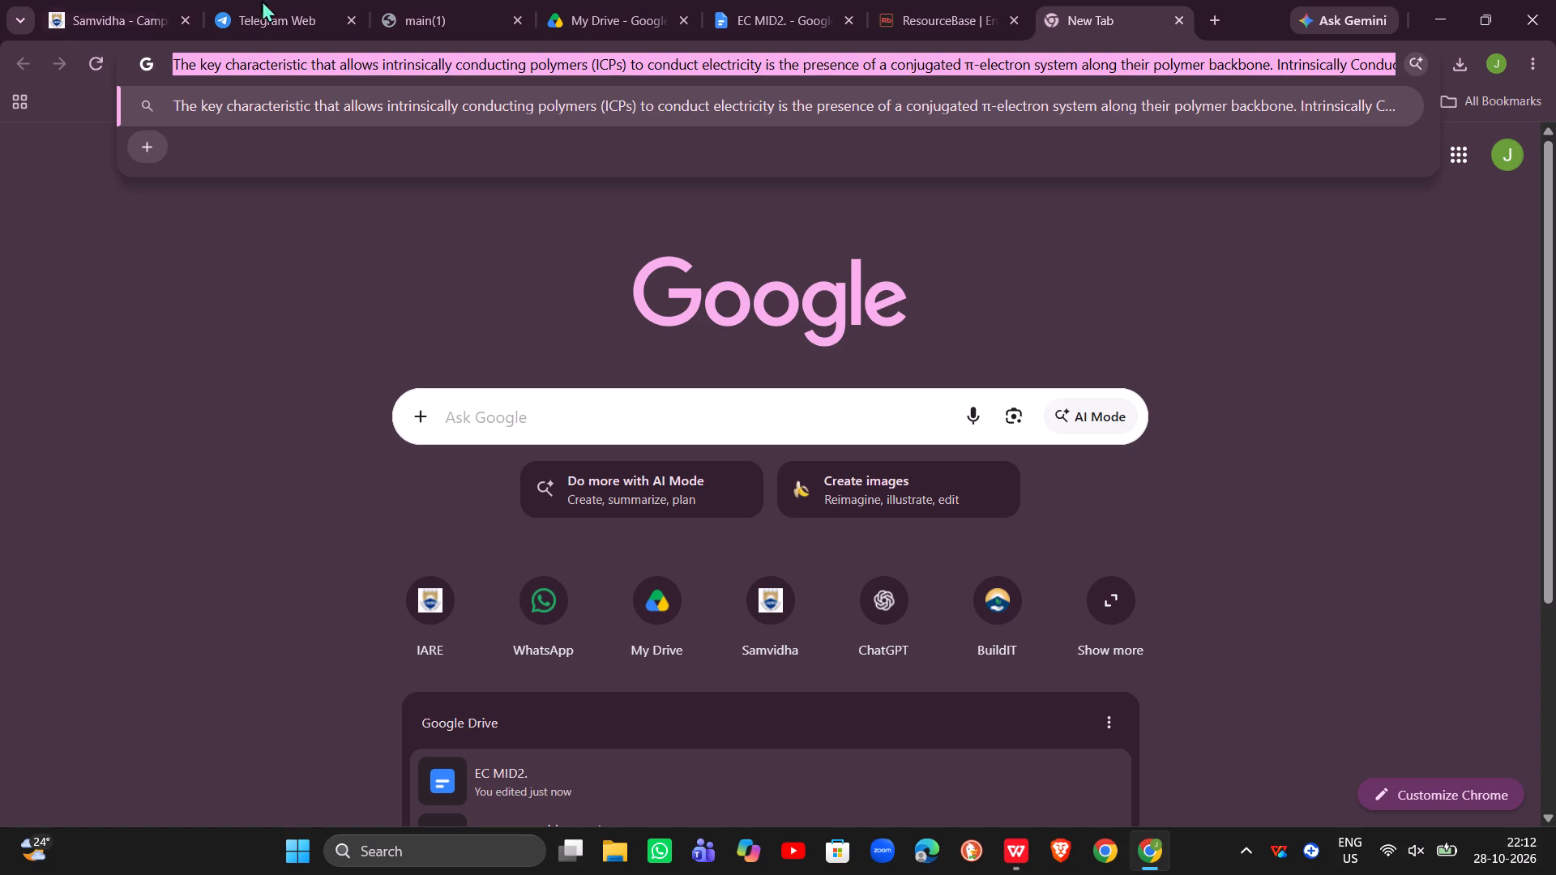
{"action": "left_click", "coordinate": [566, 0]}
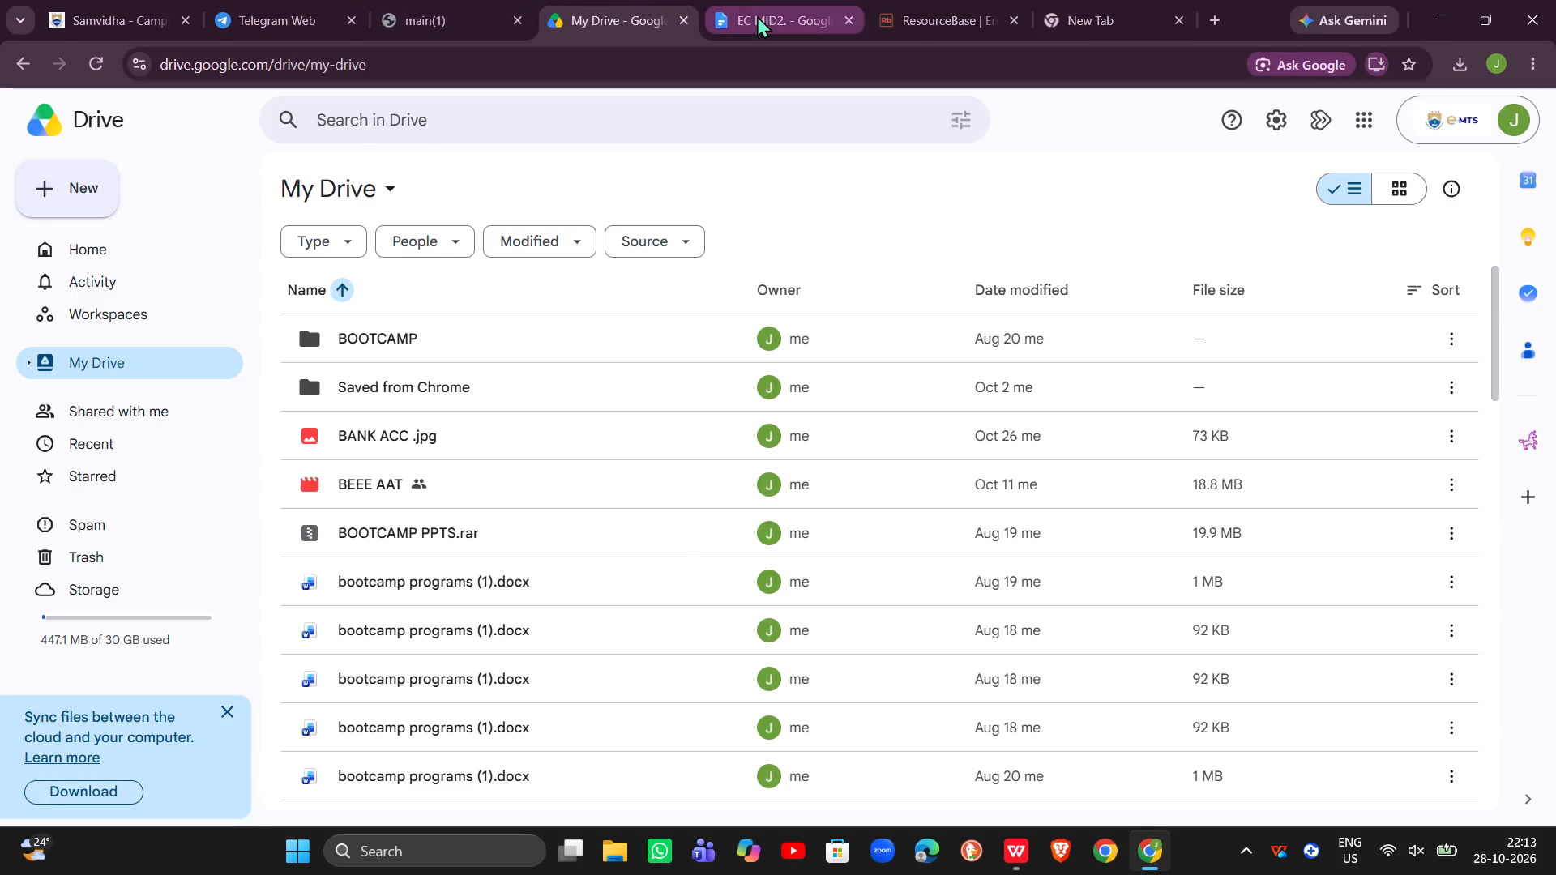
{"action": "left_click", "coordinate": [757, 15]}
{"action": "key", "text": "ctrl+v"}
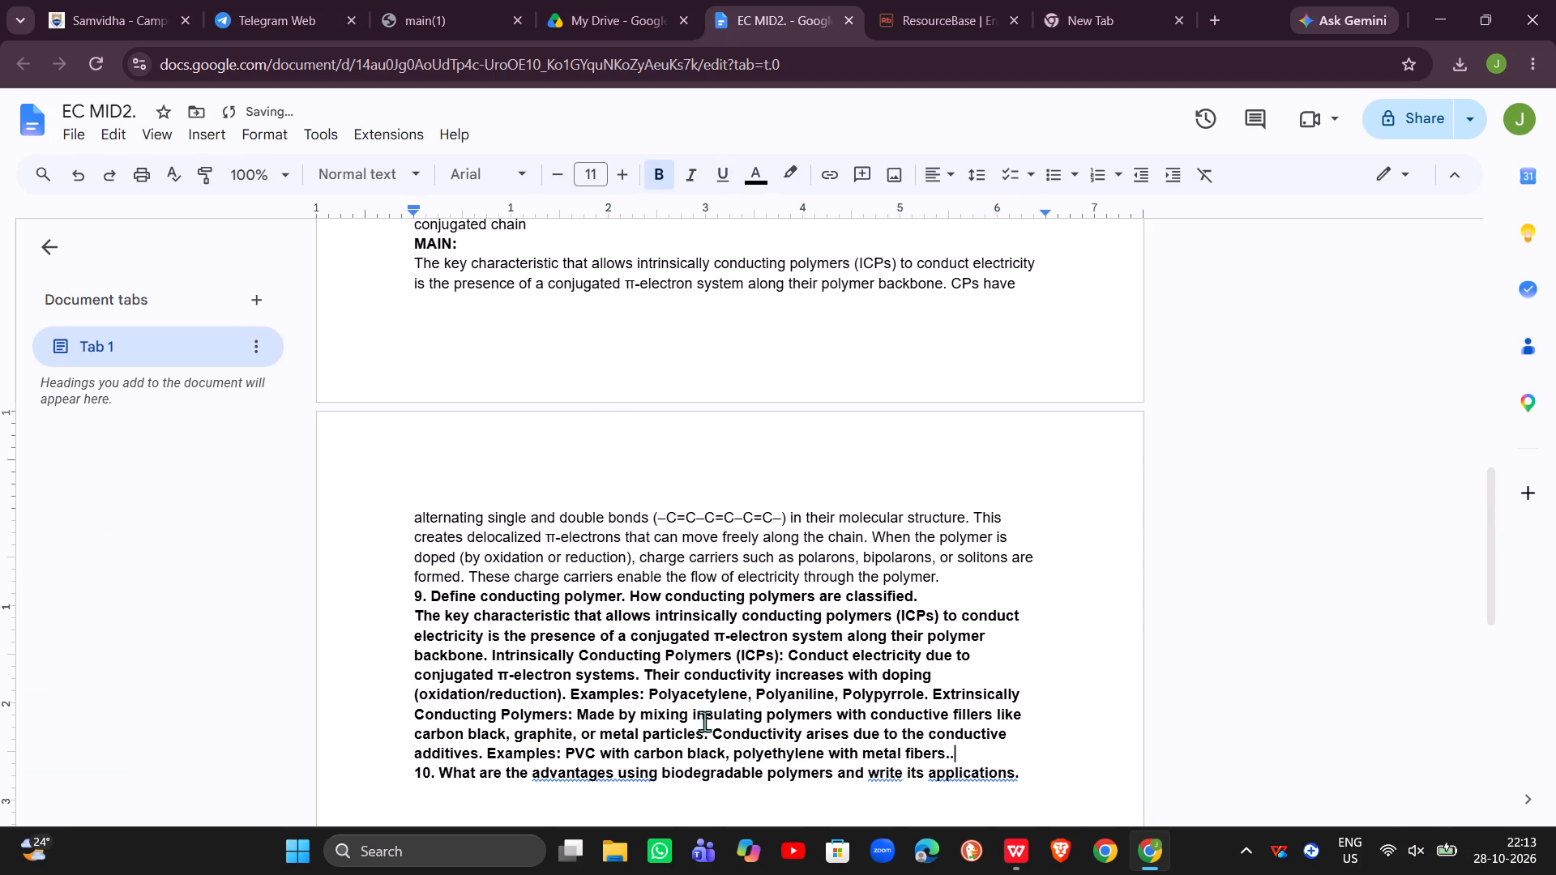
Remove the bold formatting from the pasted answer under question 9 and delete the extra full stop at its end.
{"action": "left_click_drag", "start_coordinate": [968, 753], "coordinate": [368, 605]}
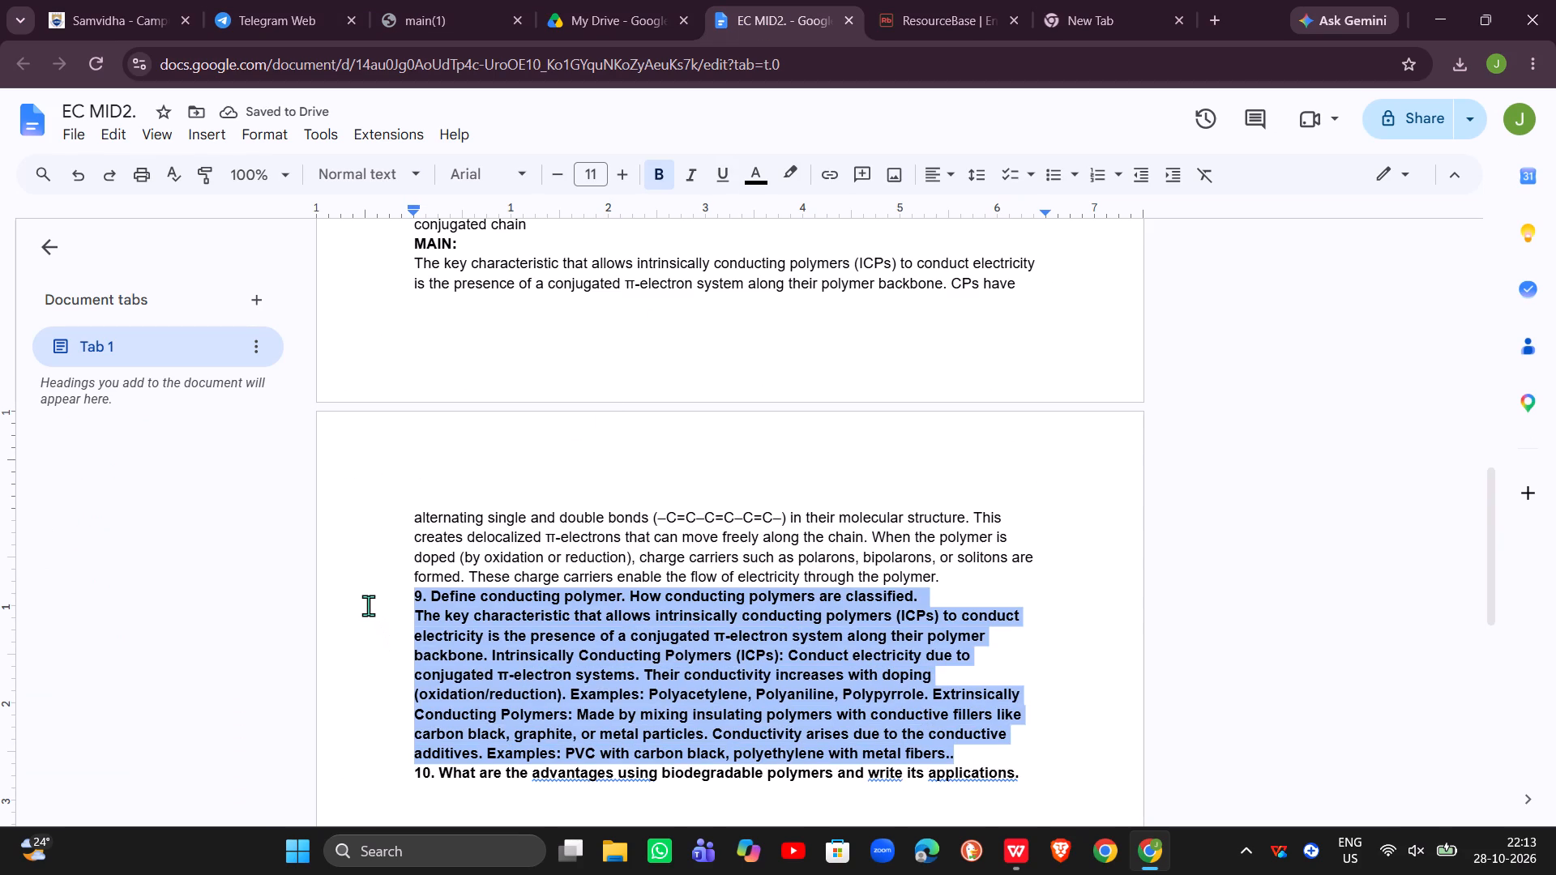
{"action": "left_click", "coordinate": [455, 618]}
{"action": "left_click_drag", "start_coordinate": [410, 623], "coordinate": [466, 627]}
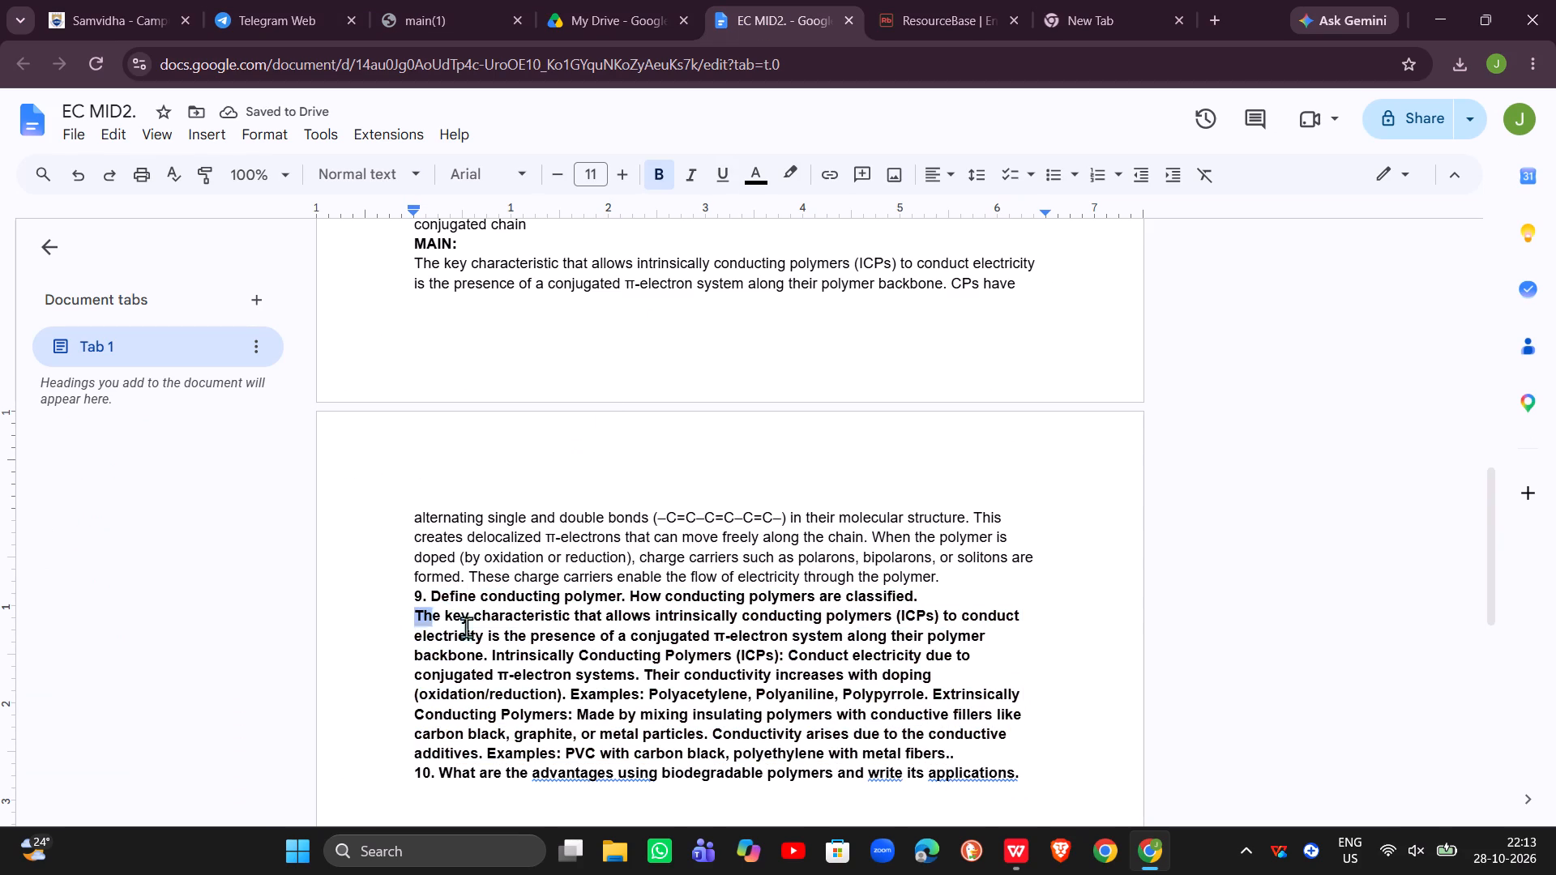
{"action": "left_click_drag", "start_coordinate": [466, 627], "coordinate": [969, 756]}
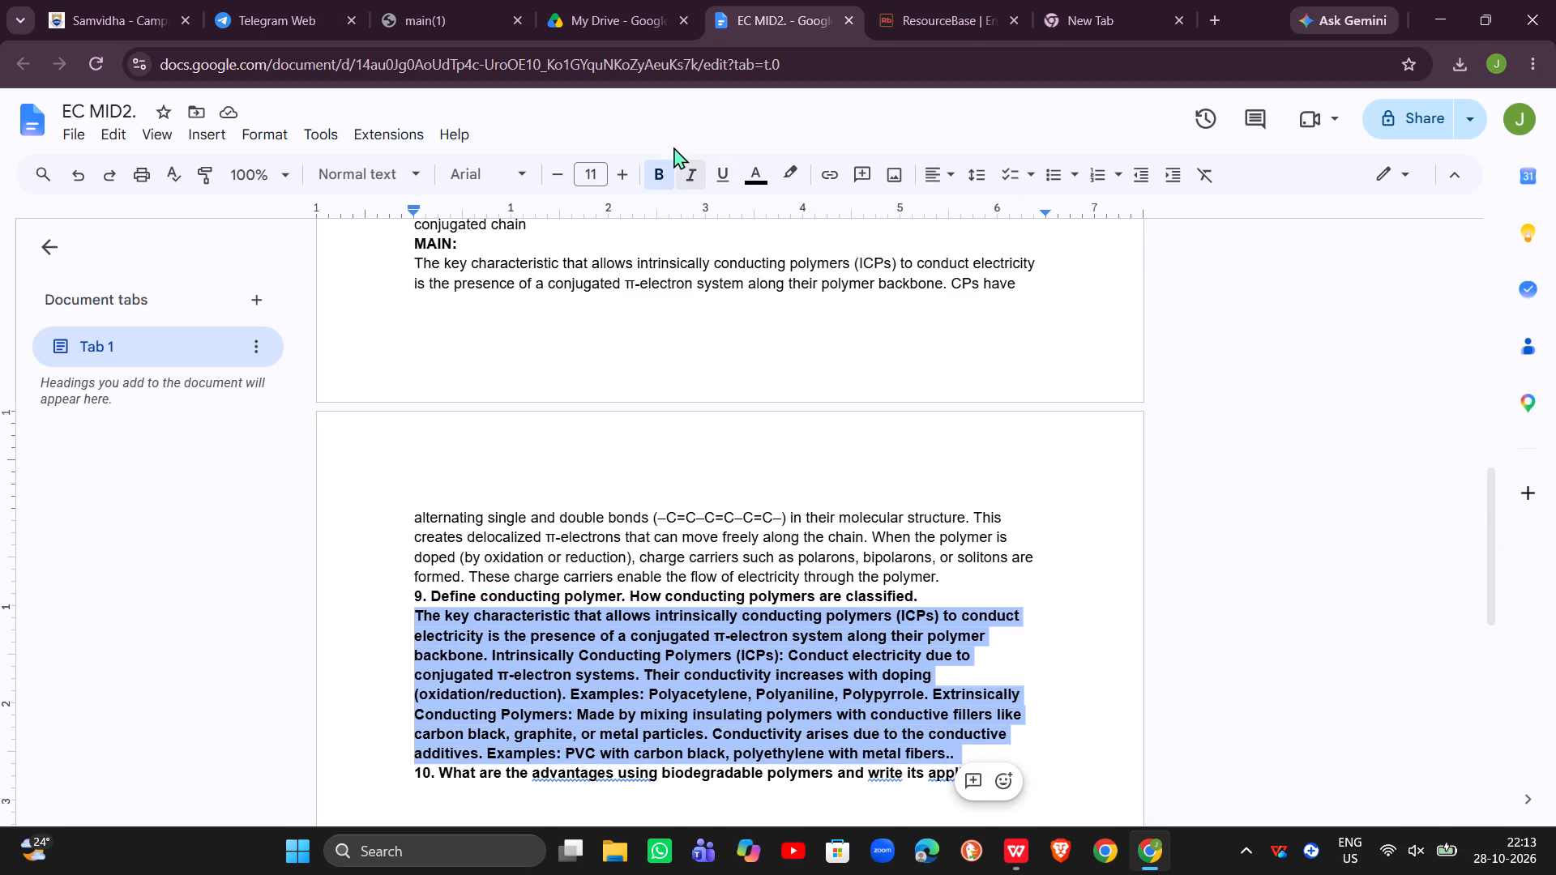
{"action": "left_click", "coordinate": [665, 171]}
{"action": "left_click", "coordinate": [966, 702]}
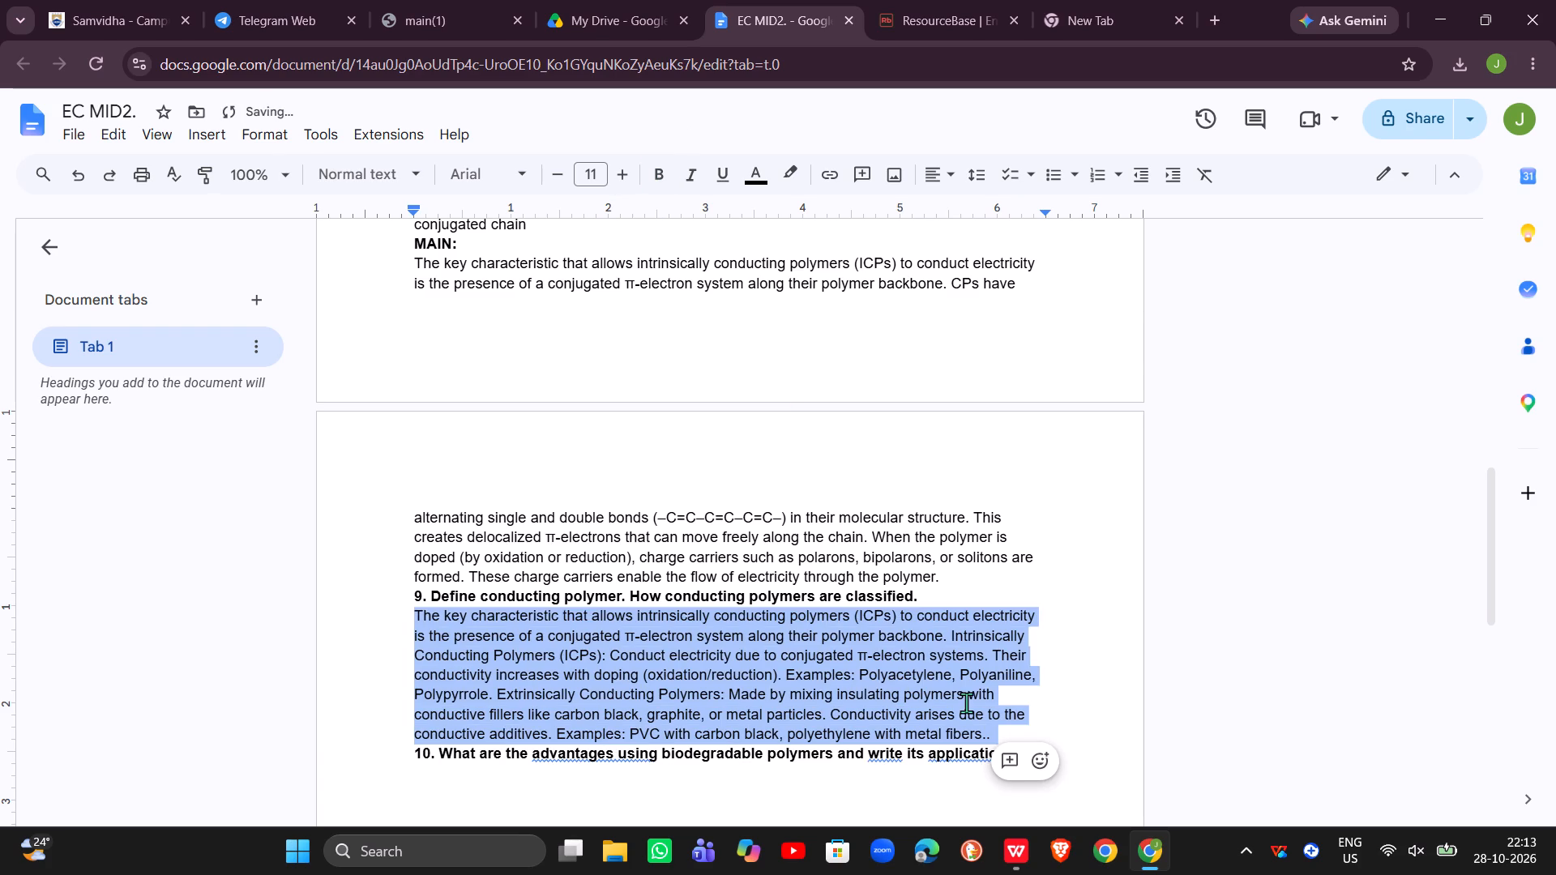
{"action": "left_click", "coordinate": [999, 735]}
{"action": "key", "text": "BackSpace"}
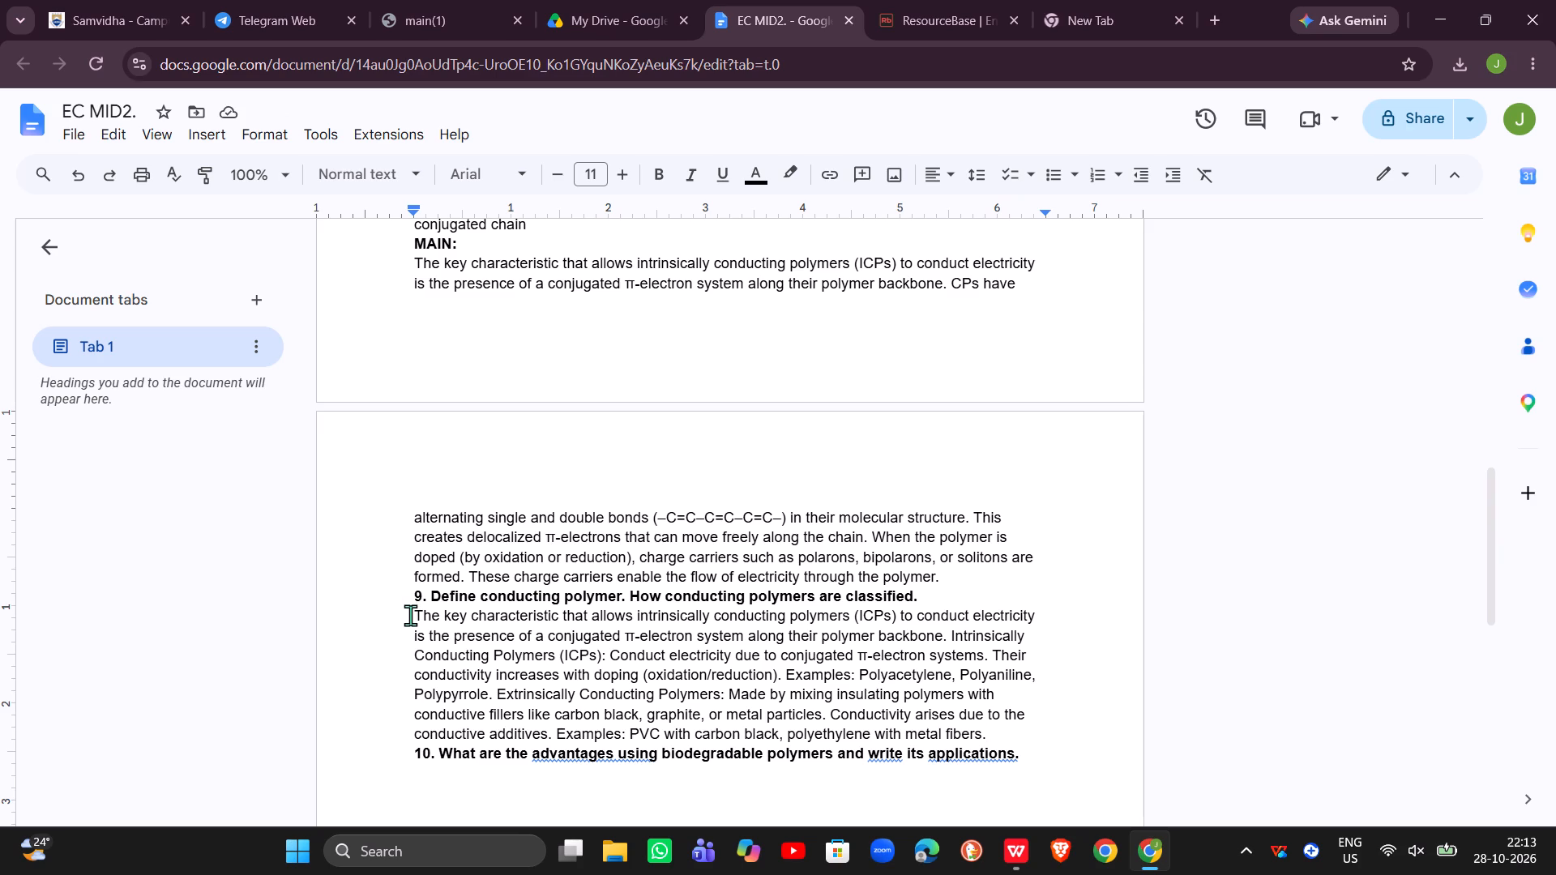
Delete the entire pasted answer under the question 9 heading.
{"action": "left_click_drag", "start_coordinate": [408, 615], "coordinate": [999, 741]}
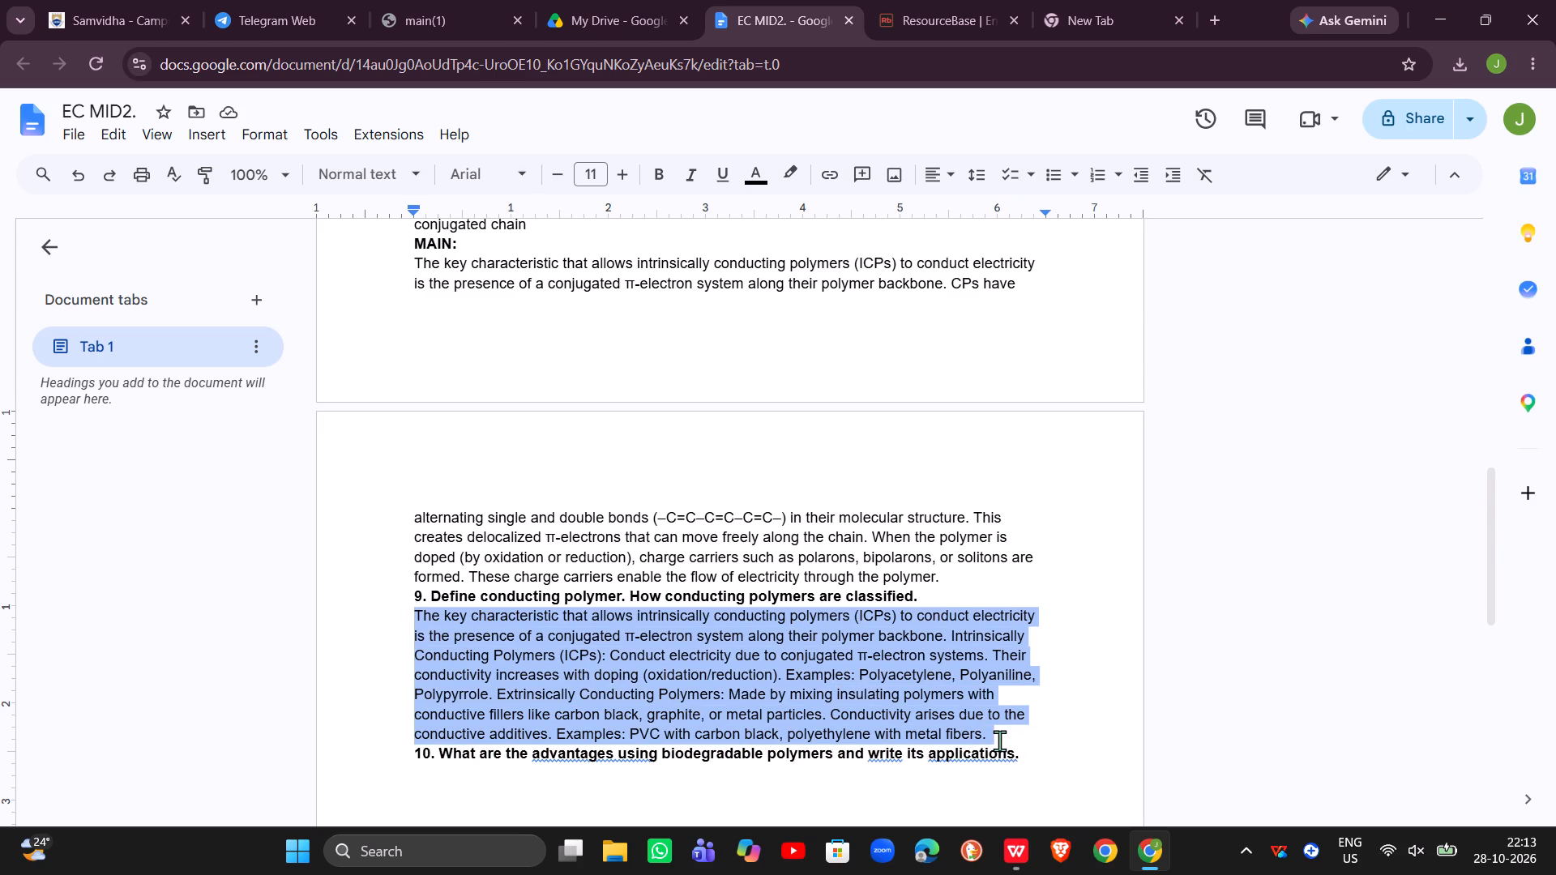
{"action": "left_click_drag", "start_coordinate": [999, 741], "coordinate": [999, 740]}
{"action": "key", "text": "BackSpace"}
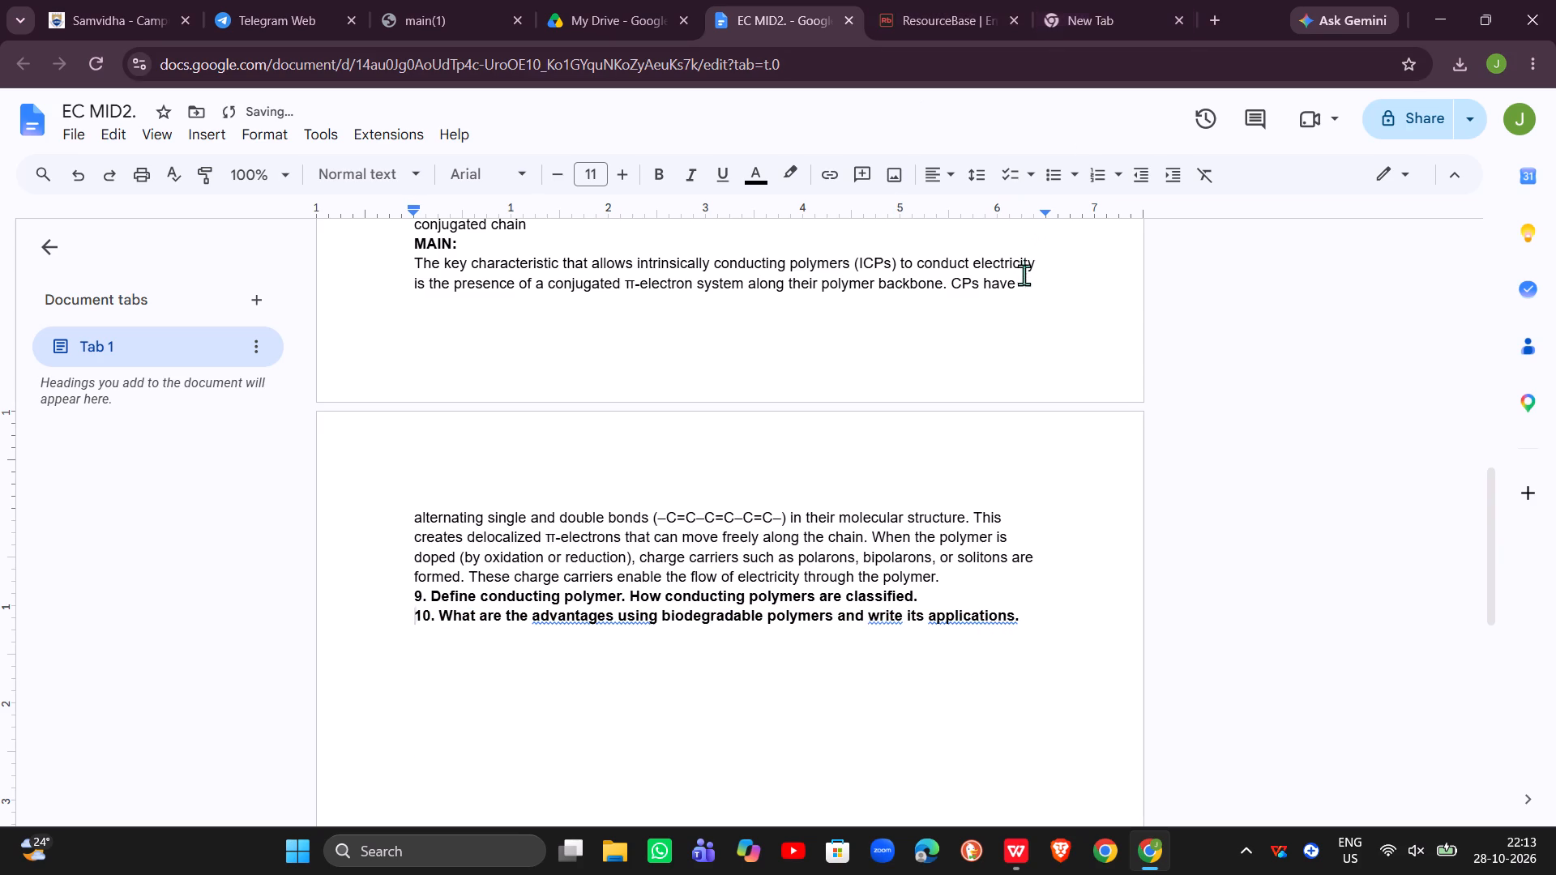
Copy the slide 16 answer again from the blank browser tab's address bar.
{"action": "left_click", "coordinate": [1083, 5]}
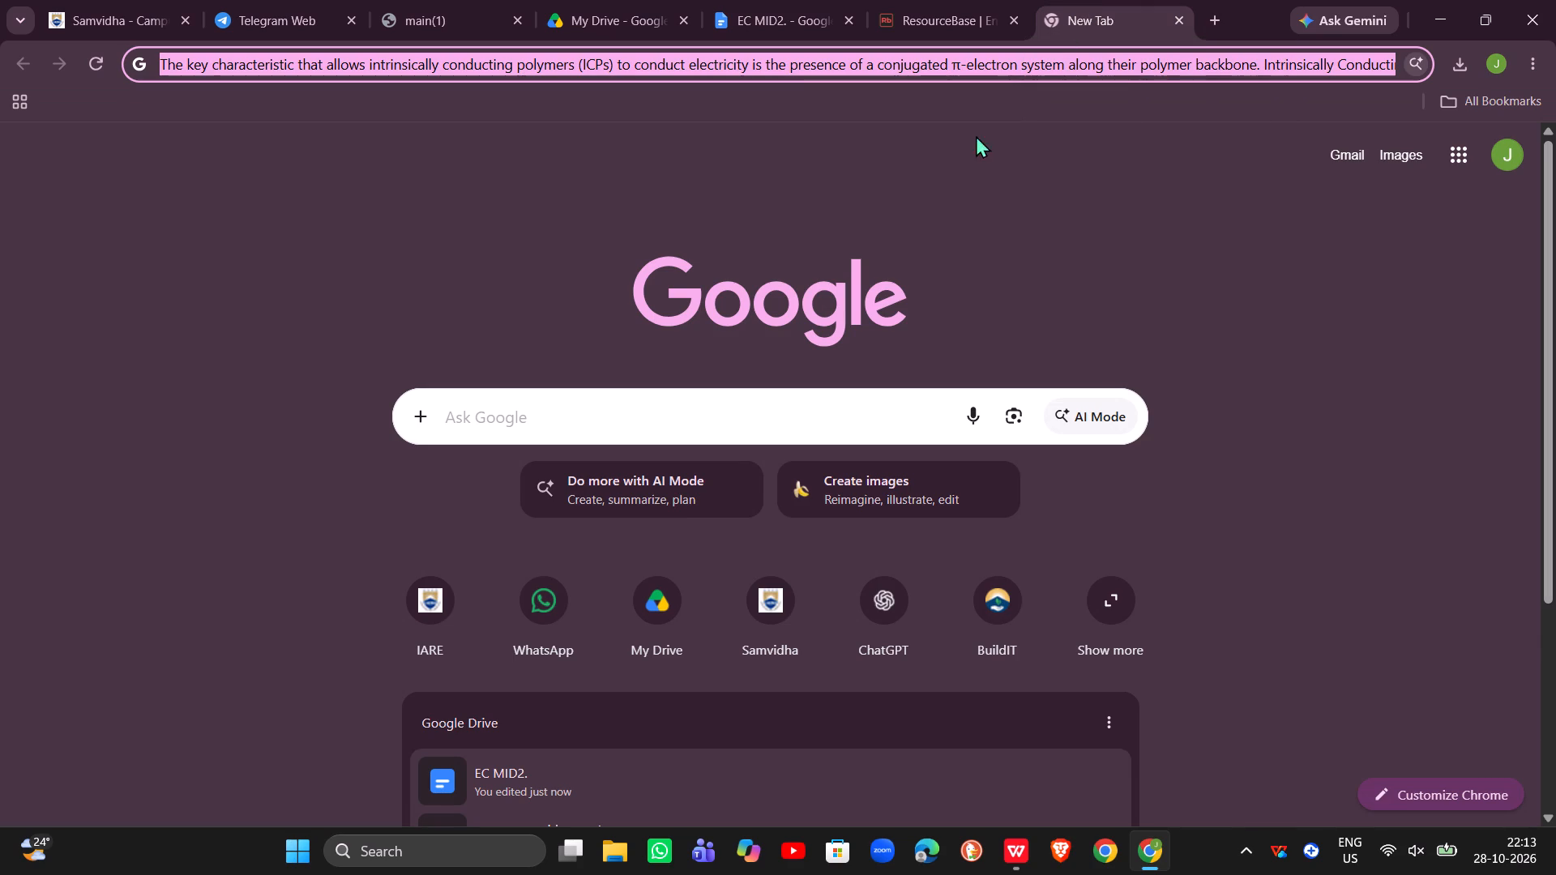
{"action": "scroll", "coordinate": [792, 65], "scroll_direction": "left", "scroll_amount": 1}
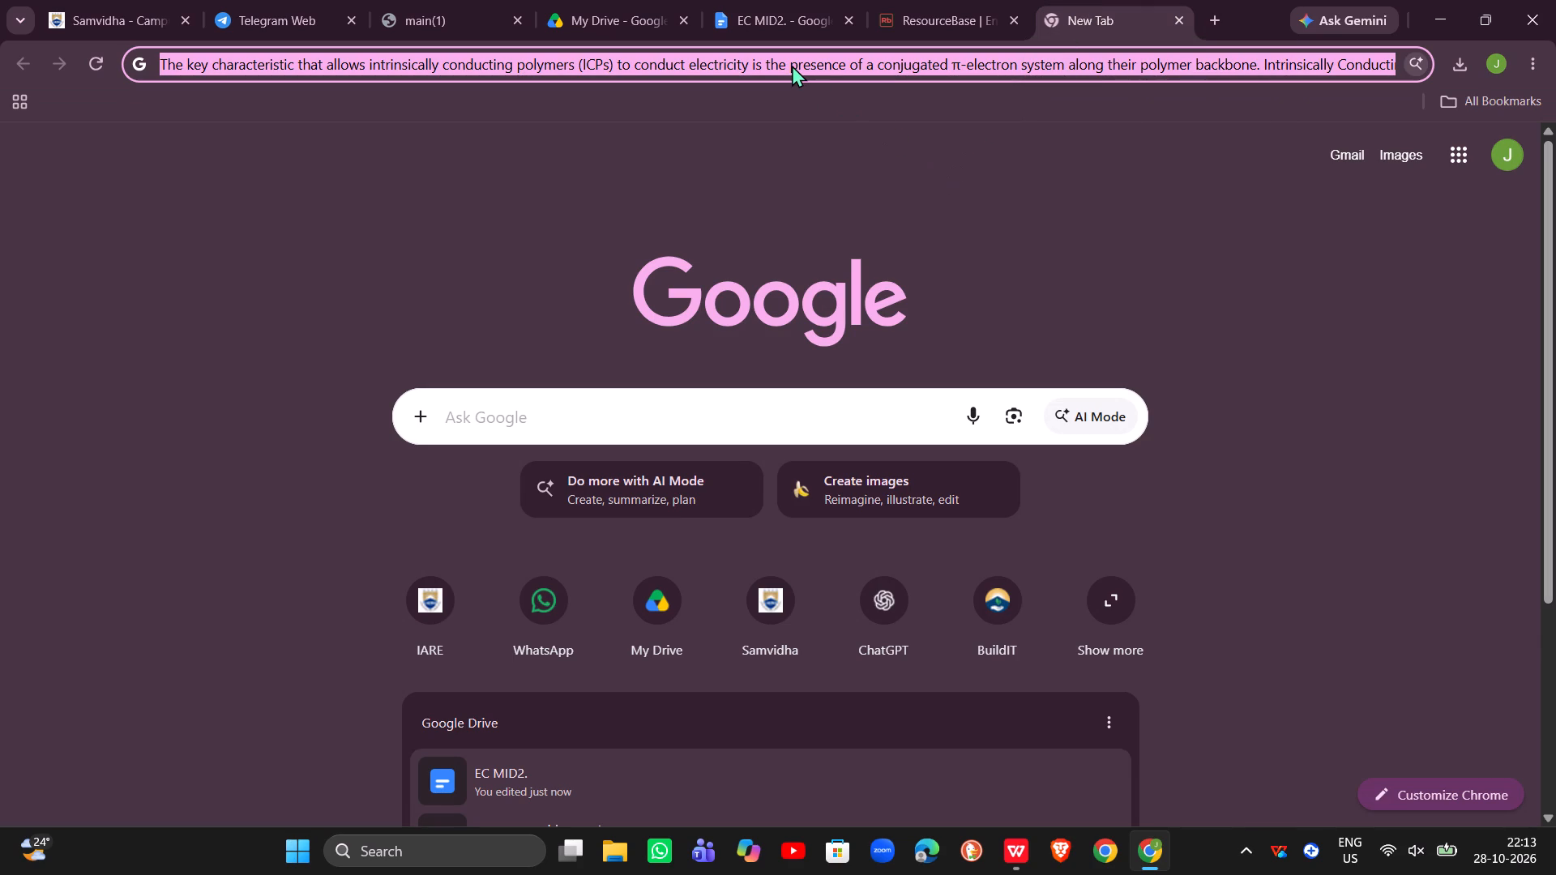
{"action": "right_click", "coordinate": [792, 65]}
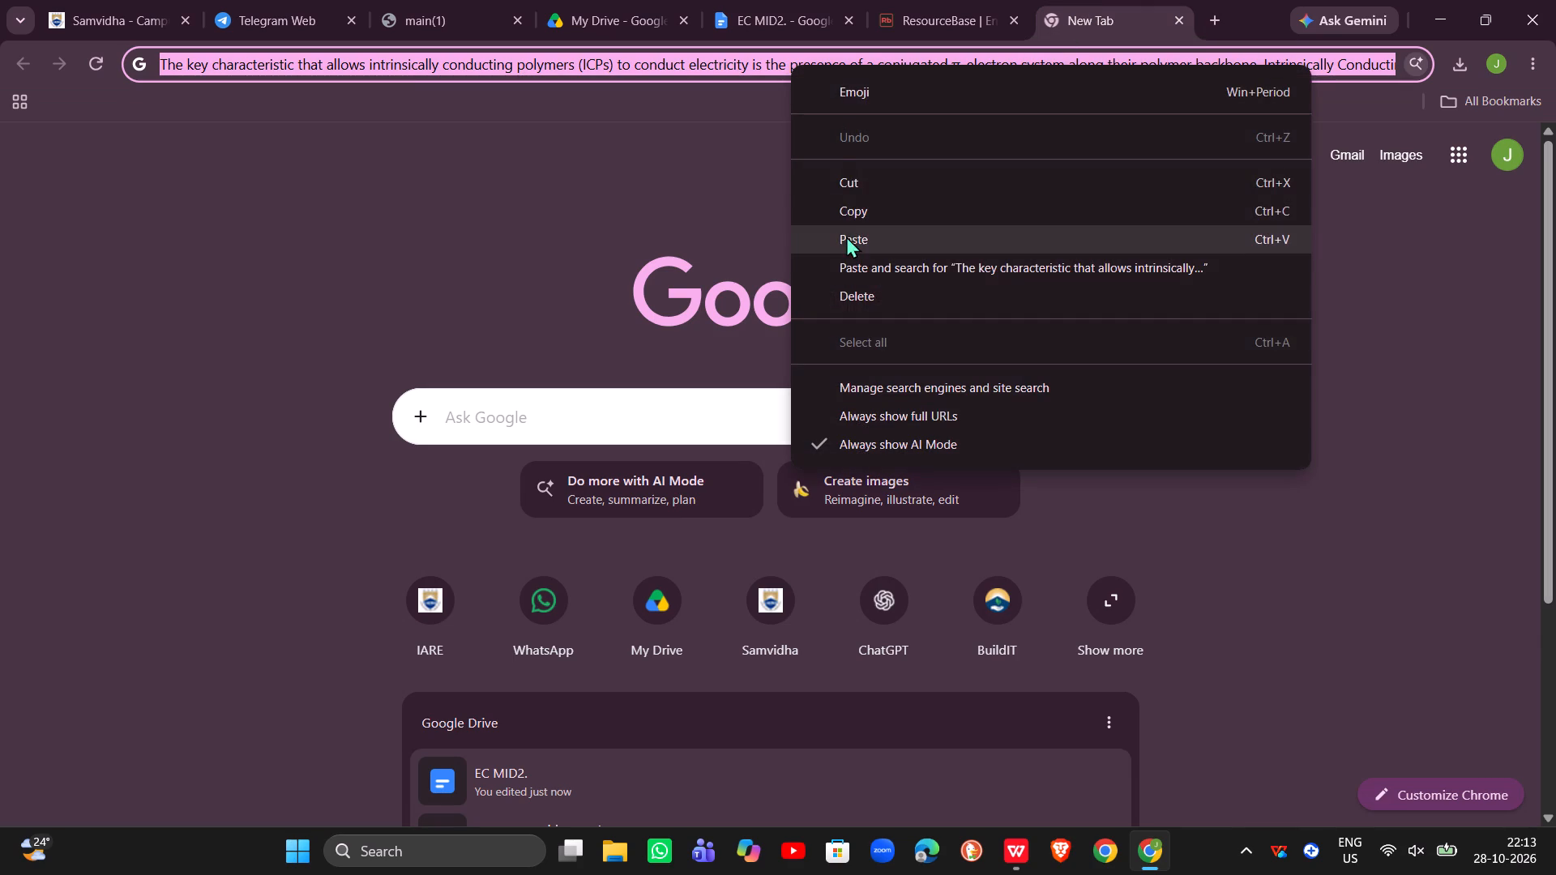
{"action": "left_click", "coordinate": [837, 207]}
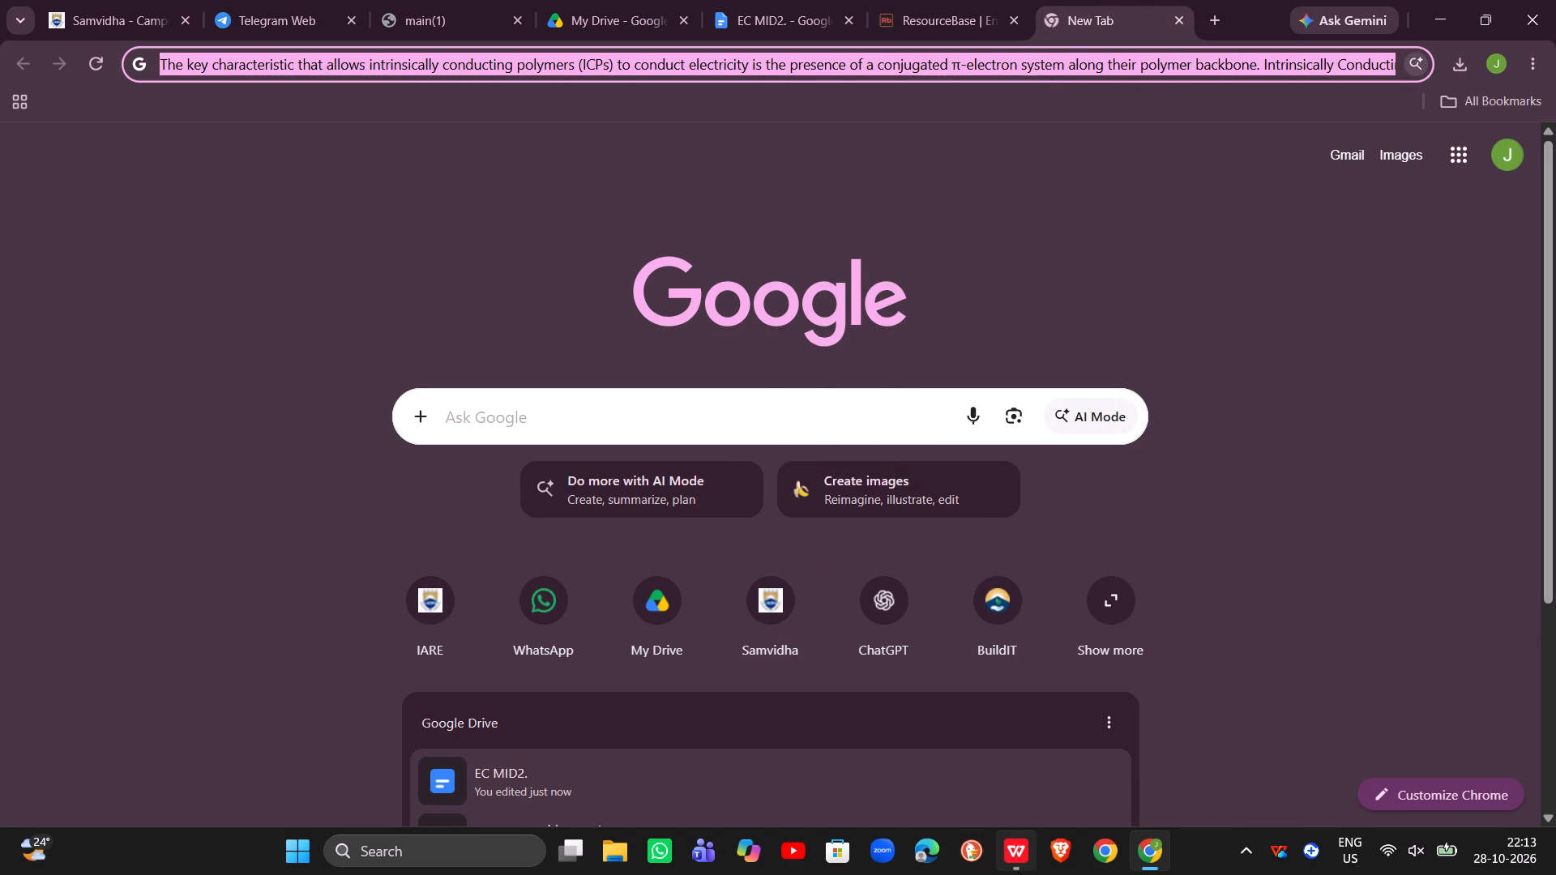
In the presentation, look back through the conducting polymers slides from slide 14 to slide 3 for definition and classification content.
{"action": "left_click", "coordinate": [1015, 864]}
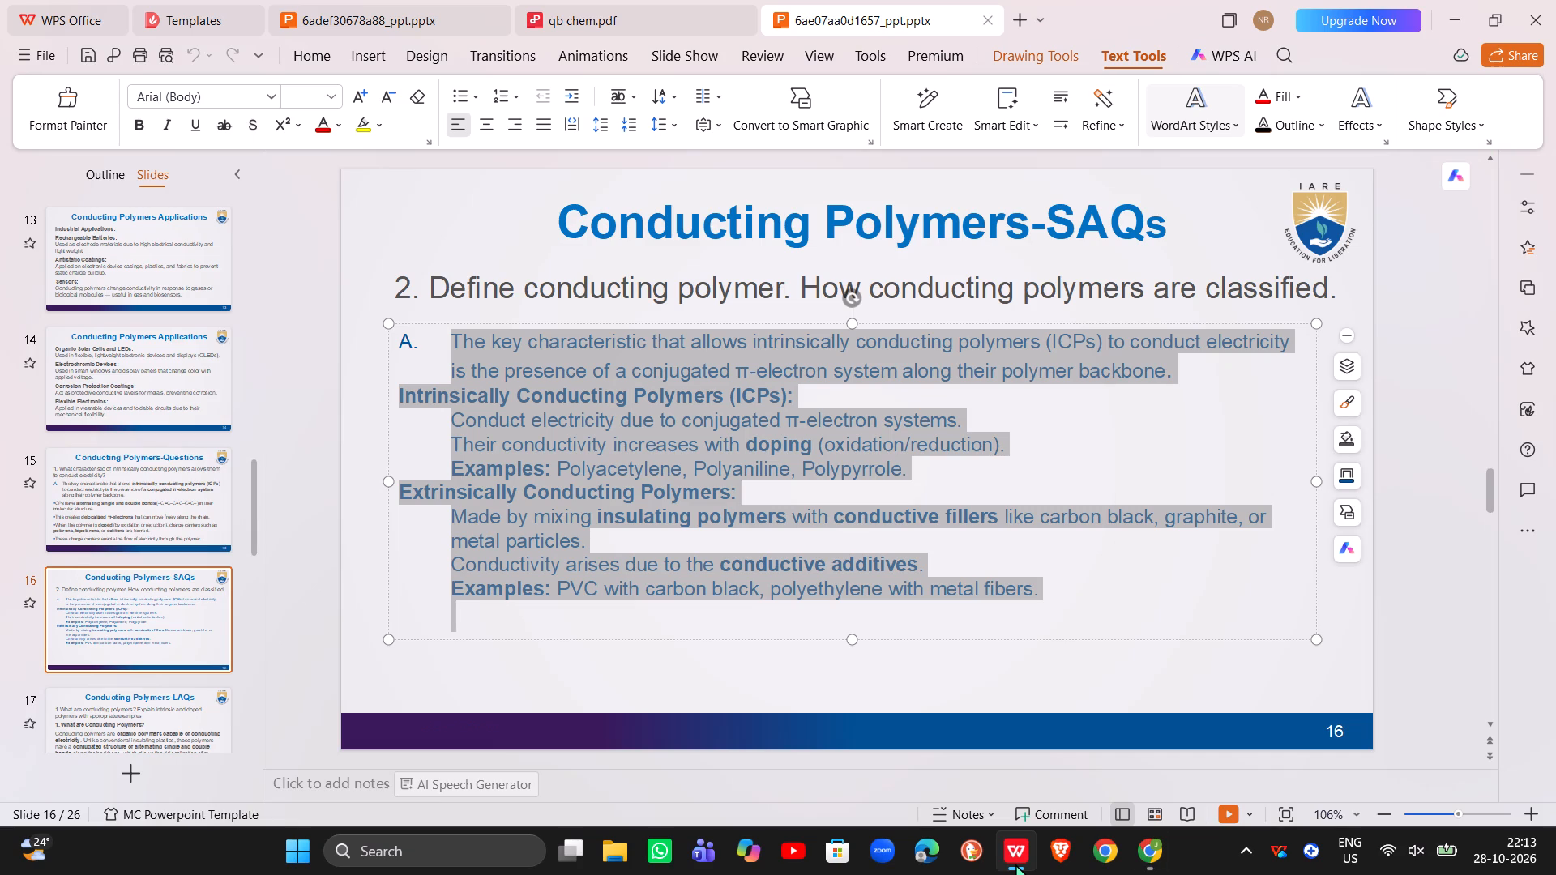
{"action": "left_click", "coordinate": [143, 427]}
{"action": "key", "text": "Up"}
{"action": "key", "text": "Up"}
{"action": "key", "text": "Up"}
{"action": "key", "text": "Up"}
{"action": "key", "text": "Up"}
{"action": "key", "text": "Up"}
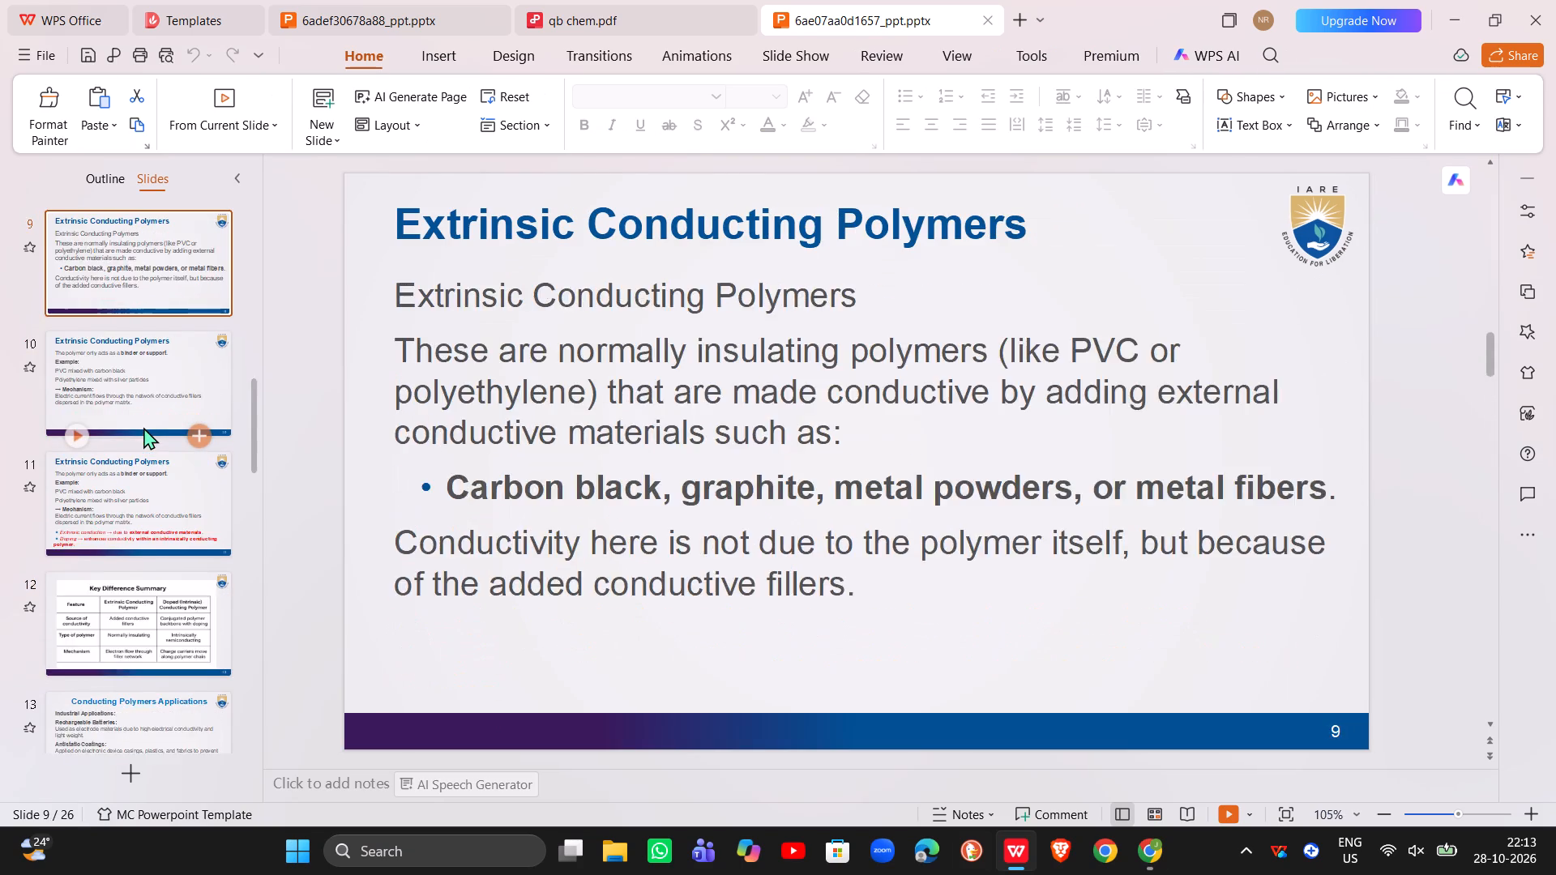
{"action": "key", "text": "Up"}
{"action": "key", "text": "Up"}
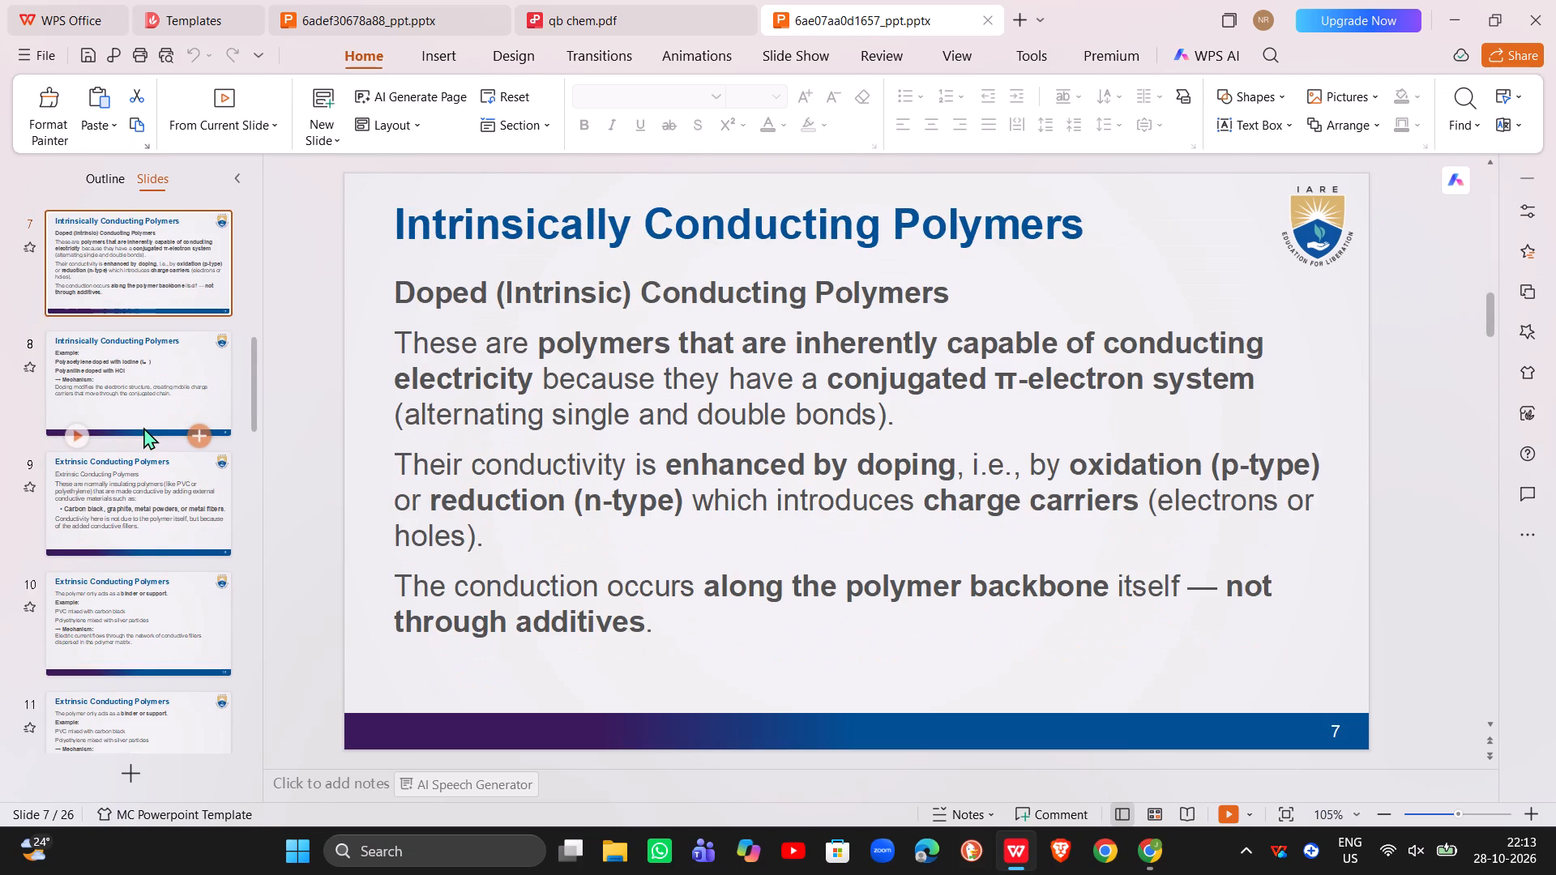
{"action": "key", "text": "Up"}
{"action": "key", "text": "Up"}
{"action": "key", "text": "Up"}
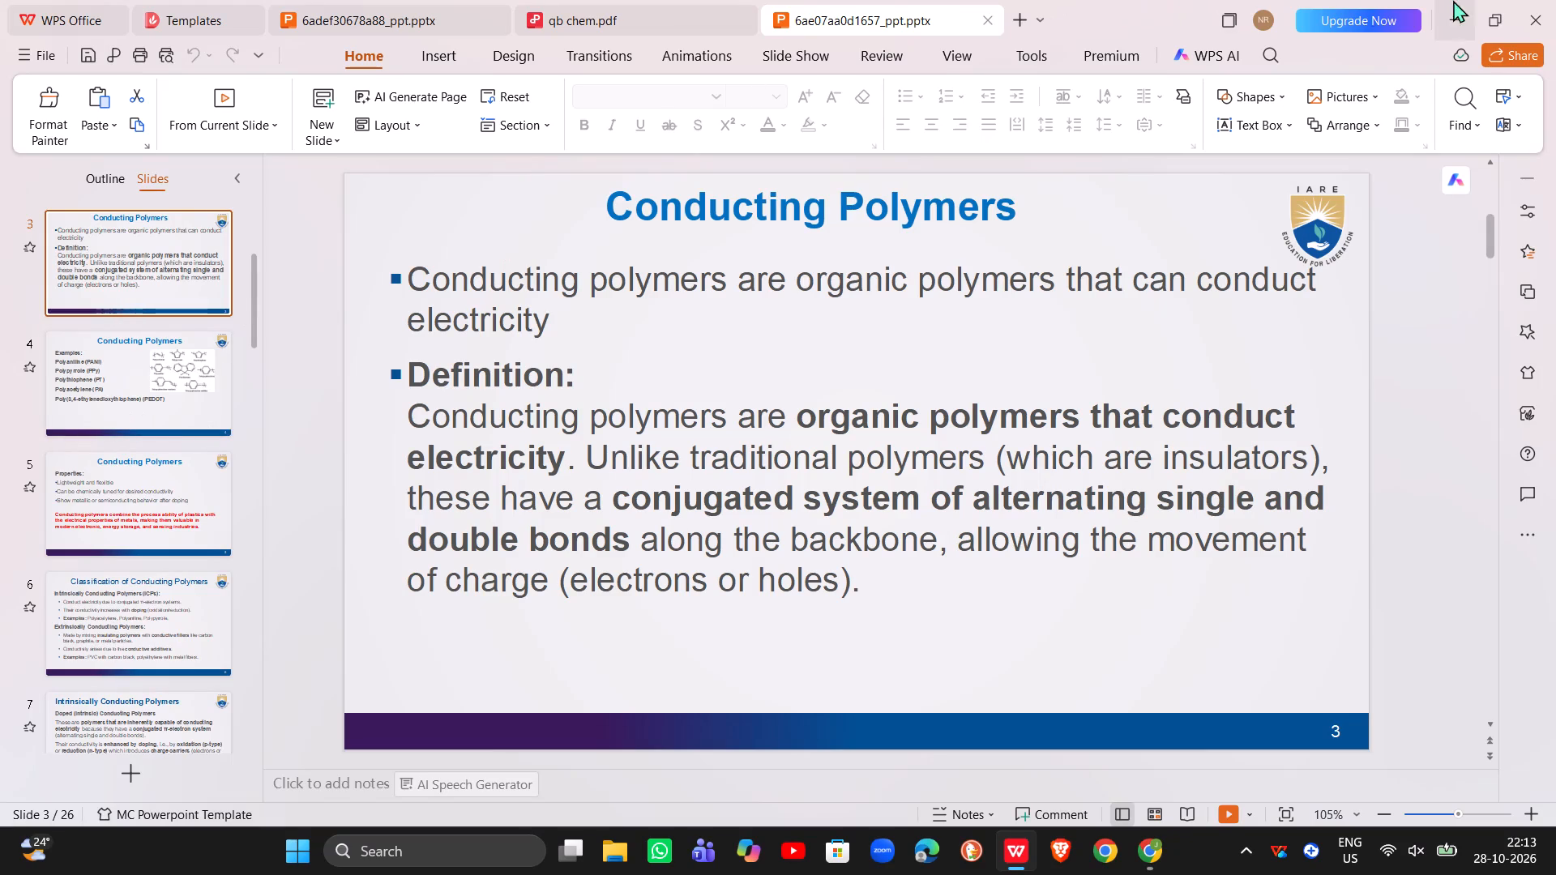
{"action": "left_click", "coordinate": [1472, 3]}
In EC MID2, insert an empty line with bold turned off below the question 9 heading.
{"action": "left_click", "coordinate": [782, 0]}
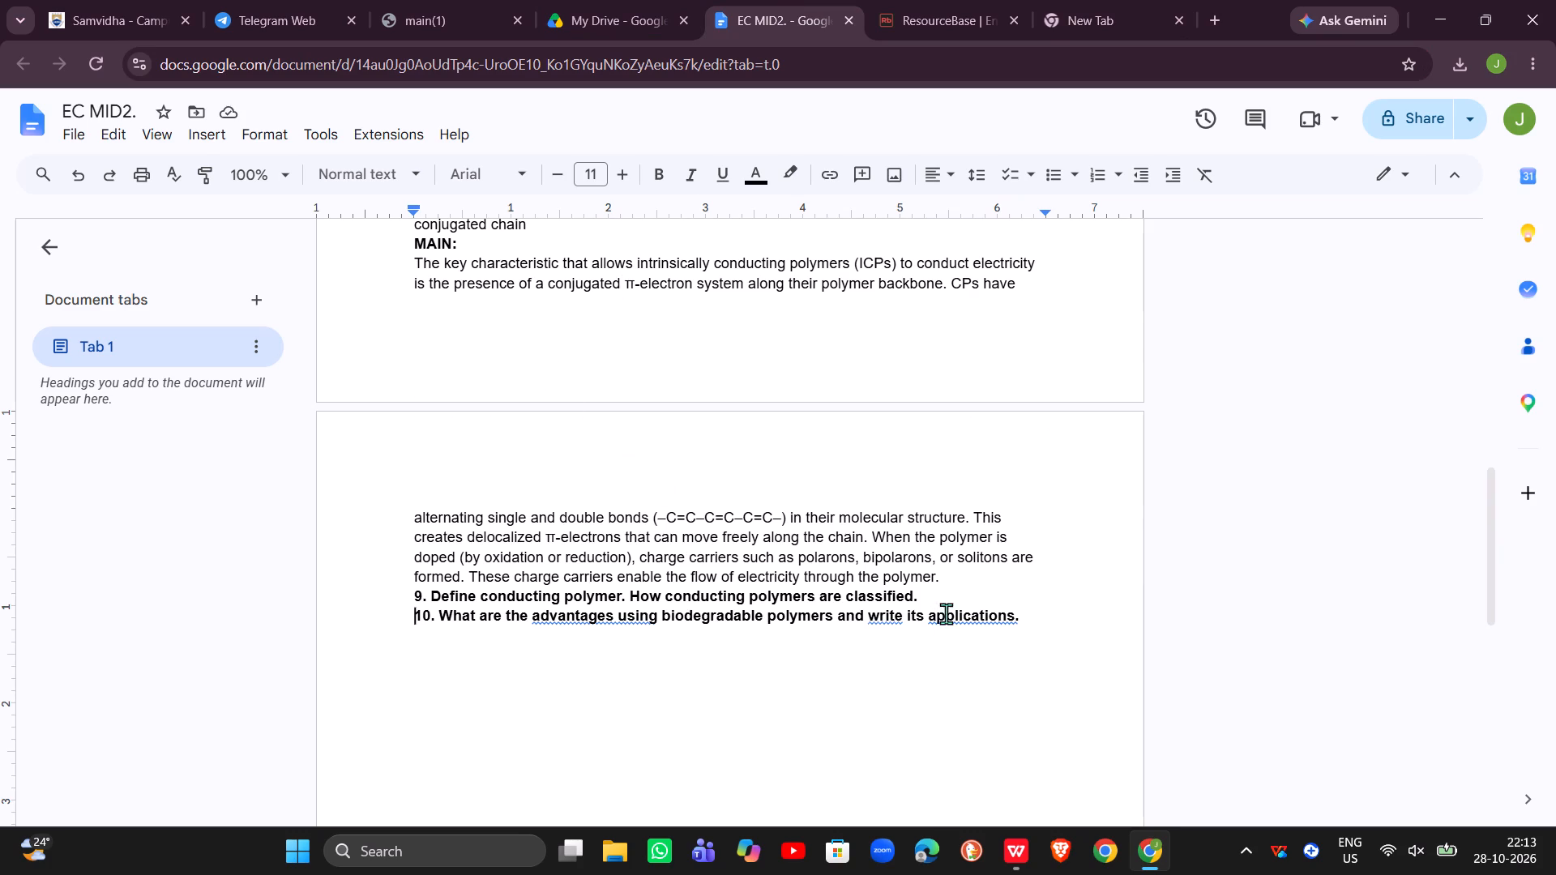
{"action": "left_click", "coordinate": [945, 588]}
{"action": "key", "text": "Return"}
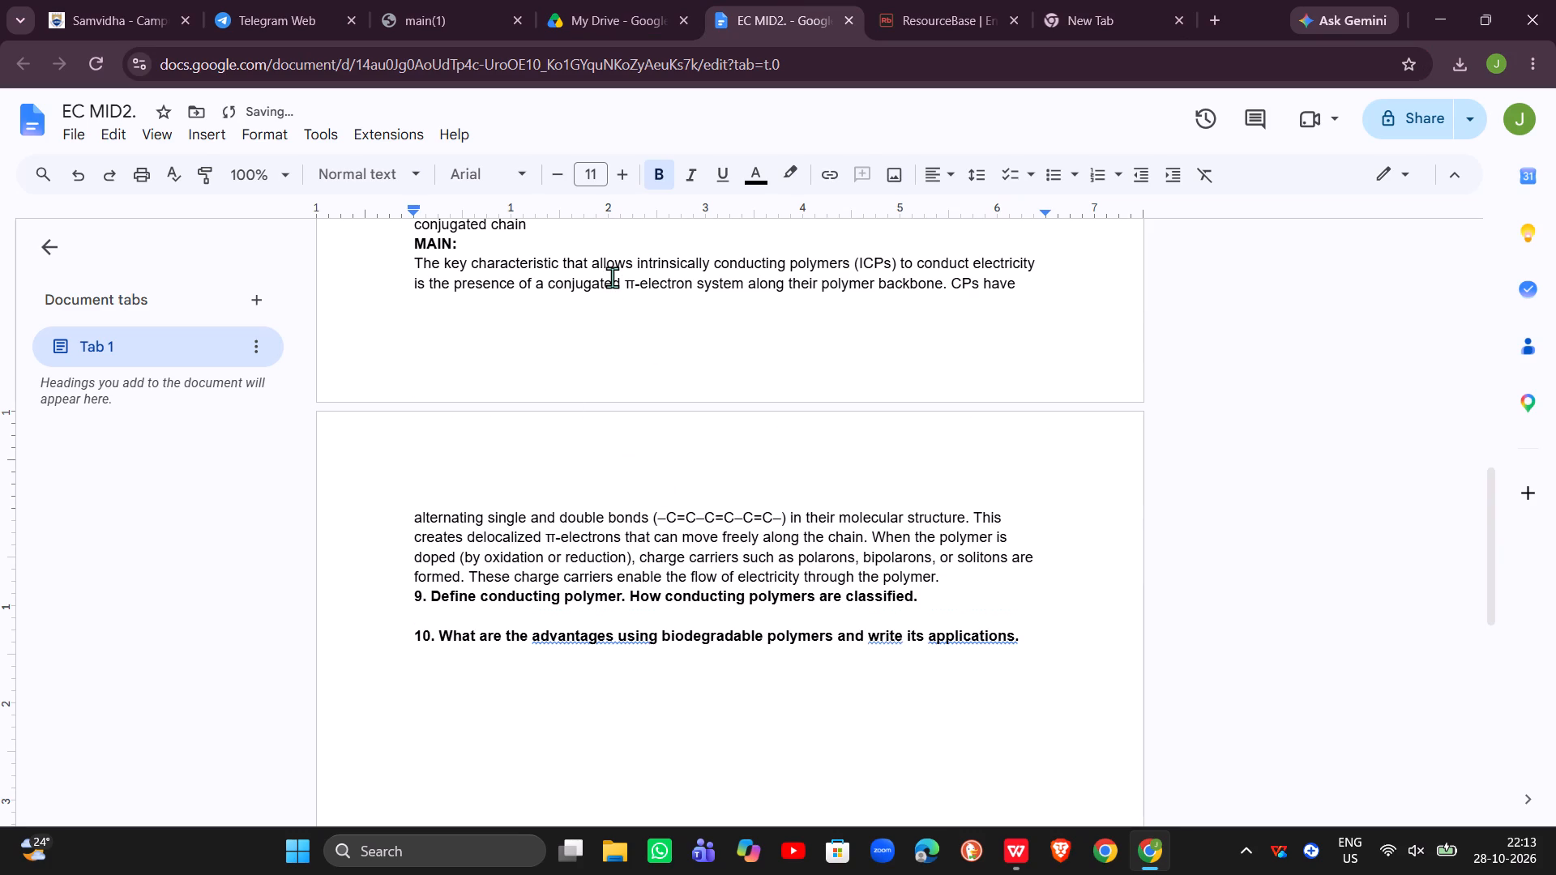
{"action": "left_click", "coordinate": [654, 175]}
Copy the conducting polymers definition paragraph from question 6's answer and paste it under the question 9 heading.
{"action": "scroll", "coordinate": [624, 409], "scroll_direction": "up", "scroll_amount": 3}
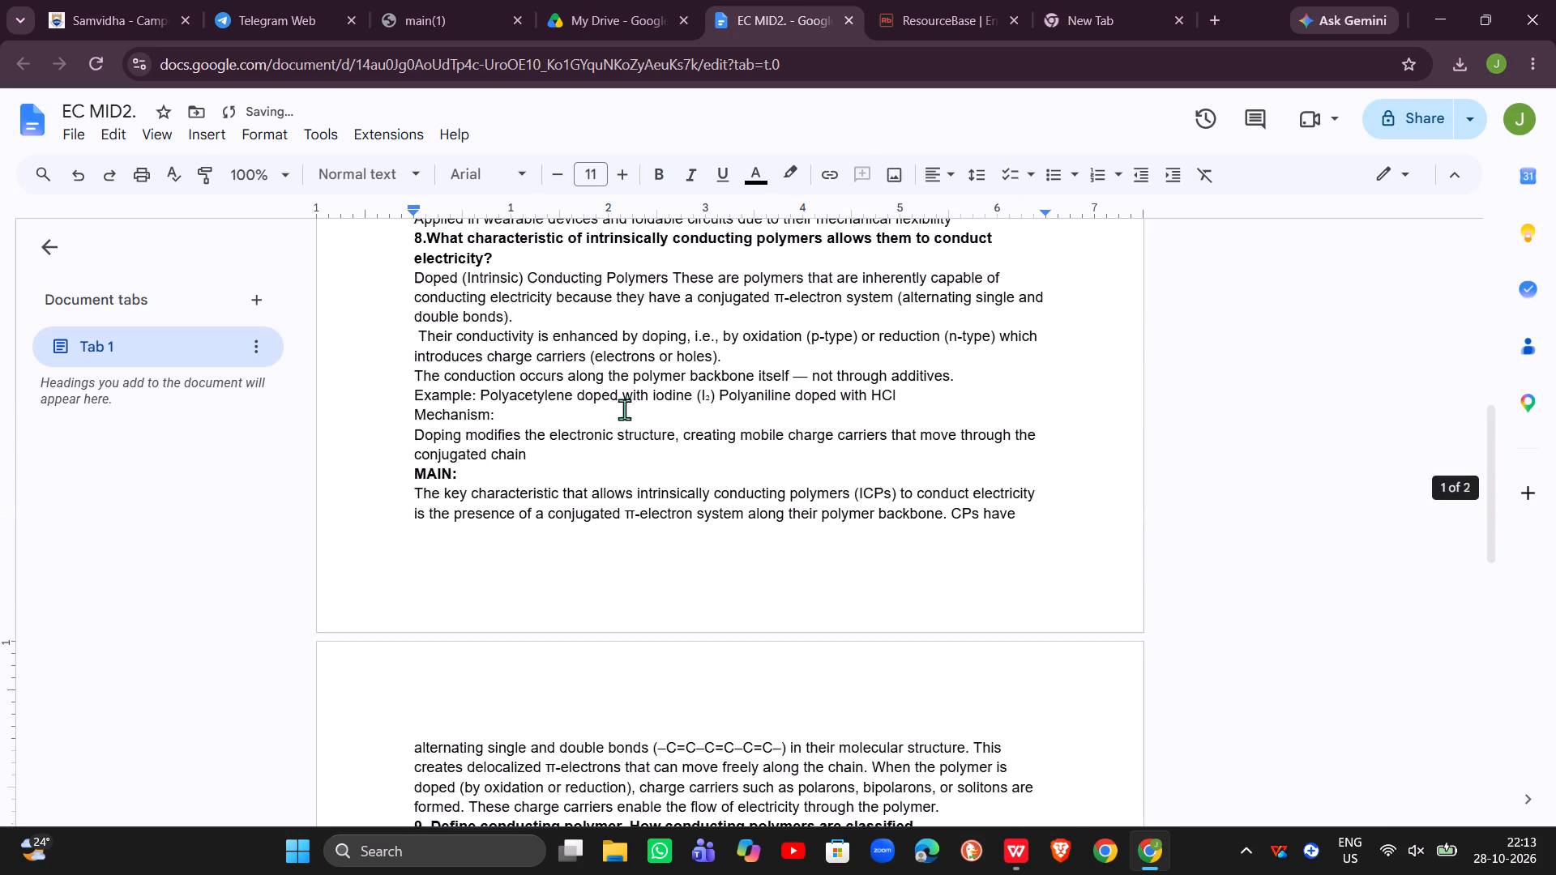
{"action": "scroll", "coordinate": [624, 409], "scroll_direction": "up", "scroll_amount": 5}
{"action": "left_click_drag", "start_coordinate": [407, 415], "coordinate": [901, 473]}
{"action": "key", "text": "ctrl+c"}
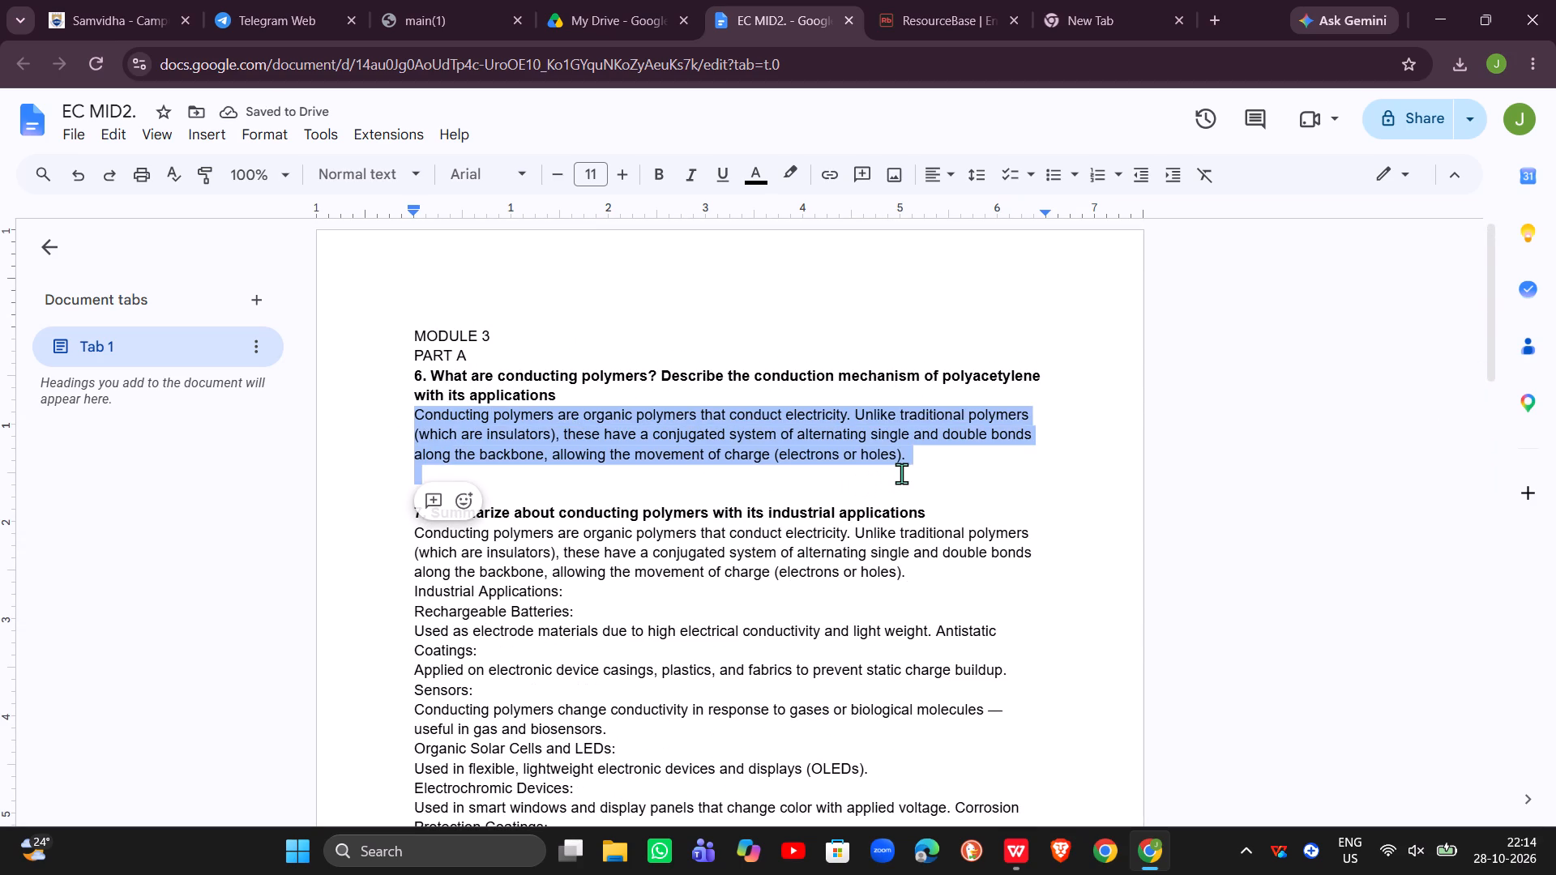
{"action": "scroll", "coordinate": [719, 552], "scroll_direction": "down", "scroll_amount": 6}
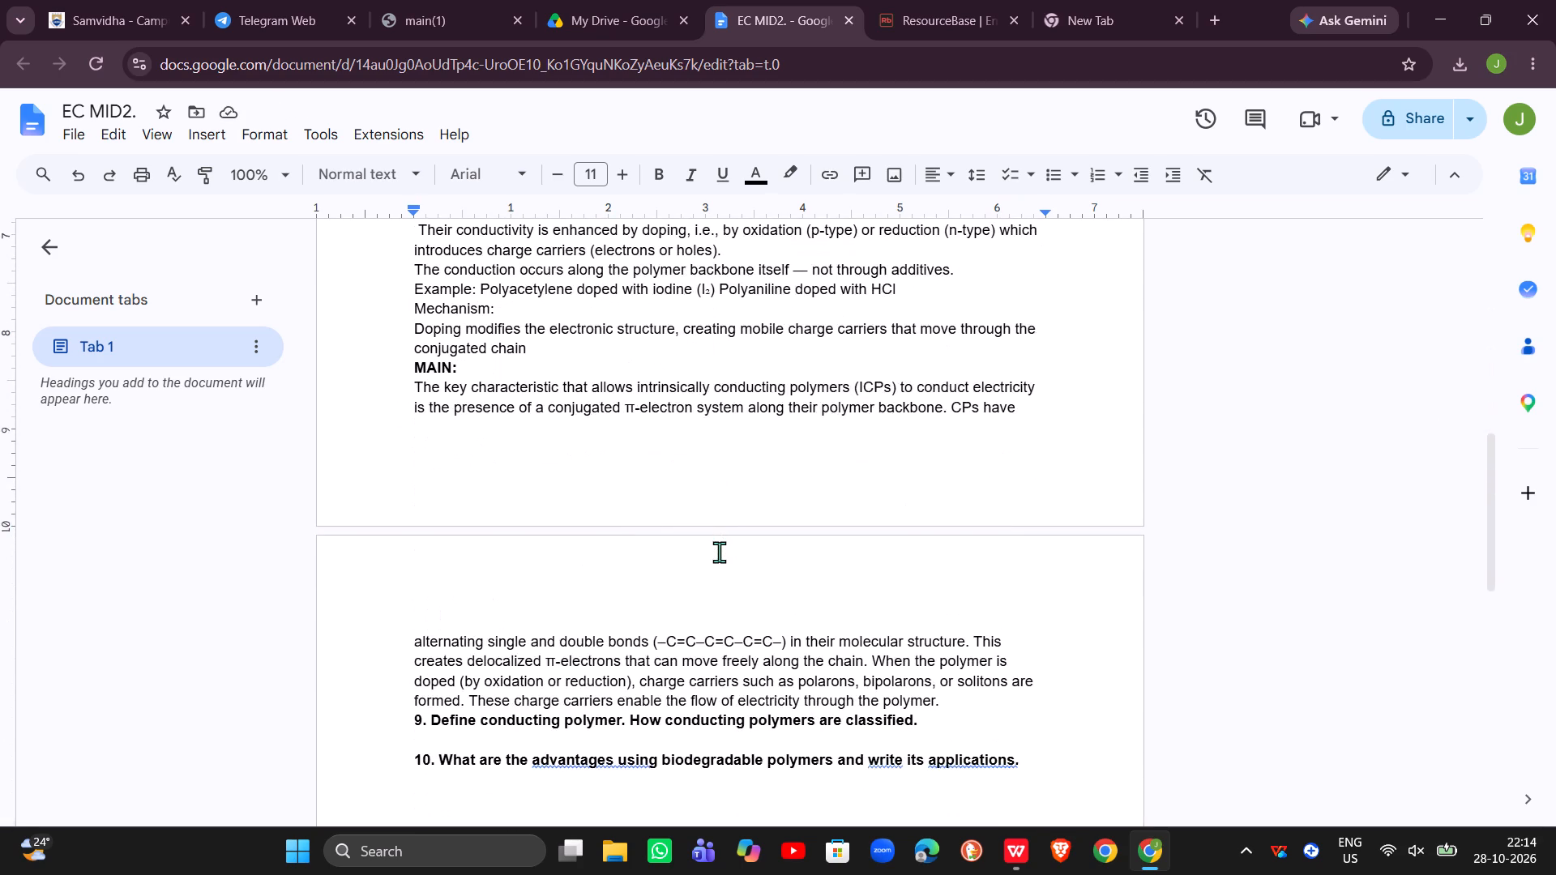
{"action": "scroll", "coordinate": [719, 552], "scroll_direction": "down", "scroll_amount": 2}
{"action": "left_click", "coordinate": [484, 561]}
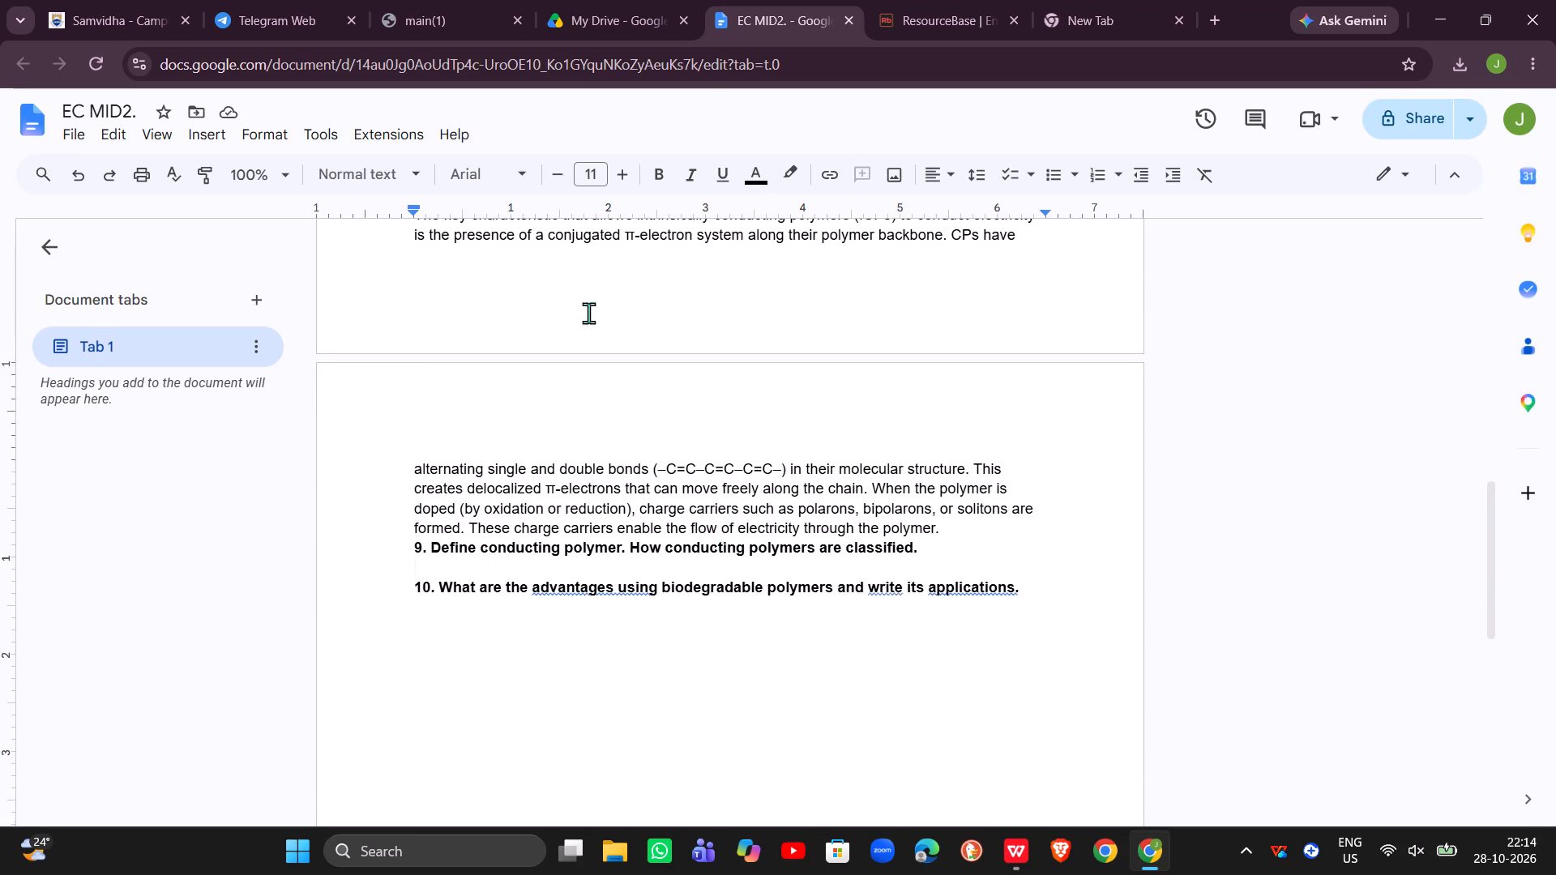
{"action": "key", "text": "ctrl+v"}
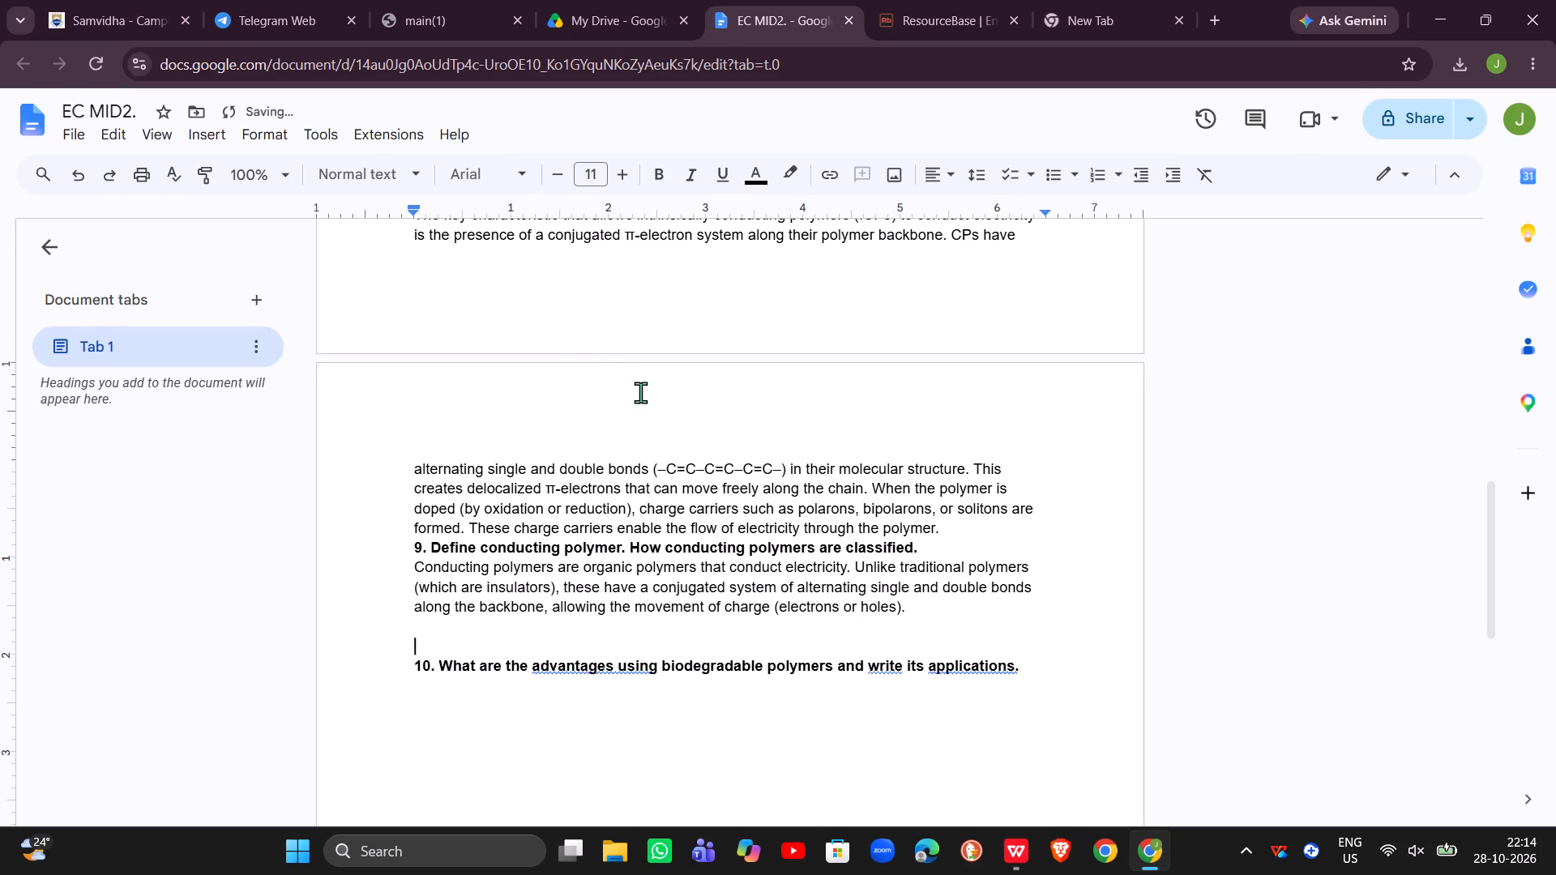
Copy question 8's answer from "Doped (Intrinsic) Conducting Polymers" through the mechanism text and paste it under a new "CLASSIFICATION:" line in question 9.
{"action": "scroll", "coordinate": [690, 491], "scroll_direction": "up", "scroll_amount": 5}
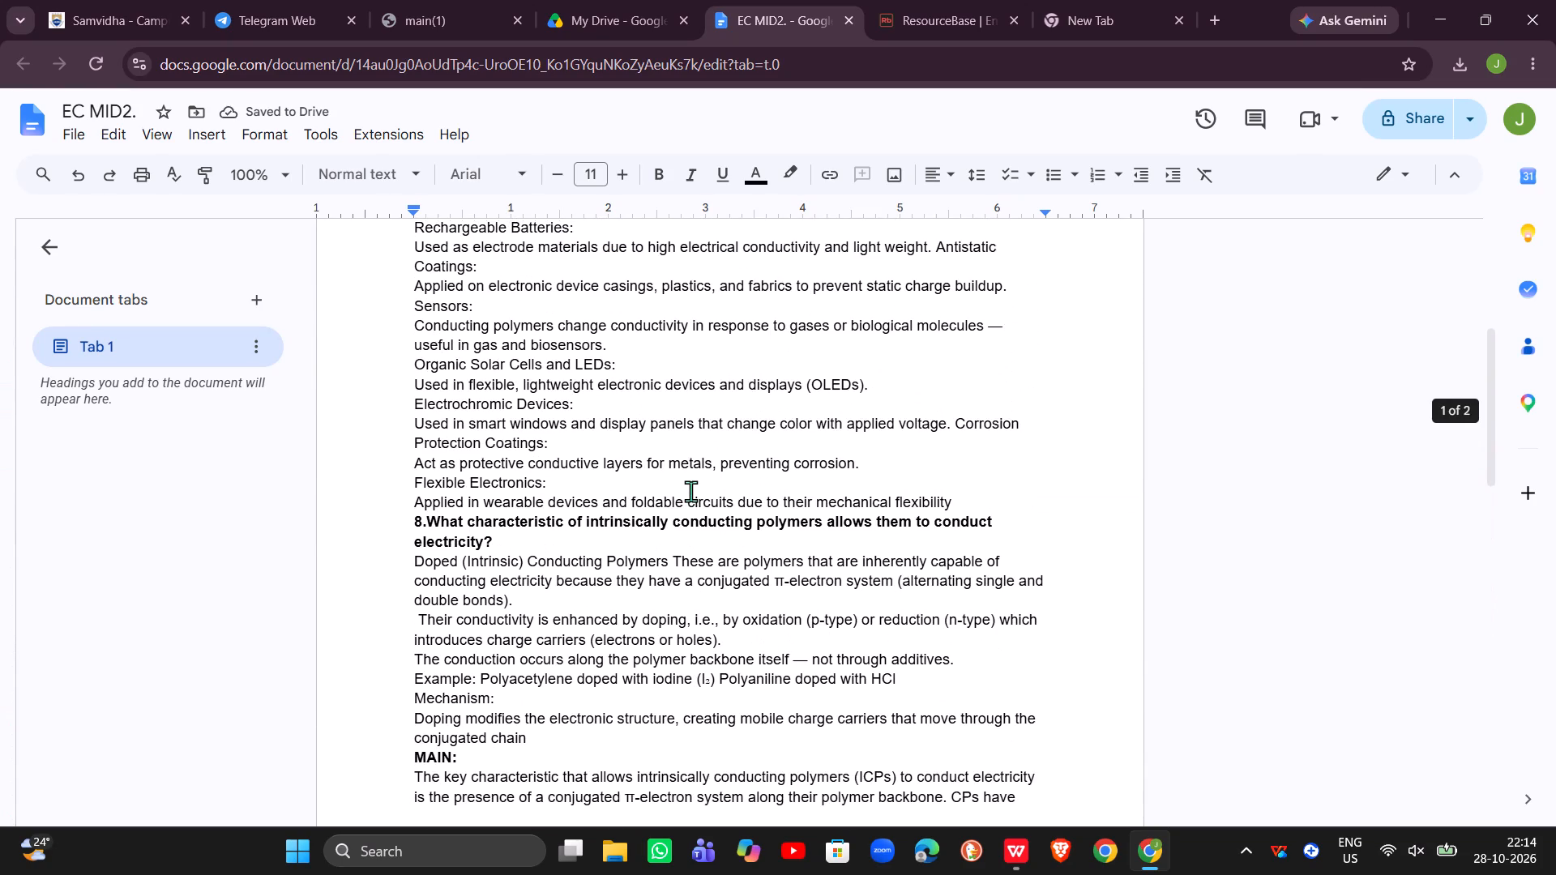
{"action": "left_click_drag", "start_coordinate": [416, 533], "coordinate": [699, 715]}
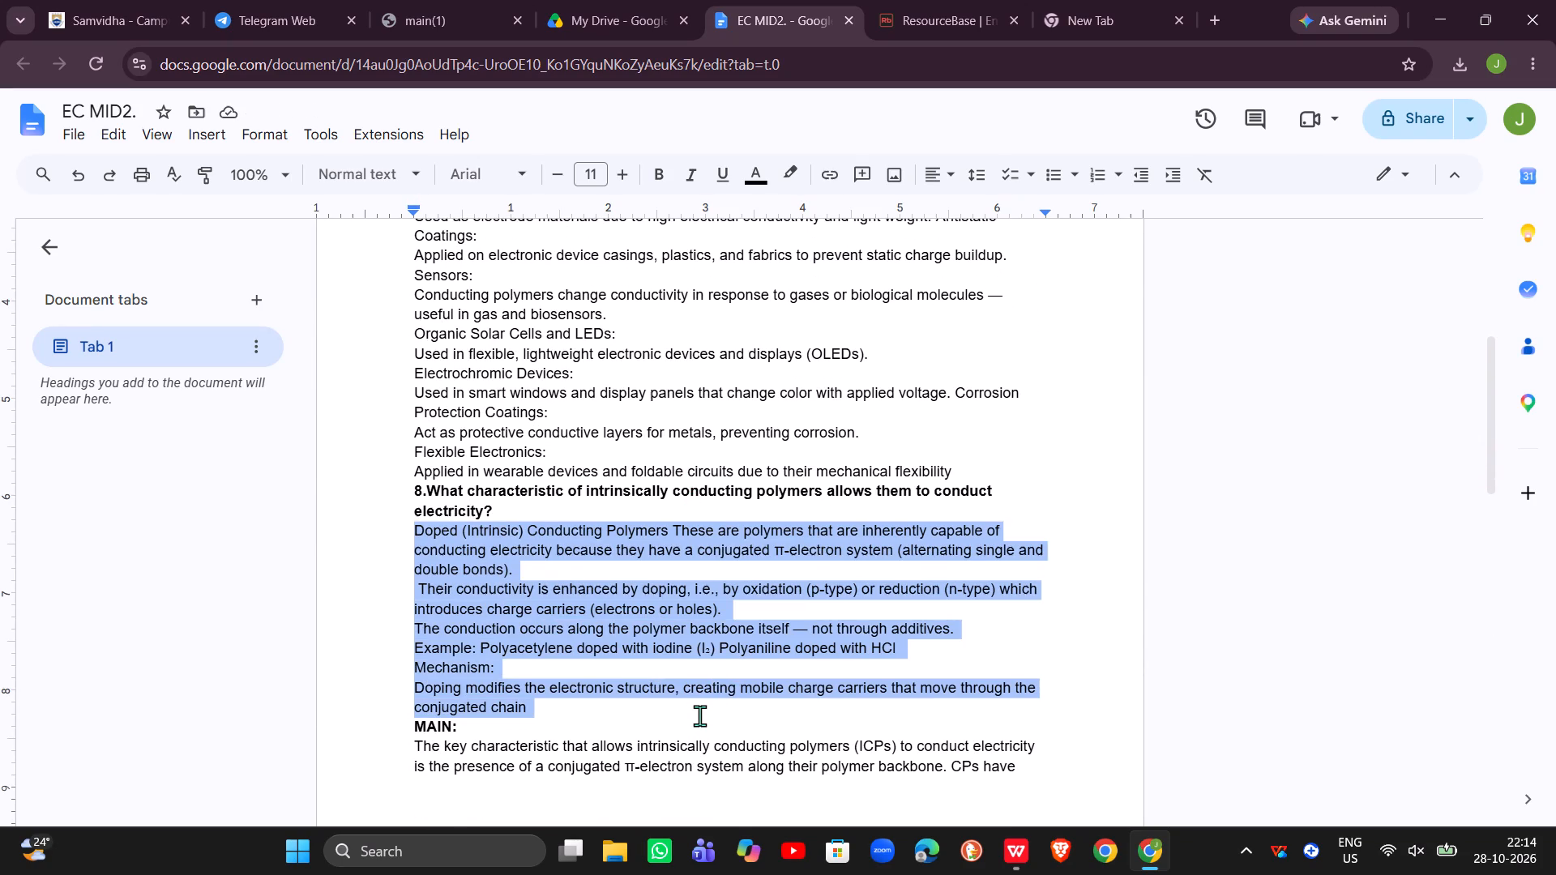
{"action": "key", "text": "ctrl+c"}
{"action": "scroll", "coordinate": [699, 715], "scroll_direction": "down", "scroll_amount": 4}
{"action": "left_click", "coordinate": [699, 715]}
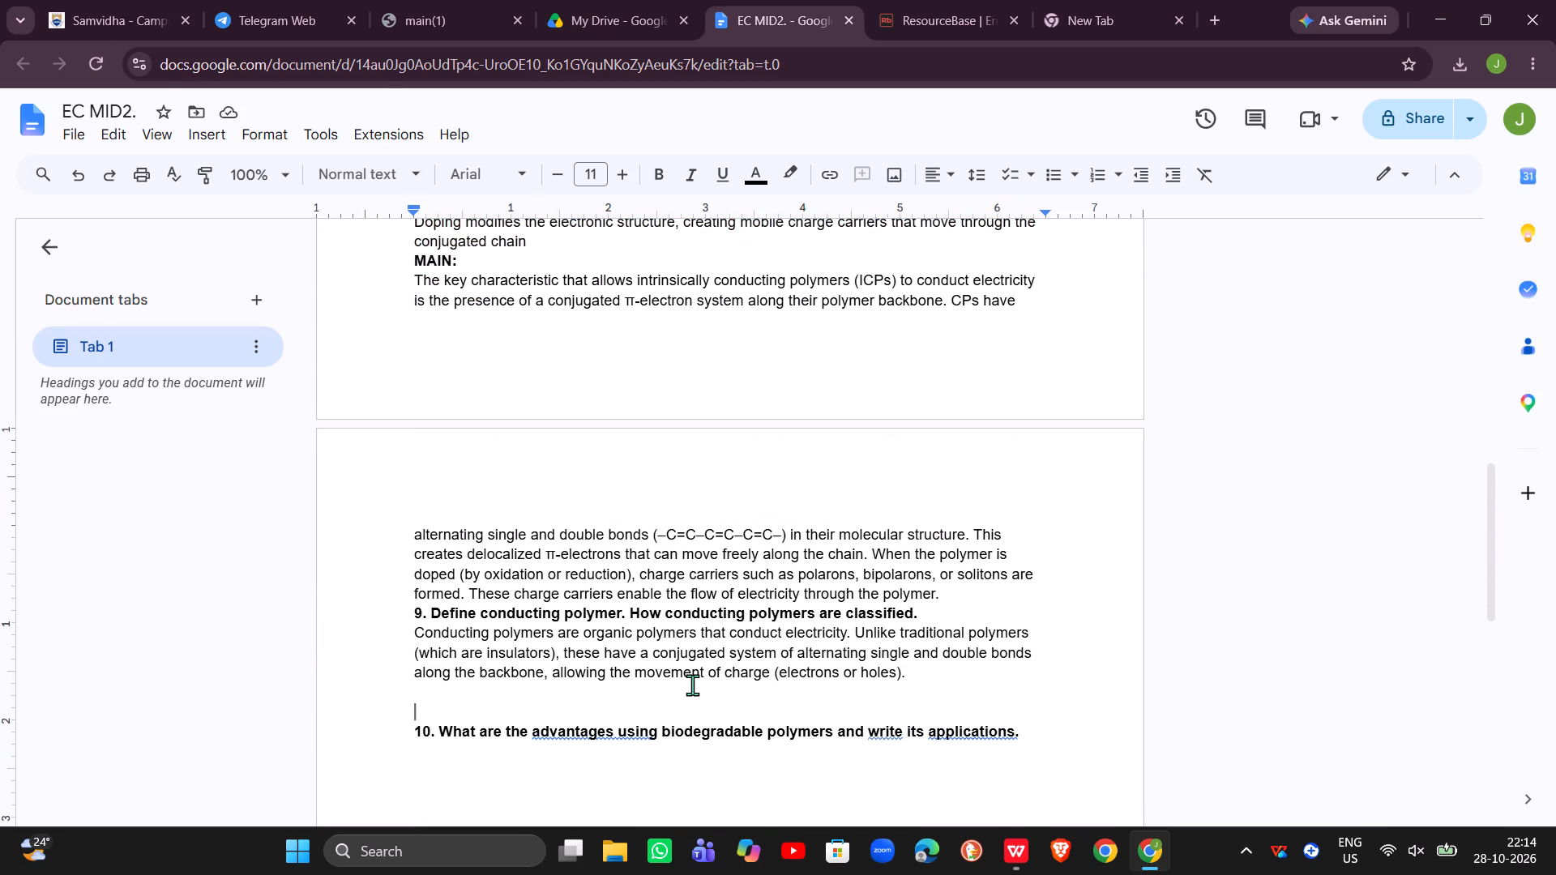
{"action": "type", "text": "cla"}
{"action": "key", "text": "BackSpace"}
{"action": "key", "text": "BackSpace"}
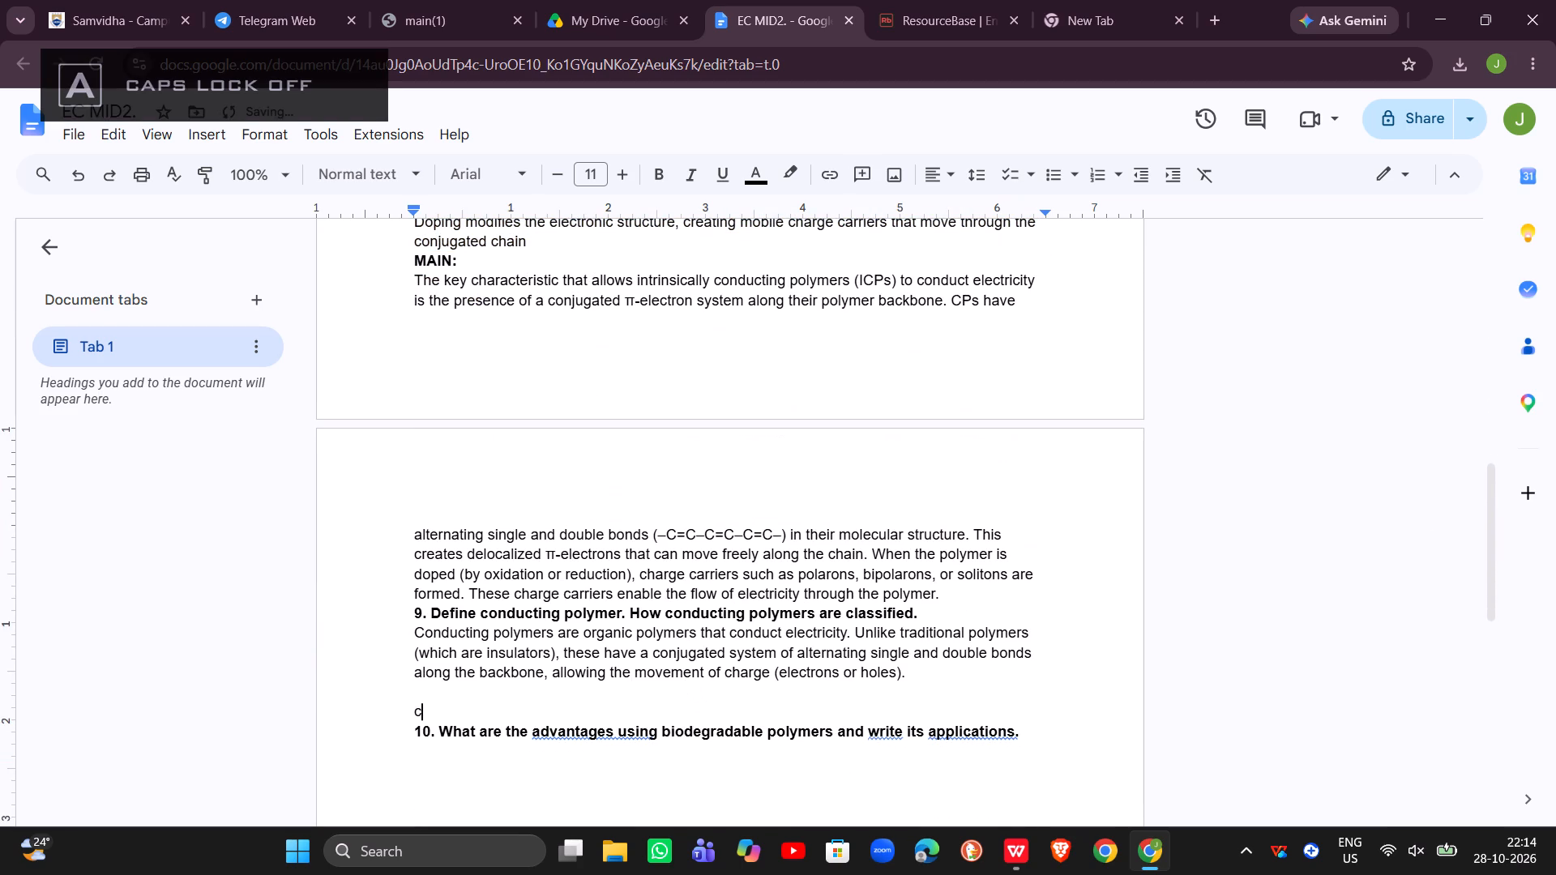
{"action": "type", "text": "CLASSIFICATION:"}
{"action": "key", "text": "Return"}
{"action": "key", "text": "ctrl+v"}
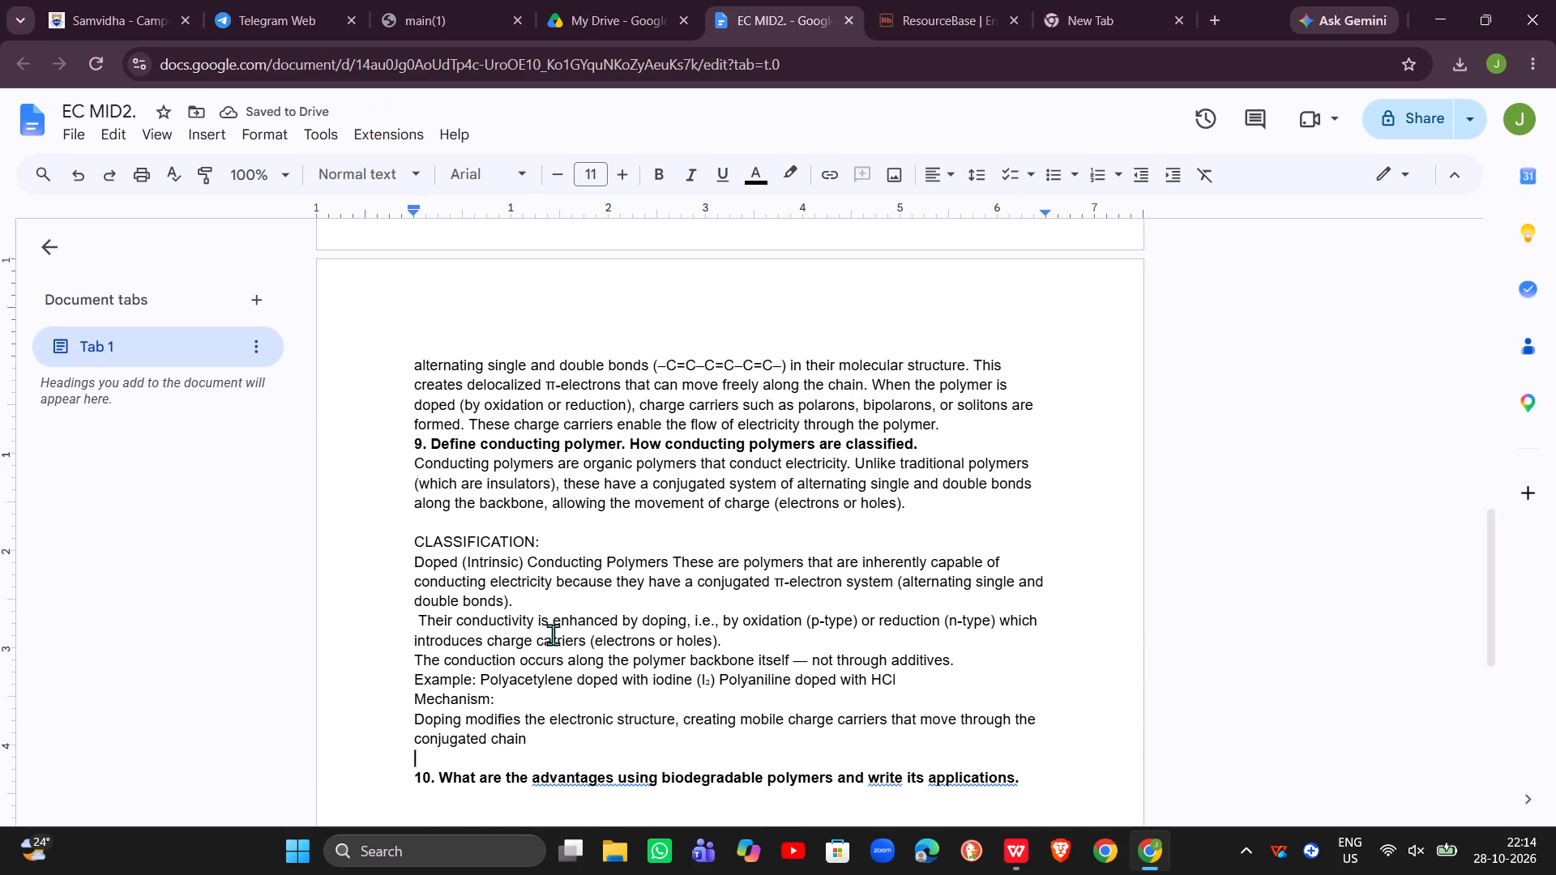
Number the Doped (Intrinsic) paragraph "1." without list indentation, and add a line numbered "2." after its mechanism text.
{"action": "left_click", "coordinate": [400, 563]}
{"action": "type", "text": "1."}
{"action": "key", "text": "space"}
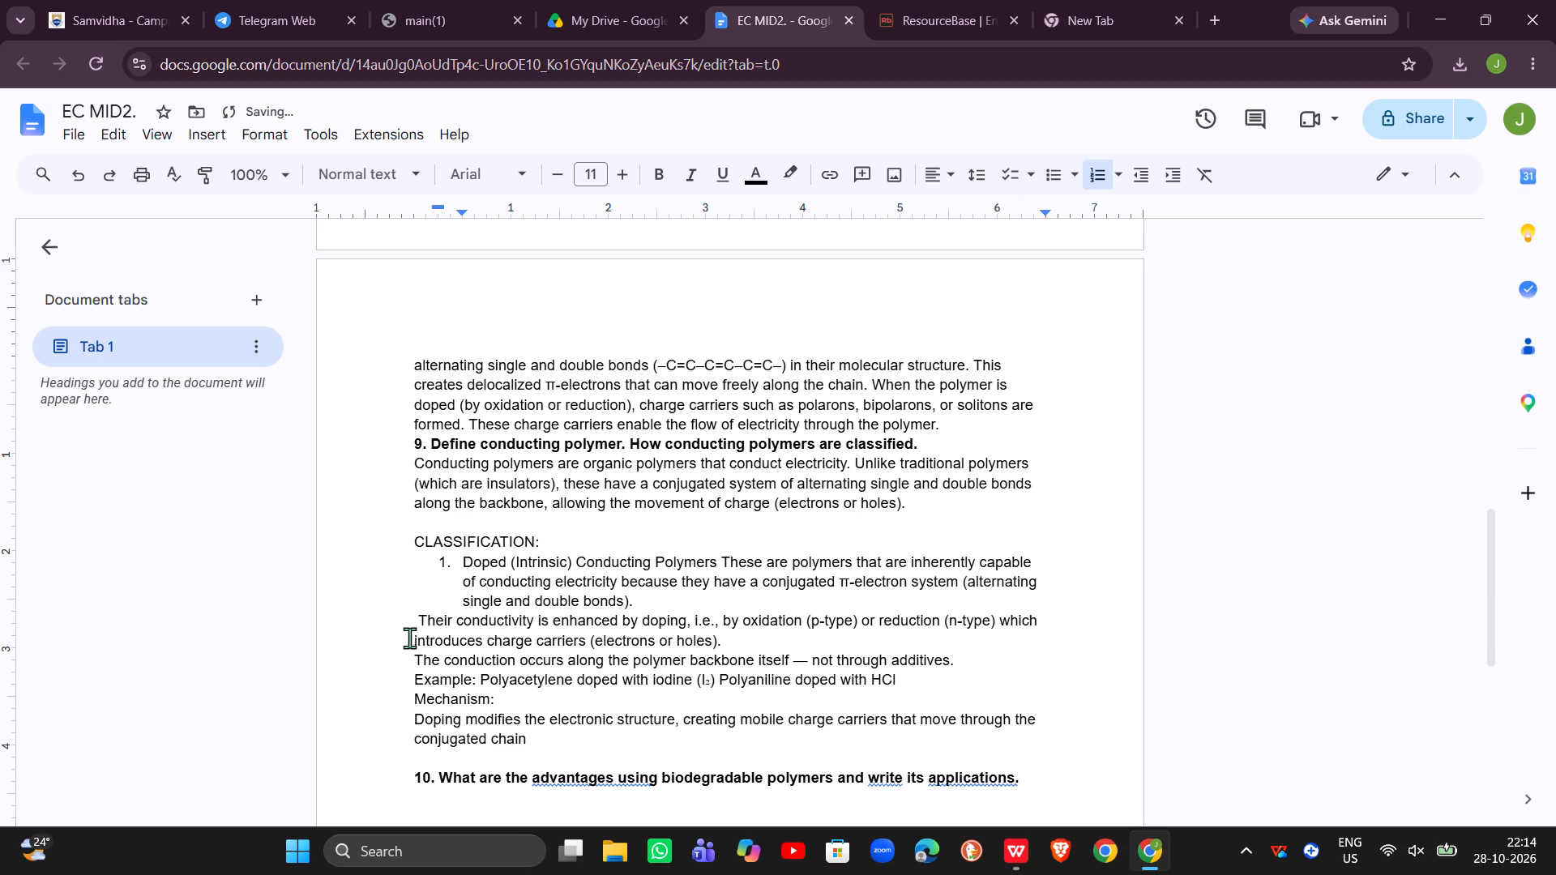
{"action": "key", "text": "BackSpace"}
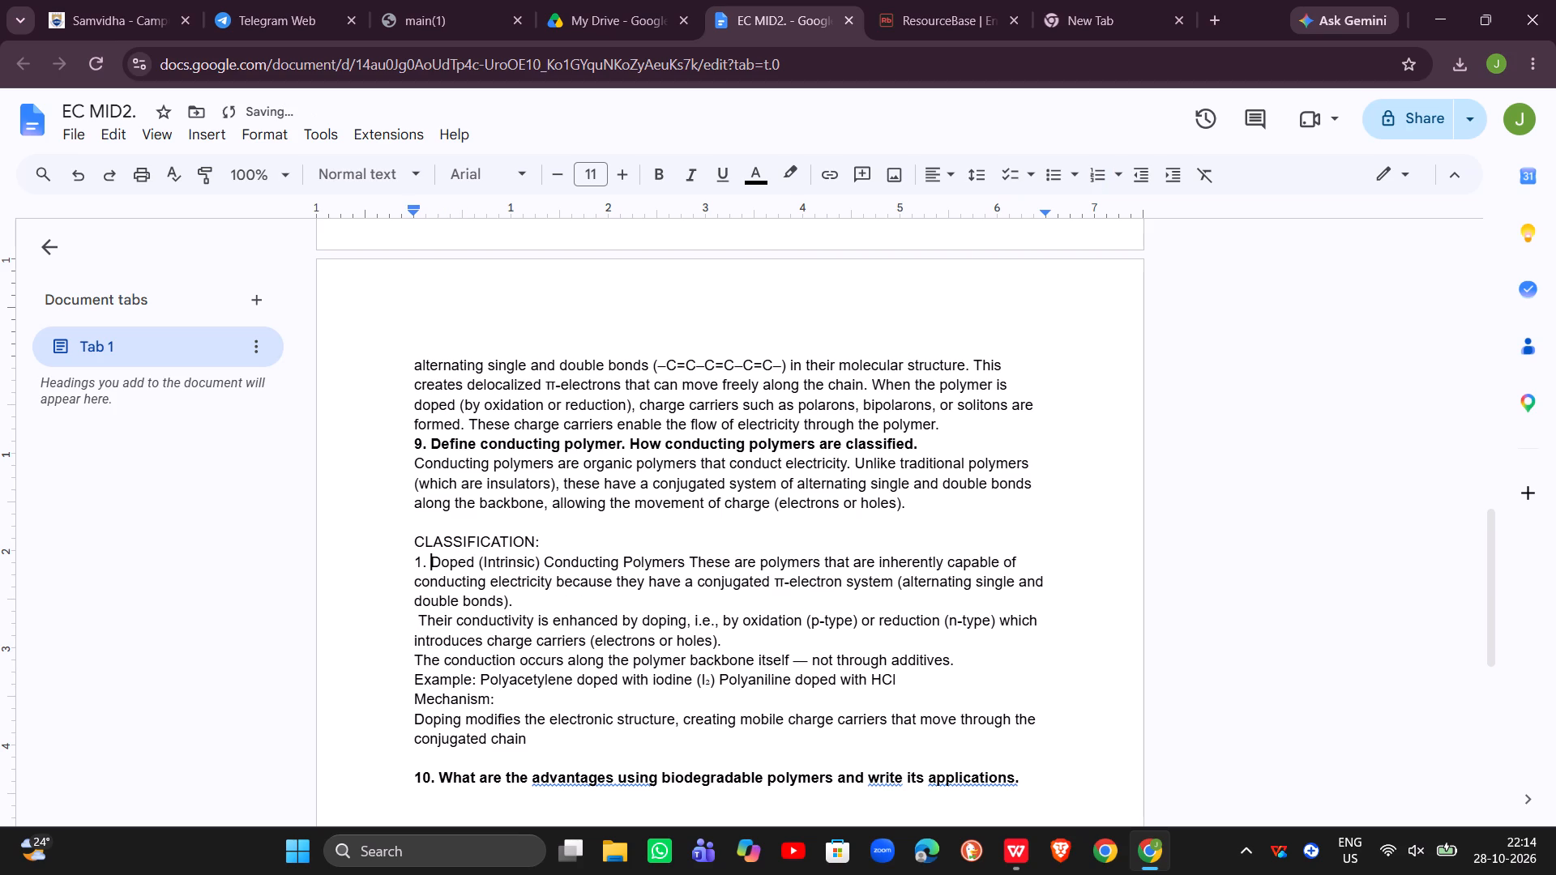
{"action": "left_click", "coordinate": [545, 734]}
{"action": "key", "text": "Return"}
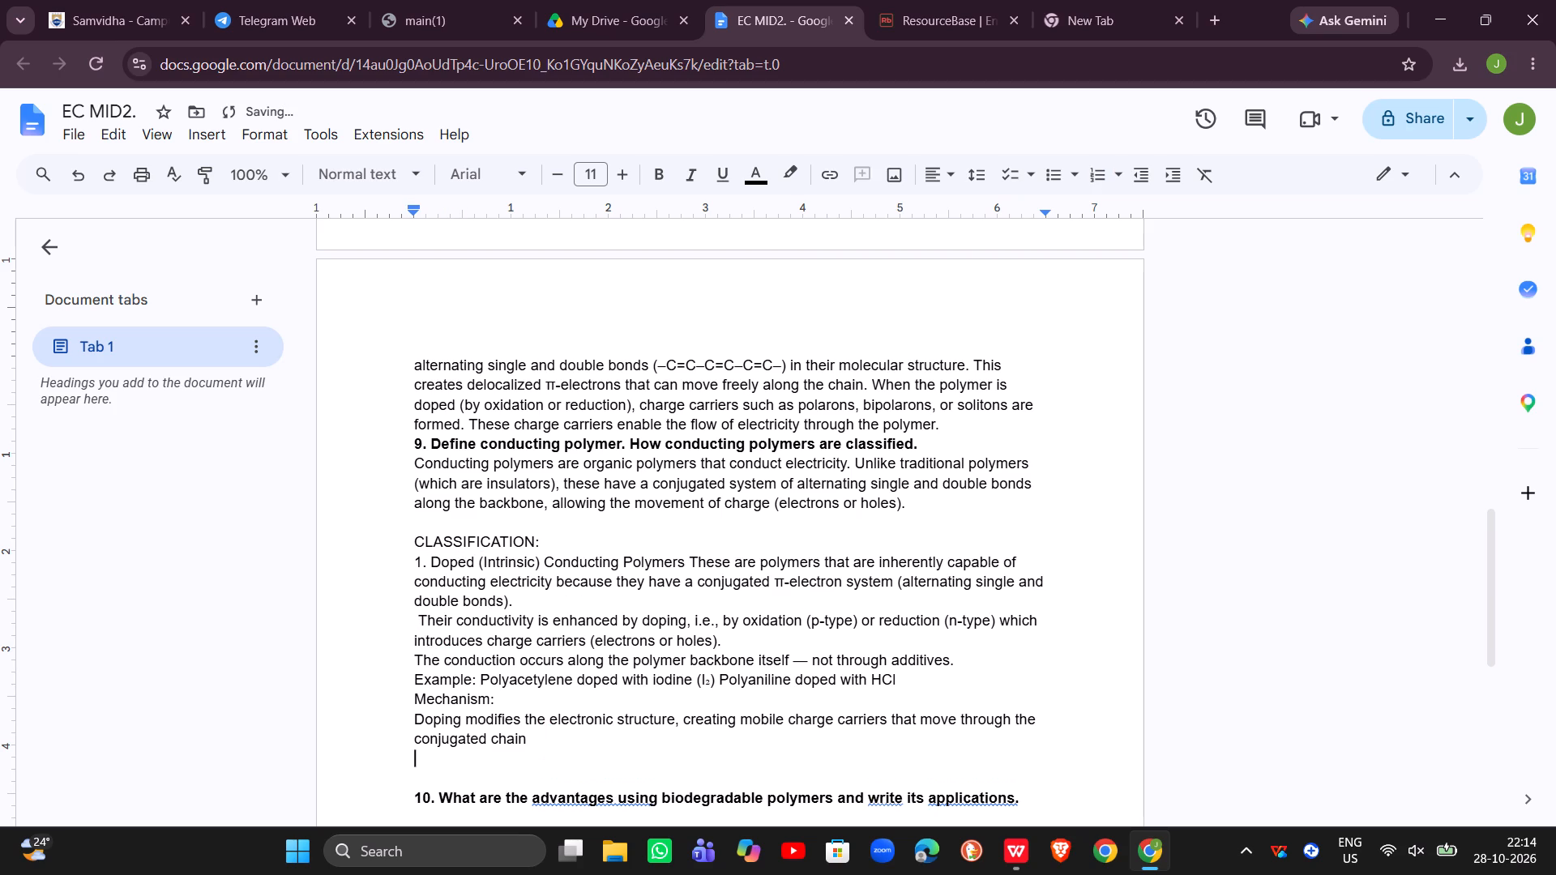
{"action": "type", "text": "2."}
Copy the Extrinsic Conducting Polymers text from slide 9 of the WPS presentation and paste it as plain text into the blank browser tab.
{"action": "left_click", "coordinate": [1008, 856]}
{"action": "left_click", "coordinate": [167, 362]}
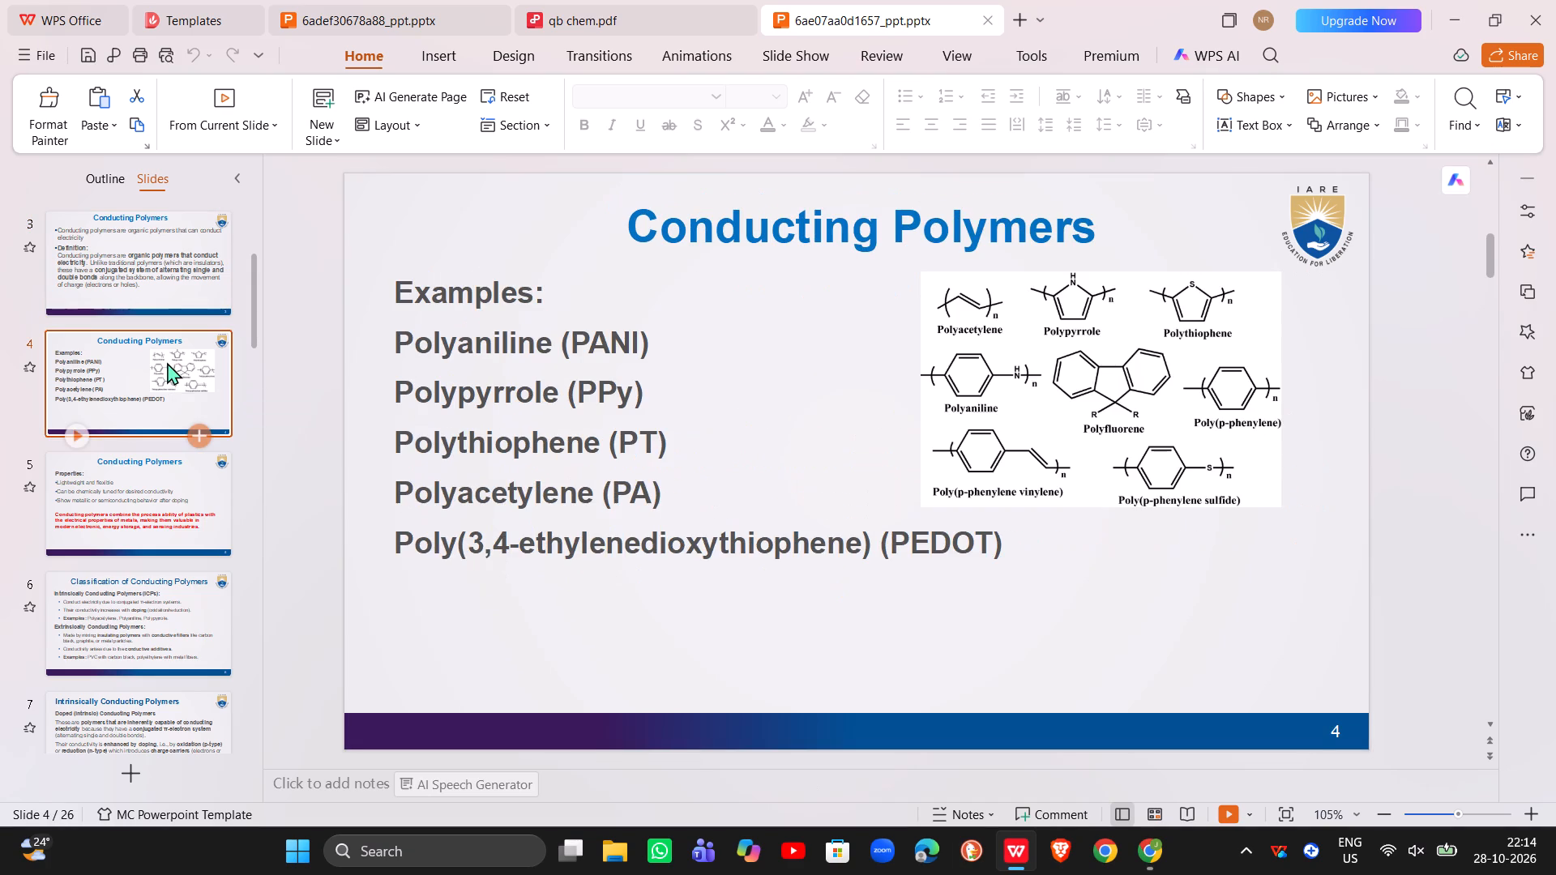
{"action": "key", "text": "Down"}
{"action": "key", "text": "Down"}
{"action": "key", "text": "Down"}
{"action": "key", "text": "Down"}
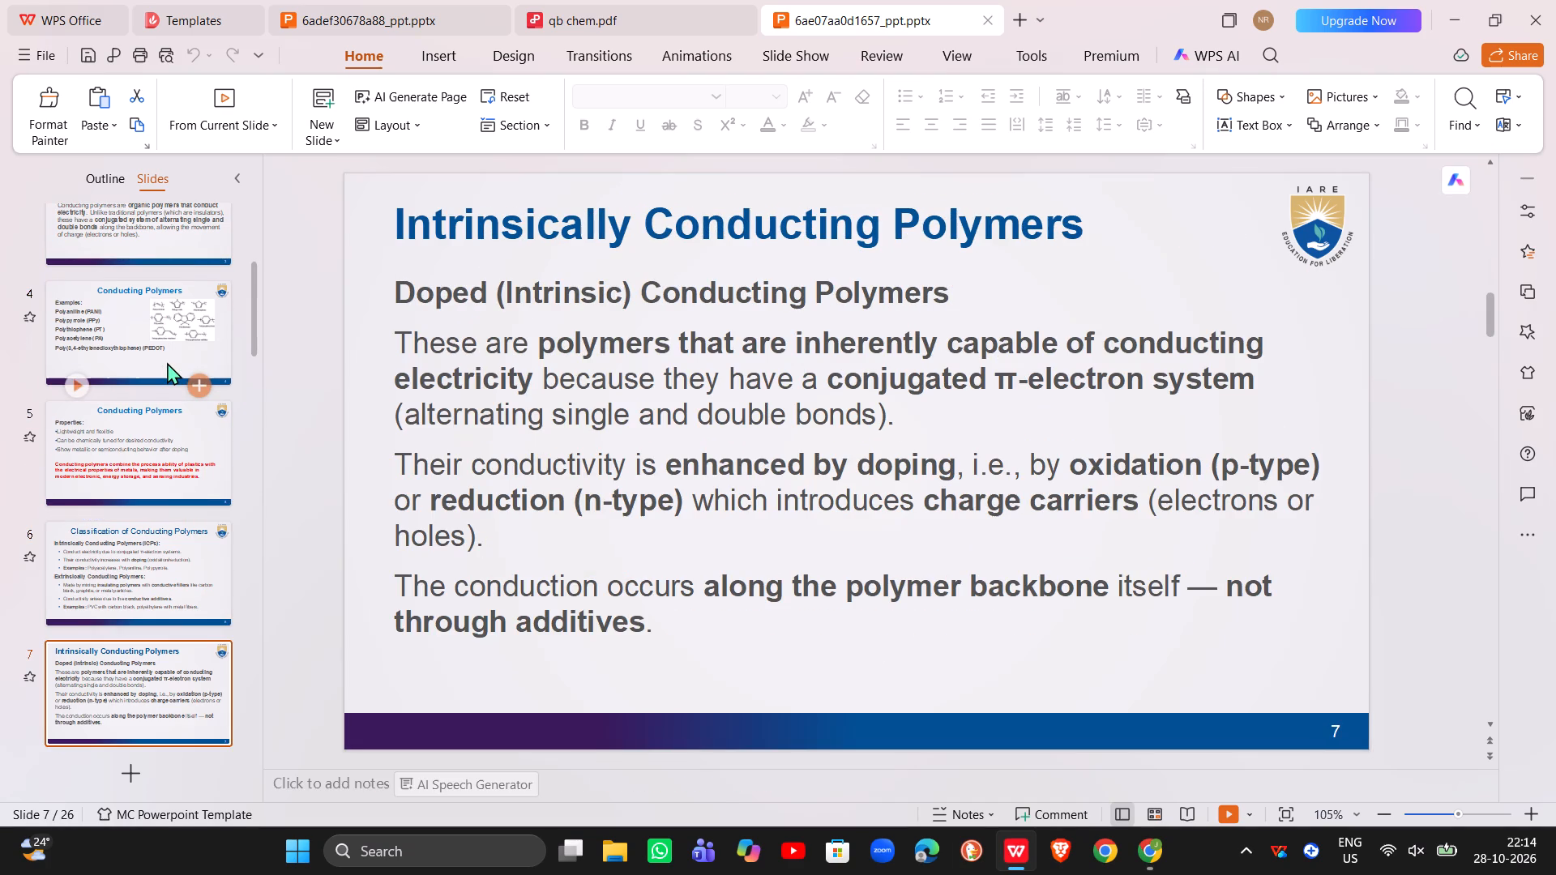
{"action": "key", "text": "Down"}
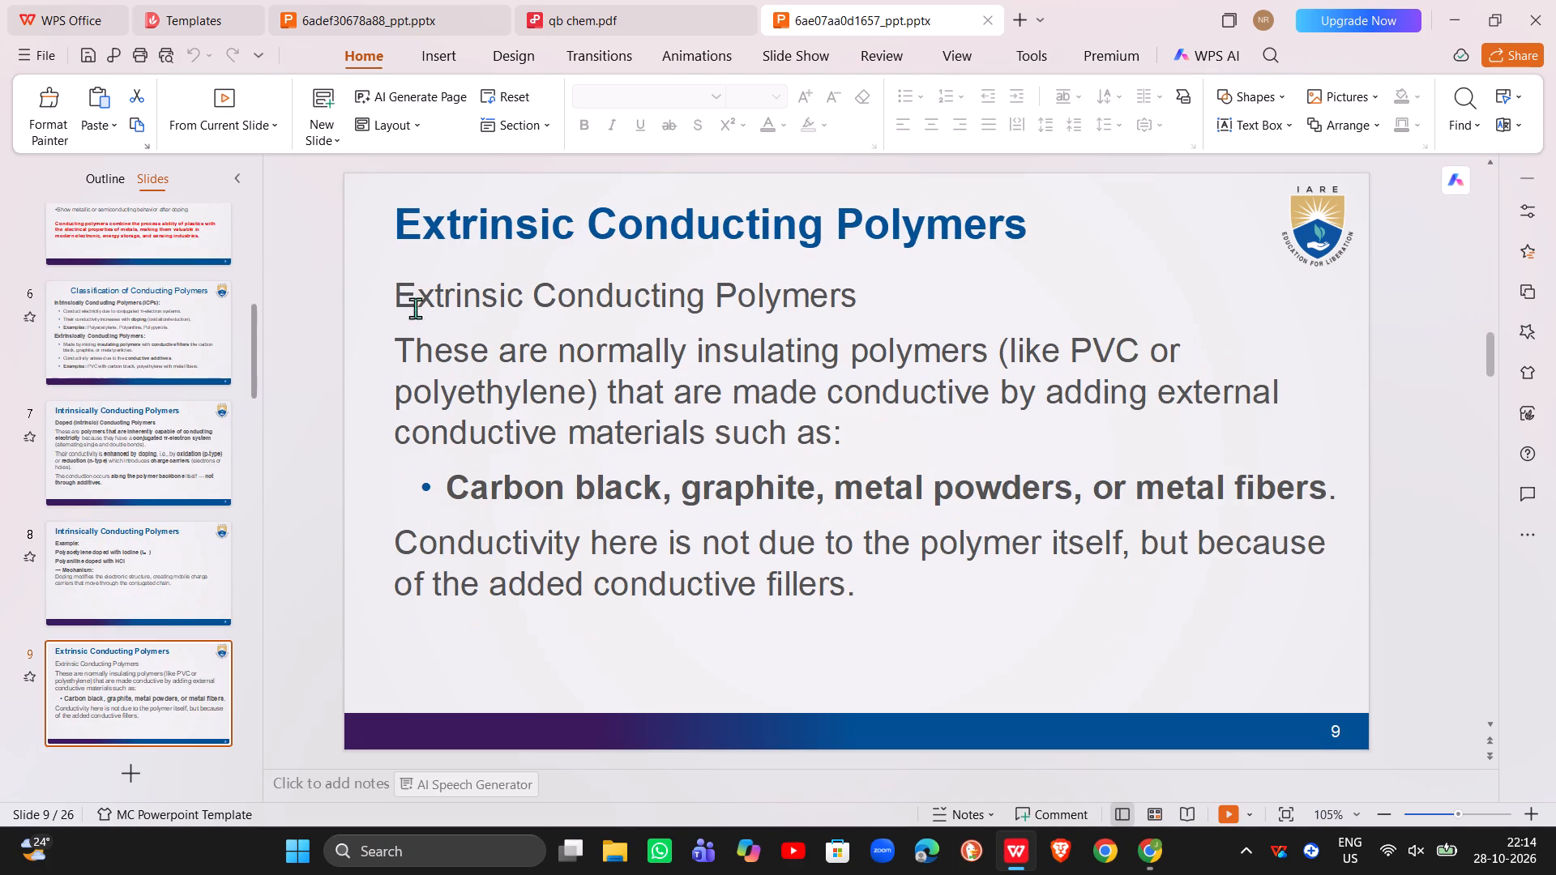
{"action": "left_click_drag", "start_coordinate": [395, 288], "coordinate": [834, 626]}
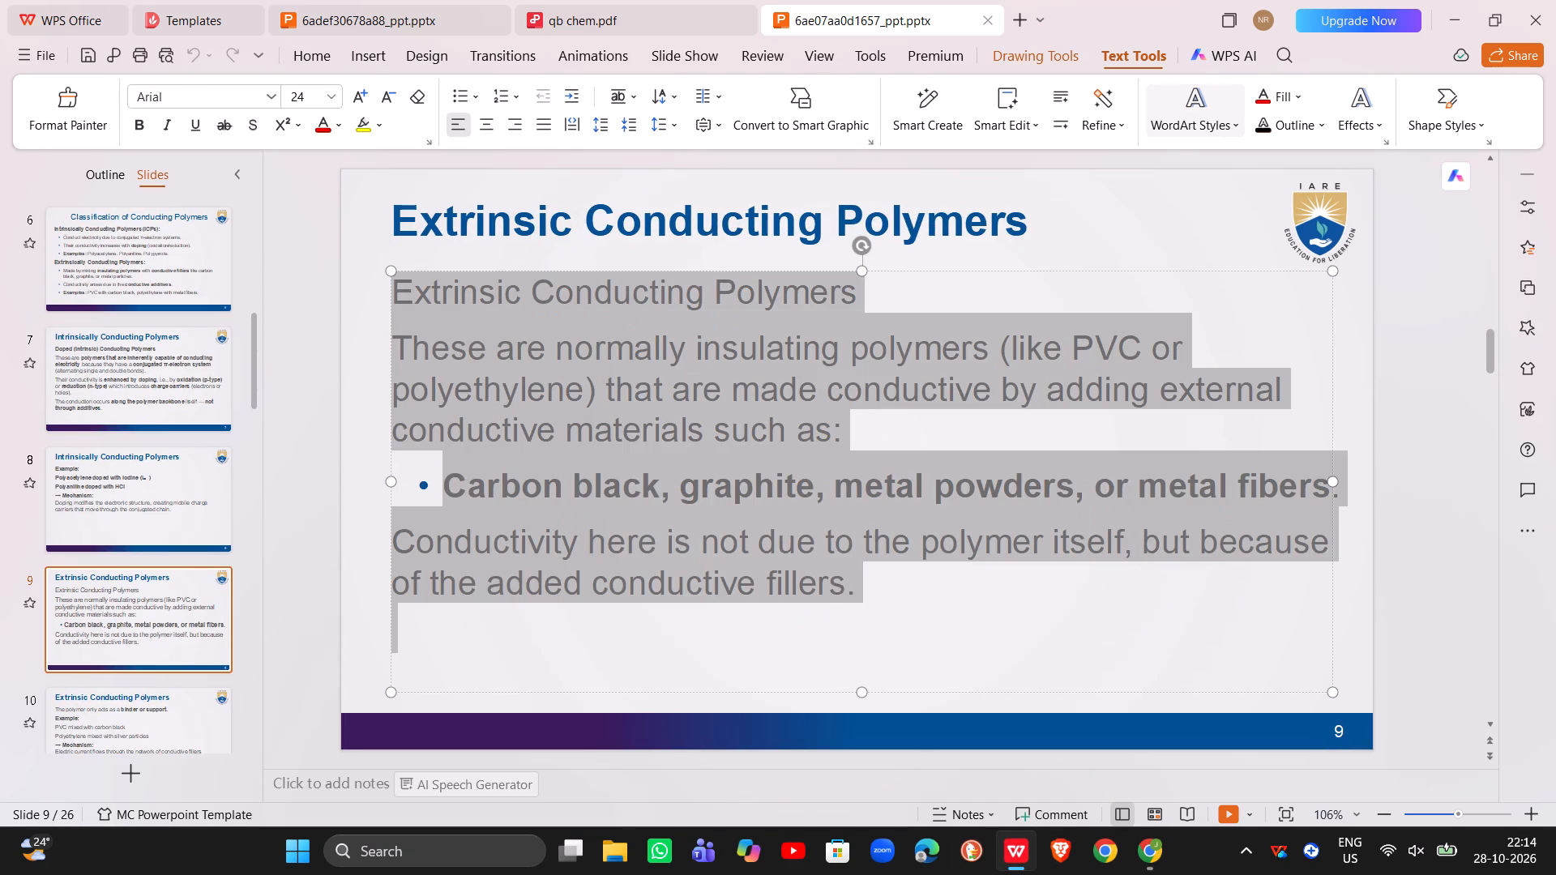
{"action": "key", "text": "ctrl+c"}
{"action": "key", "text": "ctrl+c"}
{"action": "key", "text": "ctrl+c"}
{"action": "key", "text": "ctrl+c"}
{"action": "key", "text": "ctrl+c"}
{"action": "left_click", "coordinate": [1451, 20]}
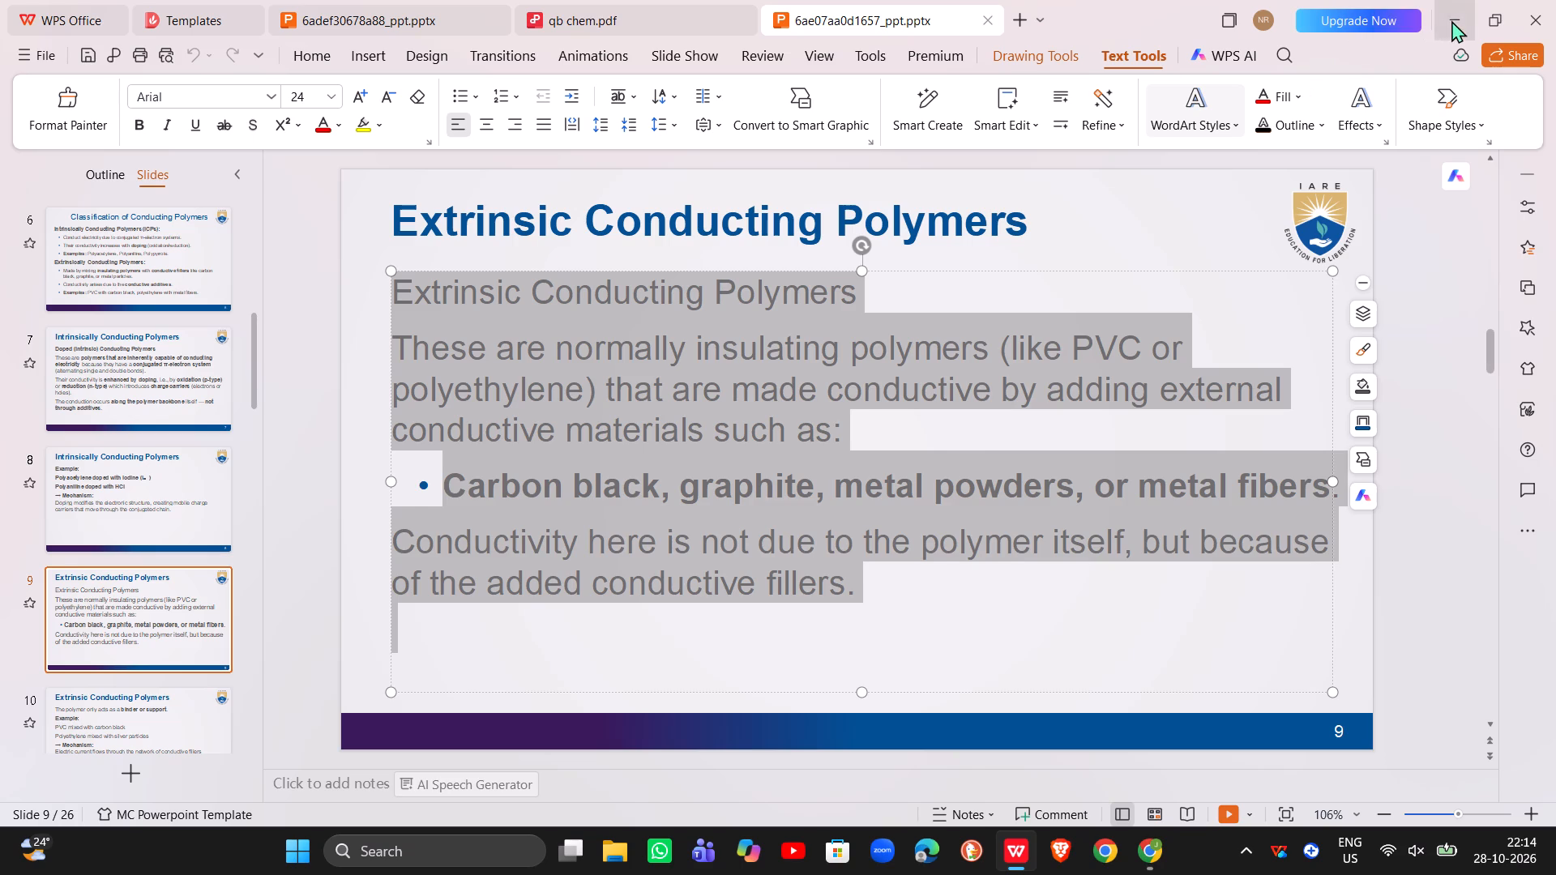
{"action": "left_click", "coordinate": [1067, 0]}
{"action": "key", "text": "BackSpace"}
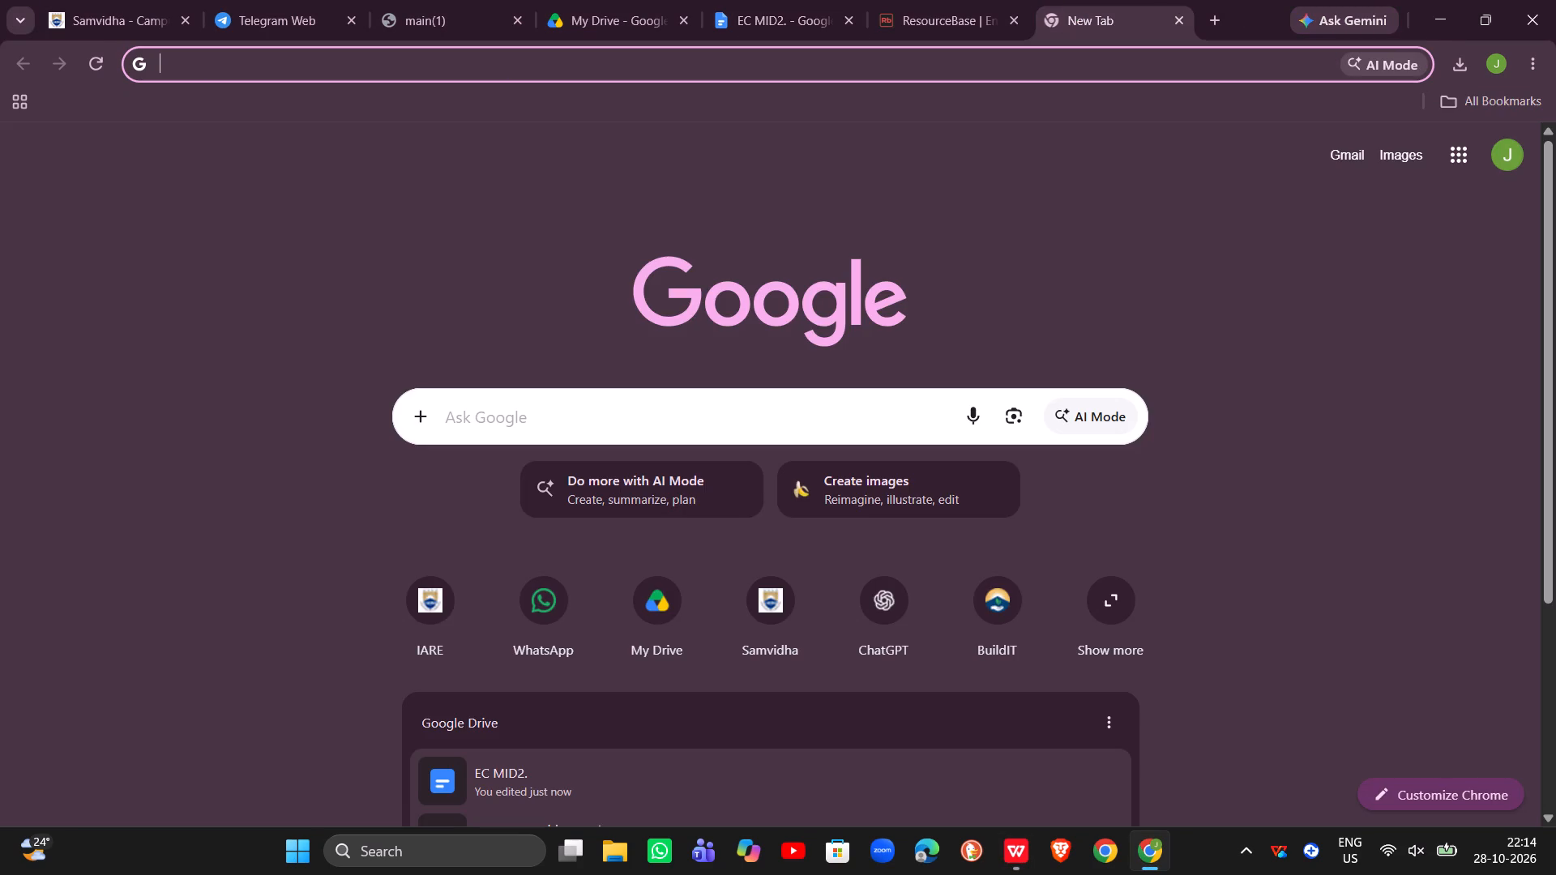
{"action": "key", "text": "ctrl+v"}
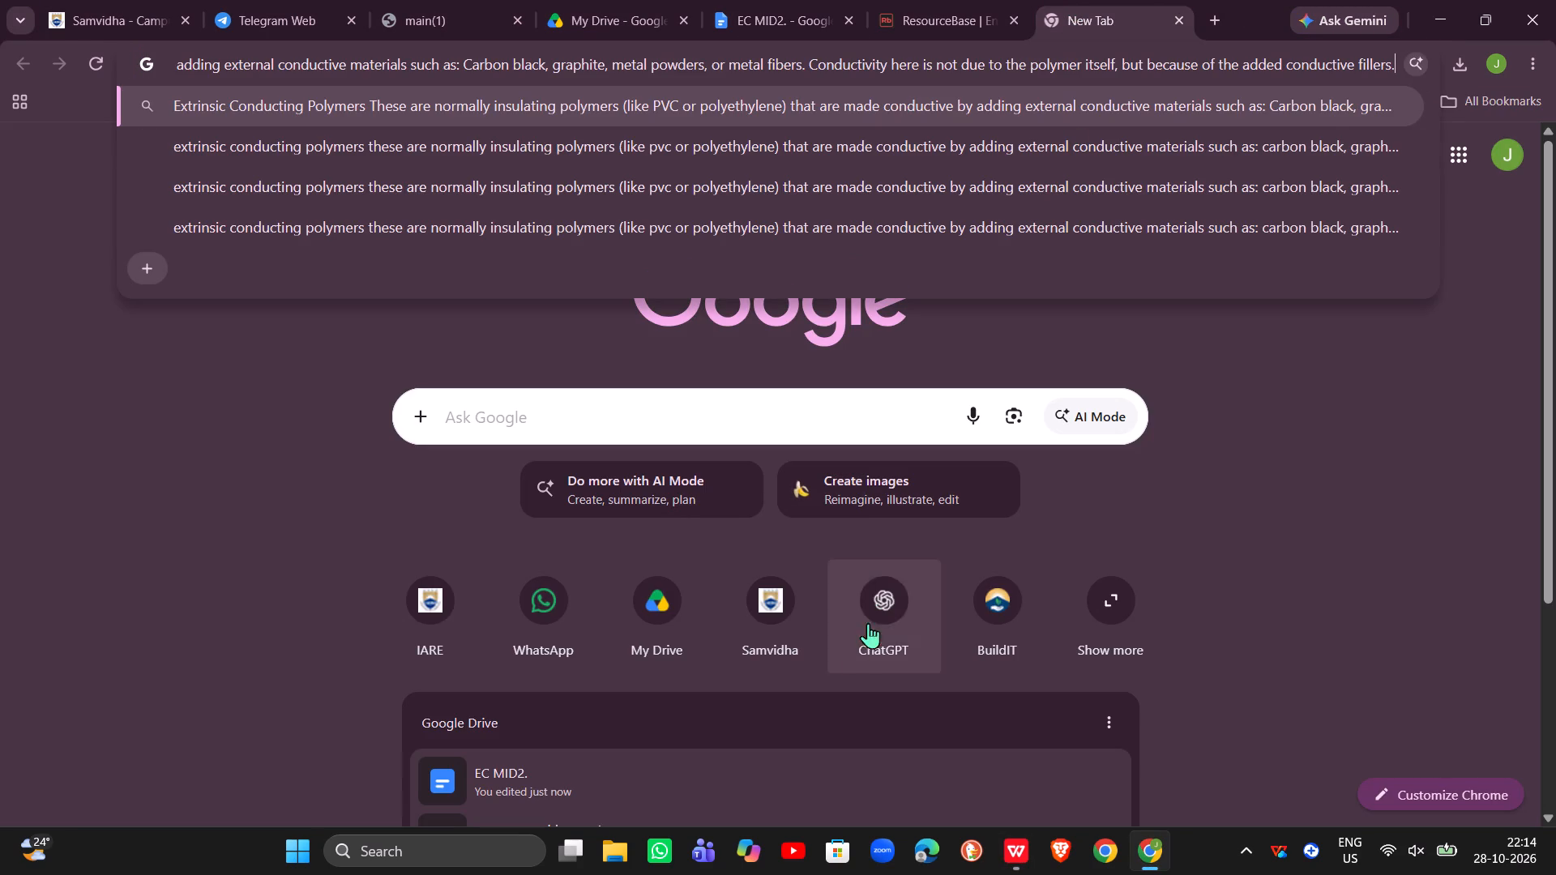
Copy slide 10's text, from "The polymer only acts as a binder or support" through the mechanism, and append it to the text in the blank browser tab.
{"action": "left_click", "coordinate": [998, 847]}
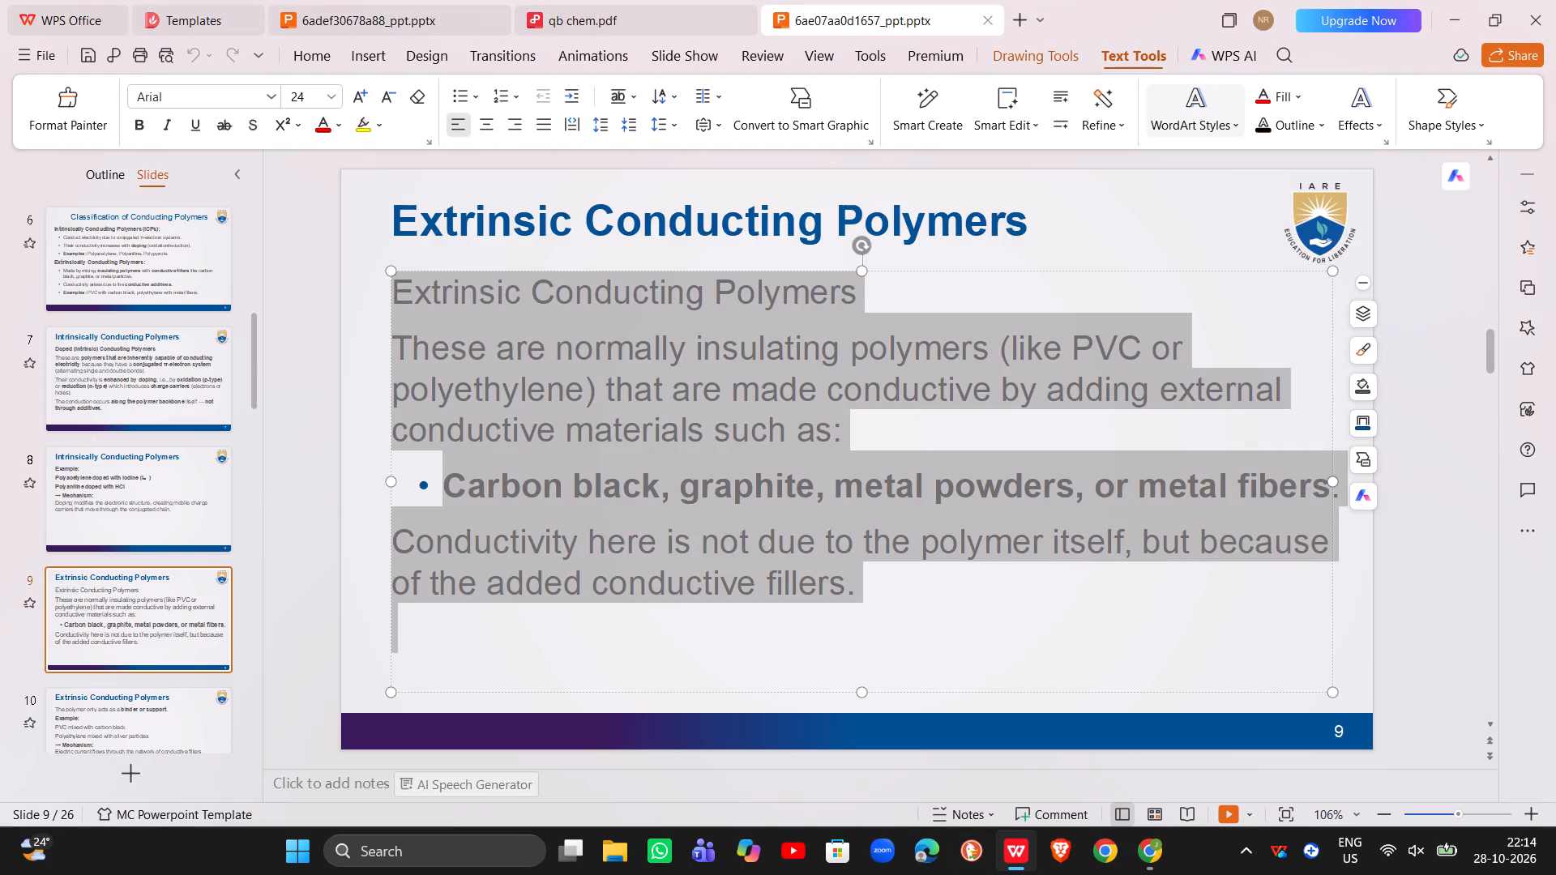
{"action": "left_click", "coordinate": [115, 711]}
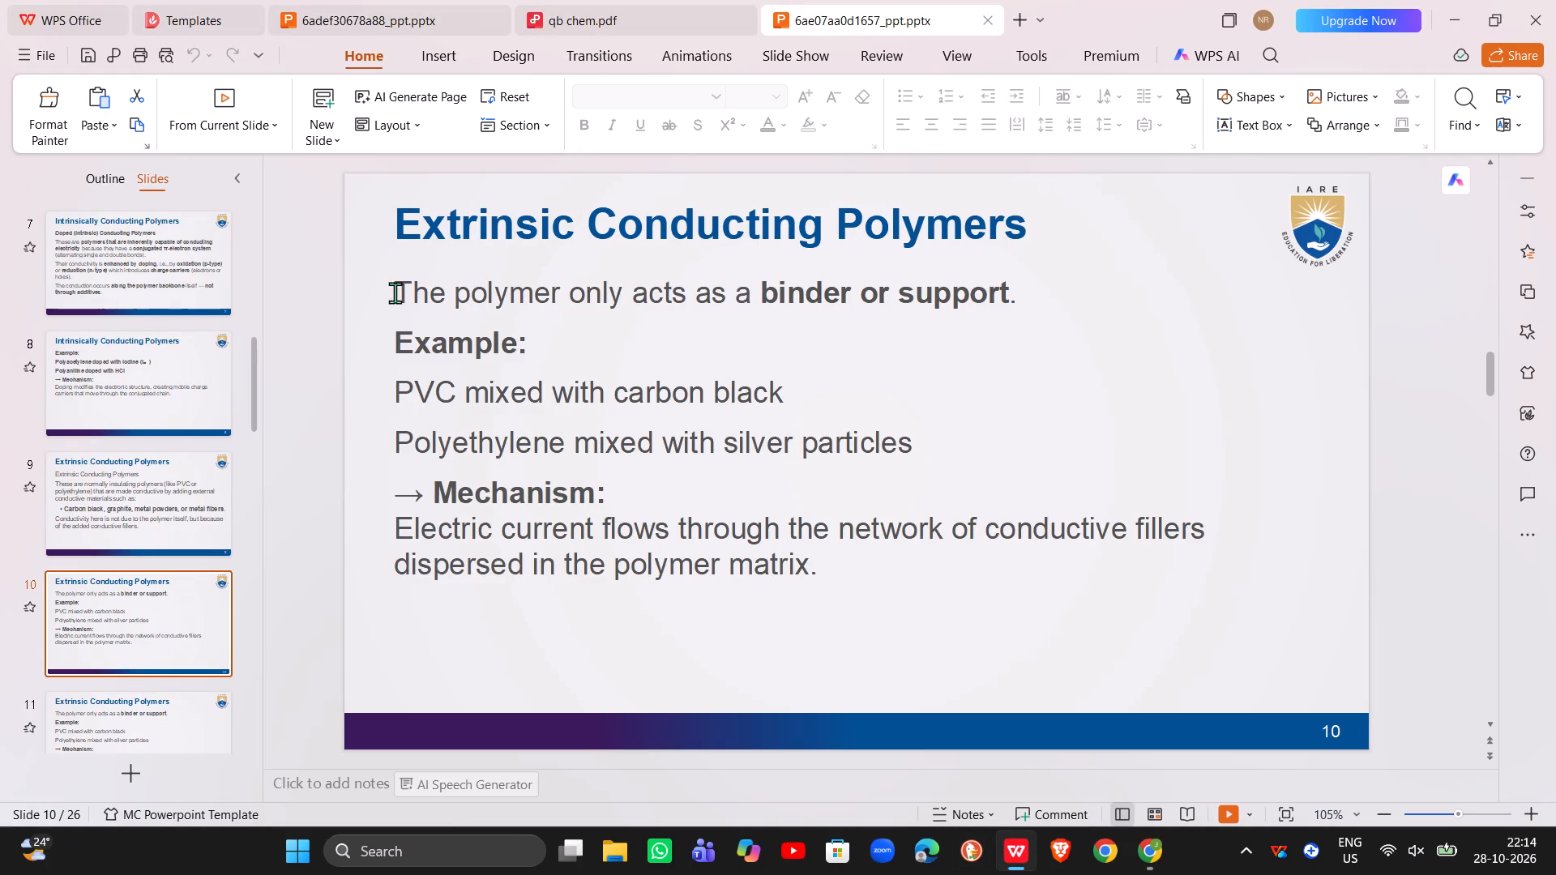
{"action": "left_click_drag", "start_coordinate": [395, 285], "coordinate": [853, 561]}
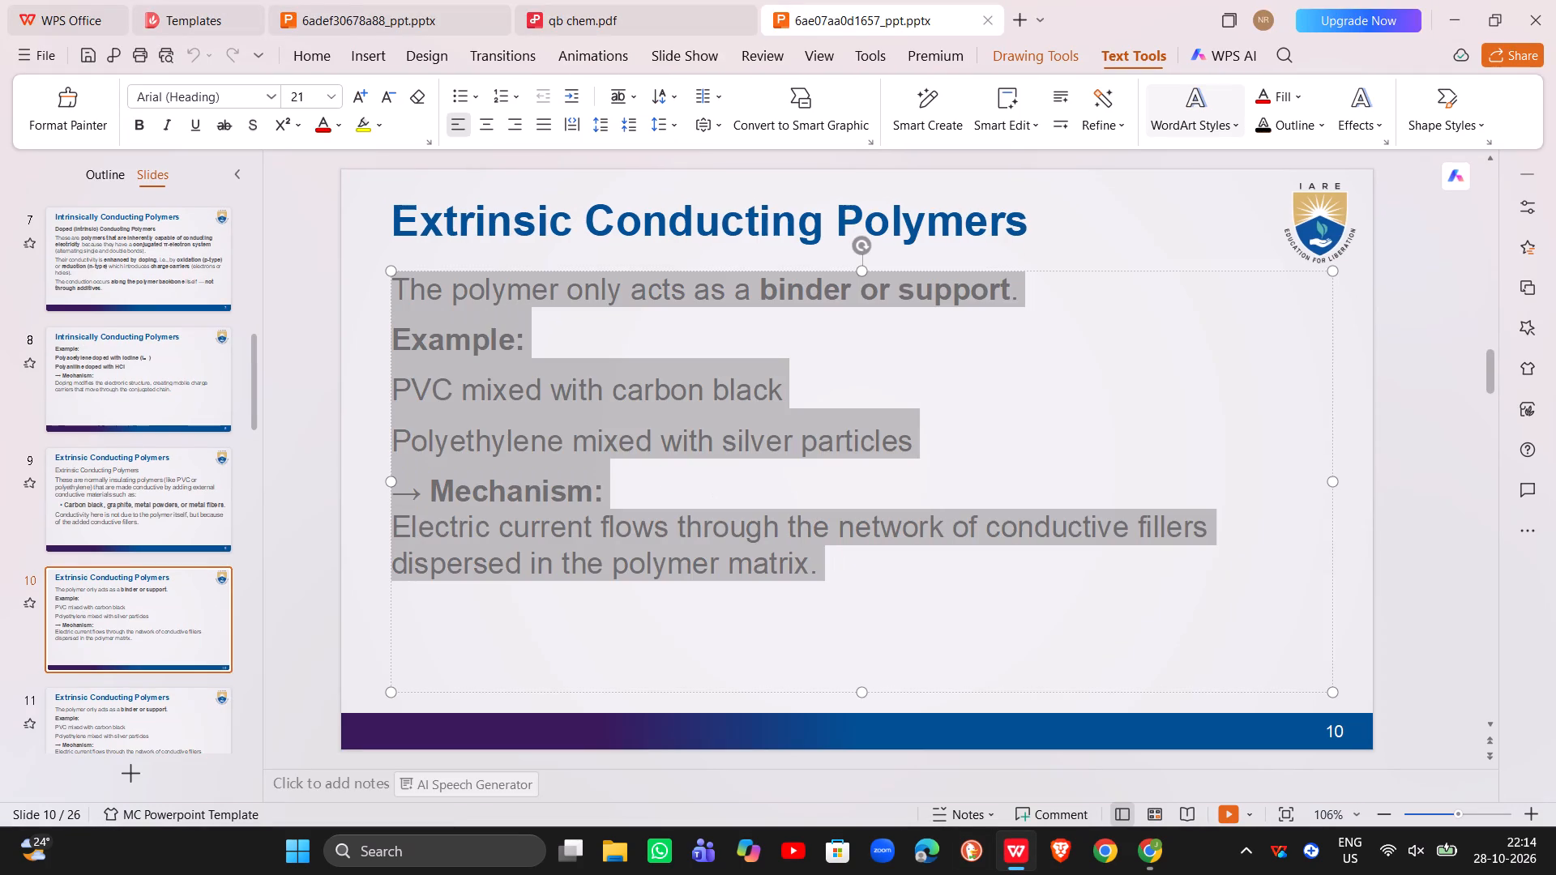
{"action": "key", "text": "ctrl+c"}
{"action": "key", "text": "ctrl+c"}
{"action": "left_click", "coordinate": [1451, 11]}
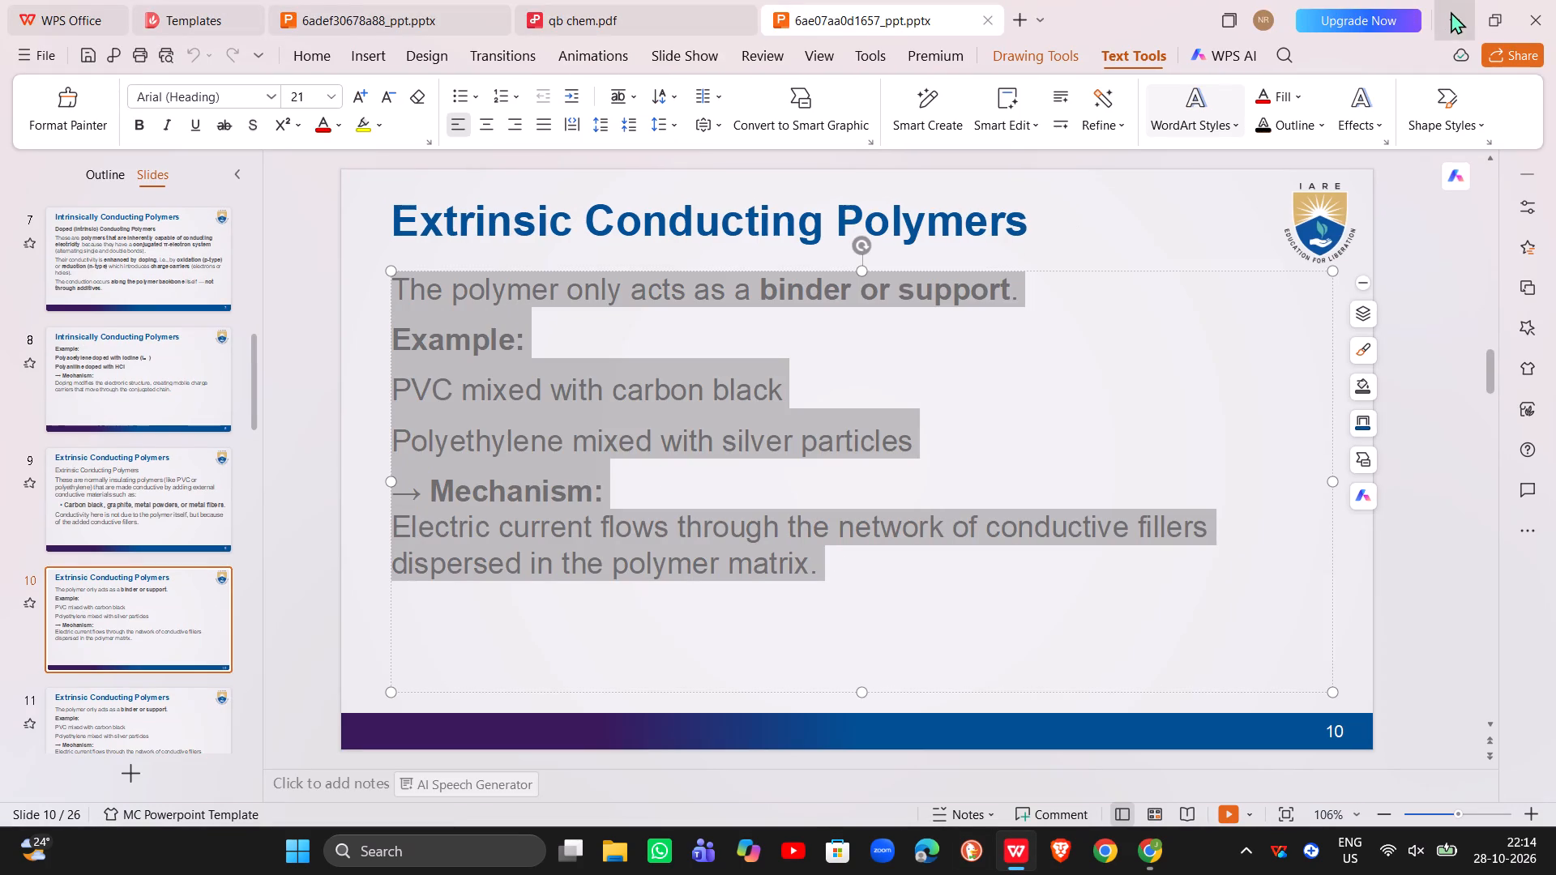
{"action": "key", "text": "ctrl+v"}
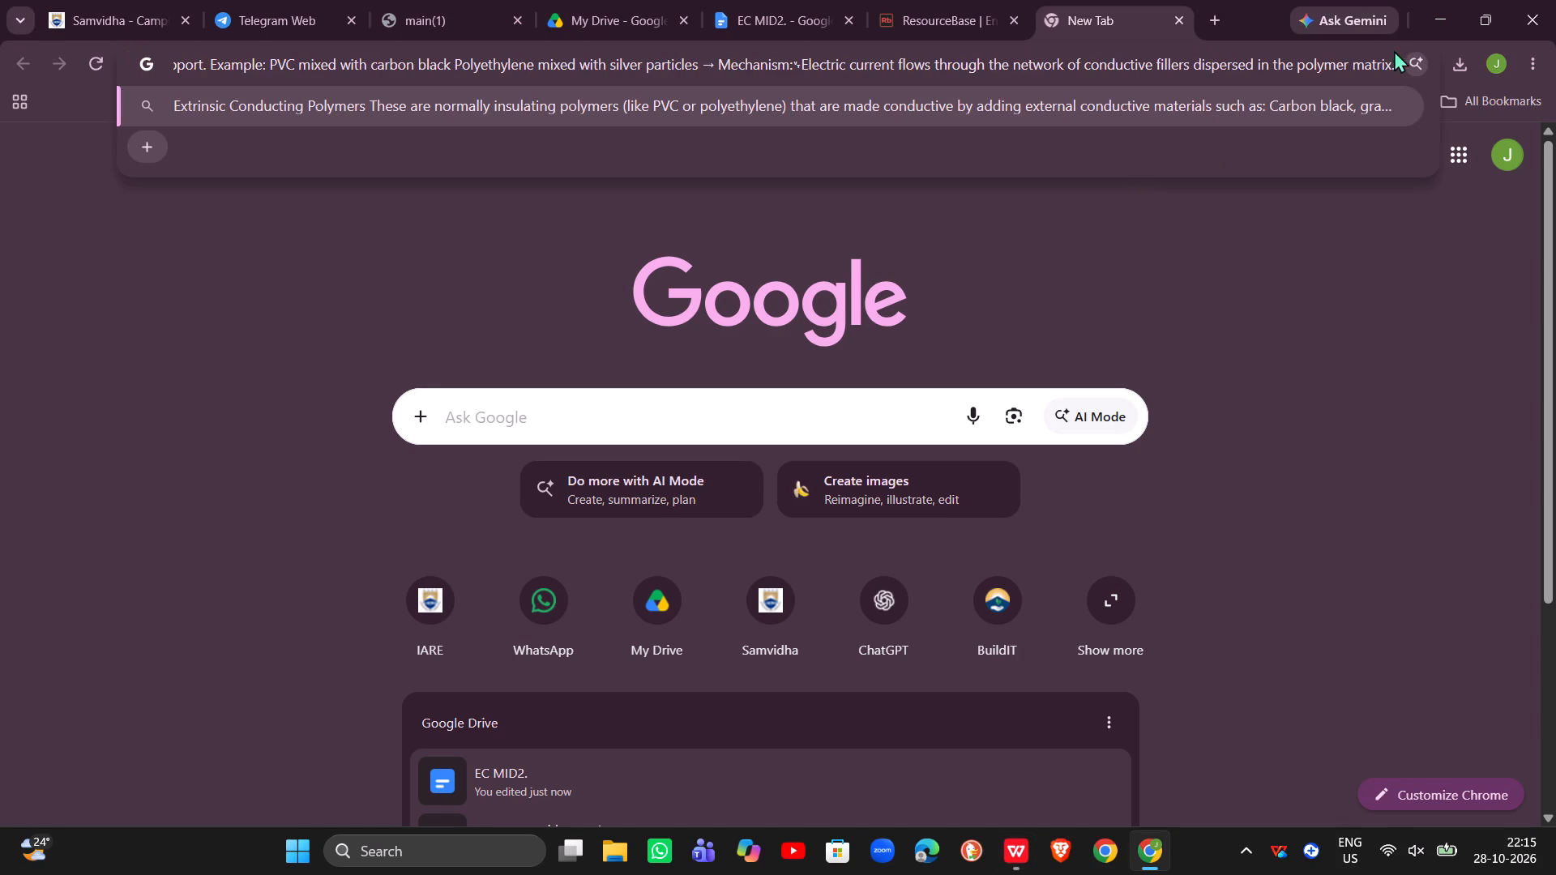
Copy the combined extrinsic polymers text from the blank browser tab and paste it after "2." in question 9 of EC MID2.
{"action": "left_click_drag", "start_coordinate": [1395, 60], "coordinate": [2, 130]}
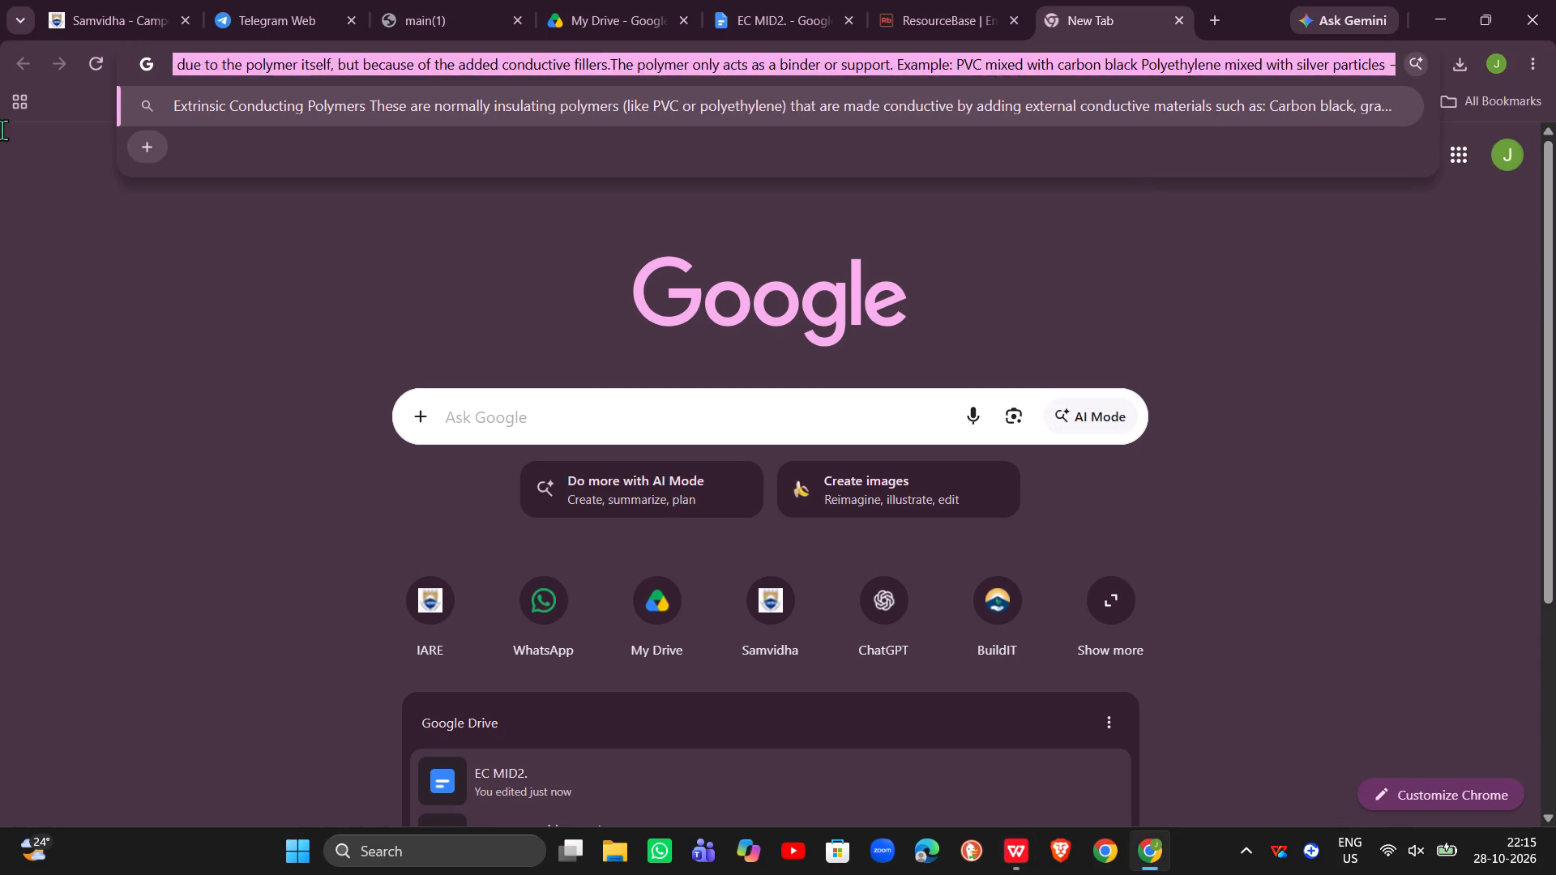
{"action": "left_click_drag", "start_coordinate": [2, 130], "coordinate": [3, 129]}
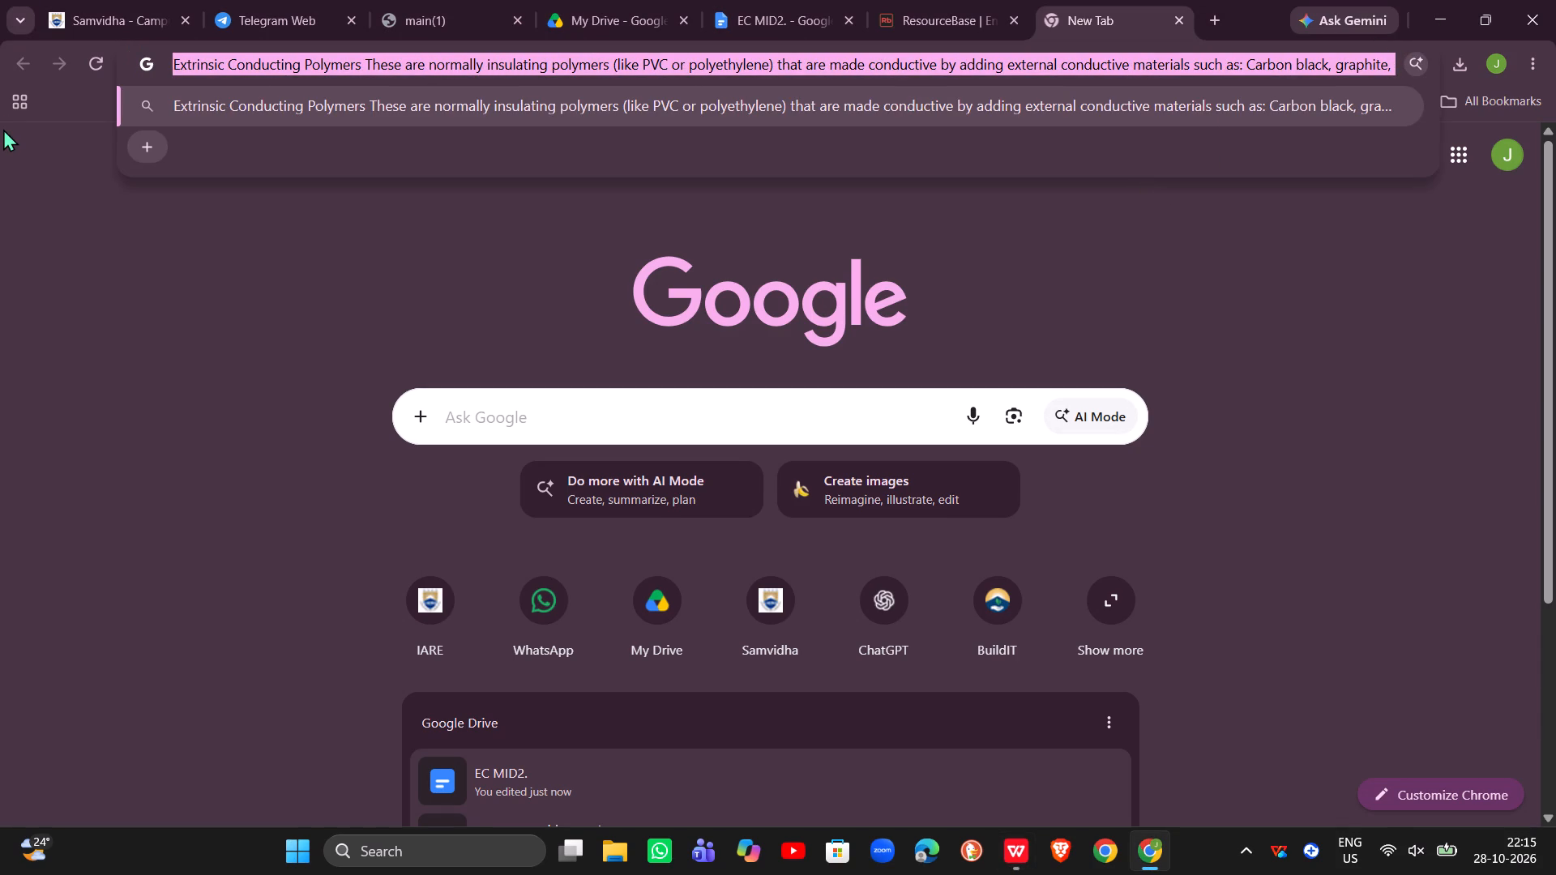
{"action": "key", "text": "ctrl+c"}
{"action": "key", "text": "ctrl+c"}
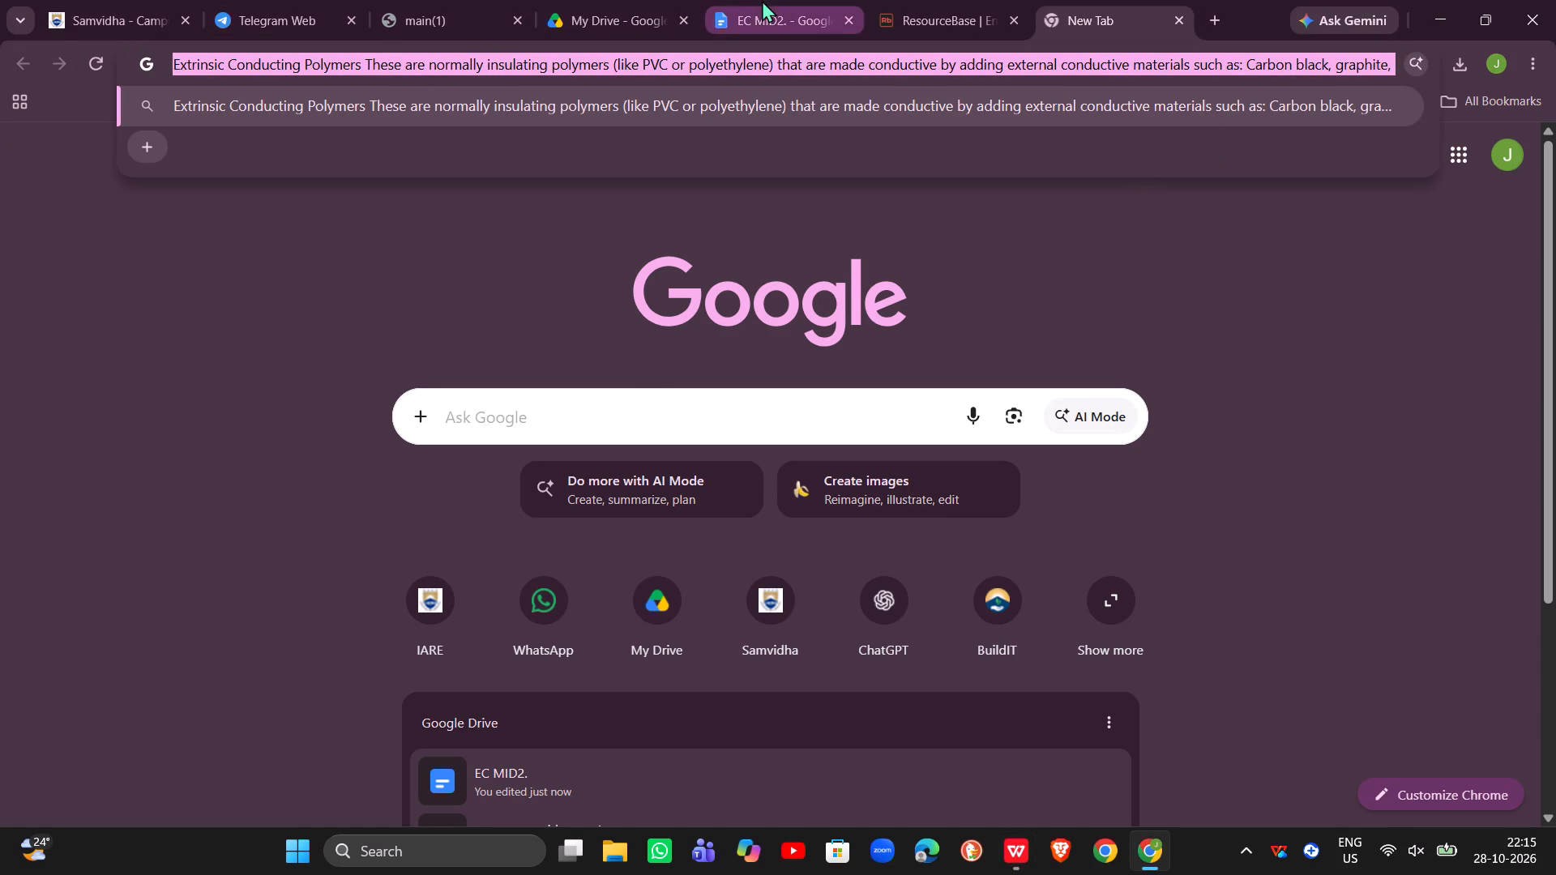
{"action": "left_click", "coordinate": [762, 0]}
{"action": "key", "text": "ctrl+v"}
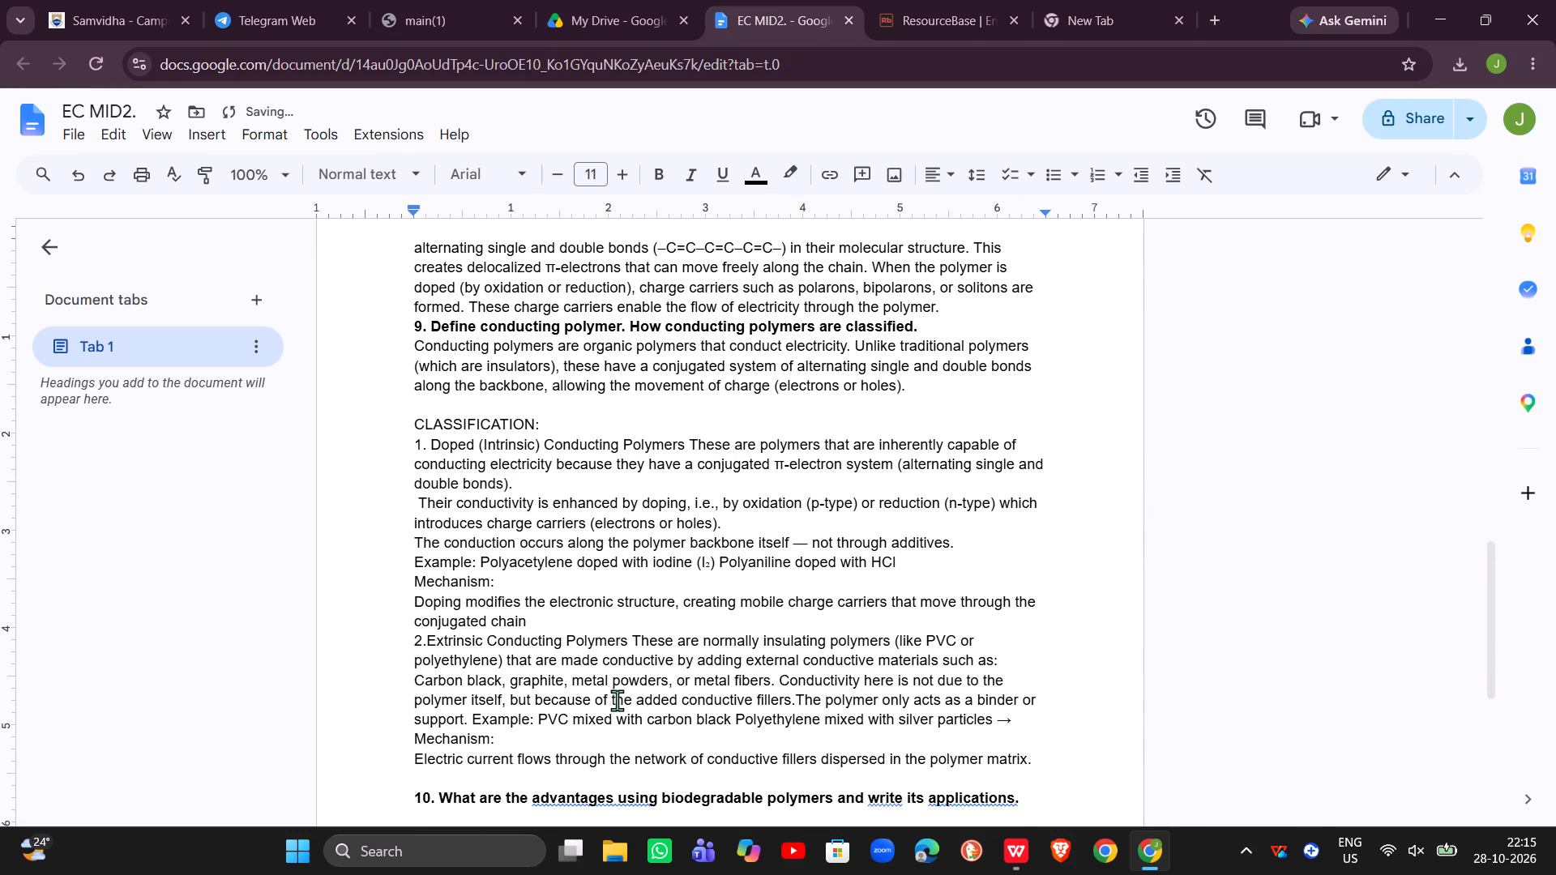
Copy slide 11's two red notes on extrinsic conduction and doping, and paste them over the text in the blank browser tab.
{"action": "left_click", "coordinate": [1021, 855]}
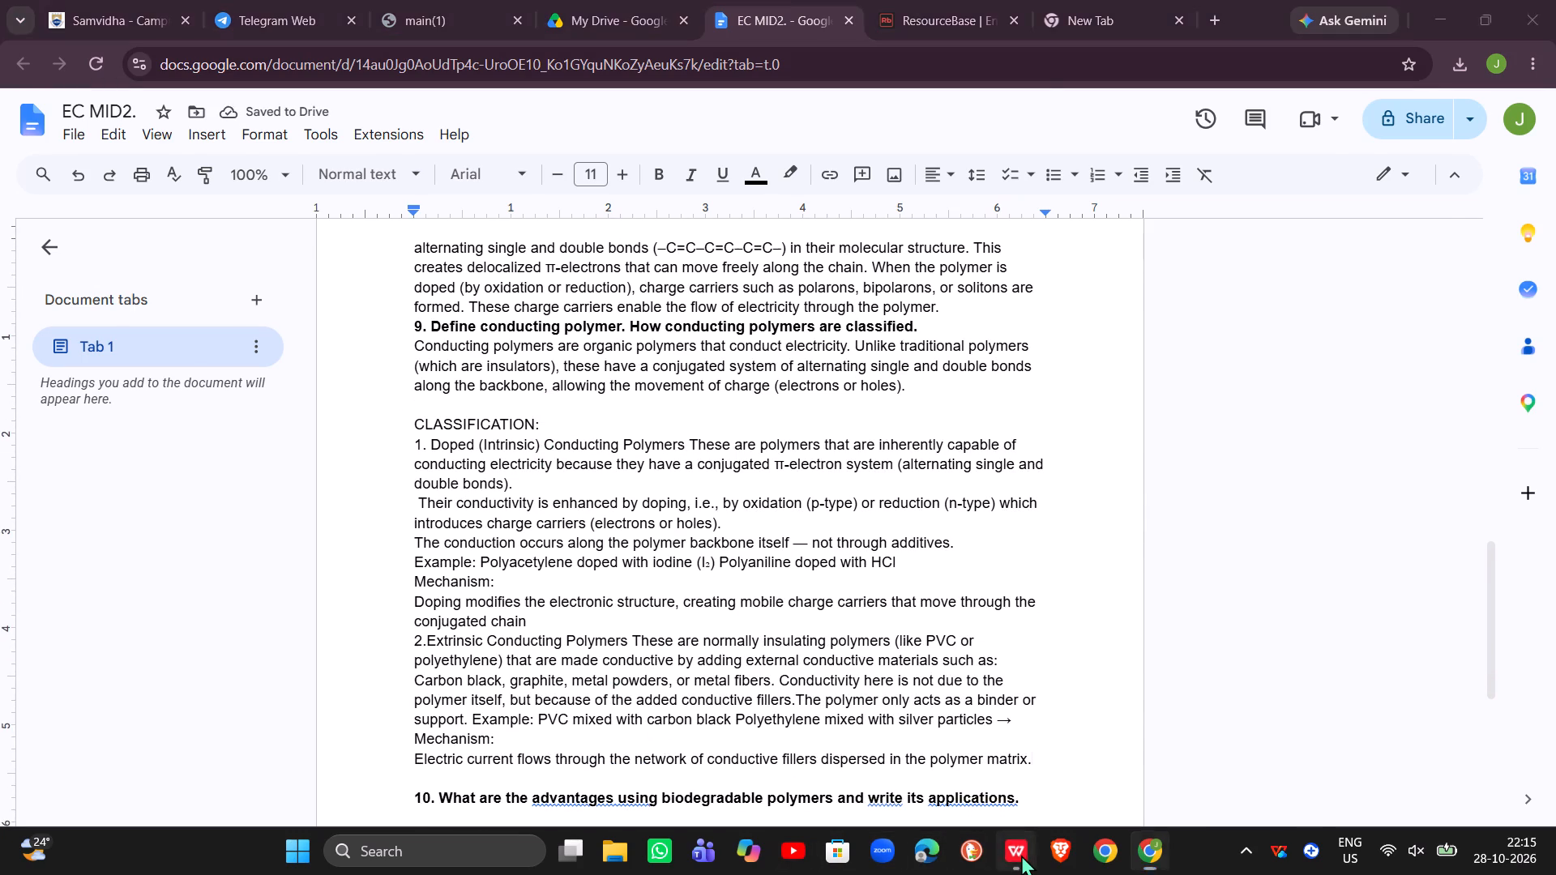
{"action": "left_click", "coordinate": [569, 571]}
{"action": "scroll", "coordinate": [202, 622], "scroll_direction": "down", "scroll_amount": 1}
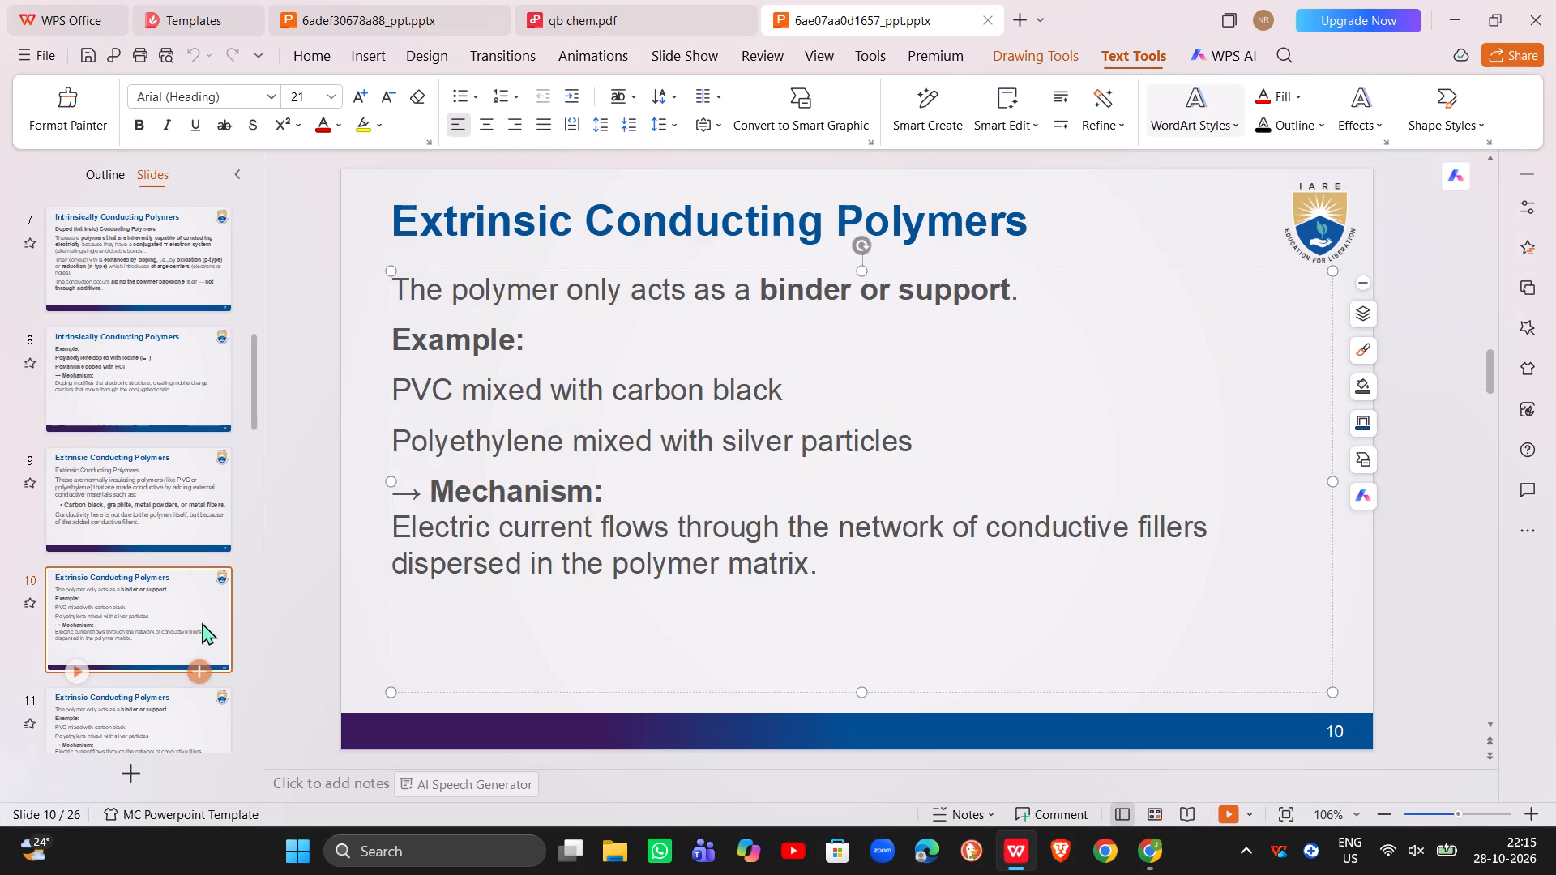
{"action": "scroll", "coordinate": [202, 622], "scroll_direction": "down", "scroll_amount": 1}
{"action": "left_click", "coordinate": [133, 467]}
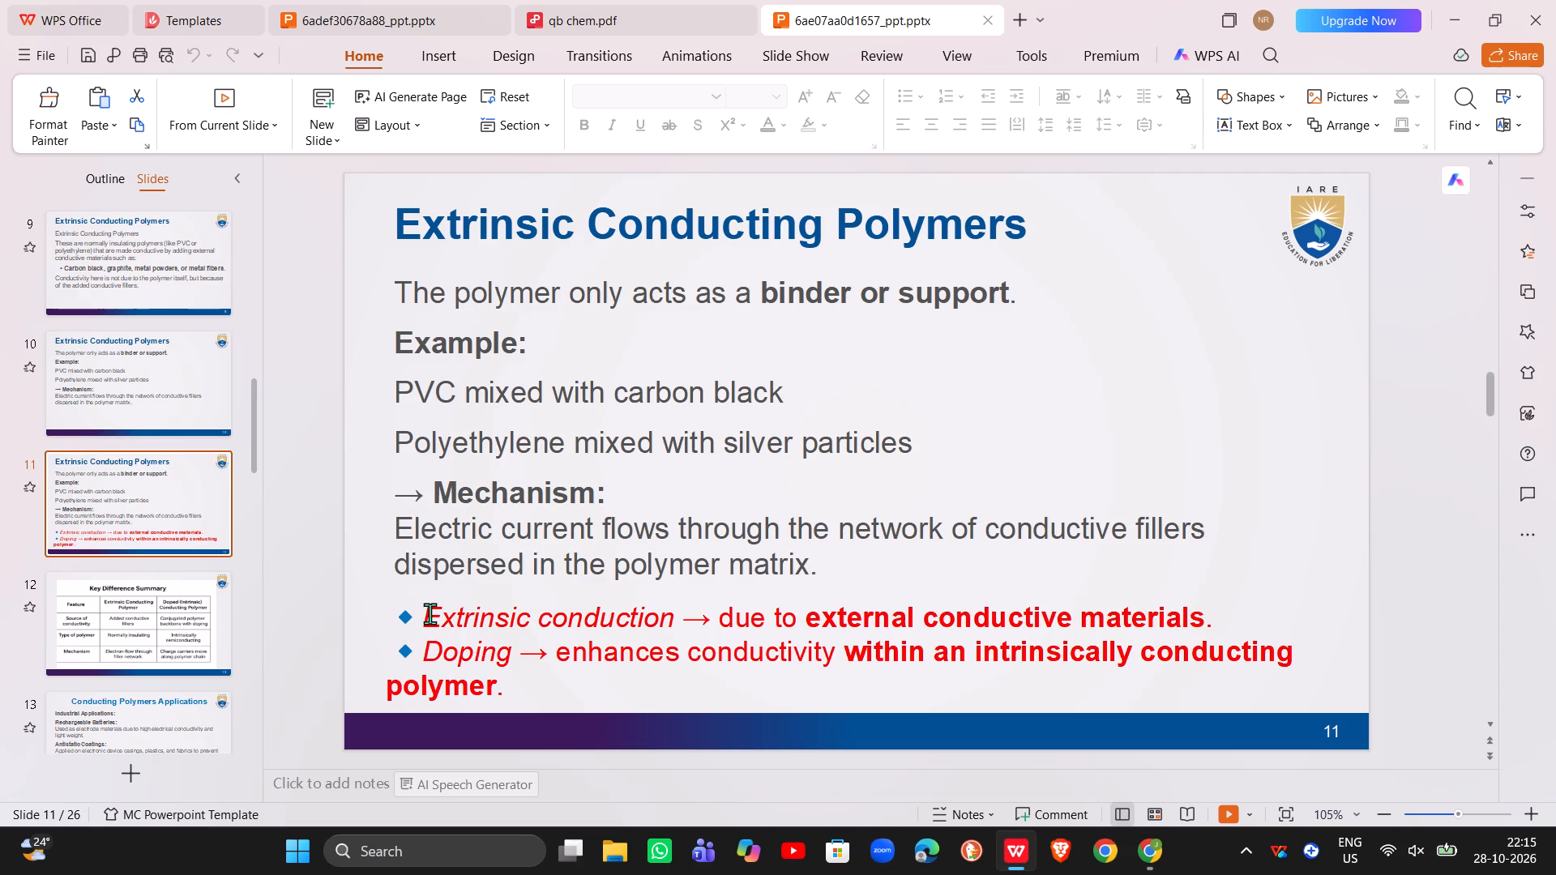
{"action": "left_click", "coordinate": [161, 365]}
{"action": "left_click", "coordinate": [182, 490]}
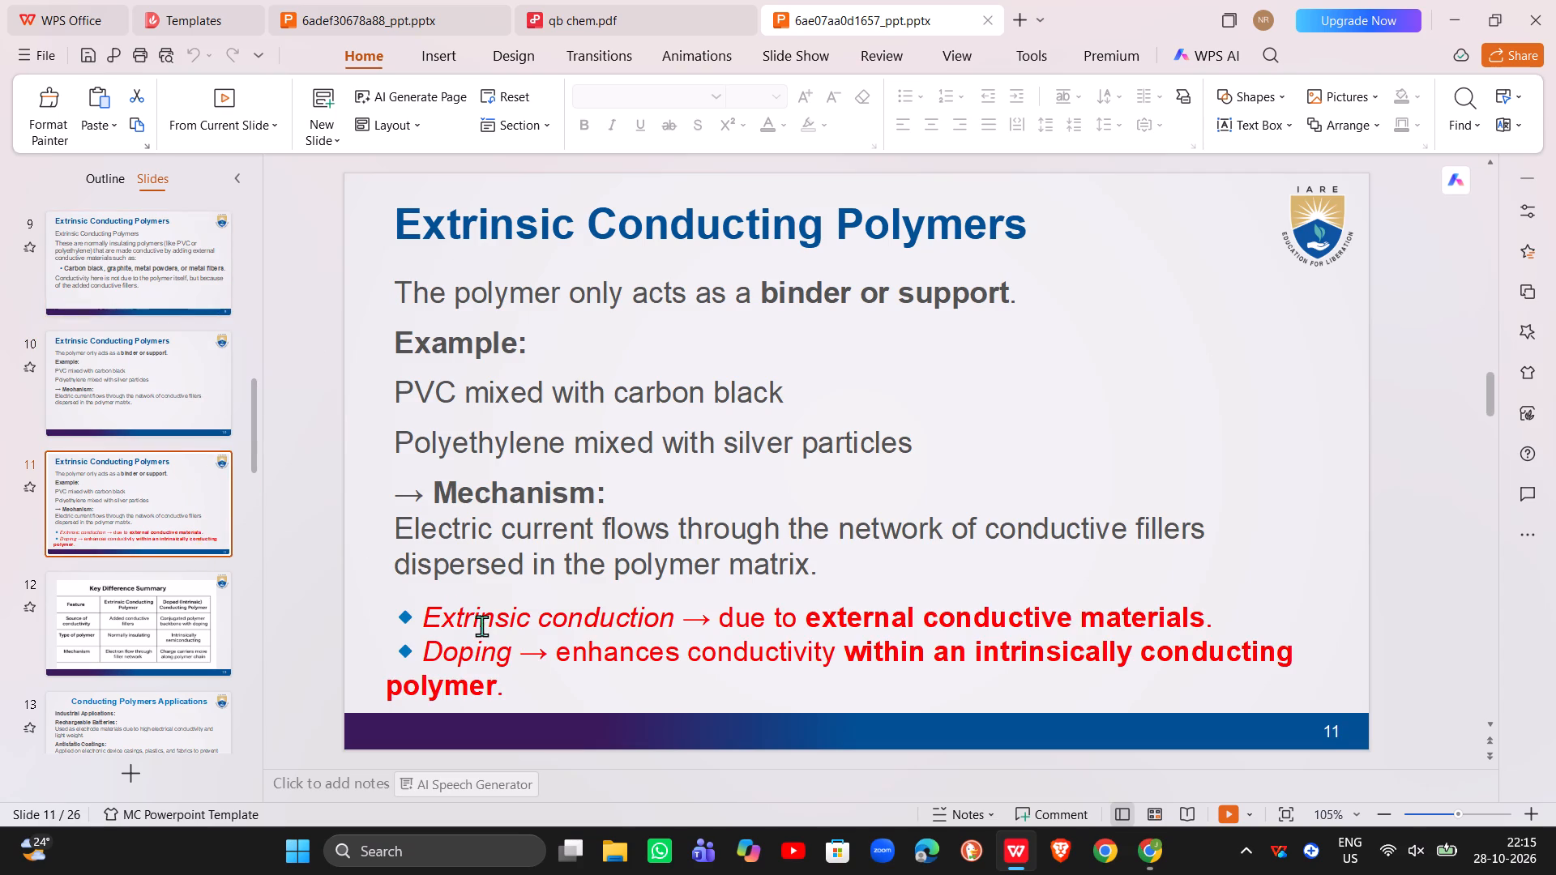
{"action": "left_click", "coordinate": [465, 621]}
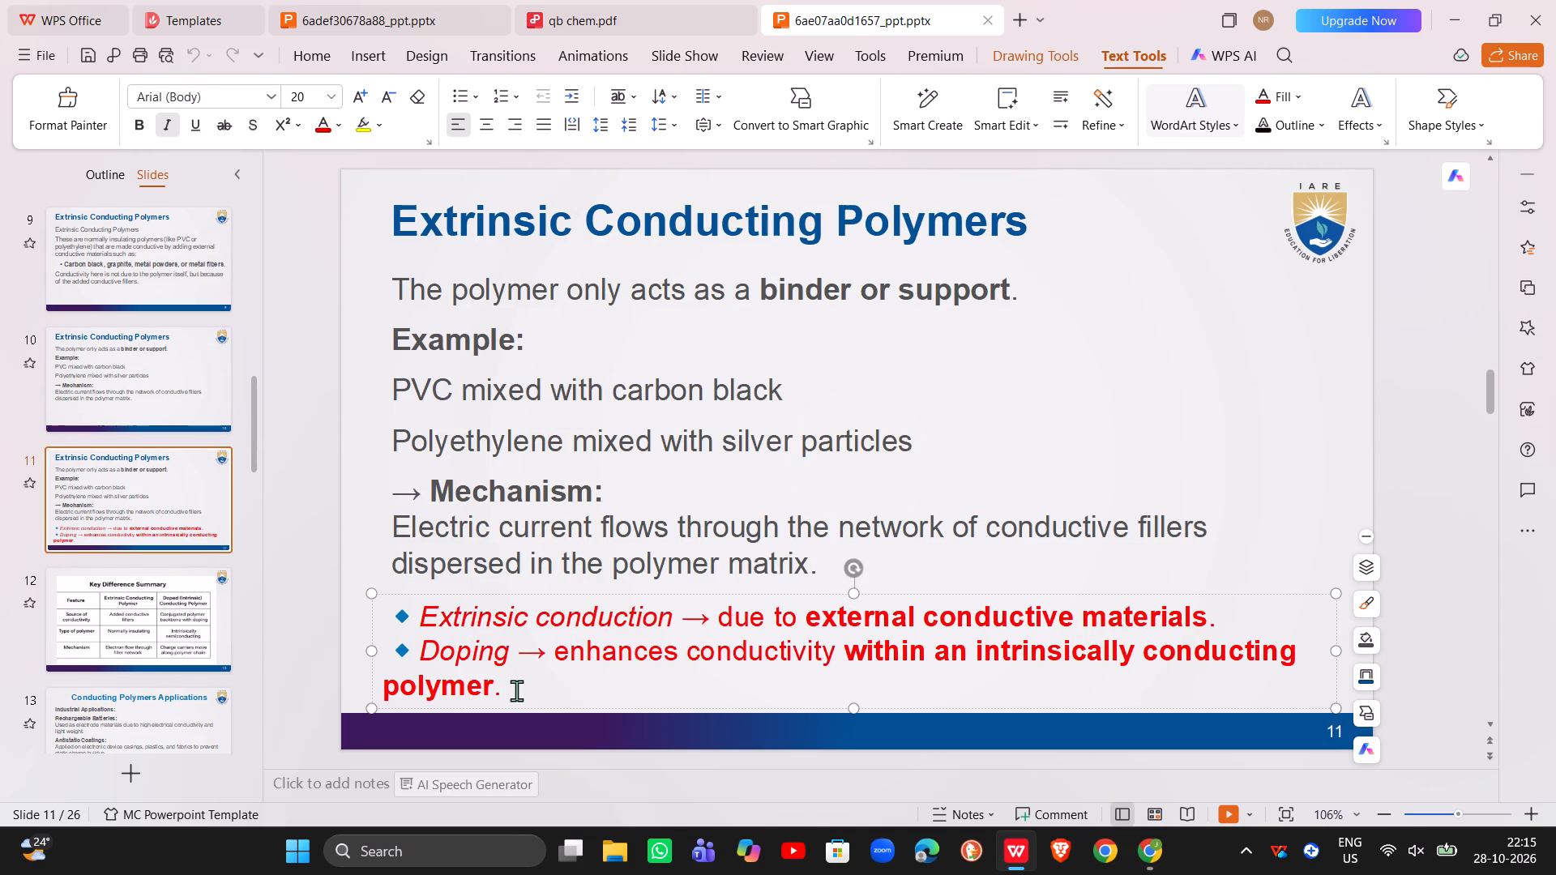
{"action": "left_click_drag", "start_coordinate": [516, 690], "coordinate": [365, 572]}
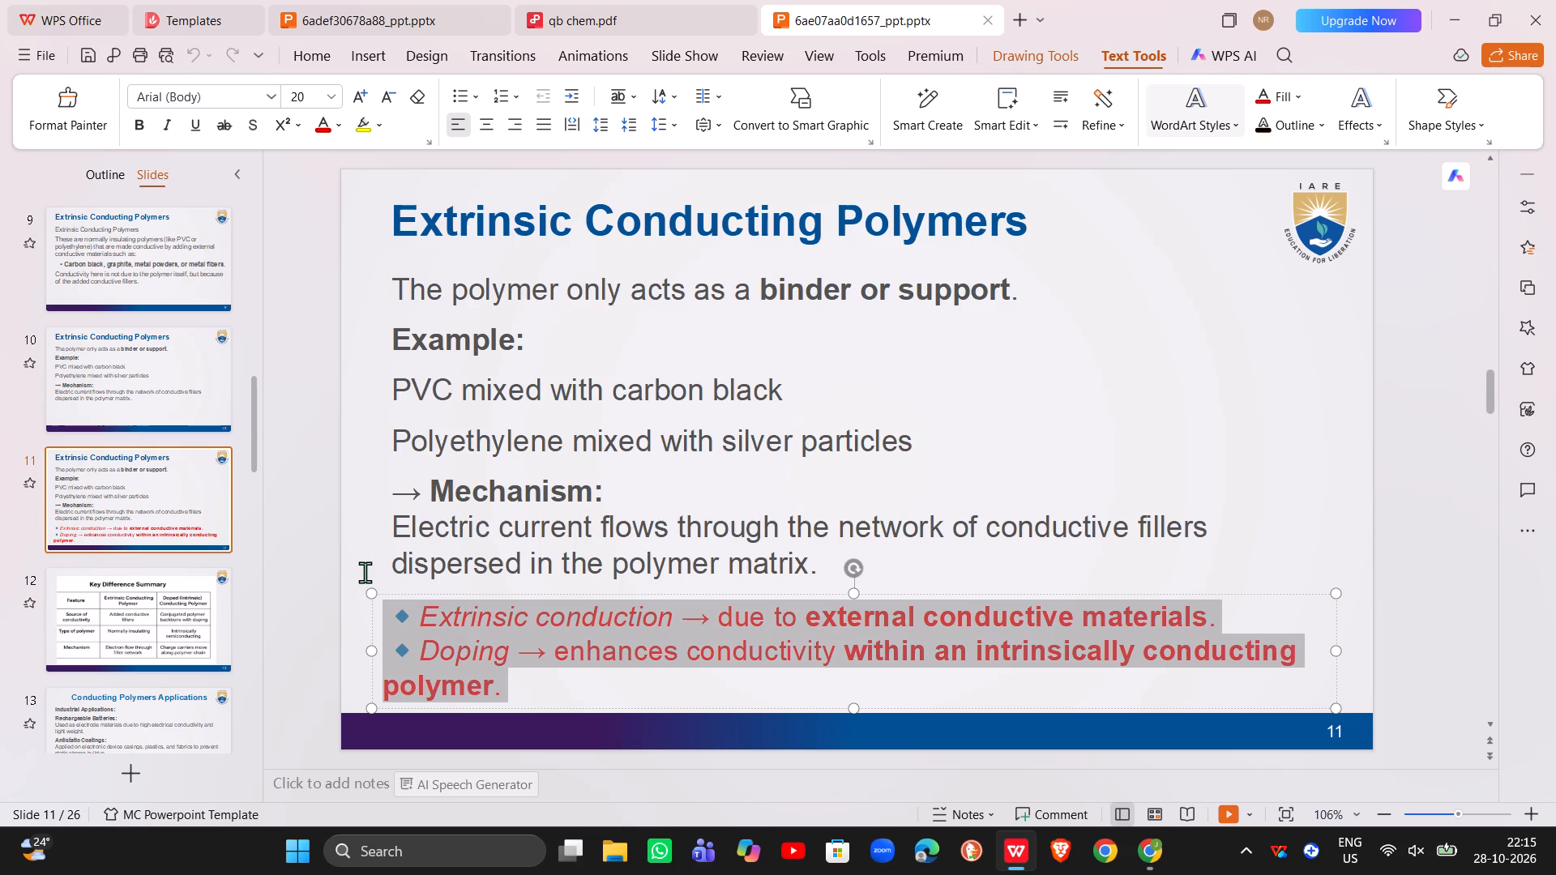
{"action": "key", "text": "ctrl+c"}
{"action": "left_click", "coordinate": [1438, 3]}
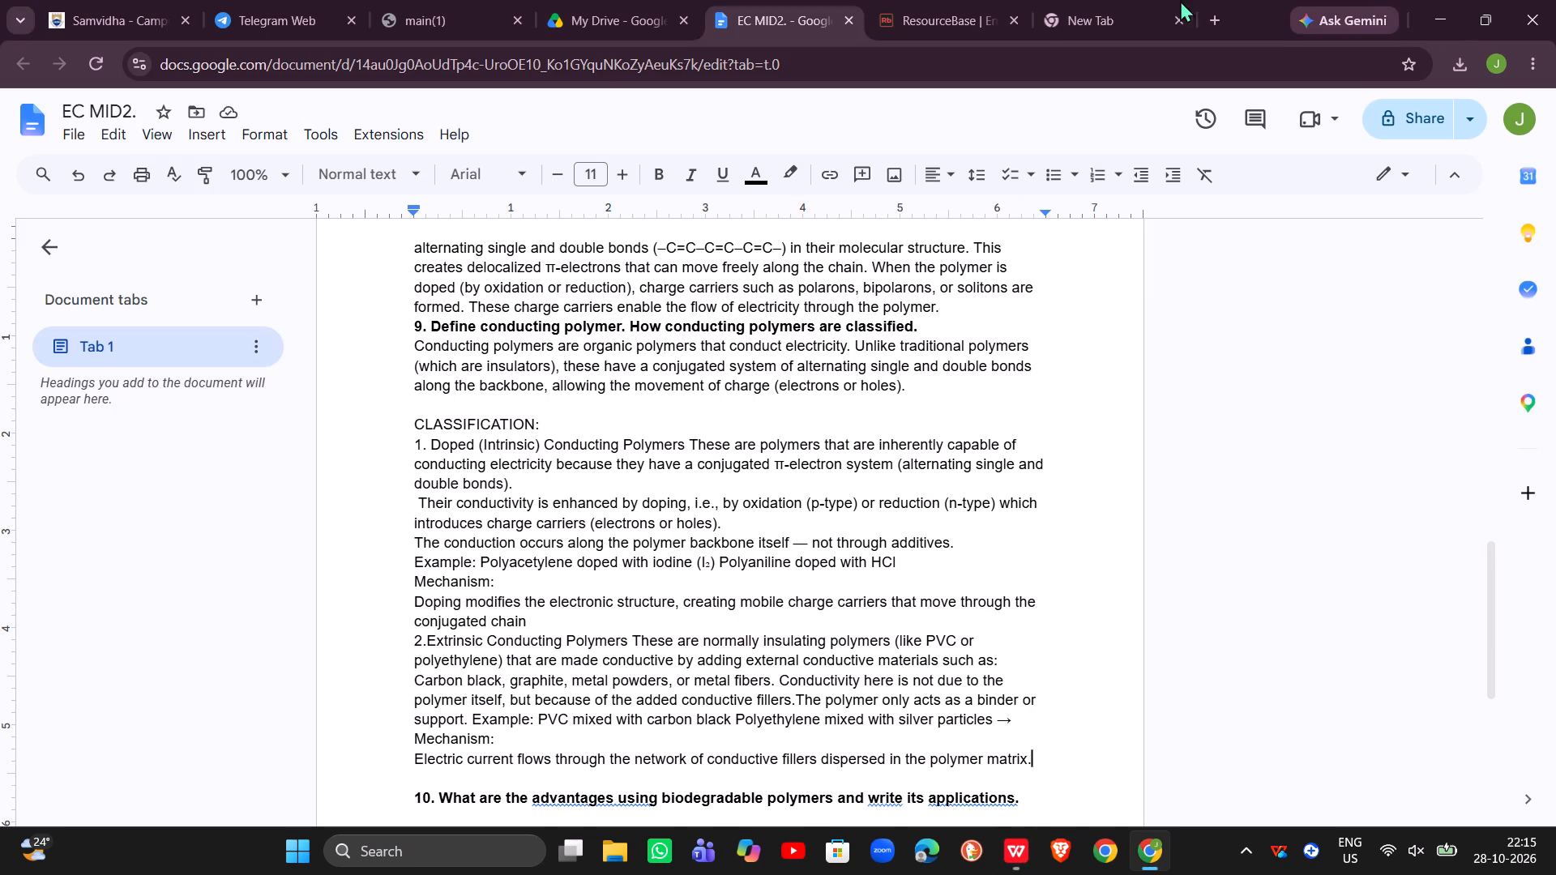
{"action": "left_click", "coordinate": [1131, 0]}
{"action": "key", "text": "BackSpace"}
{"action": "key", "text": "ctrl+v"}
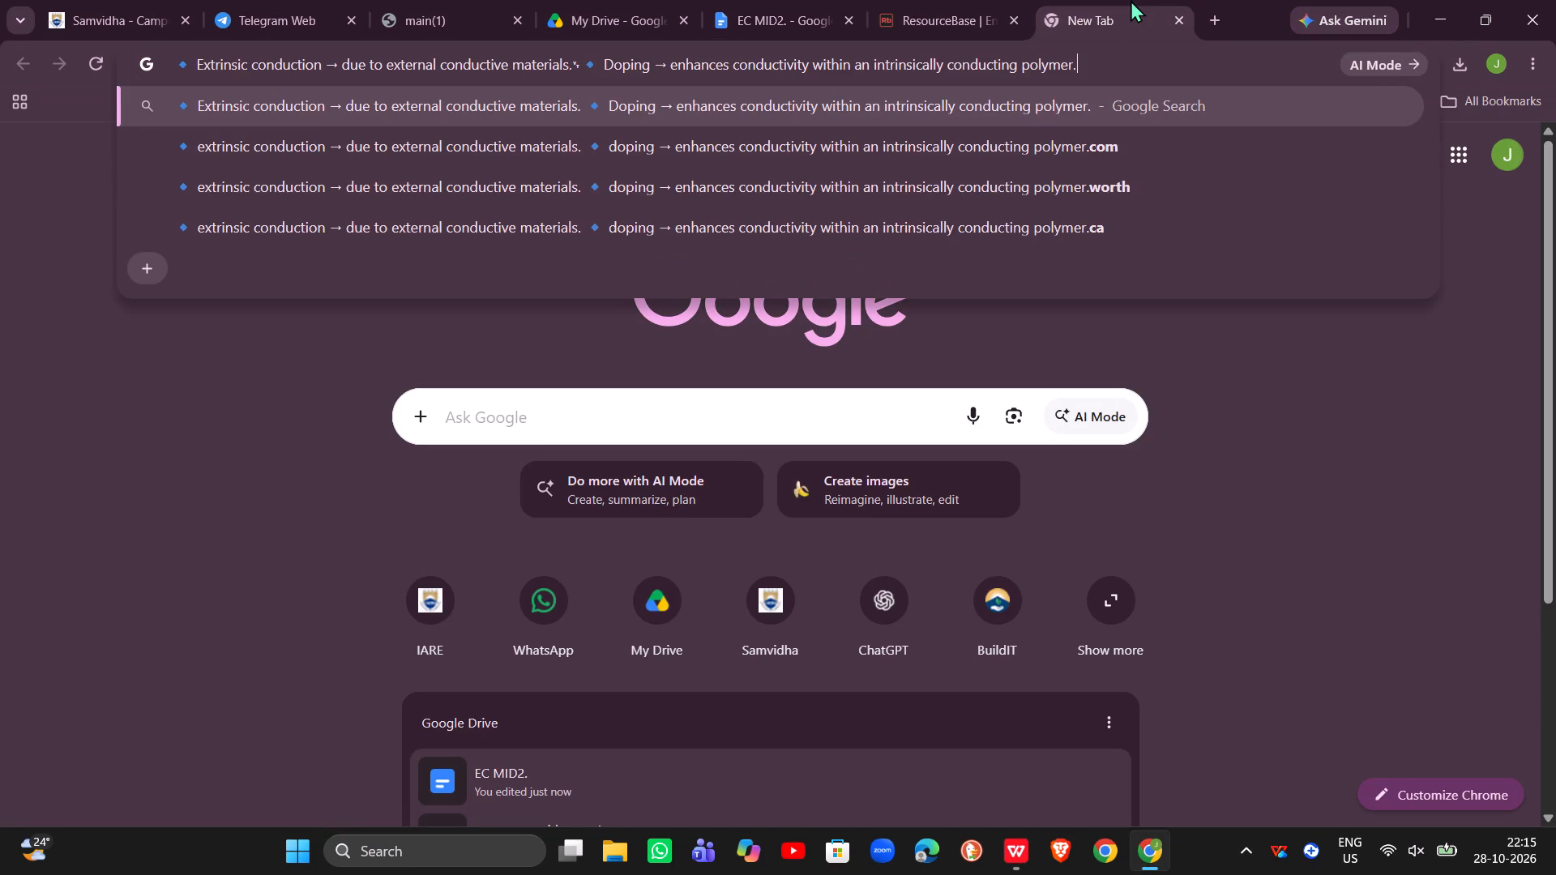
Copy the two plain-text notes and paste them on a new line below the extrinsic mechanism text in EC MID2's question 9.
{"action": "left_click_drag", "start_coordinate": [1148, 53], "coordinate": [62, 123]}
{"action": "key", "text": "ctrl+c"}
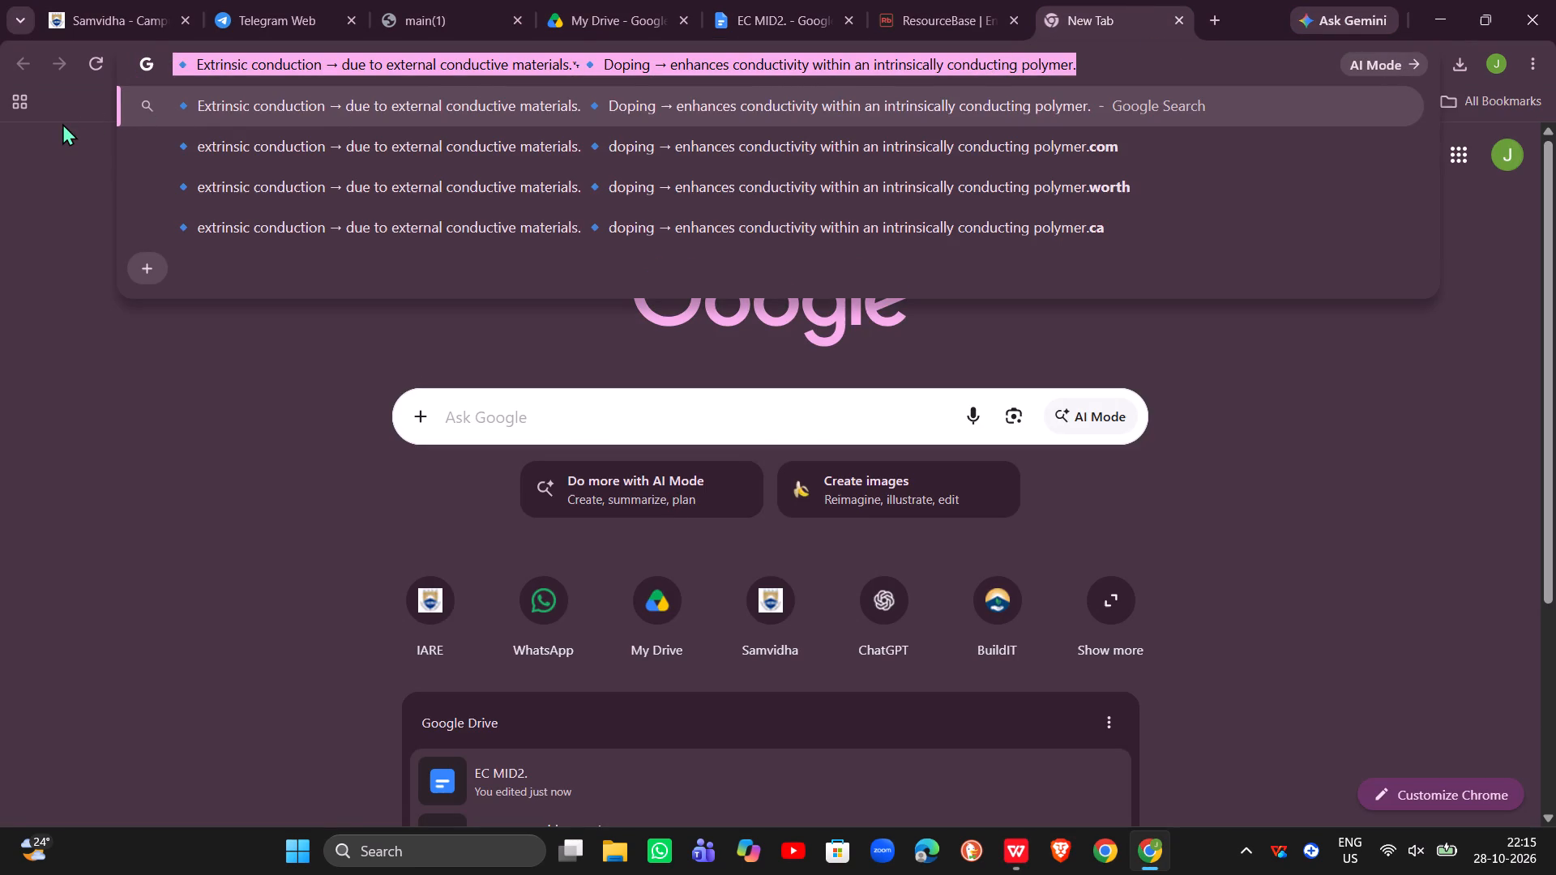
{"action": "key", "text": "ctrl+c"}
{"action": "key", "text": "ctrl+c"}
{"action": "left_click", "coordinate": [748, 0]}
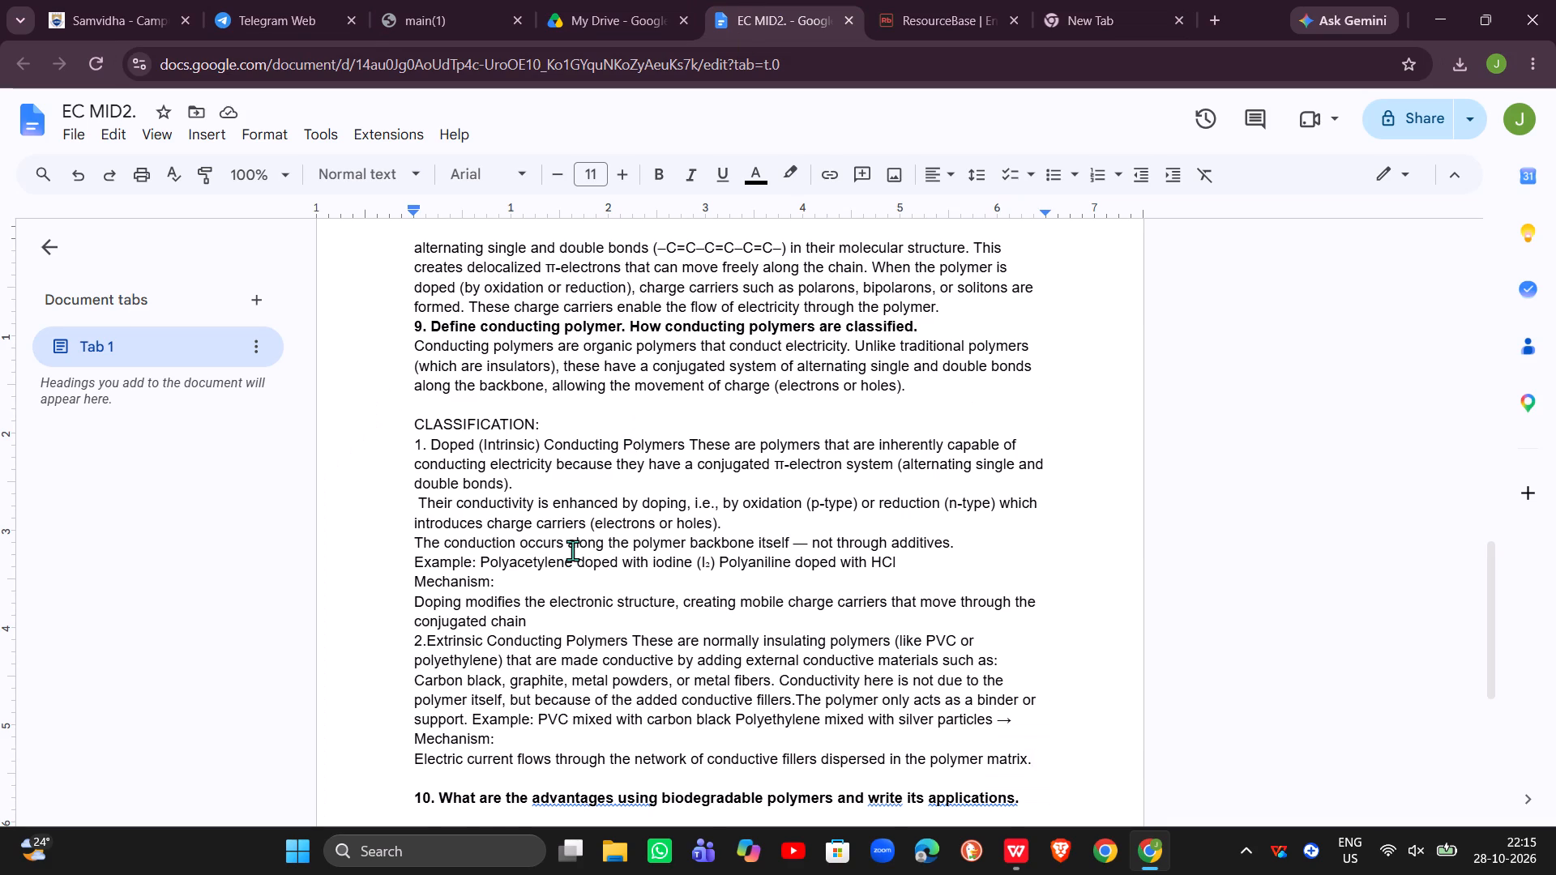
{"action": "key", "text": "Return"}
{"action": "key", "text": "ctrl+v"}
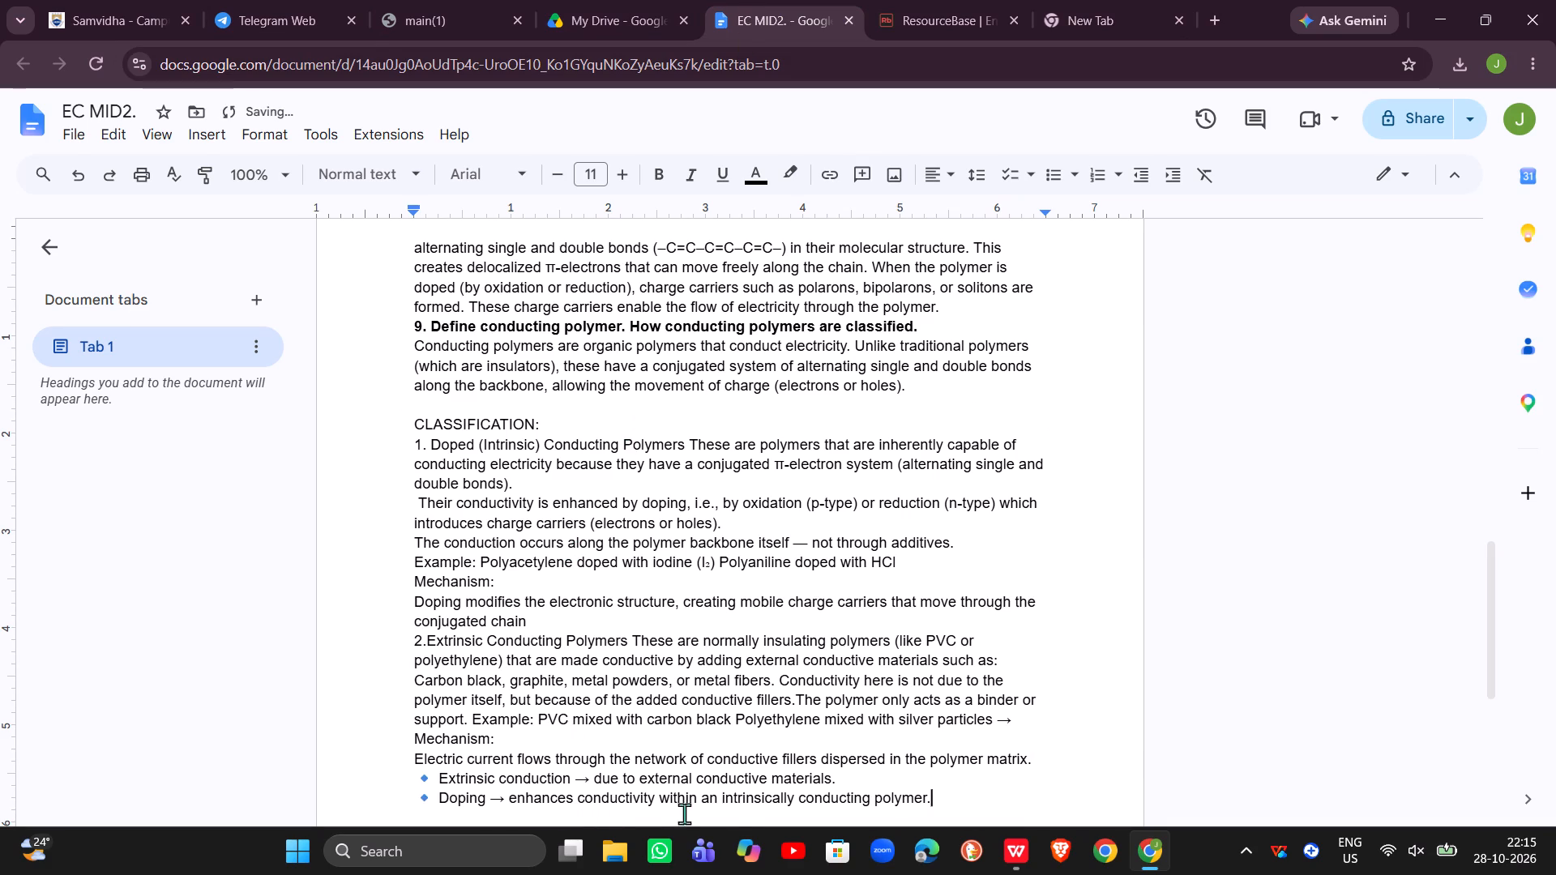
Copy the Key Difference Summary table picture from slide 12 and paste it on a new line below the doping note in EC MID2.
{"action": "left_click", "coordinate": [1019, 841]}
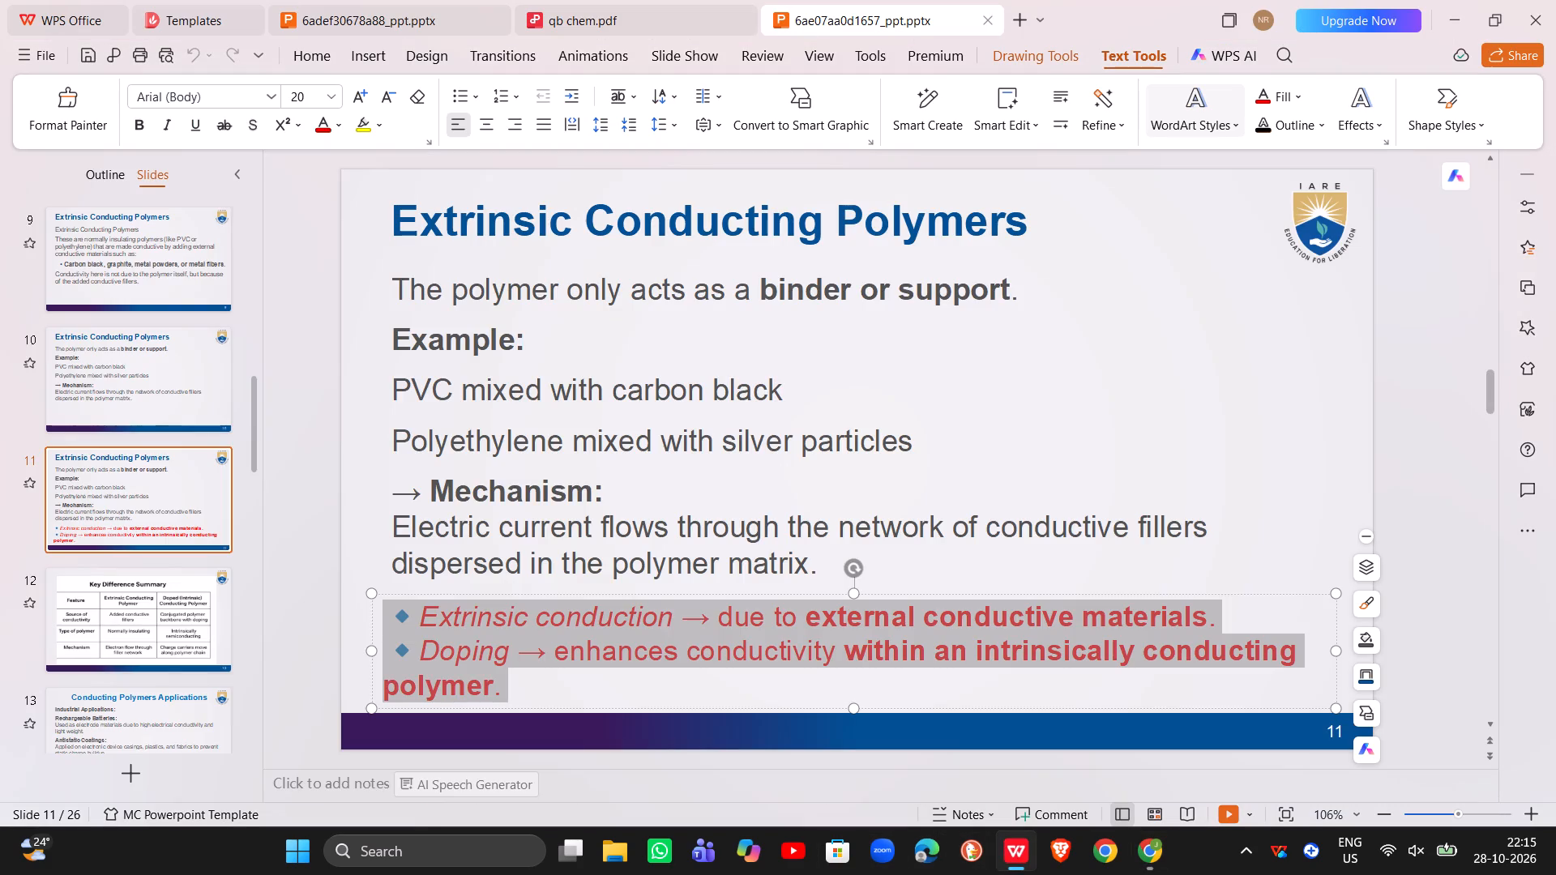
{"action": "left_click", "coordinate": [219, 607]}
{"action": "key", "text": "Down"}
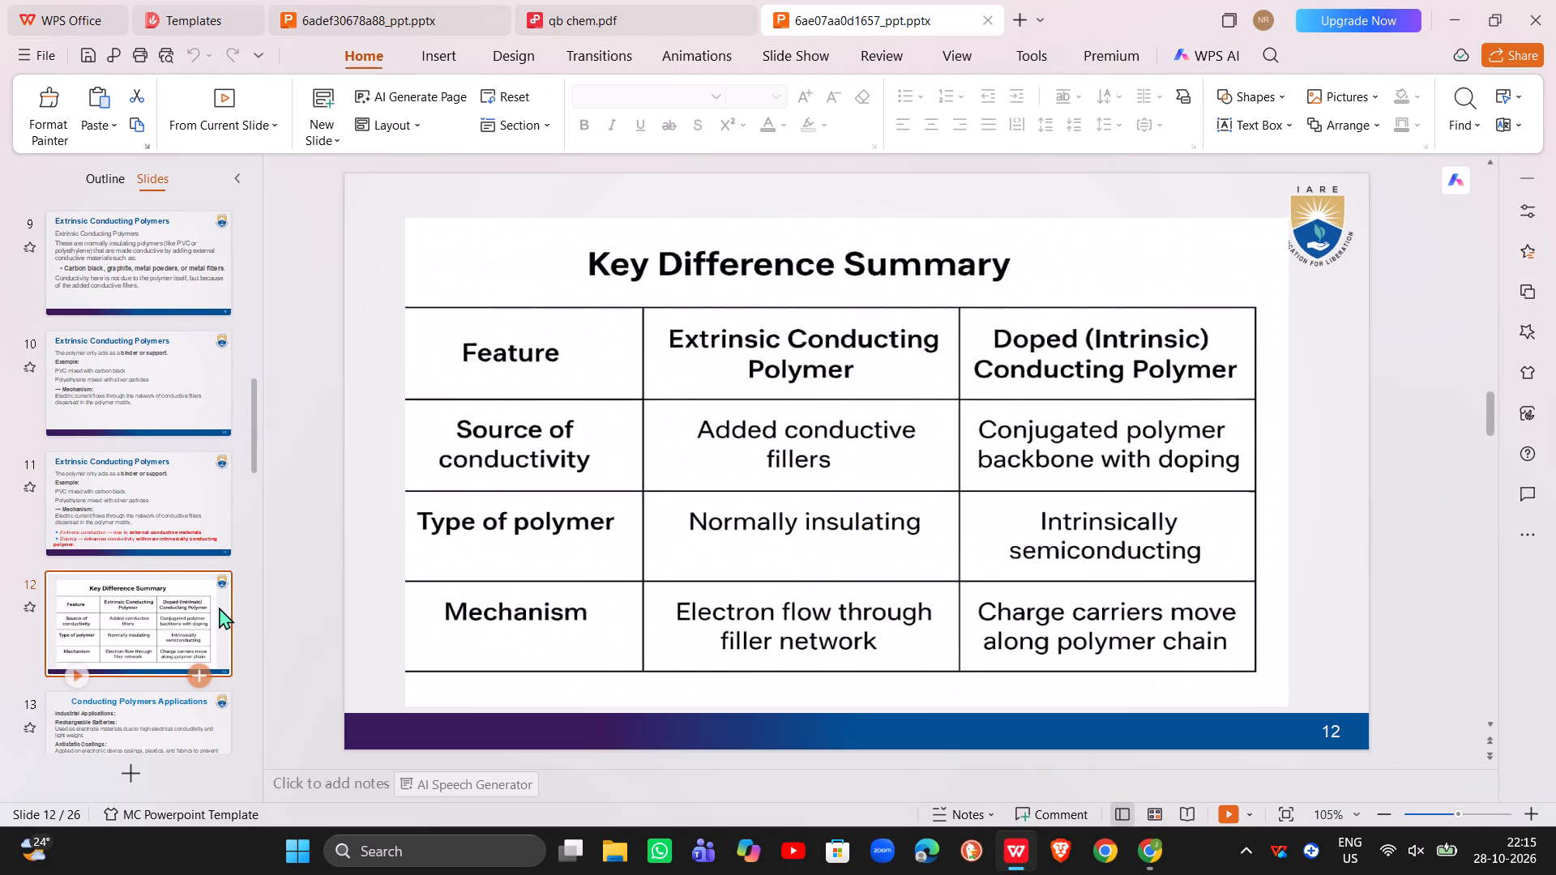
{"action": "key", "text": "Up"}
{"action": "left_click", "coordinate": [519, 440]}
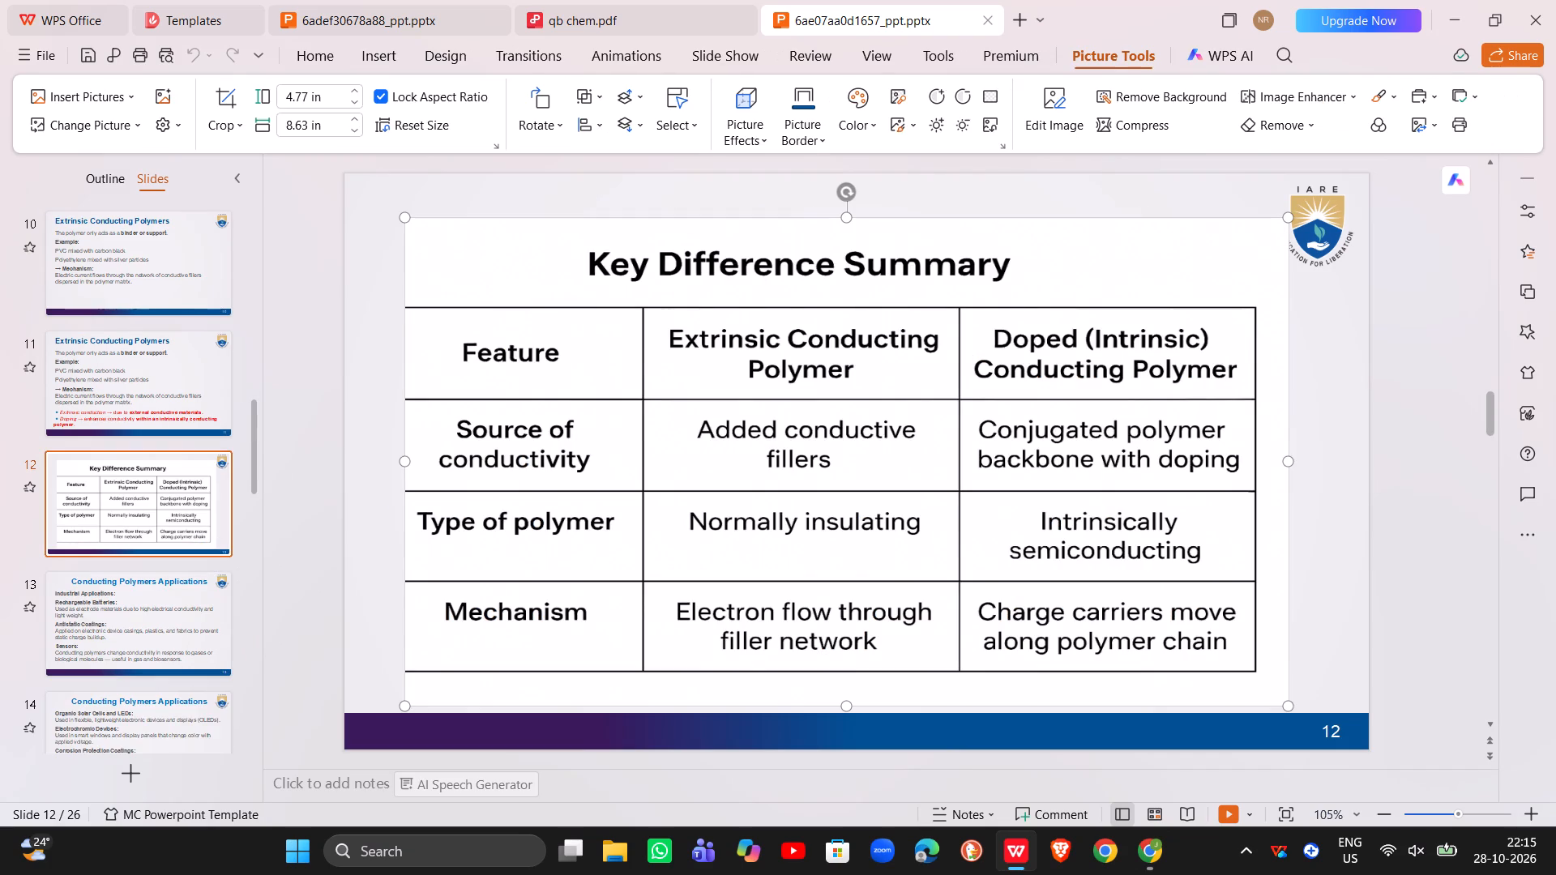
{"action": "right_click", "coordinate": [519, 440]}
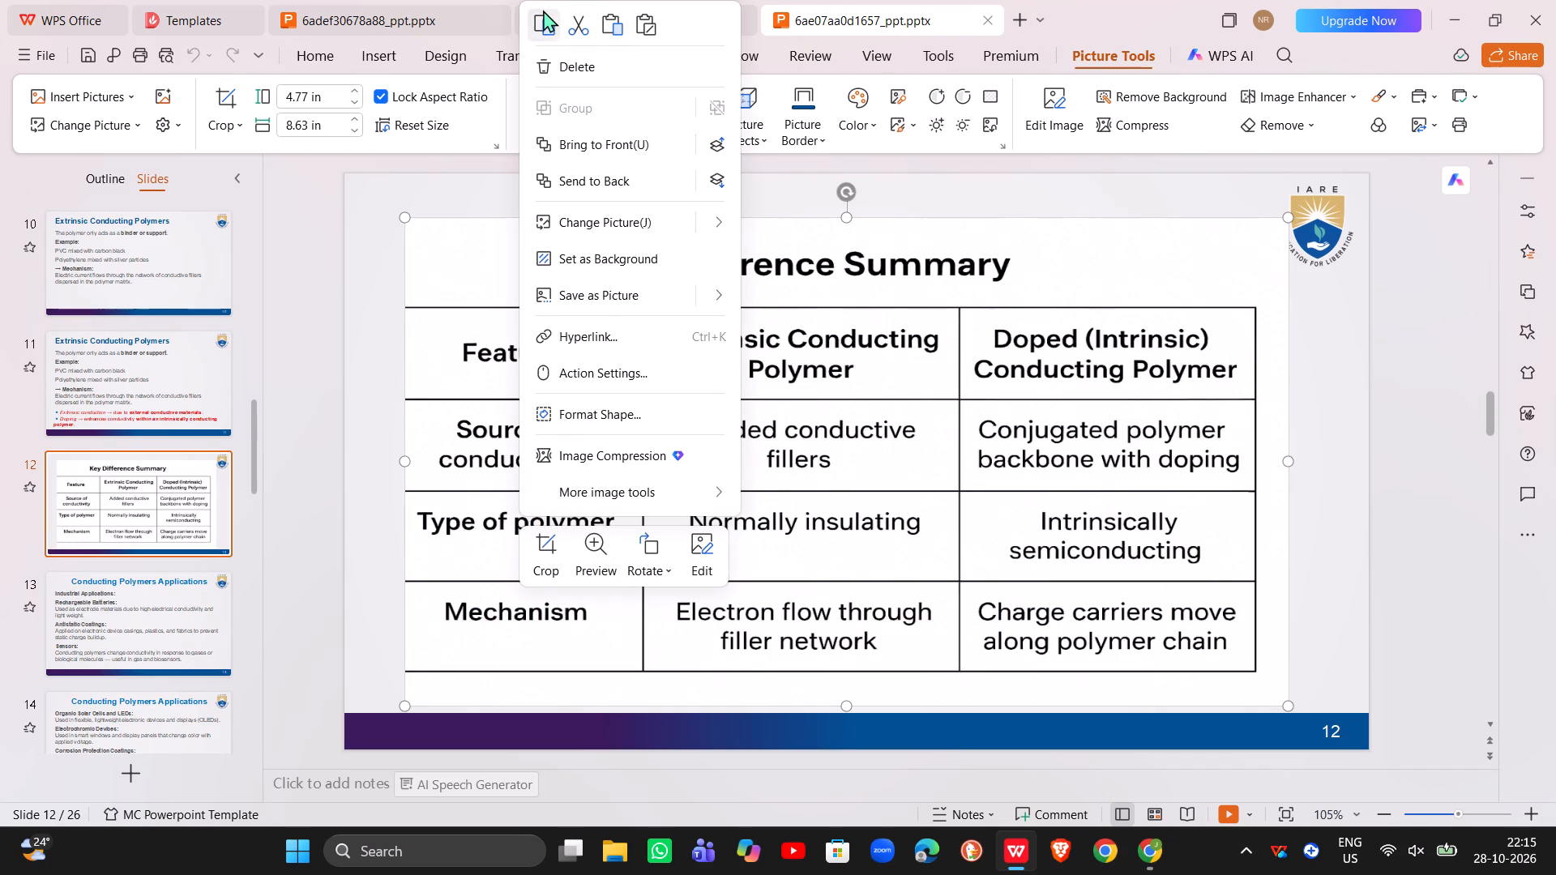
{"action": "left_click", "coordinate": [543, 10]}
{"action": "left_click", "coordinate": [1432, 24]}
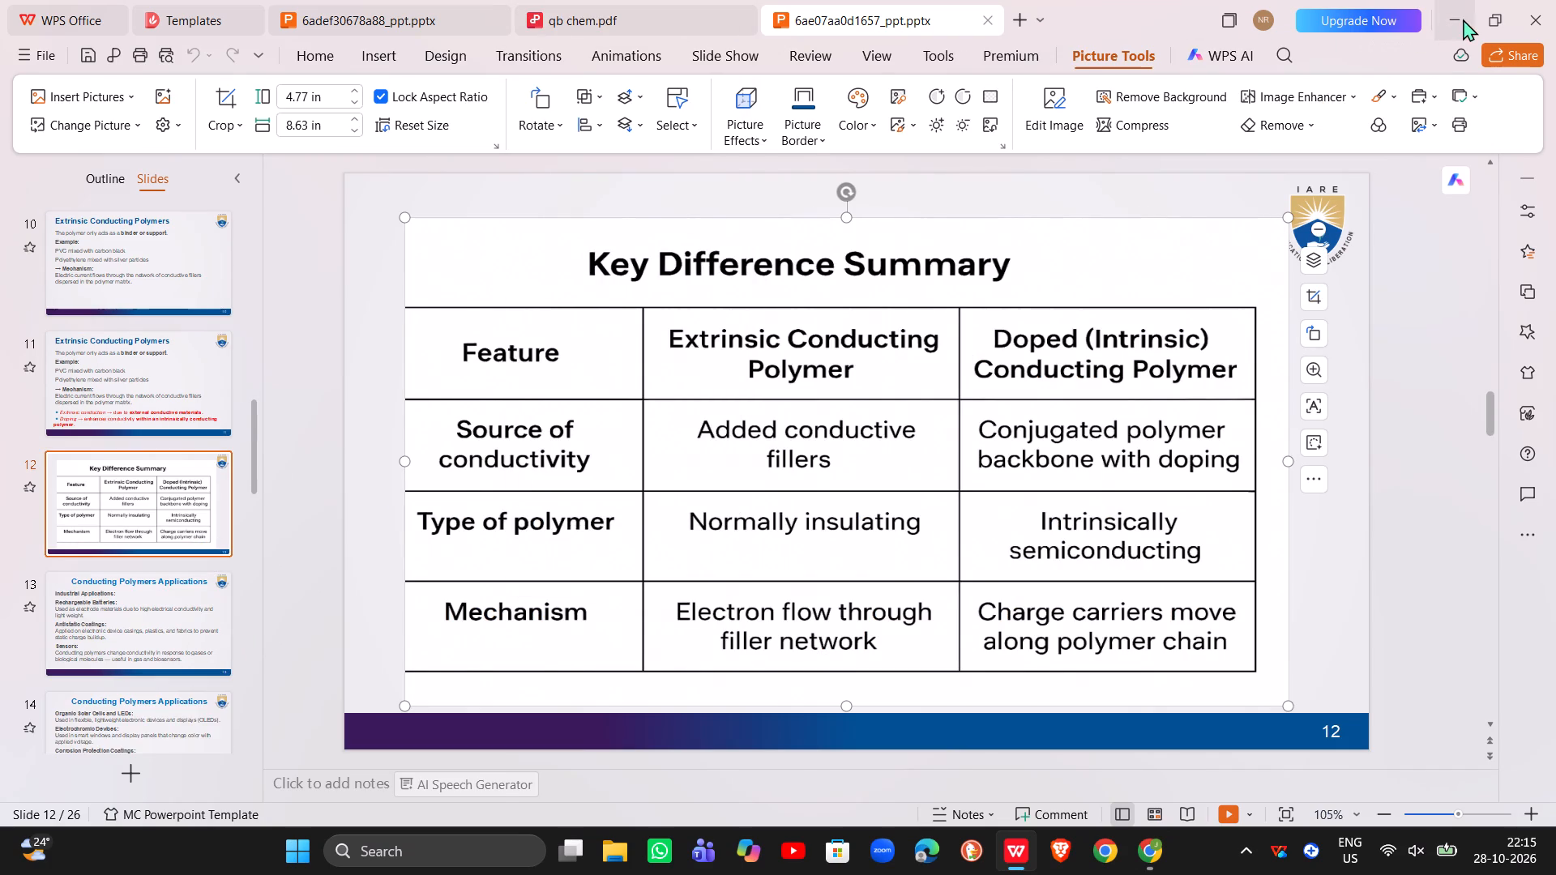
{"action": "left_click", "coordinate": [1463, 19]}
{"action": "scroll", "coordinate": [953, 477], "scroll_direction": "down", "scroll_amount": 1}
{"action": "key", "text": "Return"}
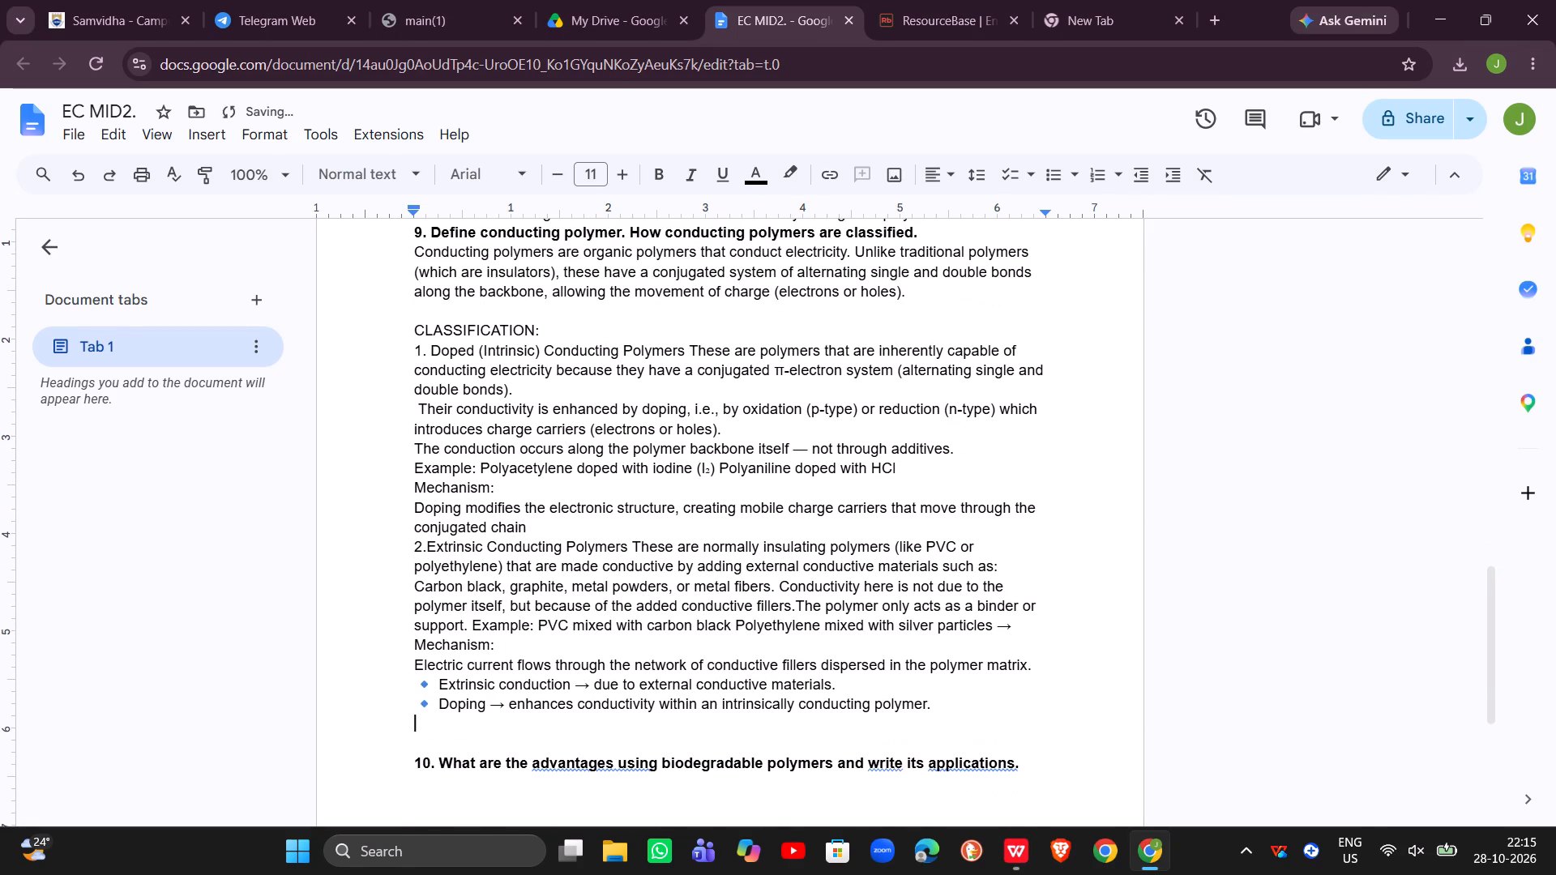
{"action": "key", "text": "ctrl+v"}
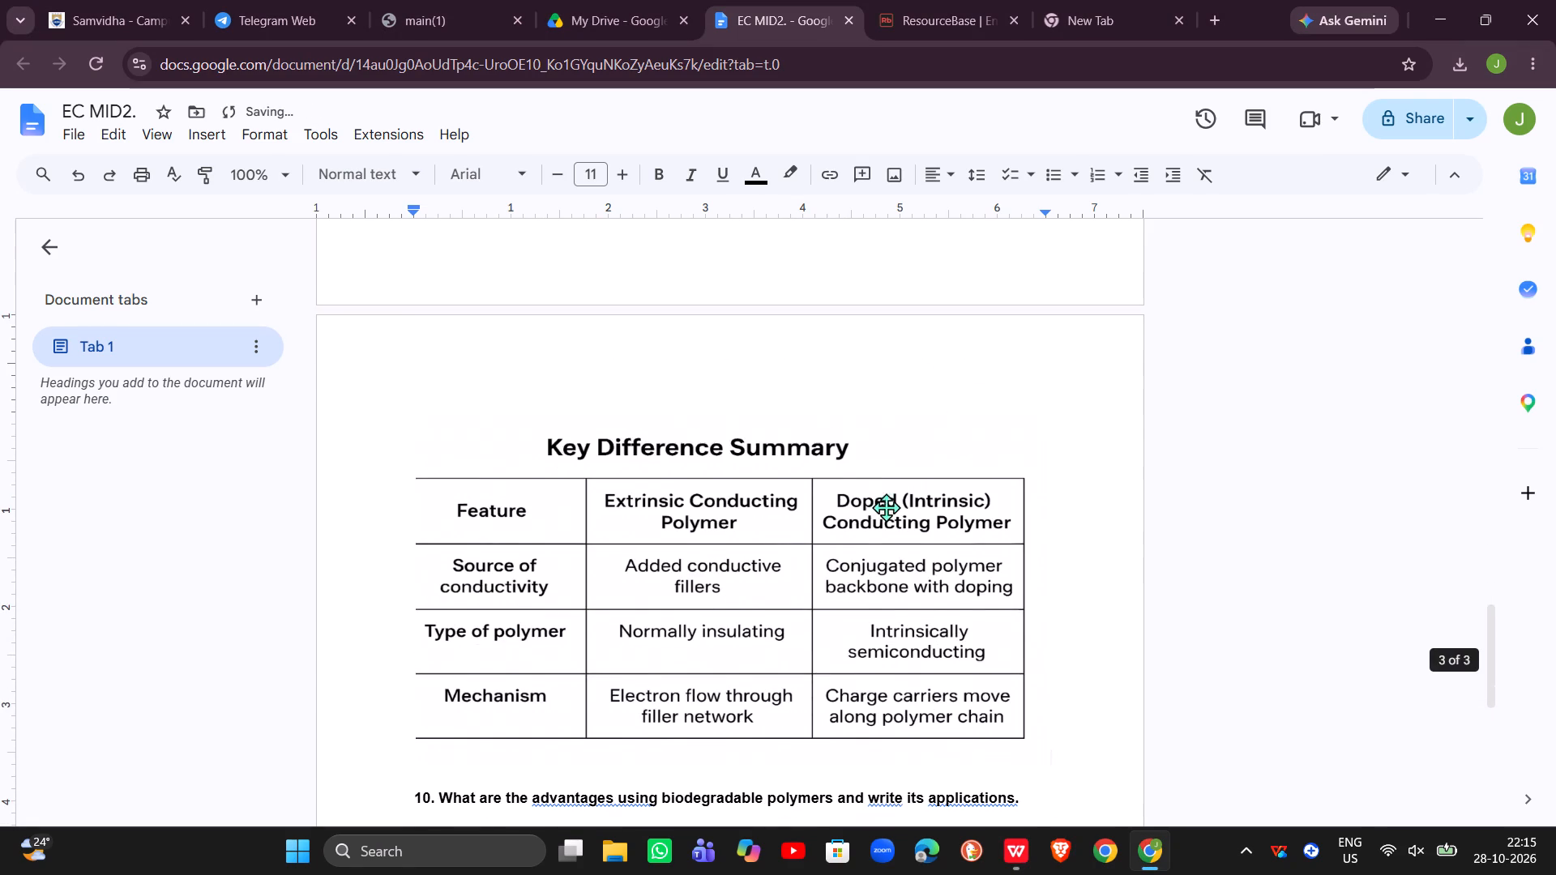
{"action": "scroll", "coordinate": [749, 590], "scroll_direction": "up", "scroll_amount": 4}
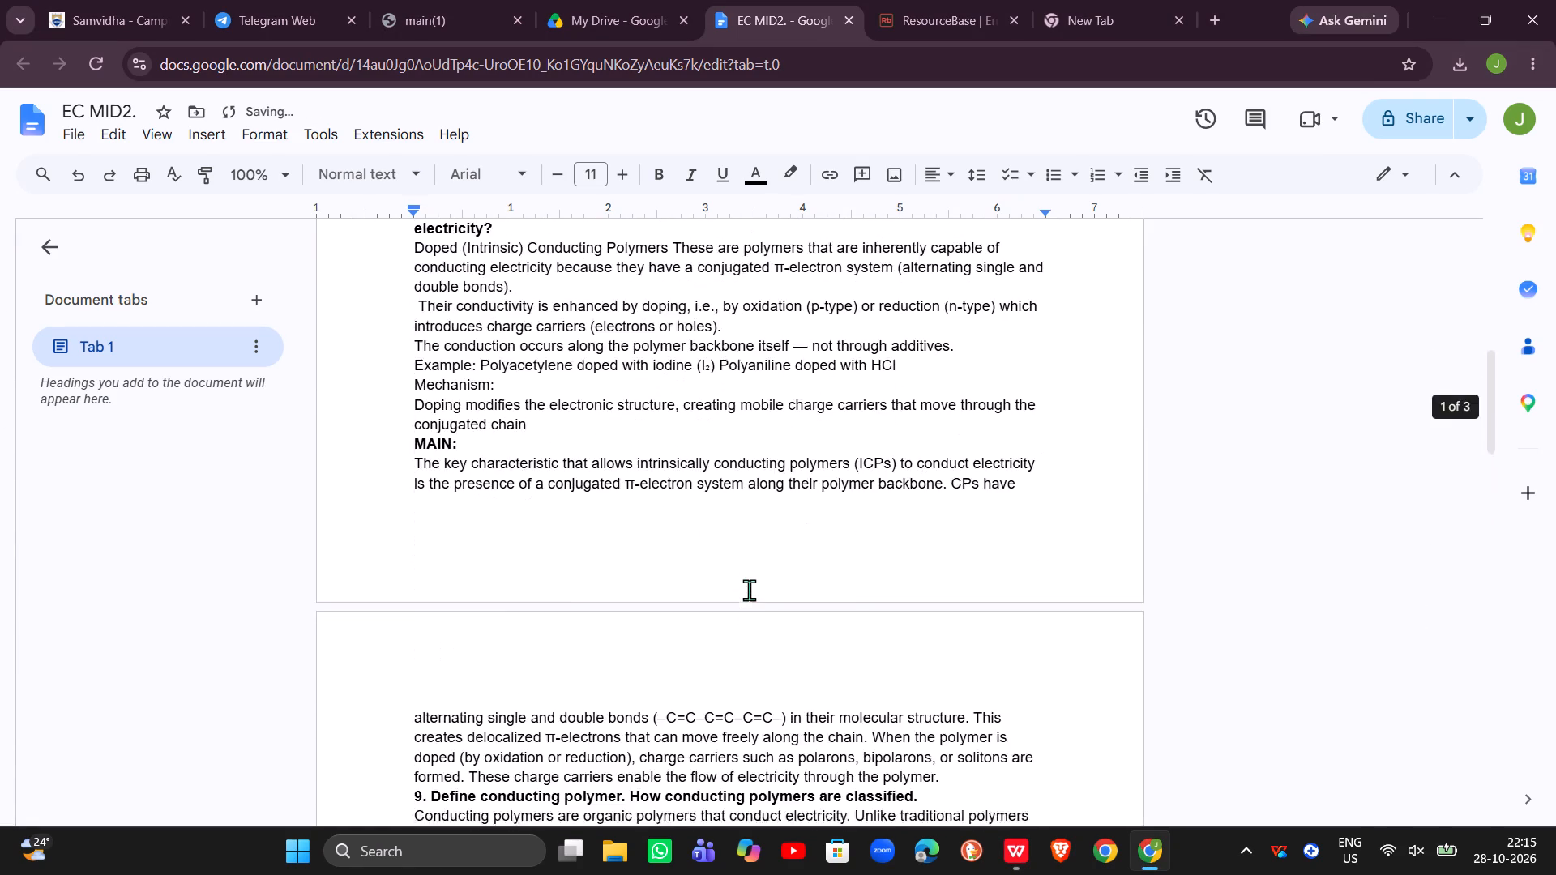
Copy "Describe the conduction mechanism of polyacetylene with its applications" from question 6's heading and search Google for it, replacing the blank tab's text.
{"action": "scroll", "coordinate": [749, 590], "scroll_direction": "up", "scroll_amount": 4}
{"action": "scroll", "coordinate": [749, 590], "scroll_direction": "down", "scroll_amount": 2}
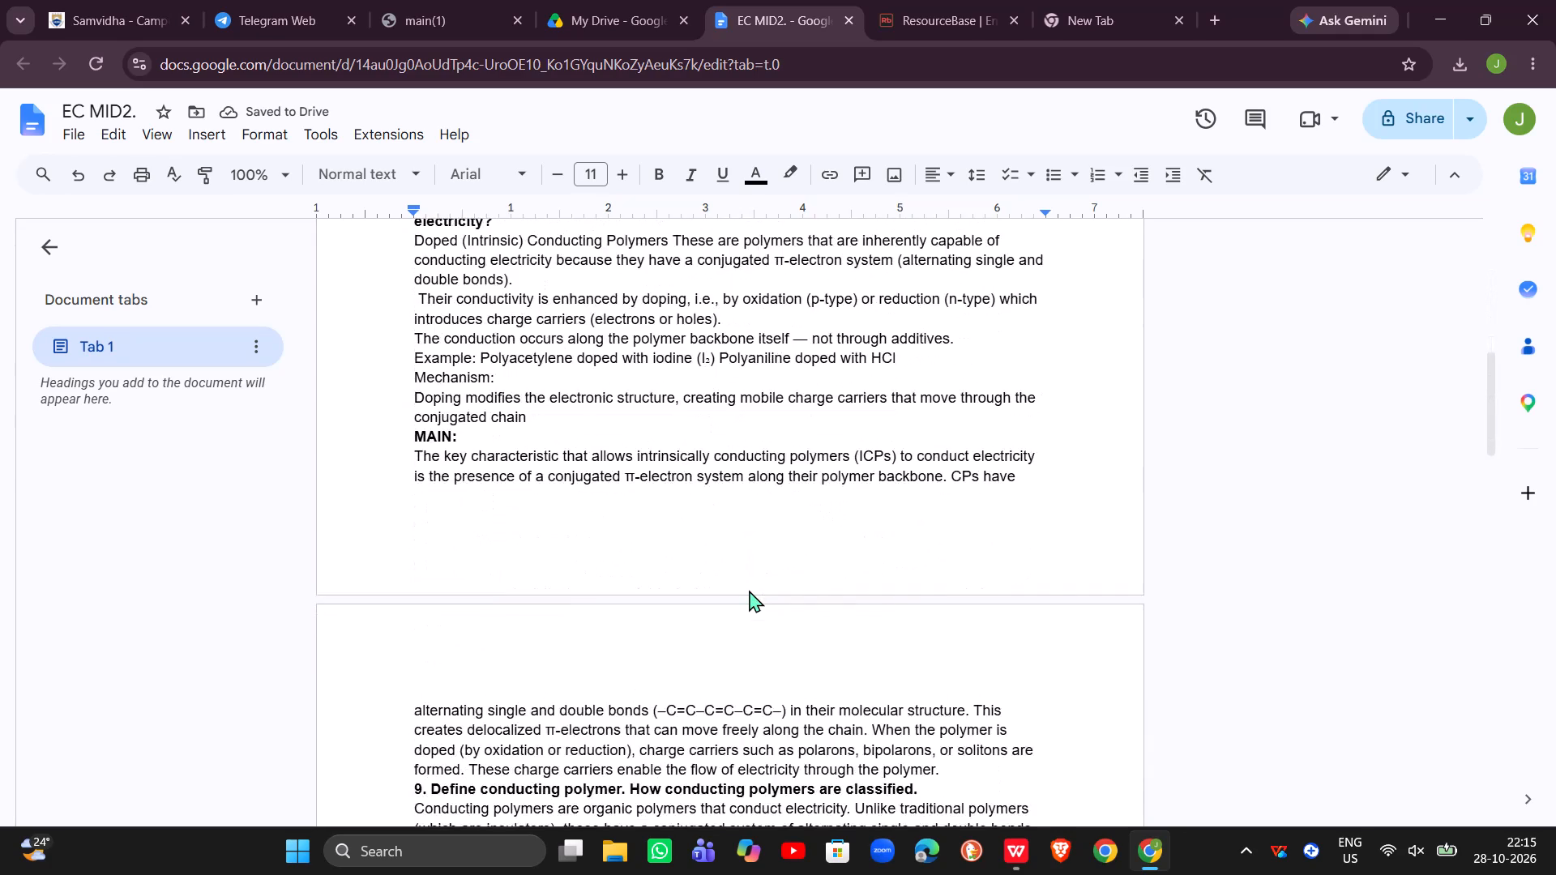
{"action": "scroll", "coordinate": [749, 590], "scroll_direction": "down", "scroll_amount": 6}
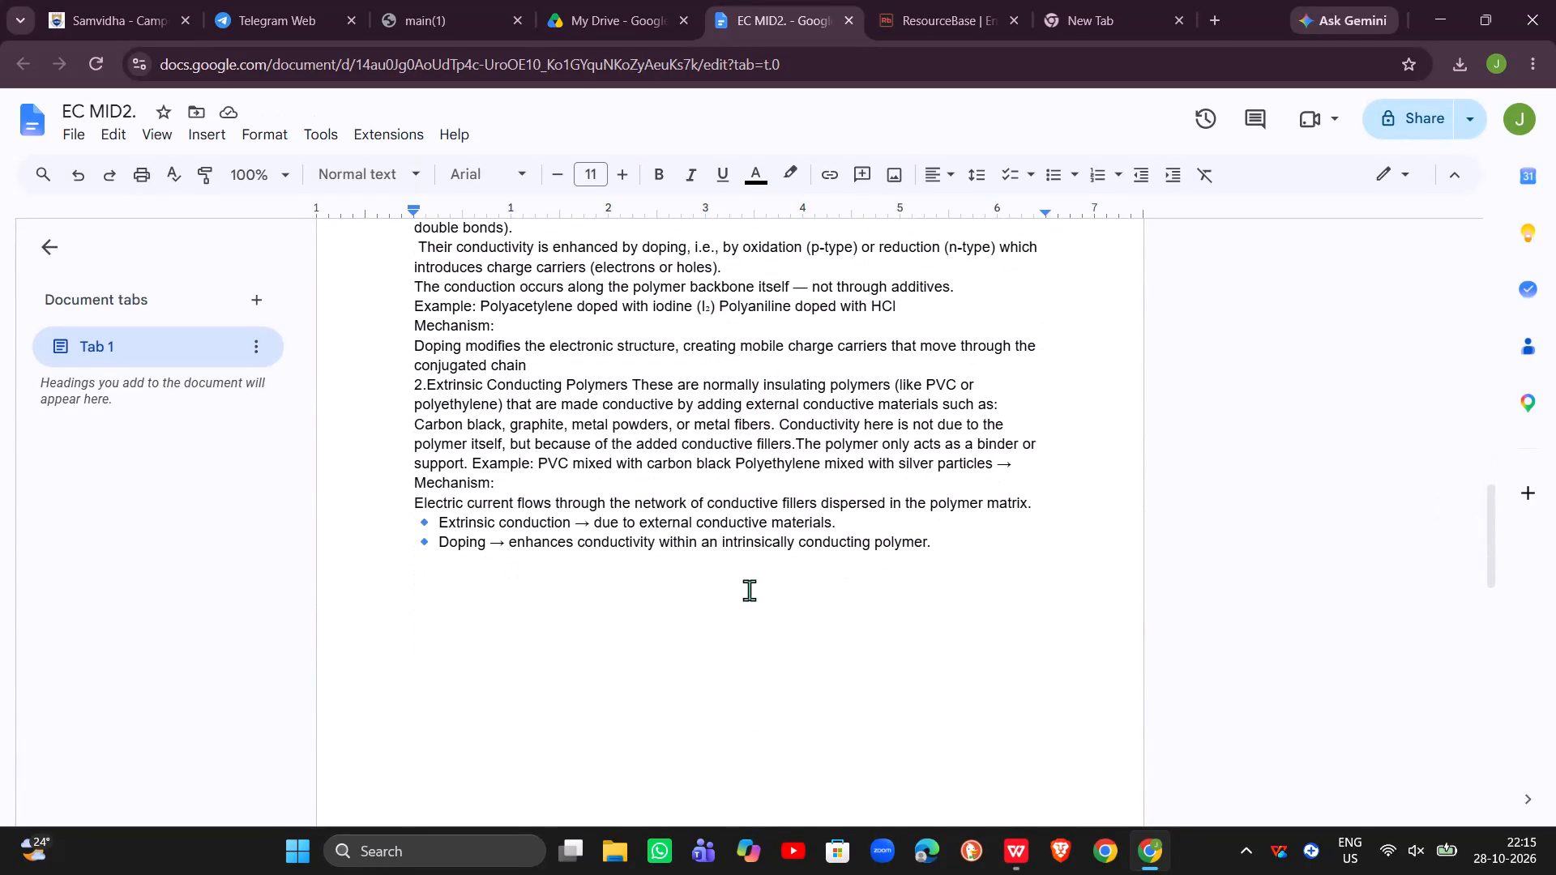
{"action": "scroll", "coordinate": [749, 590], "scroll_direction": "down", "scroll_amount": 1}
{"action": "scroll", "coordinate": [749, 590], "scroll_direction": "up", "scroll_amount": 6}
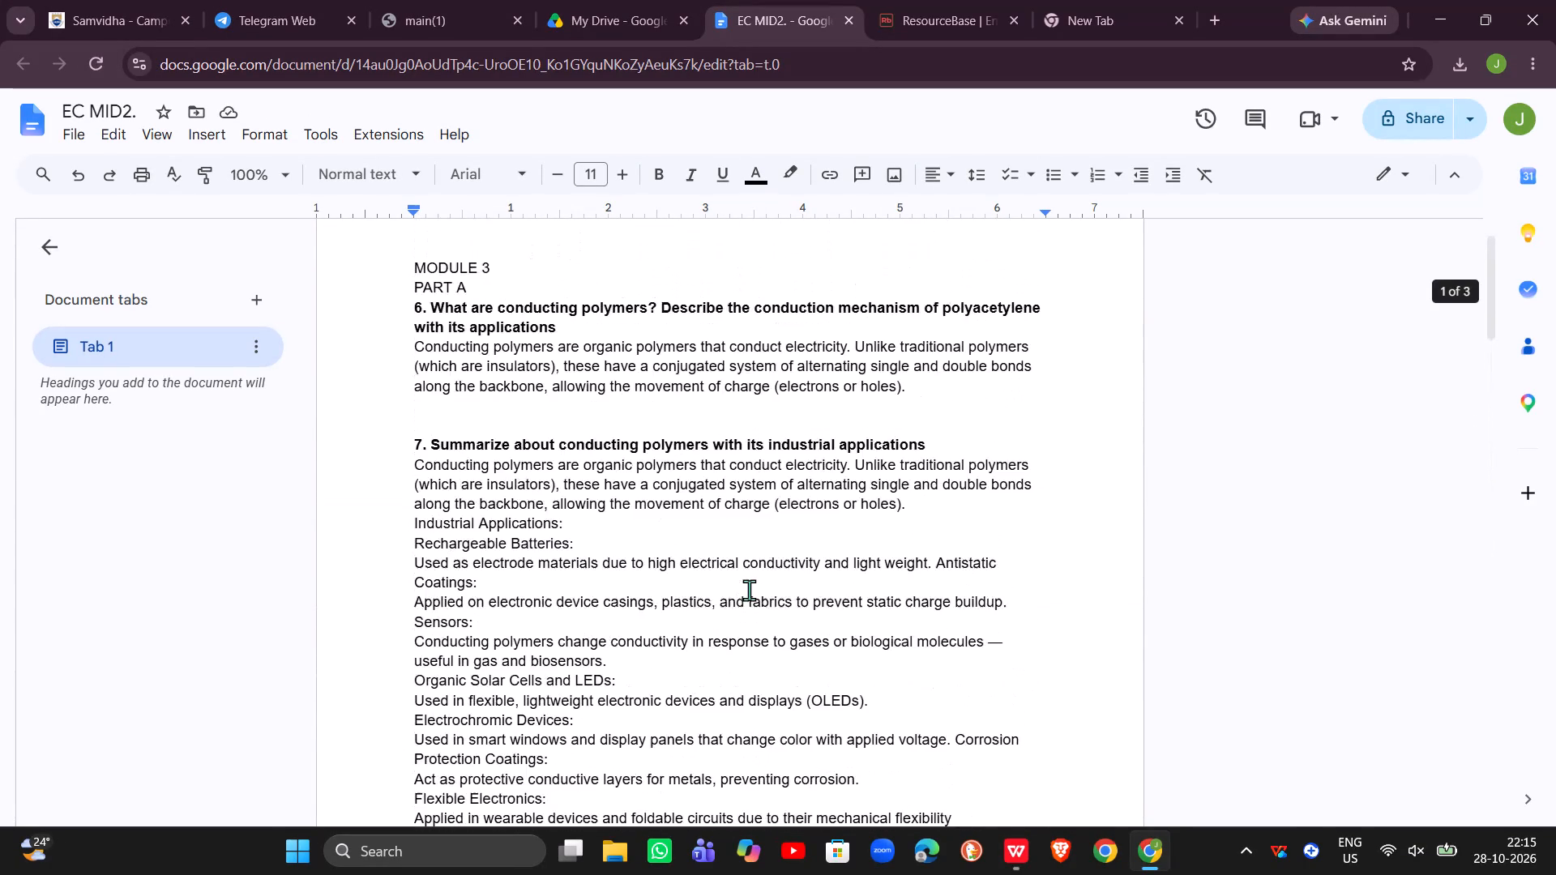
{"action": "scroll", "coordinate": [749, 590], "scroll_direction": "up", "scroll_amount": 2}
{"action": "left_click", "coordinate": [930, 472]}
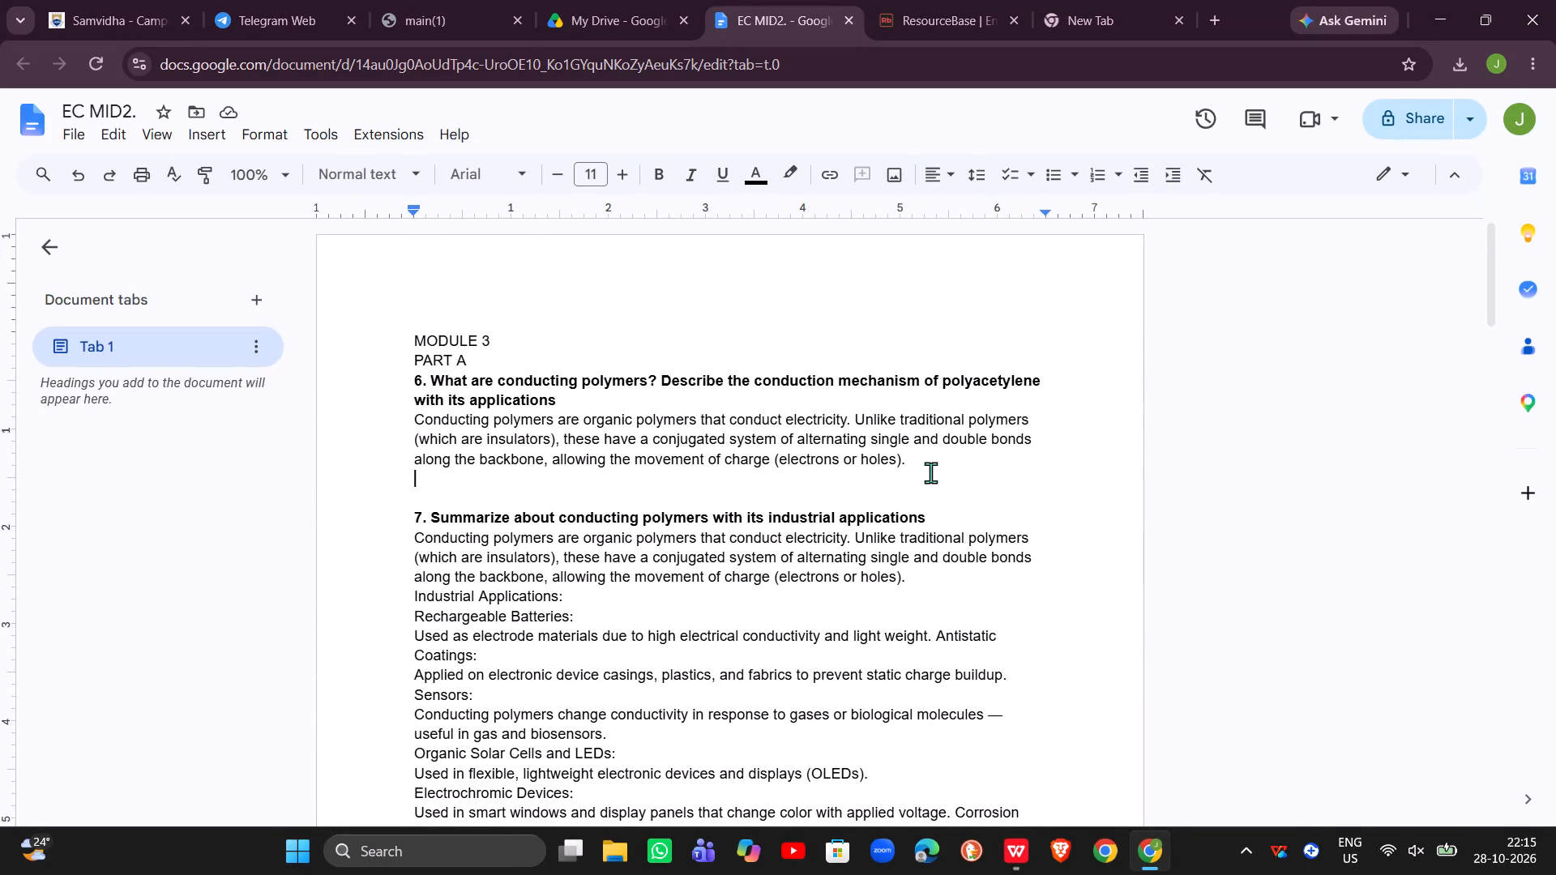
{"action": "left_click_drag", "start_coordinate": [656, 385], "coordinate": [702, 408]}
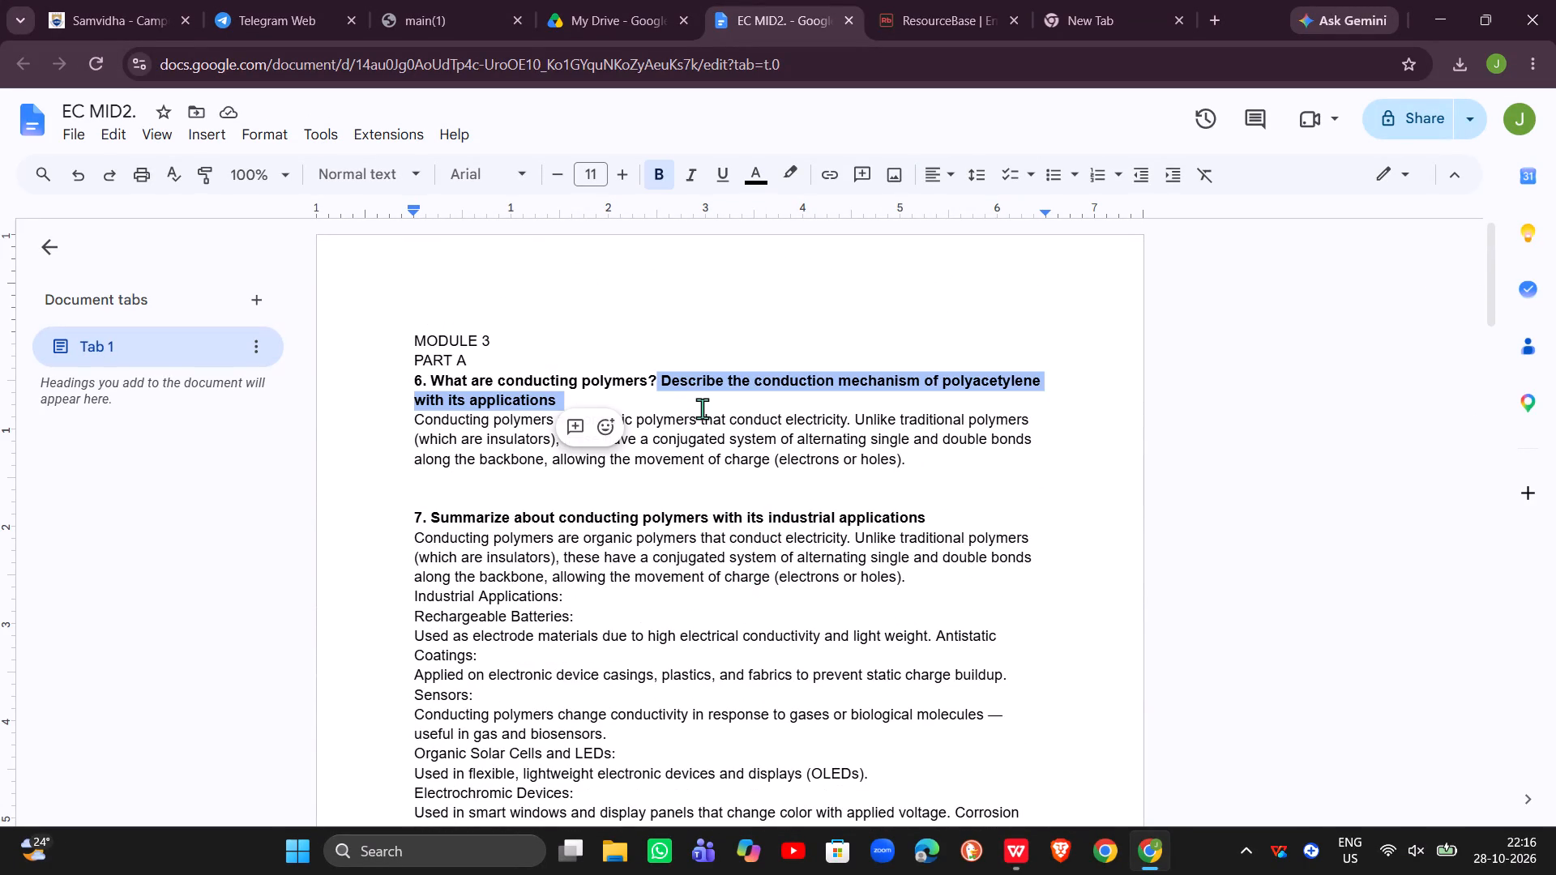
{"action": "key", "text": "ctrl+c"}
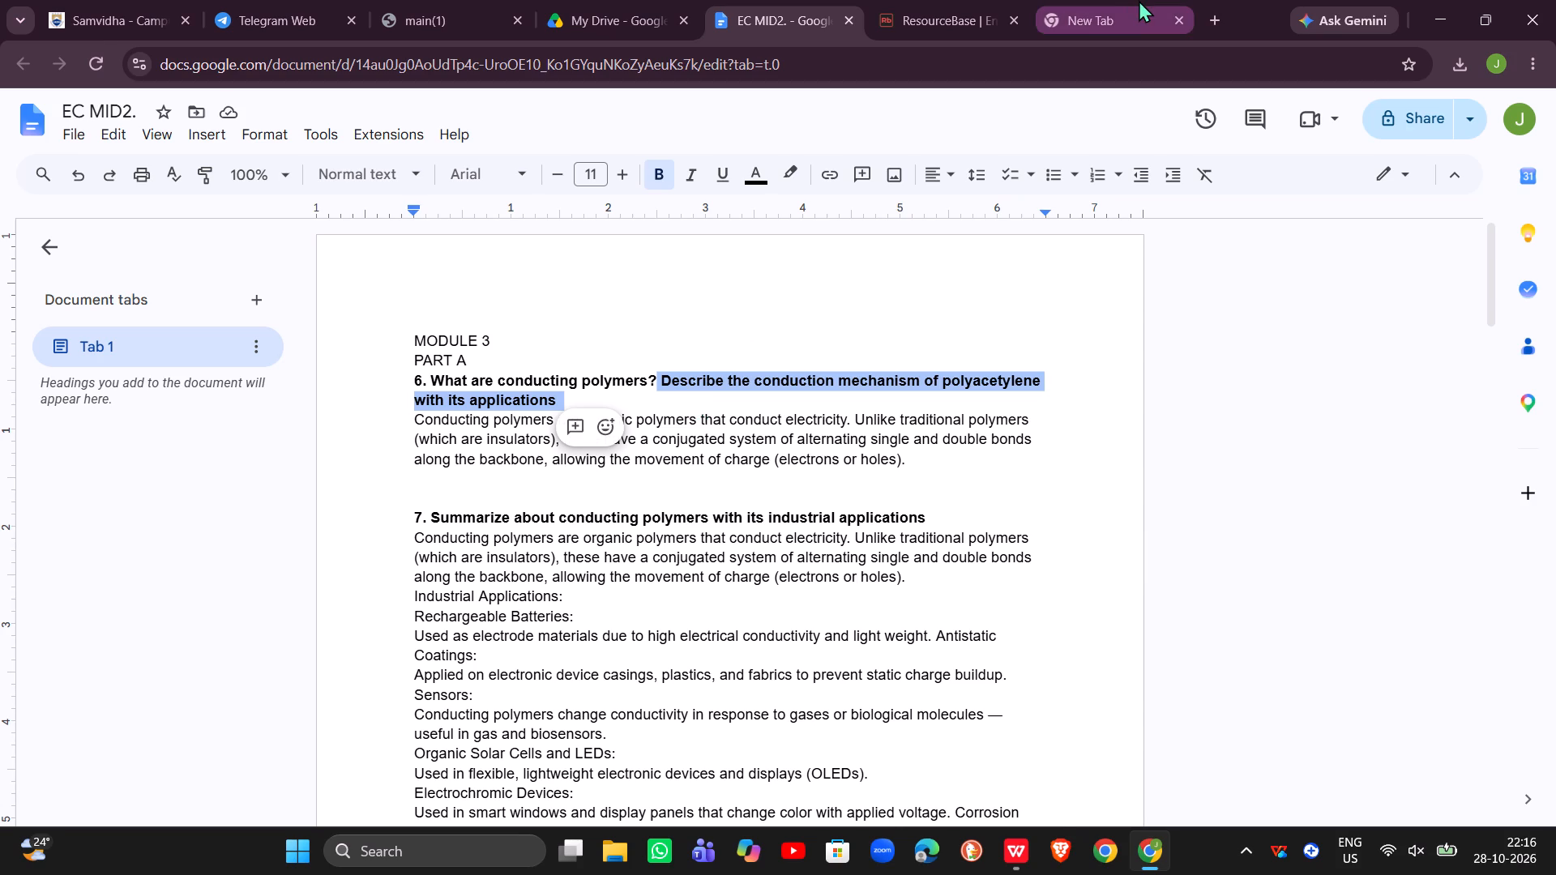
{"action": "left_click", "coordinate": [1139, 0]}
{"action": "key", "text": "BackSpace"}
{"action": "key", "text": "ctrl+v"}
{"action": "key", "text": "ctrl+Return"}
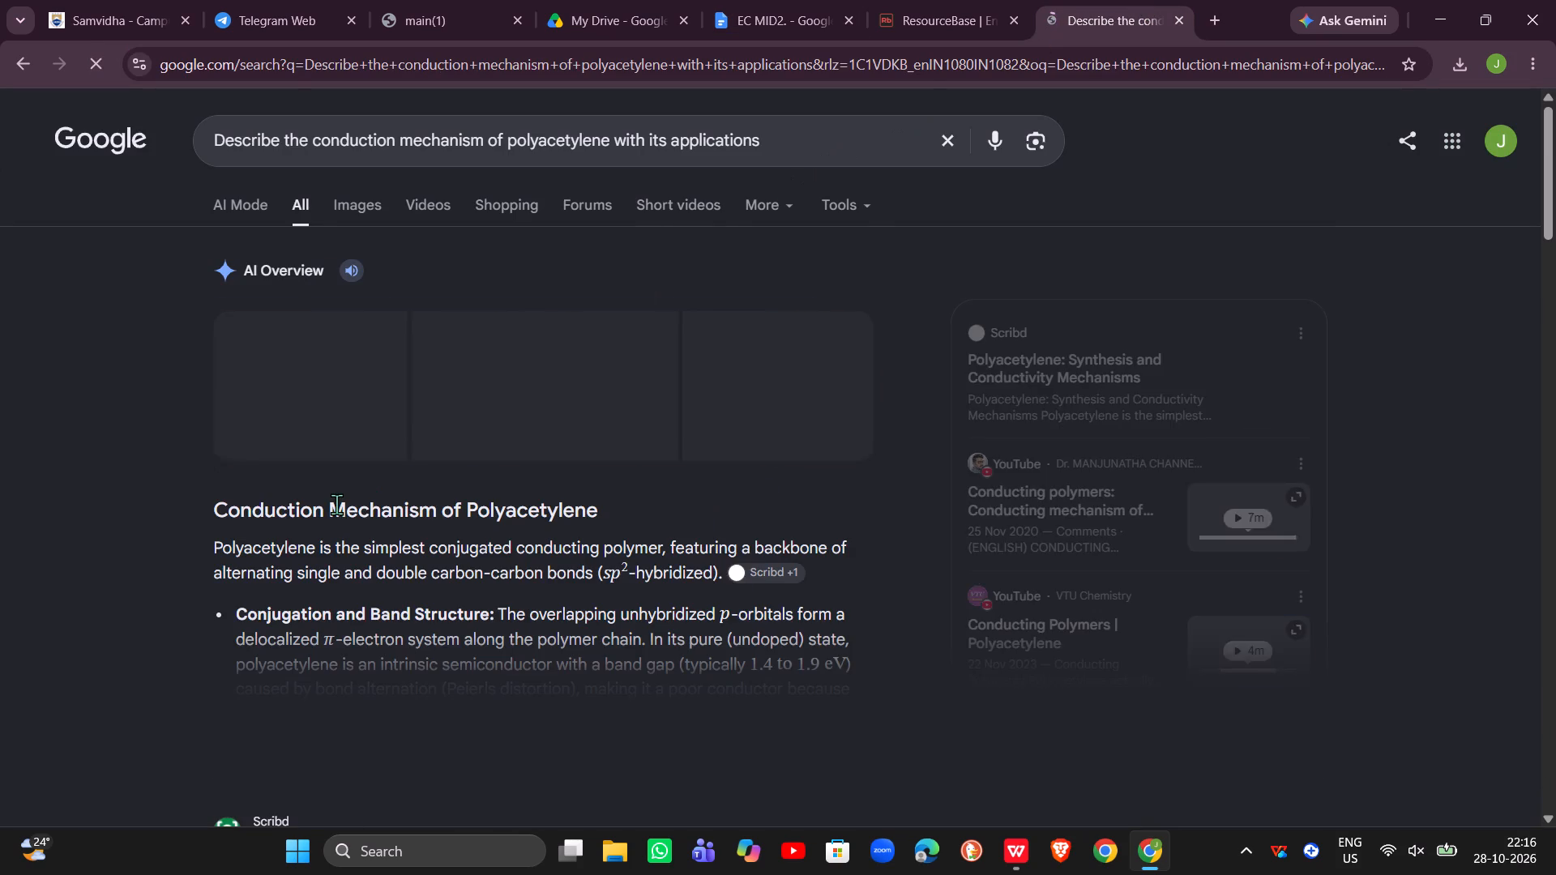
Try to expand the AI Overview on polyacetylene's conduction mechanism and look over the search results.
{"action": "left_click", "coordinate": [338, 741]}
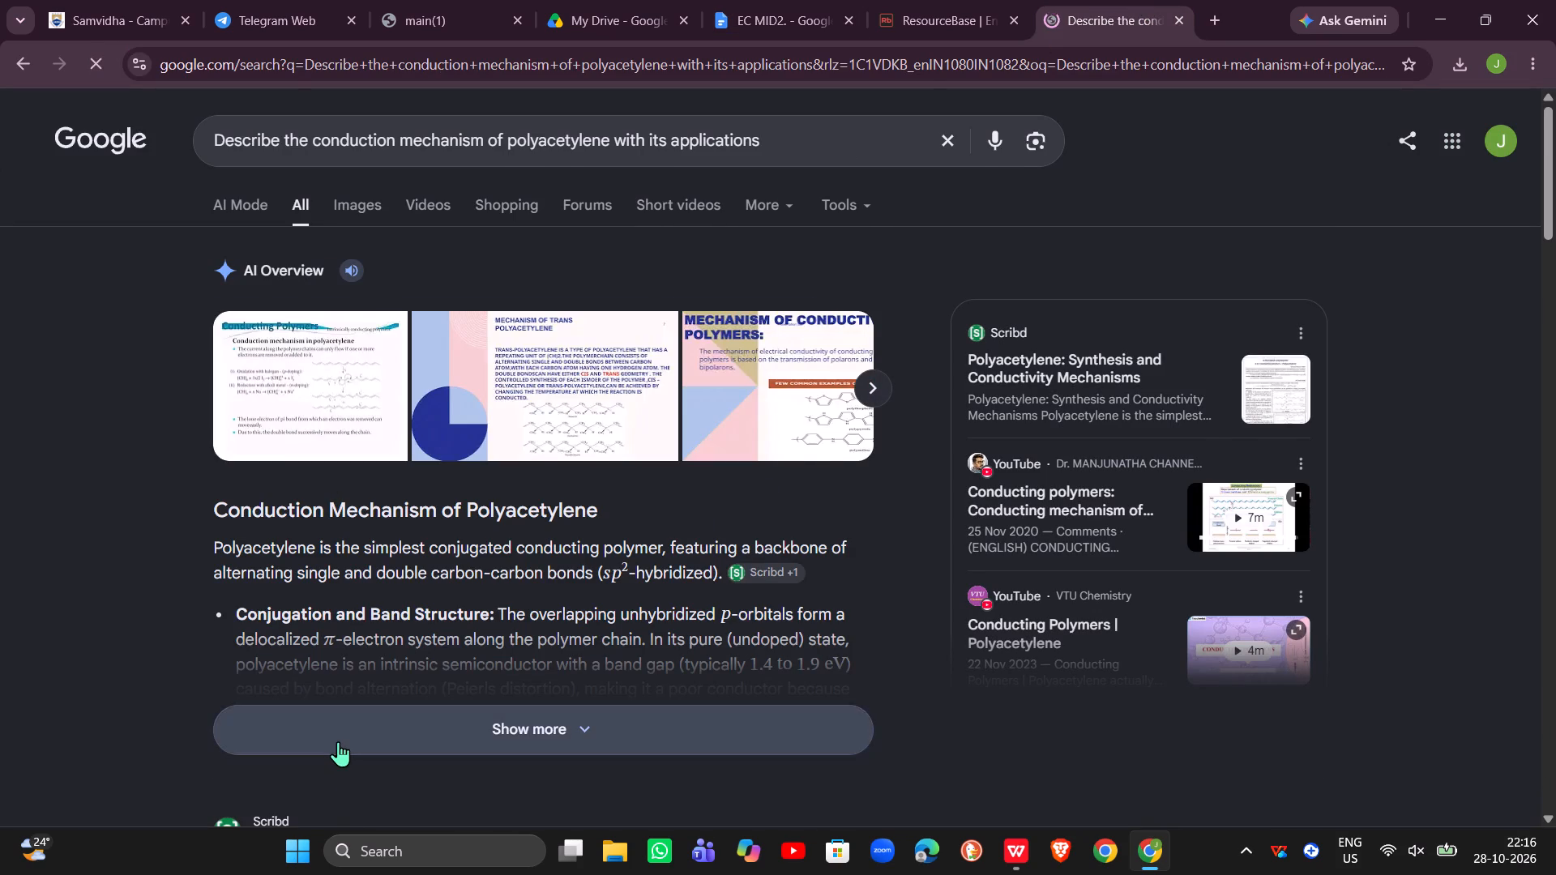
{"action": "scroll", "coordinate": [338, 741], "scroll_direction": "down", "scroll_amount": 1}
{"action": "left_click", "coordinate": [353, 699]}
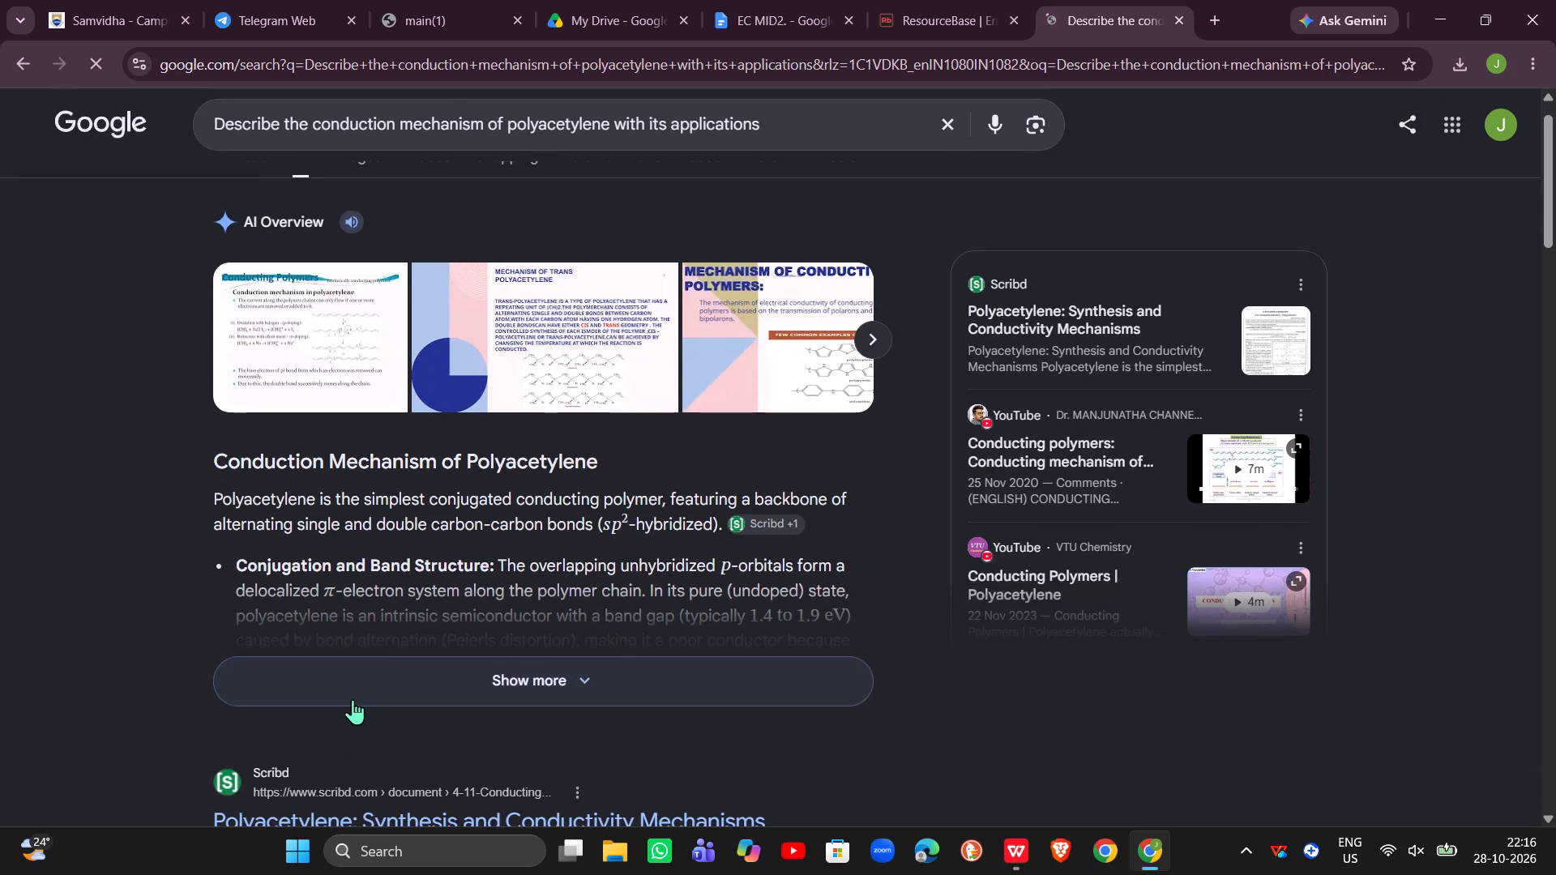
{"action": "scroll", "coordinate": [375, 641], "scroll_direction": "down", "scroll_amount": 2}
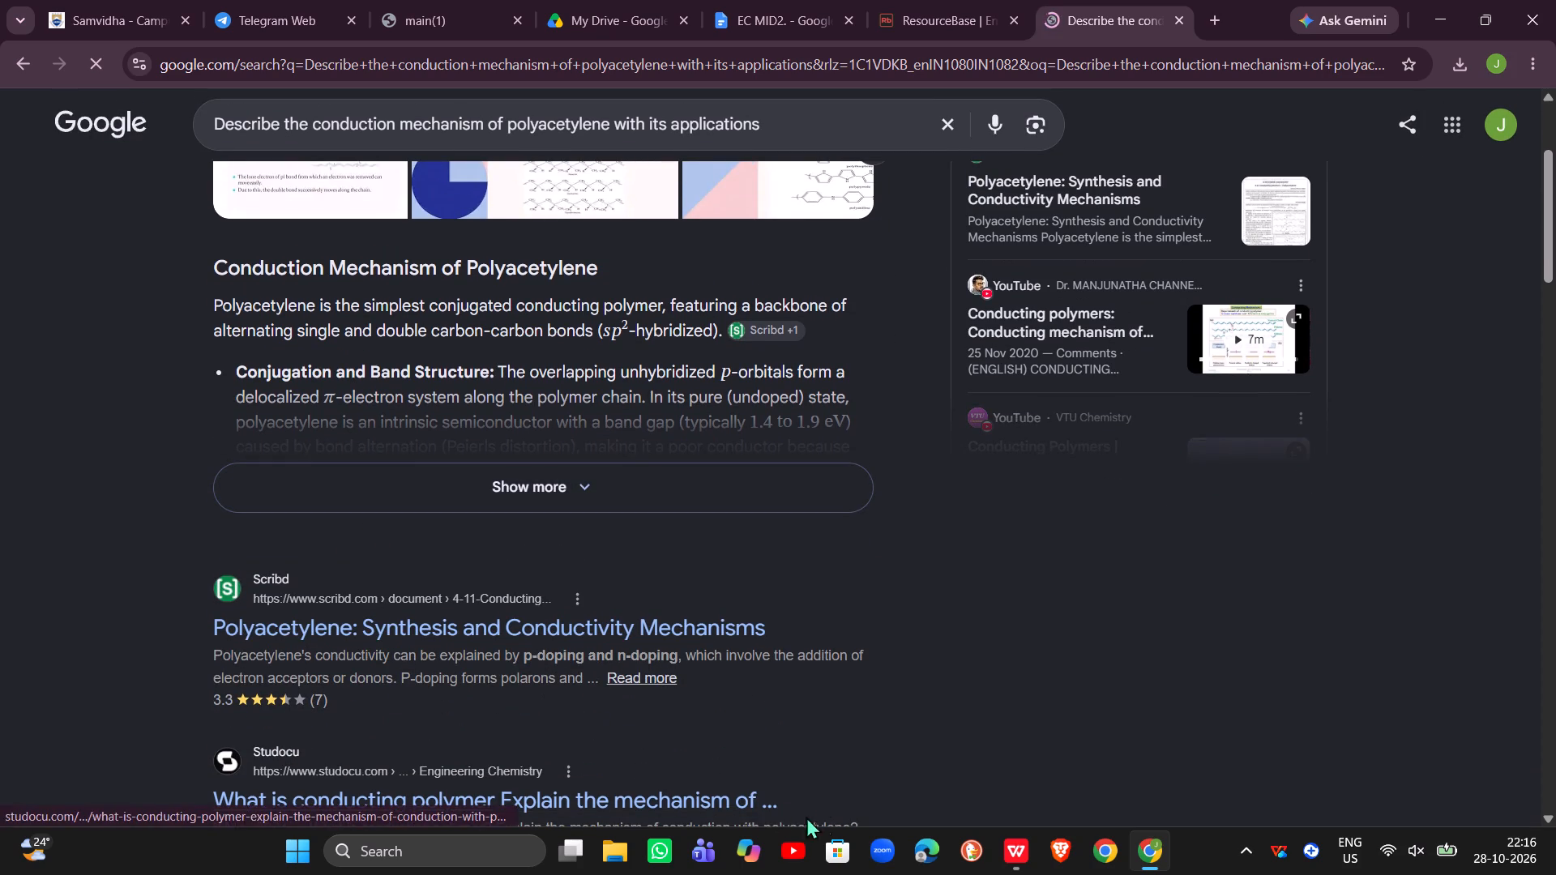
Switch to the lecture presentation in WPS Office and look through the conducting polymer slides after slide 12 for polyacetylene's conduction mechanism.
{"action": "left_click", "coordinate": [1017, 846]}
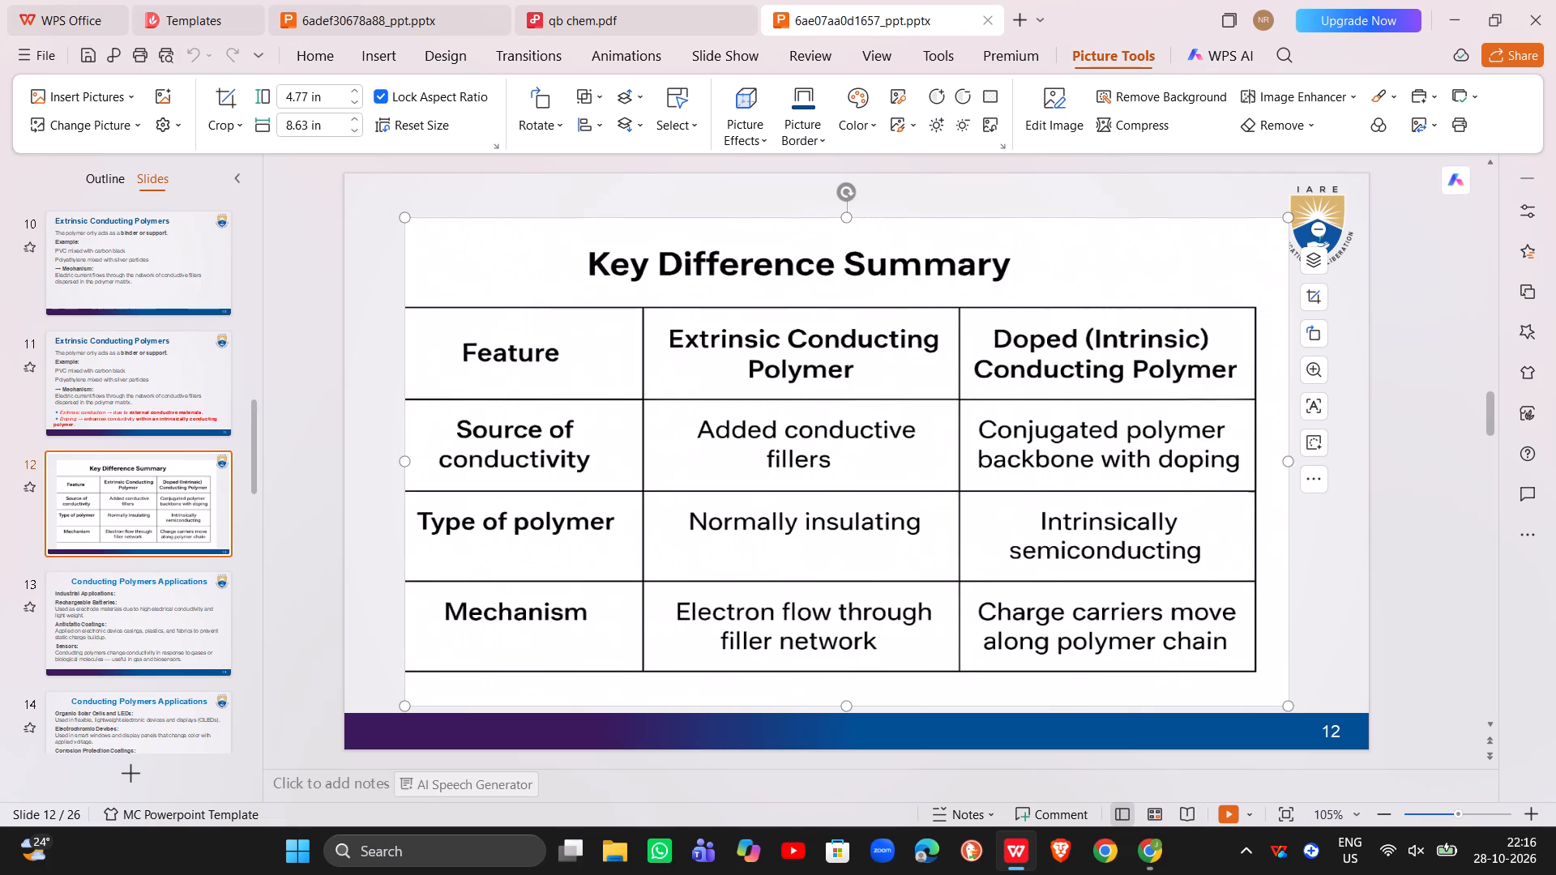
{"action": "left_click", "coordinate": [105, 345]}
{"action": "key", "text": "Down"}
{"action": "key", "text": "Down"}
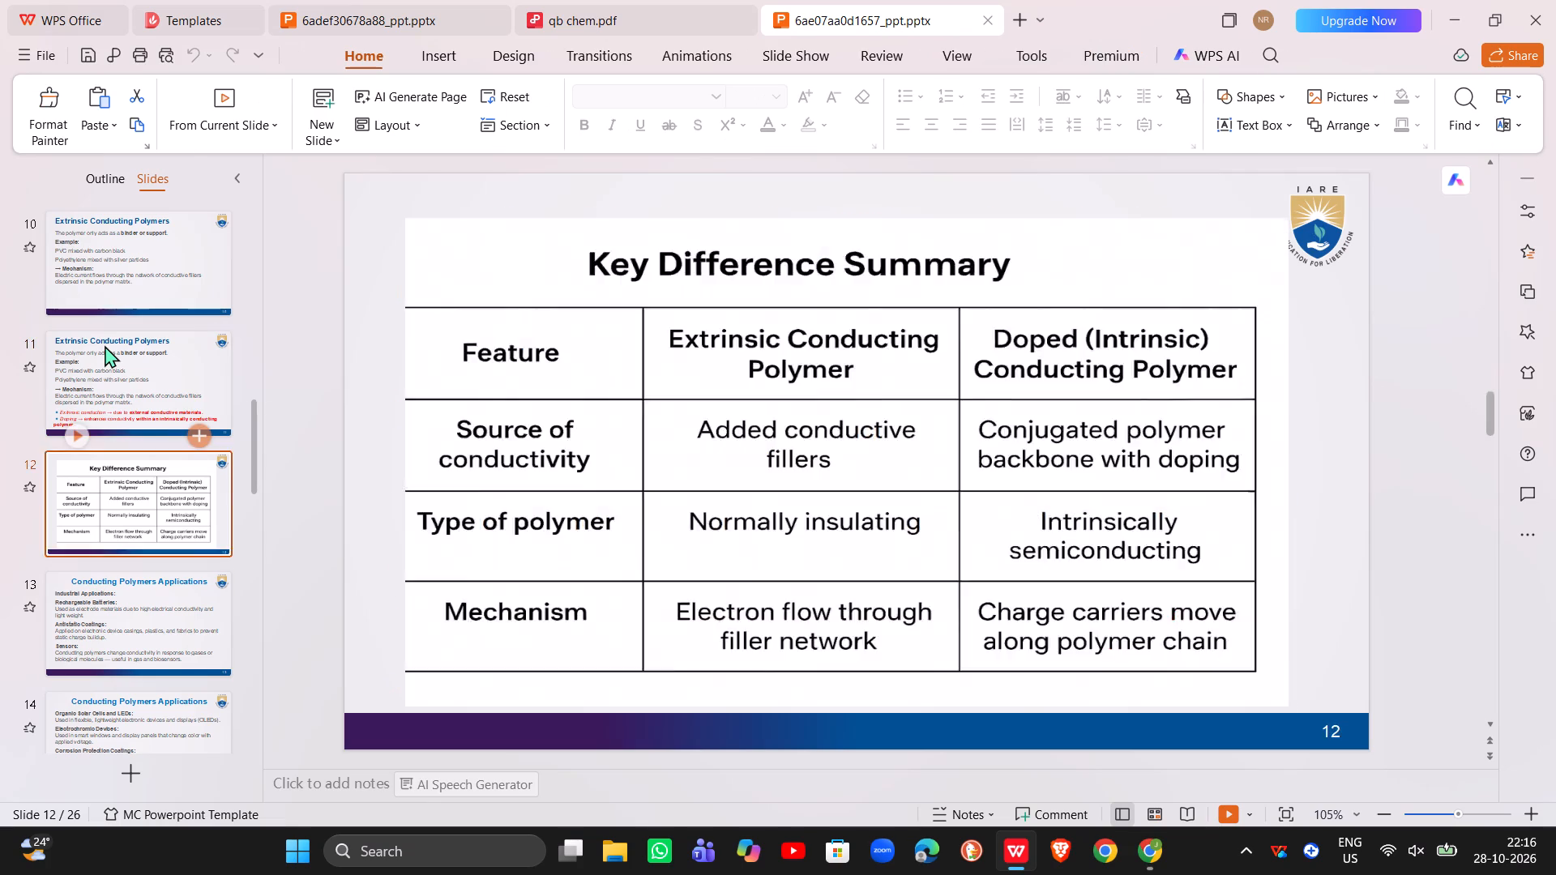
{"action": "key", "text": "Down"}
{"action": "key", "text": "Down"}
{"action": "key", "text": "Down"}
{"action": "key", "text": "Up"}
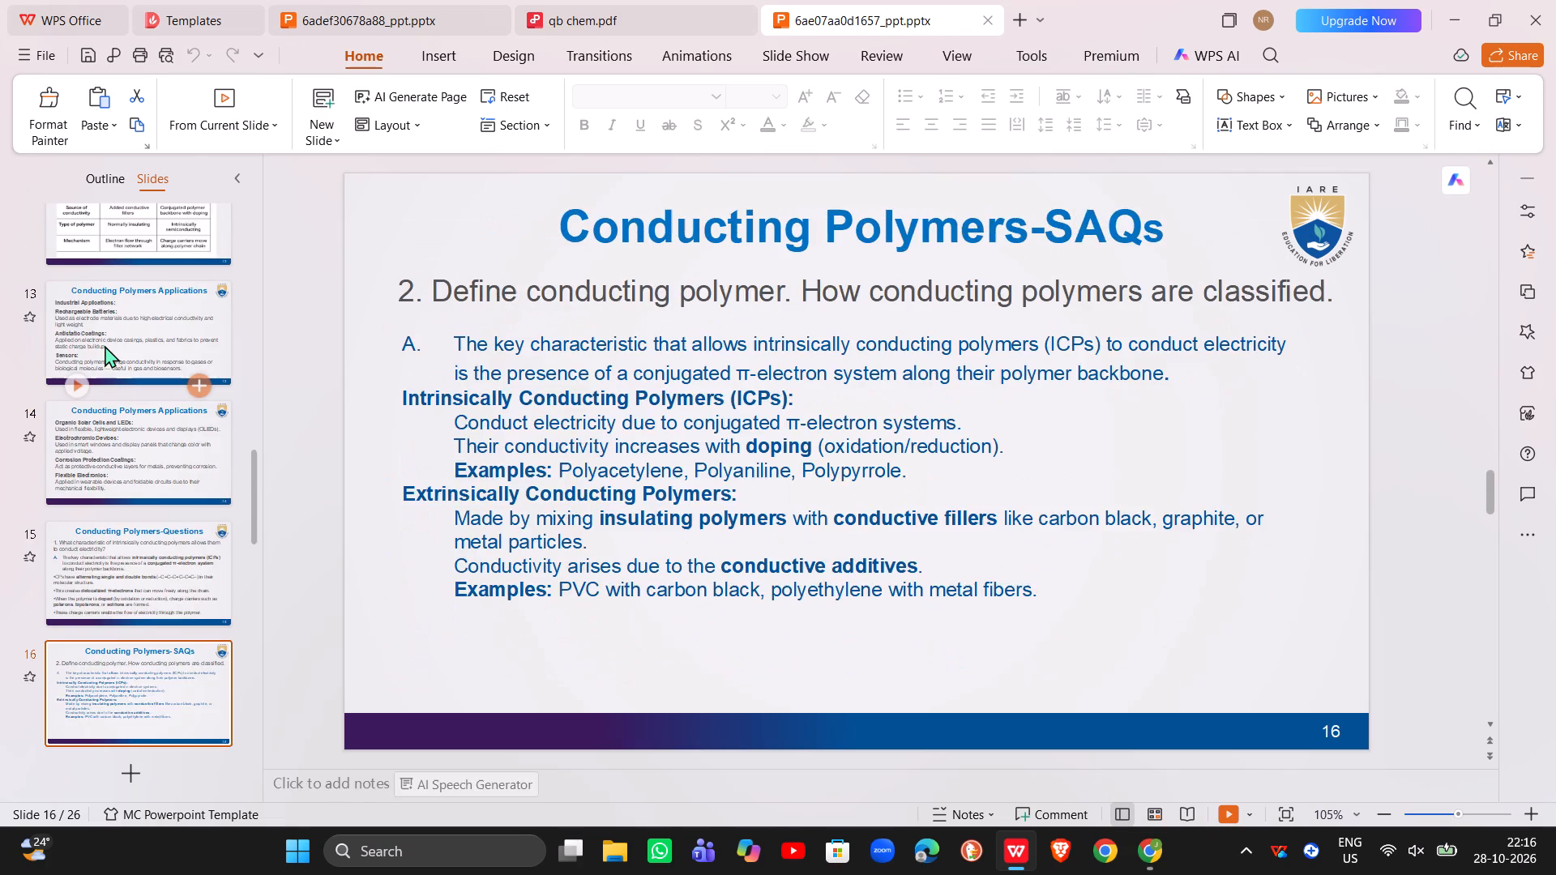
{"action": "key", "text": "Down"}
{"action": "key", "text": "Down"}
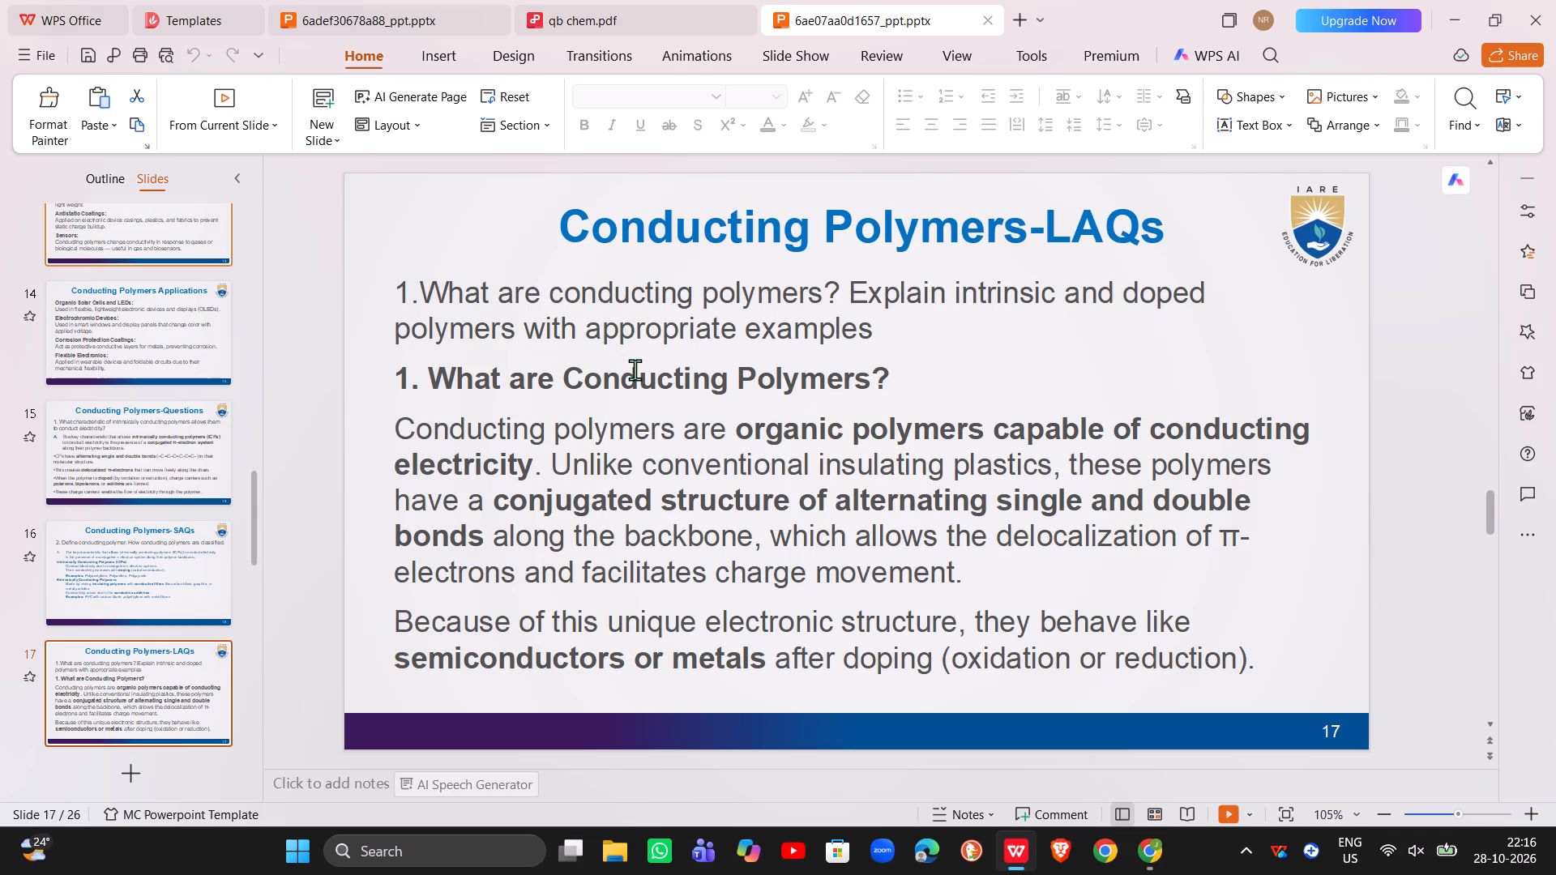
{"action": "key", "text": "Down"}
{"action": "key", "text": "Down"}
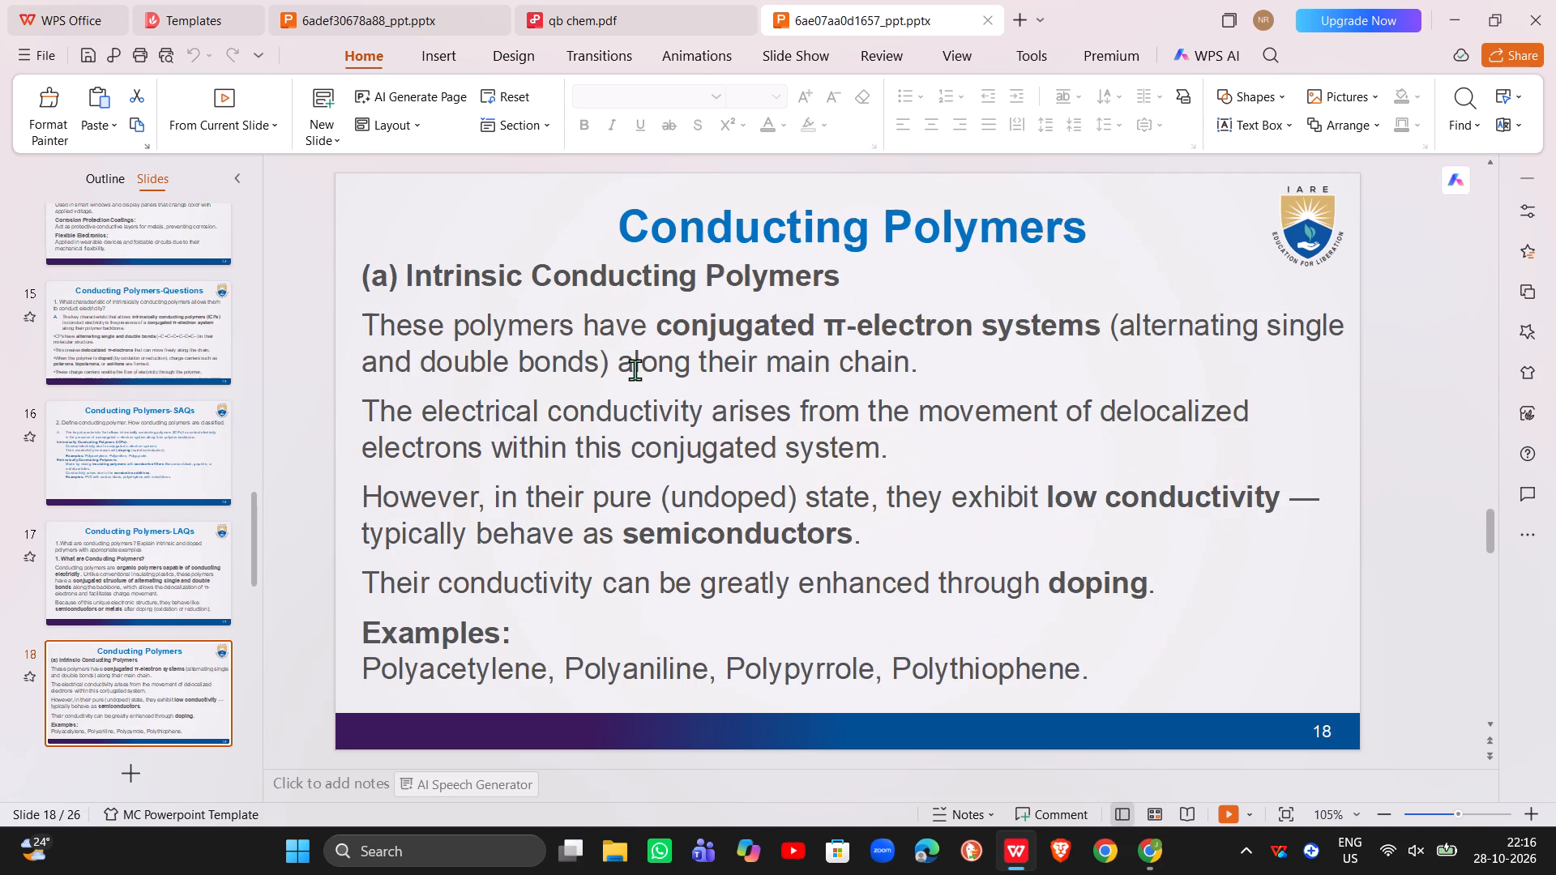
{"action": "key", "text": "Down"}
{"action": "key", "text": "Up"}
{"action": "key", "text": "Up"}
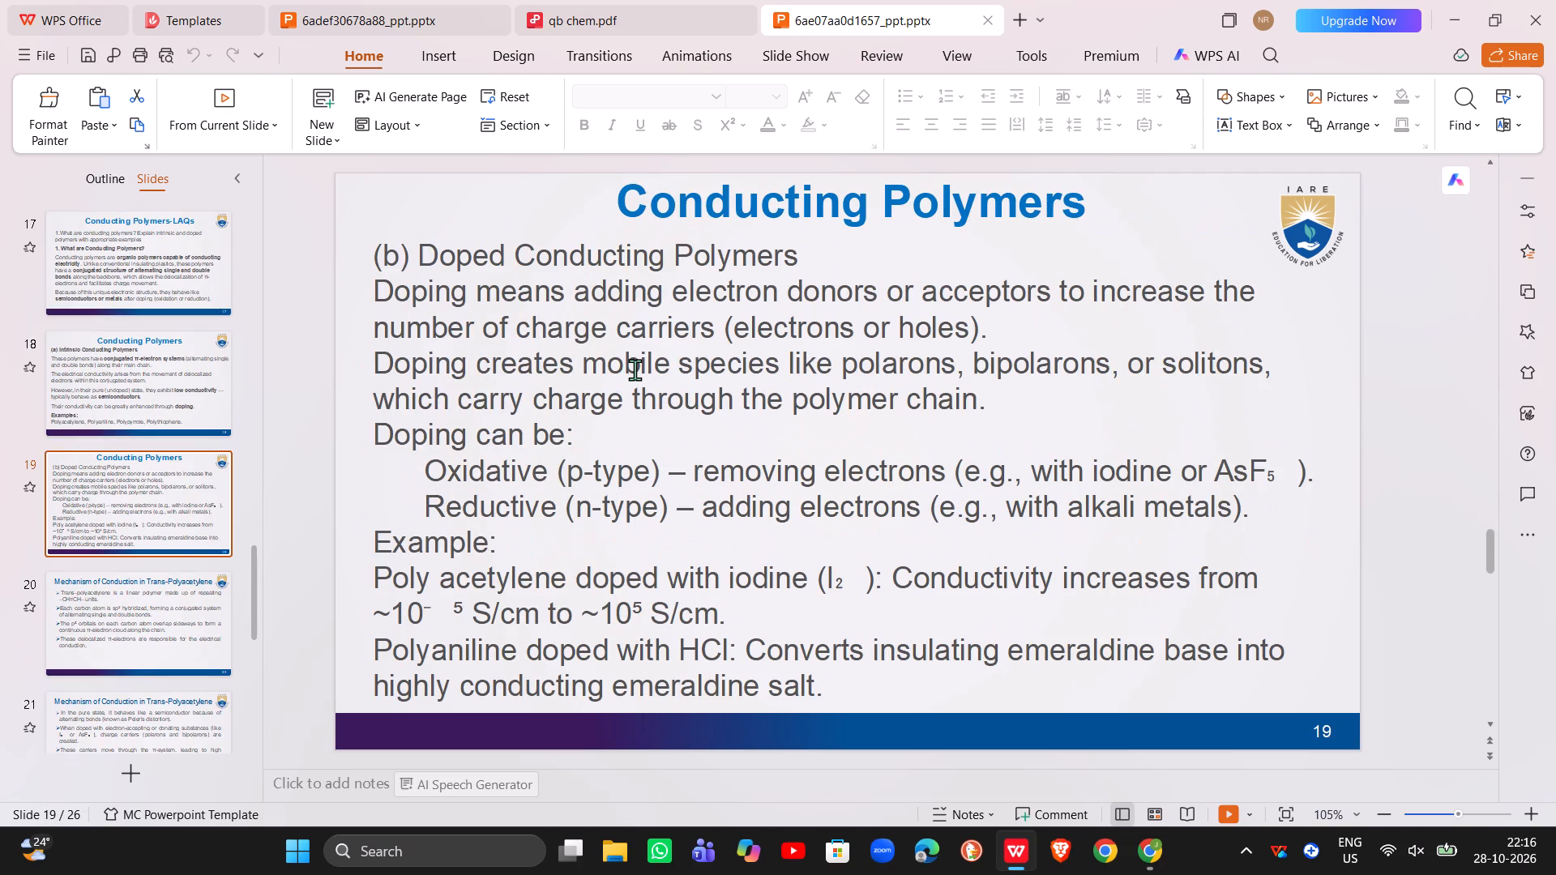
{"action": "key", "text": "Down"}
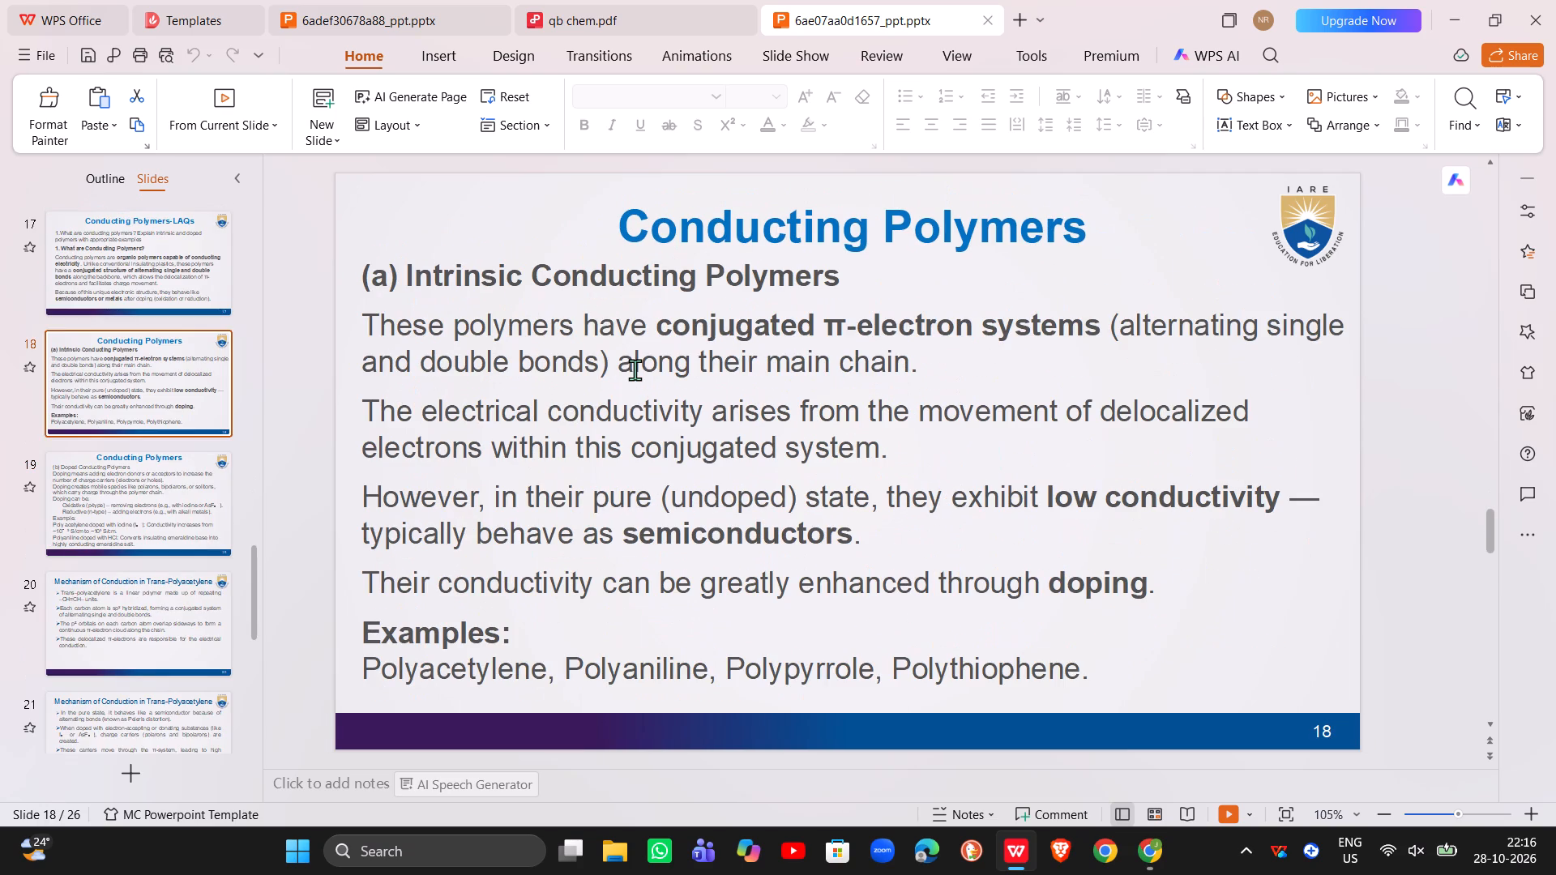
{"action": "key", "text": "Up"}
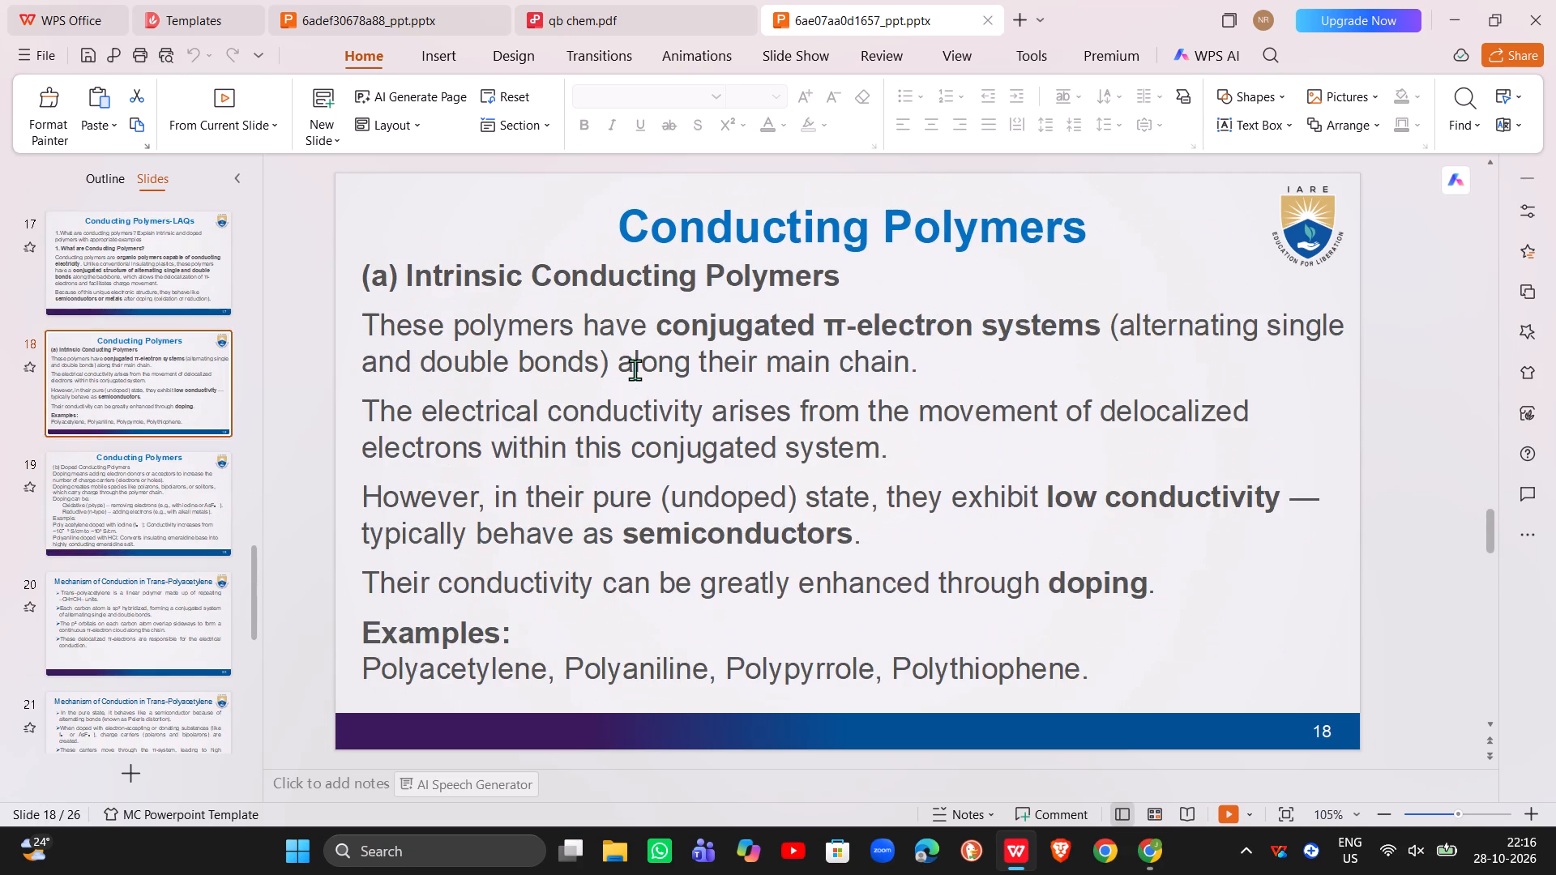
{"action": "key", "text": "Down"}
{"action": "key", "text": "Down"}
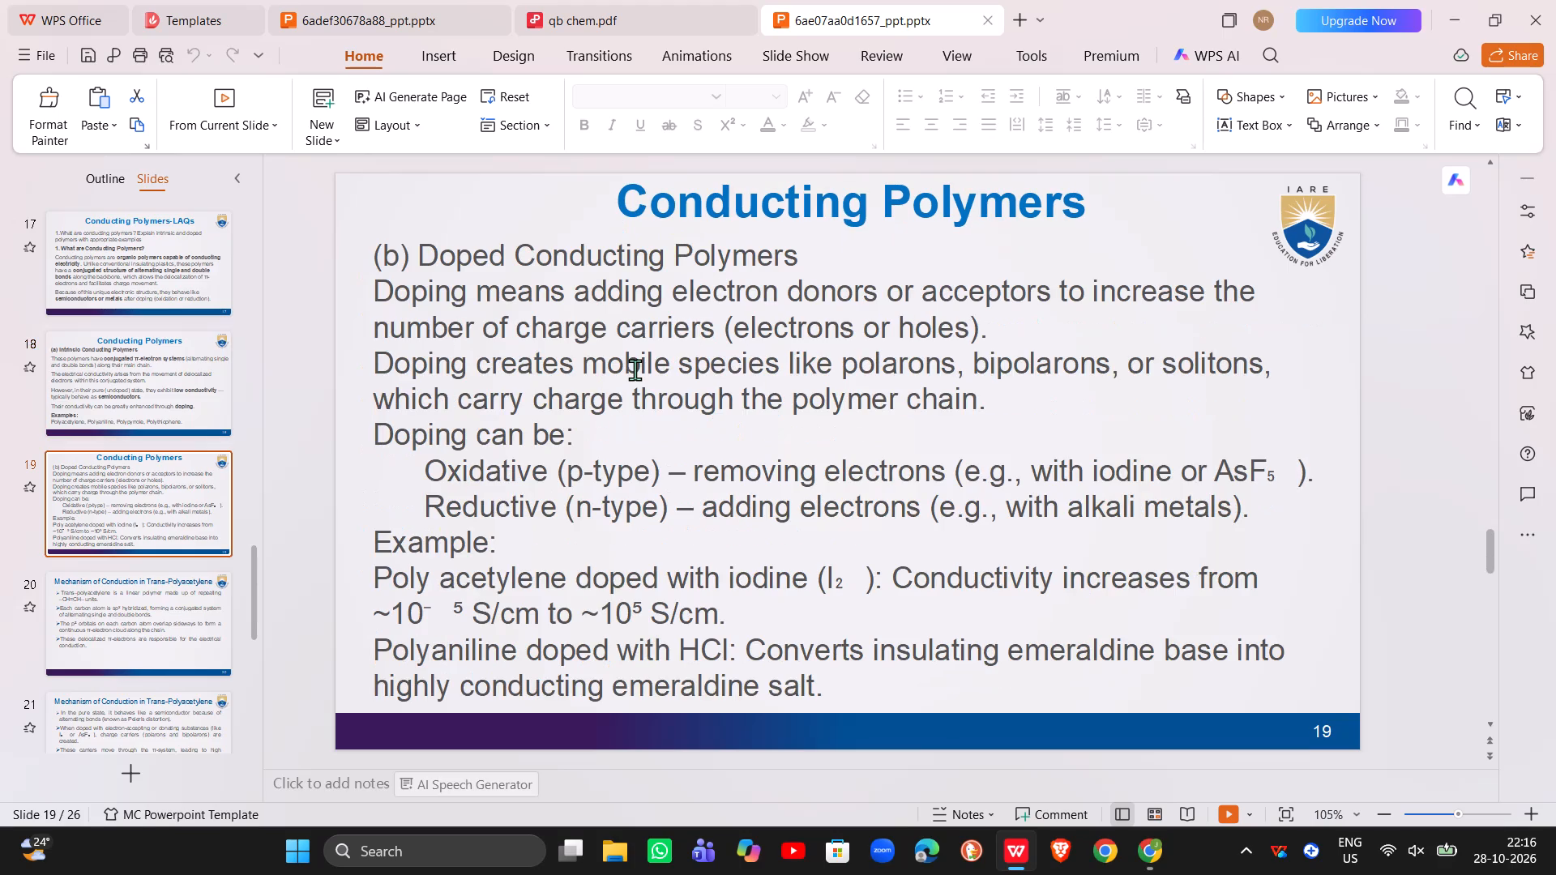
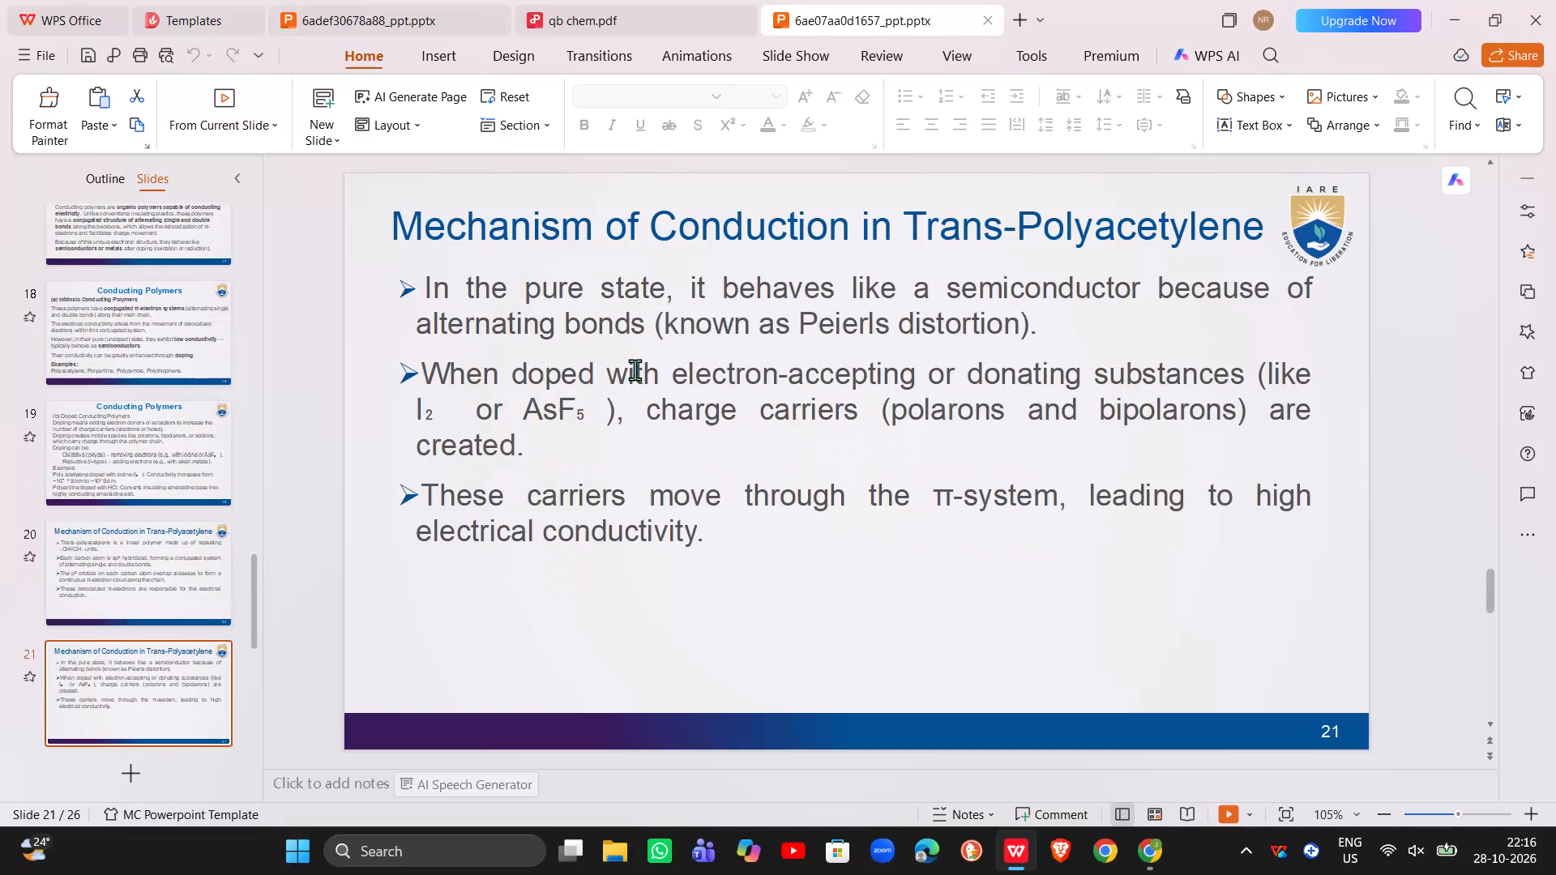
Look through the trans-polyacetylene conduction, doping and charge transport slides and the conducting polymer question slides from slide 17 on.
{"action": "key", "text": "Down"}
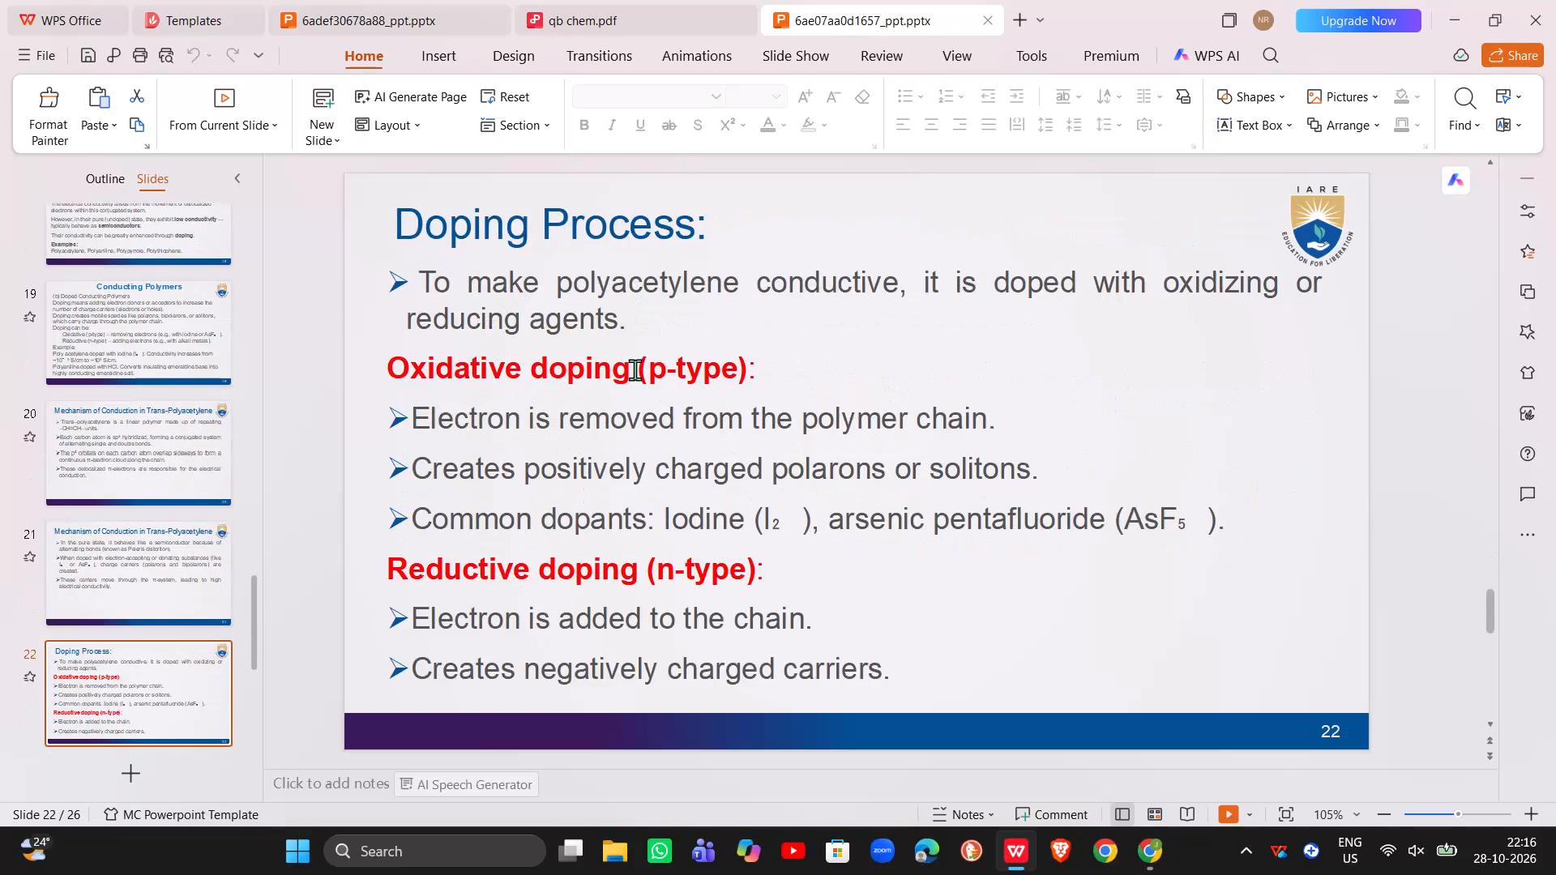
{"action": "key", "text": "Up"}
{"action": "key", "text": "Down"}
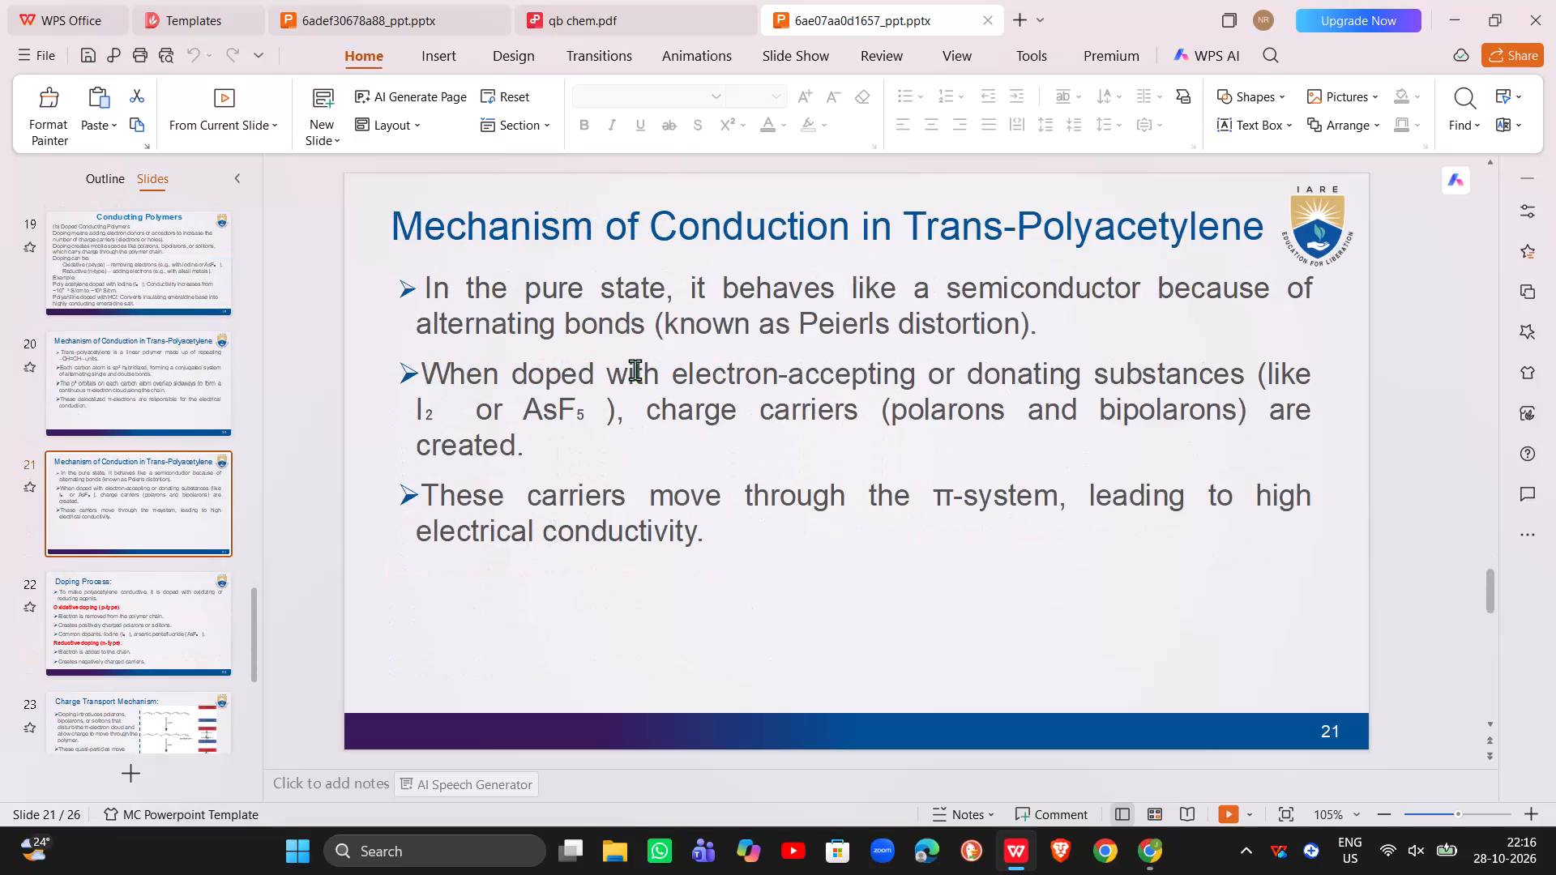
{"action": "key", "text": "Down"}
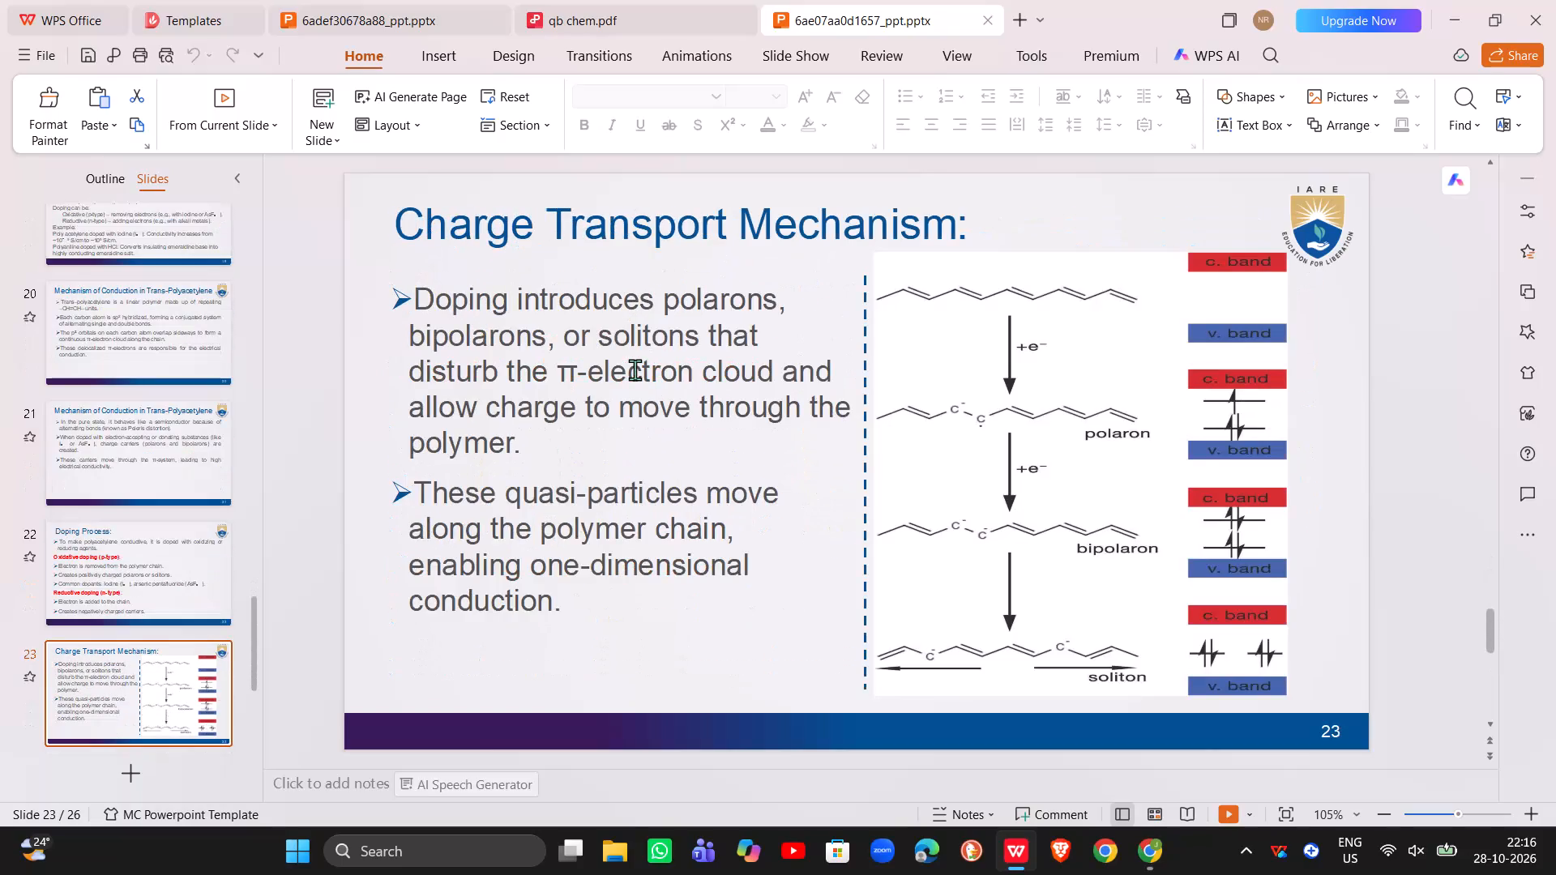
{"action": "key", "text": "Down"}
{"action": "key", "text": "Down"}
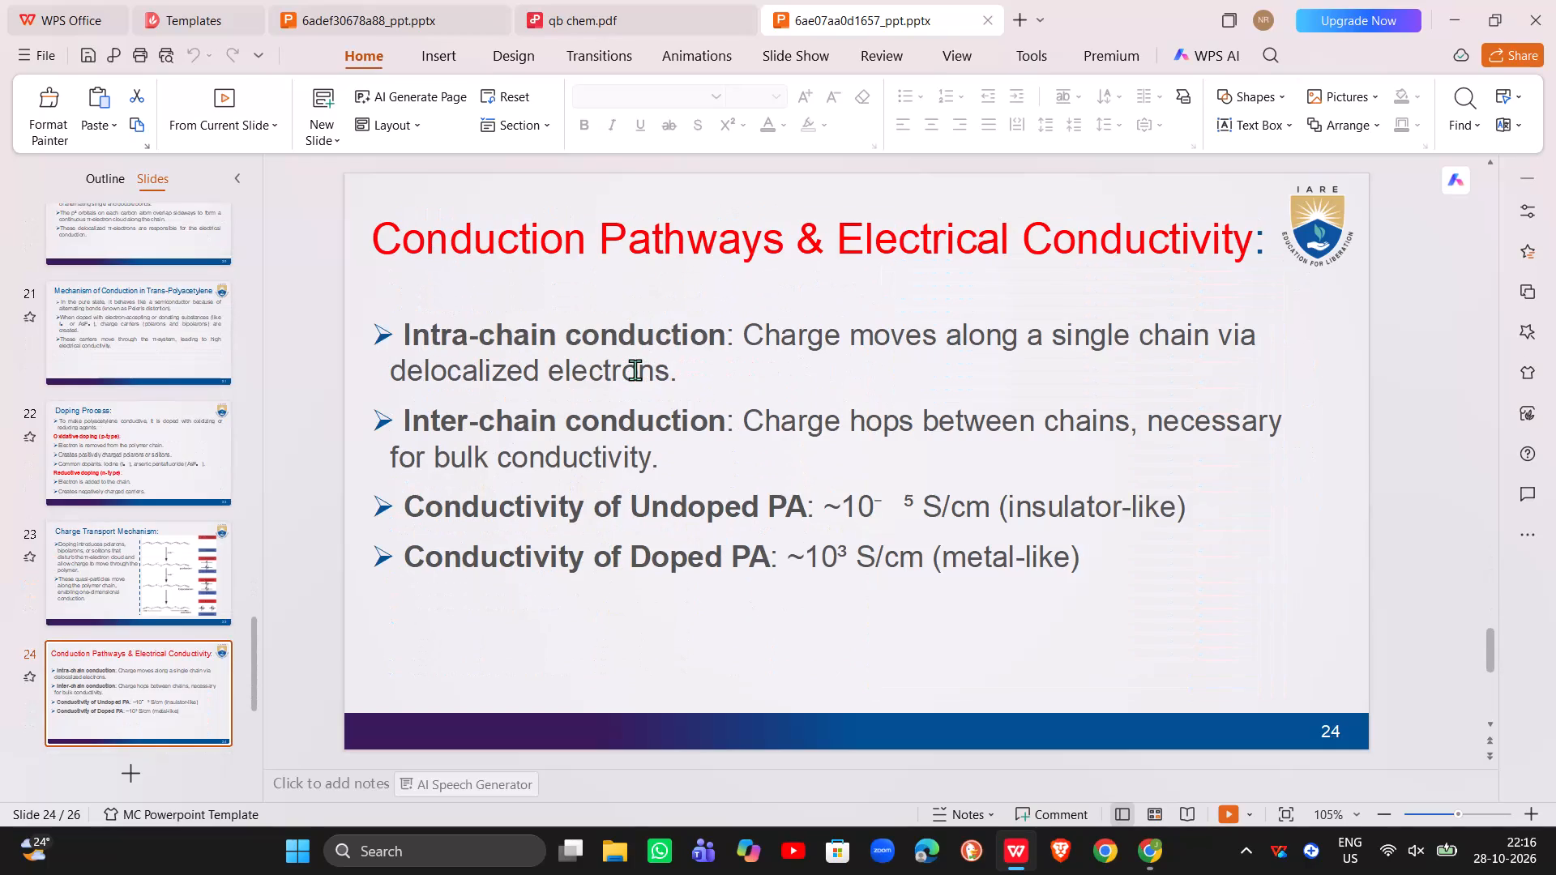
{"action": "key", "text": "Down"}
{"action": "key", "text": "Up"}
{"action": "key", "text": "Up"}
{"action": "key", "text": "Up"}
{"action": "key", "text": "Up"}
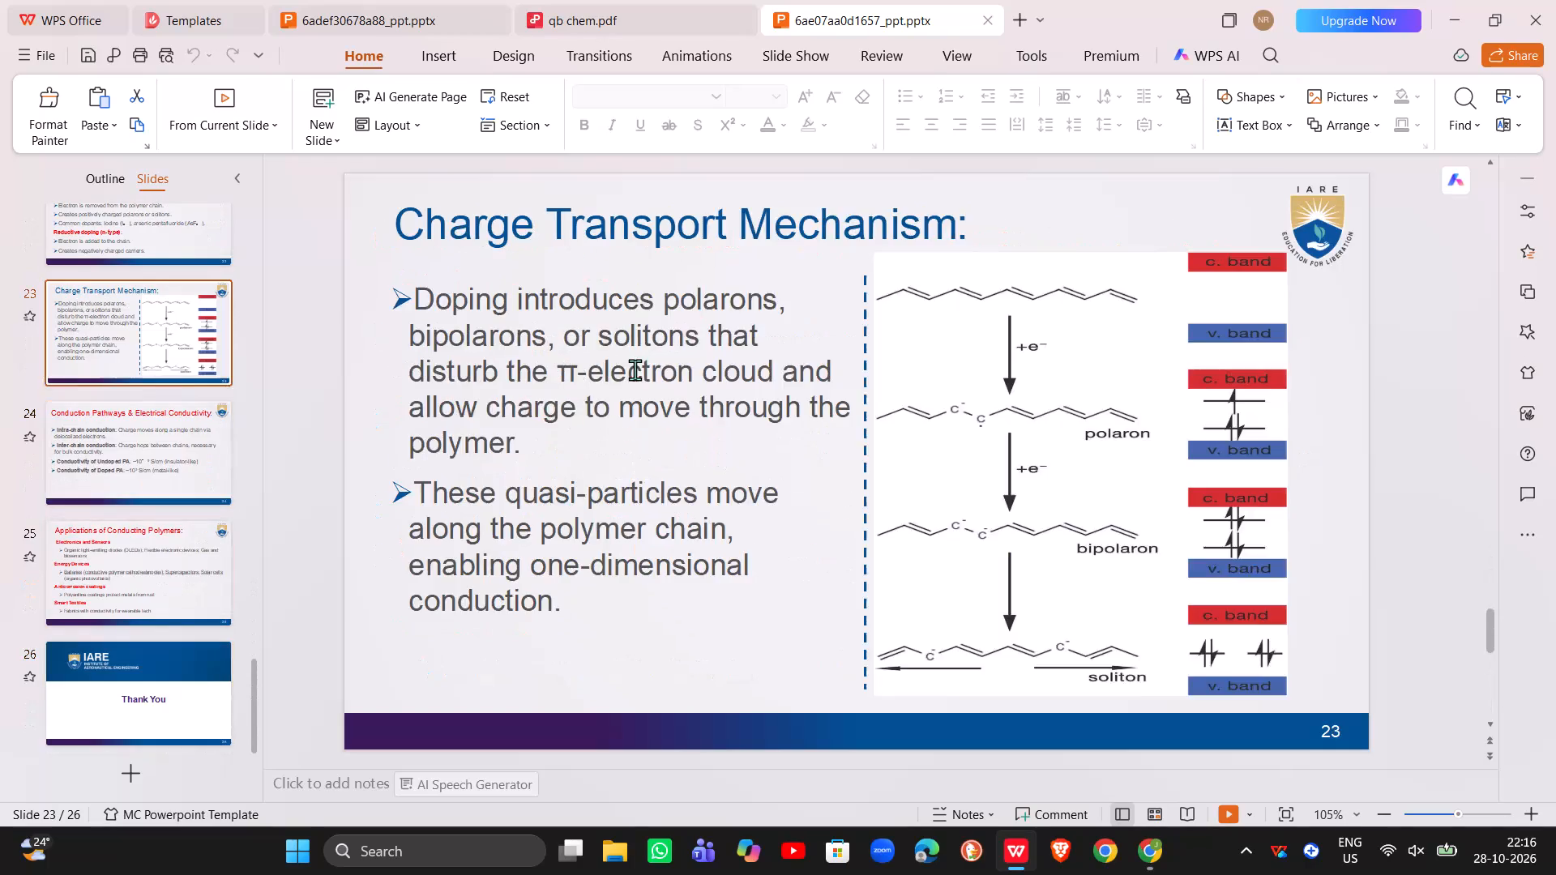
{"action": "key", "text": "Up"}
{"action": "key", "text": "Down"}
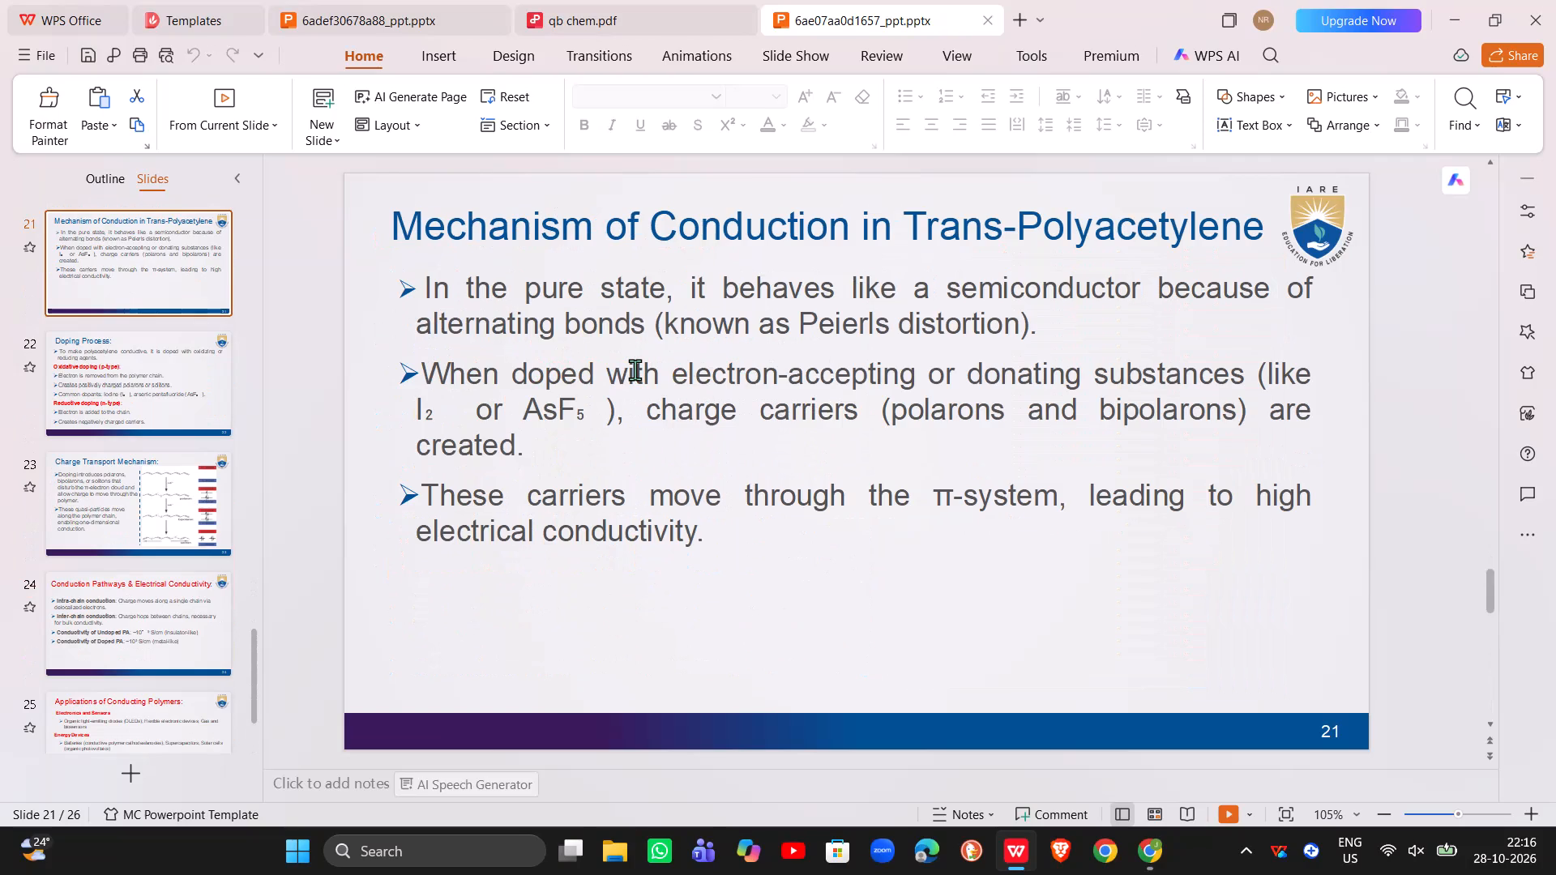
{"action": "key", "text": "Up"}
{"action": "key", "text": "Up"}
{"action": "key", "text": "Up"}
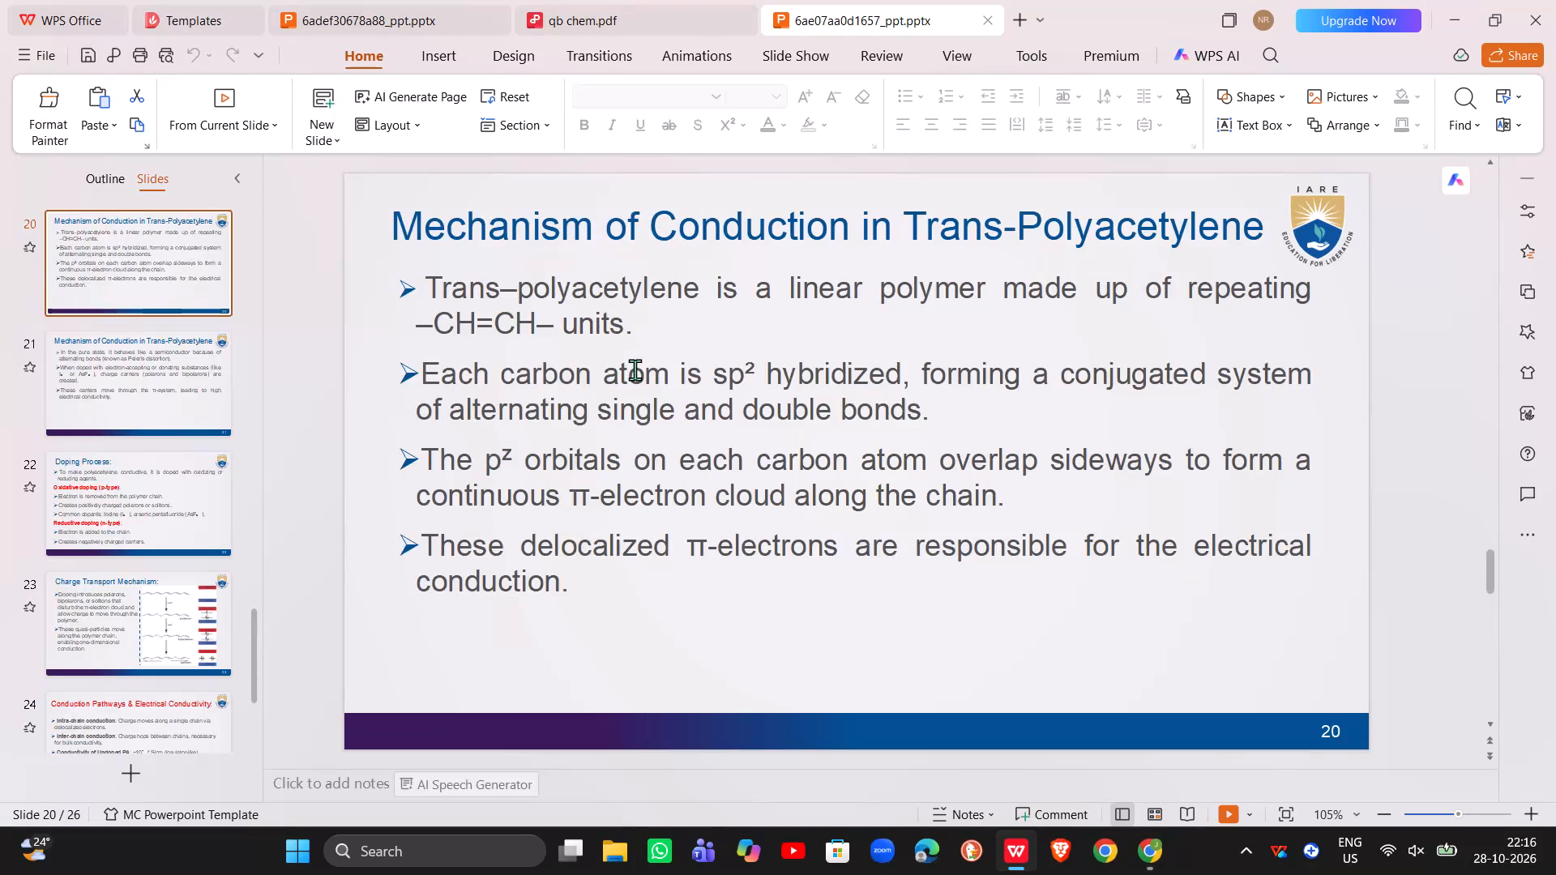
{"action": "key", "text": "Up"}
{"action": "key", "text": "Up"}
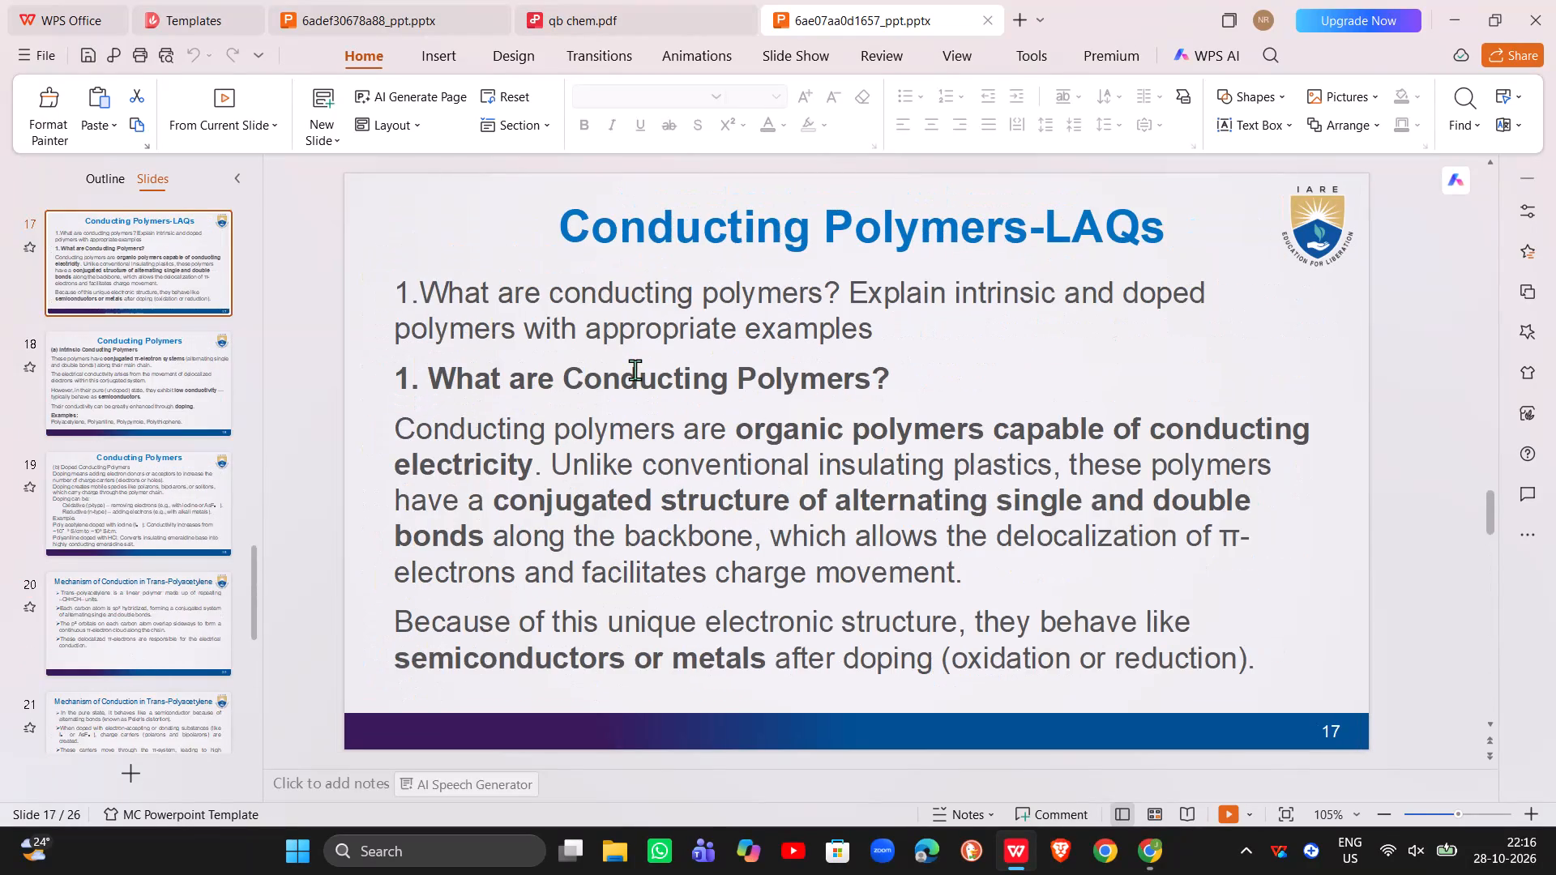
{"action": "key", "text": "Down"}
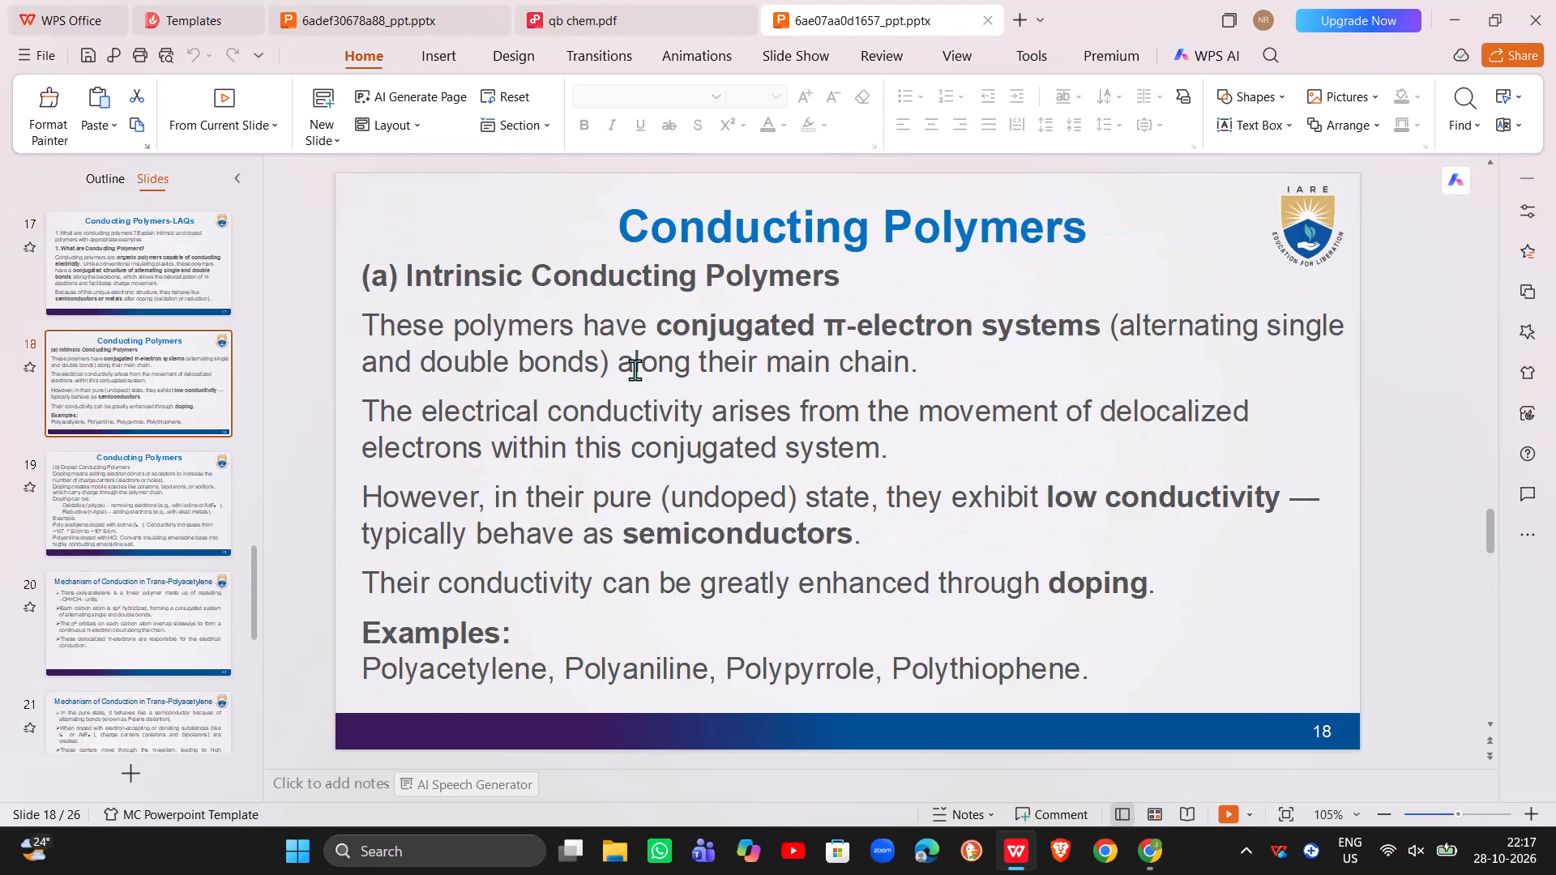
{"action": "key", "text": "Down"}
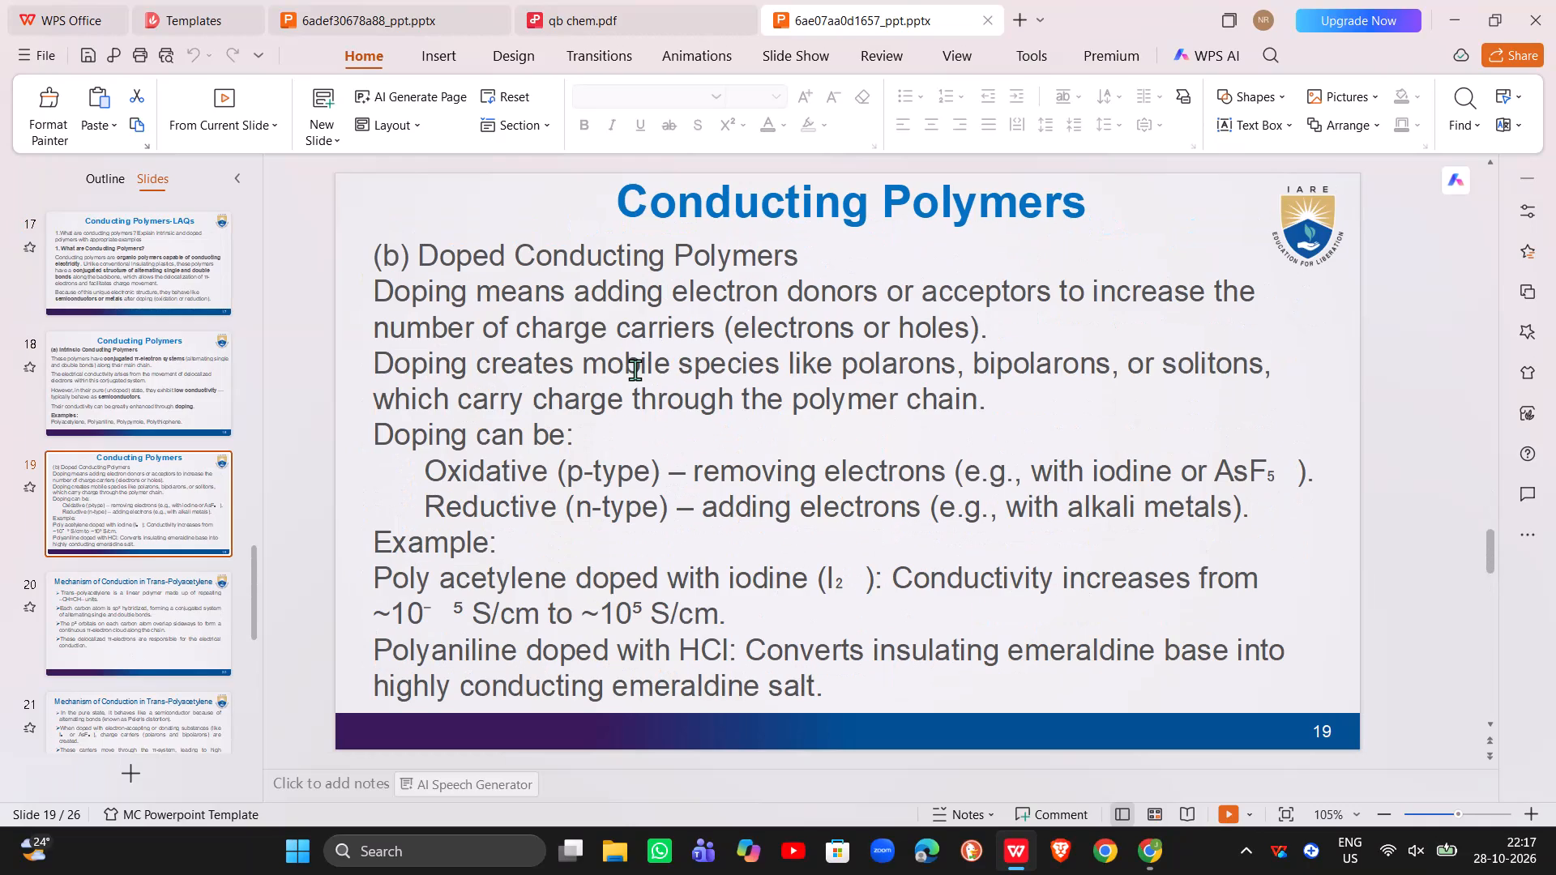
{"action": "key", "text": "Up"}
{"action": "key", "text": "Down"}
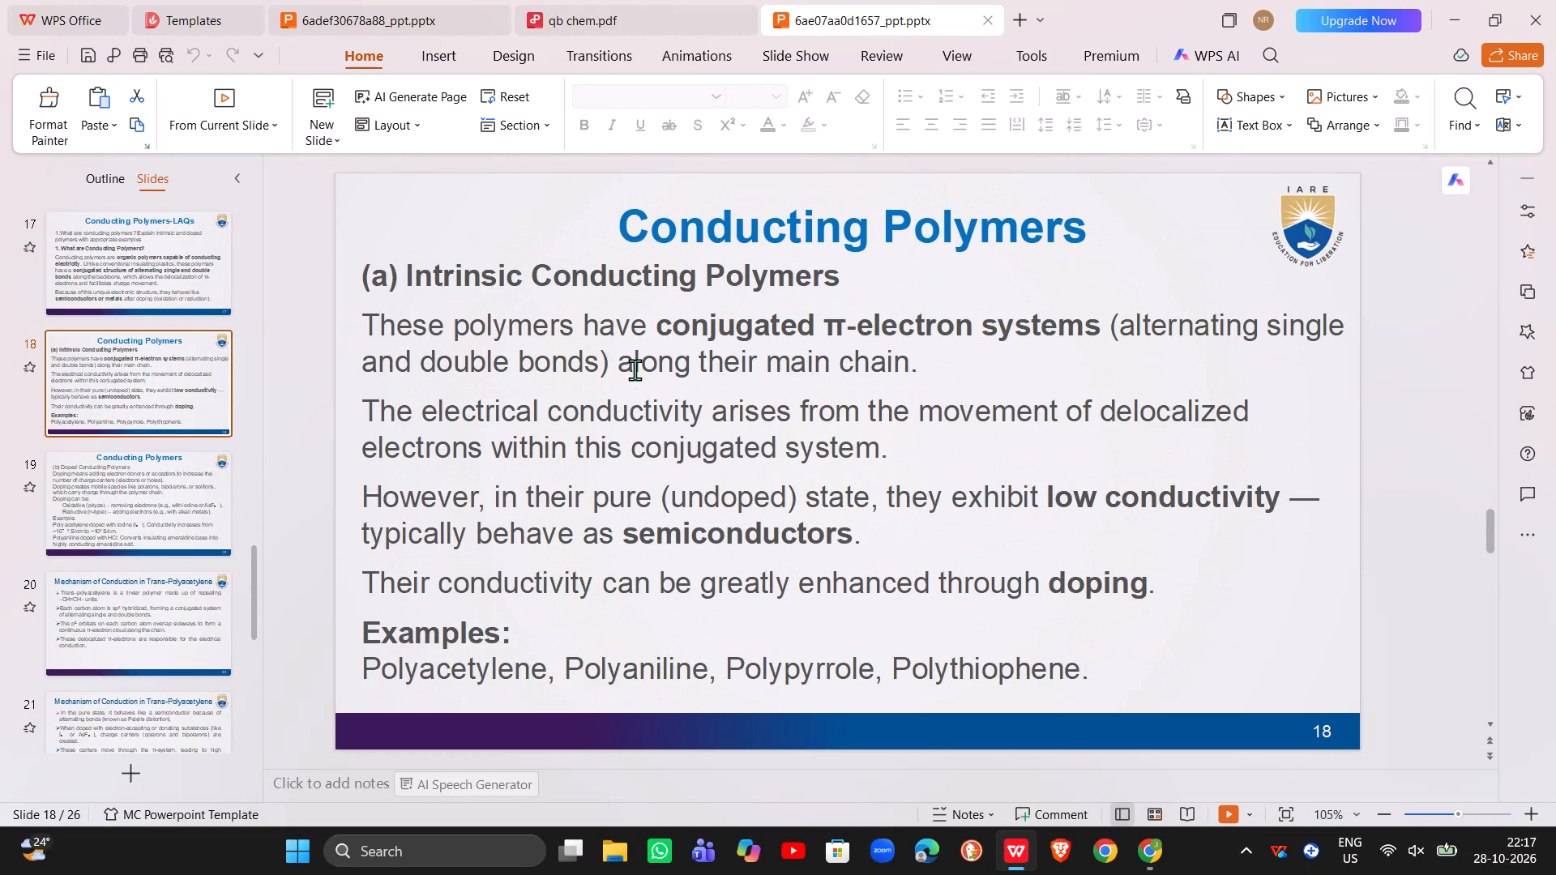
{"action": "key", "text": "Up"}
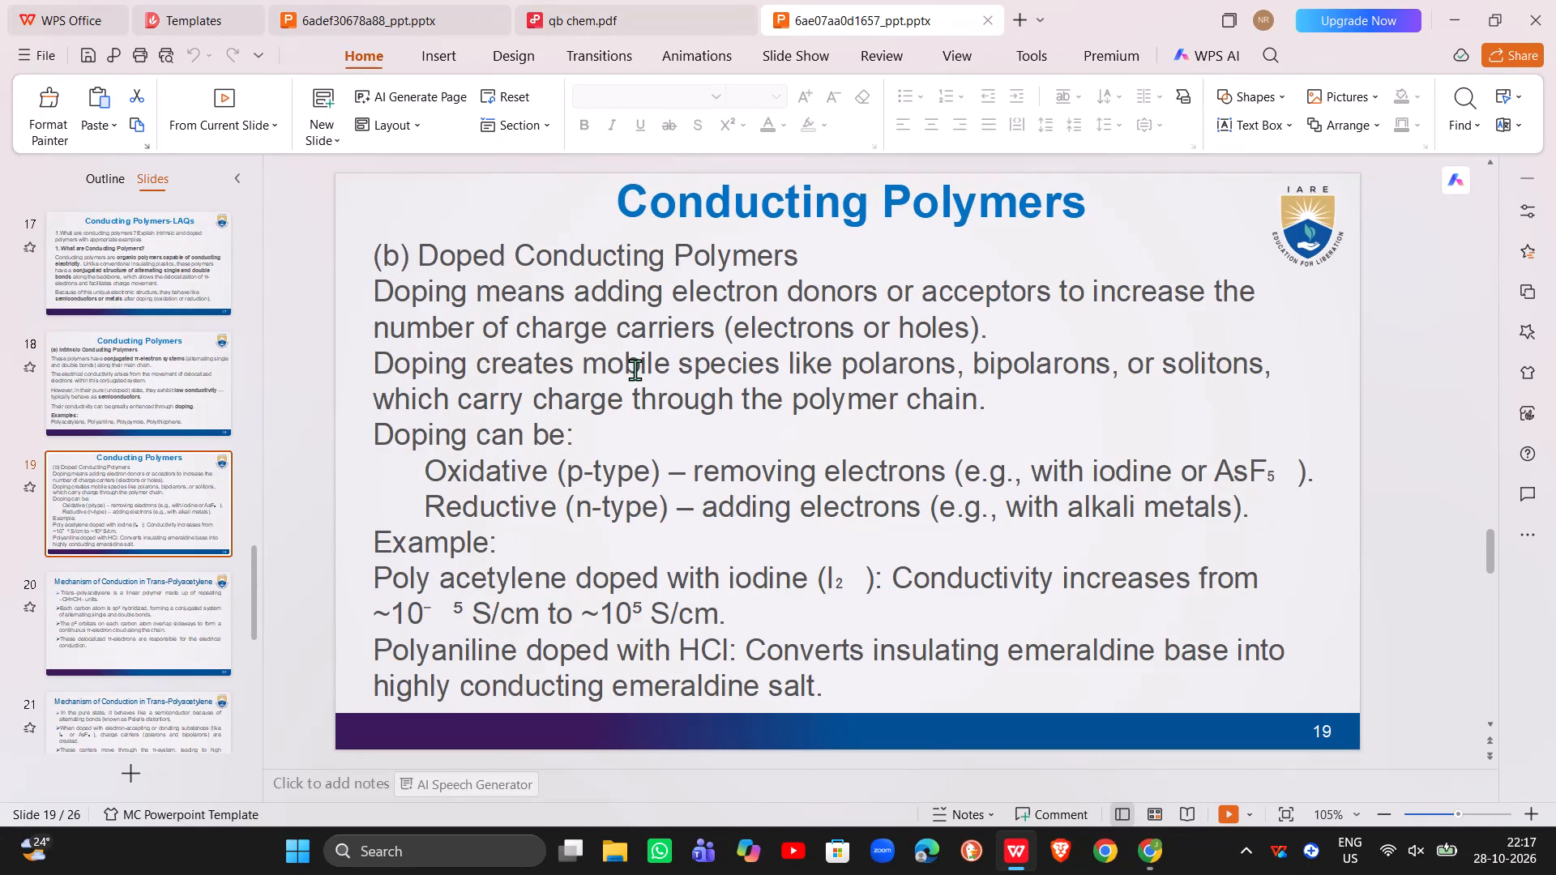
Copy the text on intrinsically and extrinsically conducting polymers from slide 6, "Classification of Conducting Polymers".
{"action": "left_click", "coordinate": [96, 247]}
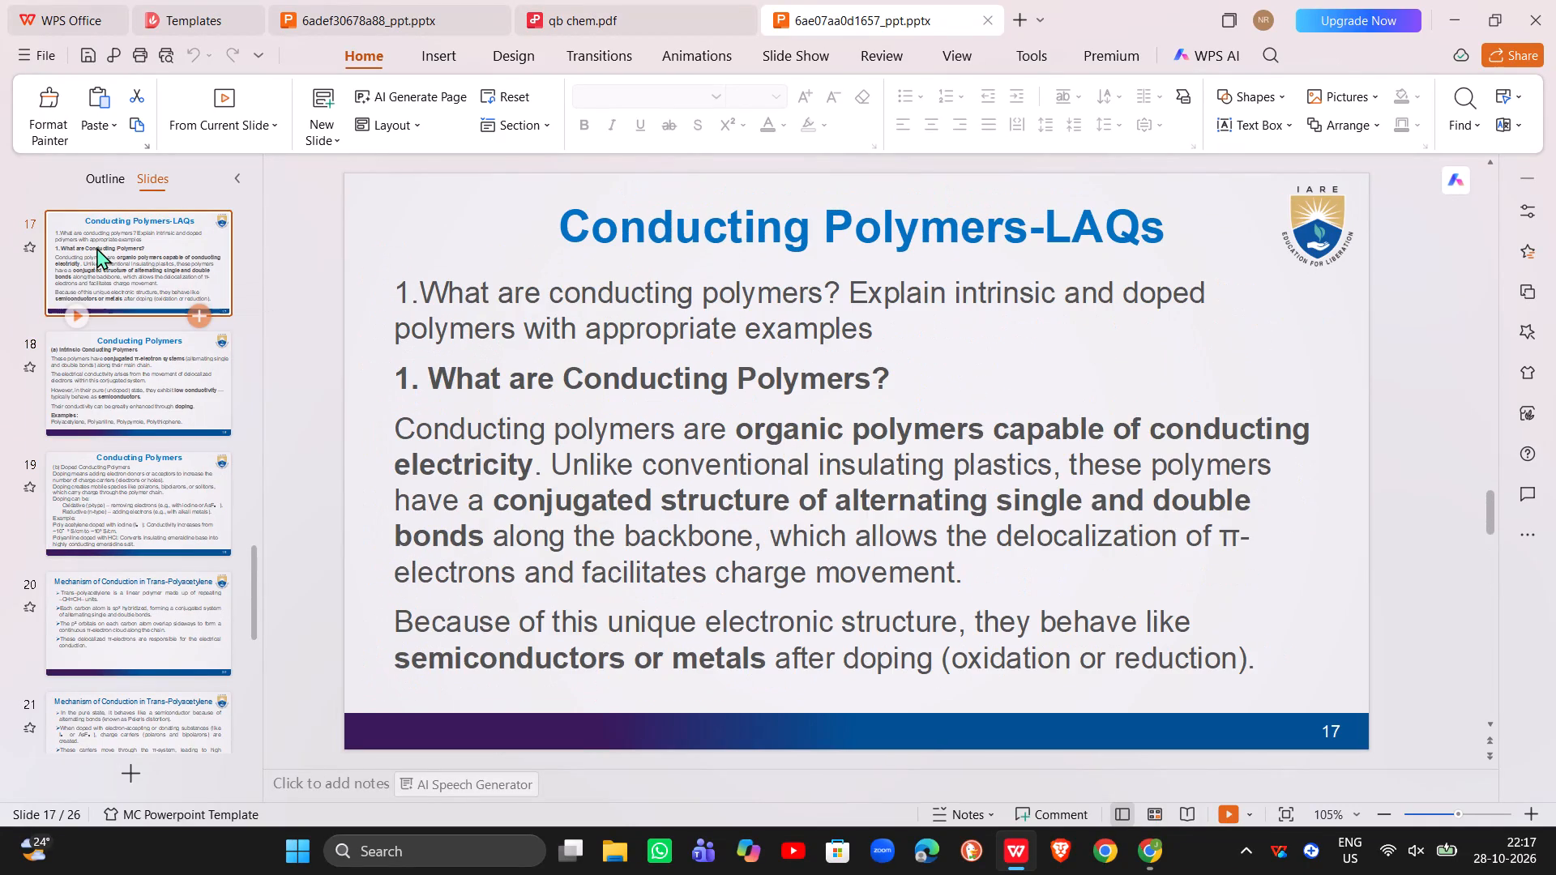
{"action": "key", "text": "Up"}
{"action": "key", "text": "Up"}
{"action": "key", "text": "Up"}
{"action": "key", "text": "Up"}
{"action": "key", "text": "Up"}
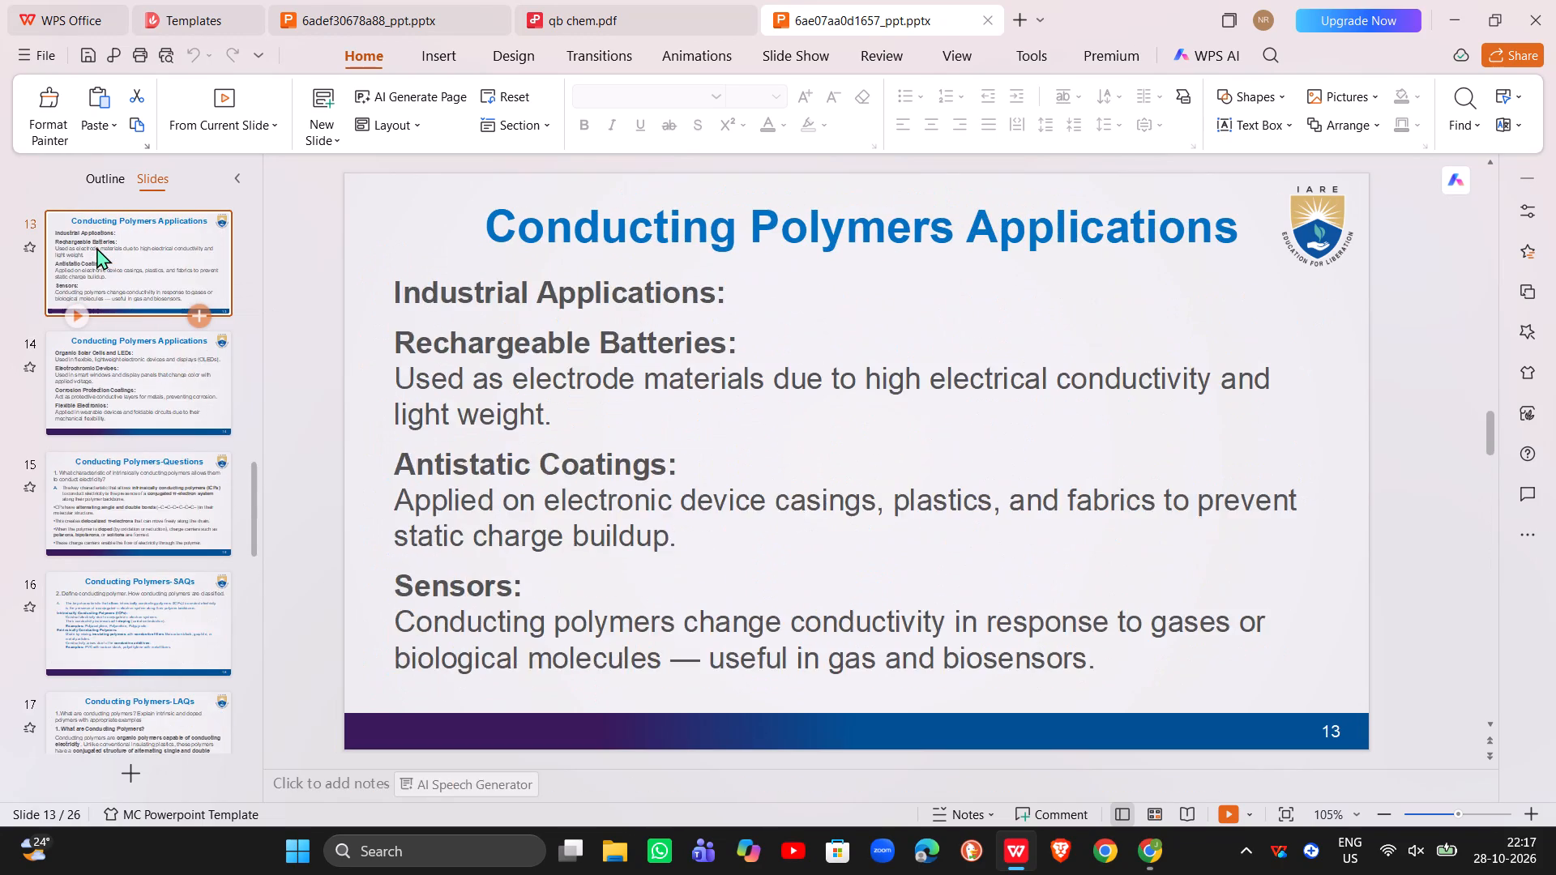
{"action": "key", "text": "Up"}
{"action": "key", "text": "Up"}
{"action": "key", "text": "Up"}
{"action": "key", "text": "Up"}
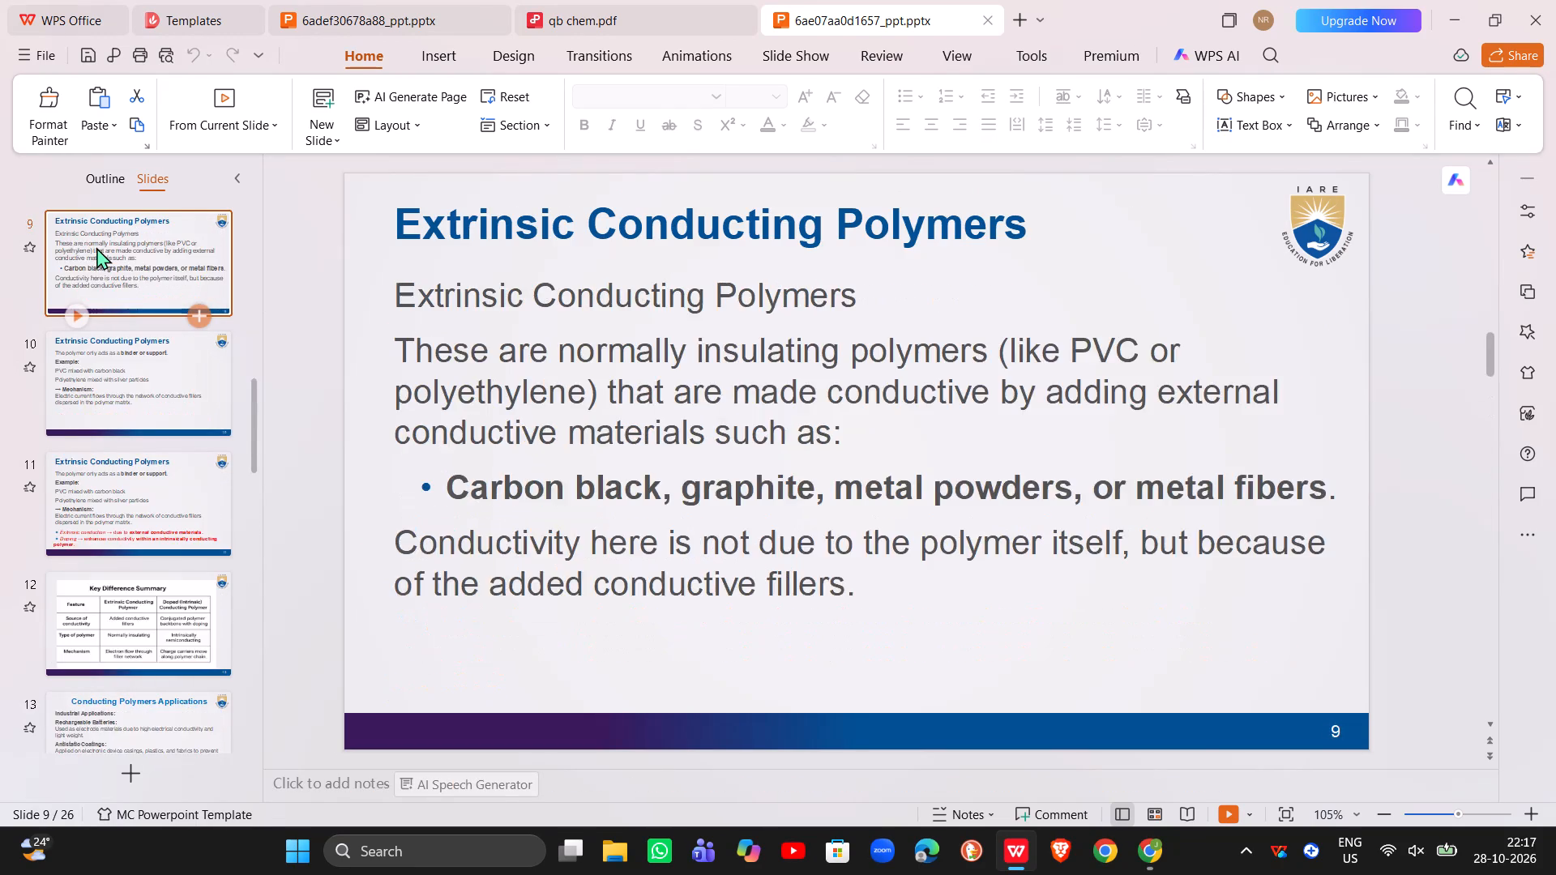
{"action": "key", "text": "Up"}
{"action": "key", "text": "Up"}
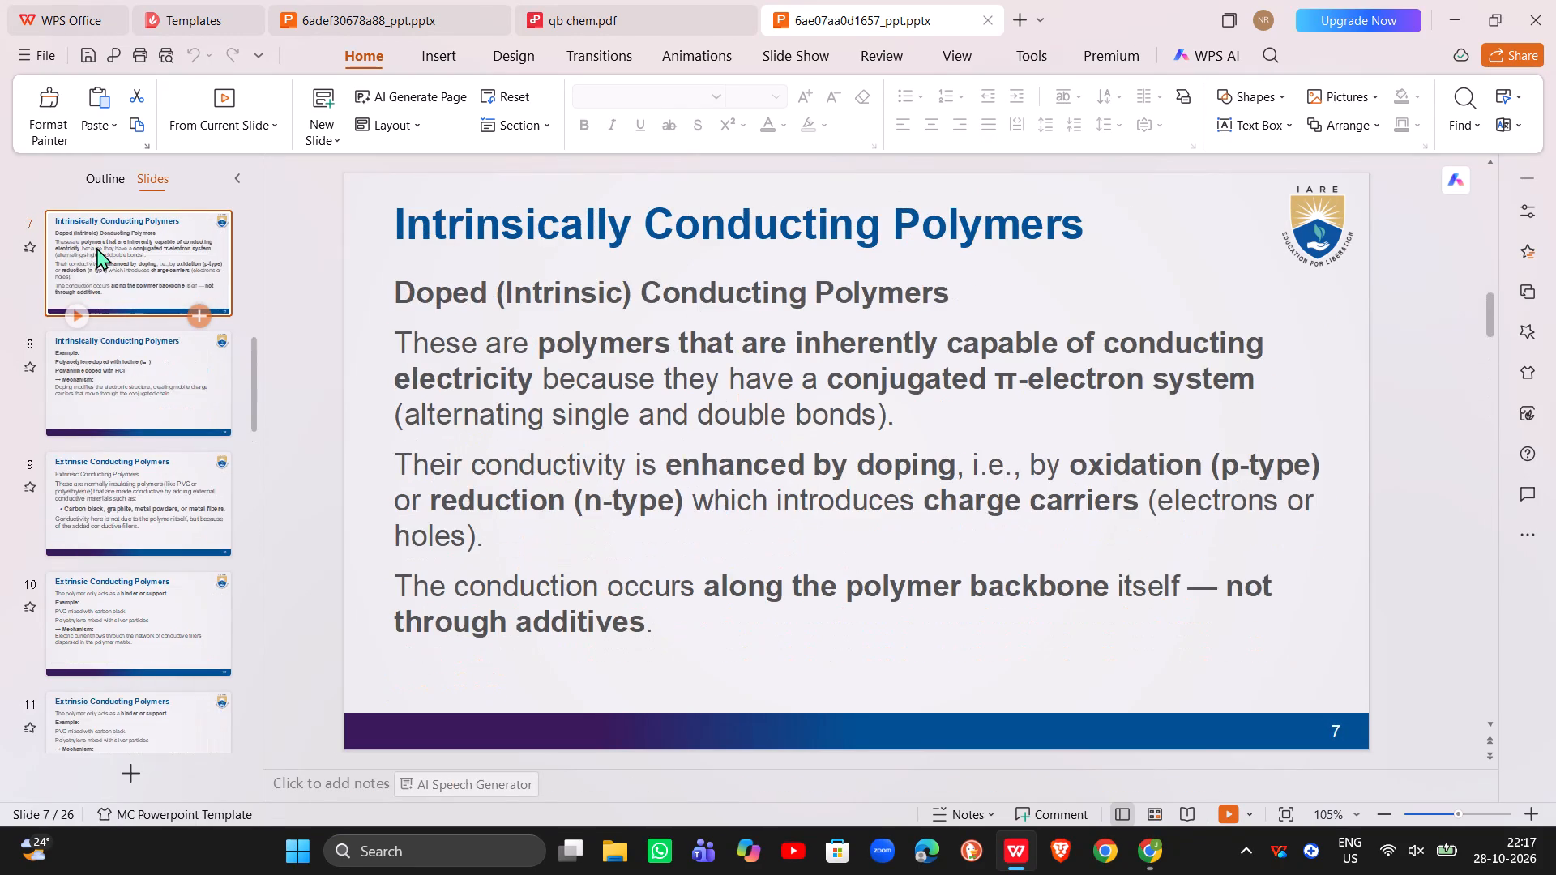
{"action": "key", "text": "Down"}
{"action": "key", "text": "Up"}
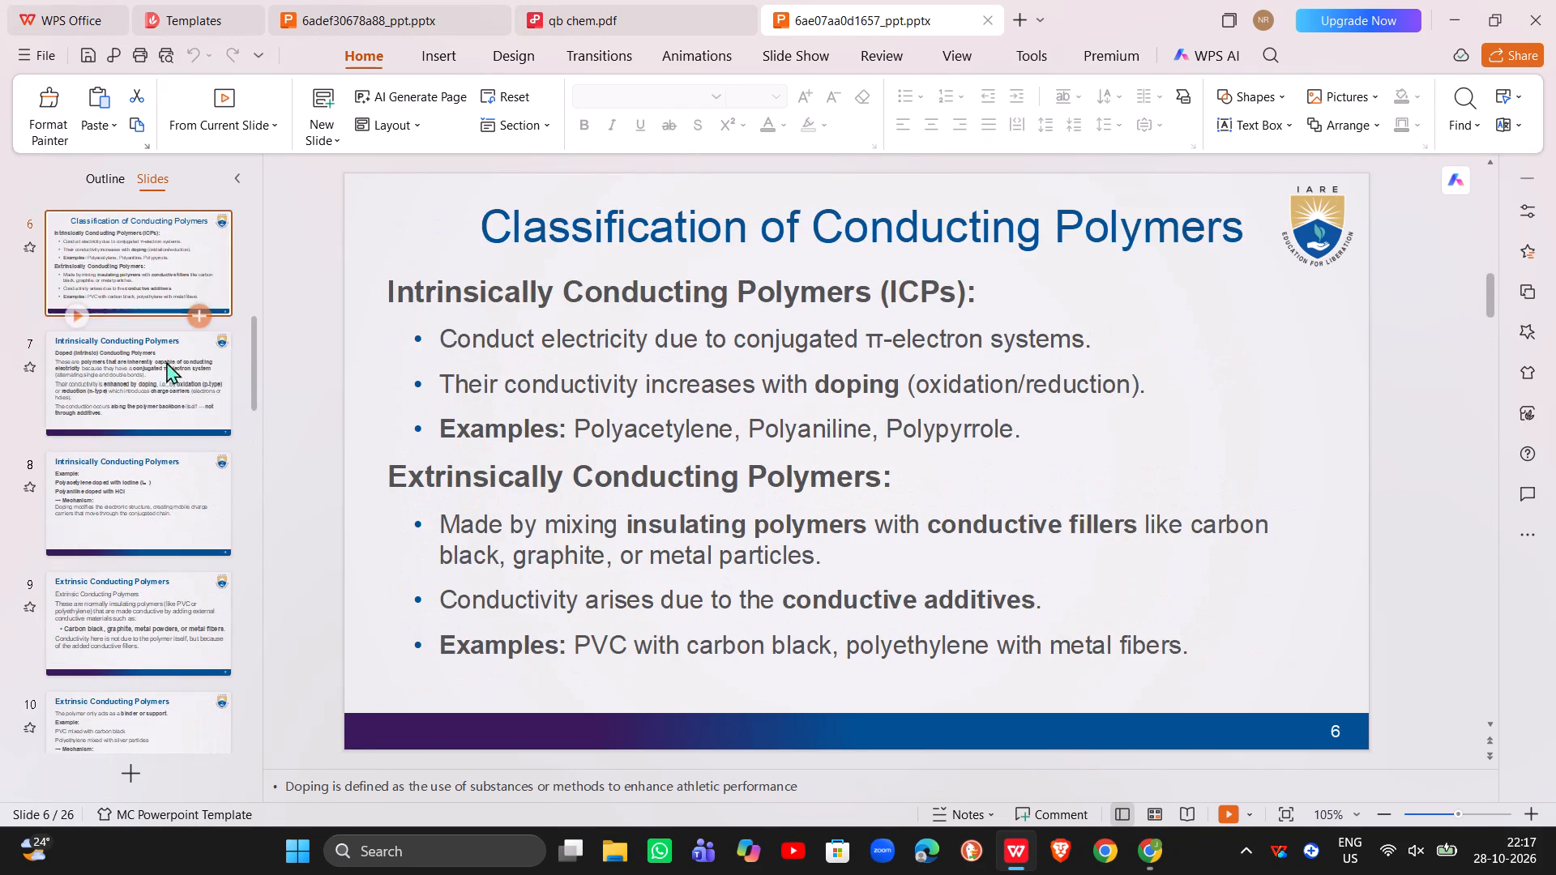
{"action": "left_click", "coordinate": [377, 301]}
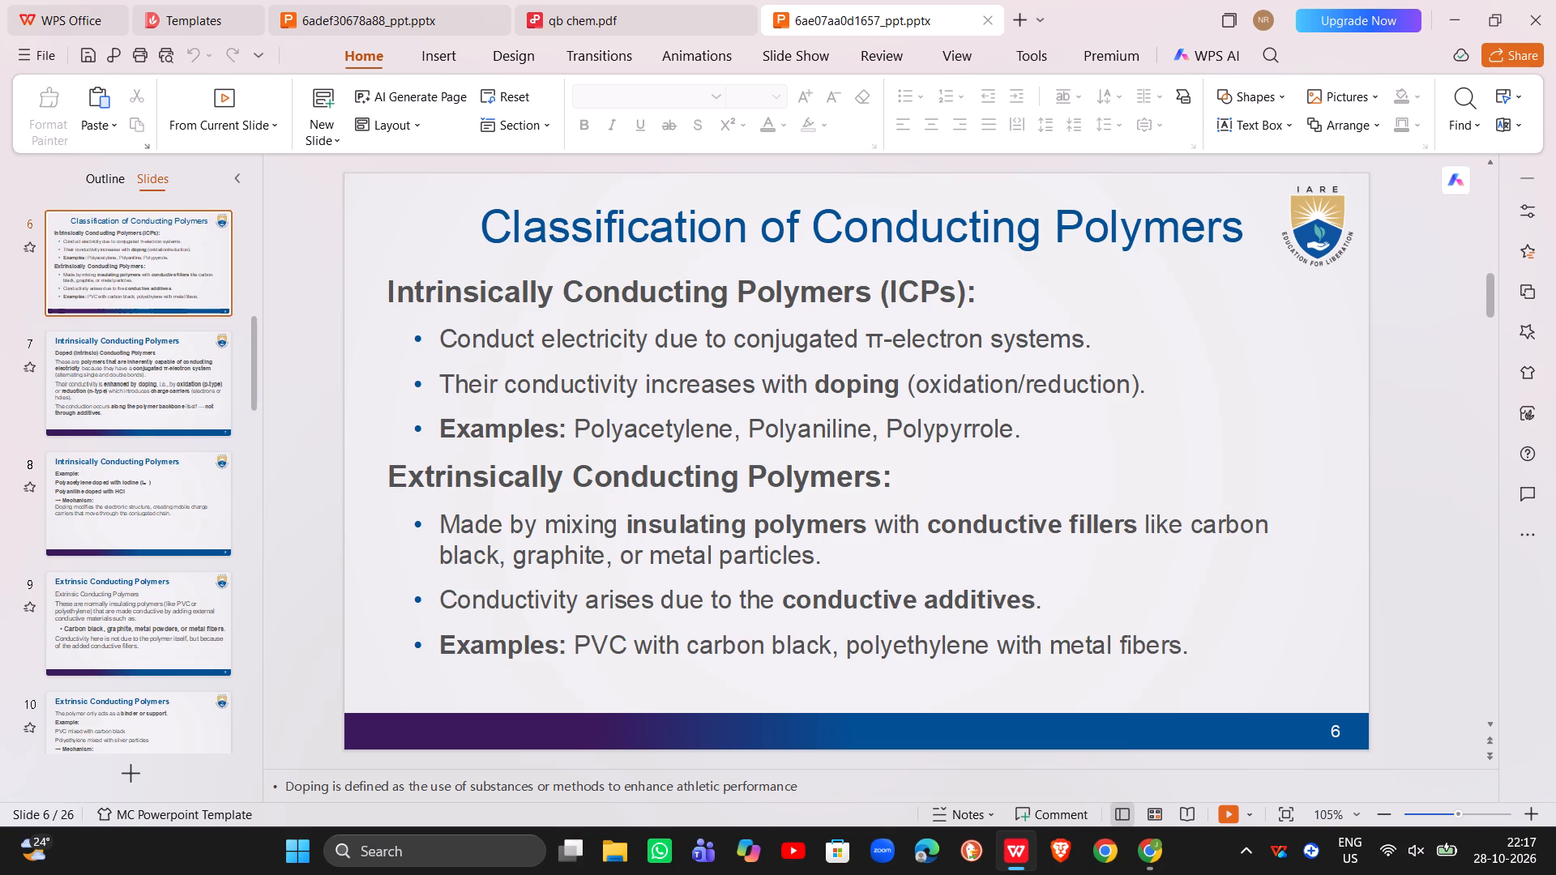
{"action": "left_click", "coordinate": [387, 298]}
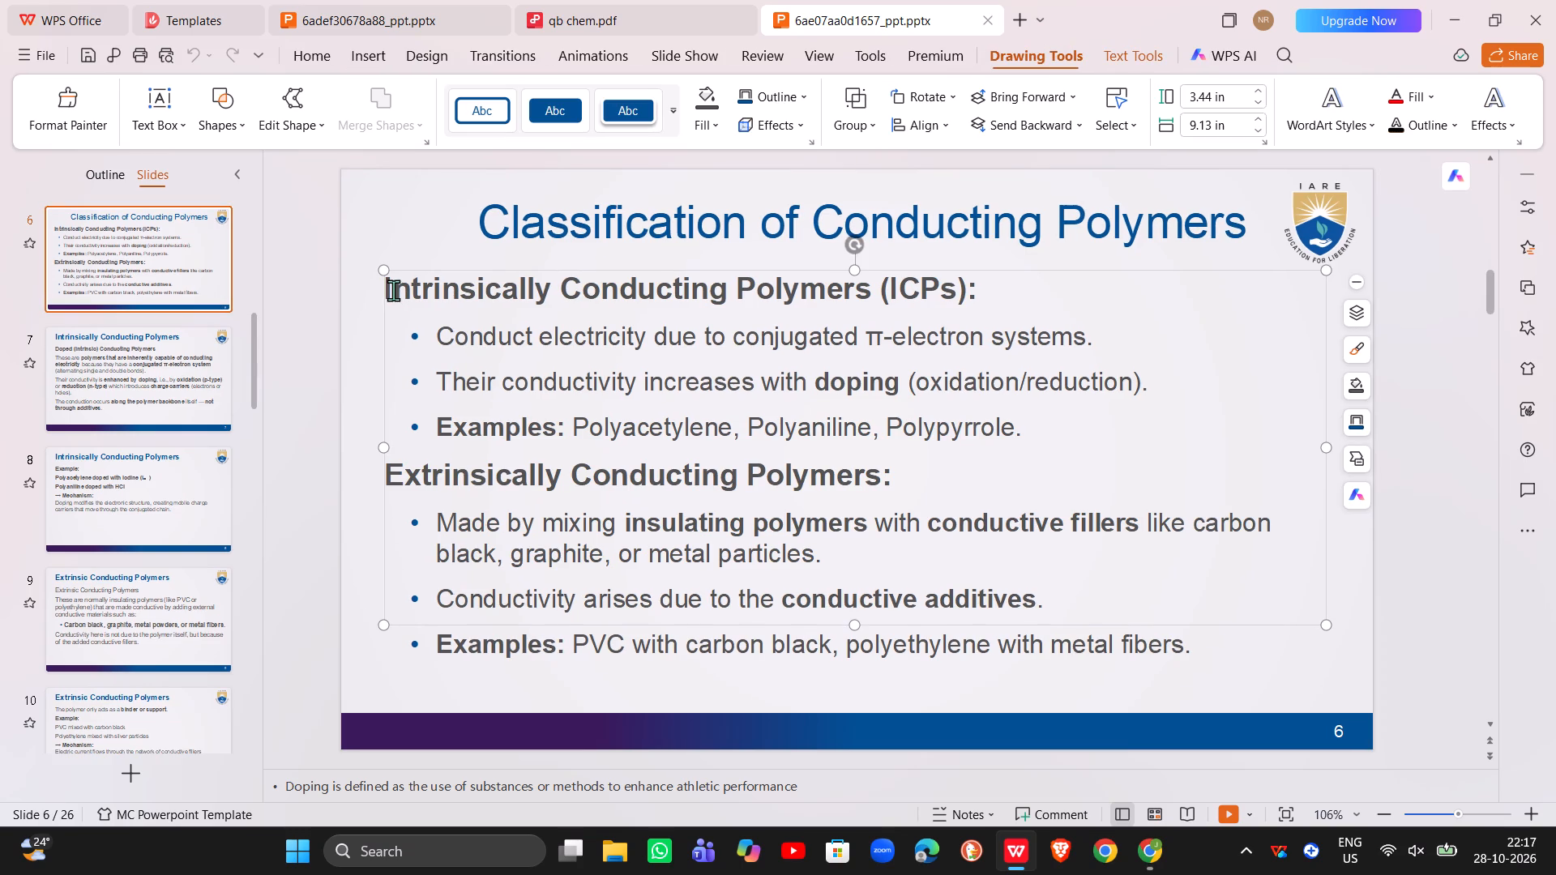
{"action": "left_click_drag", "start_coordinate": [389, 288], "coordinate": [724, 472]}
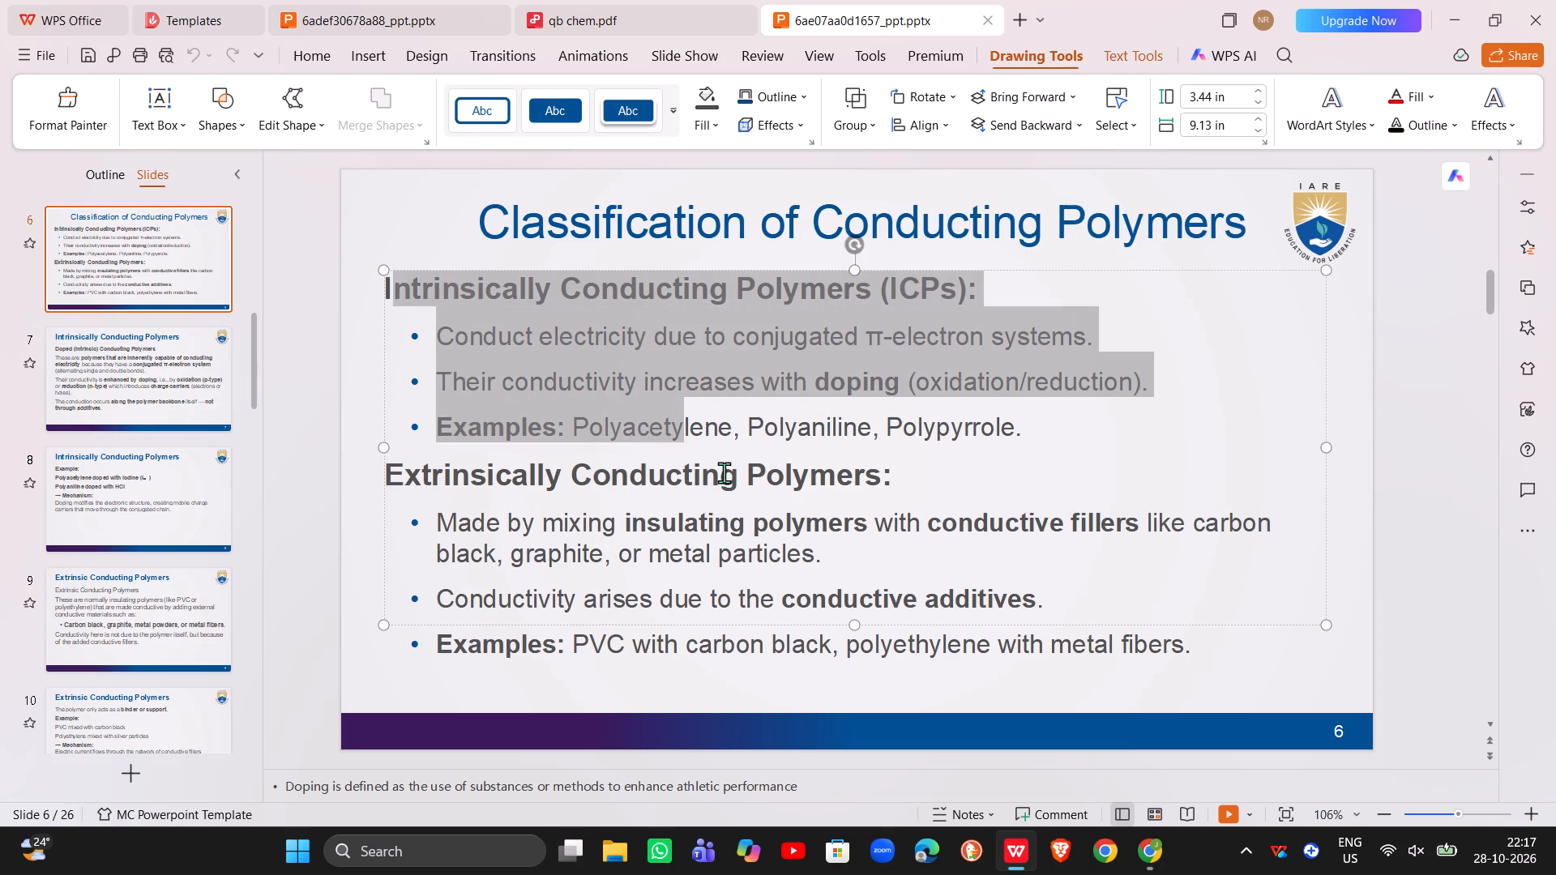
{"action": "left_click_drag", "start_coordinate": [724, 472], "coordinate": [1191, 654]}
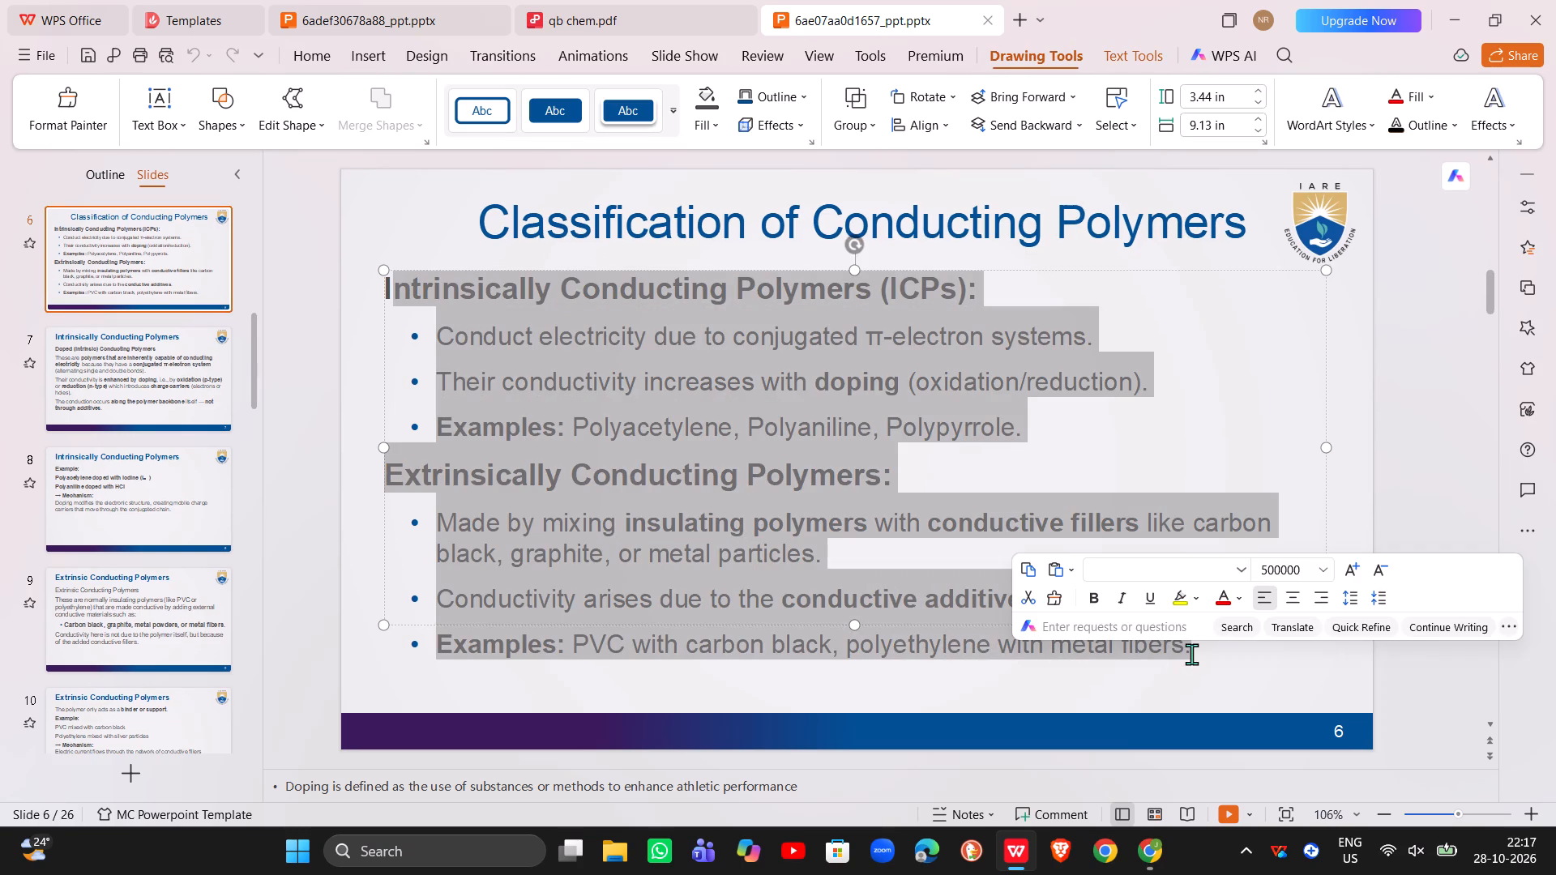
{"action": "key", "text": "ctrl+c"}
{"action": "key", "text": "ctrl+c"}
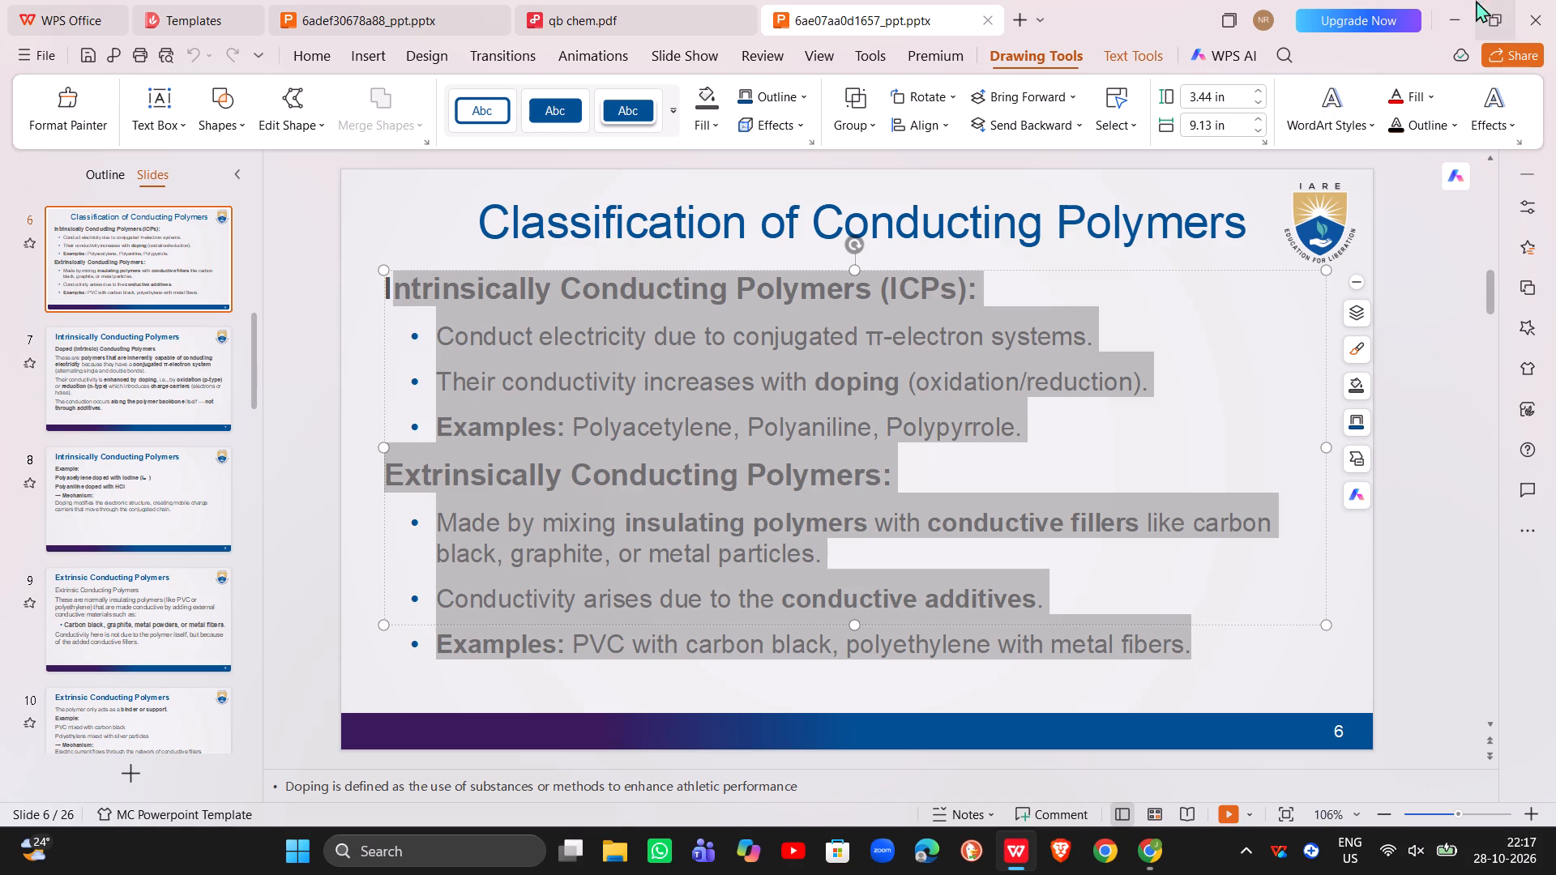
In EC MID2, add a "SIMPLY:" line below the doping note in question 9 and paste the copied classification text under it.
{"action": "left_click", "coordinate": [1452, 1]}
{"action": "left_click", "coordinate": [741, 0]}
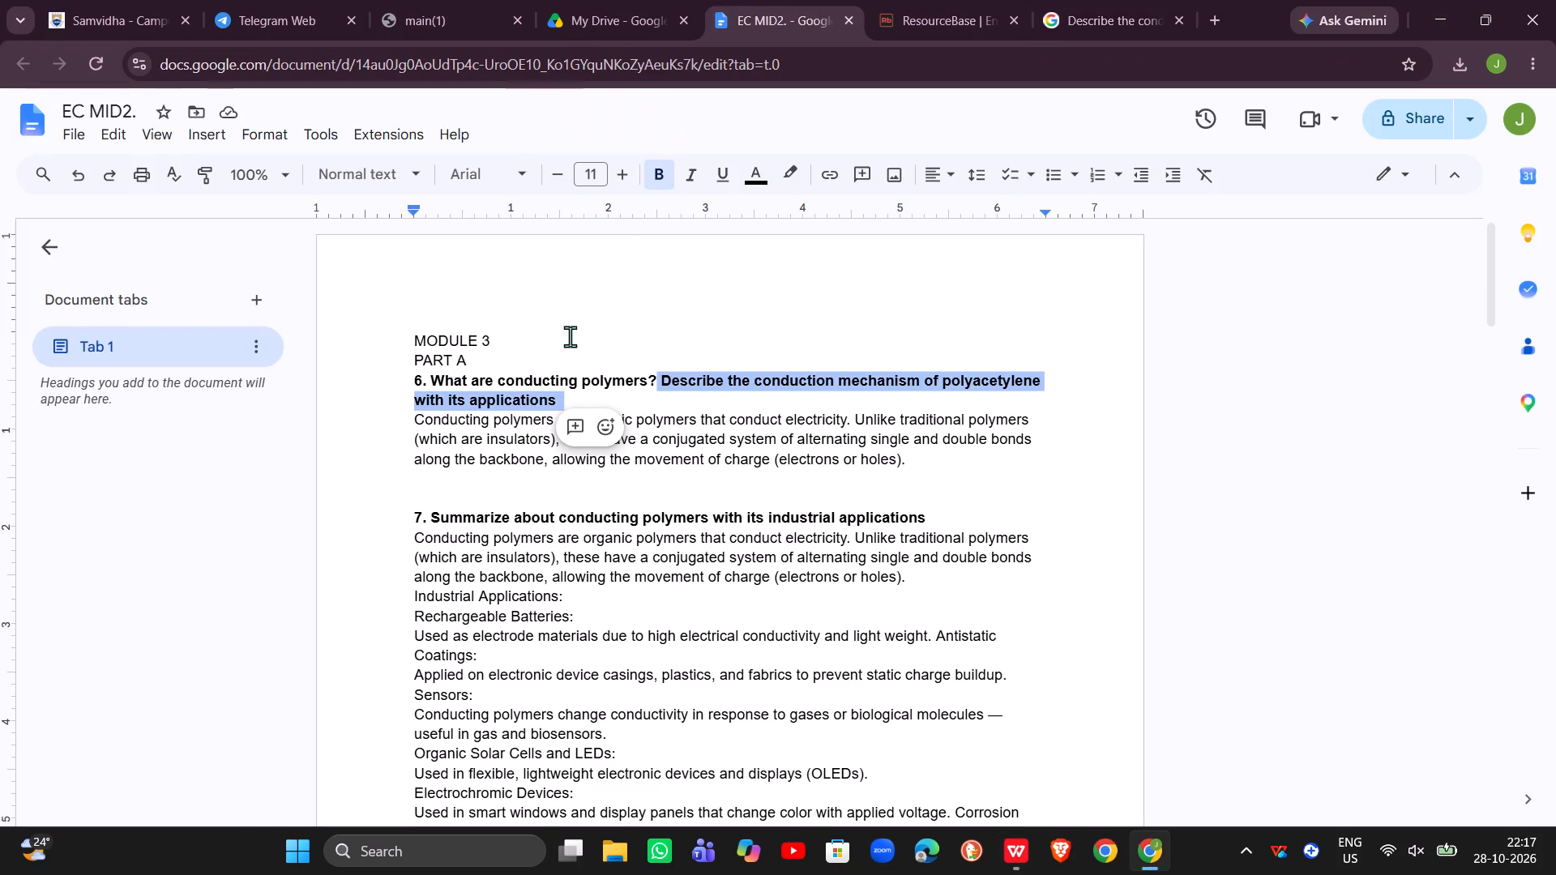
{"action": "scroll", "coordinate": [391, 567], "scroll_direction": "down", "scroll_amount": 4}
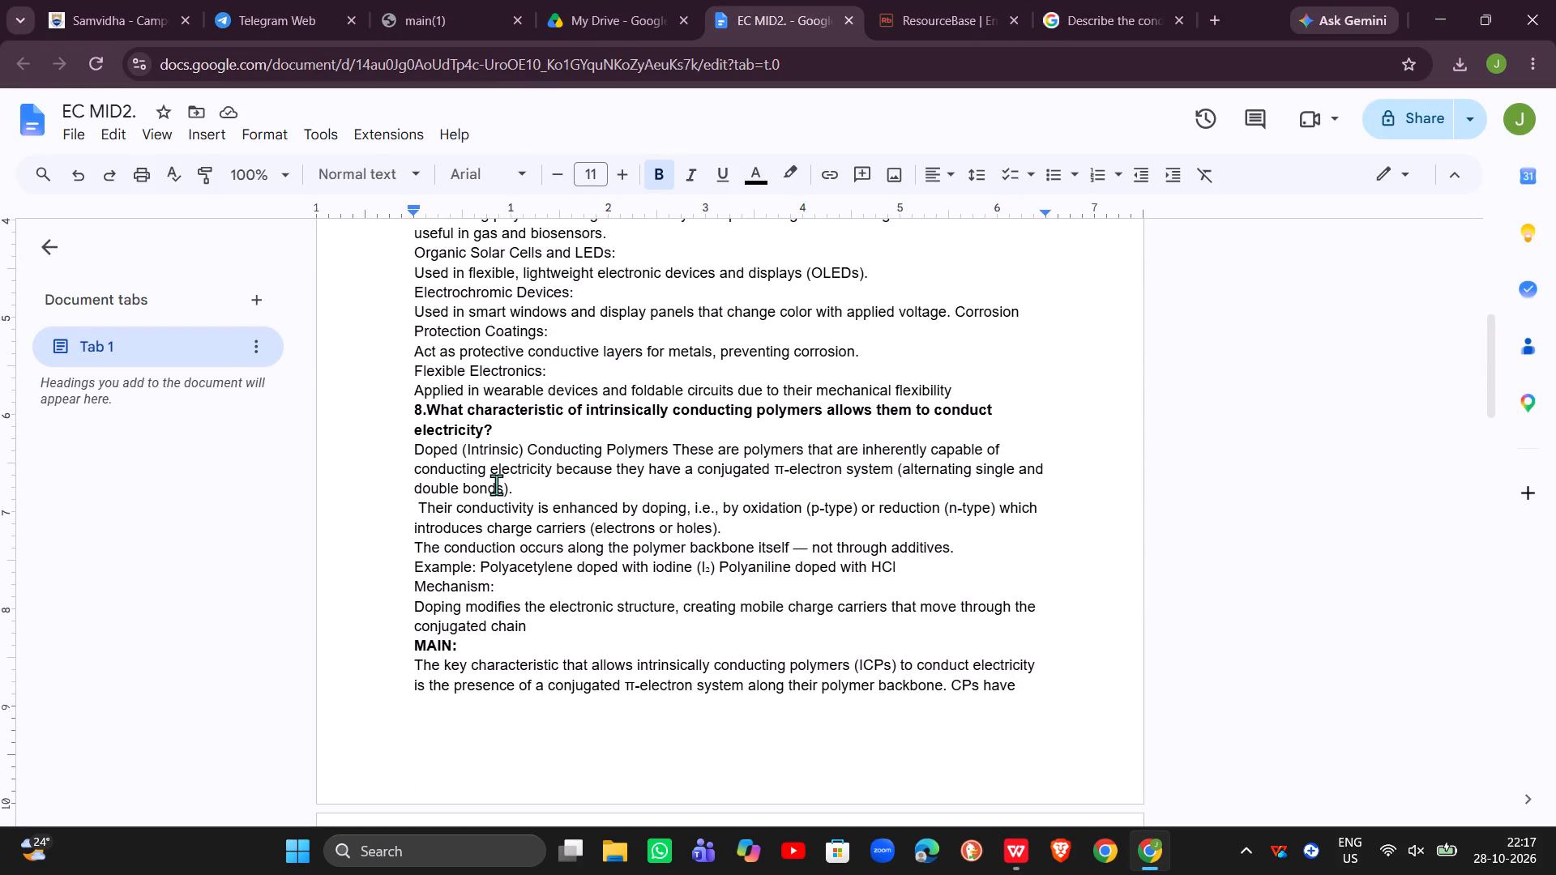
{"action": "scroll", "coordinate": [500, 580], "scroll_direction": "down", "scroll_amount": 4}
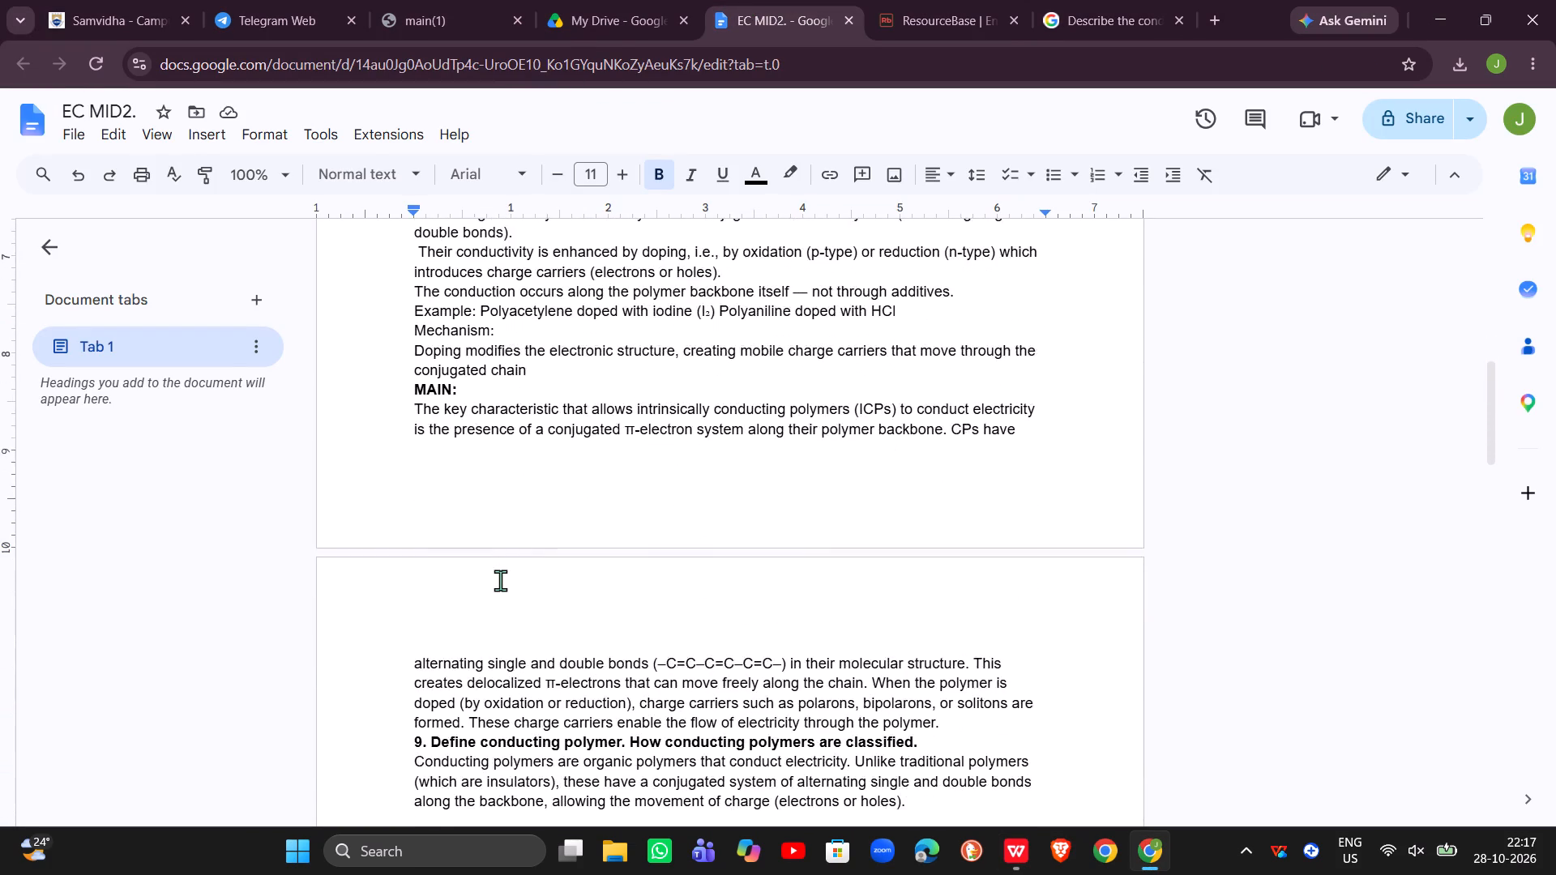
{"action": "scroll", "coordinate": [500, 580], "scroll_direction": "down", "scroll_amount": 3}
{"action": "scroll", "coordinate": [599, 409], "scroll_direction": "up", "scroll_amount": 1}
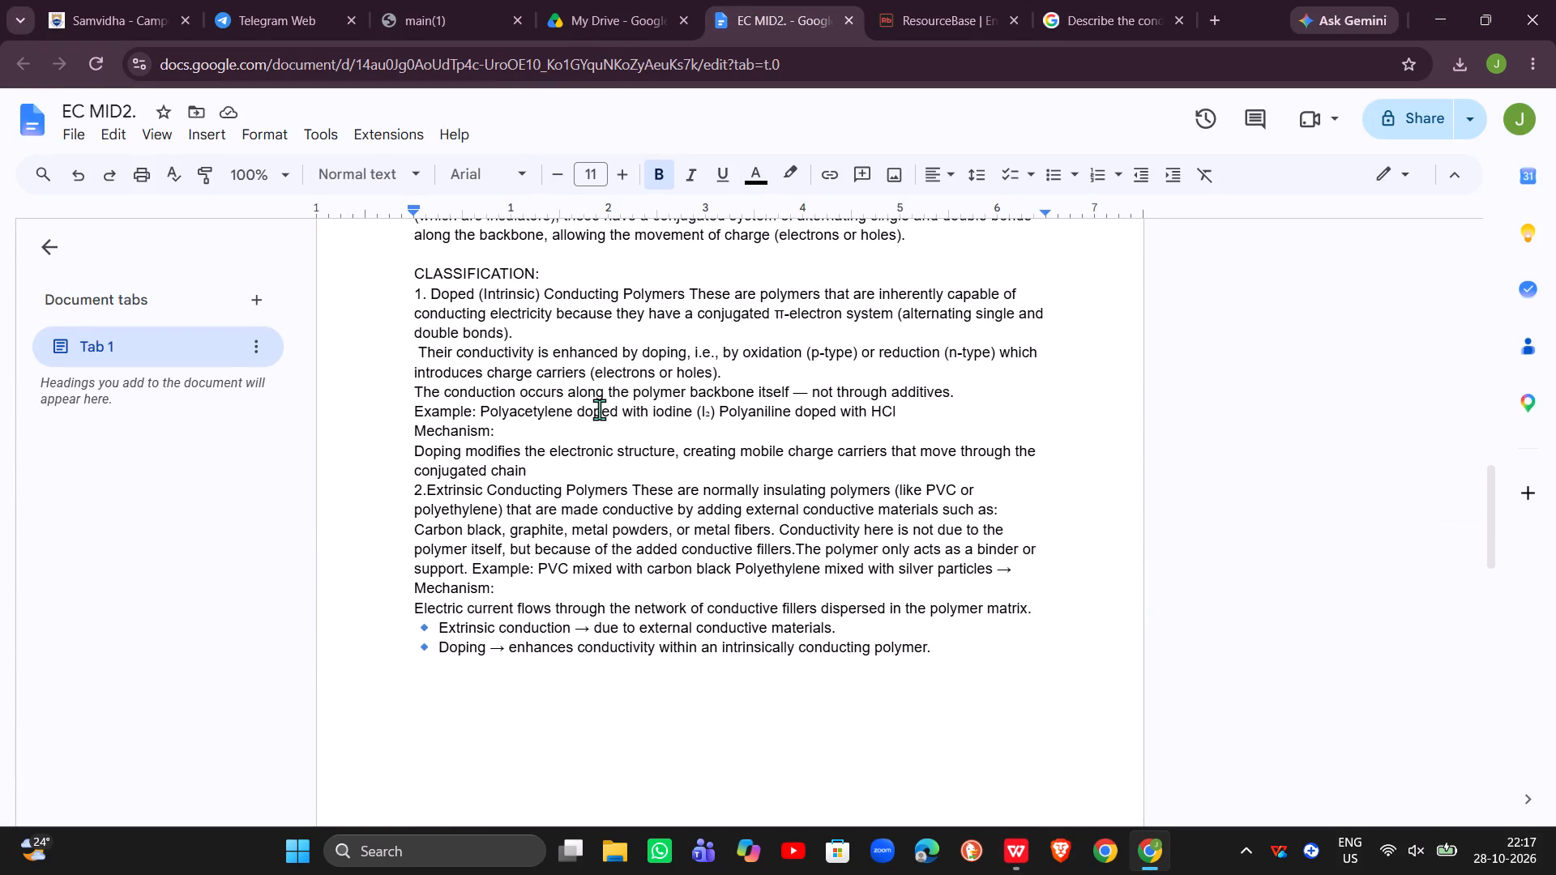
{"action": "scroll", "coordinate": [599, 409], "scroll_direction": "up", "scroll_amount": 1}
{"action": "left_click", "coordinate": [966, 654]}
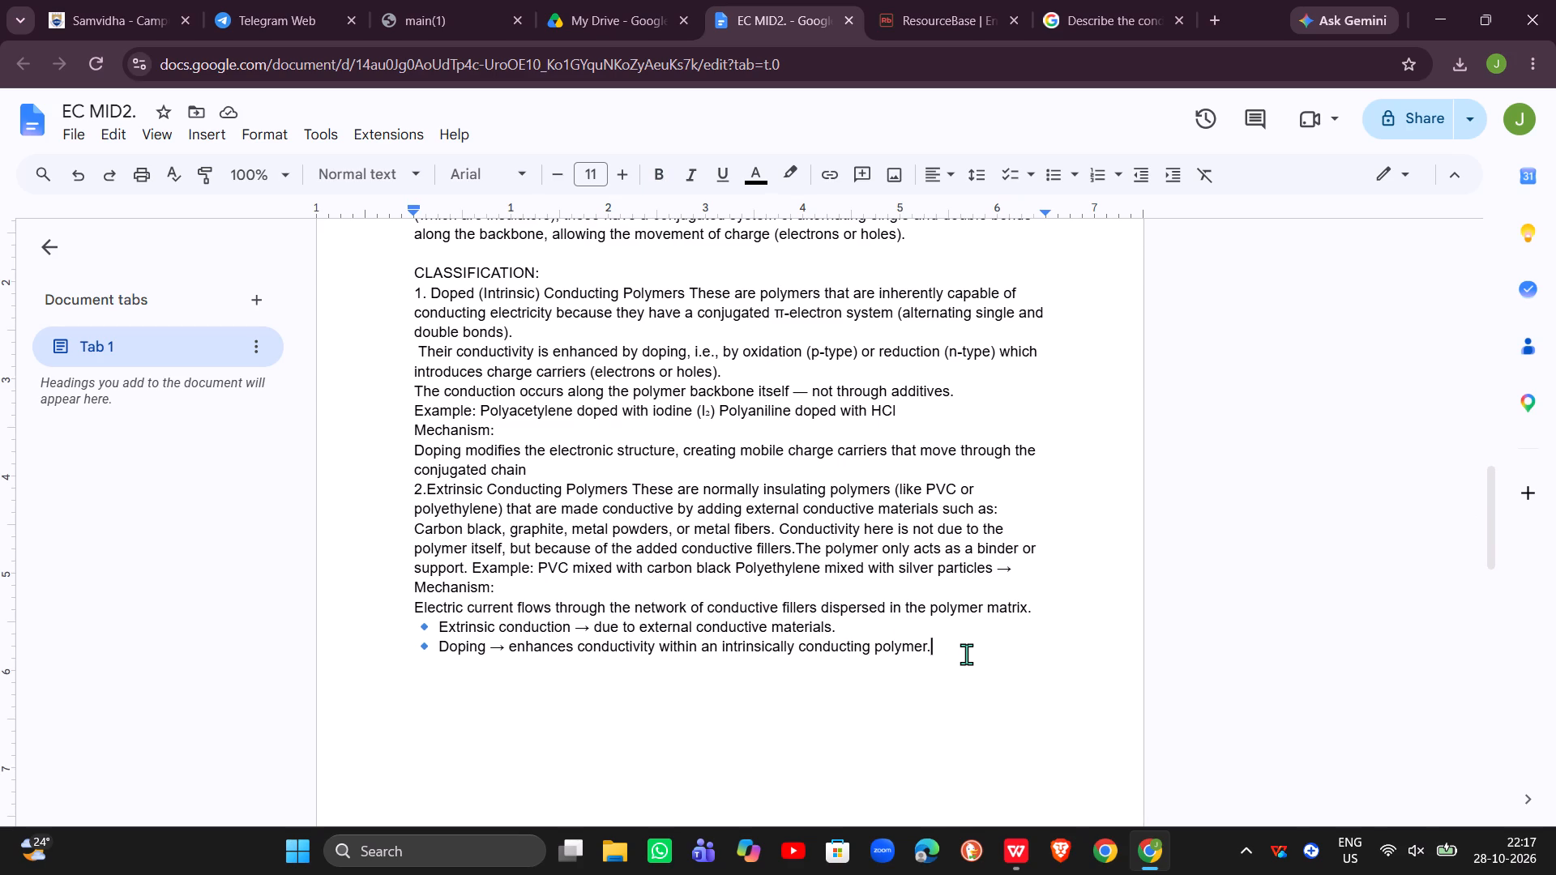
{"action": "key", "text": "Return"}
{"action": "type", "text": "SIMPLY:"}
{"action": "key", "text": "Return"}
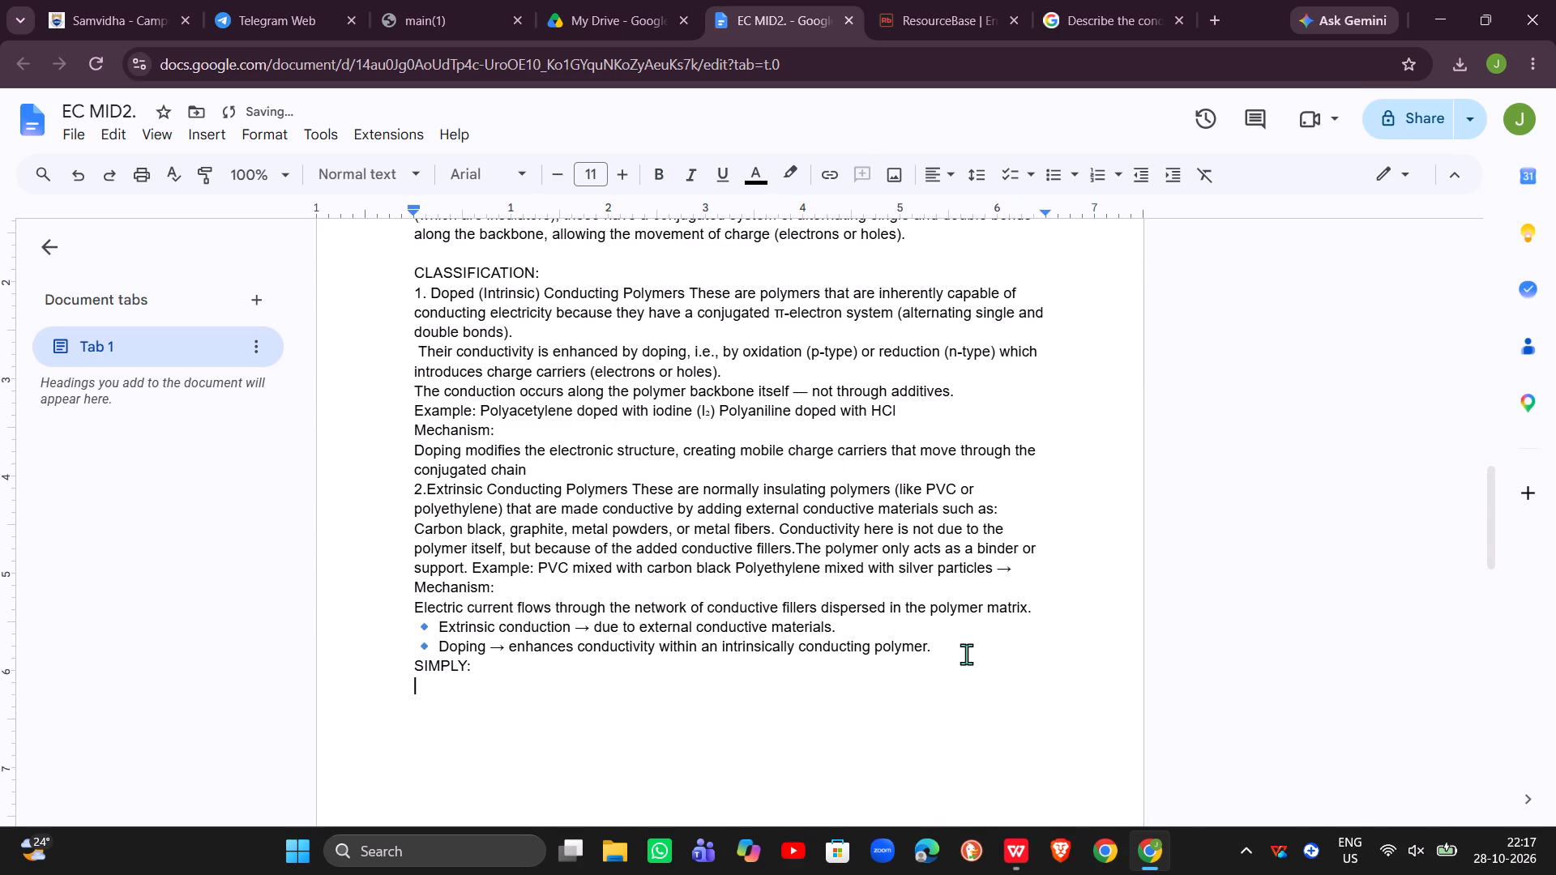
{"action": "key", "text": "ctrl+v"}
Set the pasted classification text under "SIMPLY:" to font size 11 and remove all its bold formatting.
{"action": "scroll", "coordinate": [798, 558], "scroll_direction": "down", "scroll_amount": 2}
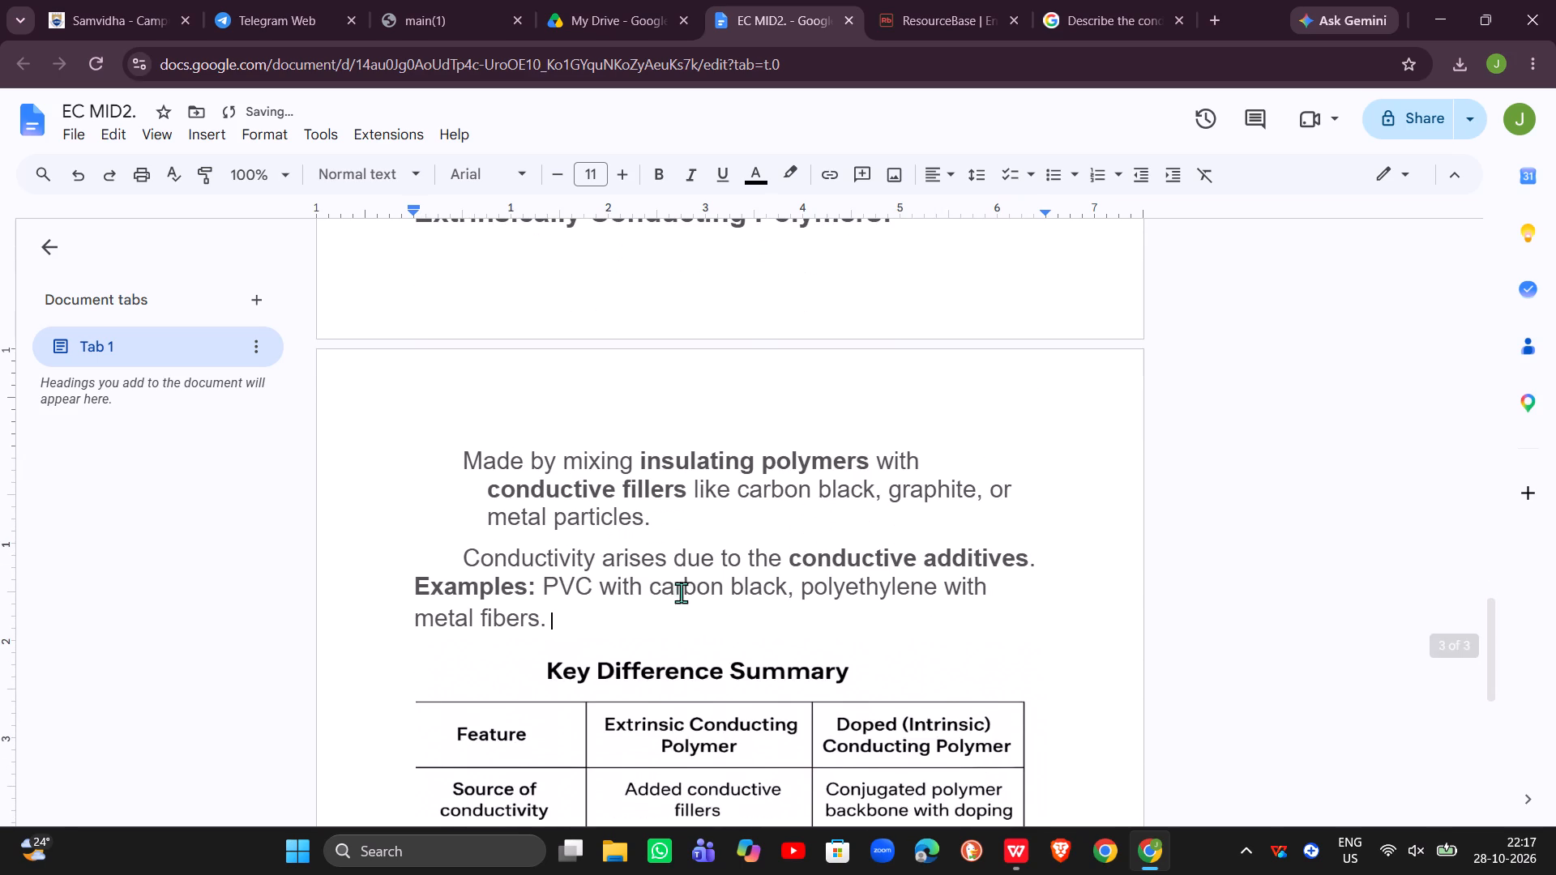
{"action": "left_click_drag", "start_coordinate": [583, 624], "coordinate": [387, 295]}
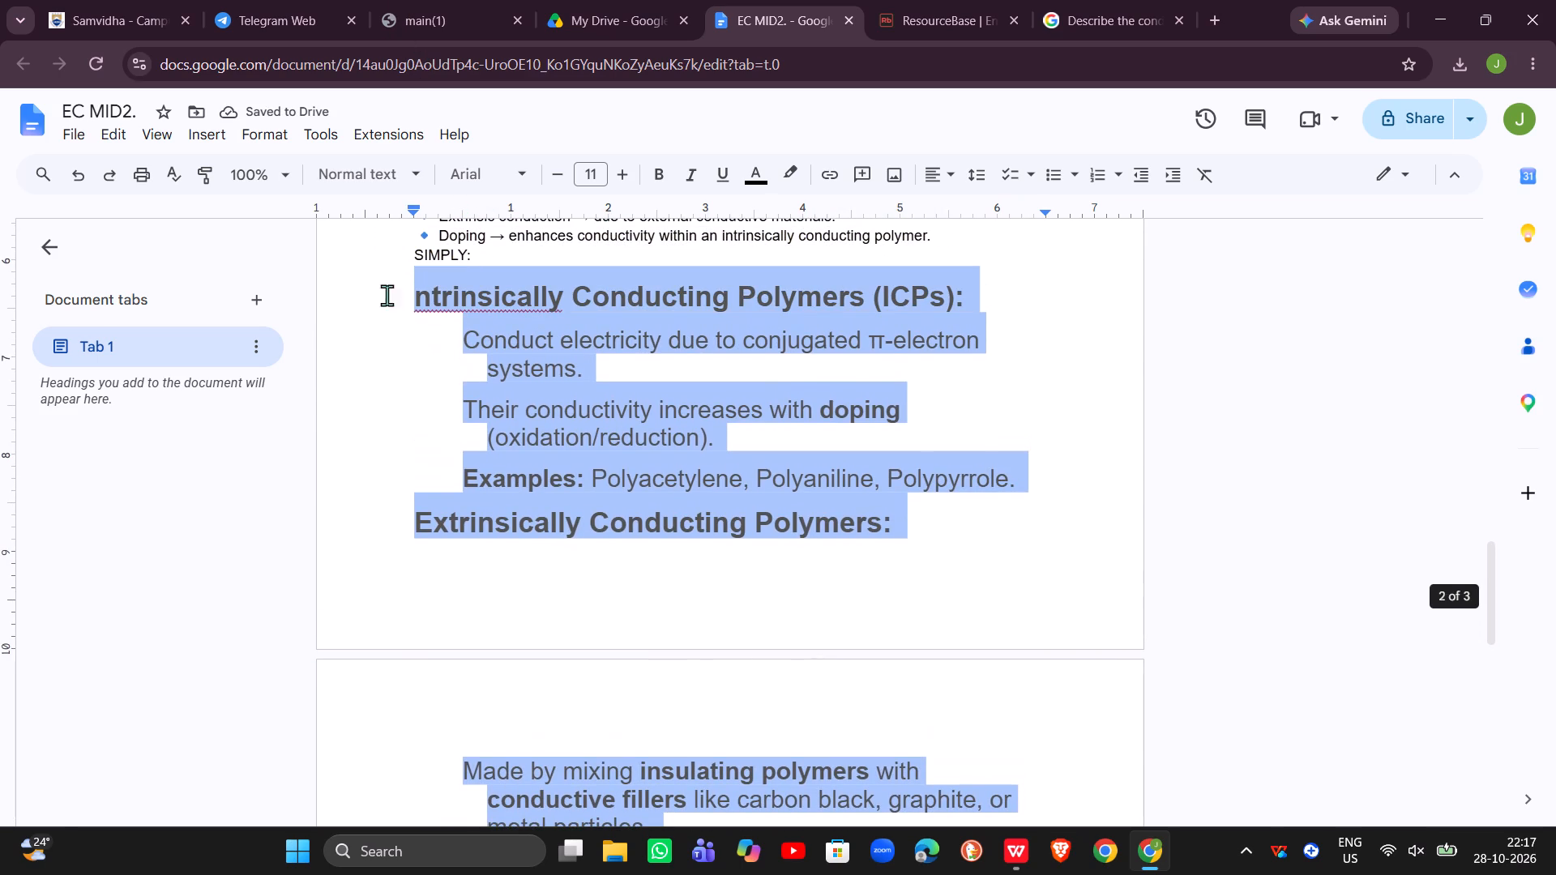
{"action": "left_click_drag", "start_coordinate": [387, 295], "coordinate": [393, 309]}
{"action": "left_click", "coordinate": [588, 174]}
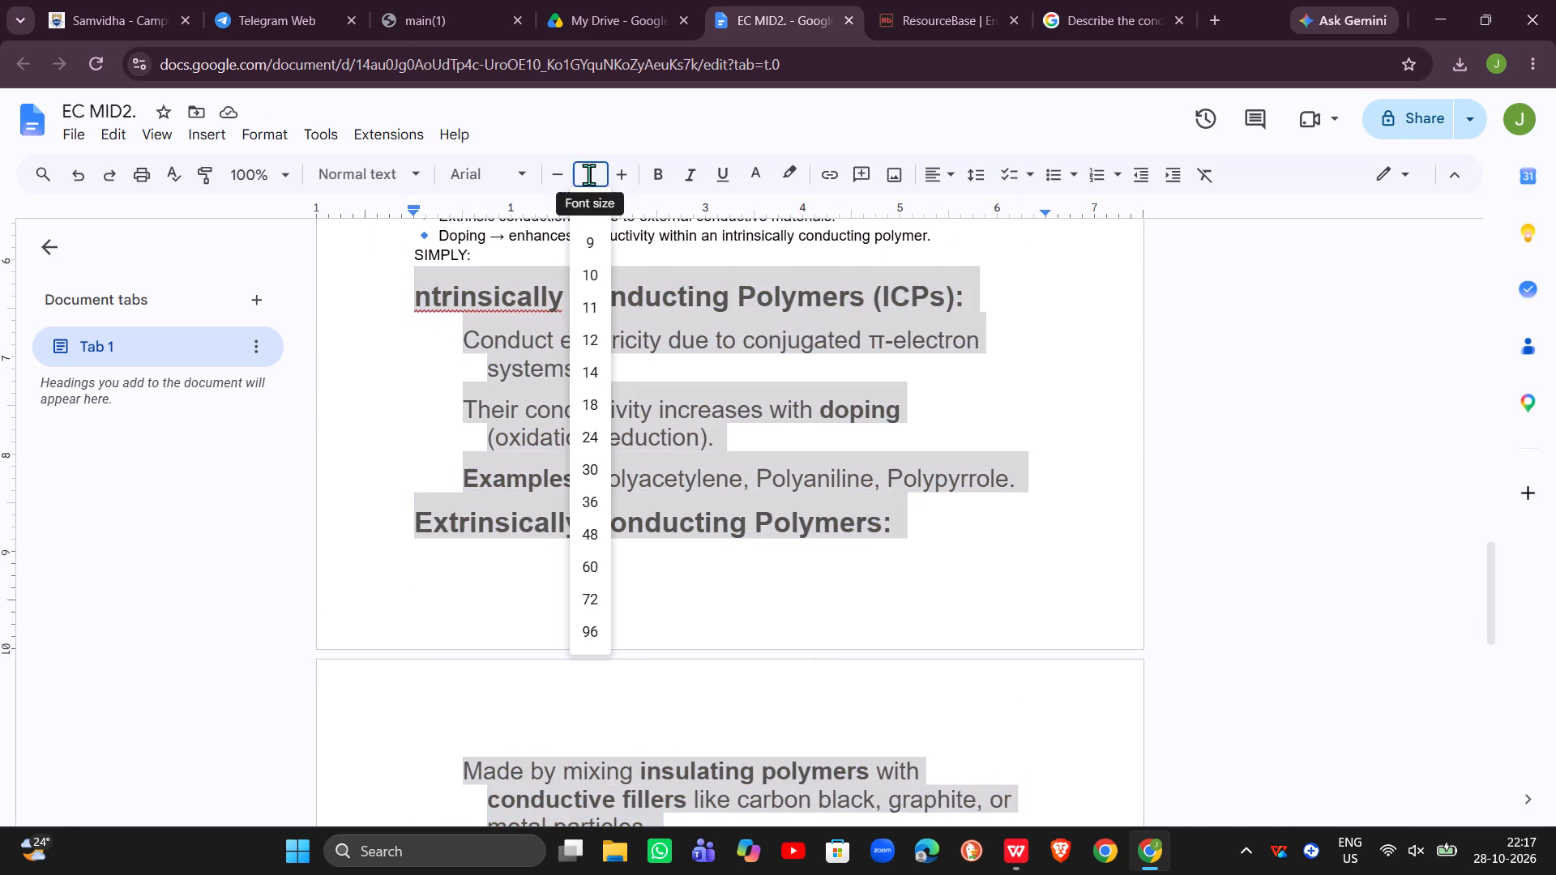
{"action": "type", "text": "11"}
{"action": "key", "text": "Return"}
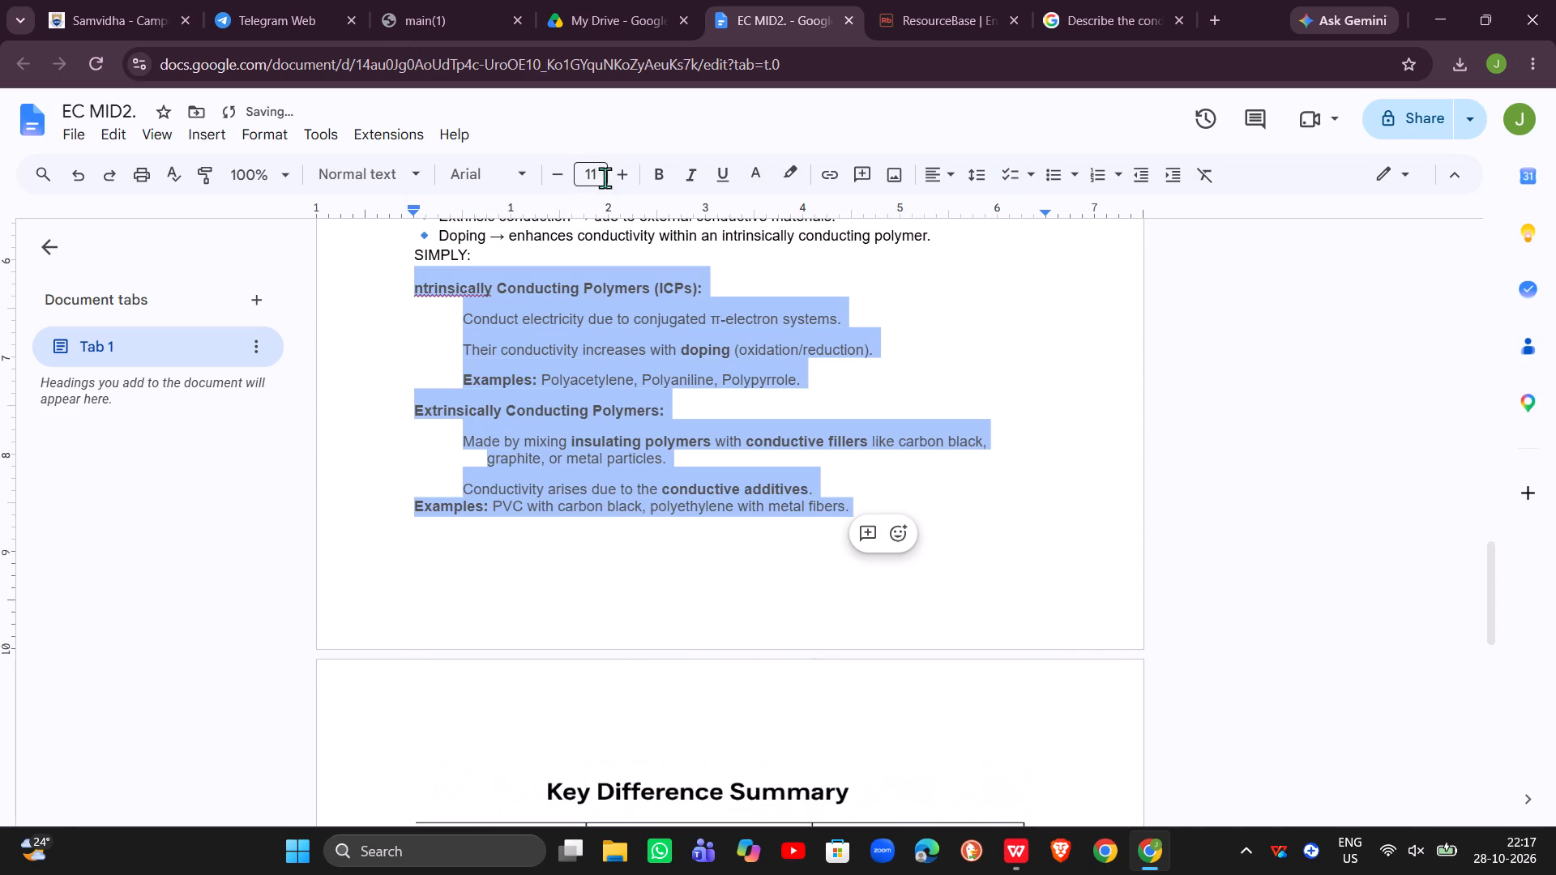
{"action": "left_click", "coordinate": [660, 170]}
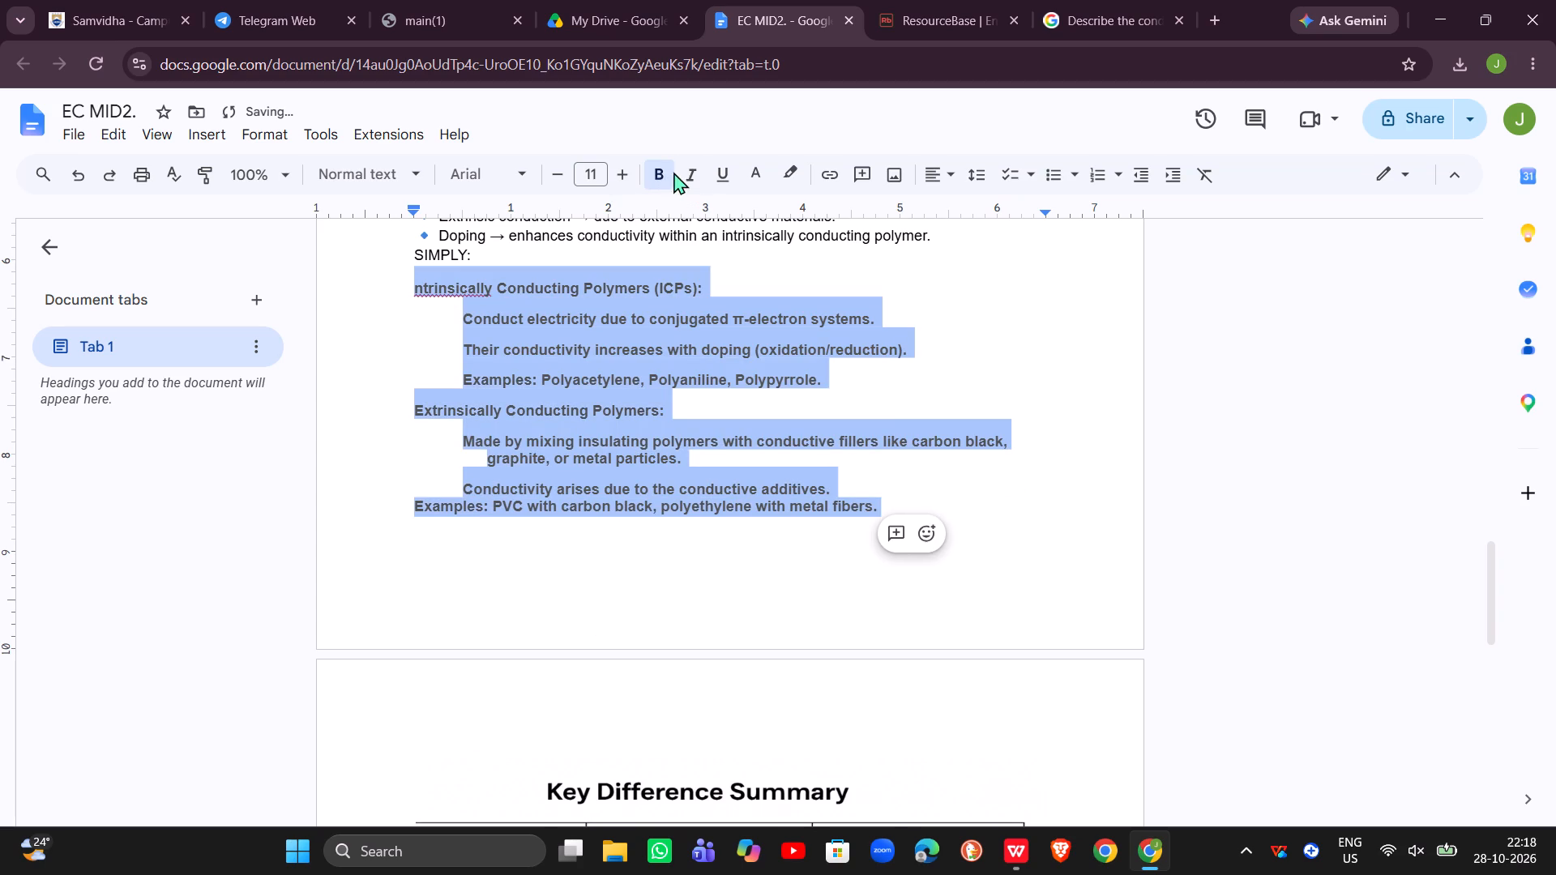
{"action": "left_click", "coordinate": [668, 171]}
Change the text colour of the pasted classification text under "SIMPLY:" to black.
{"action": "left_click", "coordinate": [748, 176]}
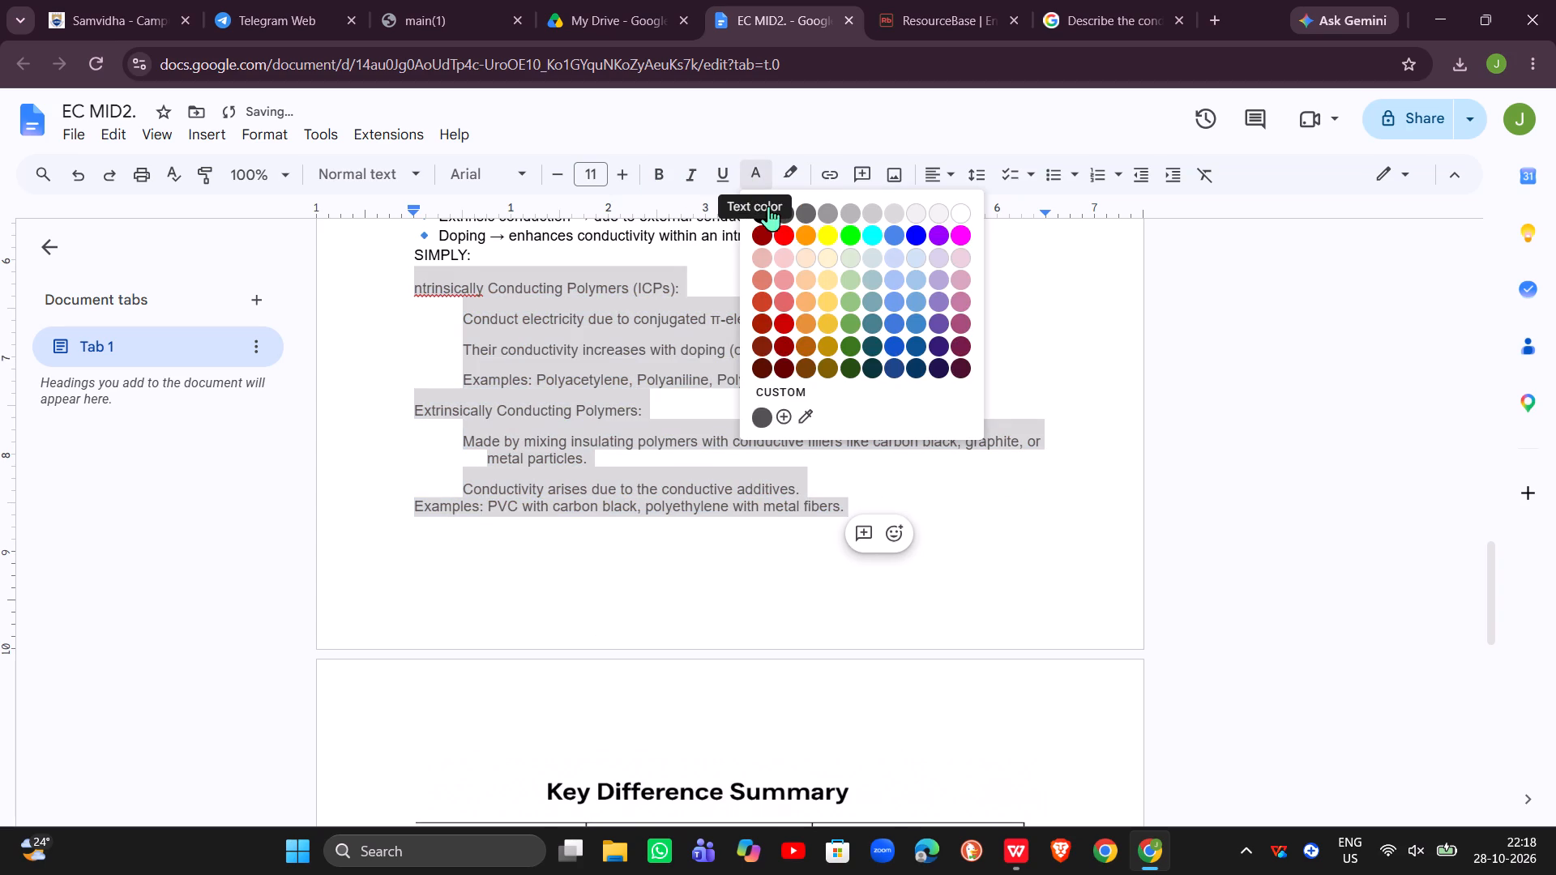
{"action": "left_click", "coordinate": [764, 211]}
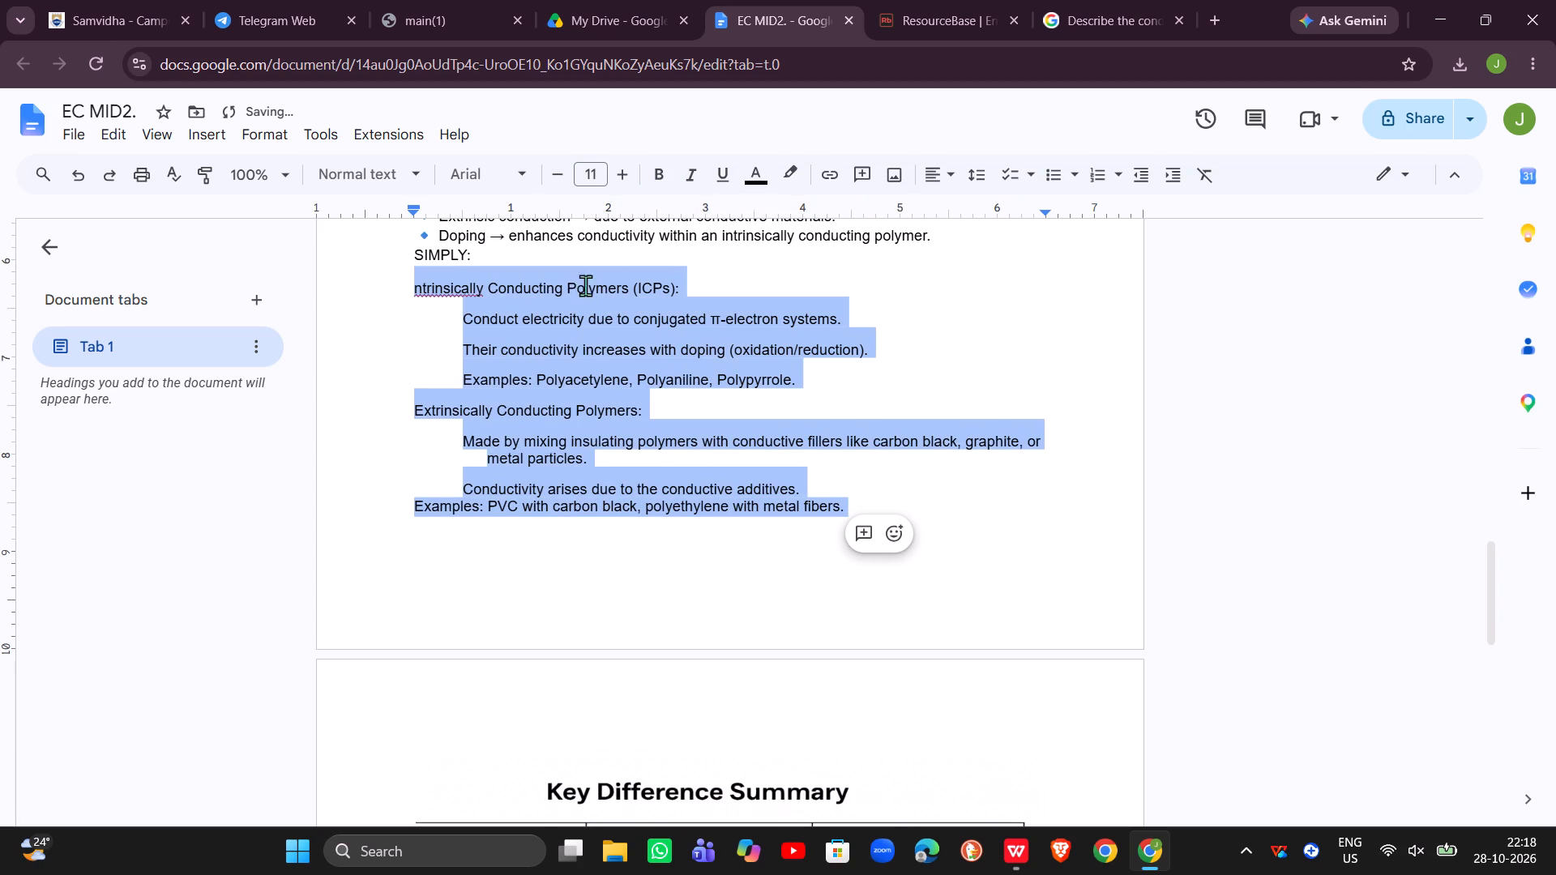
Add the missing capital "I" at the start of "ntrinsically Conducting Polymers (ICPs):" under "SIMPLY:".
{"action": "left_click", "coordinate": [419, 296]}
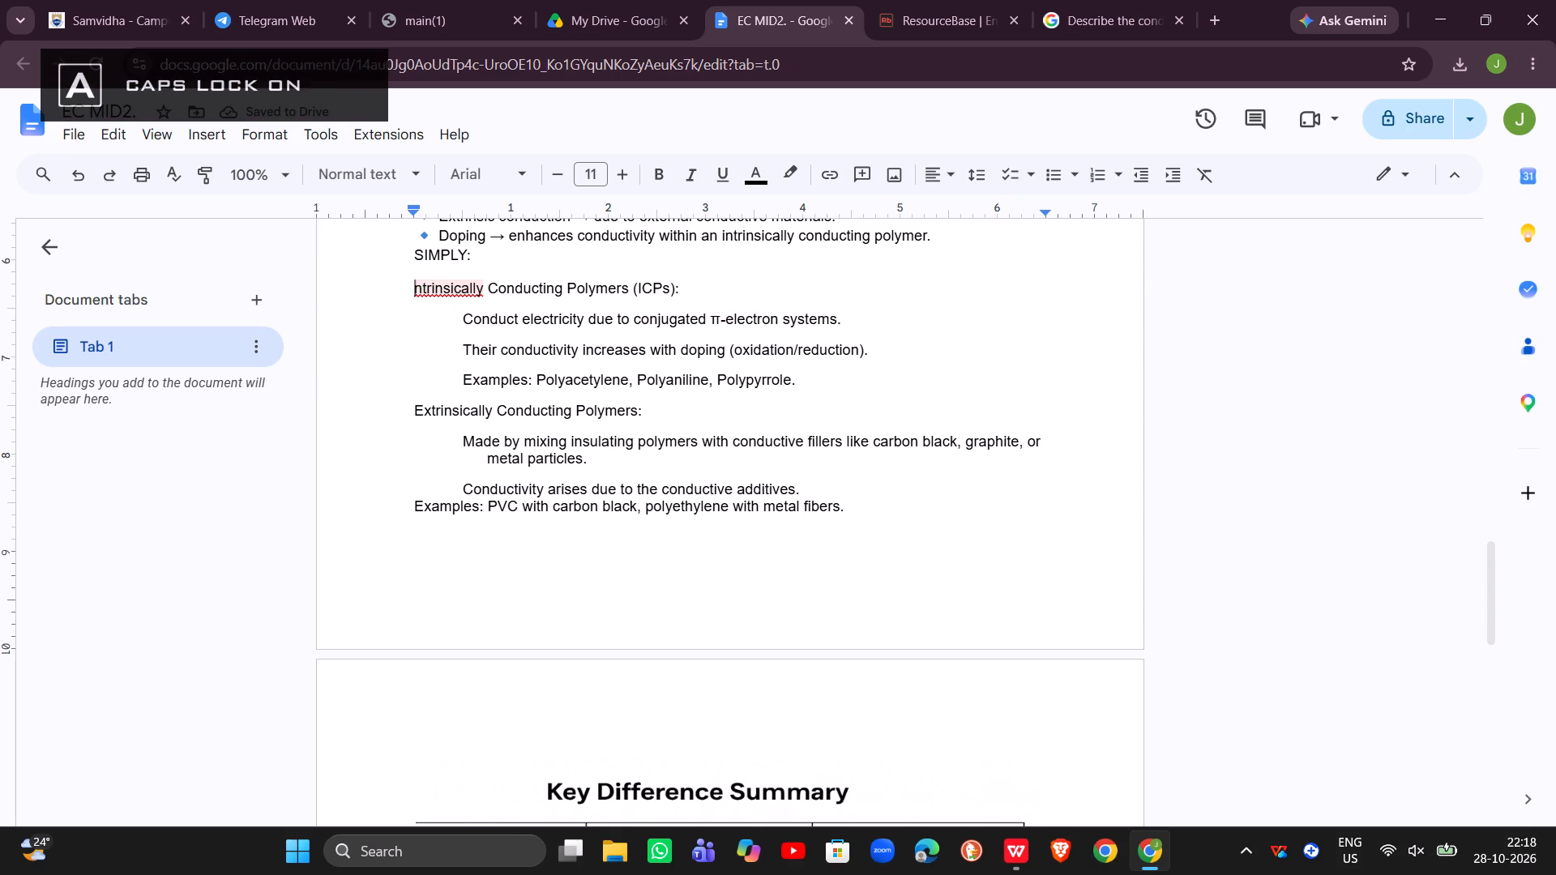
{"action": "left_click", "coordinate": [464, 331]}
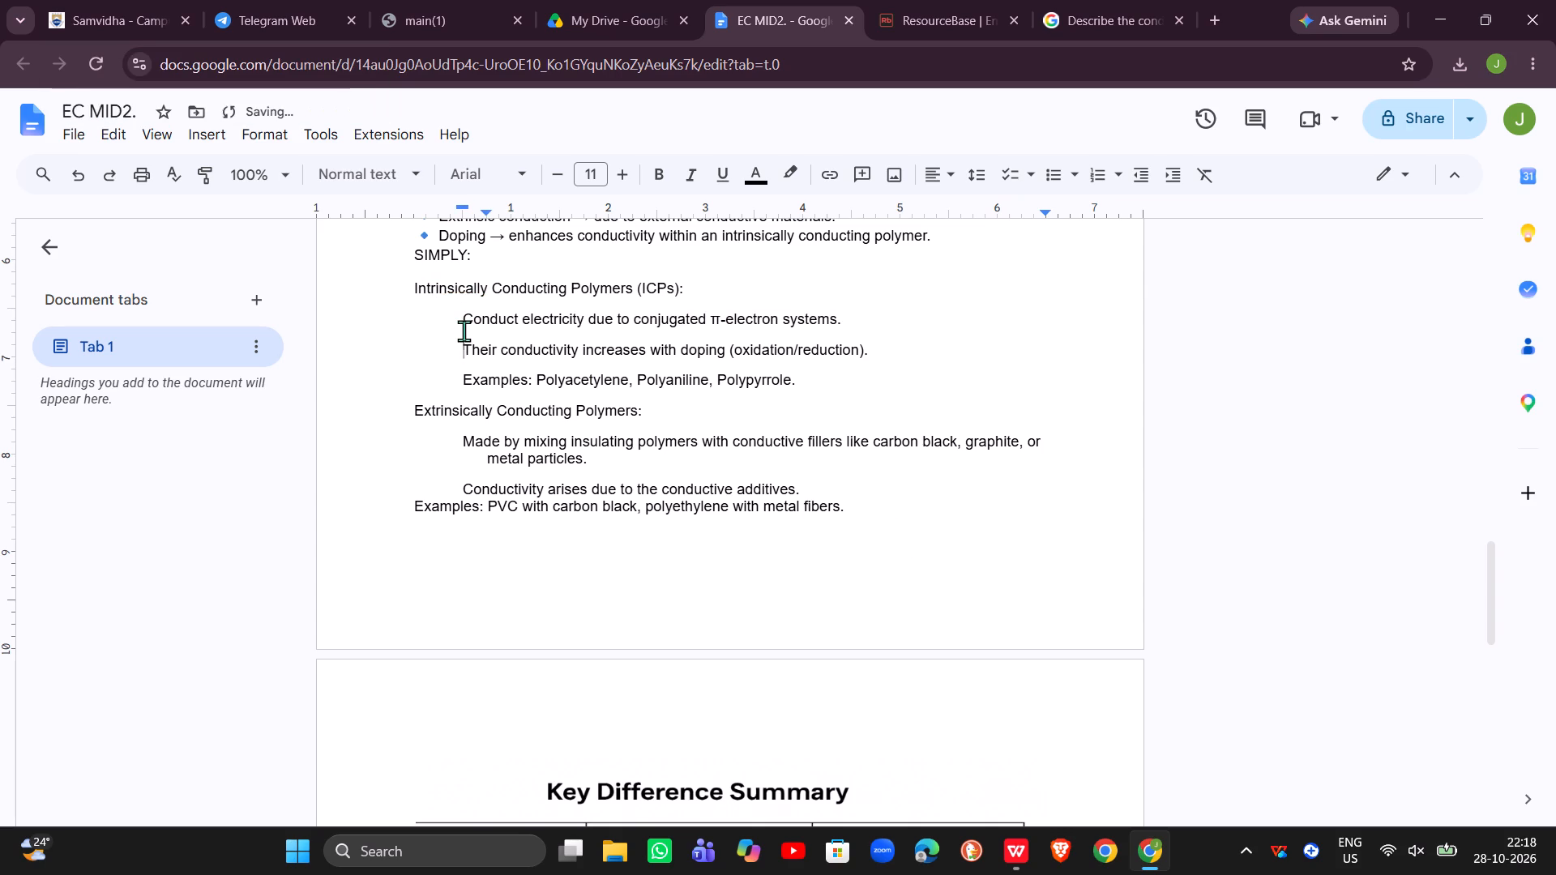
Review the answers to questions 6 to 10 and place the cursor on the blank line below question 6's definition.
{"action": "scroll", "coordinate": [504, 492], "scroll_direction": "up", "scroll_amount": 5}
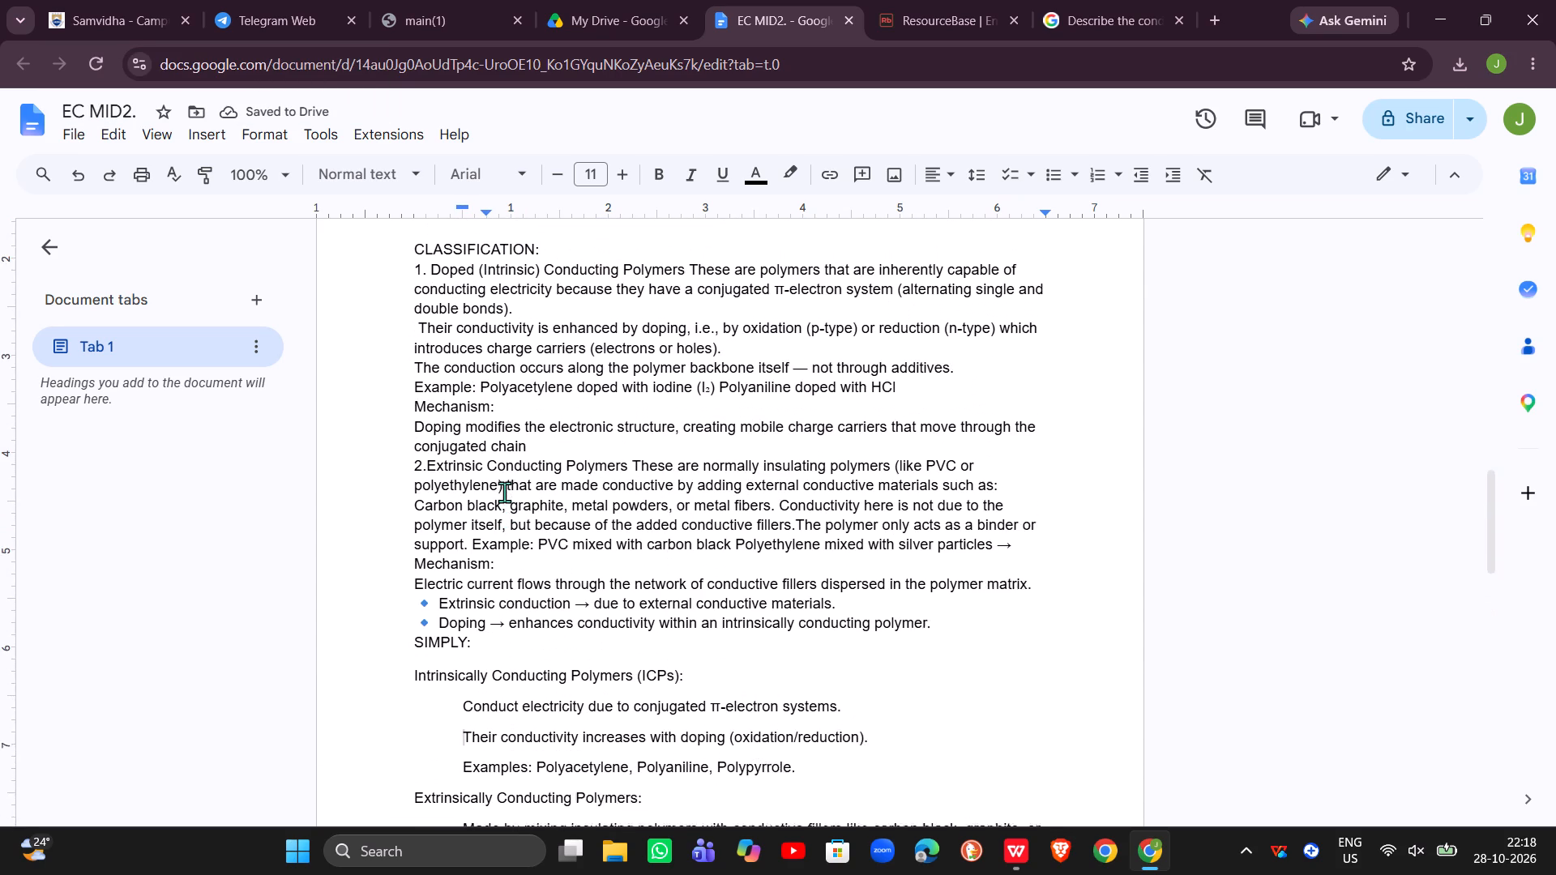
{"action": "scroll", "coordinate": [504, 492], "scroll_direction": "up", "scroll_amount": 1}
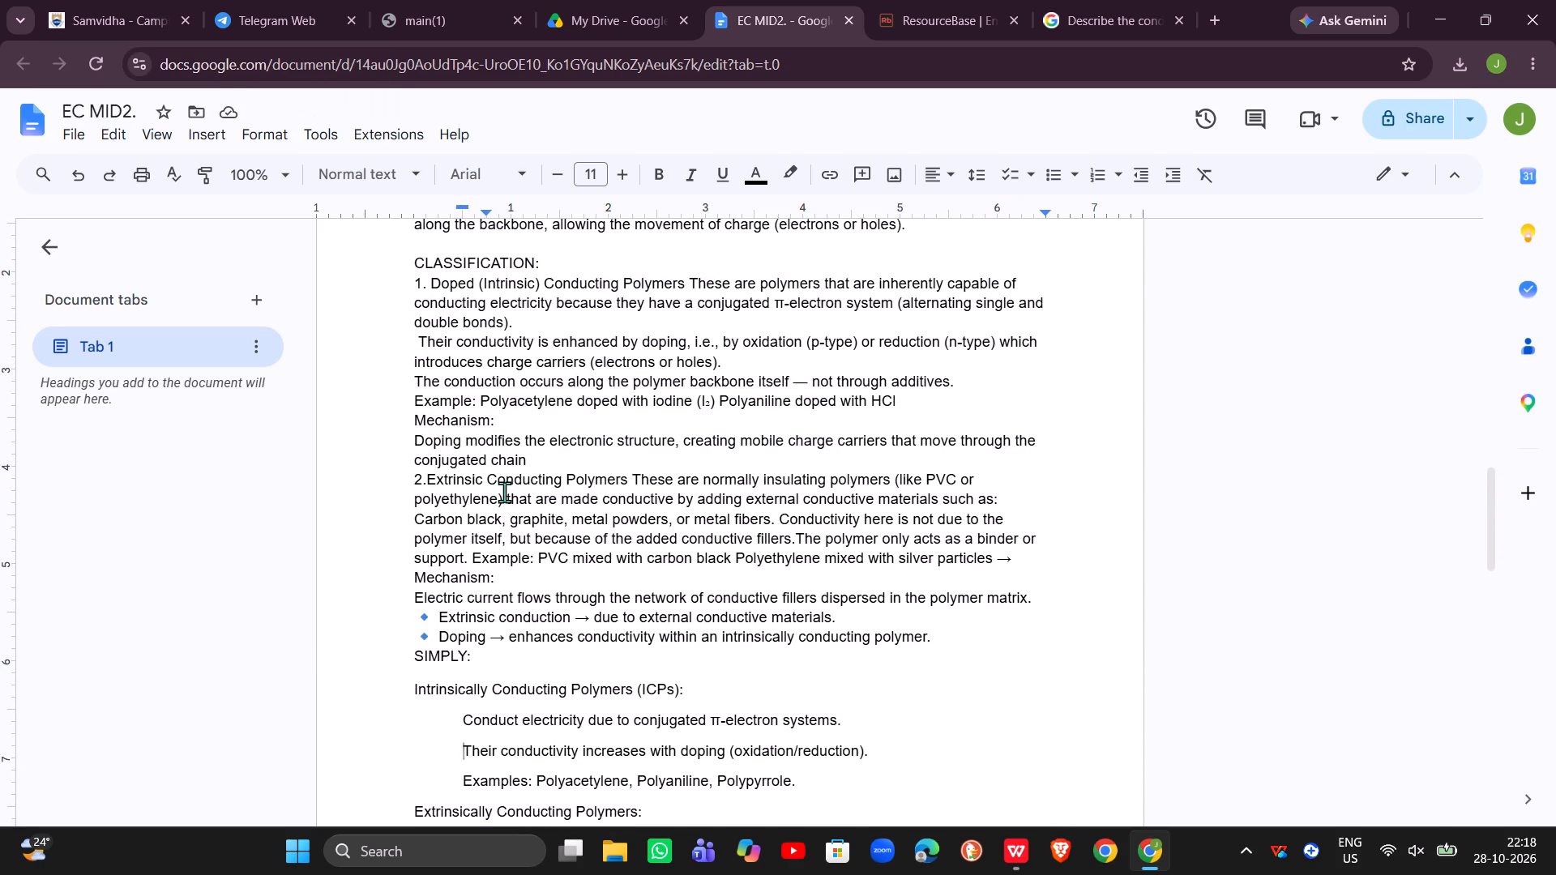
{"action": "scroll", "coordinate": [504, 492], "scroll_direction": "down", "scroll_amount": 1}
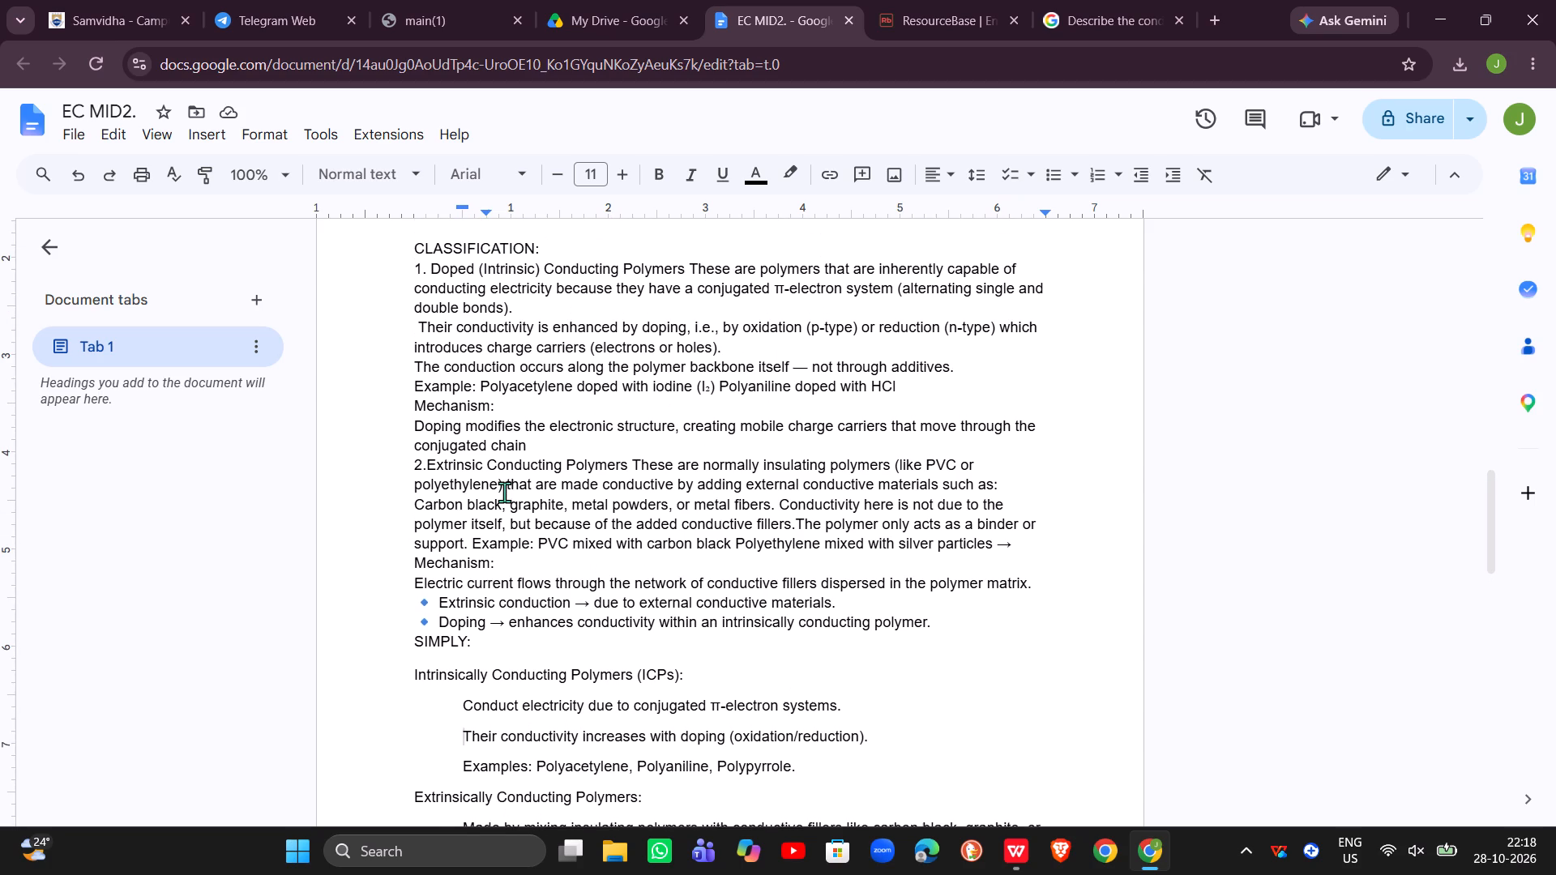
{"action": "scroll", "coordinate": [504, 492], "scroll_direction": "down", "scroll_amount": 1}
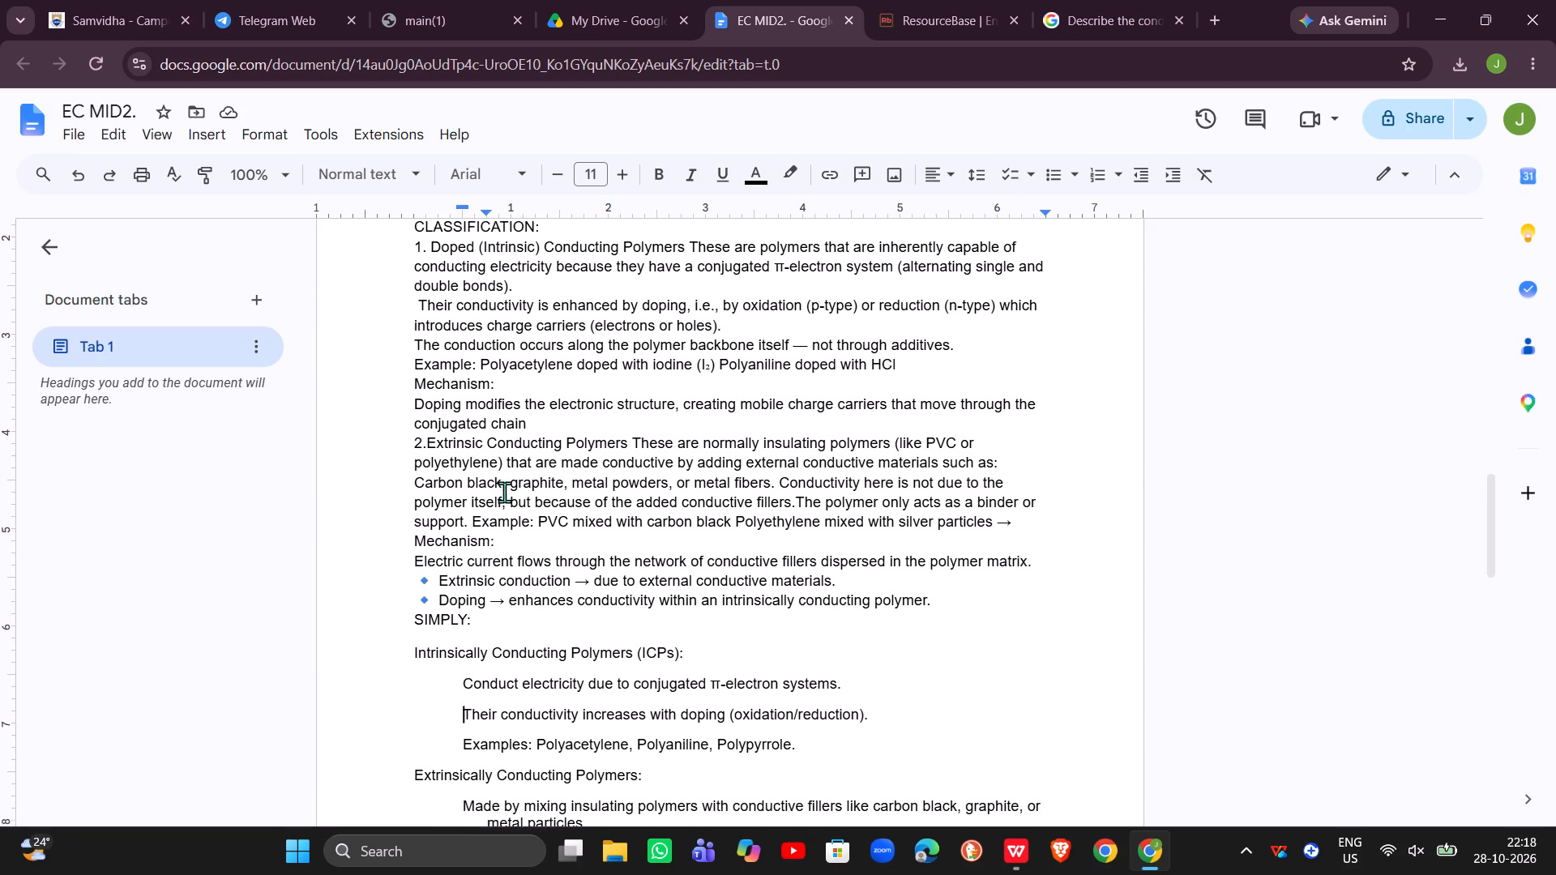
{"action": "scroll", "coordinate": [504, 492], "scroll_direction": "down", "scroll_amount": 1}
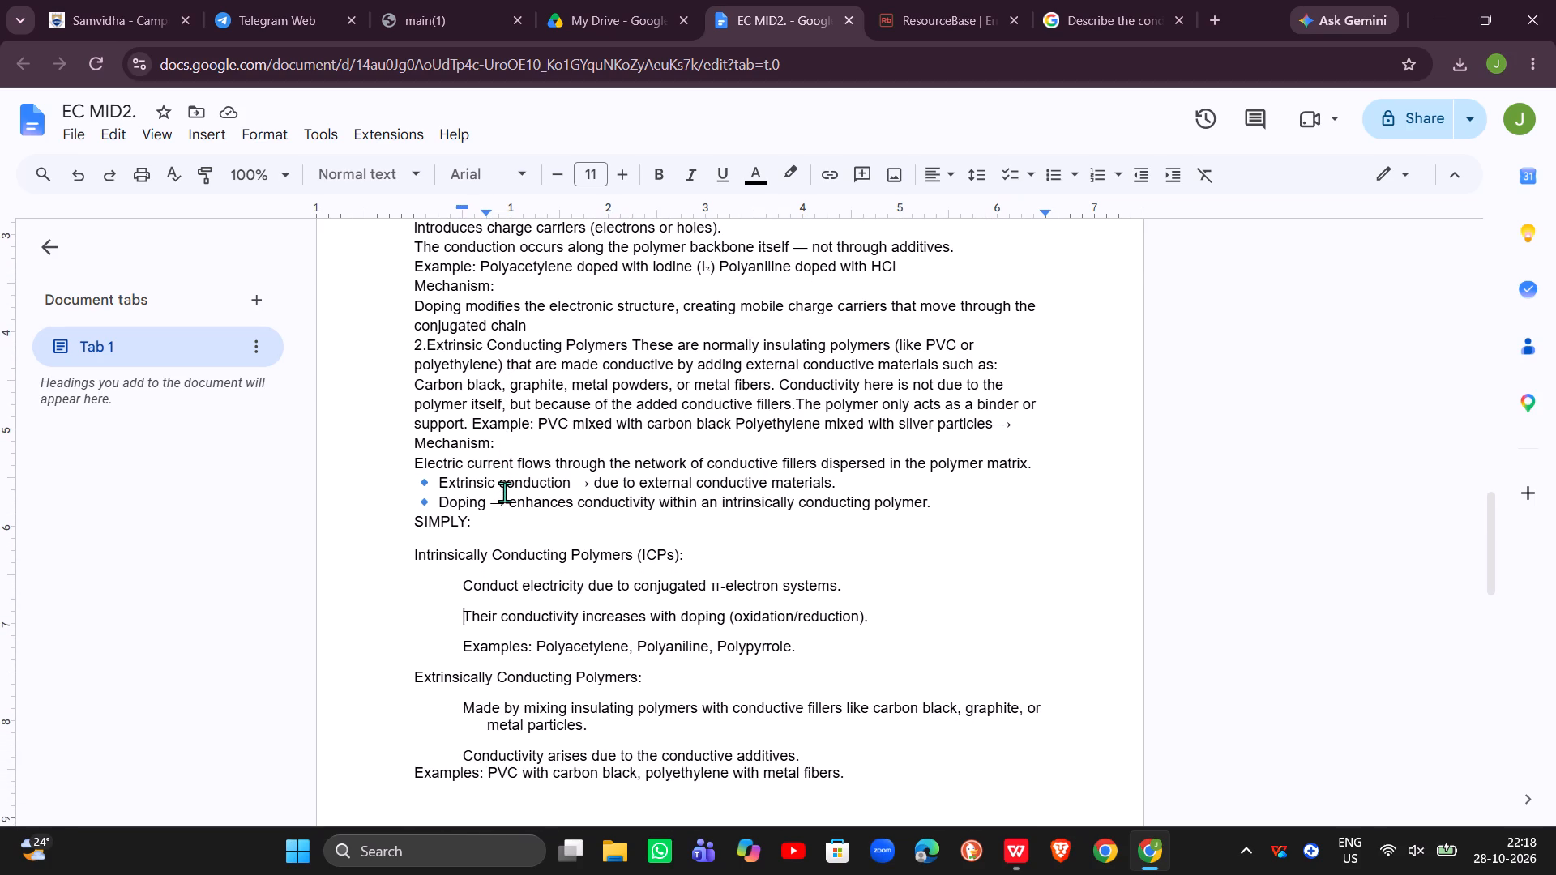
{"action": "scroll", "coordinate": [504, 492], "scroll_direction": "down", "scroll_amount": 3}
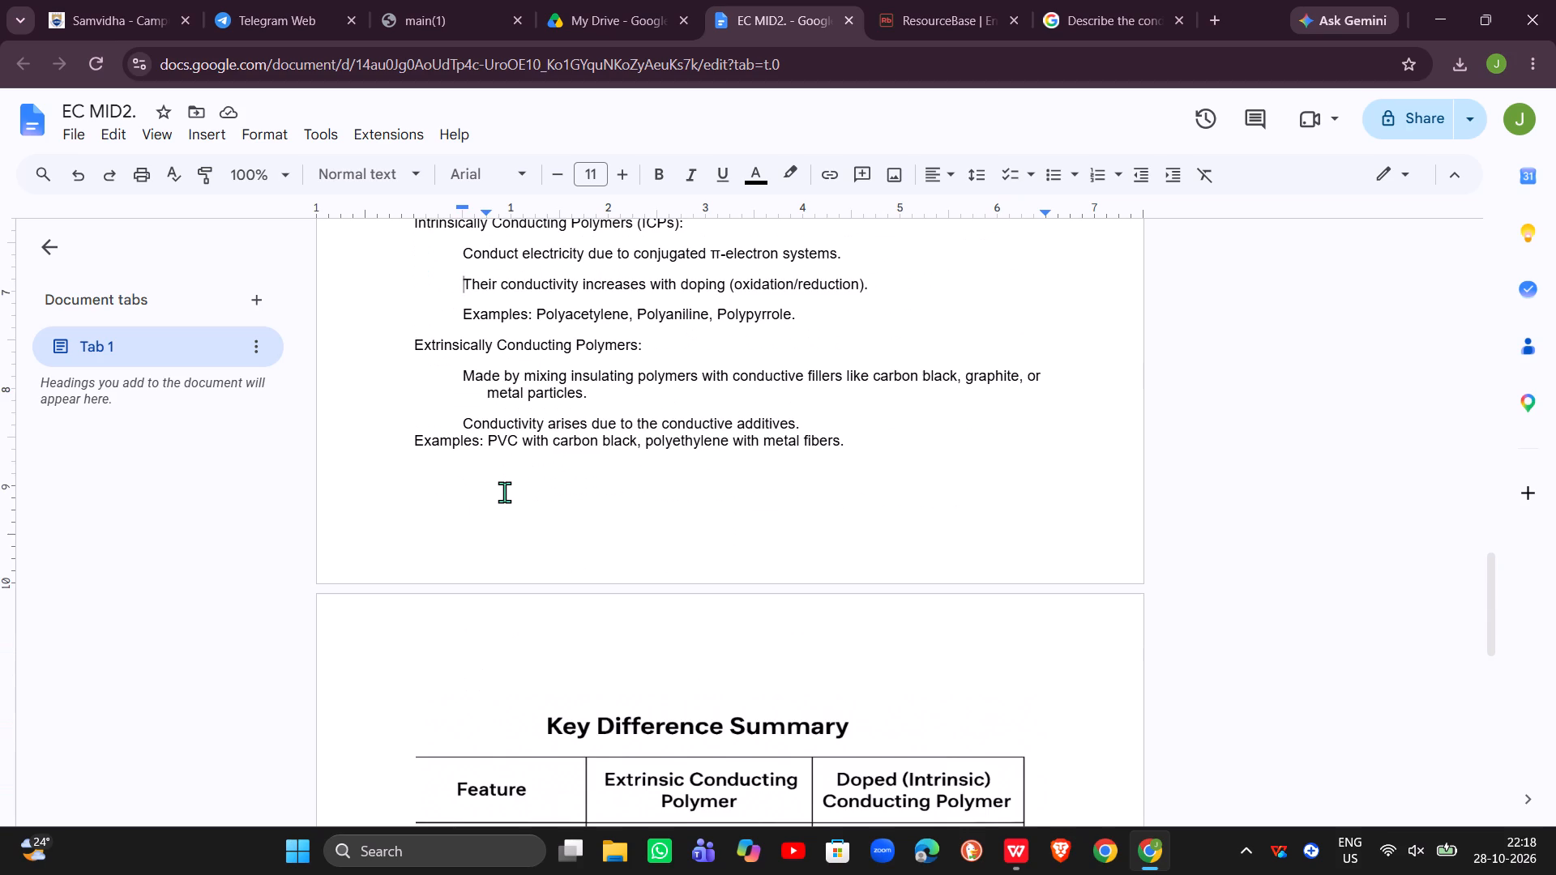
{"action": "scroll", "coordinate": [504, 492], "scroll_direction": "down", "scroll_amount": 3}
{"action": "scroll", "coordinate": [639, 606], "scroll_direction": "down", "scroll_amount": 2}
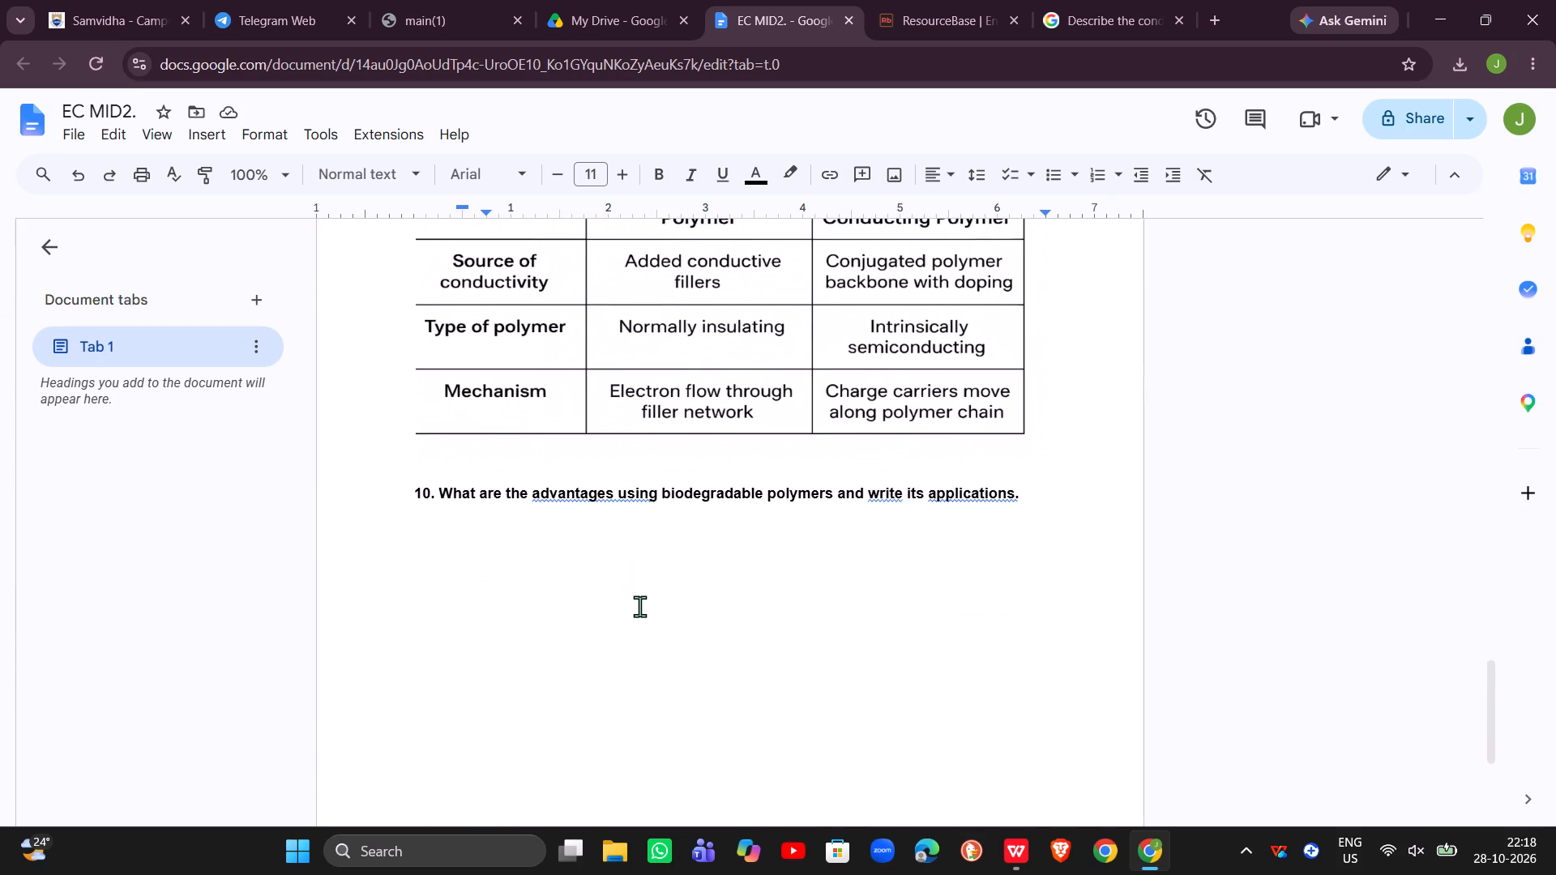
{"action": "scroll", "coordinate": [639, 606], "scroll_direction": "up", "scroll_amount": 8}
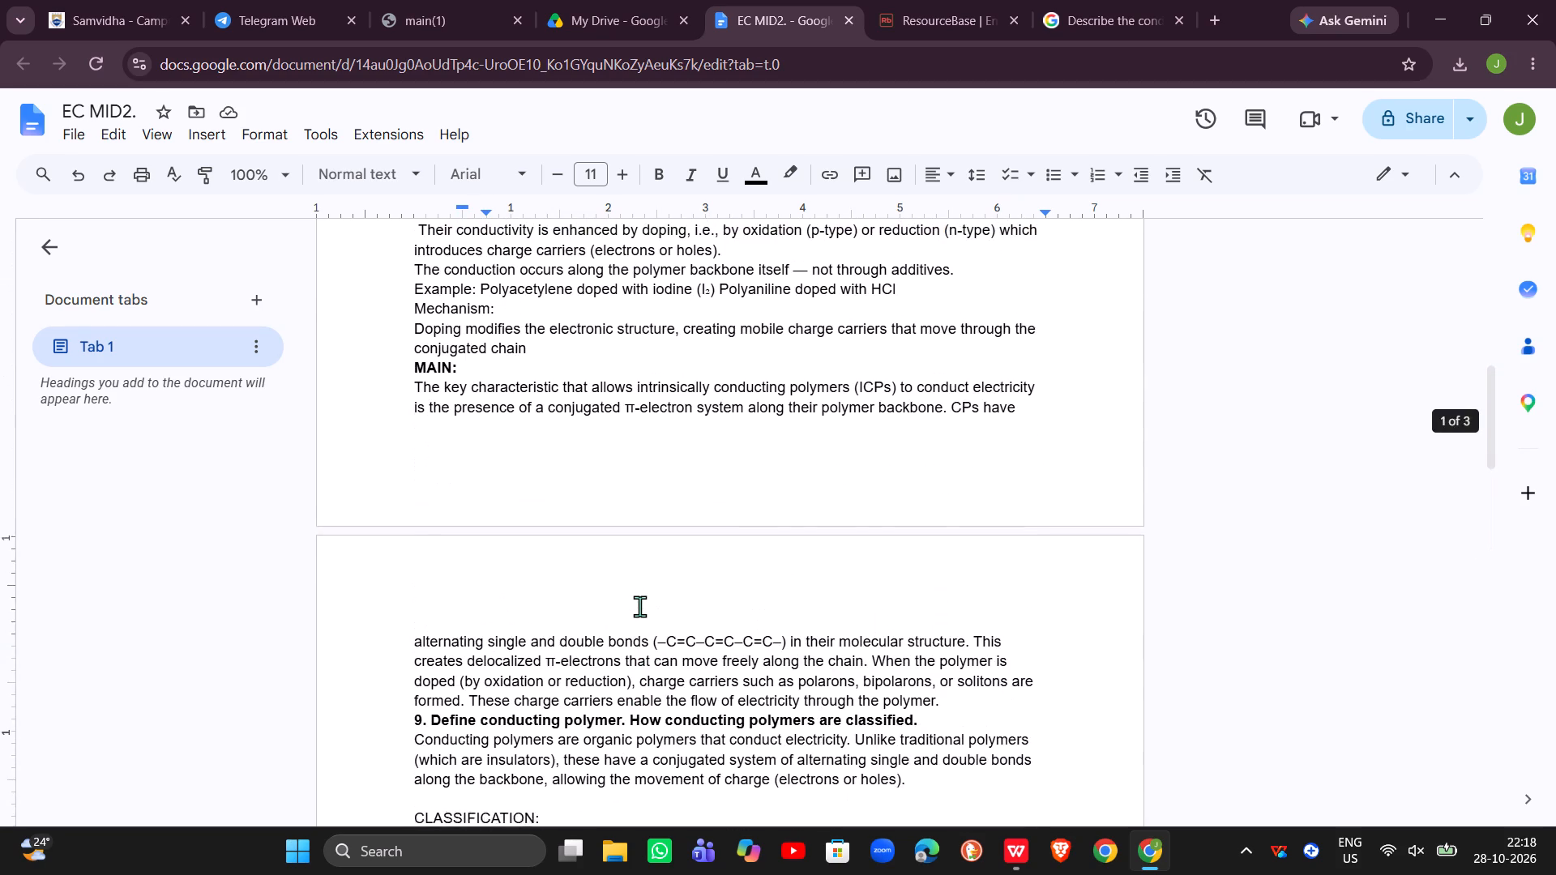
{"action": "scroll", "coordinate": [639, 606], "scroll_direction": "up", "scroll_amount": 2}
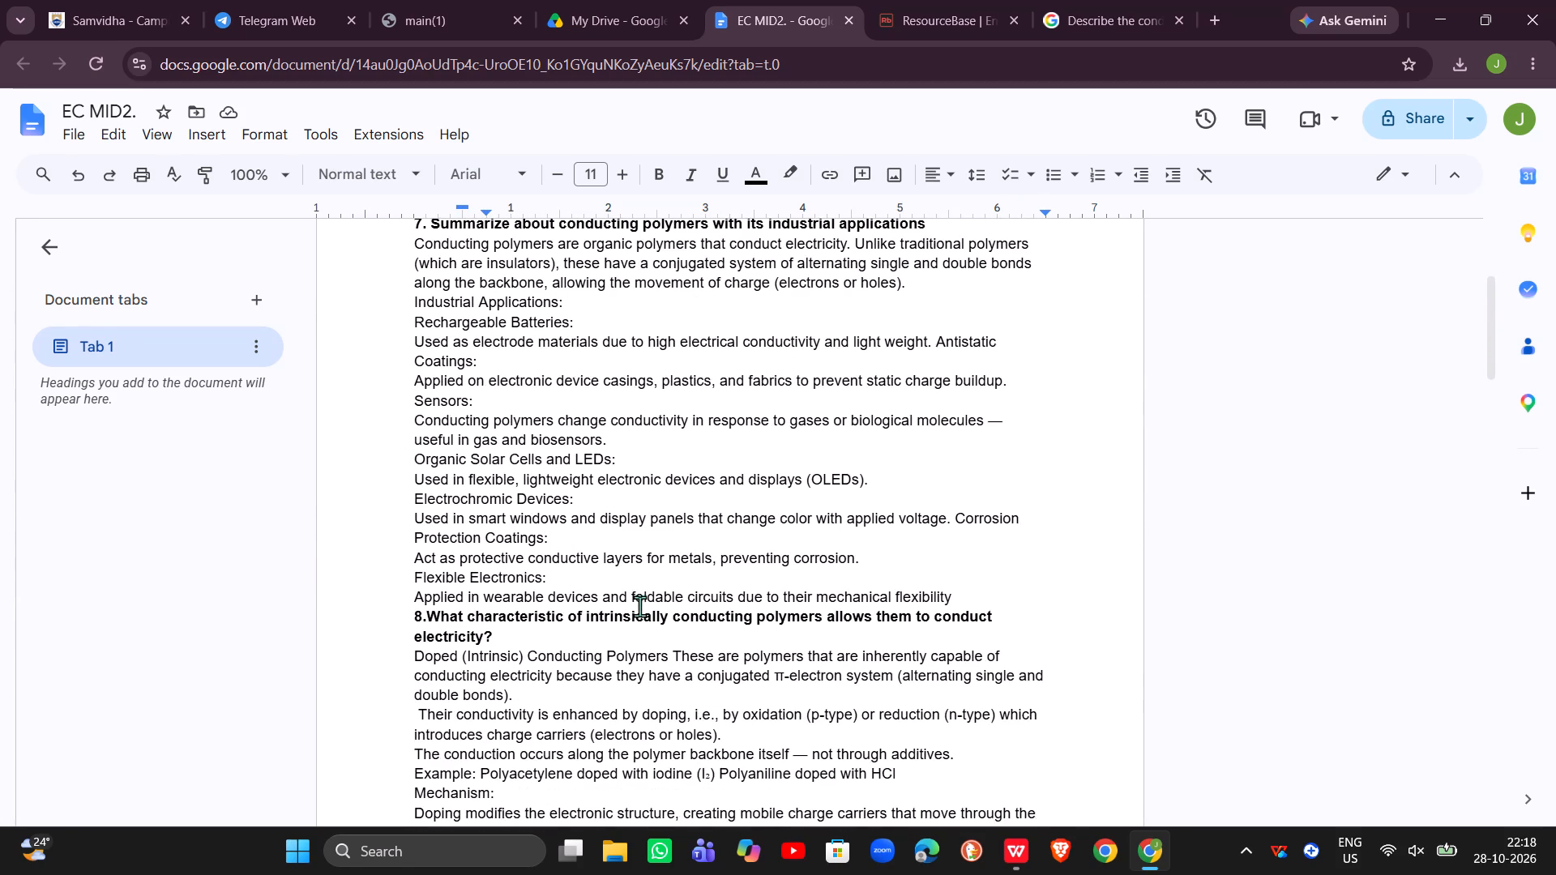
{"action": "scroll", "coordinate": [639, 606], "scroll_direction": "up", "scroll_amount": 2}
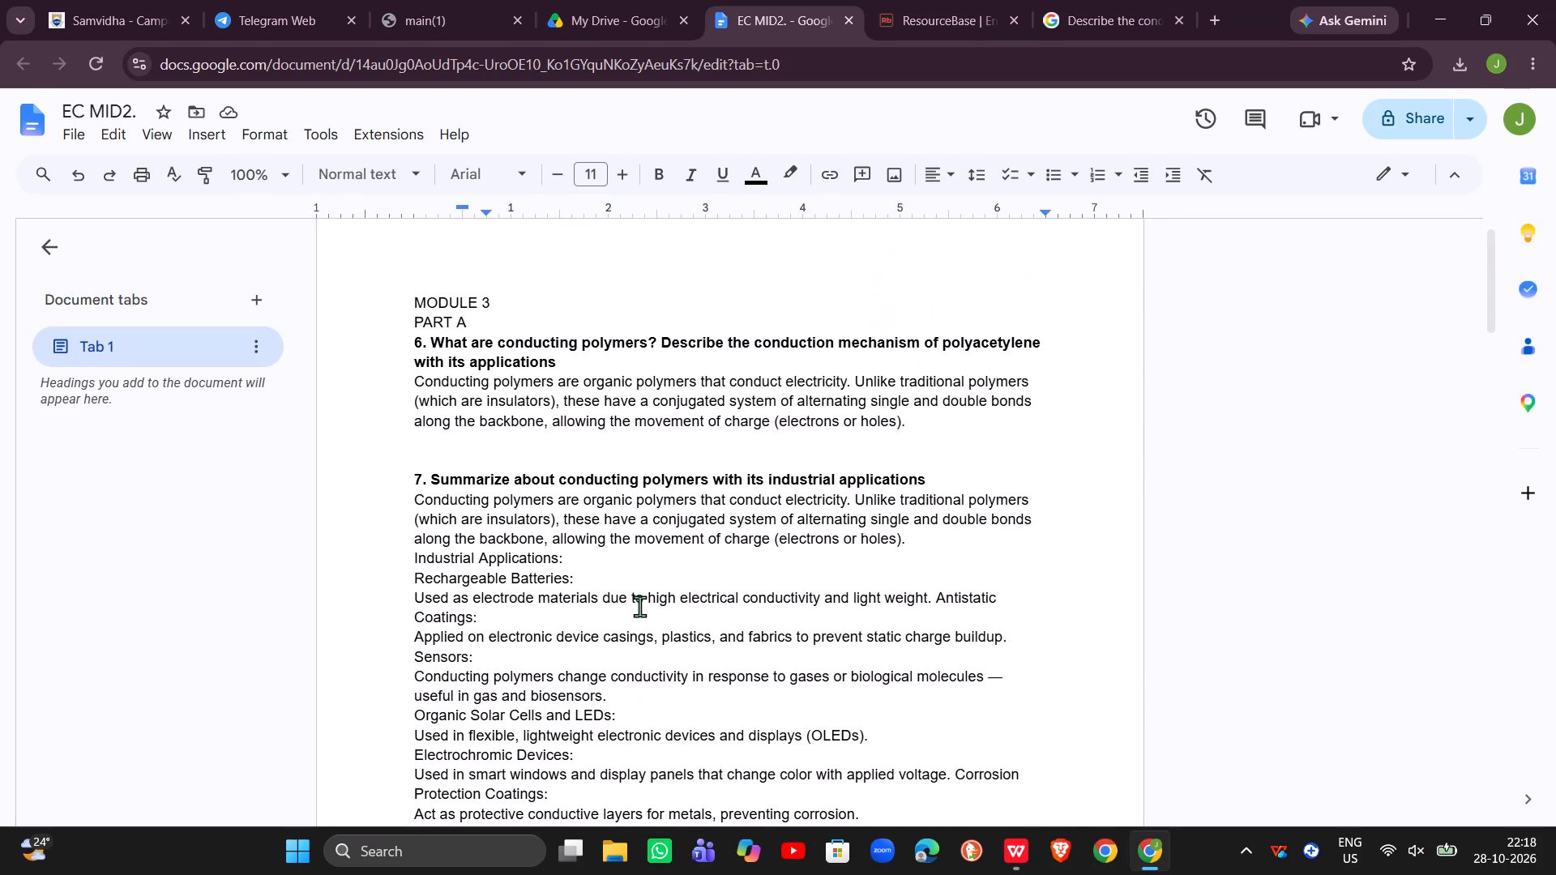
{"action": "left_click", "coordinate": [925, 438]}
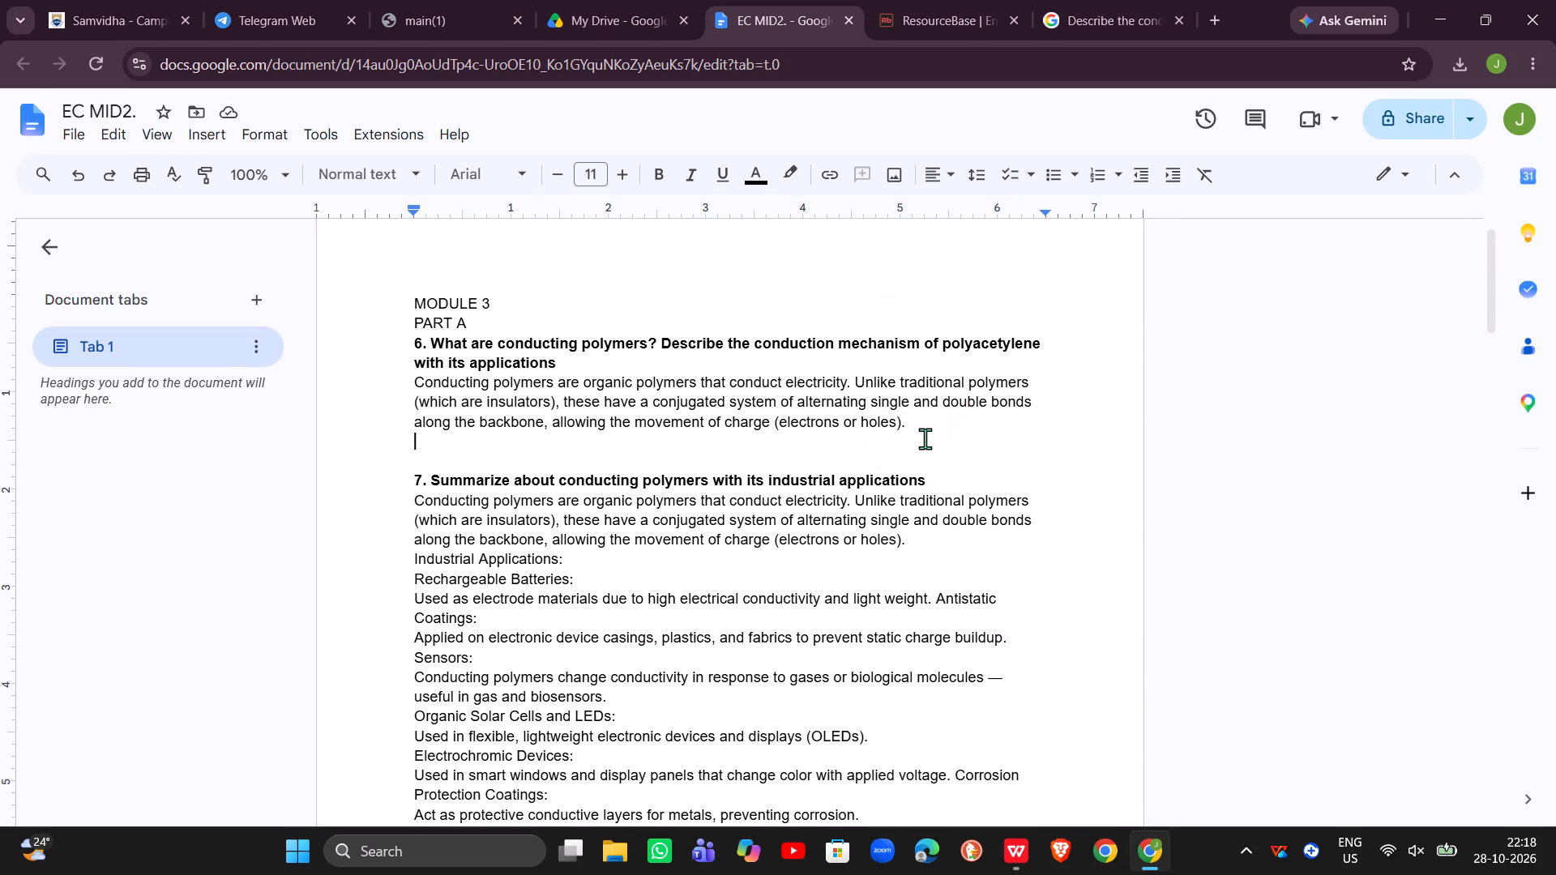
Switch to the conducting polymers presentation in WPS Office and look through its slides for the conduction mechanism of polyacetylene.
{"action": "left_click", "coordinate": [1025, 857]}
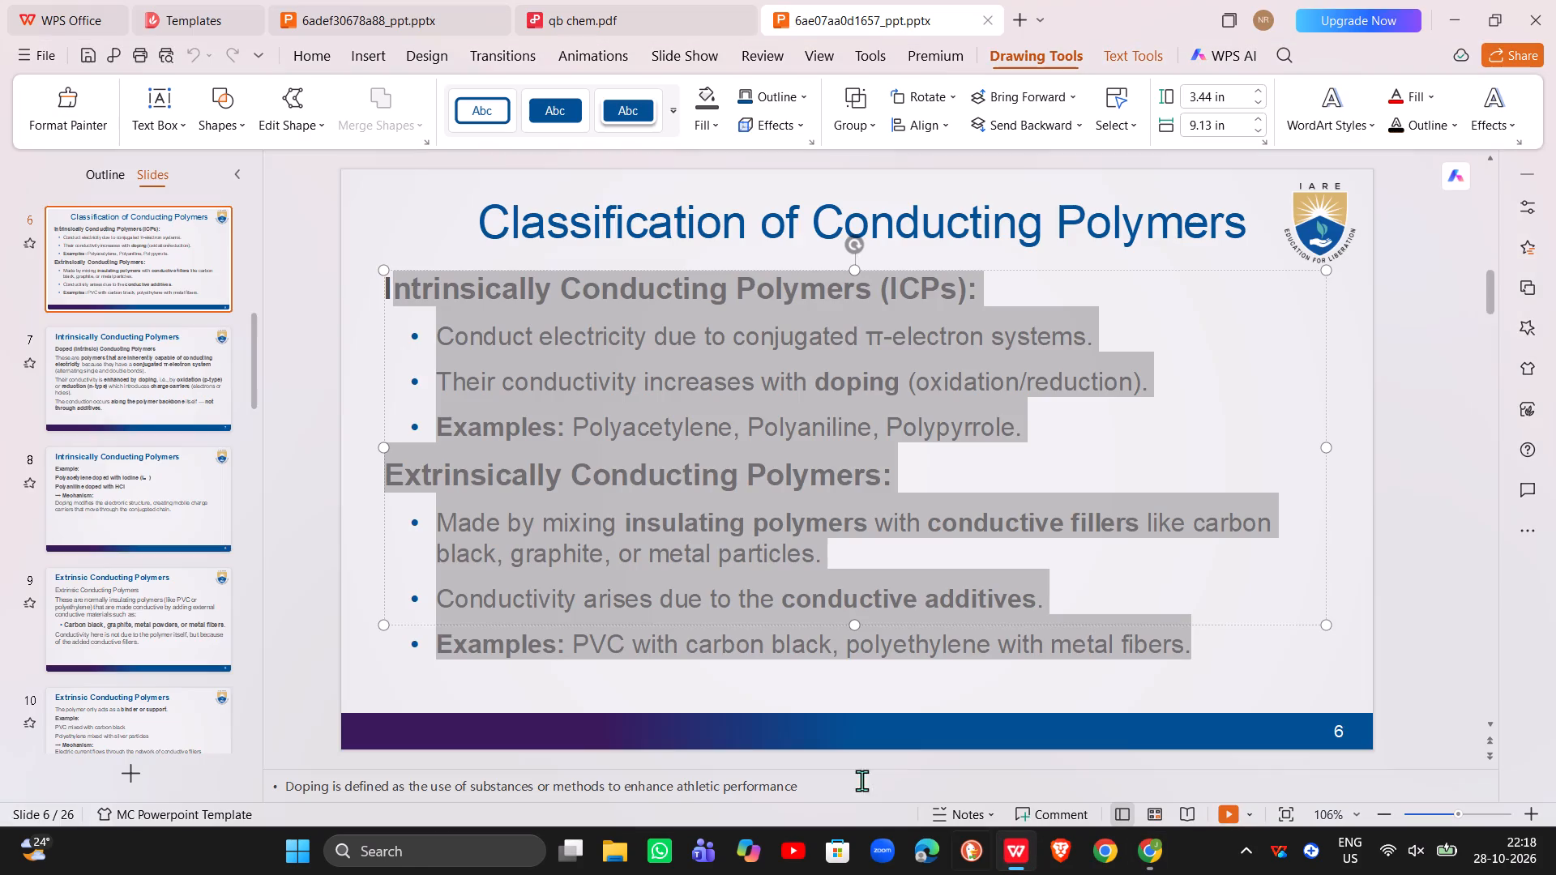
{"action": "left_click", "coordinate": [97, 474]}
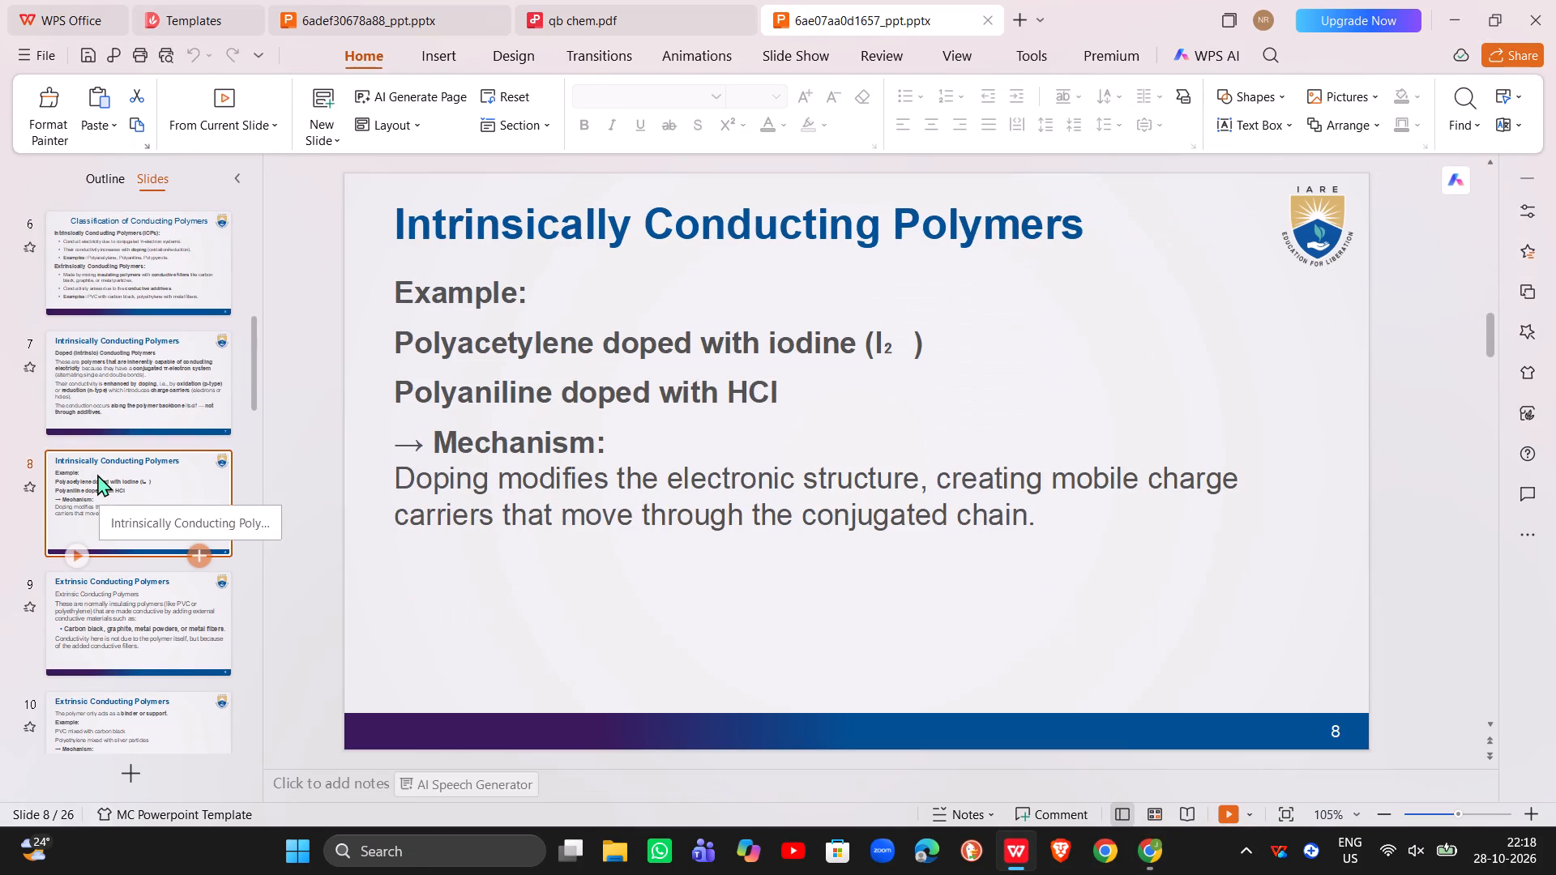
{"action": "key", "text": "Up"}
{"action": "key", "text": "Down"}
{"action": "key", "text": "Down"}
{"action": "key", "text": "Down"}
{"action": "key", "text": "Down"}
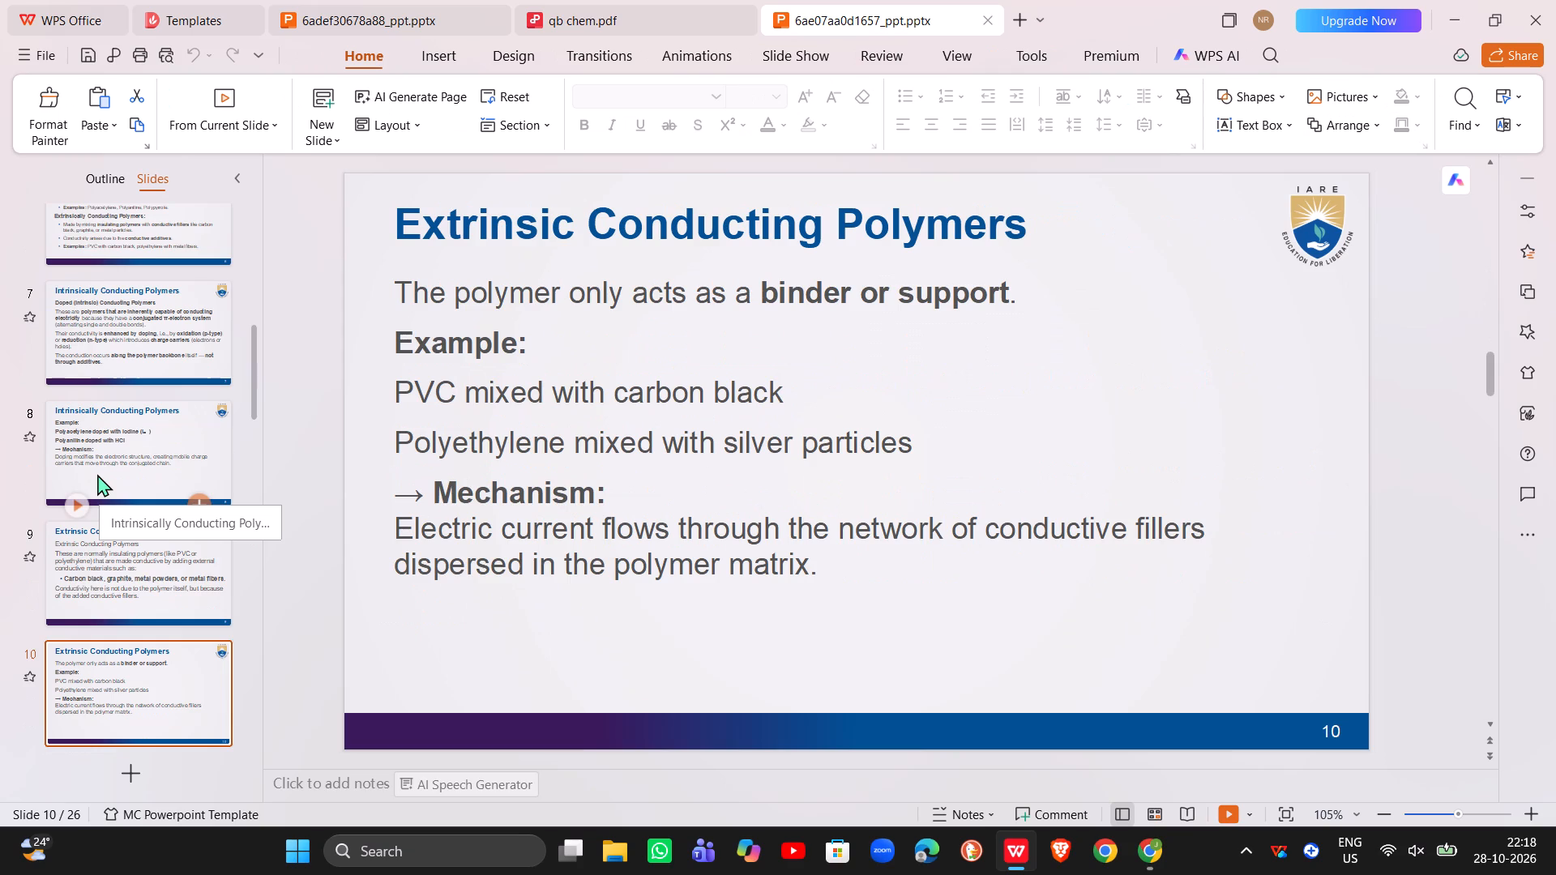
{"action": "key", "text": "Down"}
{"action": "key", "text": "Down"}
{"action": "key", "text": "Down"}
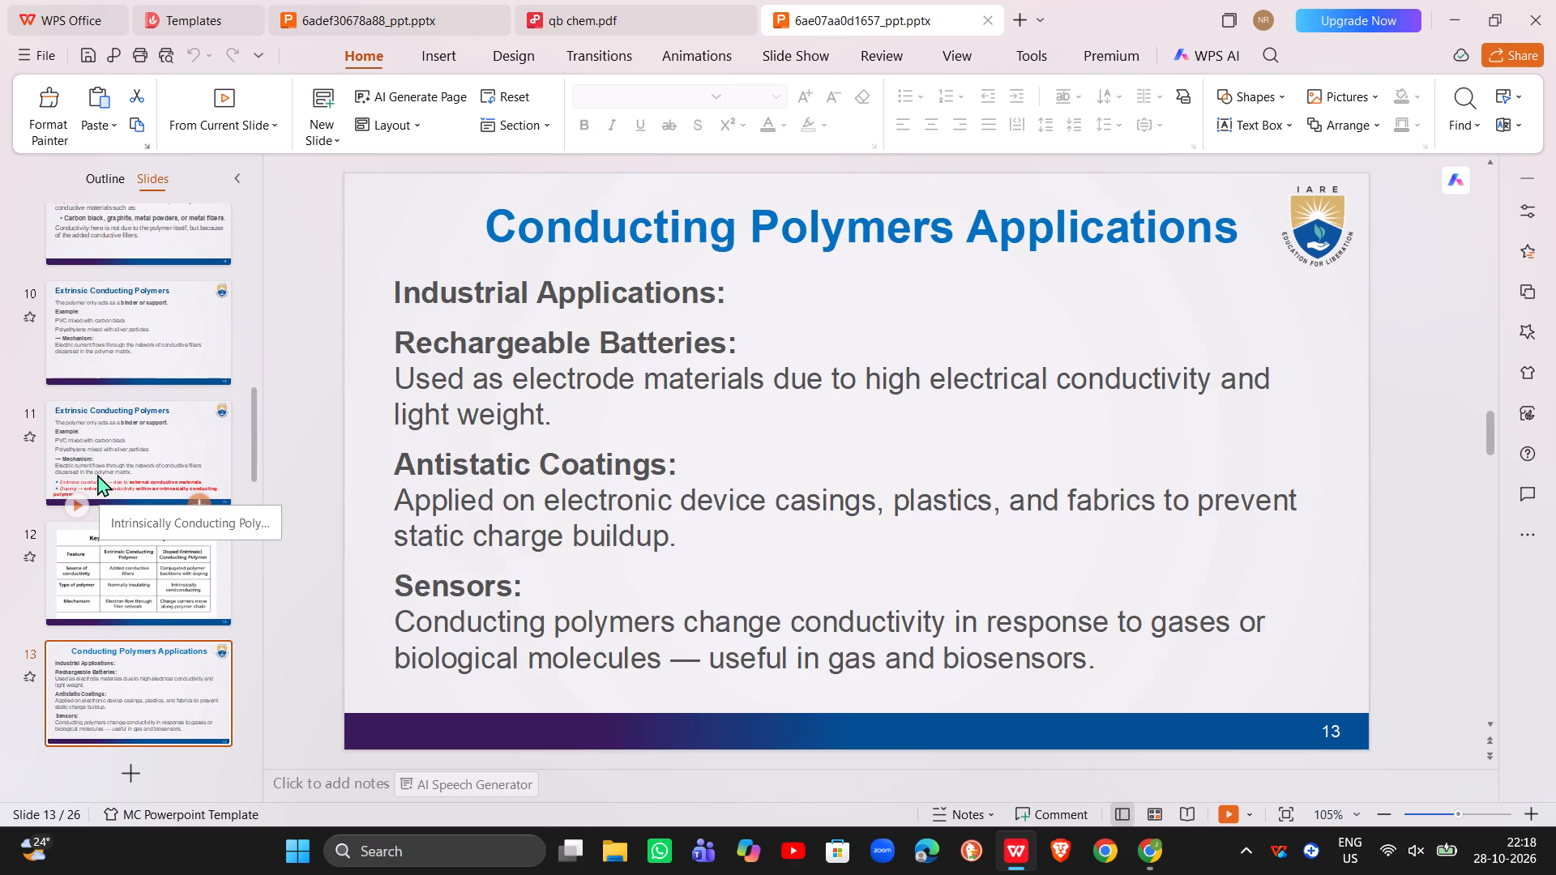
{"action": "key", "text": "Down"}
{"action": "key", "text": "Up"}
{"action": "key", "text": "Up"}
{"action": "key", "text": "Up"}
{"action": "key", "text": "Up"}
{"action": "key", "text": "Up"}
{"action": "key", "text": "Up"}
{"action": "key", "text": "Up"}
{"action": "key", "text": "Up"}
{"action": "key", "text": "Up"}
{"action": "key", "text": "Up"}
{"action": "key", "text": "Up"}
{"action": "key", "text": "Up"}
{"action": "key", "text": "Up"}
{"action": "key", "text": "Up"}
{"action": "key", "text": "Up"}
{"action": "key", "text": "Up"}
{"action": "key", "text": "Up"}
{"action": "key", "text": "Up"}
{"action": "key", "text": "Up"}
{"action": "key", "text": "Up"}
{"action": "key", "text": "Up"}
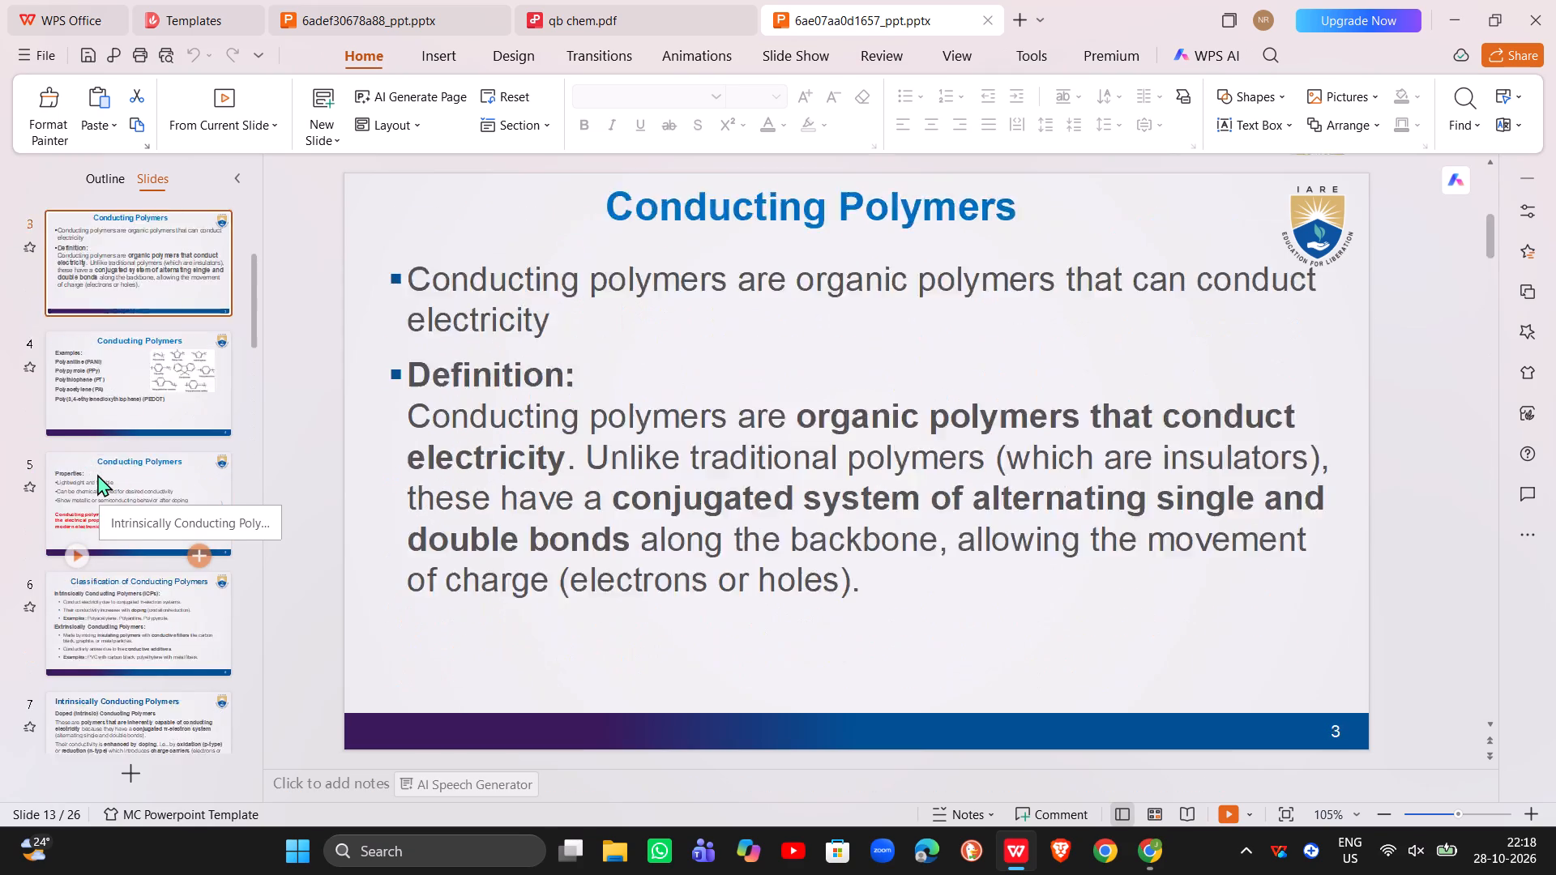
{"action": "key", "text": "Down"}
{"action": "key", "text": "Down"}
{"action": "key", "text": "Down"}
{"action": "key", "text": "Down"}
{"action": "key", "text": "Up"}
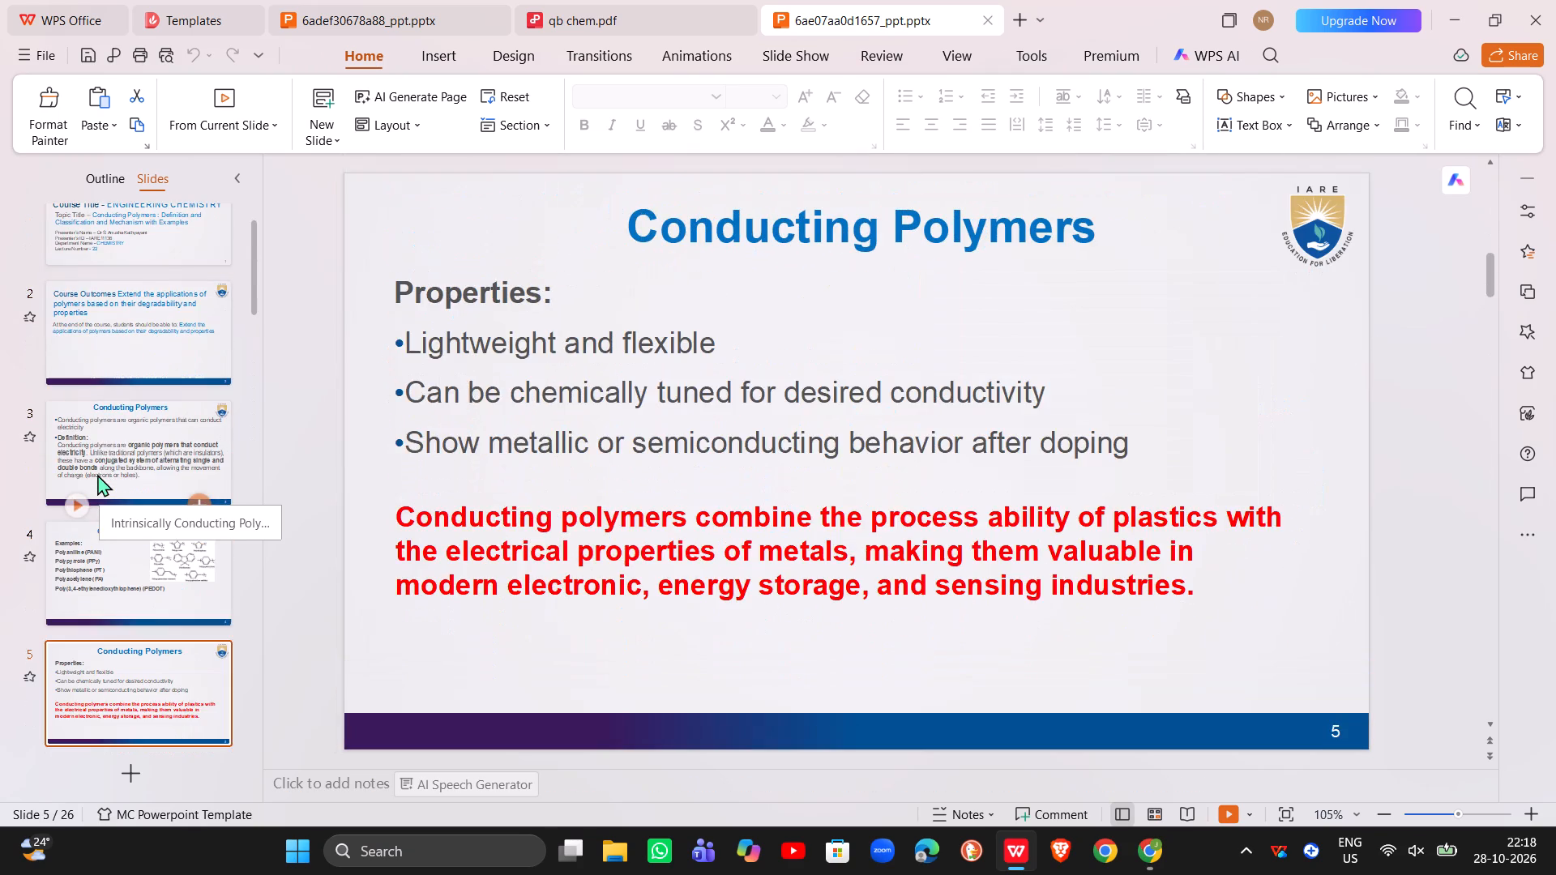
{"action": "key", "text": "Up"}
{"action": "key", "text": "Down"}
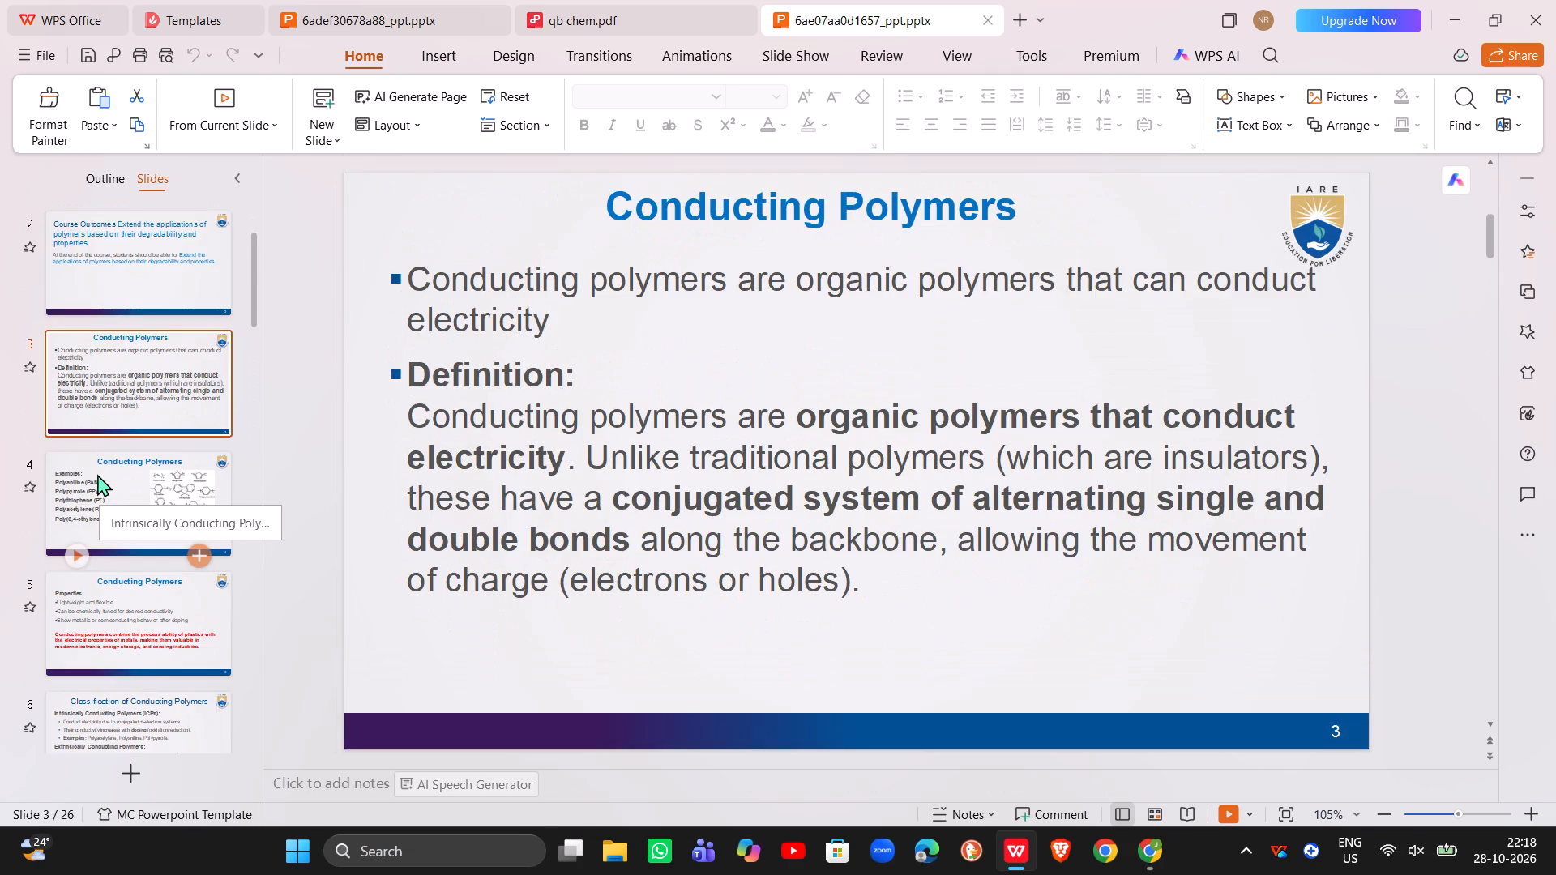
{"action": "key", "text": "Down"}
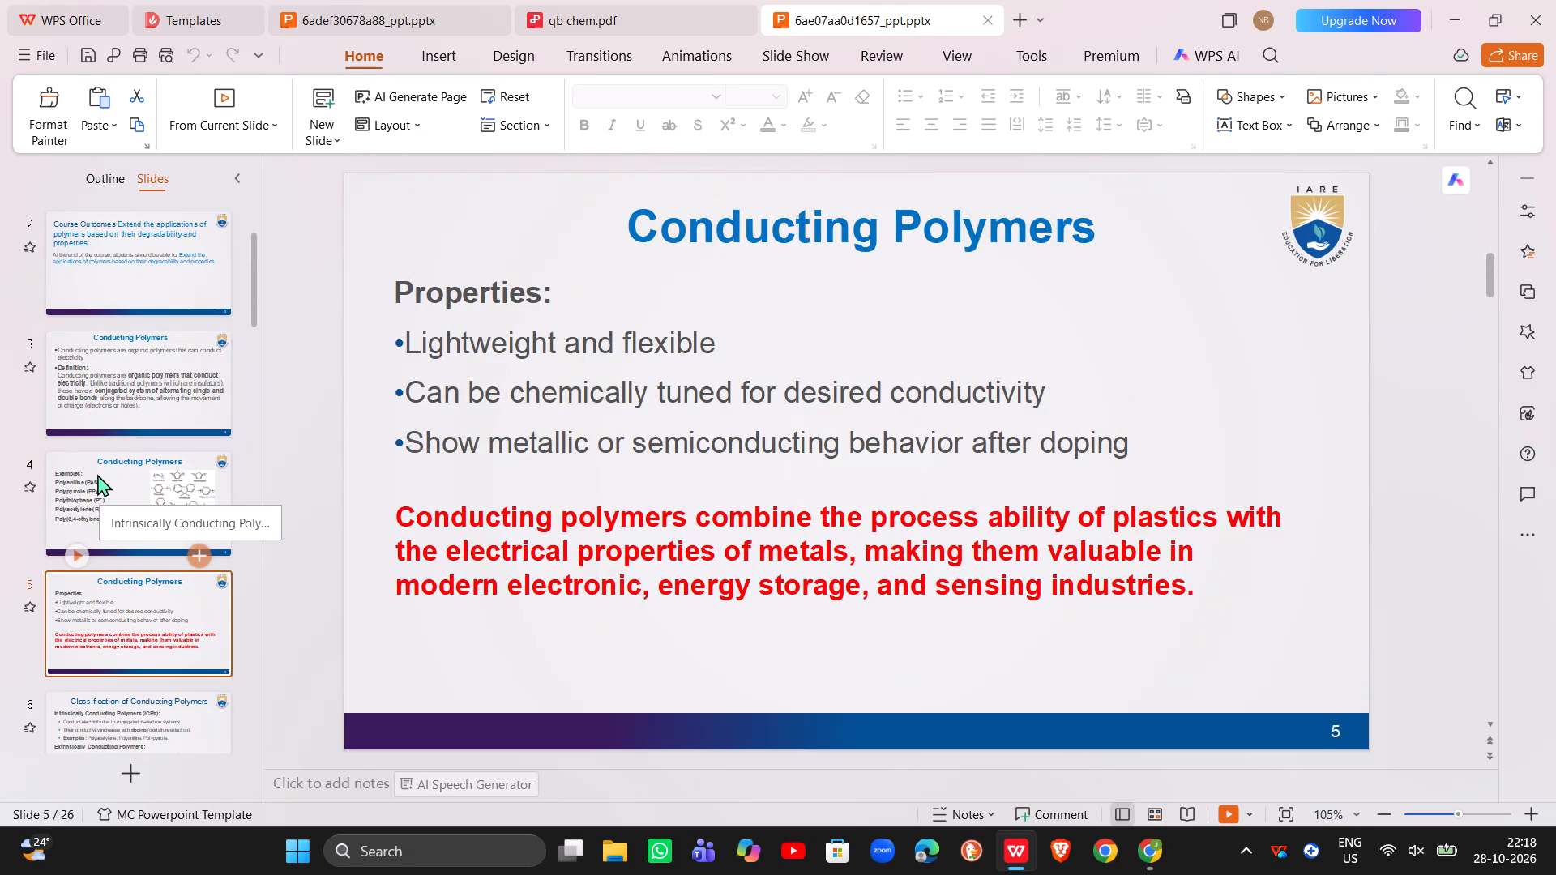
{"action": "key", "text": "Down"}
{"action": "key", "text": "Down"}
{"action": "key", "text": "Down"}
{"action": "key", "text": "Down"}
{"action": "key", "text": "Down"}
{"action": "key", "text": "Down"}
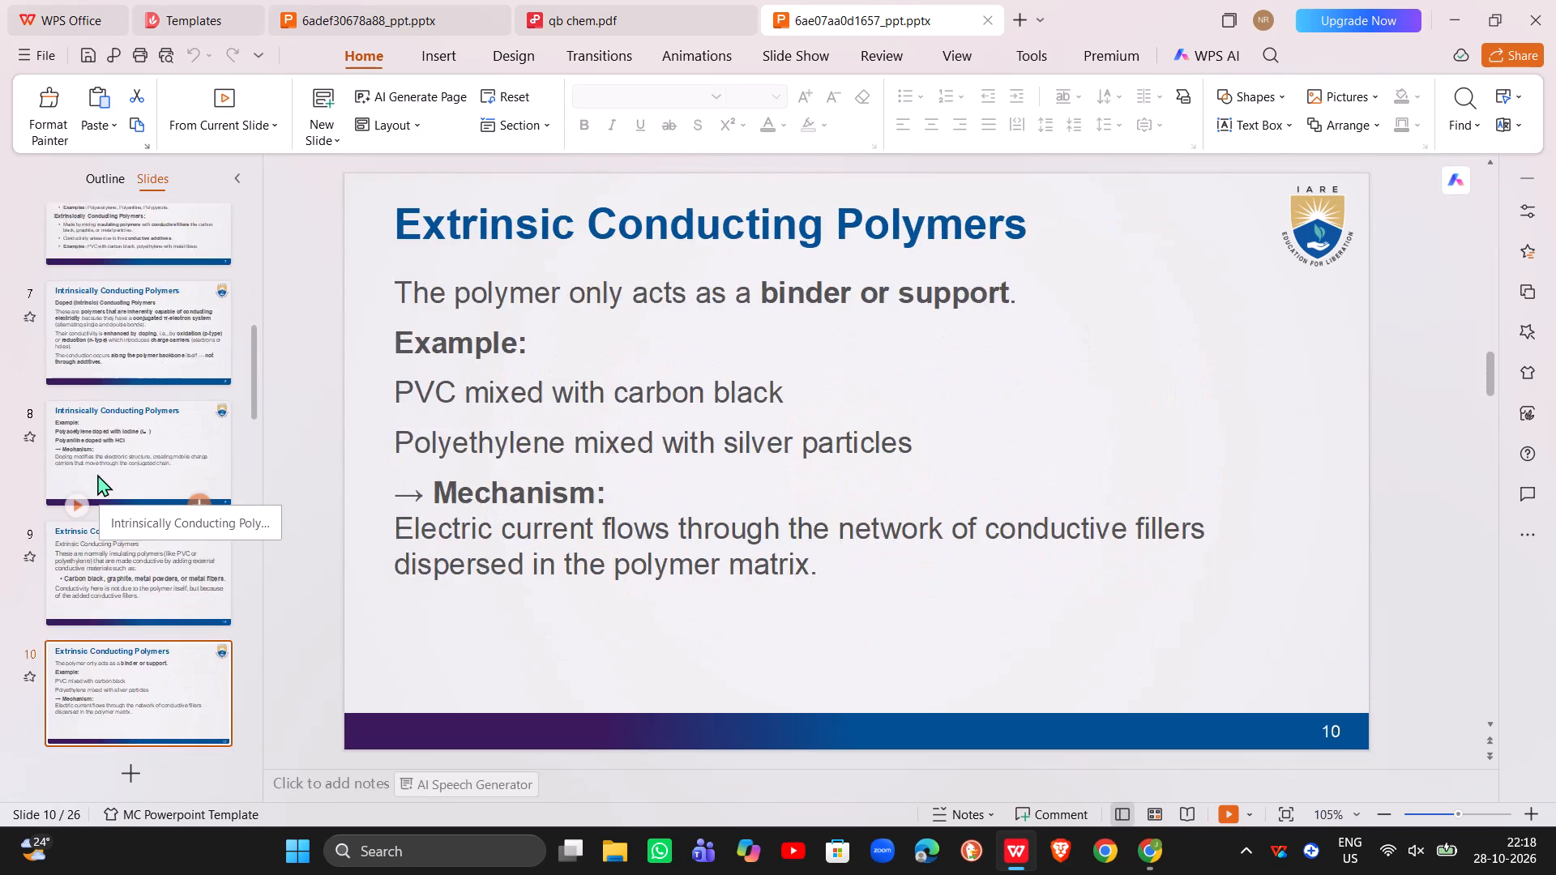
{"action": "key", "text": "Down"}
{"action": "key", "text": "Down"}
{"action": "key", "text": "Down"}
{"action": "key", "text": "Down"}
{"action": "key", "text": "Down"}
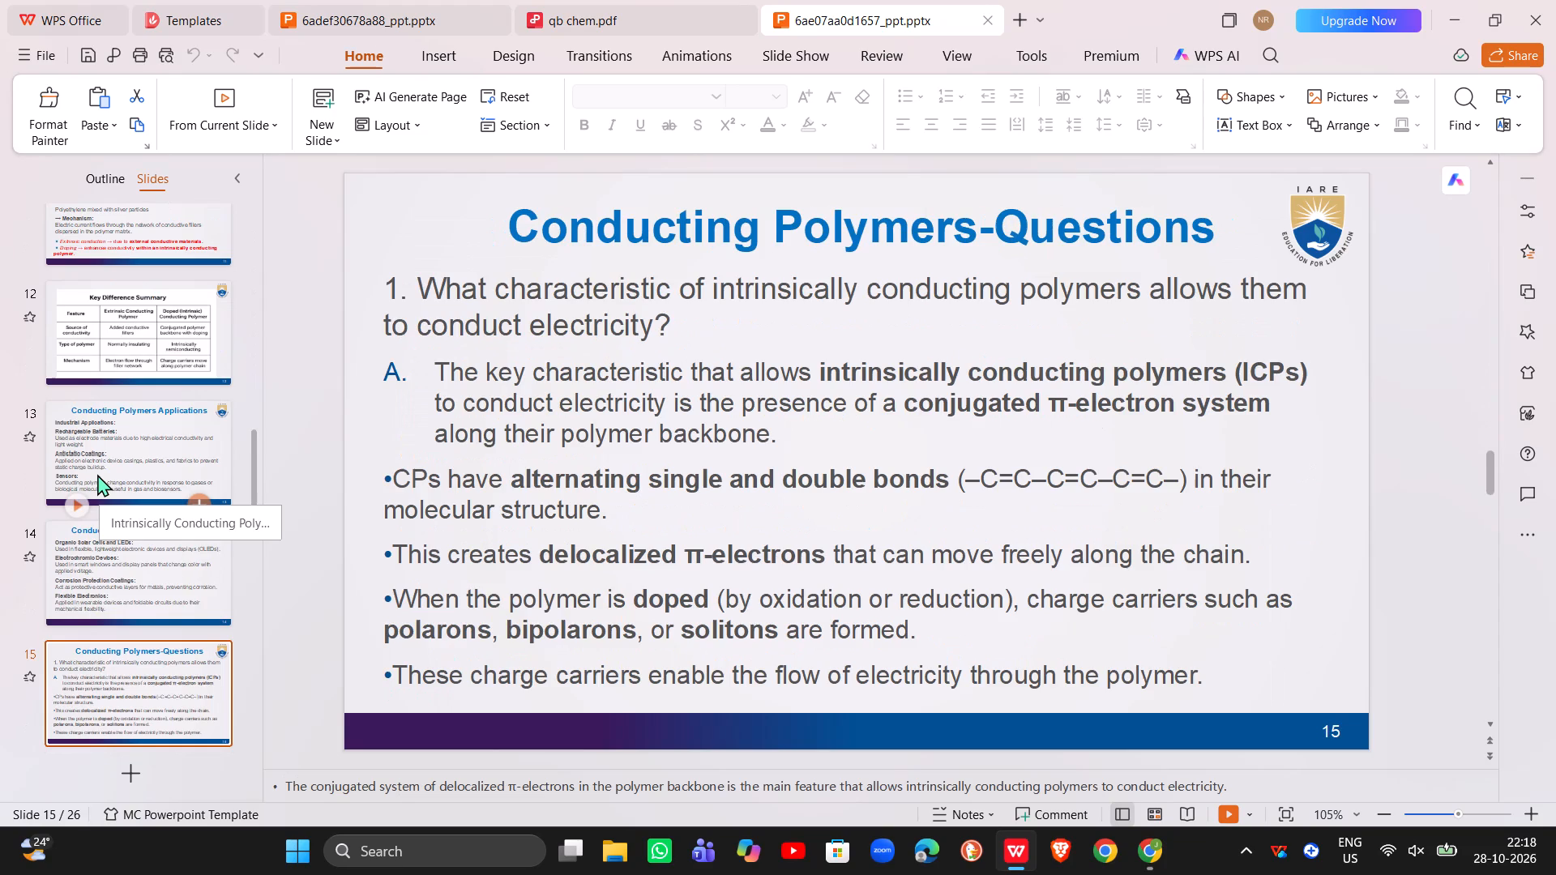
{"action": "key", "text": "Down"}
{"action": "key", "text": "Down"}
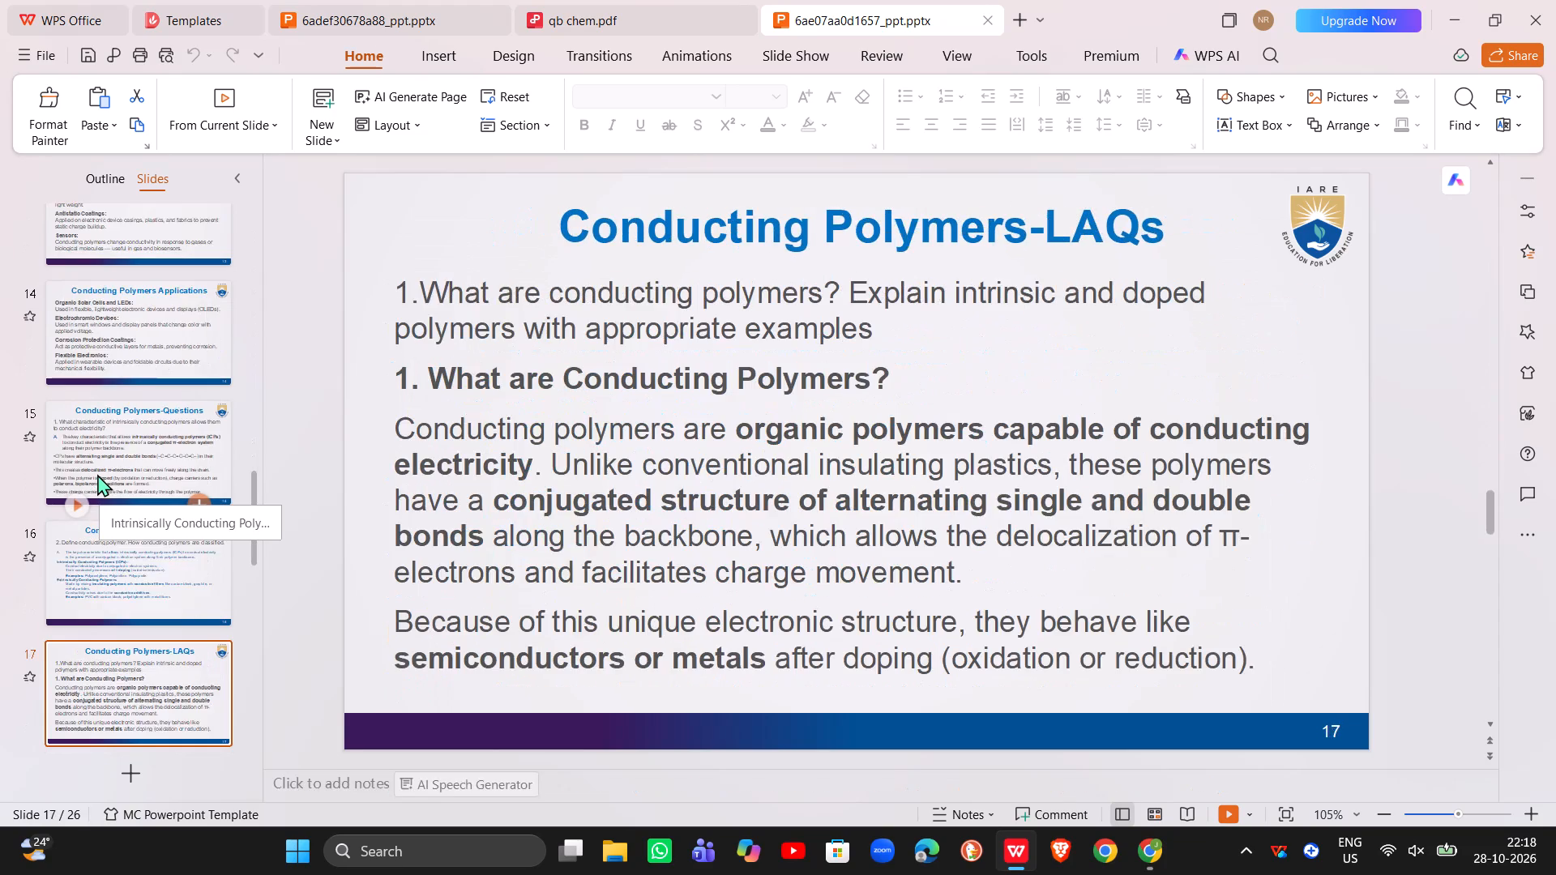
{"action": "key", "text": "Down"}
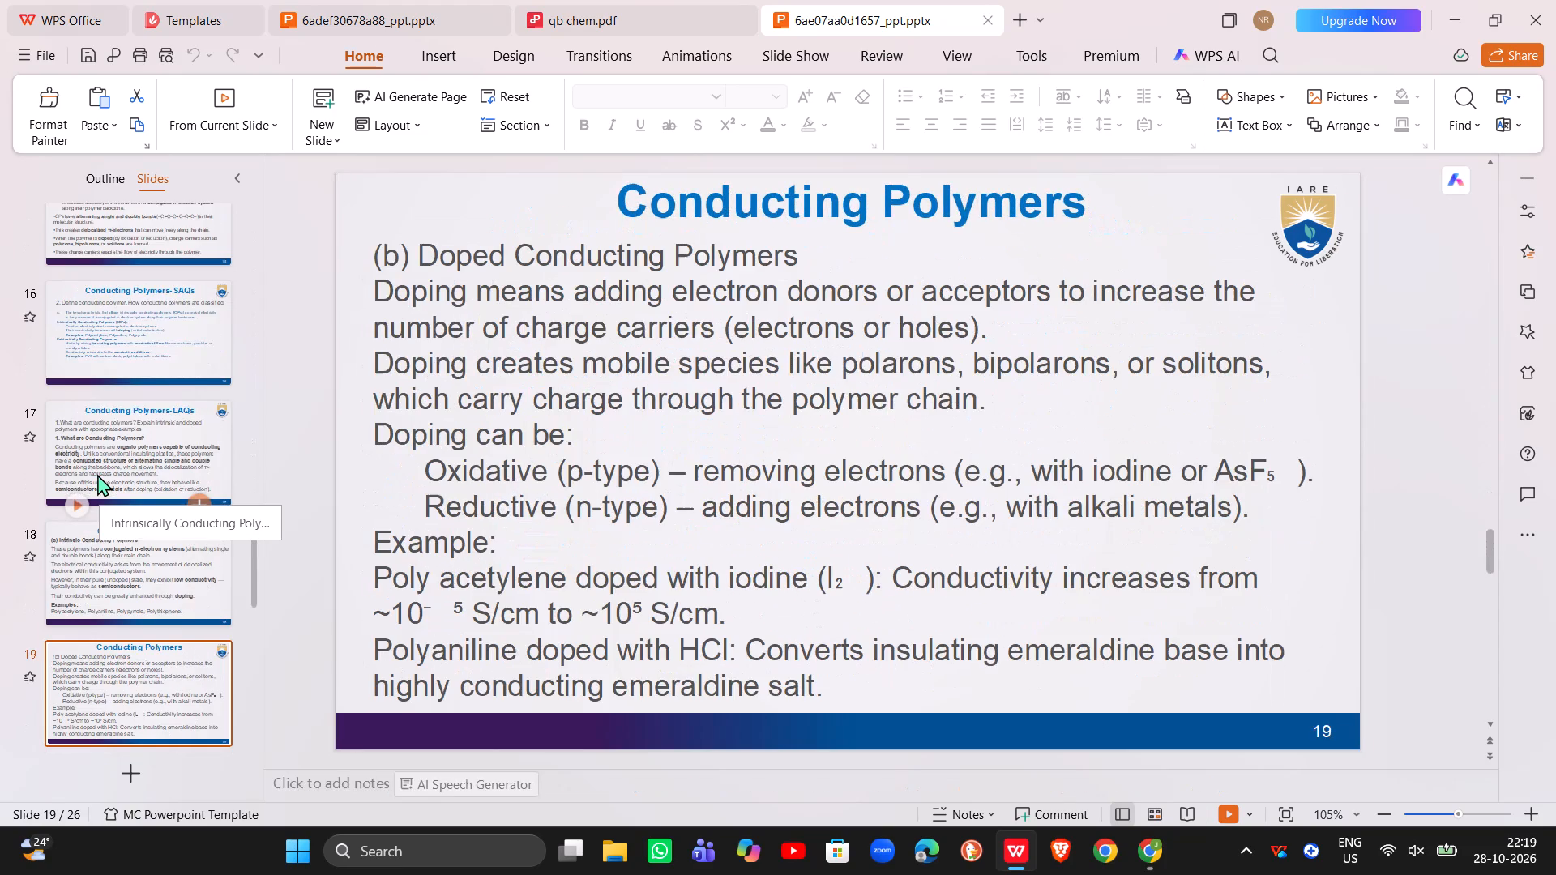
{"action": "key", "text": "Down"}
{"action": "key", "text": "Up"}
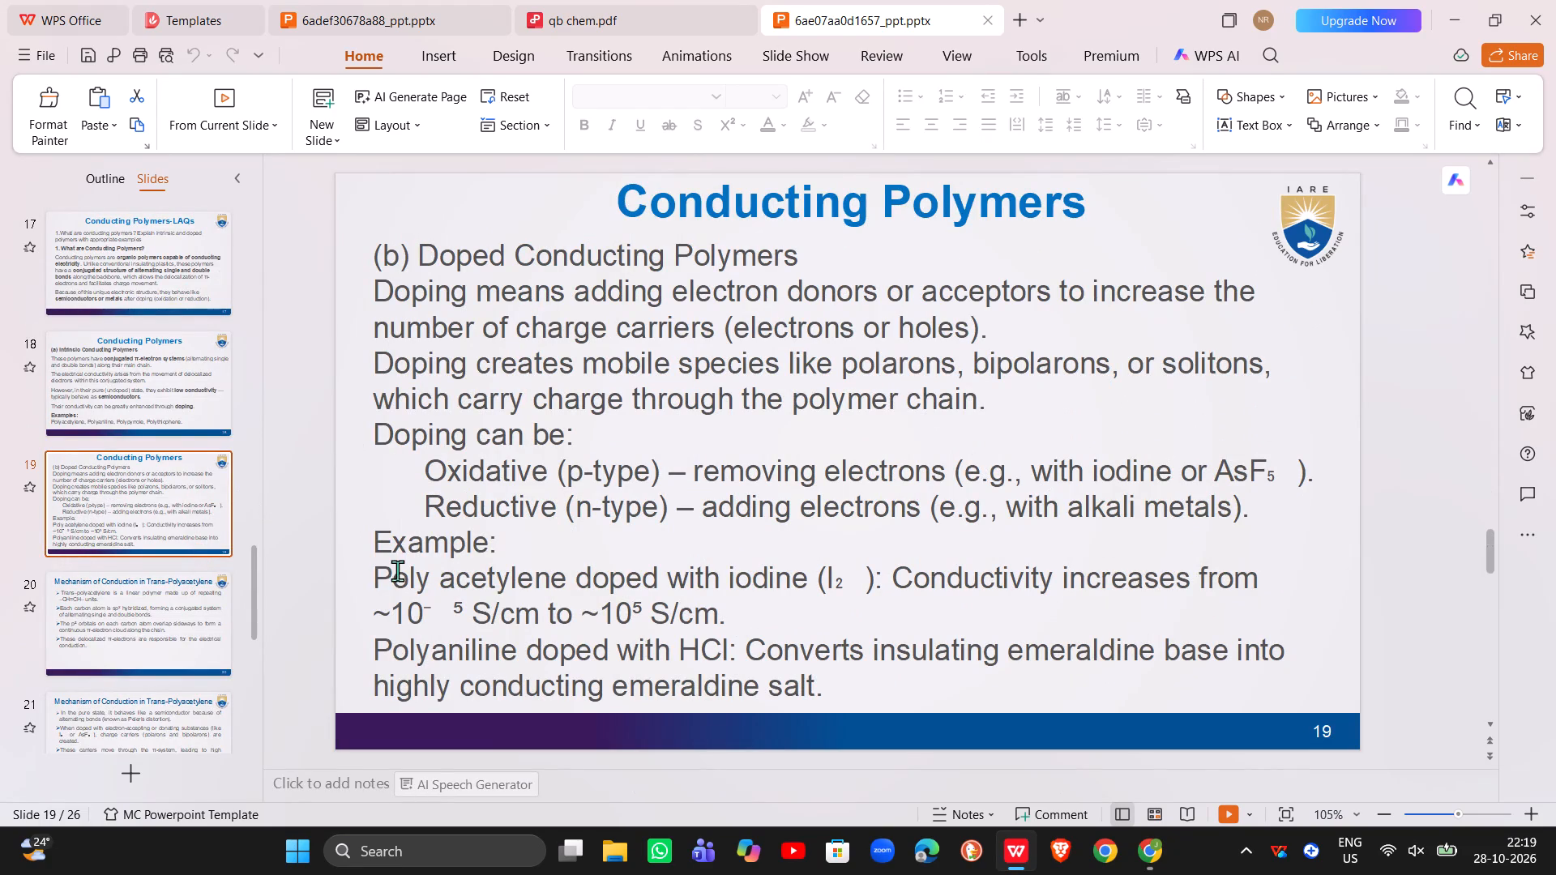
{"action": "key", "text": "Up"}
{"action": "key", "text": "Down"}
{"action": "key", "text": "Down"}
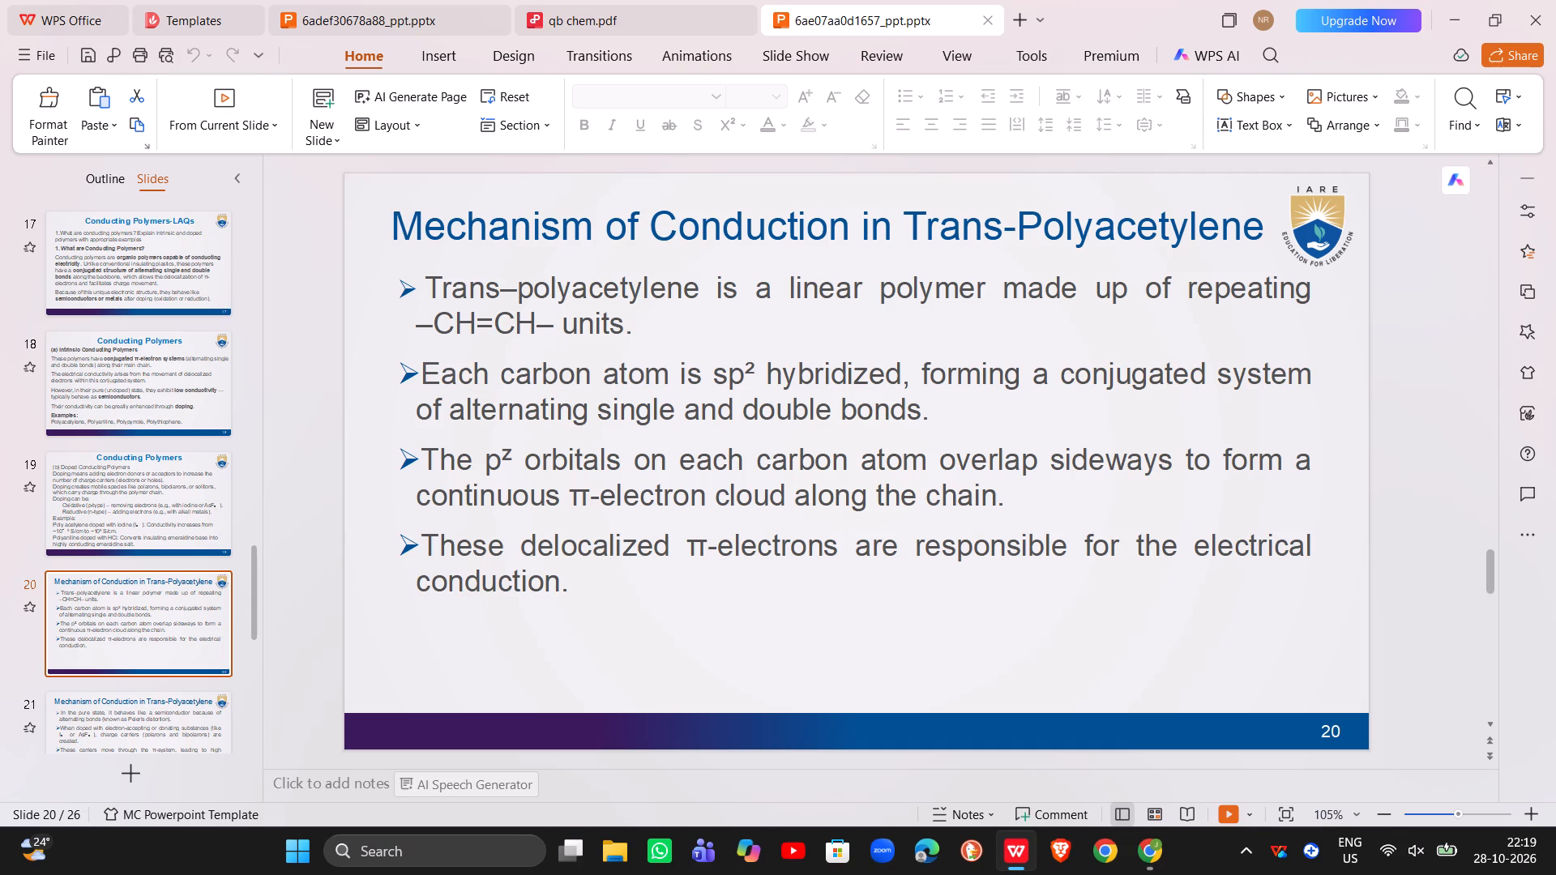
Copy all four bullet points from slide 20, "Mechanism of Conduction in Trans-Polyacetylene", and return to the EC MID2 document.
{"action": "left_click_drag", "start_coordinate": [390, 220], "coordinate": [681, 621]}
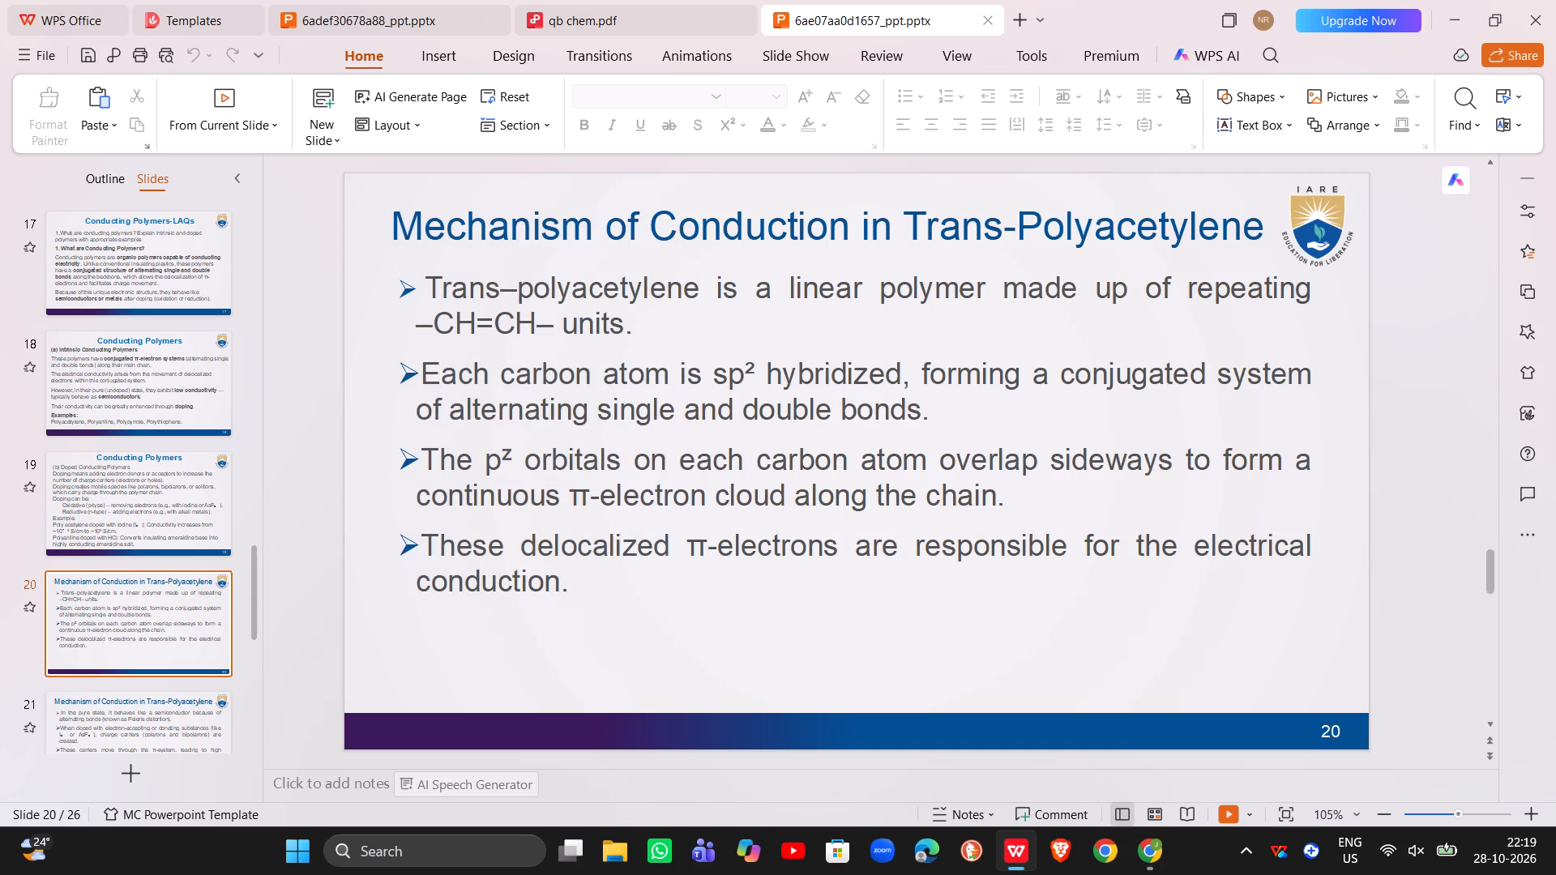
{"action": "left_click", "coordinate": [540, 587]}
{"action": "left_click_drag", "start_coordinate": [601, 583], "coordinate": [423, 322]}
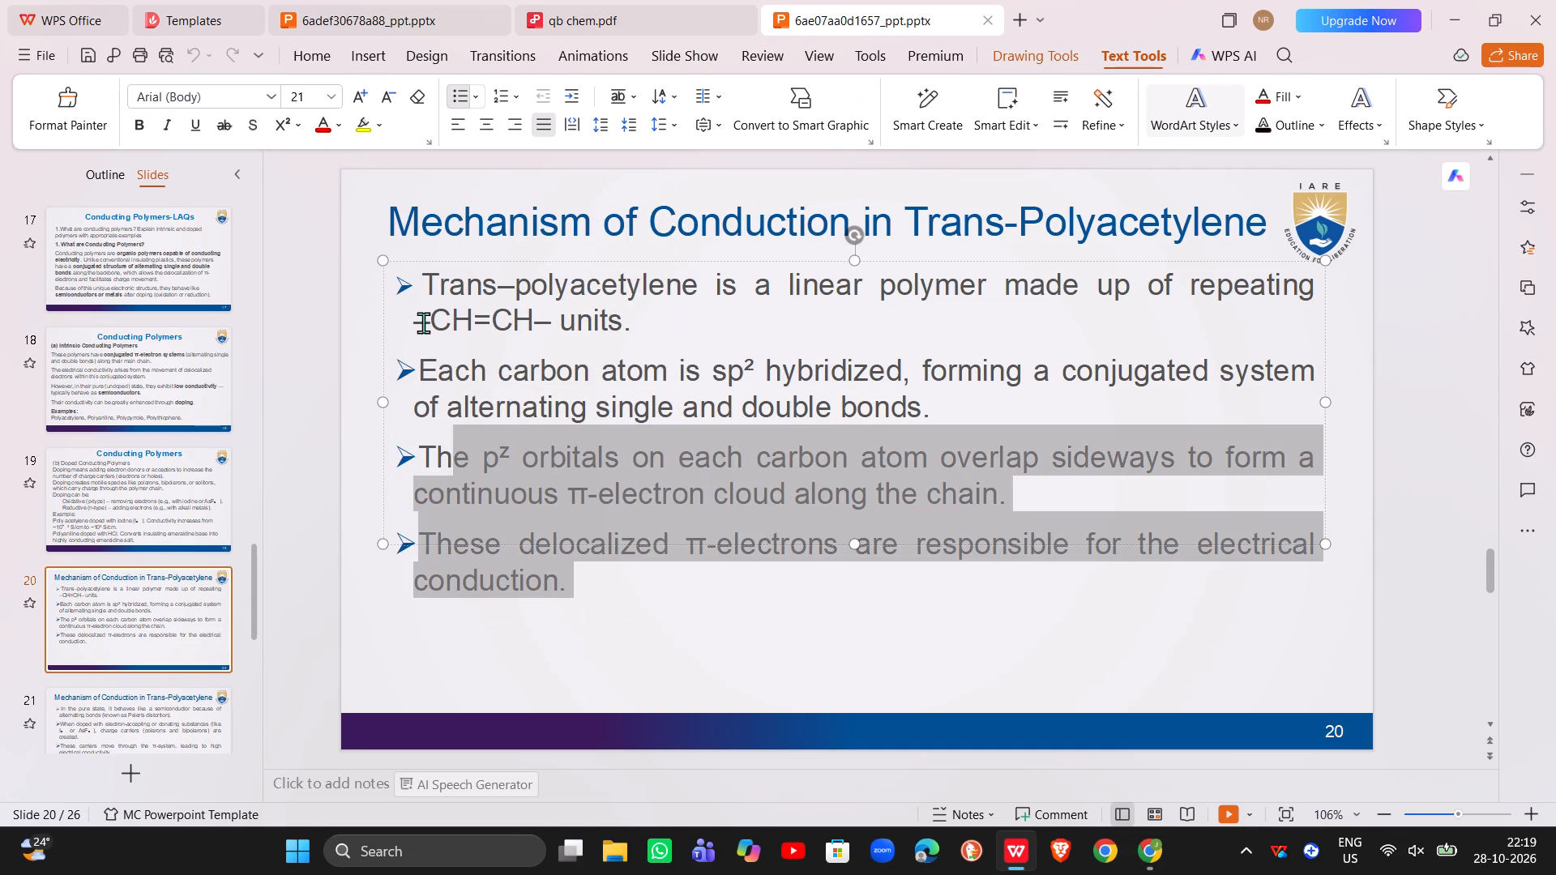
{"action": "left_click_drag", "start_coordinate": [423, 322], "coordinate": [398, 212]}
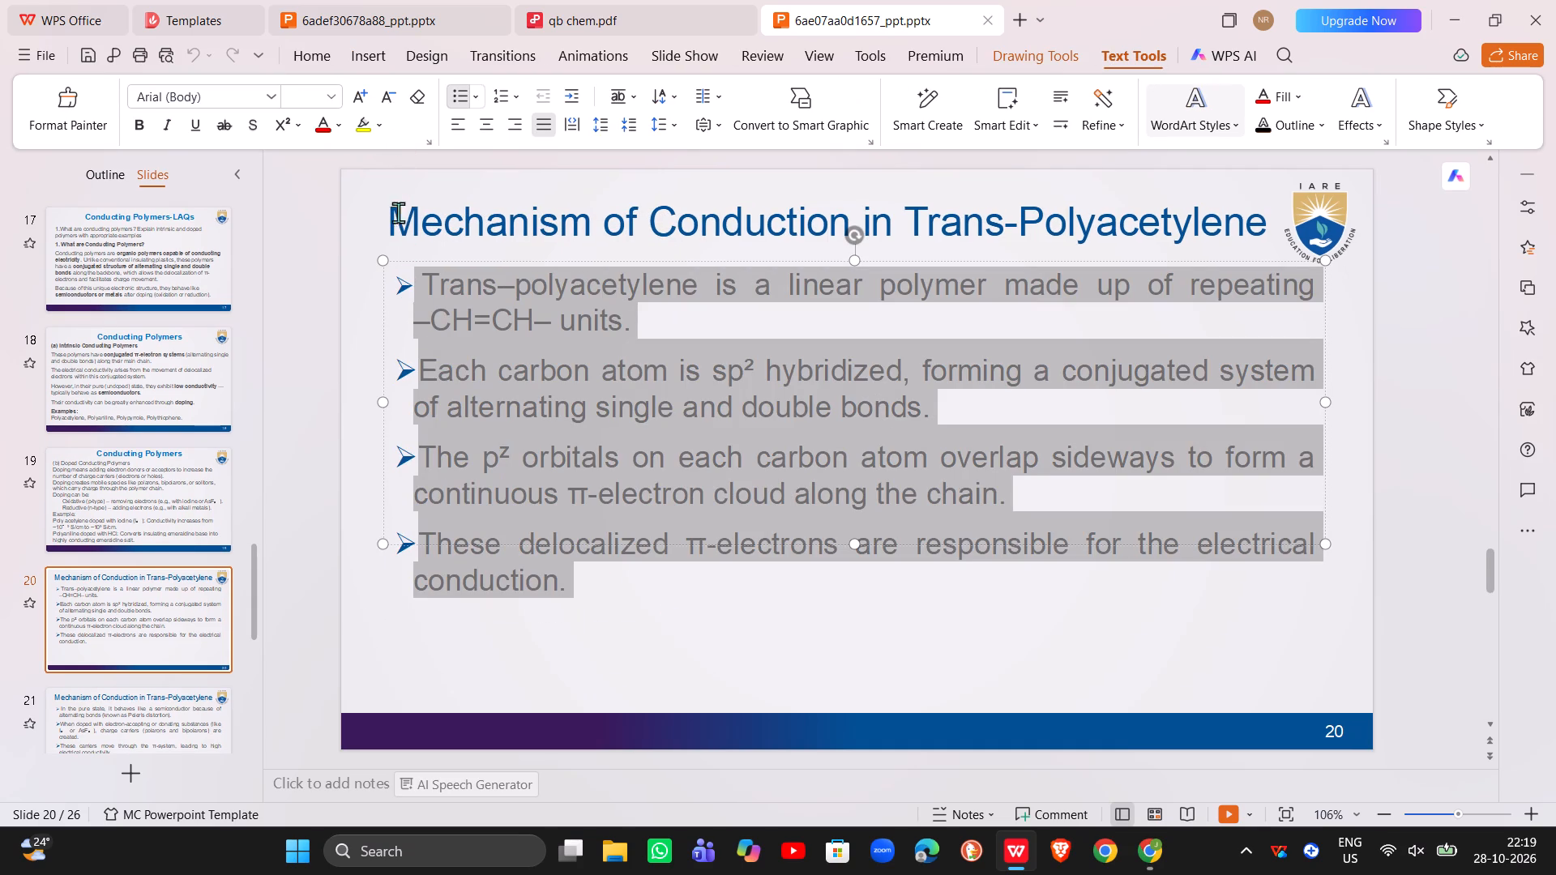
{"action": "left_click_drag", "start_coordinate": [398, 212], "coordinate": [394, 243]}
{"action": "key", "text": "ctrl+c"}
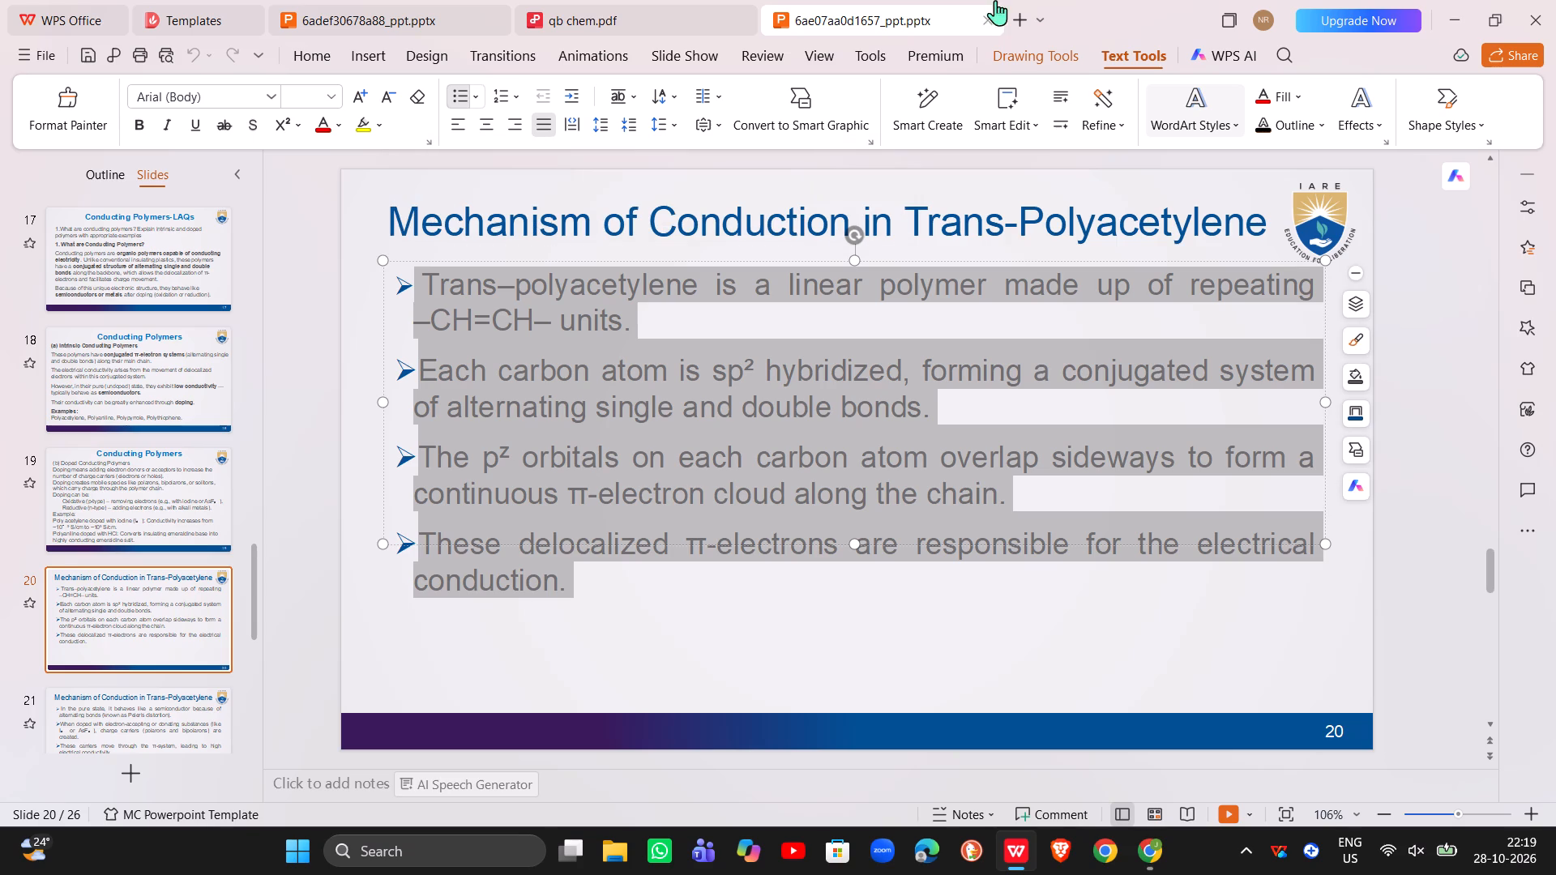
{"action": "left_click", "coordinate": [1437, 9]}
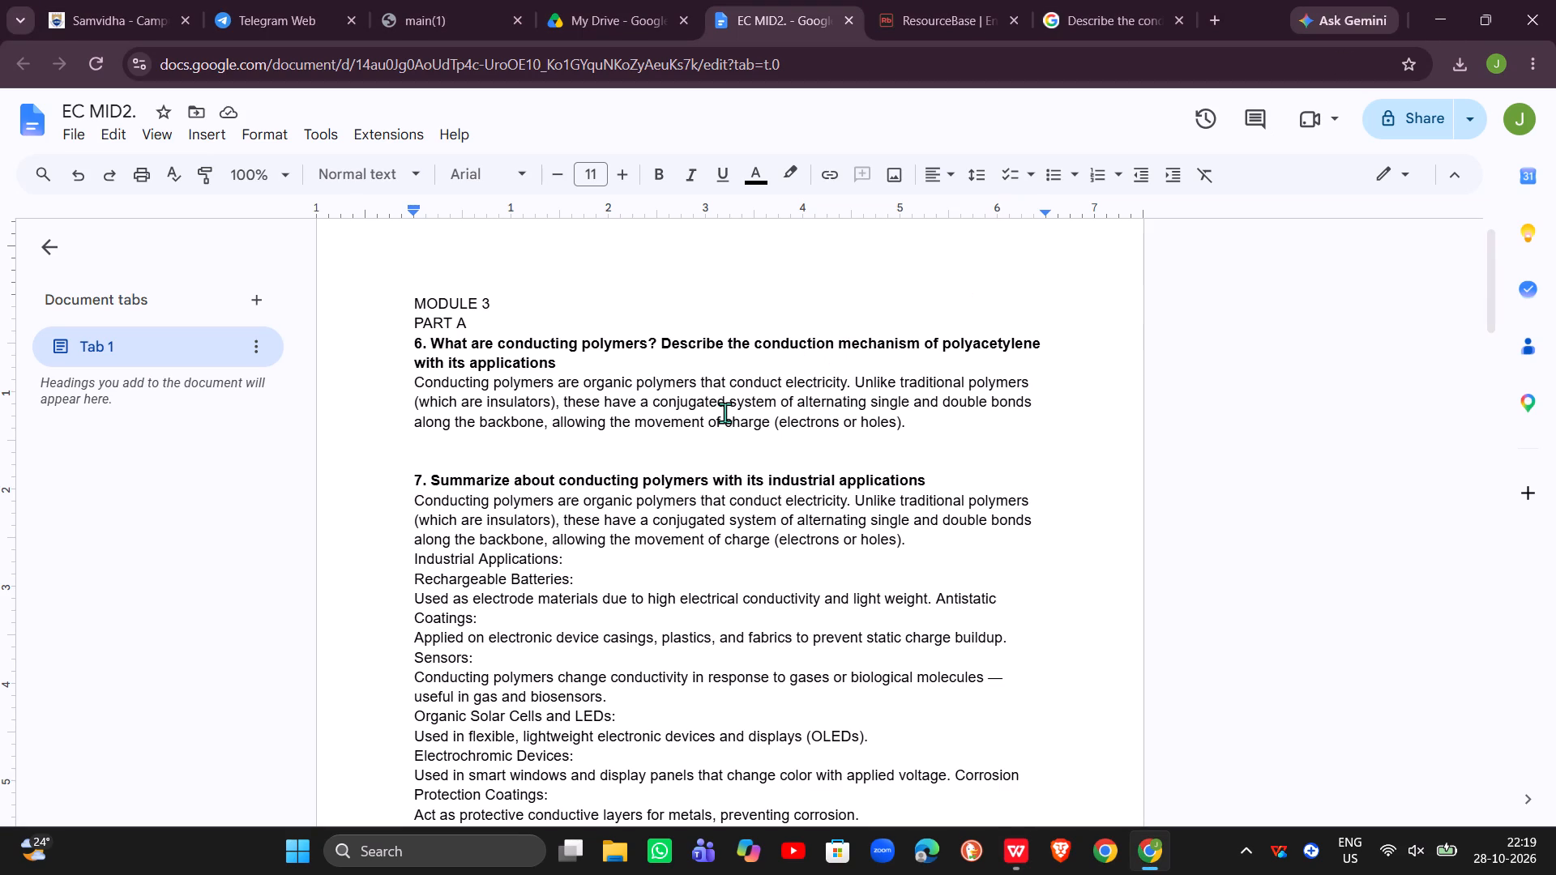
Add the heading "MECHANISM:" below question 6's definition and start a new line under it.
{"action": "type", "text": "MECHANISM:"}
{"action": "key", "text": "Return"}
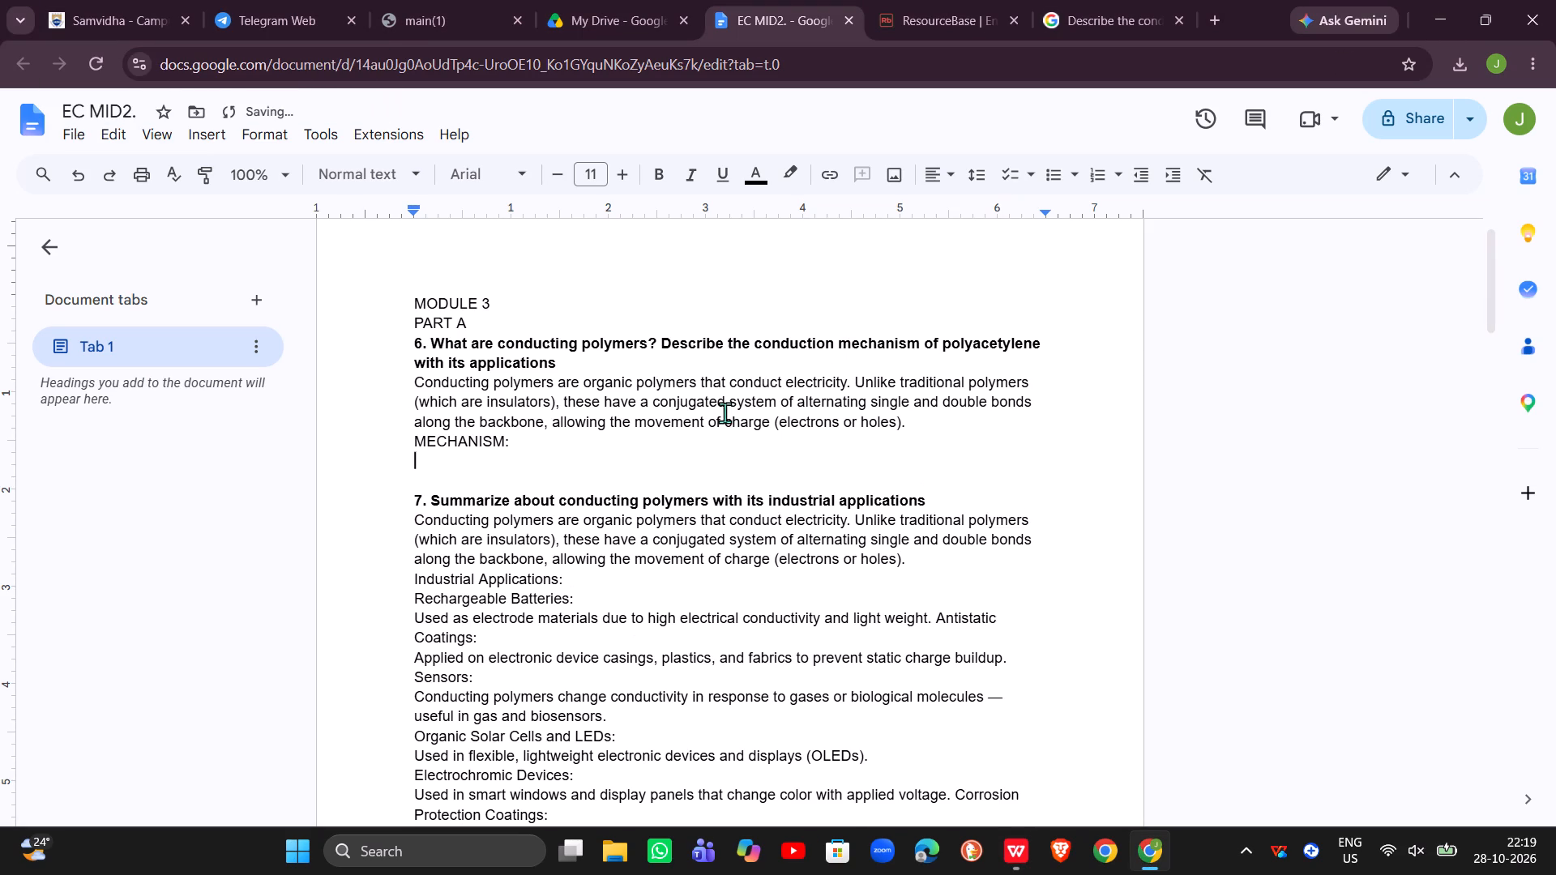
Replace the search results tab with a new browser tab and paste the copied slide 20 text into its address bar.
{"action": "left_click", "coordinate": [1175, 15]}
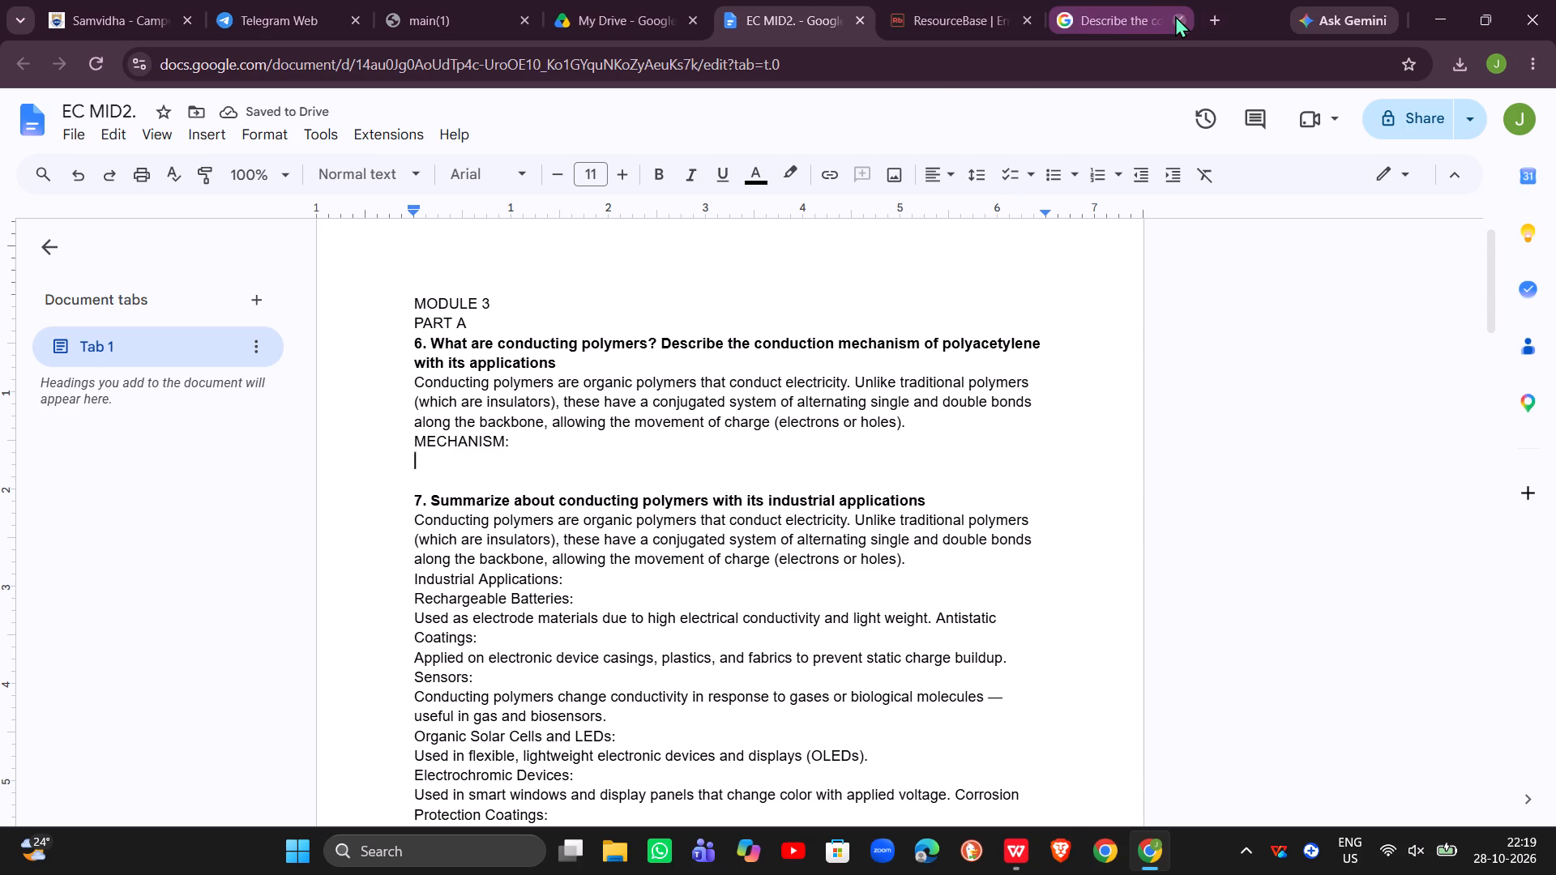
{"action": "left_click", "coordinate": [1221, 17]}
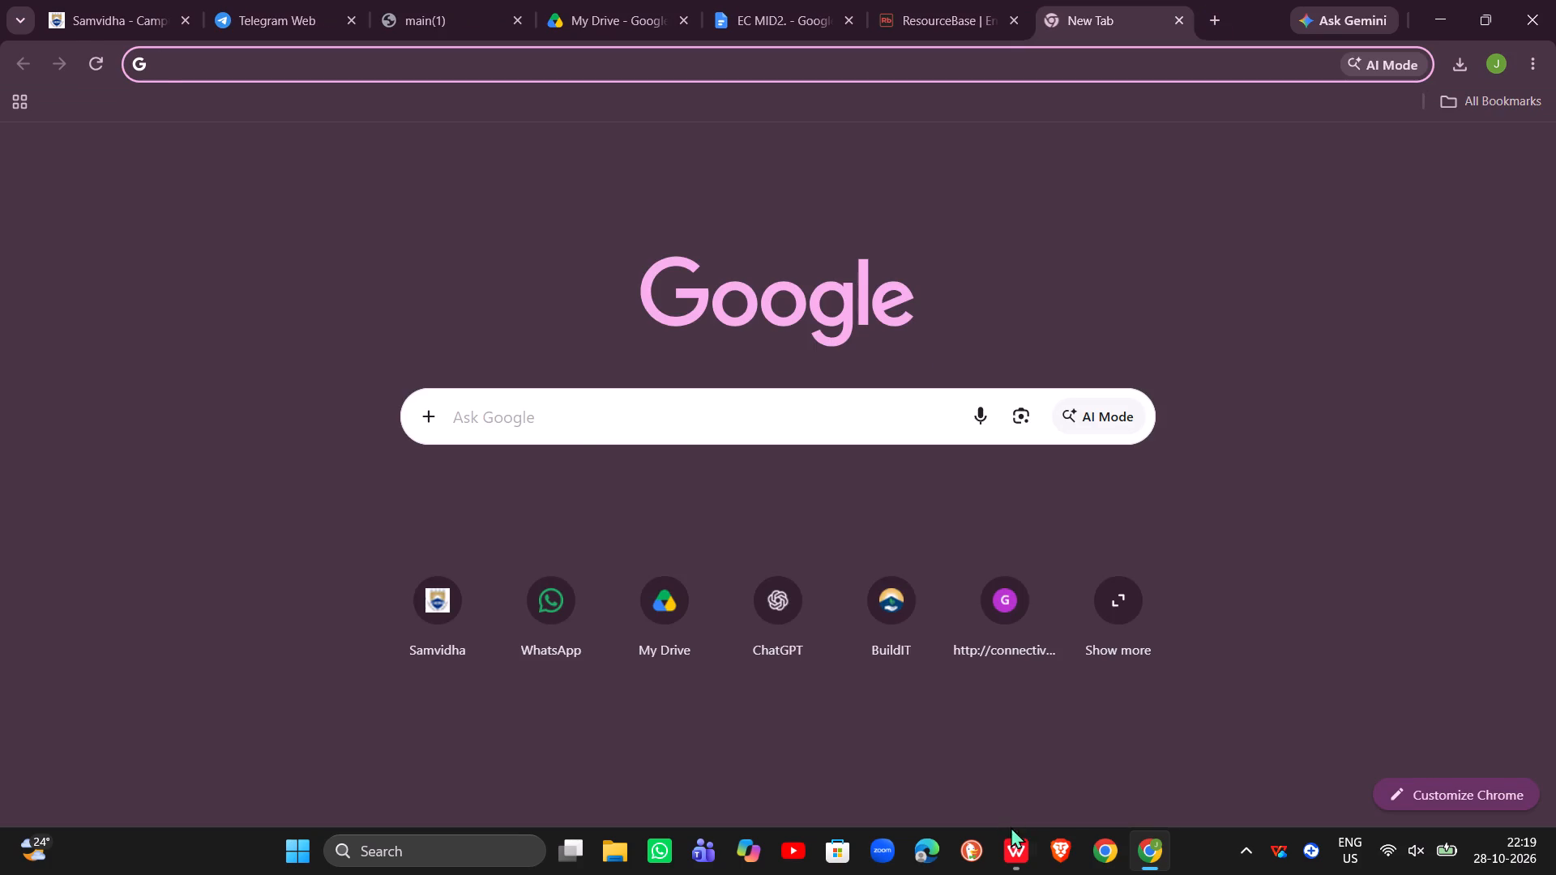
{"action": "left_click", "coordinate": [1013, 854]}
{"action": "left_click", "coordinate": [1012, 856]}
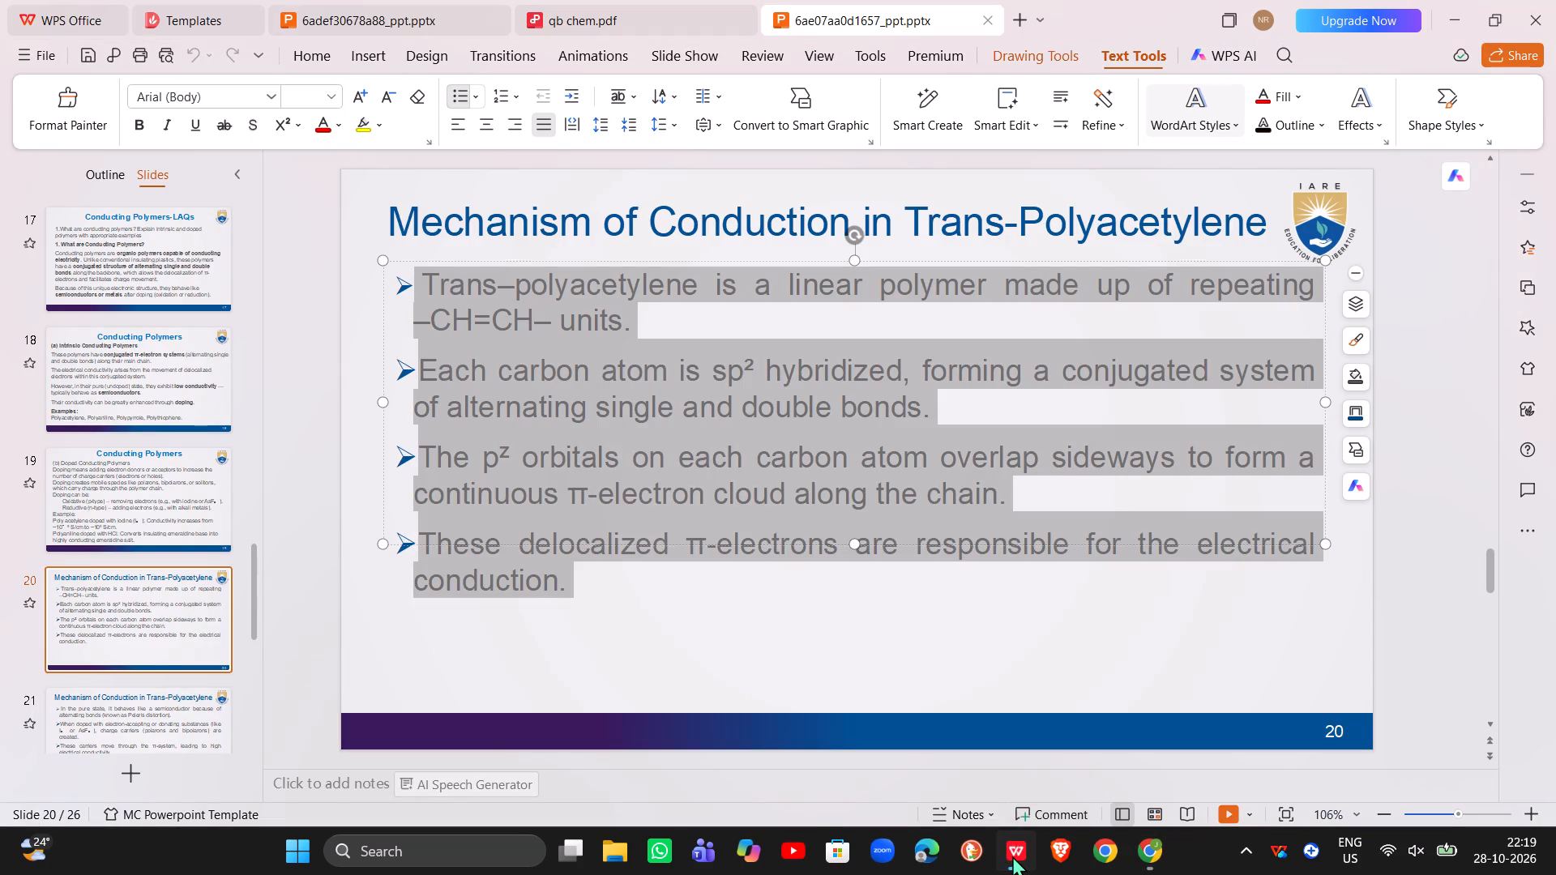
{"action": "key", "text": "ctrl+v"}
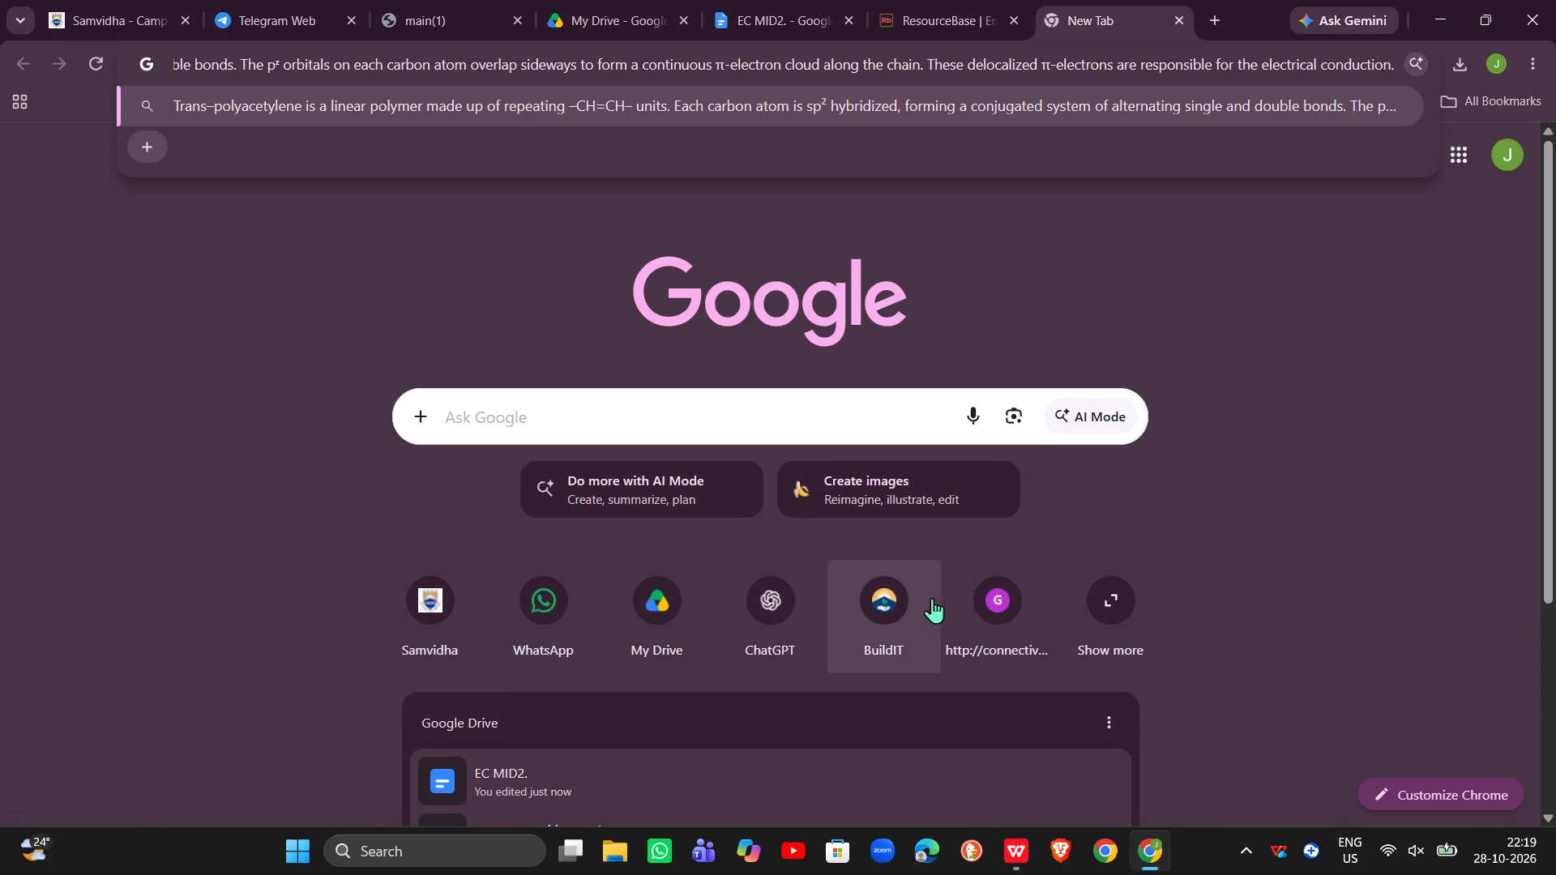
Copy all three bullet points from slide 21 of the WPS Office presentation and append them to the text in the new browser tab's address bar.
{"action": "left_click", "coordinate": [1015, 858]}
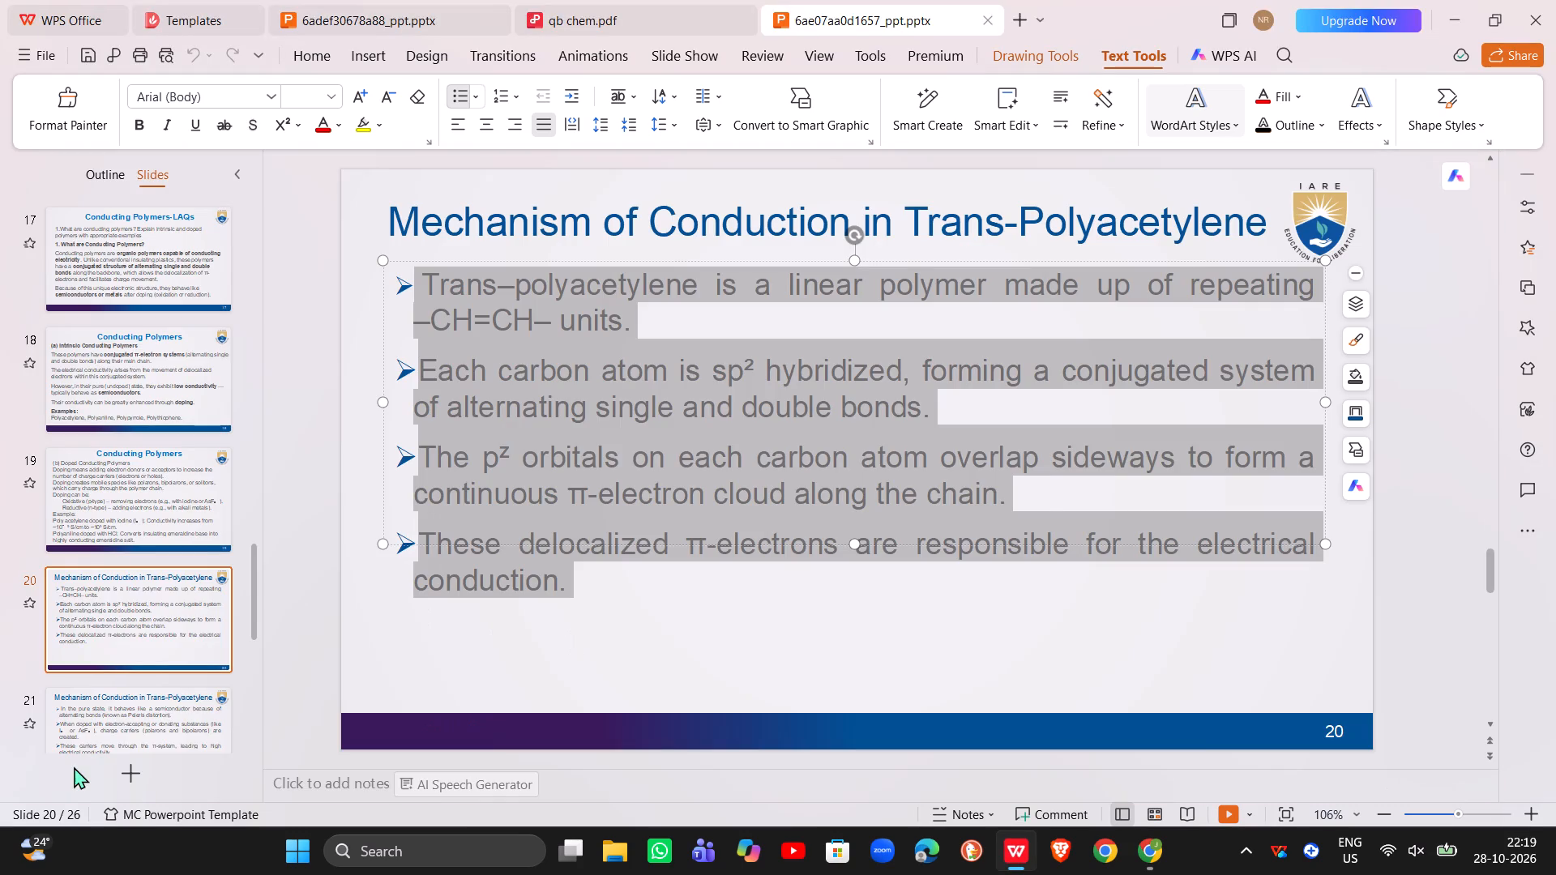
{"action": "left_click", "coordinate": [95, 730]}
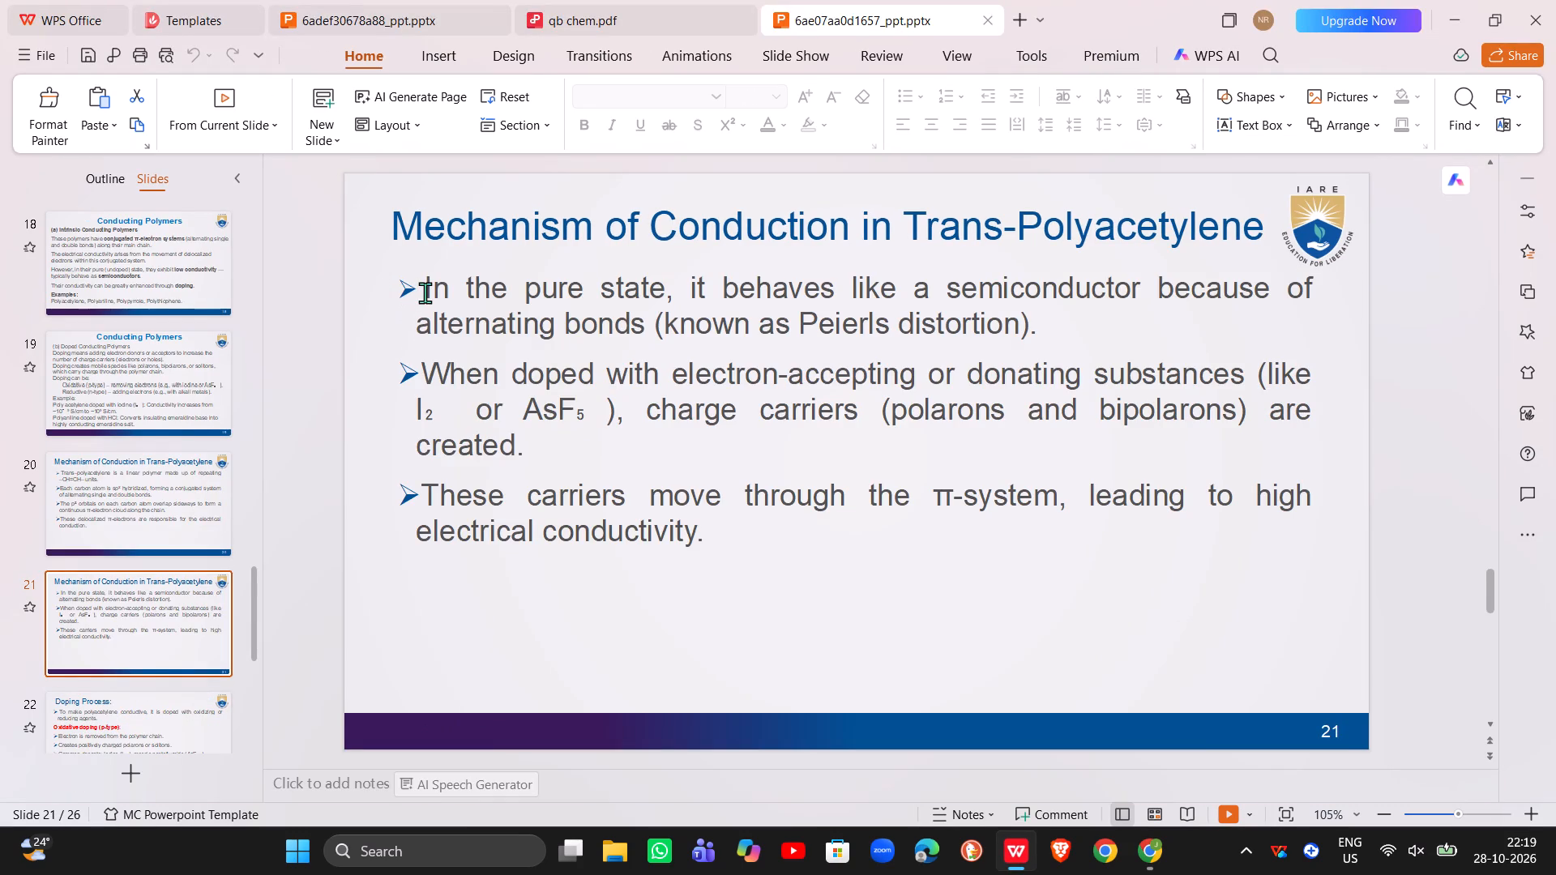
{"action": "left_click_drag", "start_coordinate": [425, 292], "coordinate": [737, 546]}
{"action": "key", "text": "ctrl+c"}
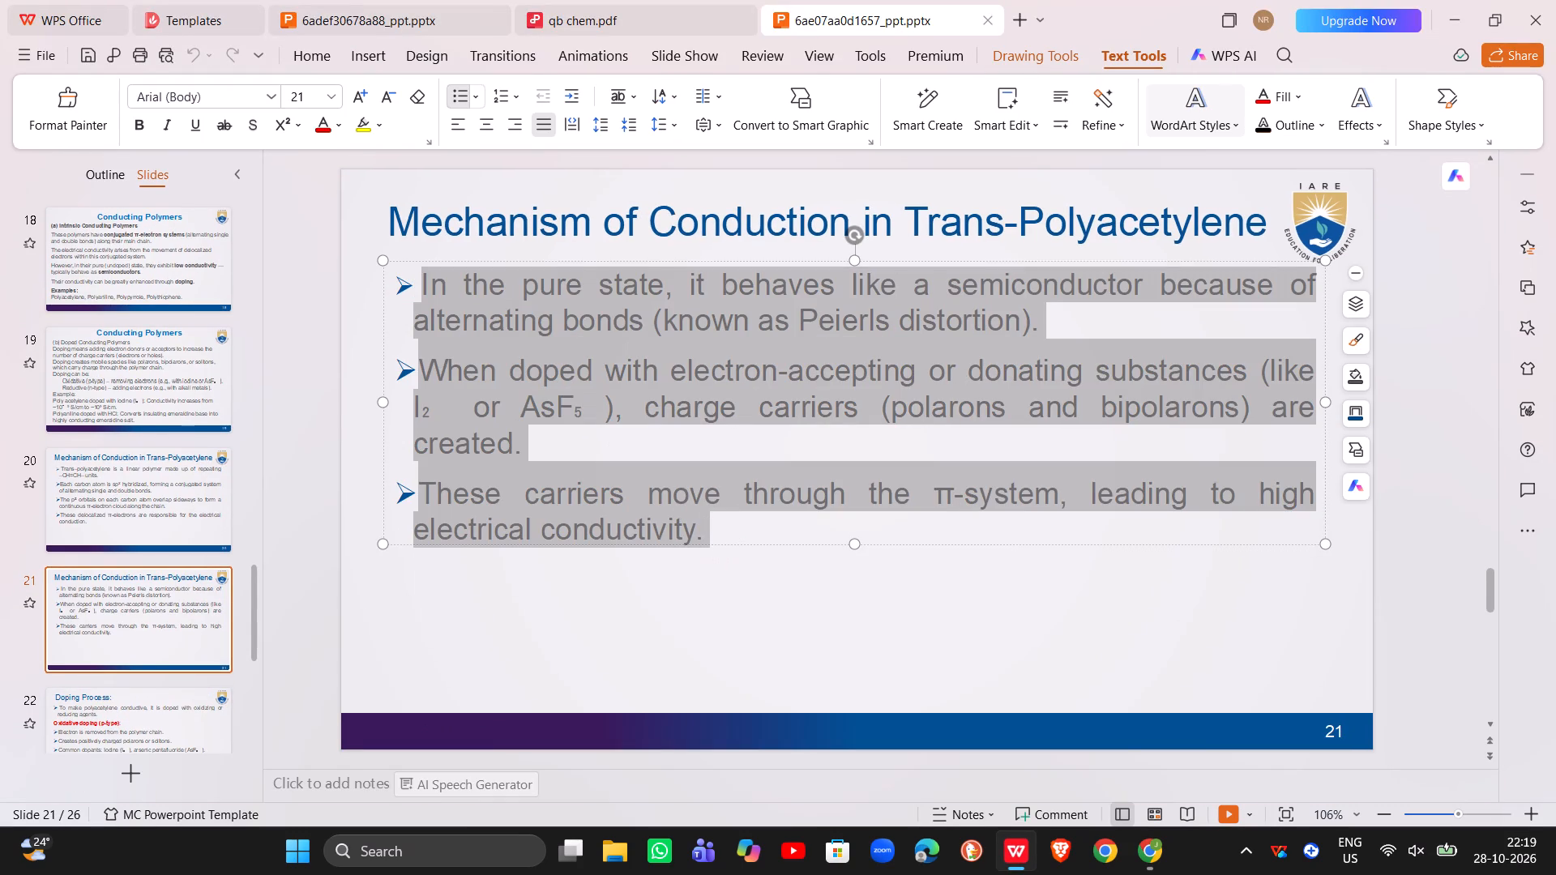
{"action": "key", "text": "ctrl+c"}
{"action": "left_click", "coordinate": [1472, 11]}
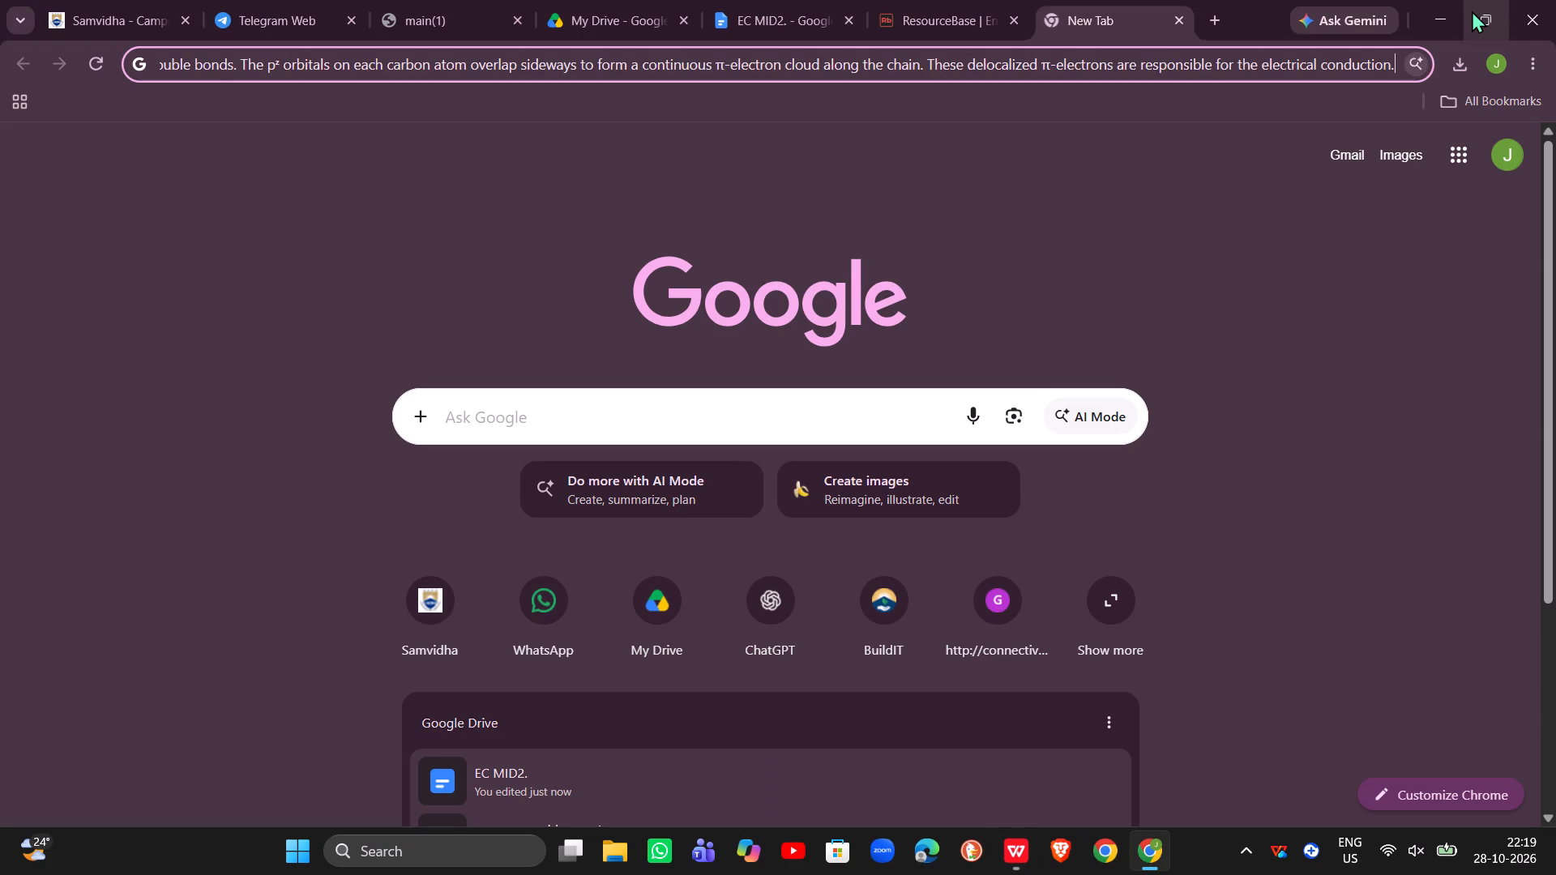
{"action": "key", "text": "ctrl+v"}
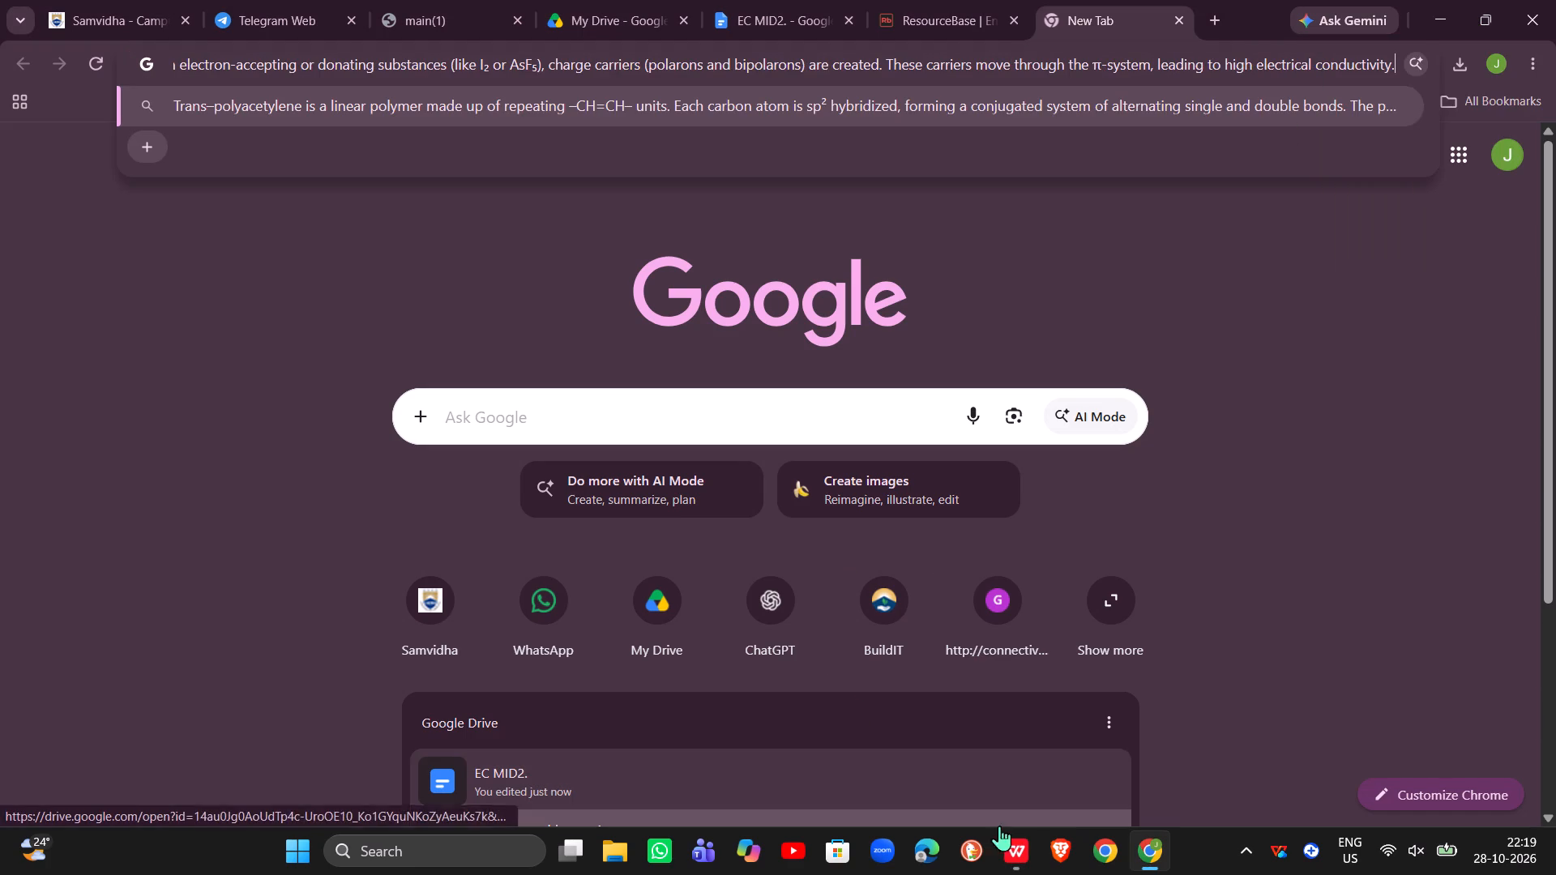
Copy the combined polyacetylene text from the browser's address bar and paste it below "MECHANISM:" in the EC MID2 document.
{"action": "left_click", "coordinate": [1011, 849]}
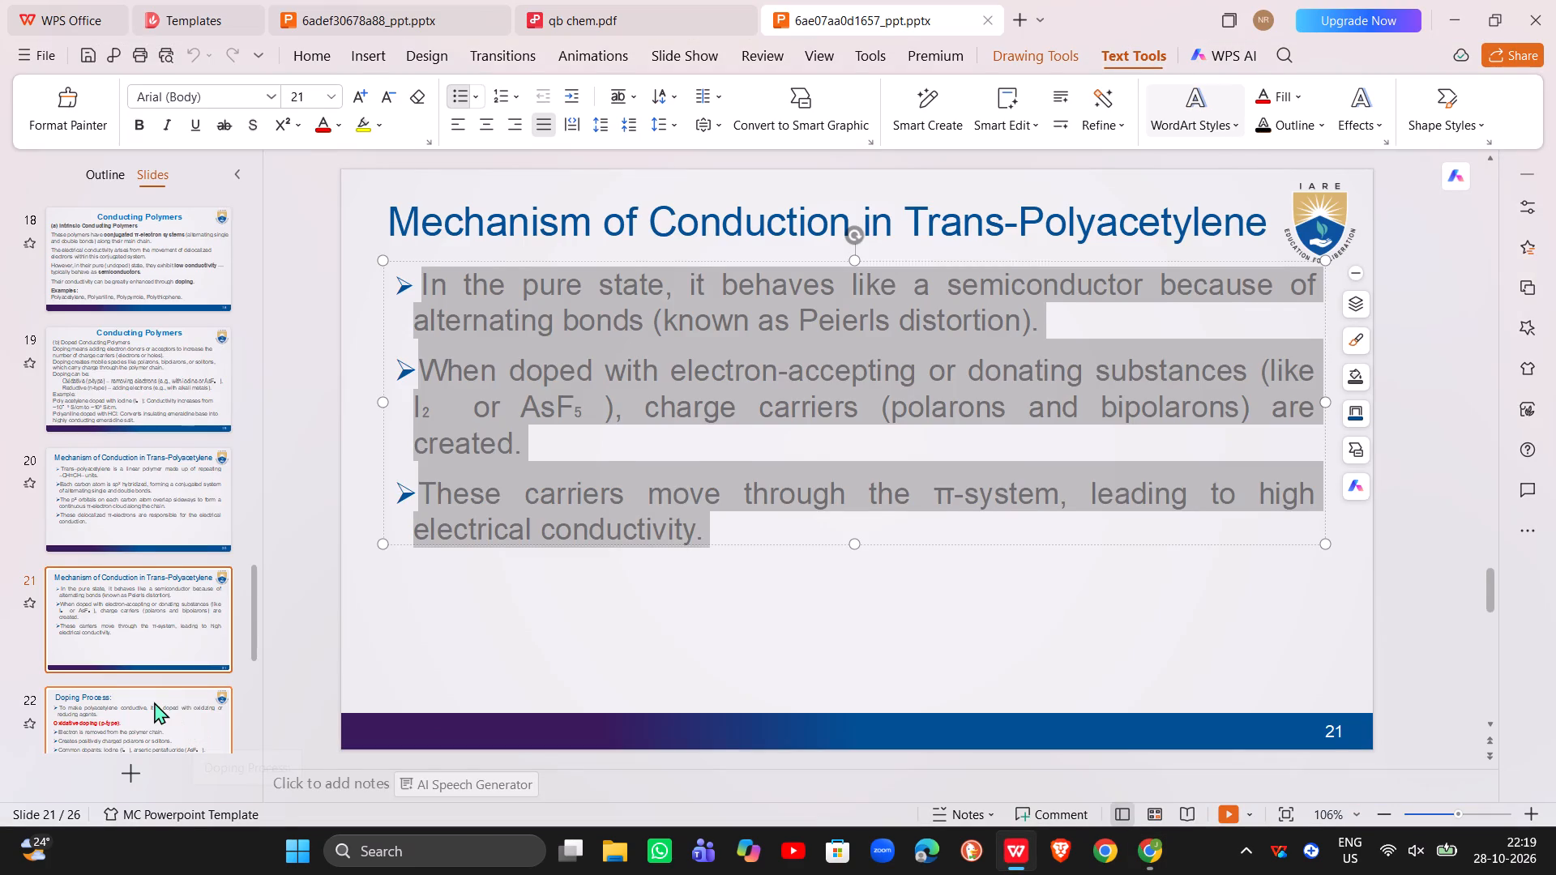
{"action": "left_click", "coordinate": [154, 702]}
{"action": "left_click", "coordinate": [1435, 3]}
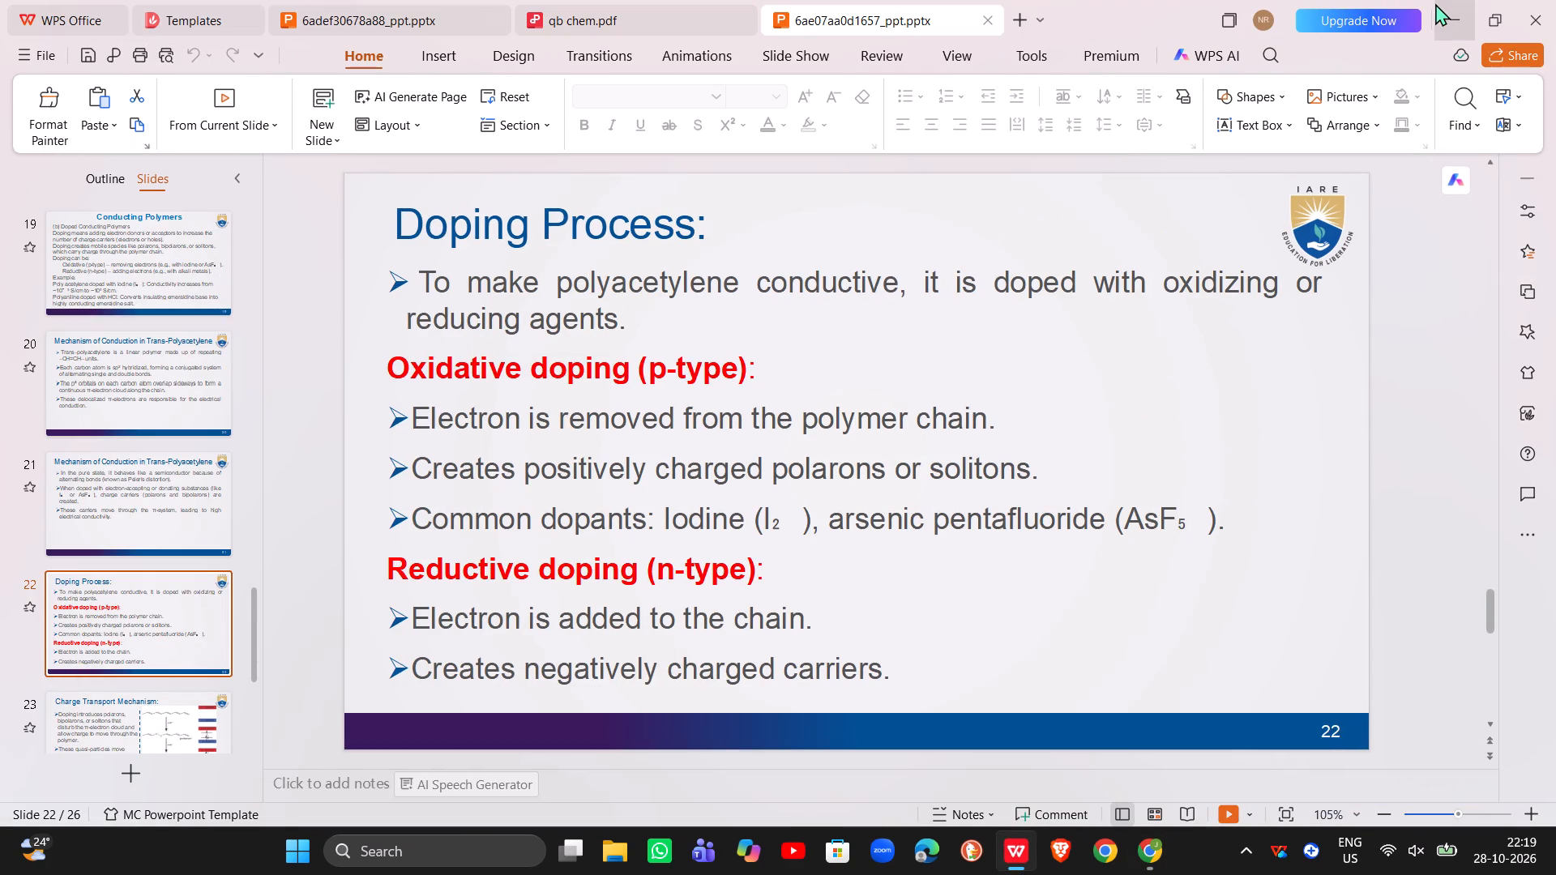
{"action": "left_click_drag", "start_coordinate": [1391, 62], "coordinate": [663, 70]}
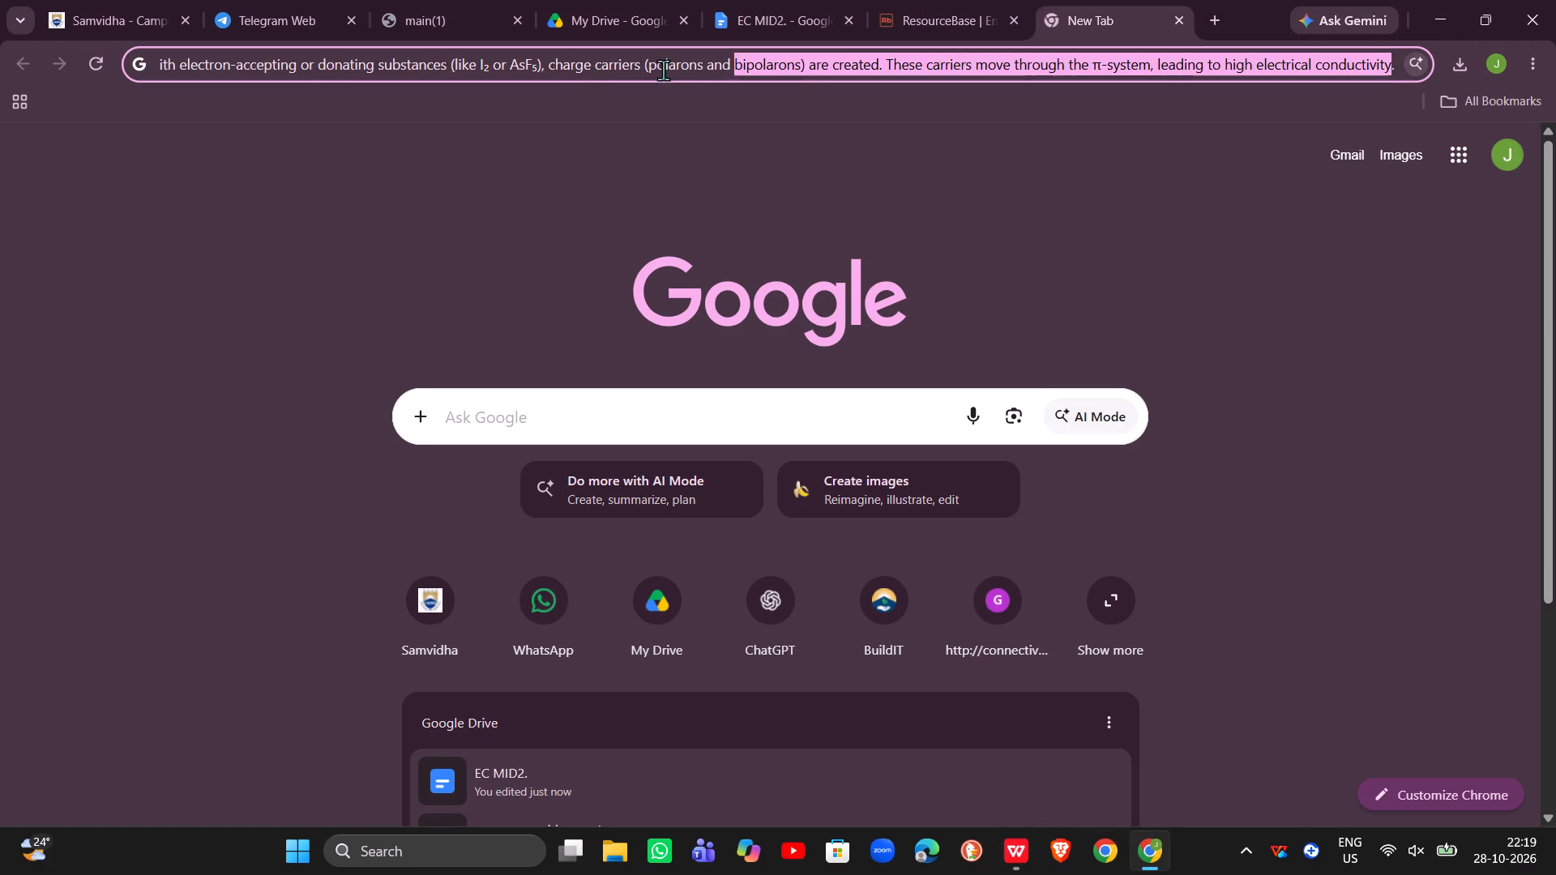
{"action": "left_click_drag", "start_coordinate": [663, 70], "coordinate": [211, 94]}
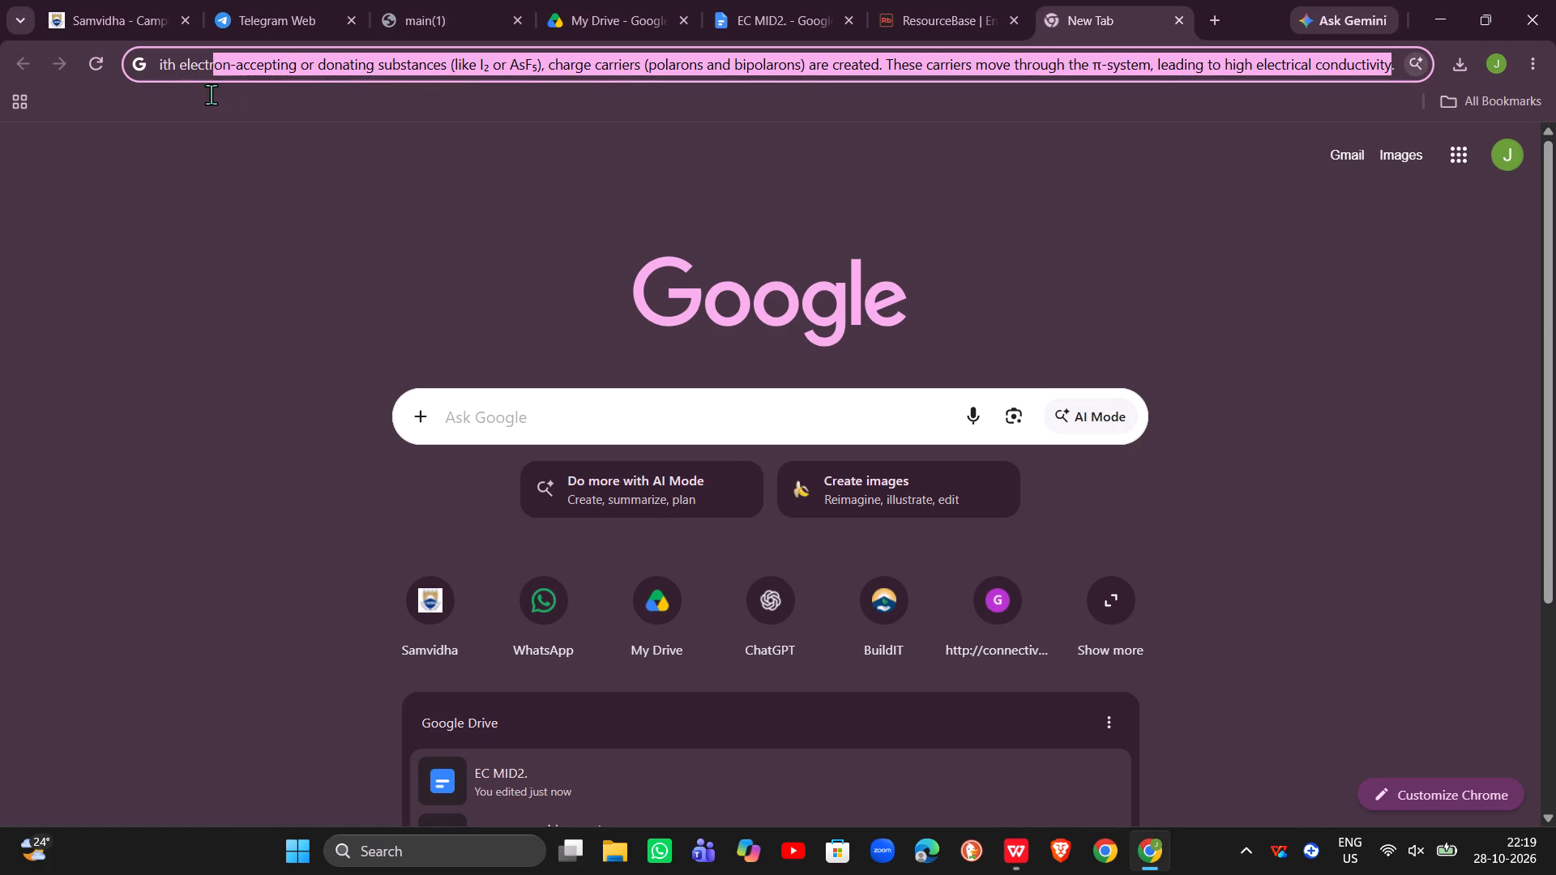
{"action": "left_click_drag", "start_coordinate": [211, 94], "coordinate": [0, 93]}
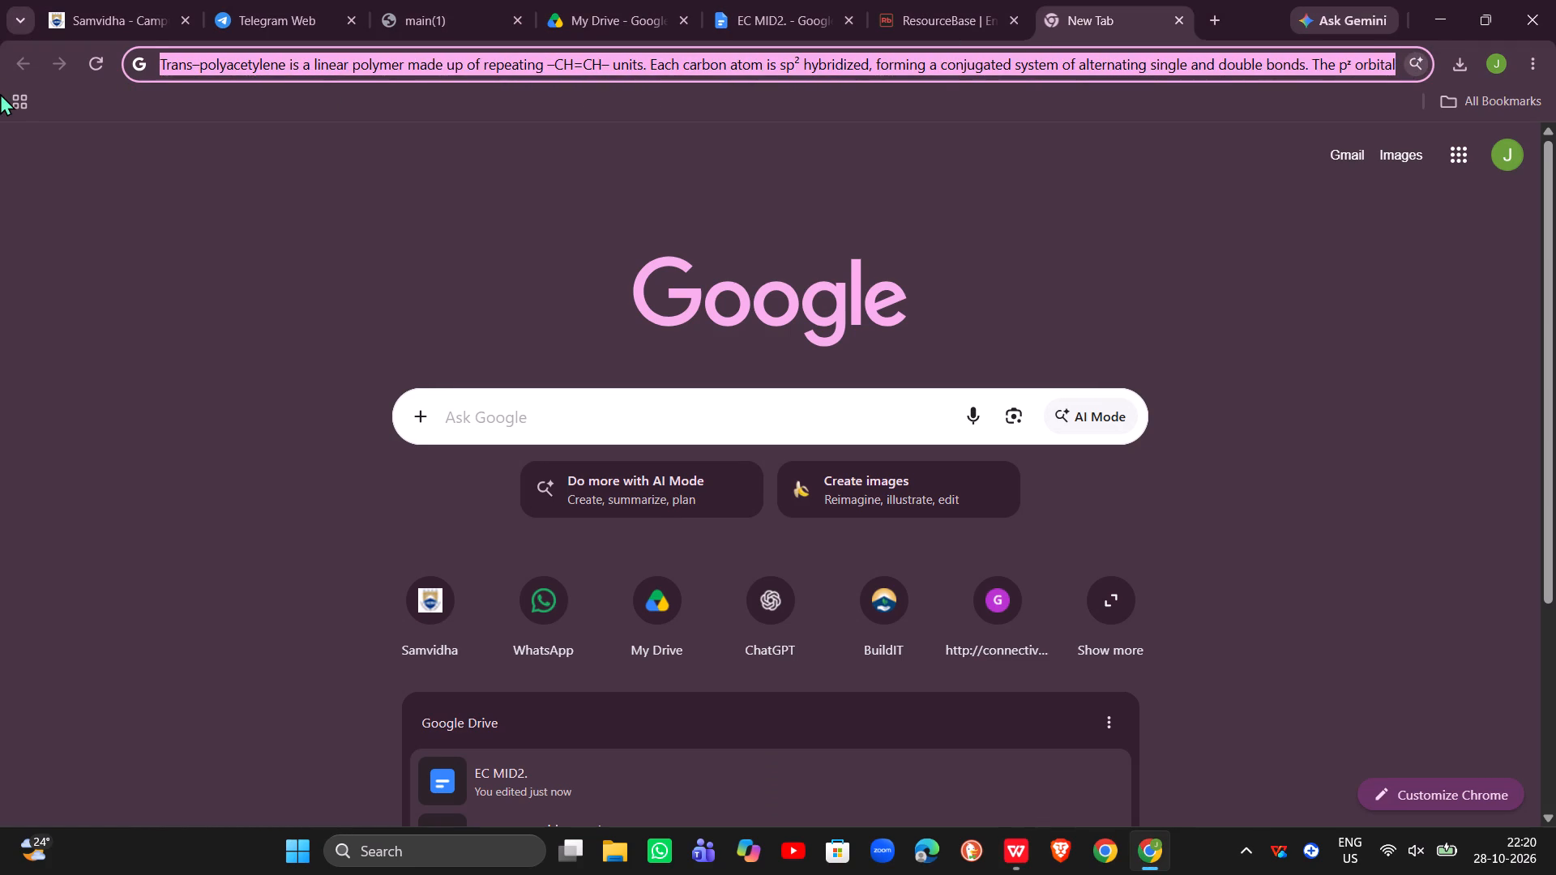
{"action": "key", "text": "ctrl+c"}
{"action": "key", "text": "ctrl+c"}
{"action": "left_click", "coordinate": [720, 0]}
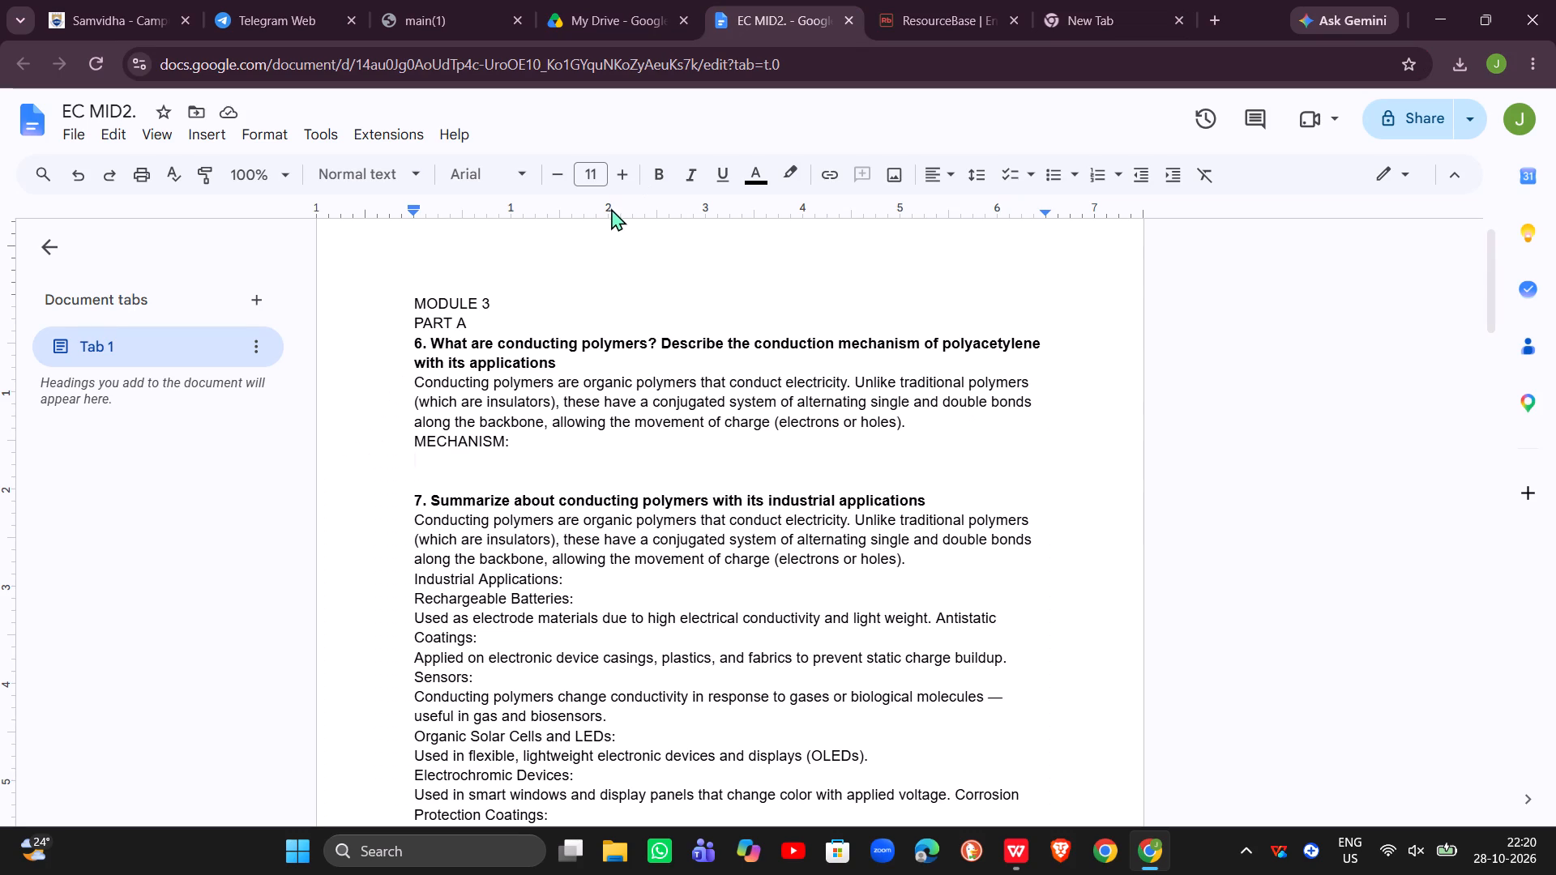
{"action": "key", "text": "ctrl+v"}
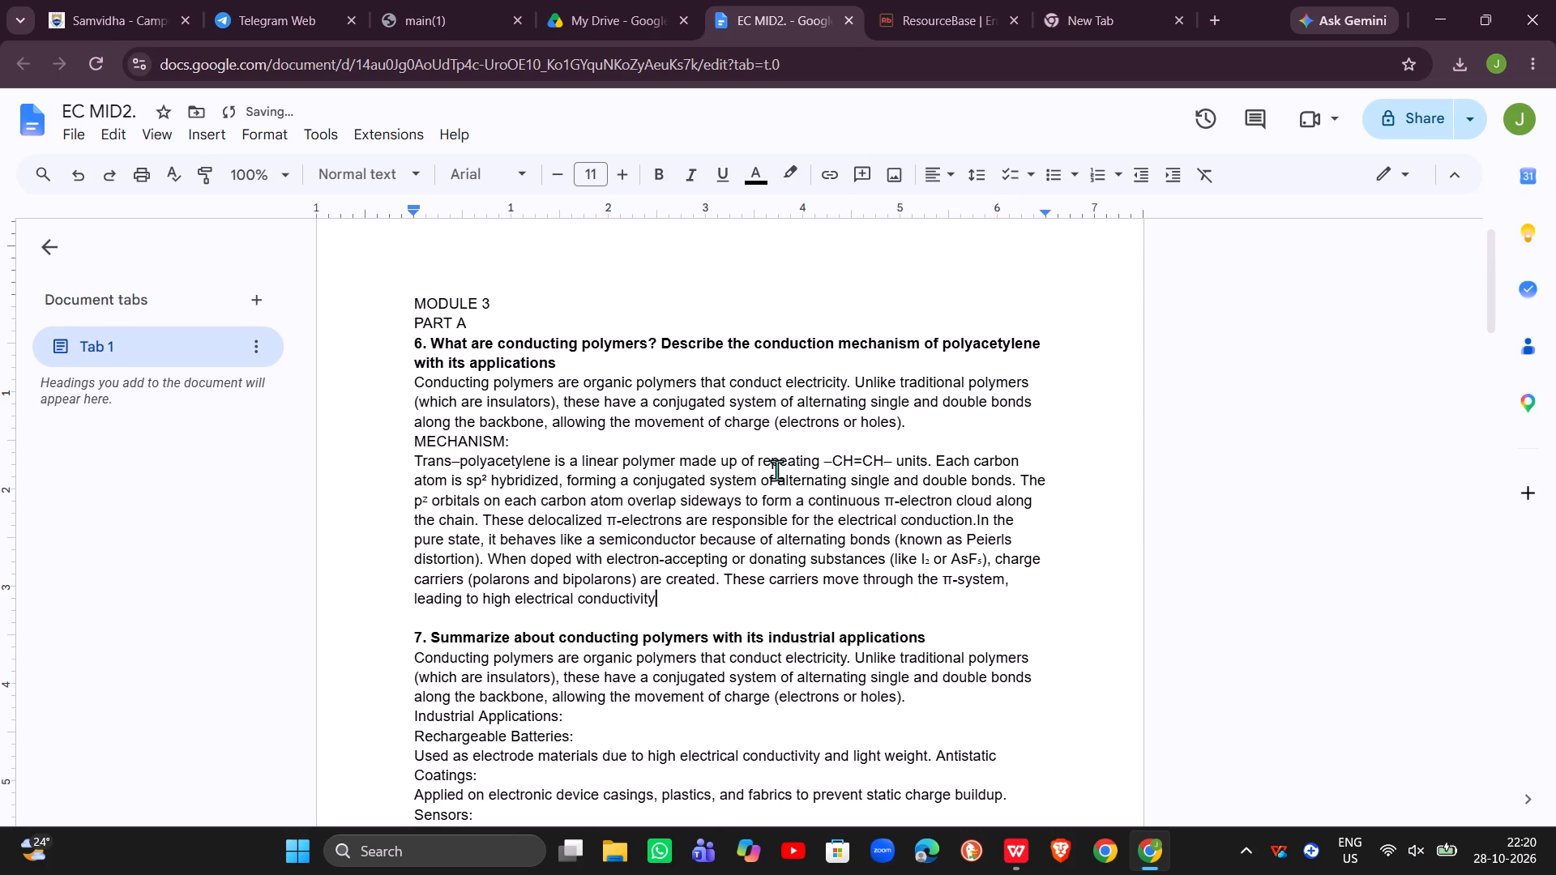
Break the pasted mechanism text onto separate lines after "units.", "double bonds.", "along the chain." and "electrical conduction.".
{"action": "left_click", "coordinate": [938, 461]}
{"action": "key", "text": "Return"}
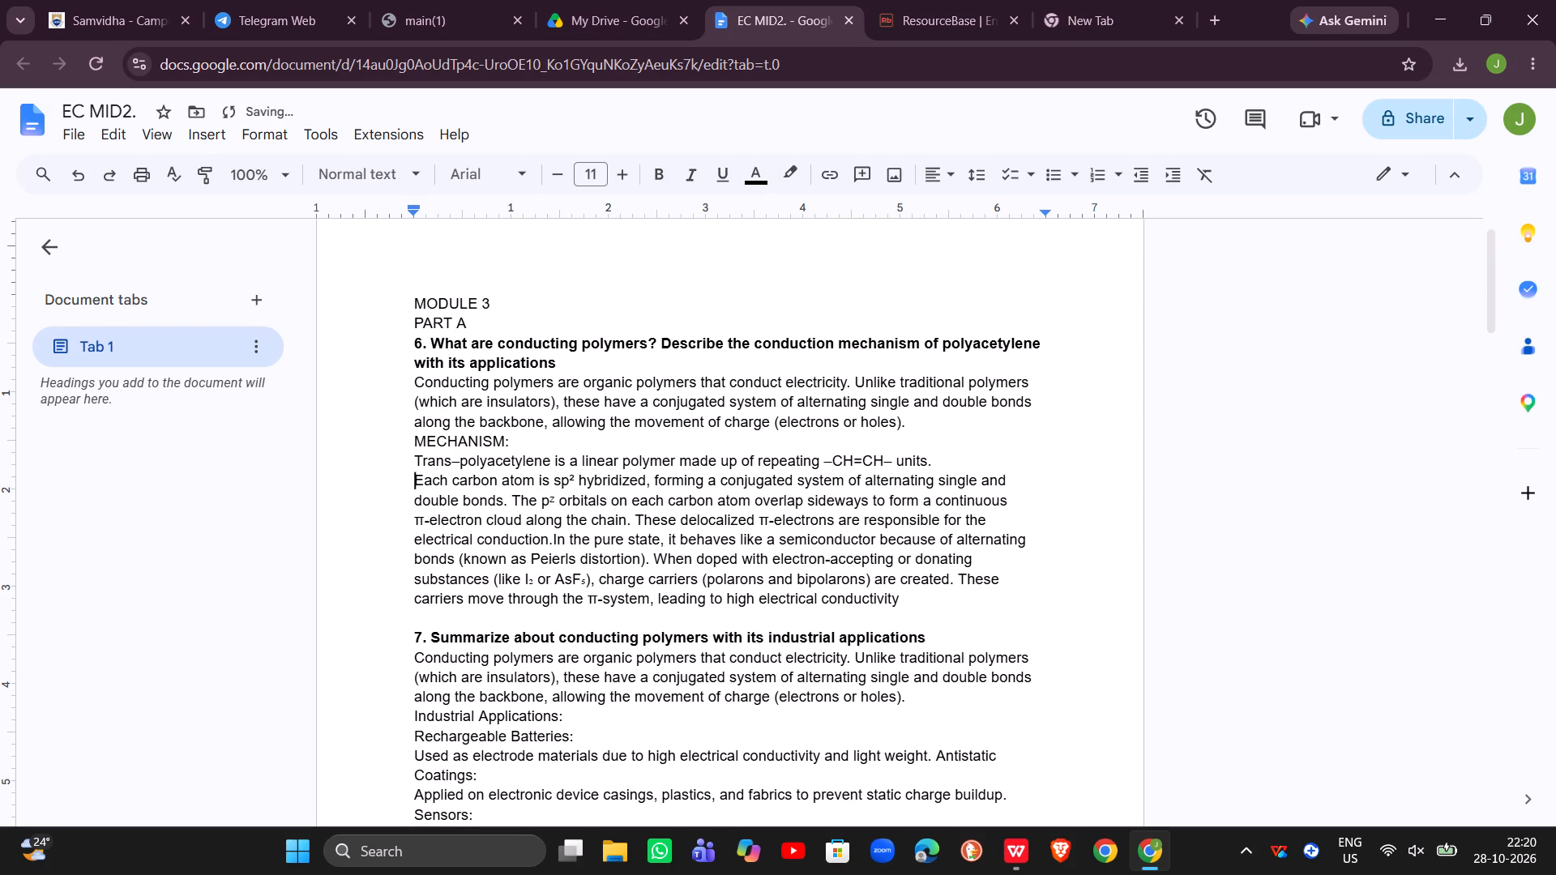
{"action": "left_click", "coordinate": [513, 500]}
{"action": "key", "text": "Return"}
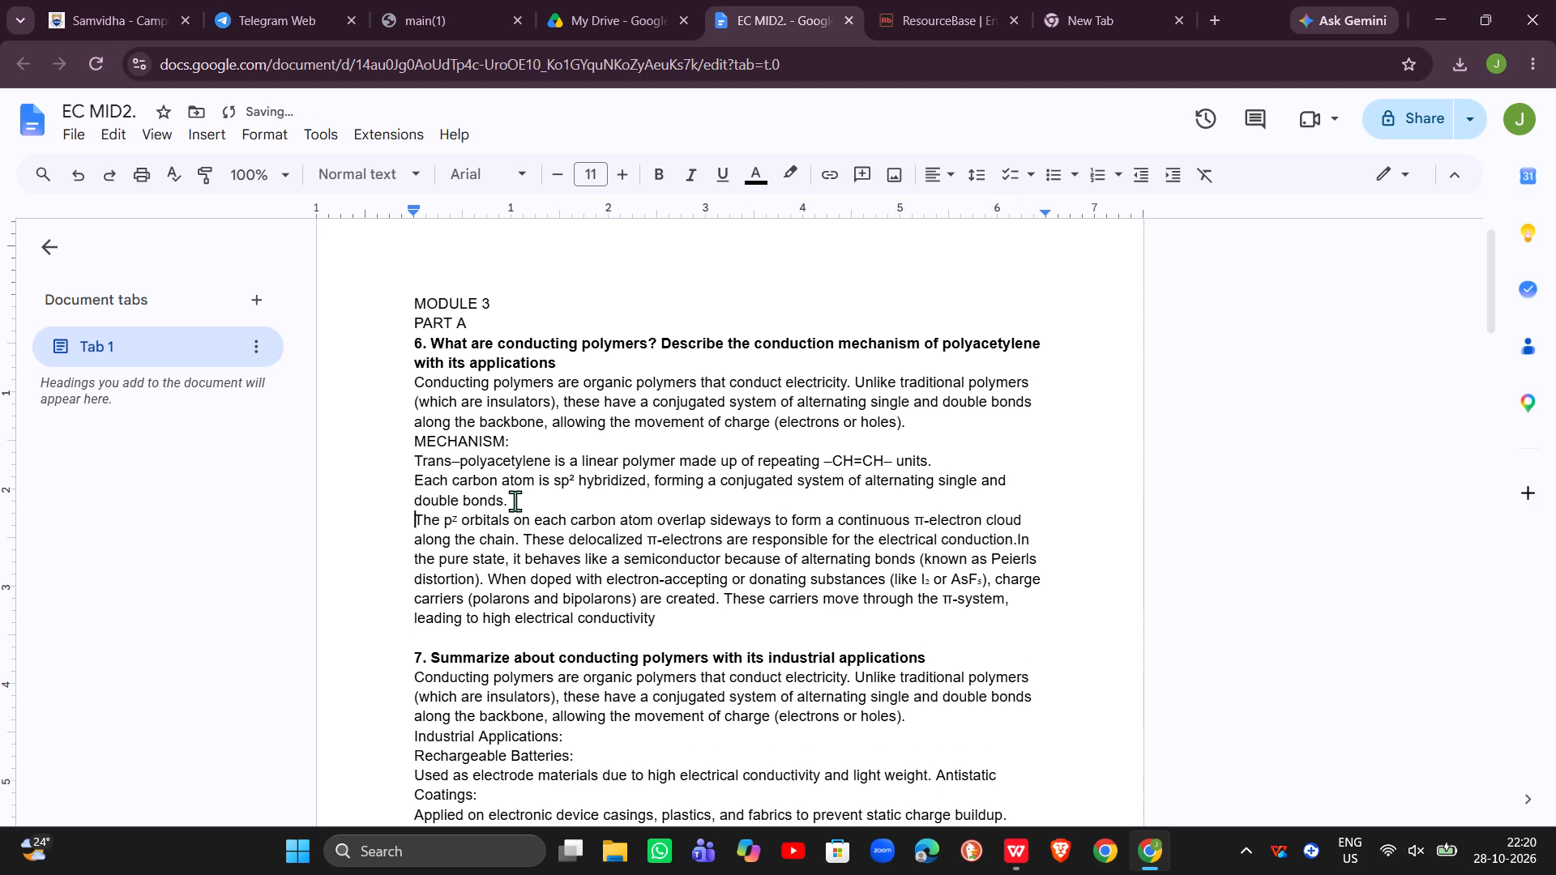
{"action": "left_click", "coordinate": [524, 540]}
{"action": "key", "text": "Return"}
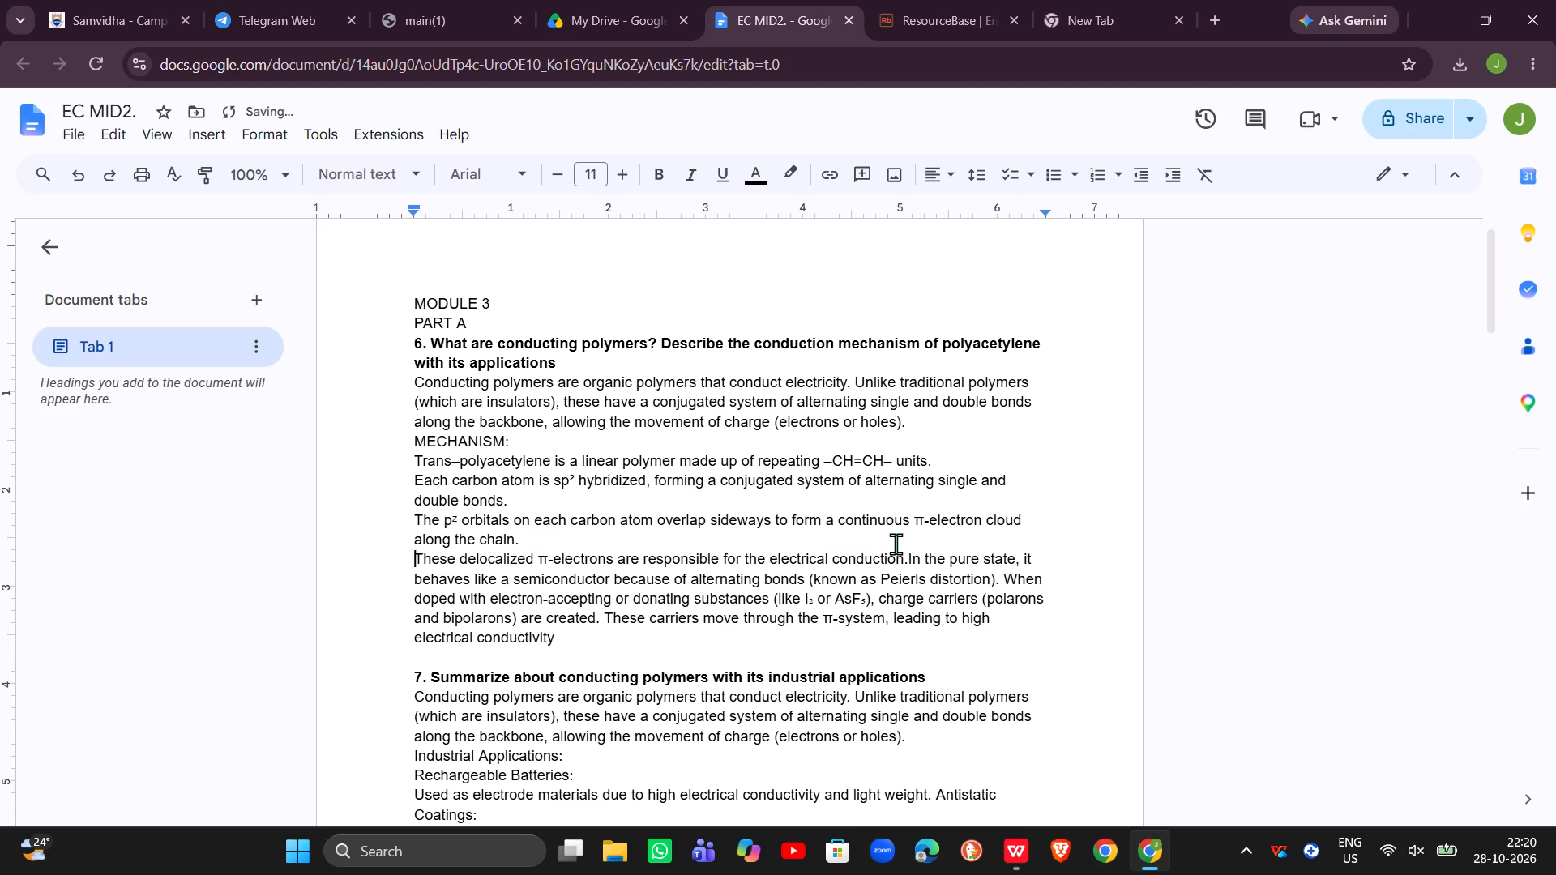
{"action": "left_click", "coordinate": [908, 555]}
{"action": "key", "text": "Return"}
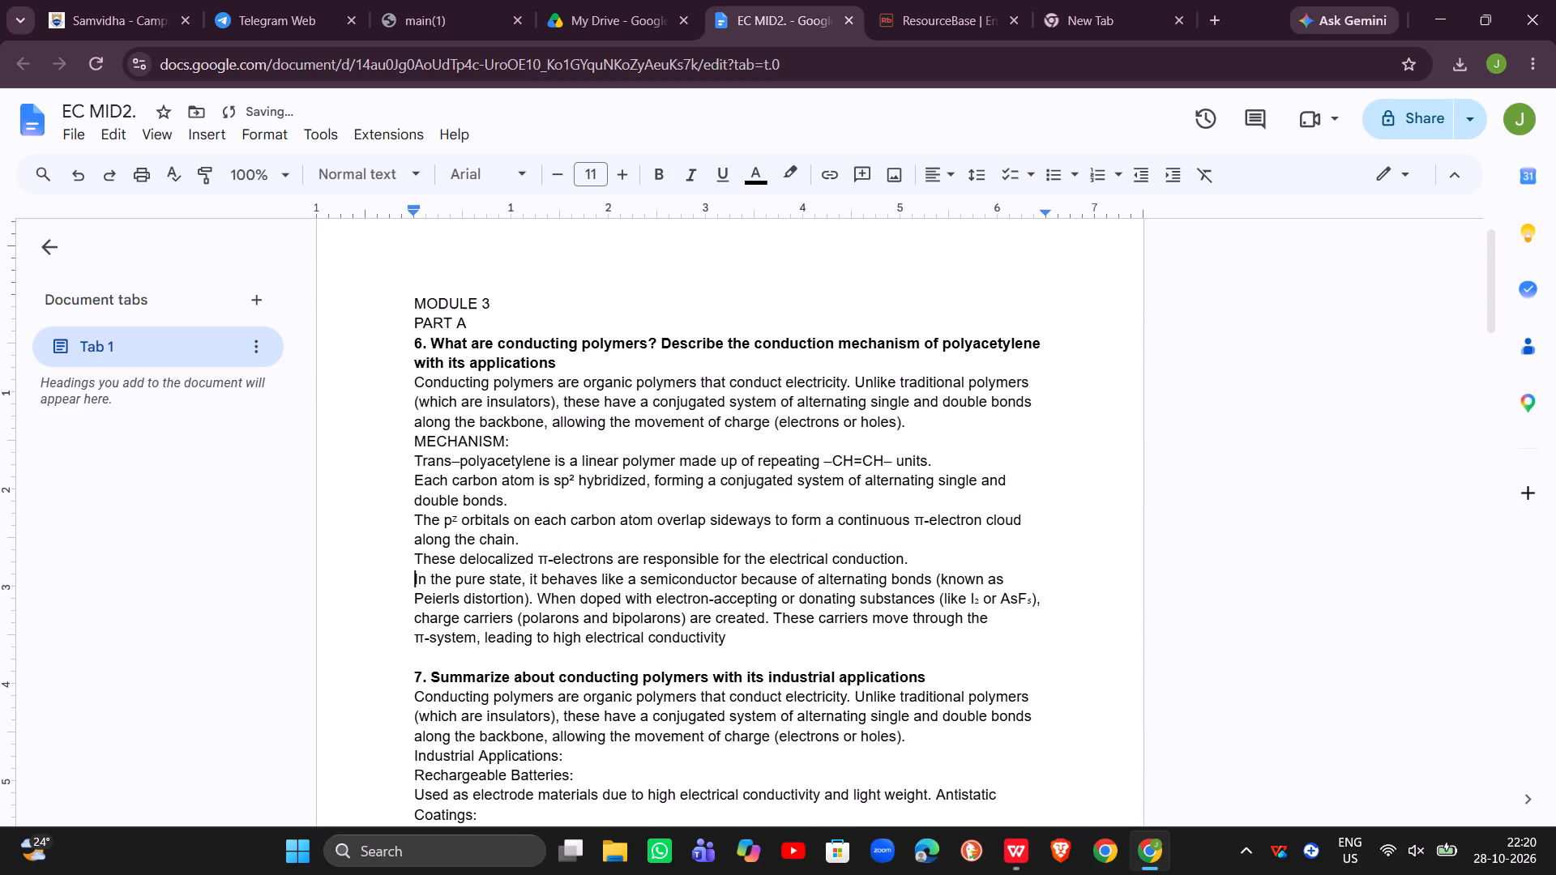
Start new lines at "When doped" and "These carriers move", end the last sentence with a full stop, and add a line below it.
{"action": "left_click", "coordinate": [534, 601]}
{"action": "key", "text": "Return"}
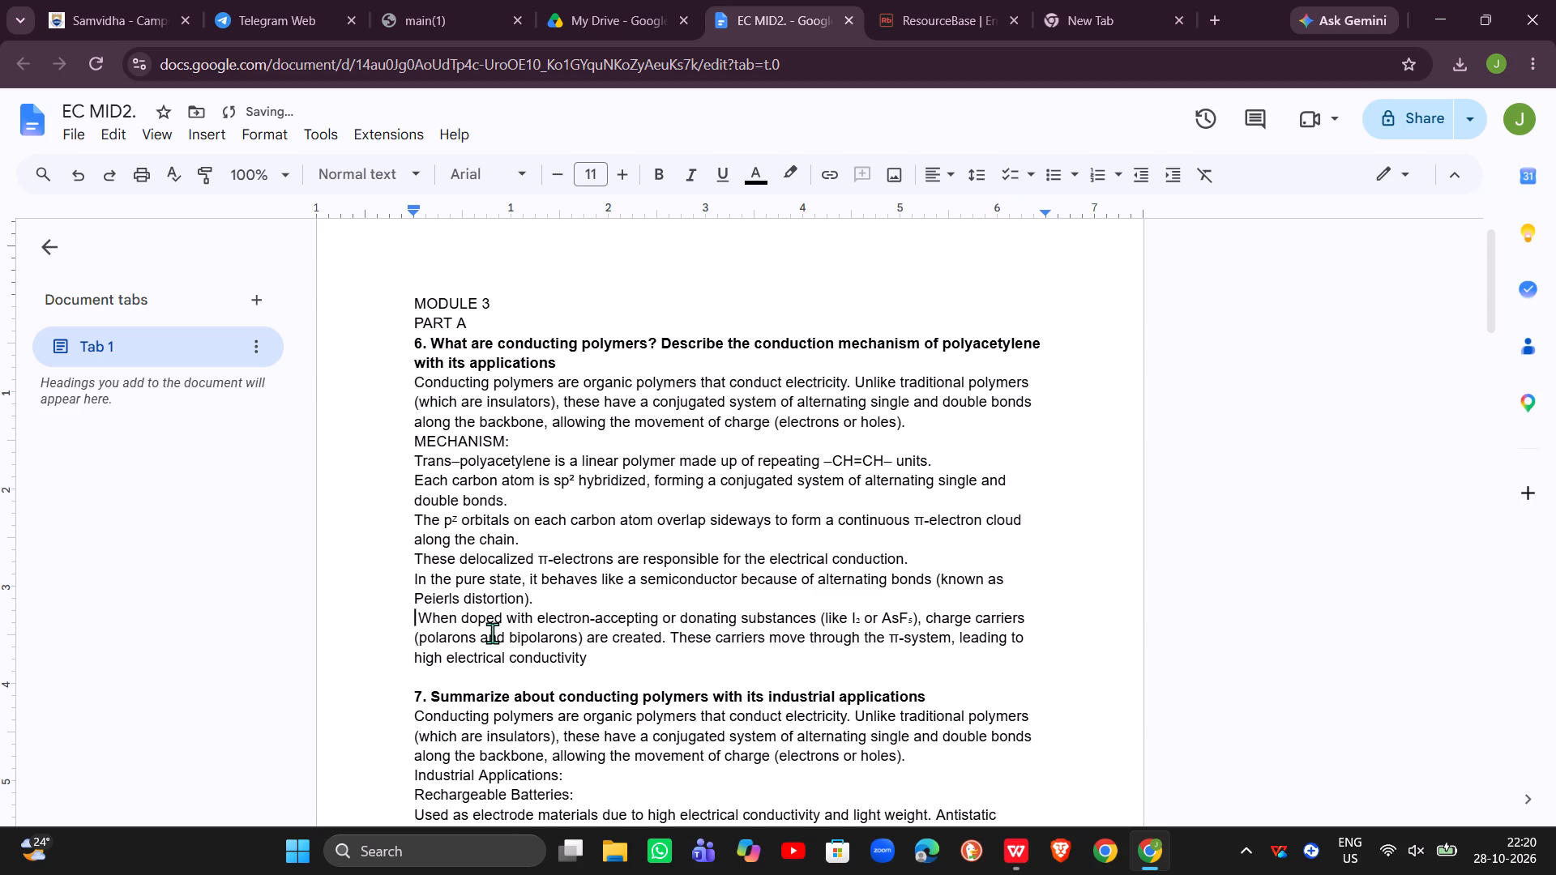
{"action": "key", "text": "BackSpace"}
{"action": "key", "text": "Return"}
{"action": "left_click", "coordinate": [672, 638]}
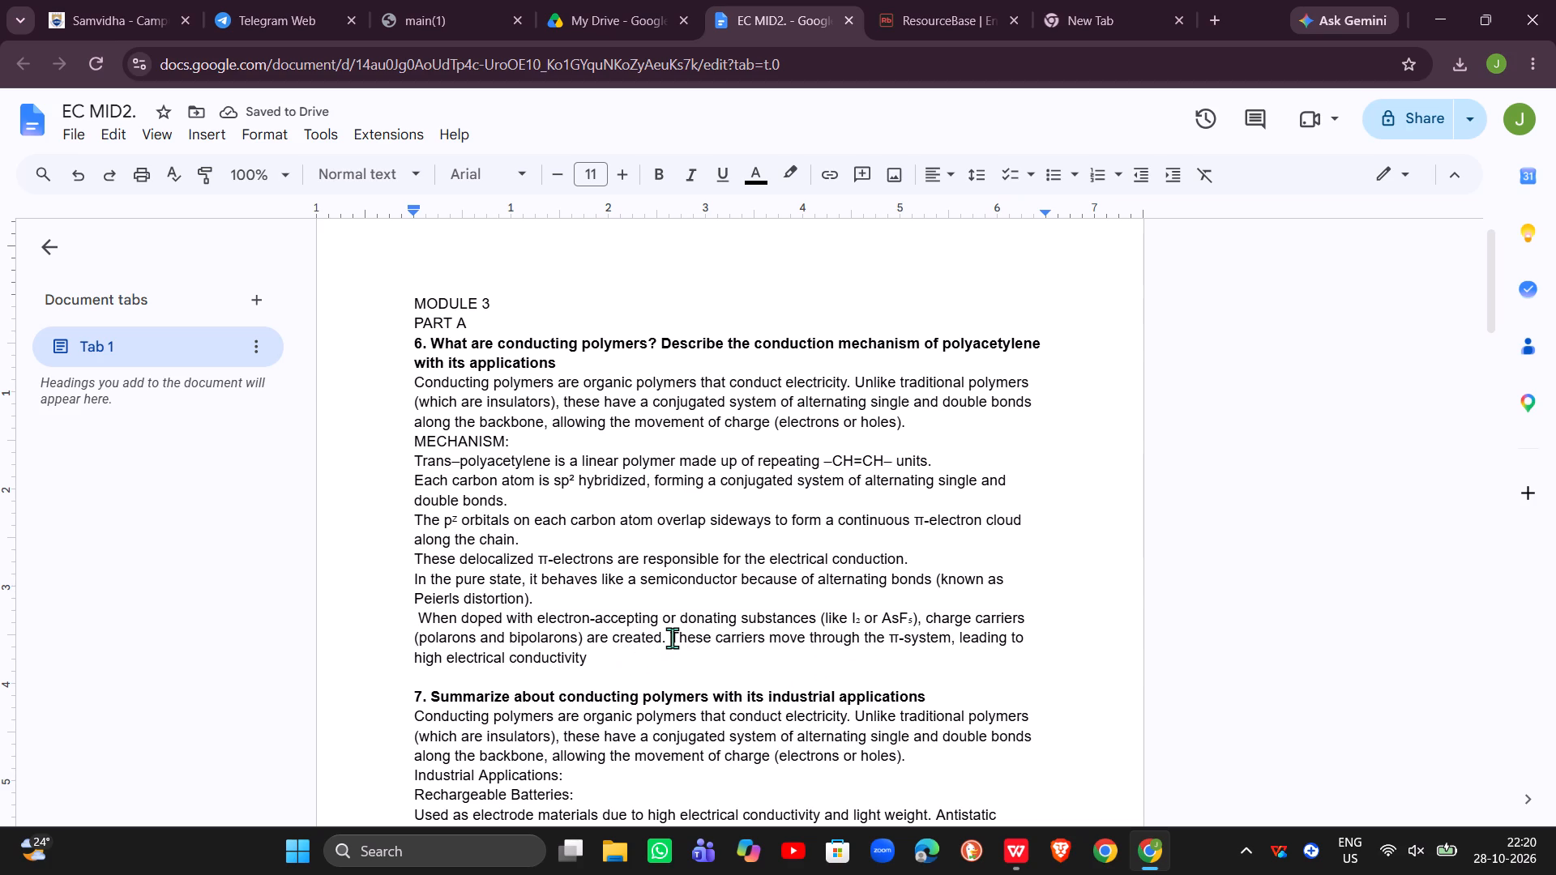
{"action": "key", "text": "Return"}
{"action": "key", "text": "Return"}
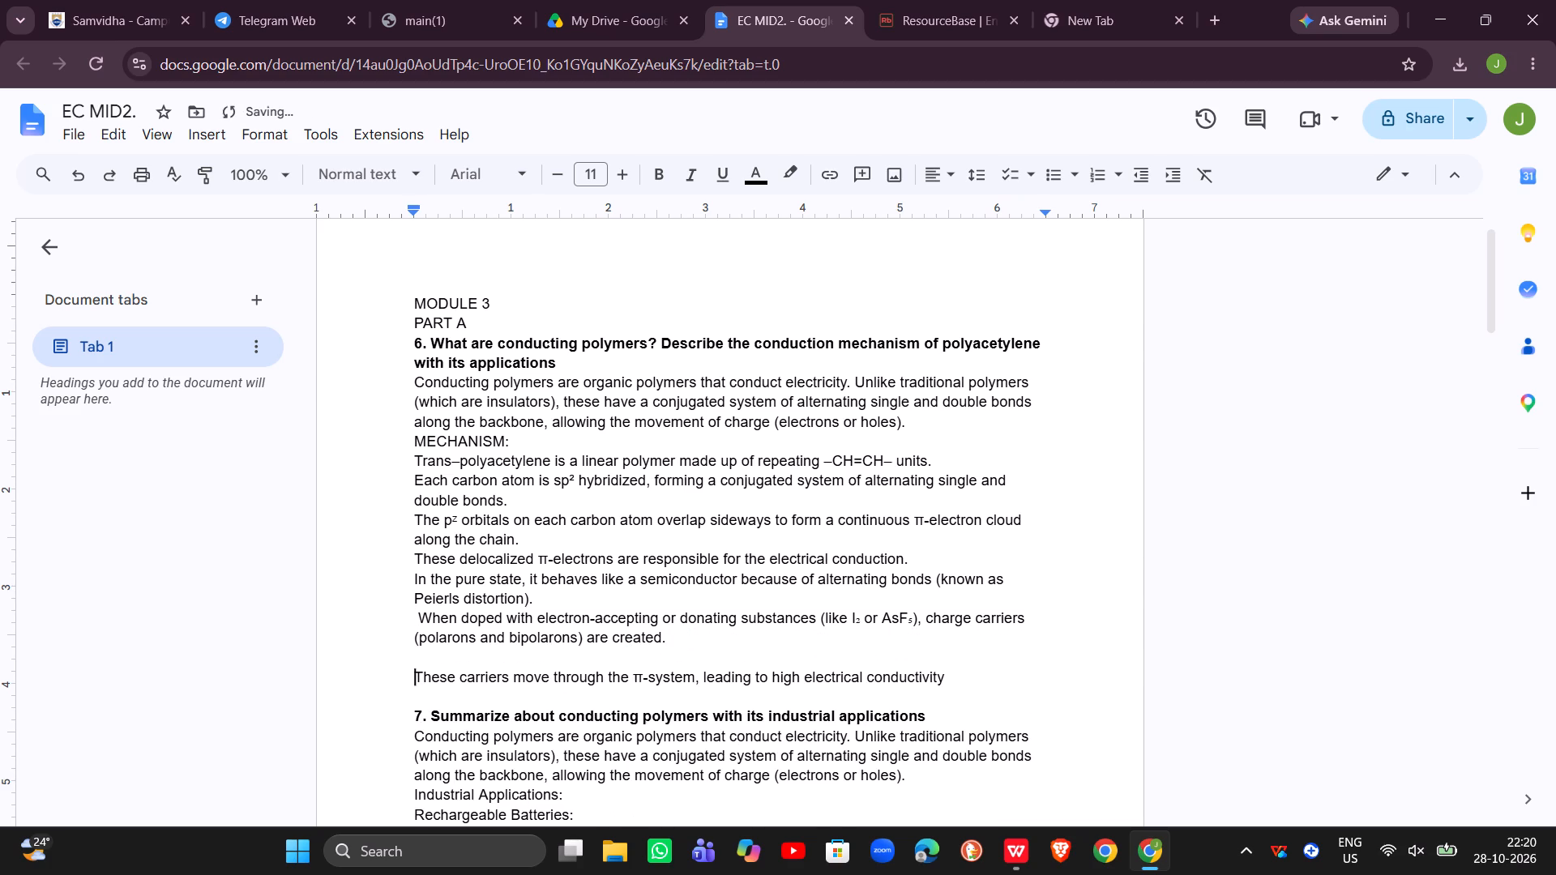
{"action": "key", "text": "BackSpace"}
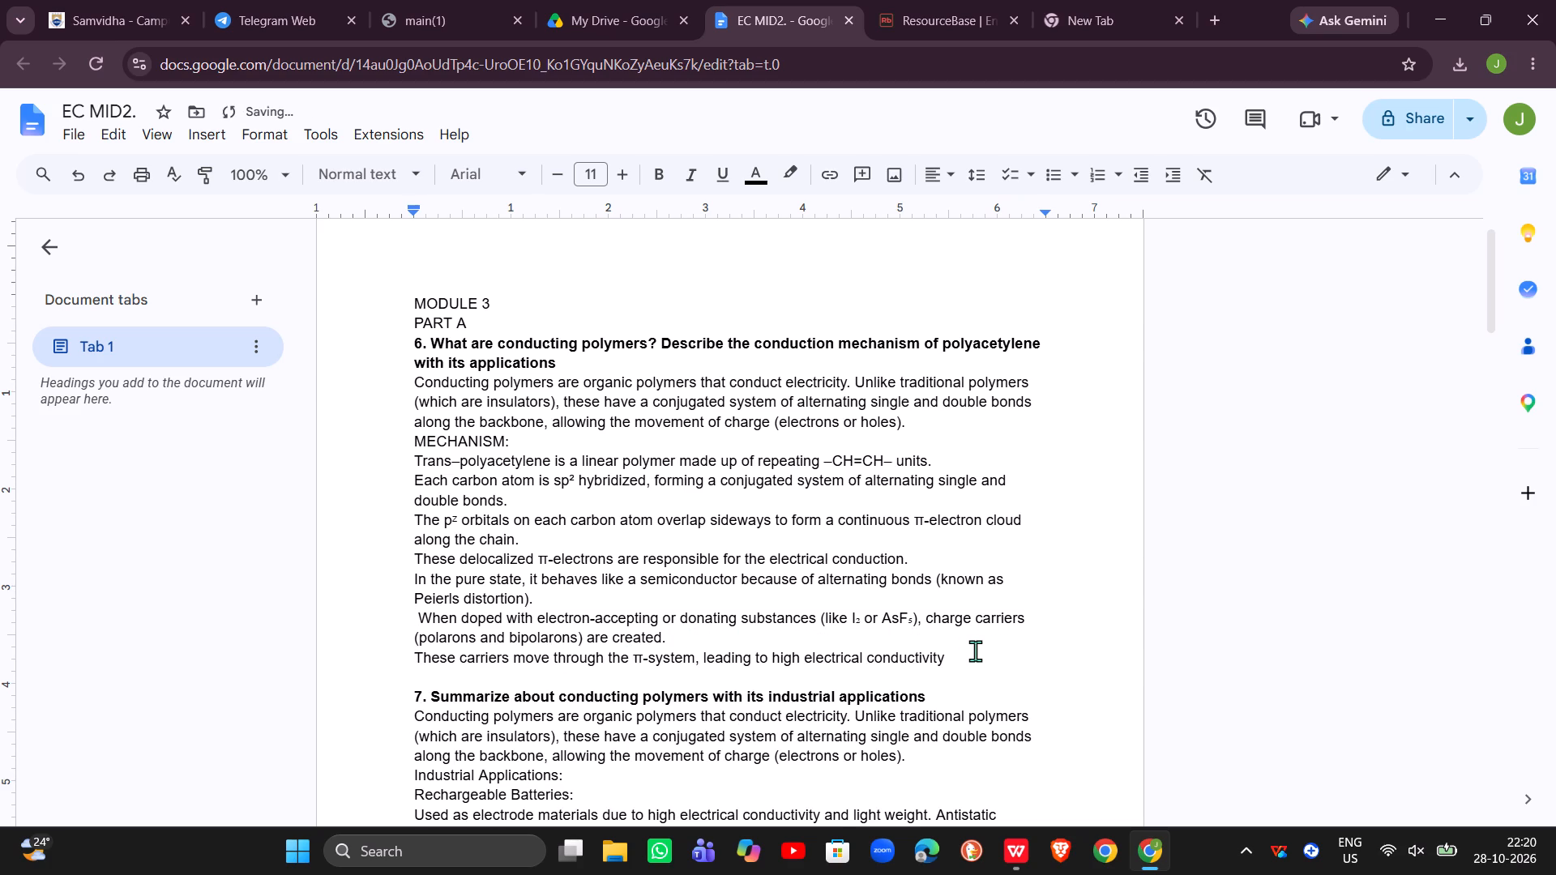
{"action": "left_click", "coordinate": [975, 651]}
{"action": "key", "text": "period"}
{"action": "key", "text": "Return"}
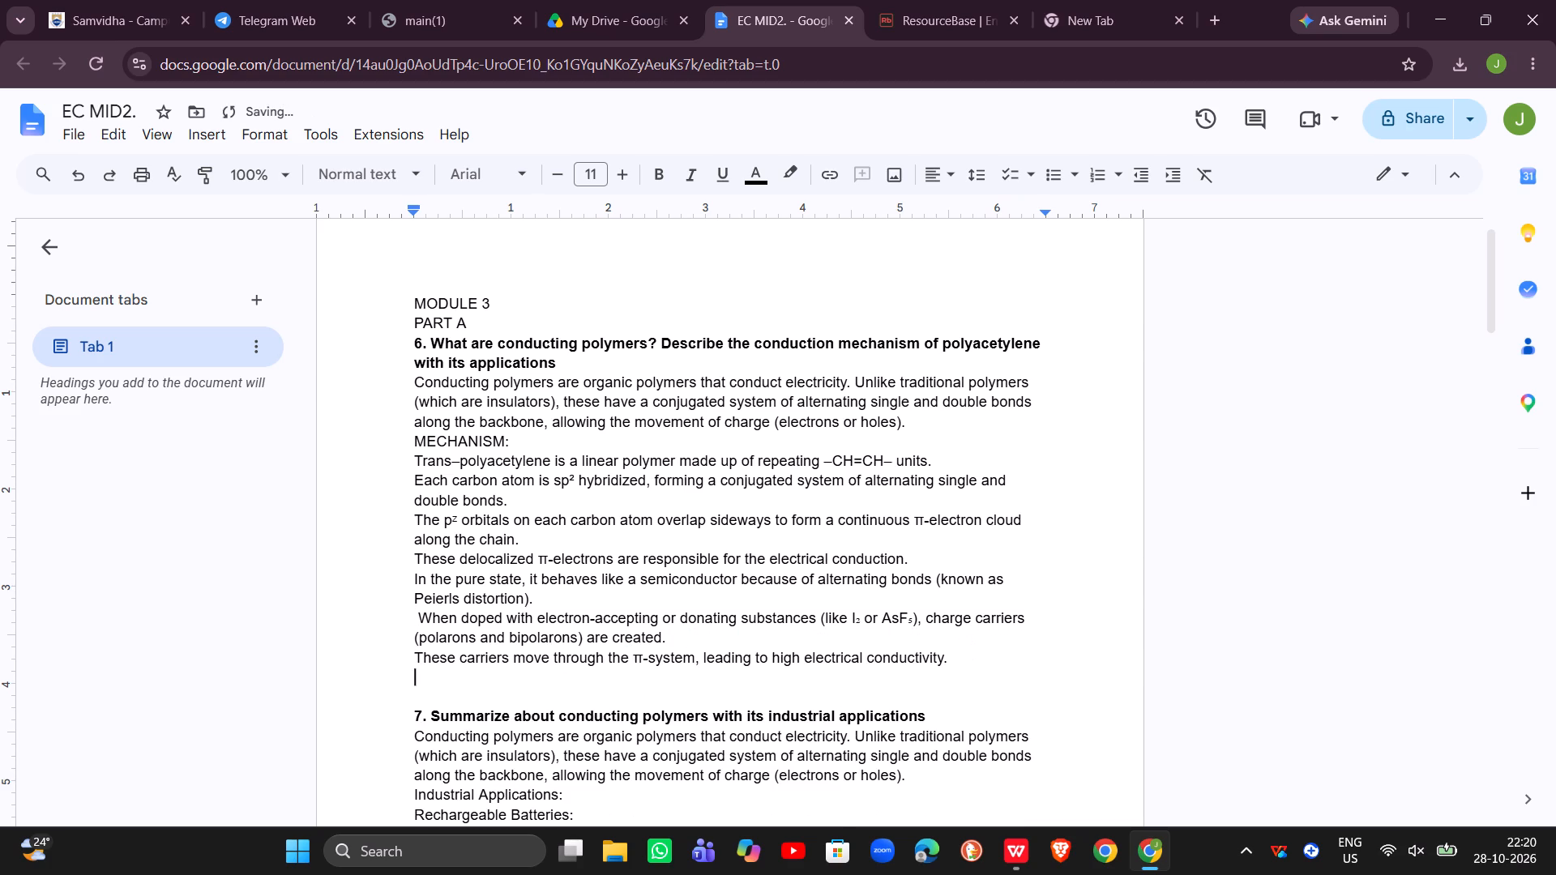
Switch to the conducting polymers presentation in WPS Office and look through the slides following slide 22 for further mechanism content.
{"action": "left_click", "coordinate": [1020, 858]}
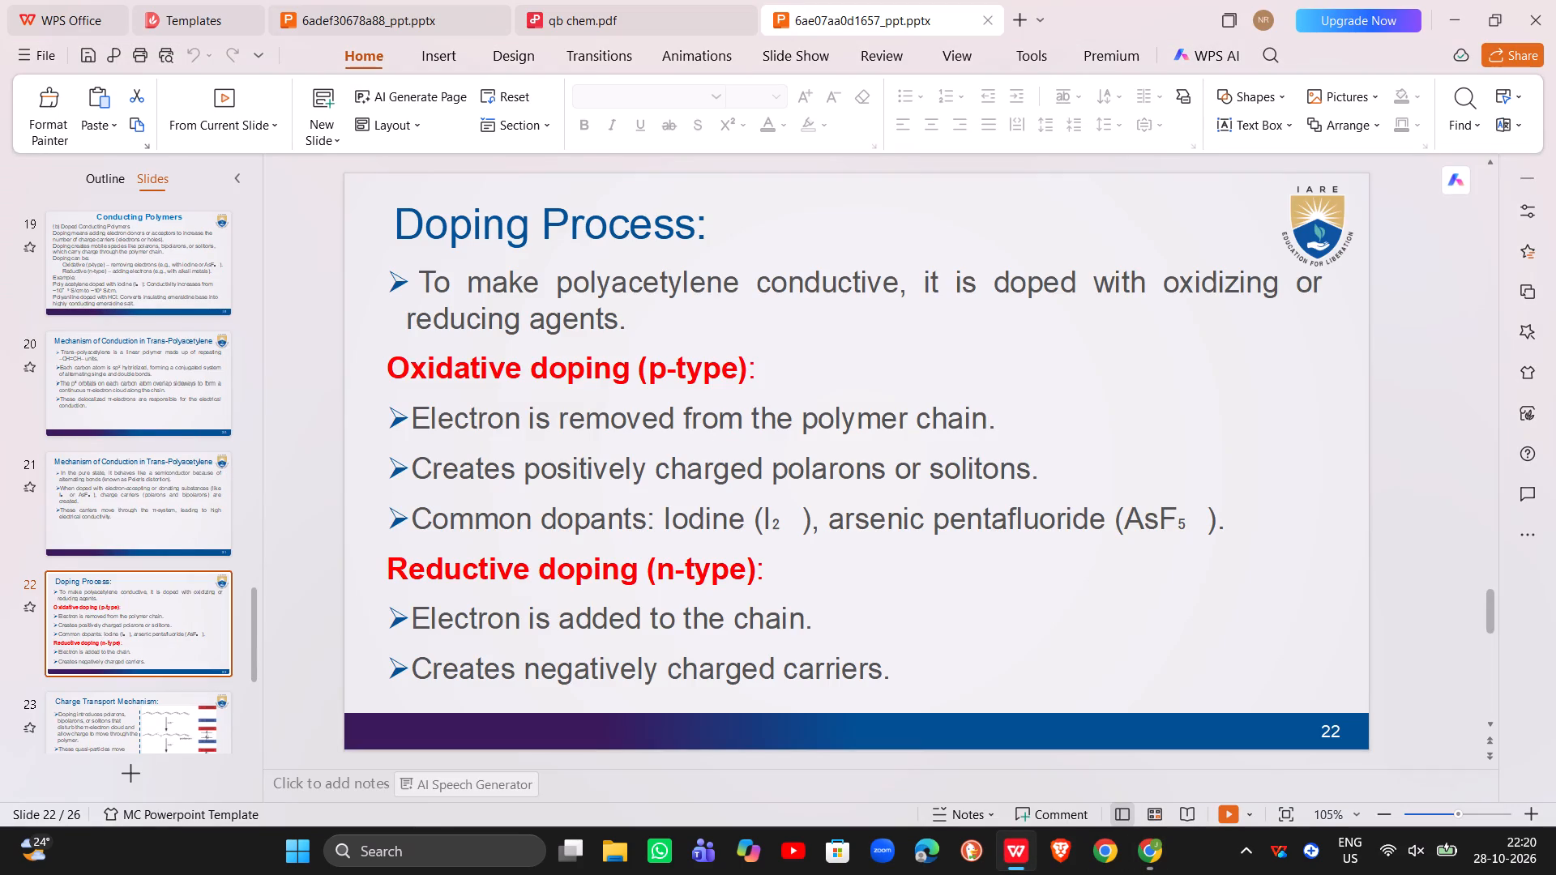
{"action": "key", "text": "Down"}
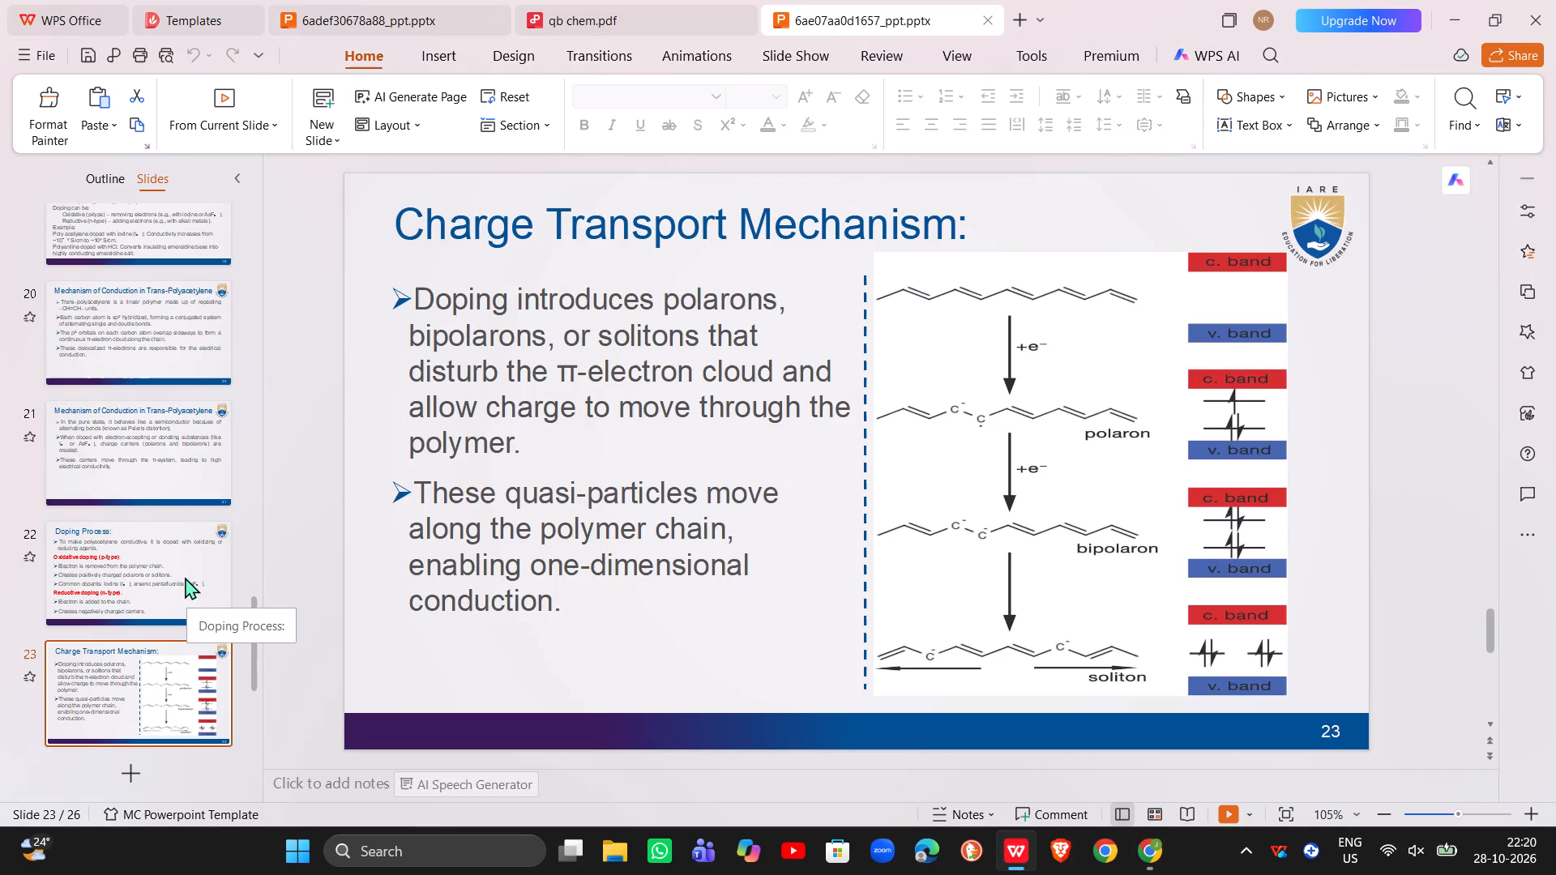
{"action": "key", "text": "Down"}
{"action": "key", "text": "Down"}
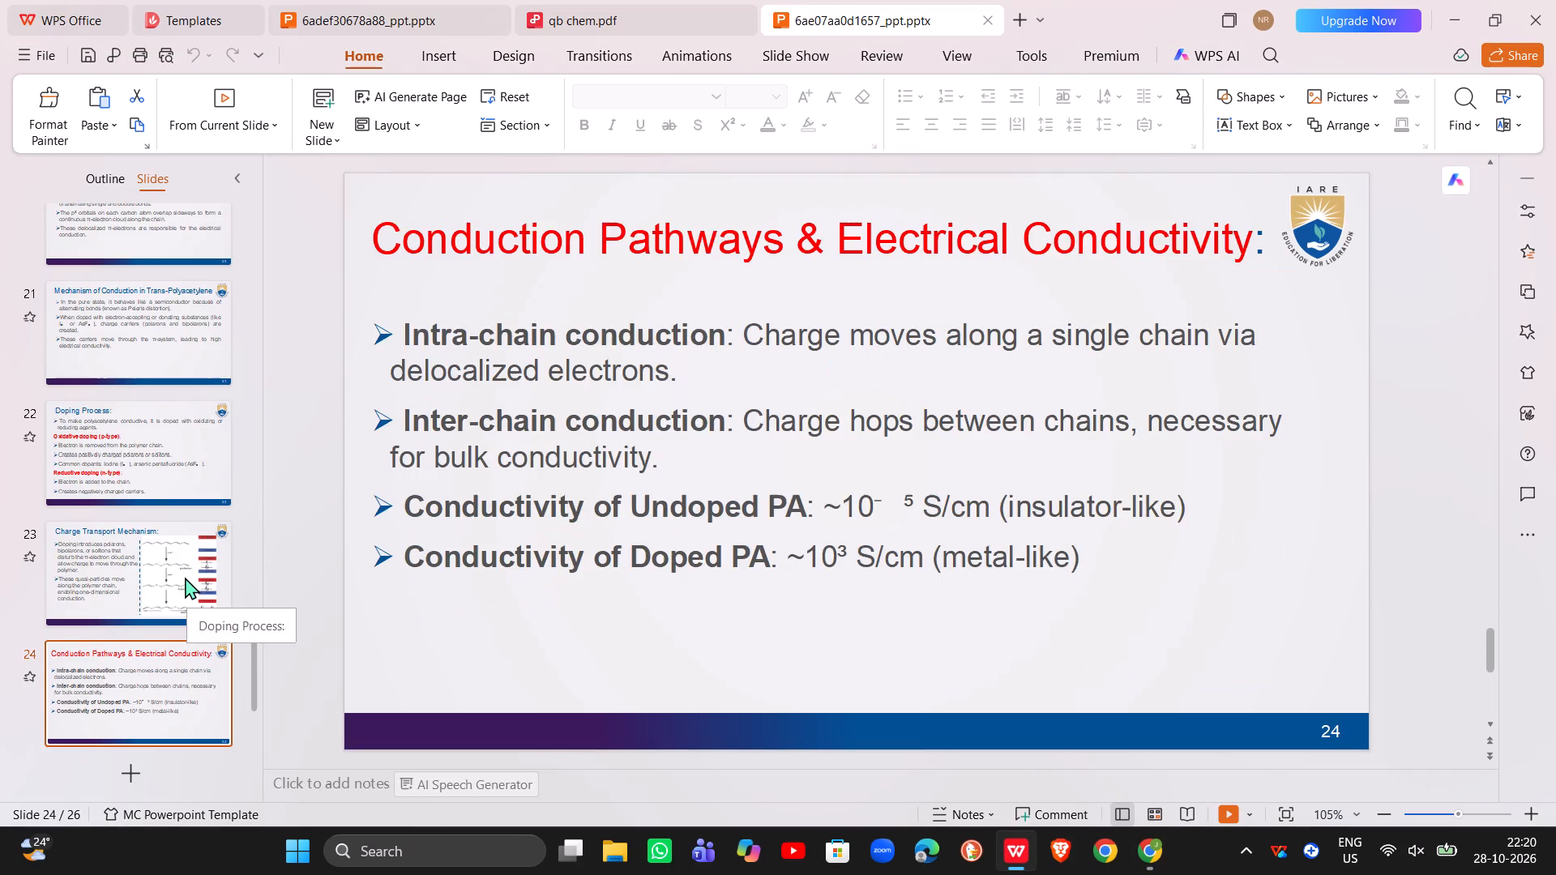
{"action": "key", "text": "Down"}
{"action": "key", "text": "Up"}
{"action": "key", "text": "Up"}
{"action": "key", "text": "Up"}
{"action": "key", "text": "Up"}
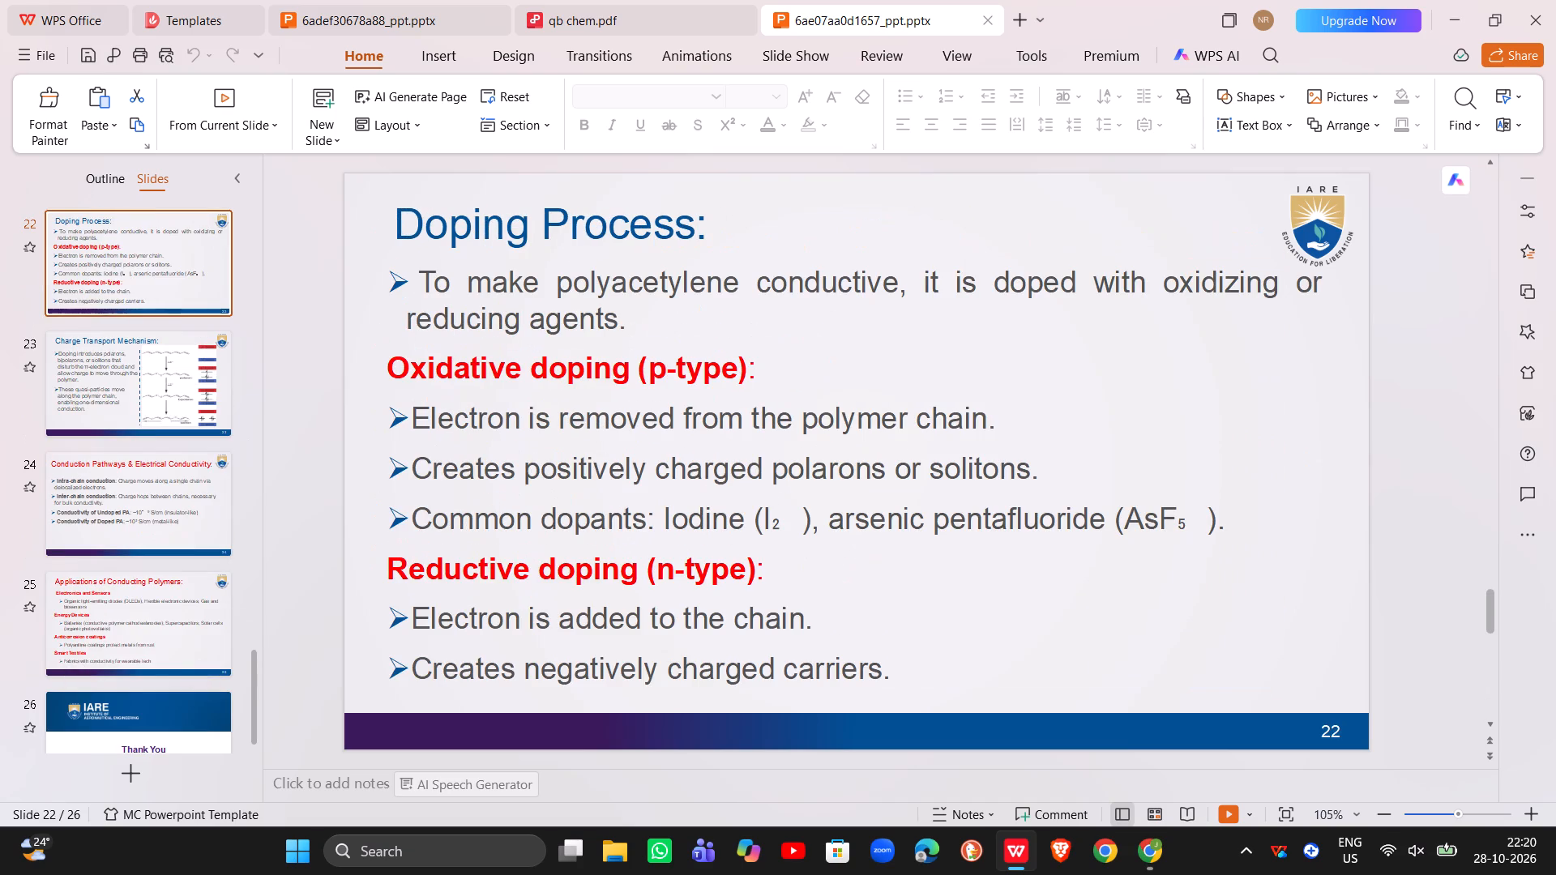
Copy the body text of the Doping Process slide, from "To make polyacetylene conductive" to "Creates negatively charged carriers.".
{"action": "left_click_drag", "start_coordinate": [400, 222], "coordinate": [831, 501]}
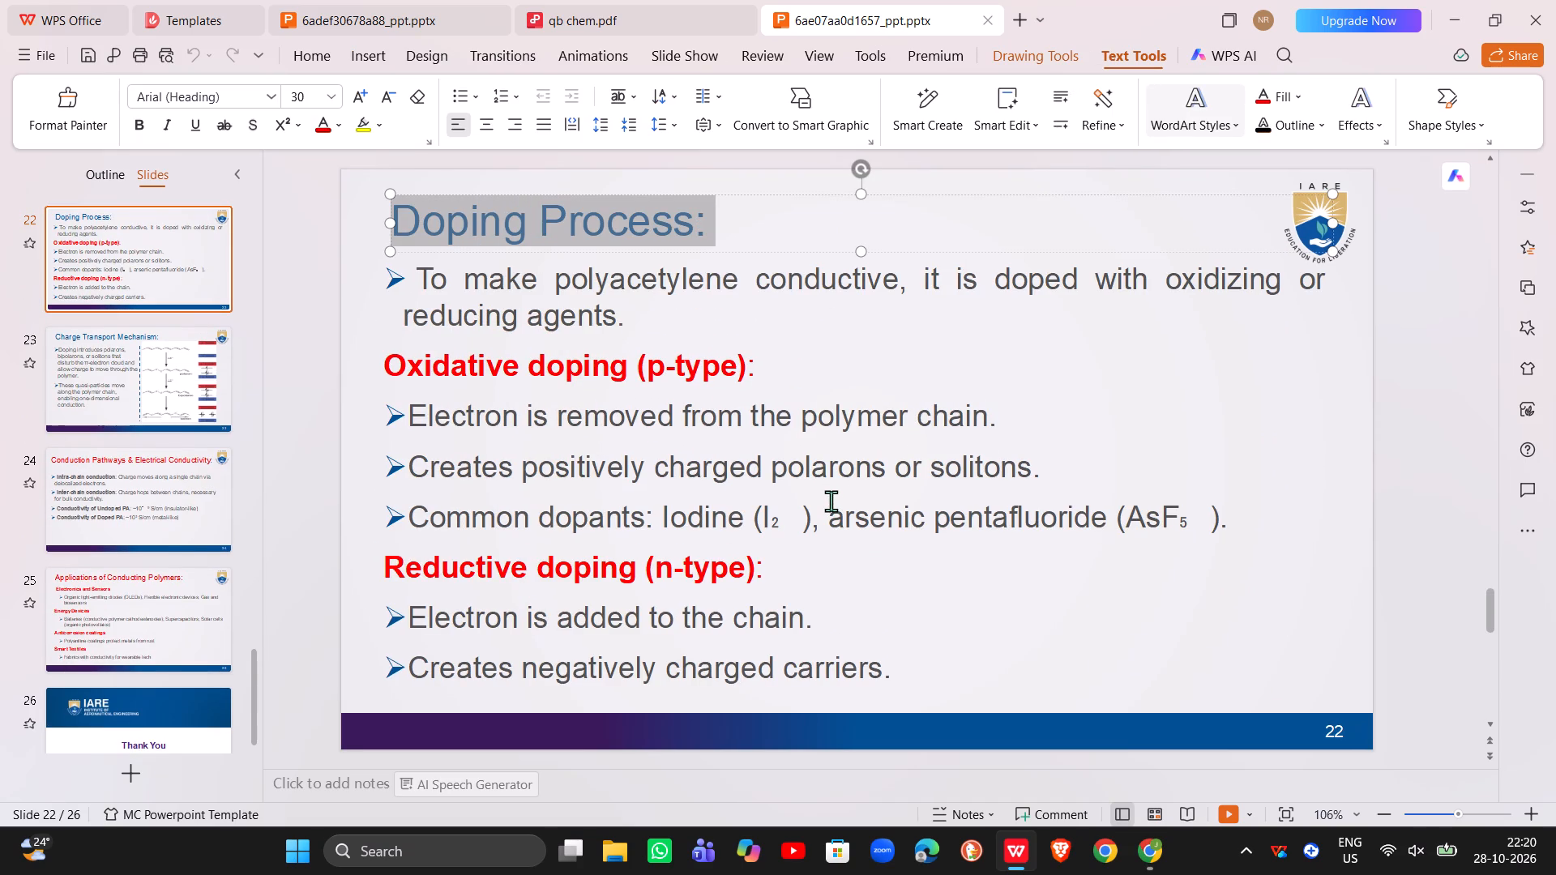
{"action": "left_click", "coordinate": [678, 536]}
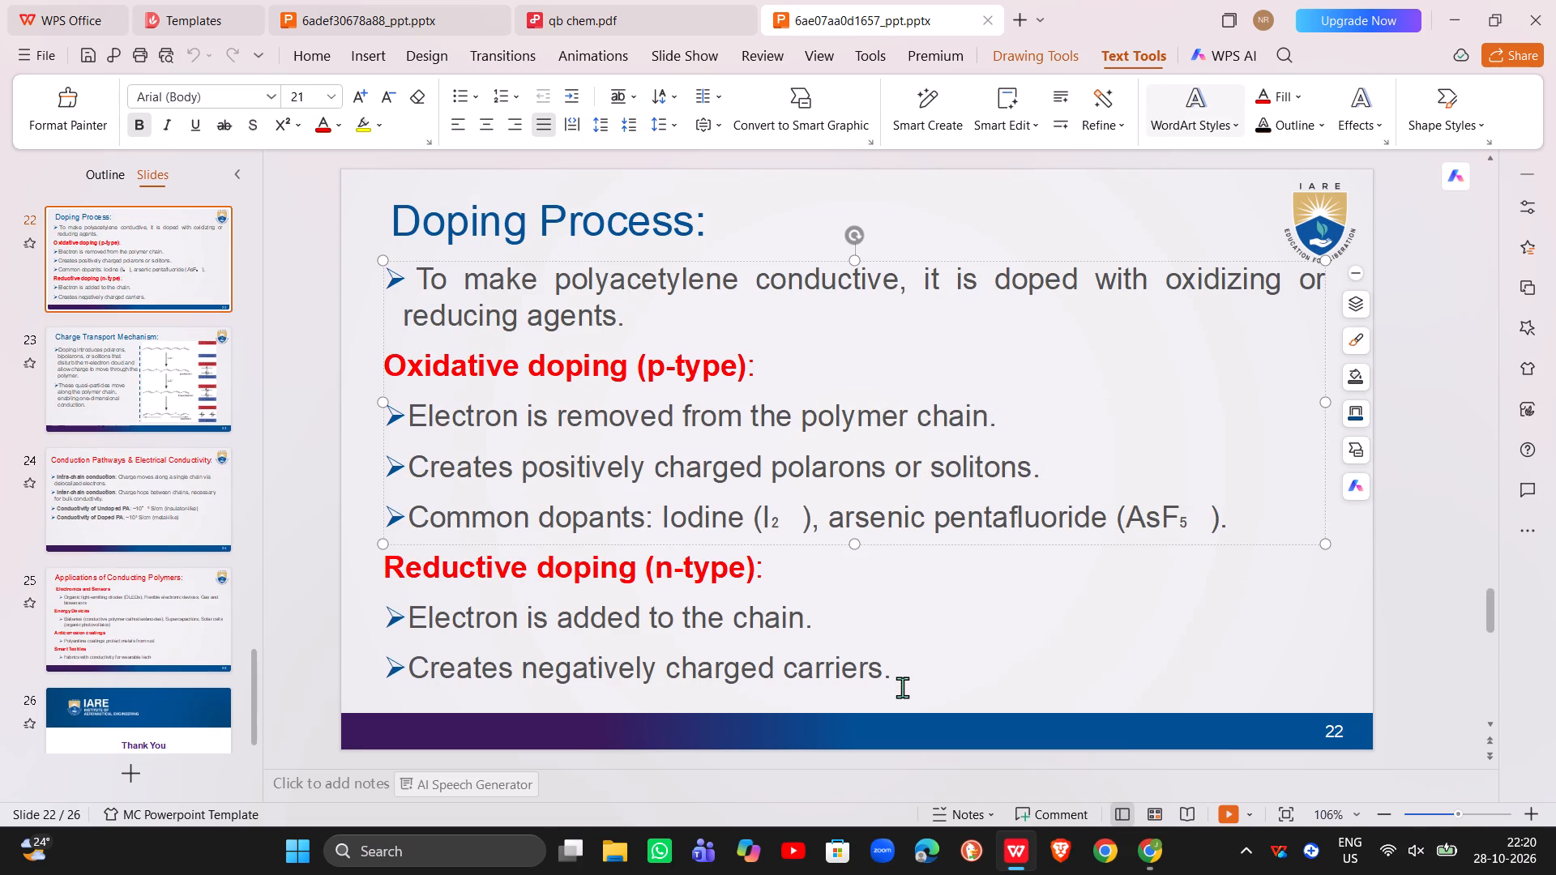
{"action": "left_click_drag", "start_coordinate": [901, 679], "coordinate": [410, 124]}
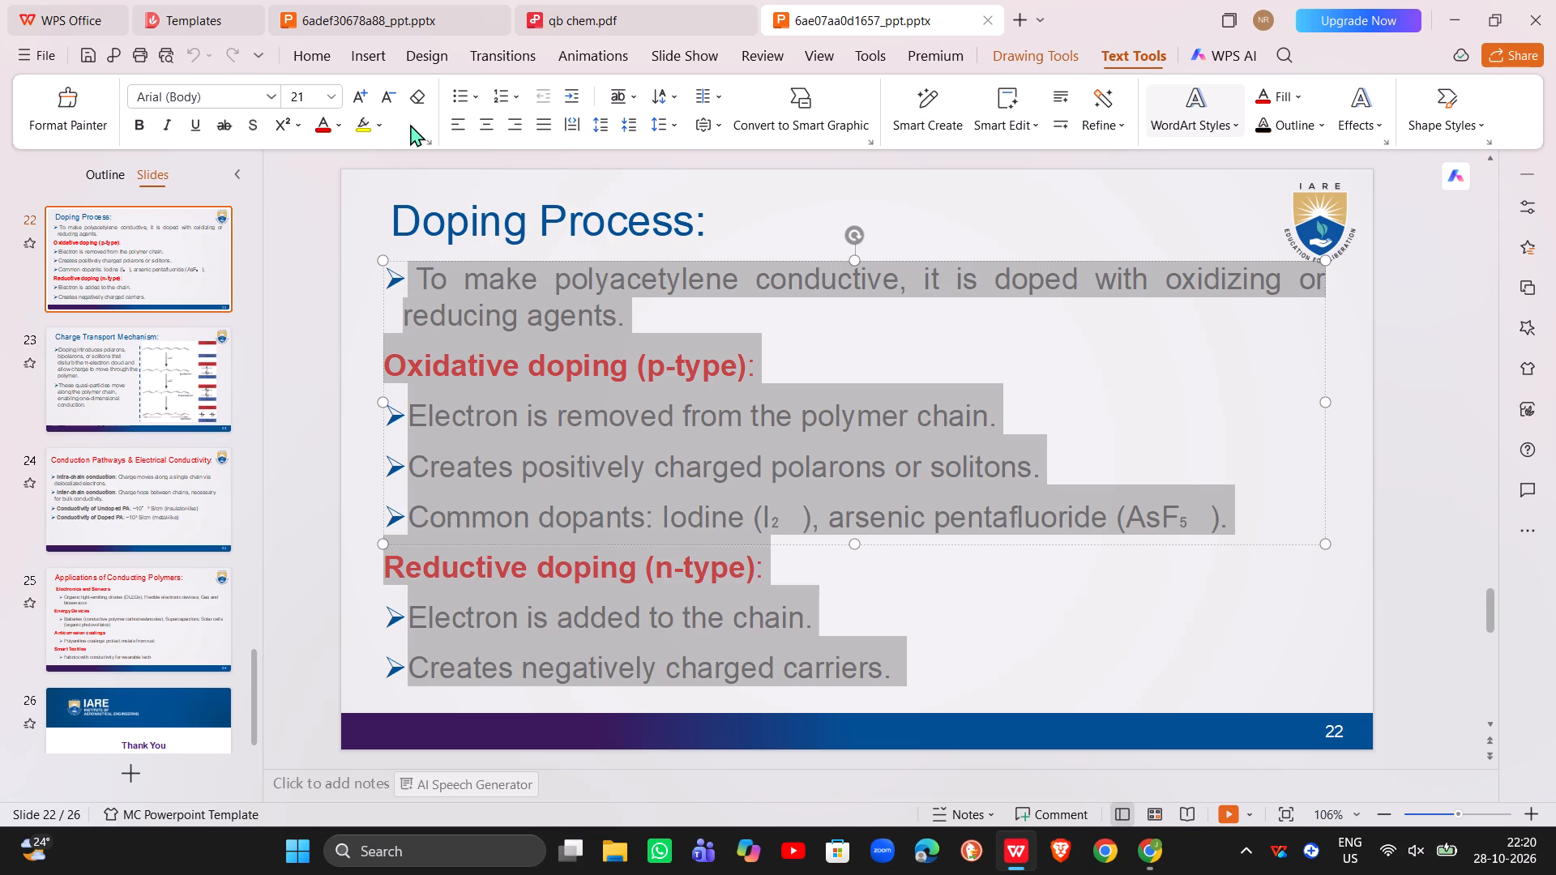
{"action": "key", "text": "ctrl+c"}
{"action": "key", "text": "ctrl+c"}
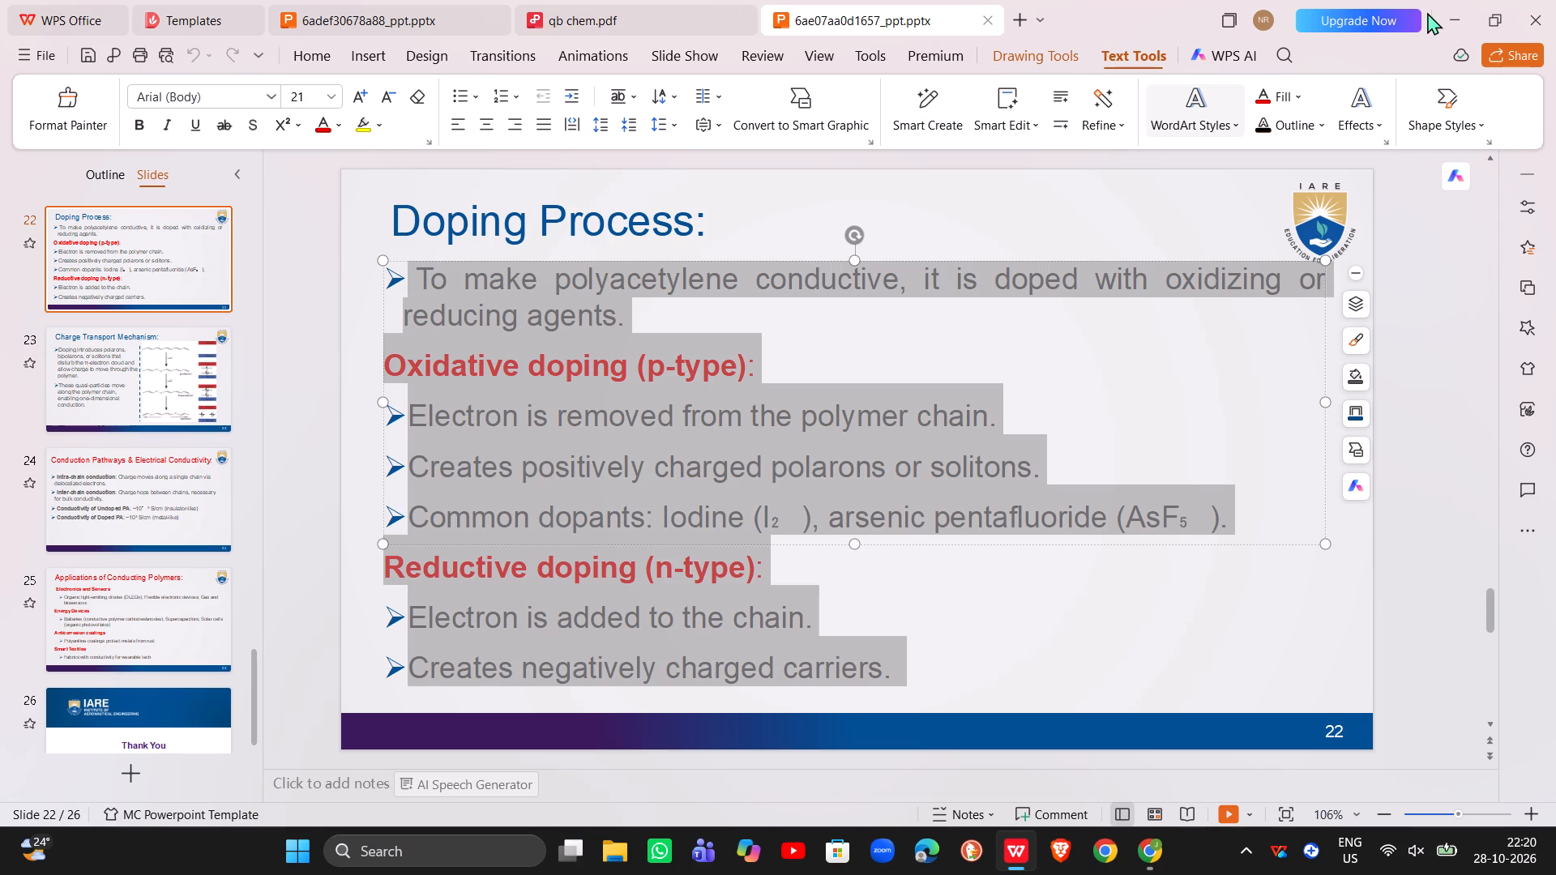
Switch to the EC MID2 document in Chrome and add the heading "DOPING PROCESS:" below the mechanism text, followed by a new line.
{"action": "left_click", "coordinate": [1458, 21]}
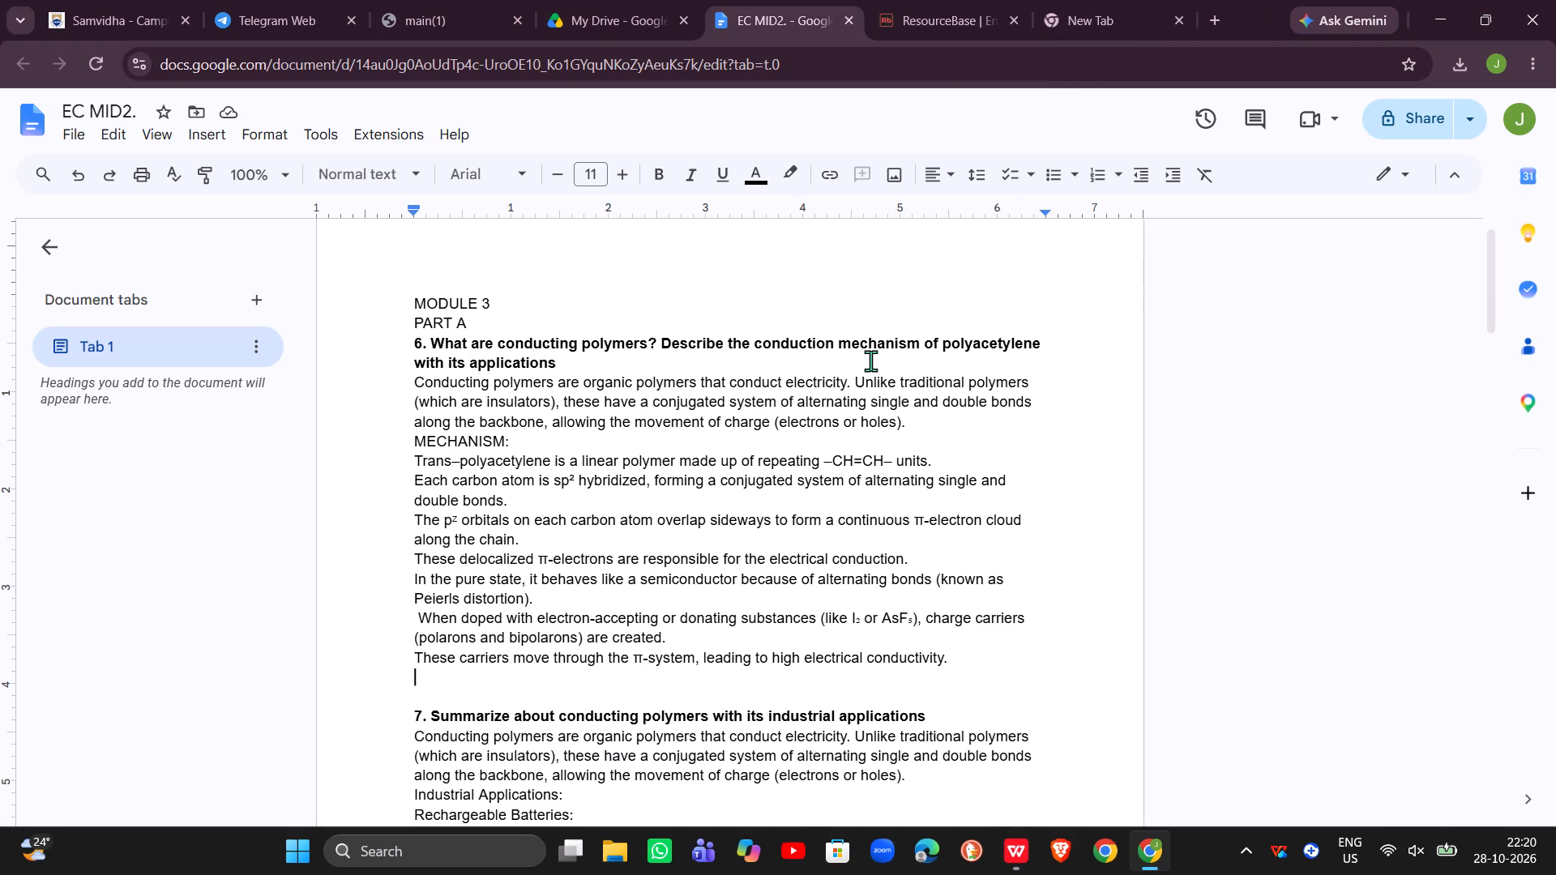
{"action": "type", "text": "DO"}
{"action": "type", "text": "PING PROCESS:"}
{"action": "key", "text": "Return"}
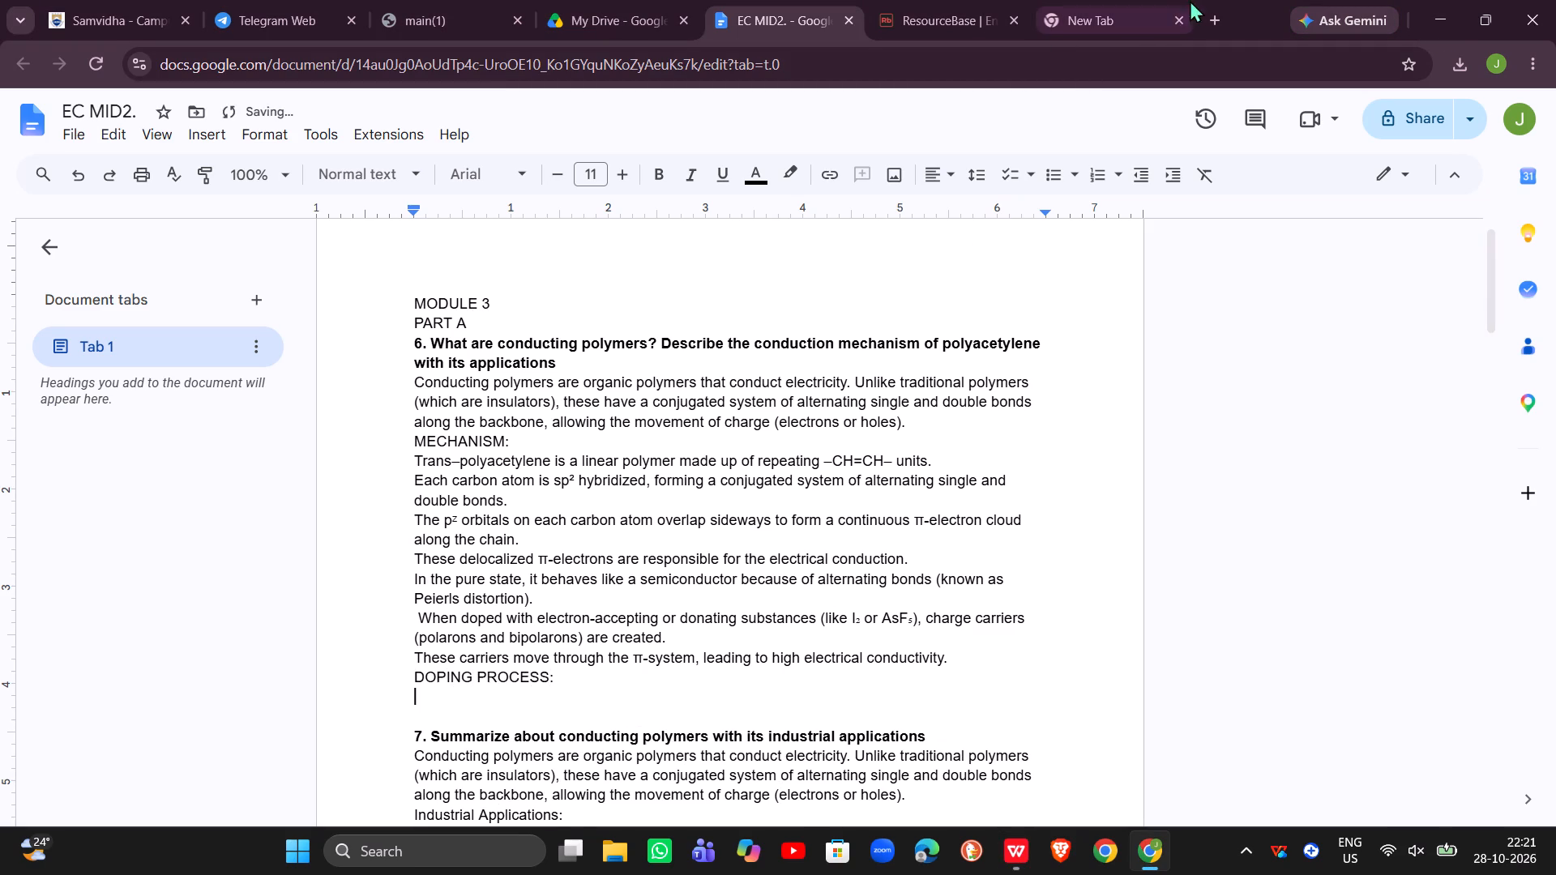
Paste the copied doping text into the empty browser tab's address bar to turn it into one plain line.
{"action": "left_click", "coordinate": [1153, 0]}
{"action": "key", "text": "BackSpace"}
{"action": "key", "text": "ctrl+v"}
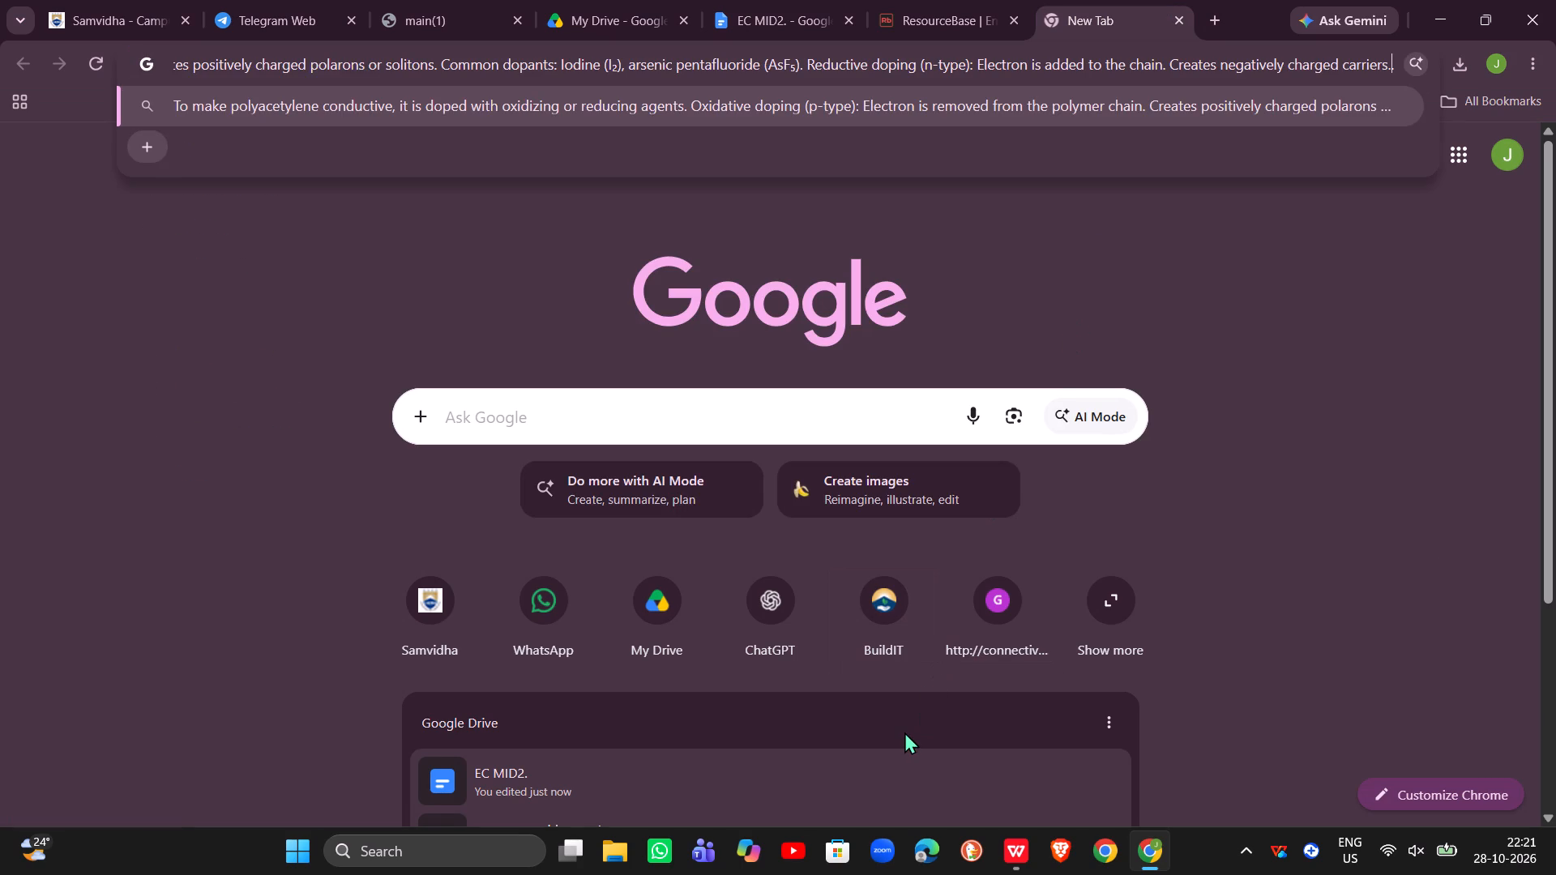
{"action": "key", "text": "BackSpace"}
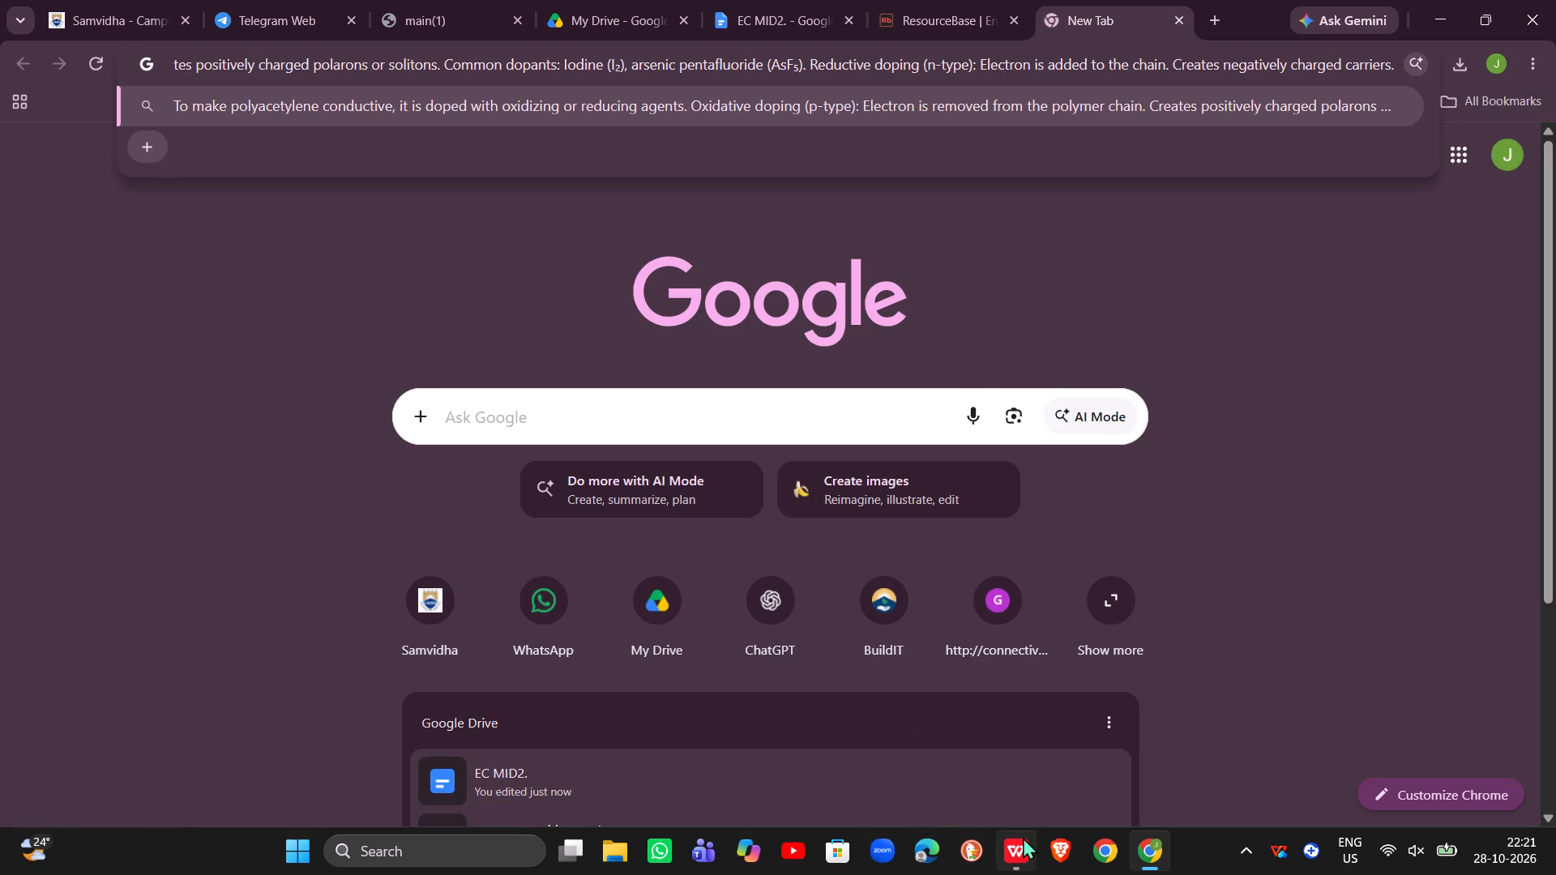
Switch to the conducting polymers presentation in WPS Office and look over slides 22 and 23.
{"action": "left_click", "coordinate": [1023, 837]}
{"action": "left_click", "coordinate": [714, 519]}
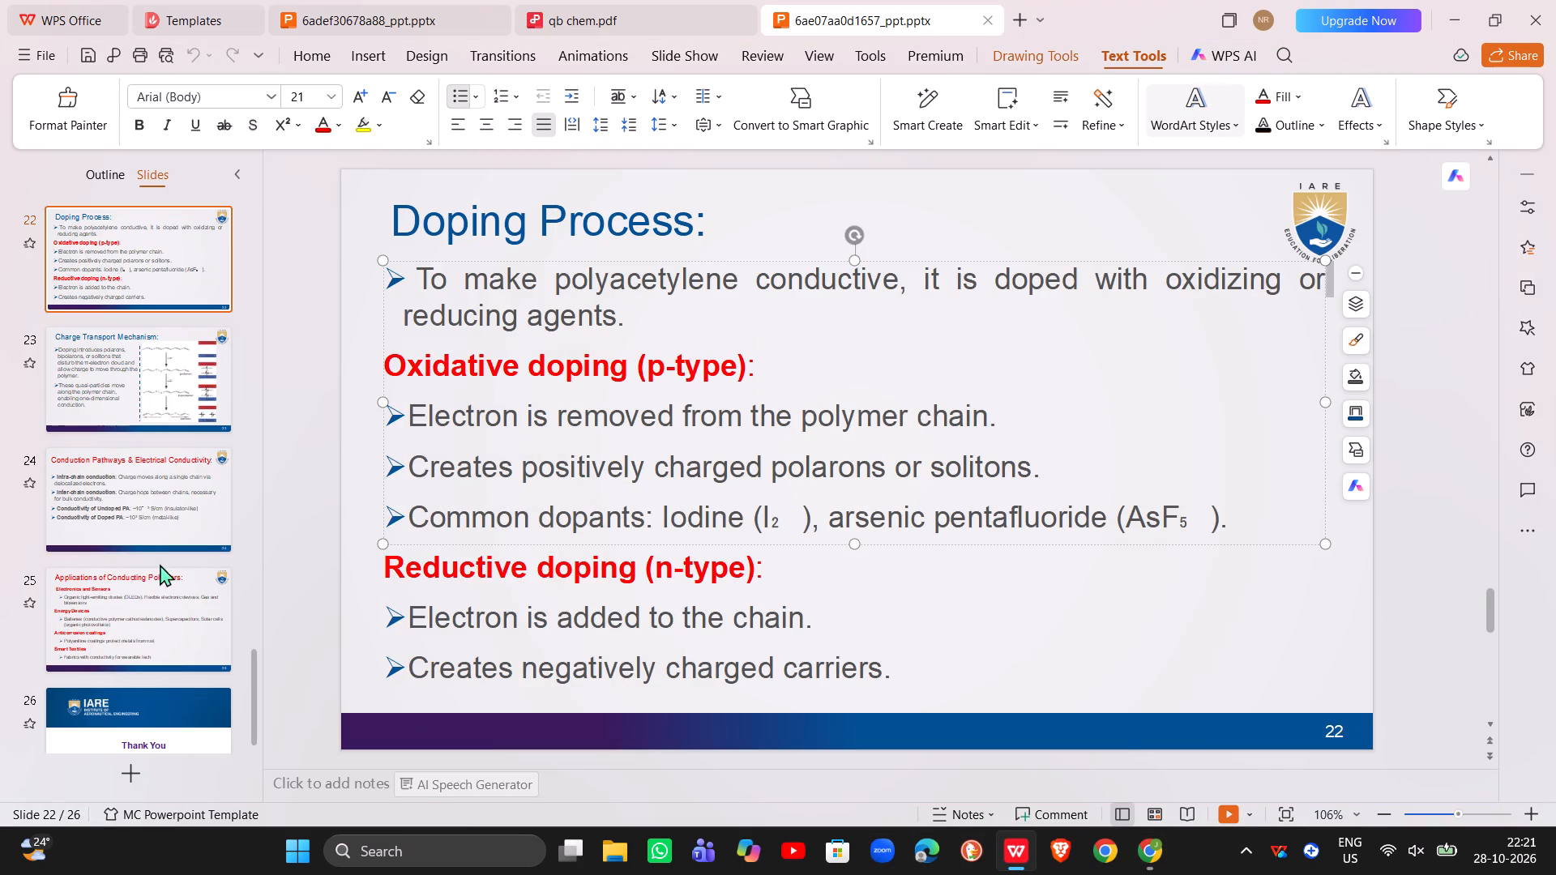
{"action": "left_click", "coordinate": [95, 383]}
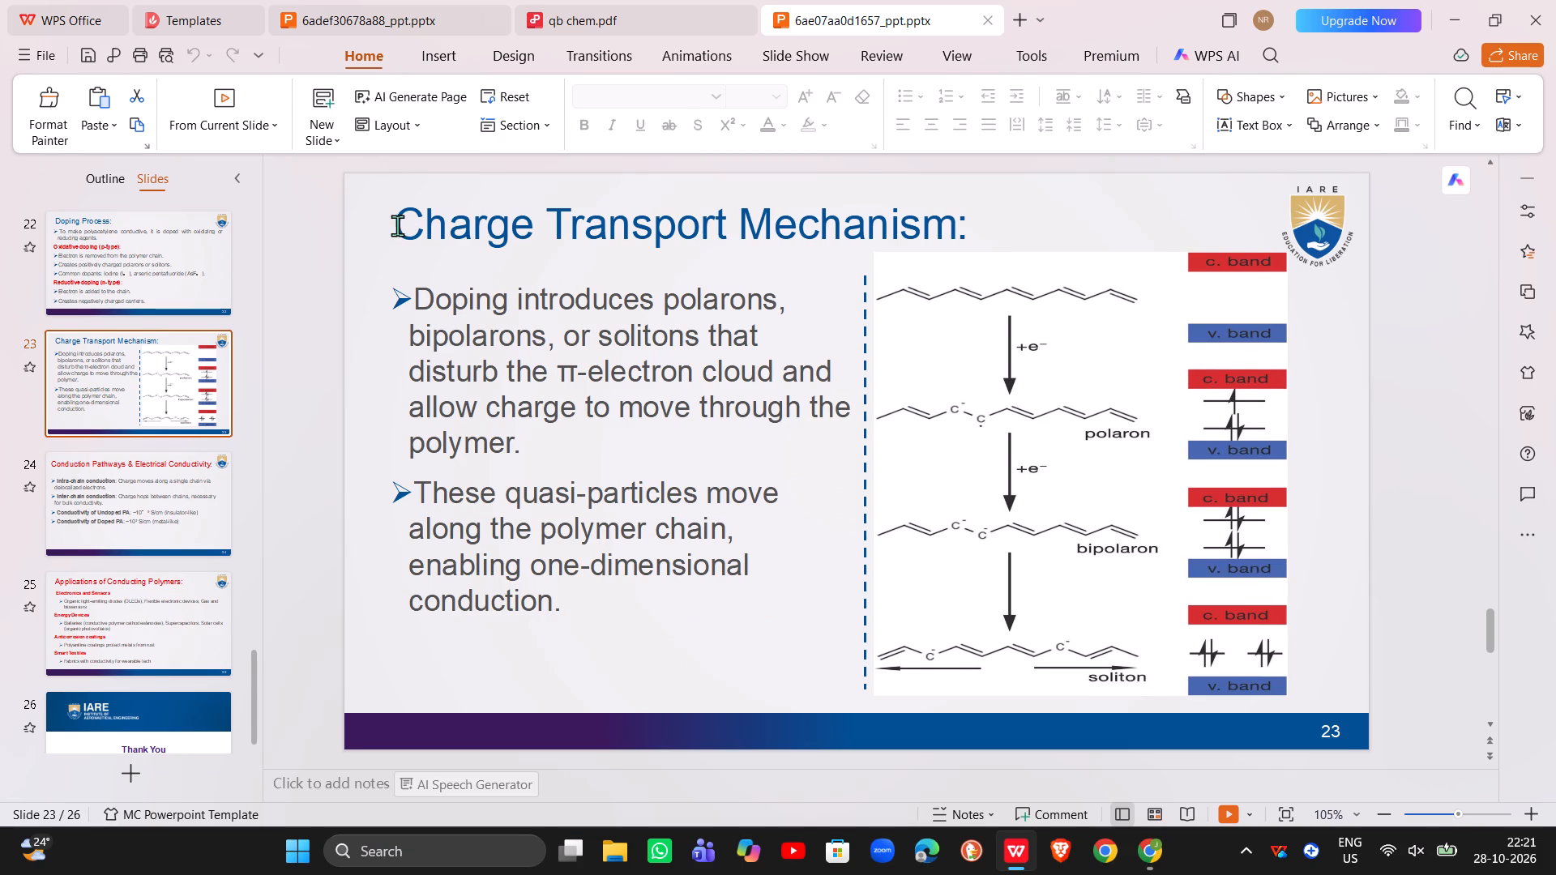
{"action": "left_click", "coordinate": [397, 225]}
{"action": "left_click", "coordinate": [205, 240]}
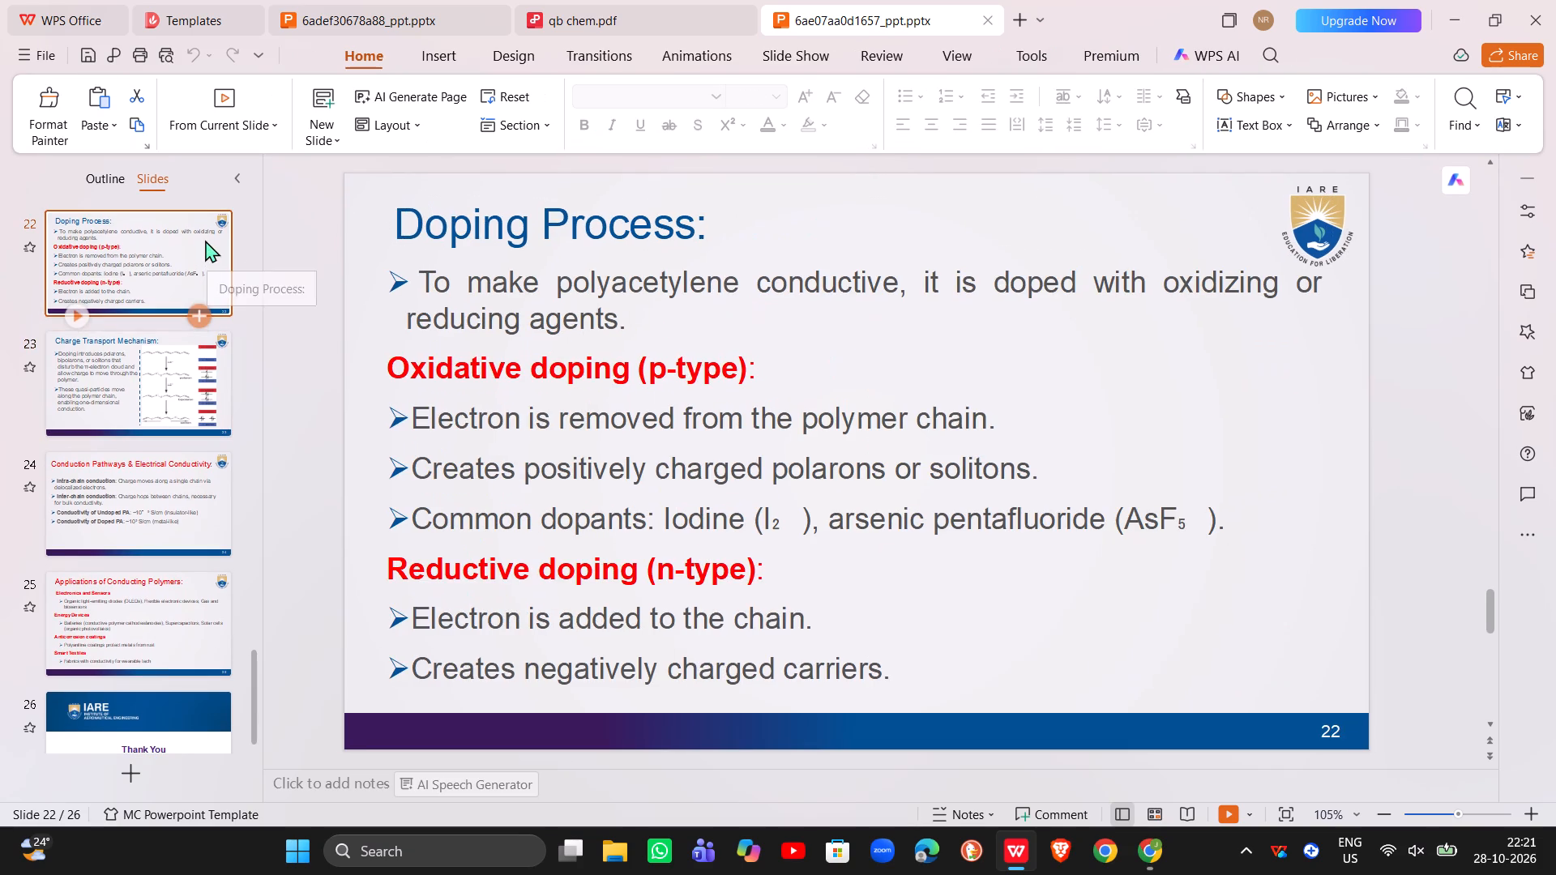
{"action": "key", "text": "Down"}
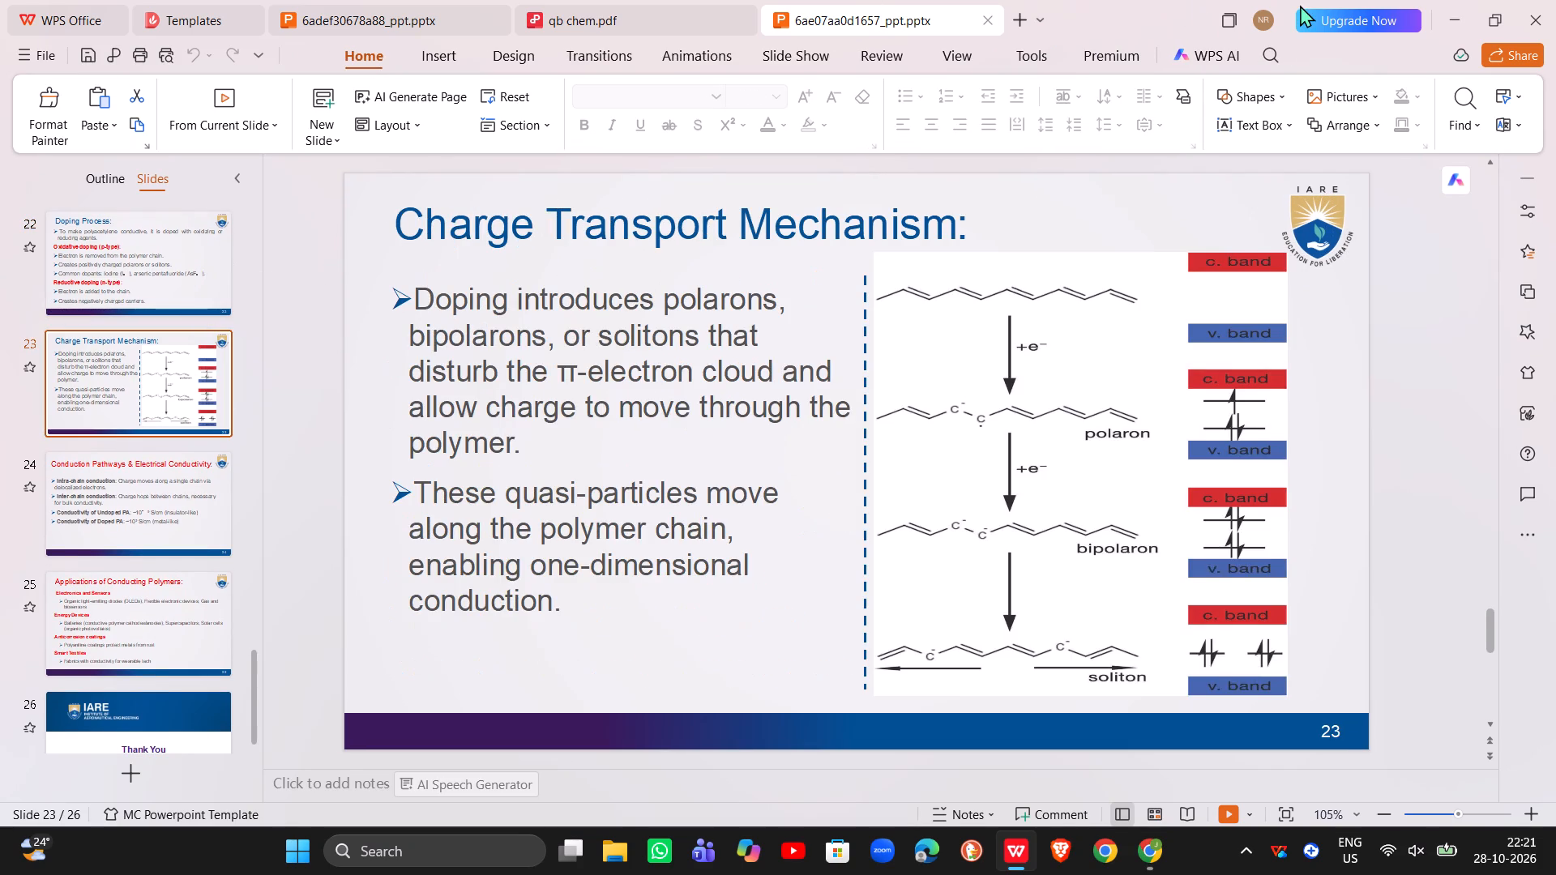
{"action": "left_click", "coordinate": [1456, 5]}
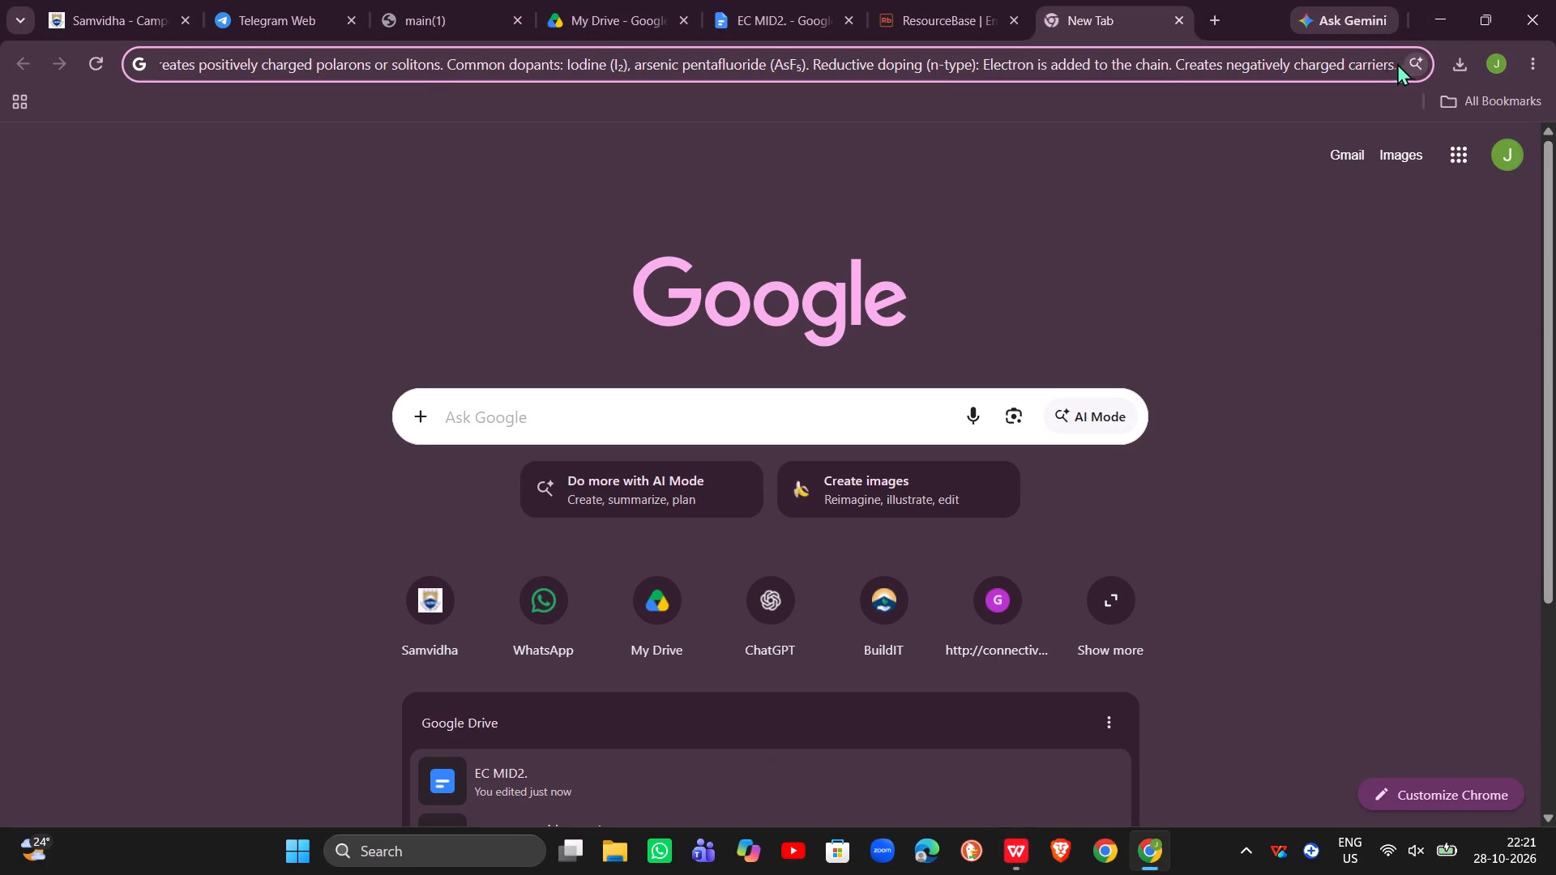
Back in Chrome, copy the plain doping text from the address bar and paste it below "DOPING PROCESS:" in the EC MID2 document.
{"action": "left_click_drag", "start_coordinate": [1391, 65], "coordinate": [179, 164]}
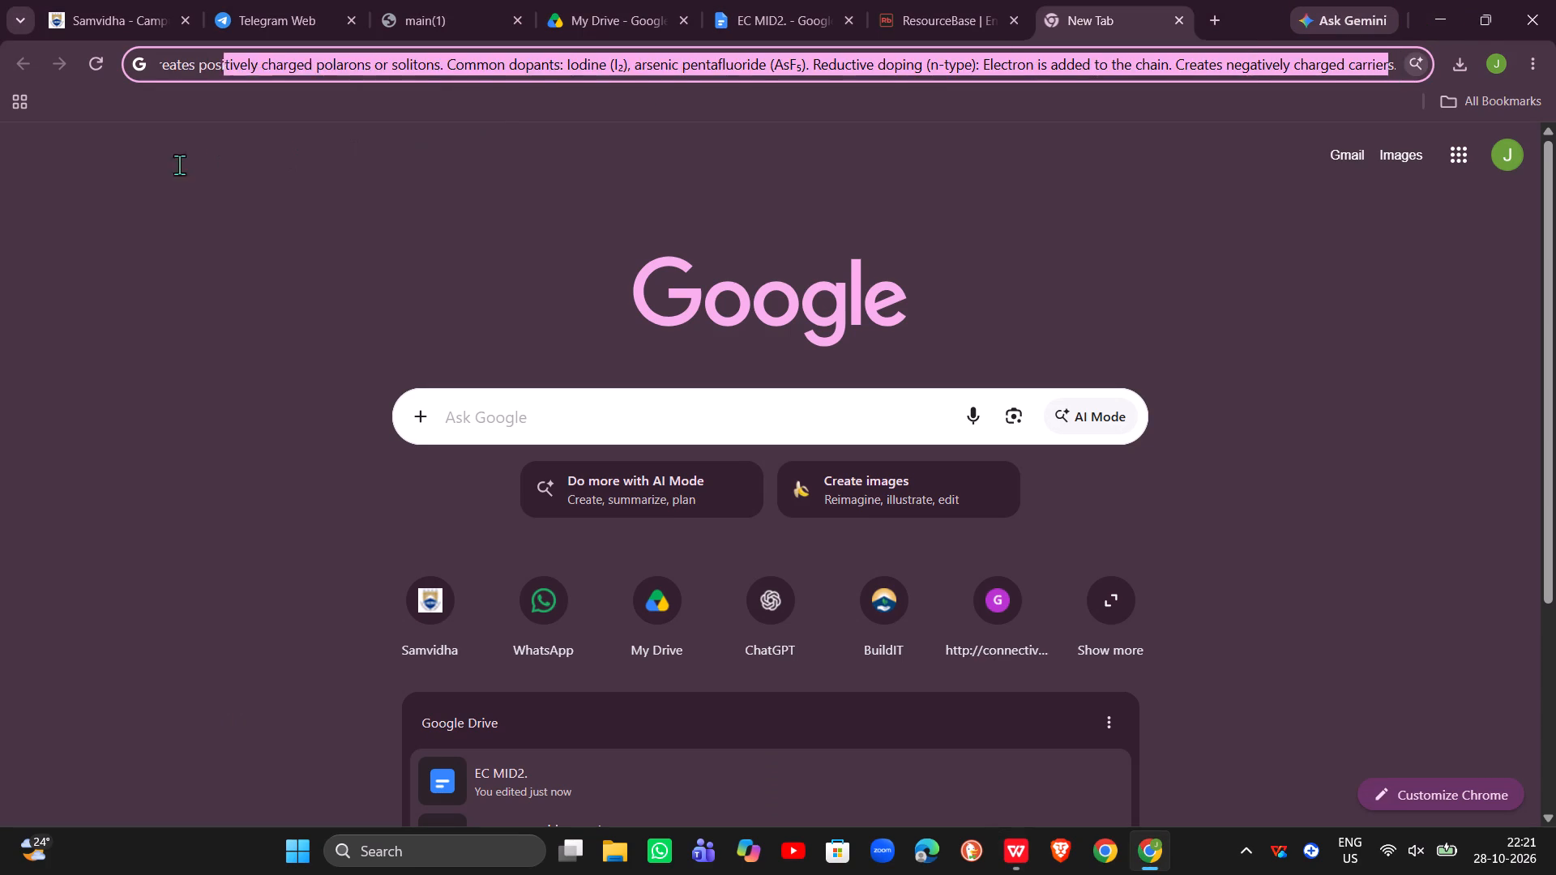
{"action": "left_click_drag", "start_coordinate": [179, 164], "coordinate": [139, 173]}
{"action": "key", "text": "ctrl+c"}
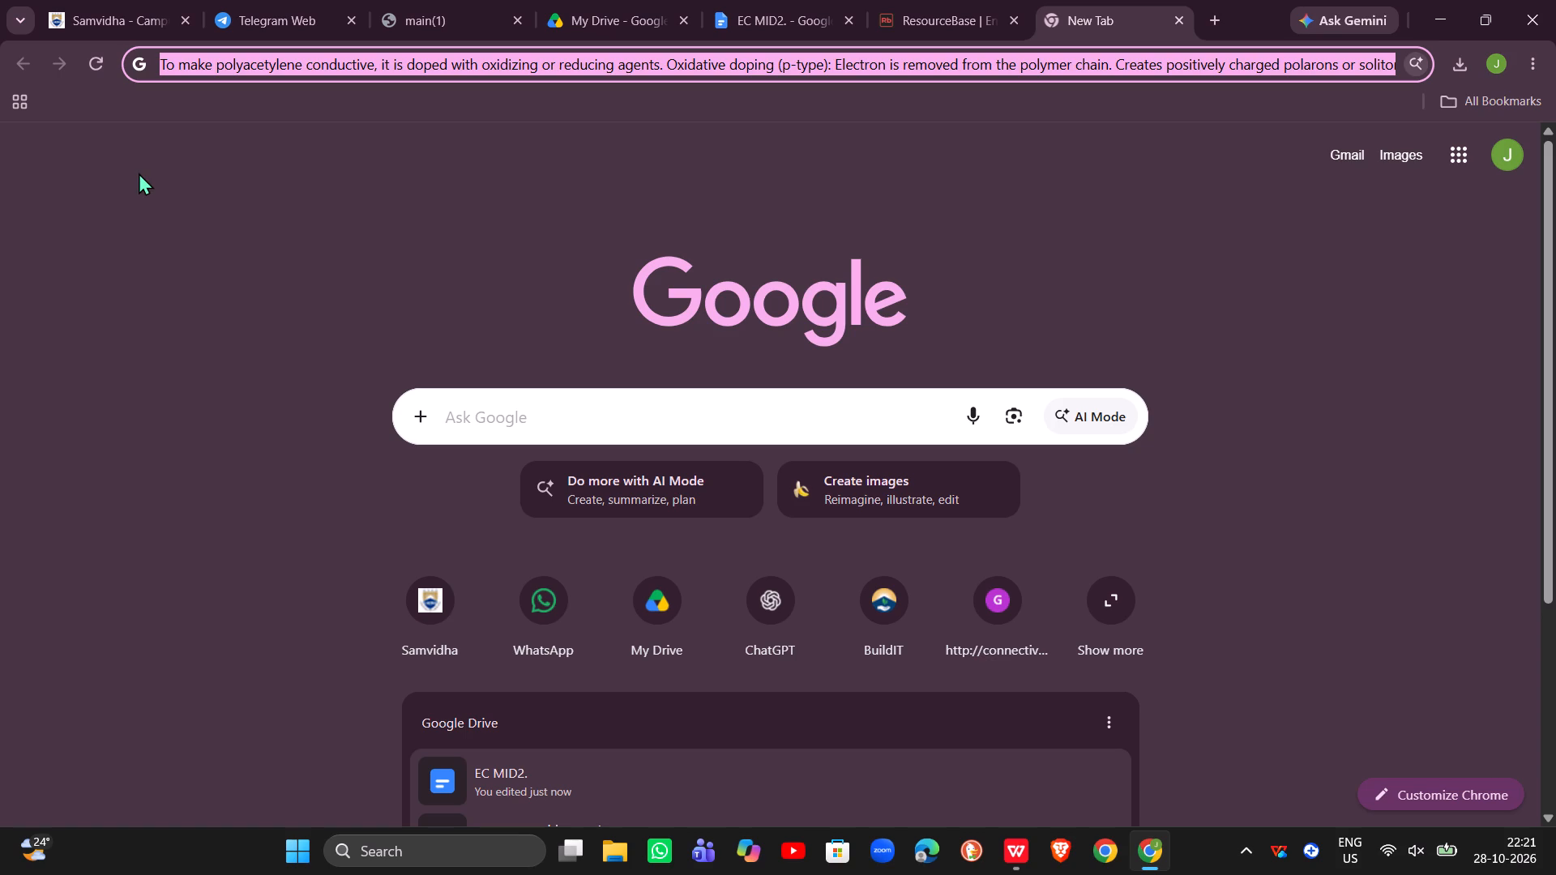
{"action": "key", "text": "ctrl+c"}
{"action": "left_click", "coordinate": [612, 0]}
{"action": "left_click", "coordinate": [755, 0]}
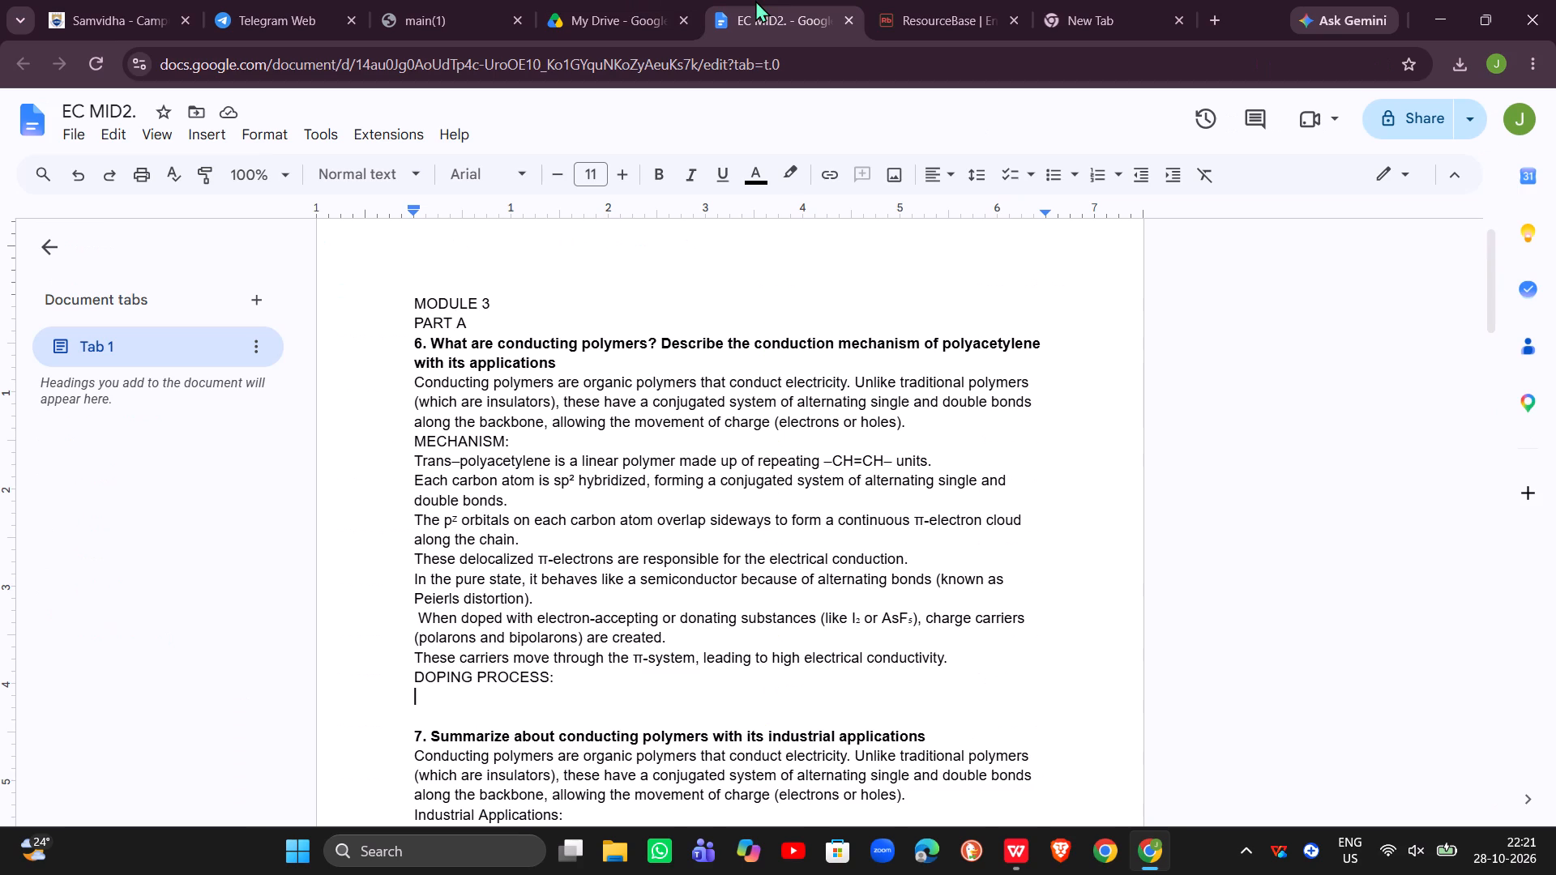
{"action": "key", "text": "ctrl+v"}
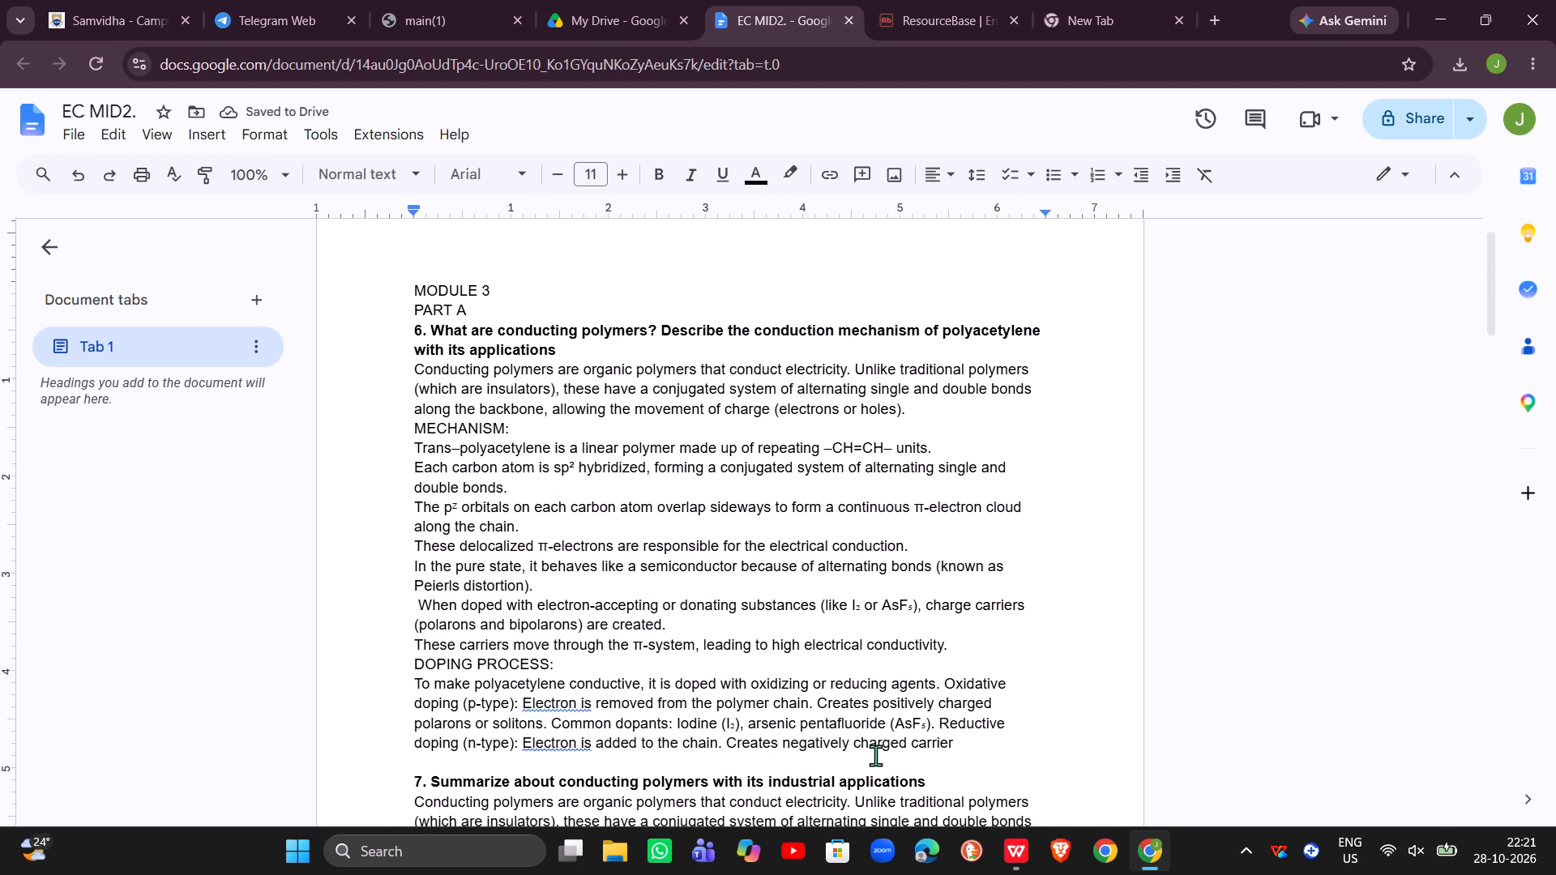
Complete the last word of the doping text as "carriers." and start a new line at "Oxidative doping (p-type)".
{"action": "type", "text": "S."}
{"action": "key", "text": "BackSpace"}
{"action": "key", "text": "BackSpace"}
{"action": "type", "text": "s."}
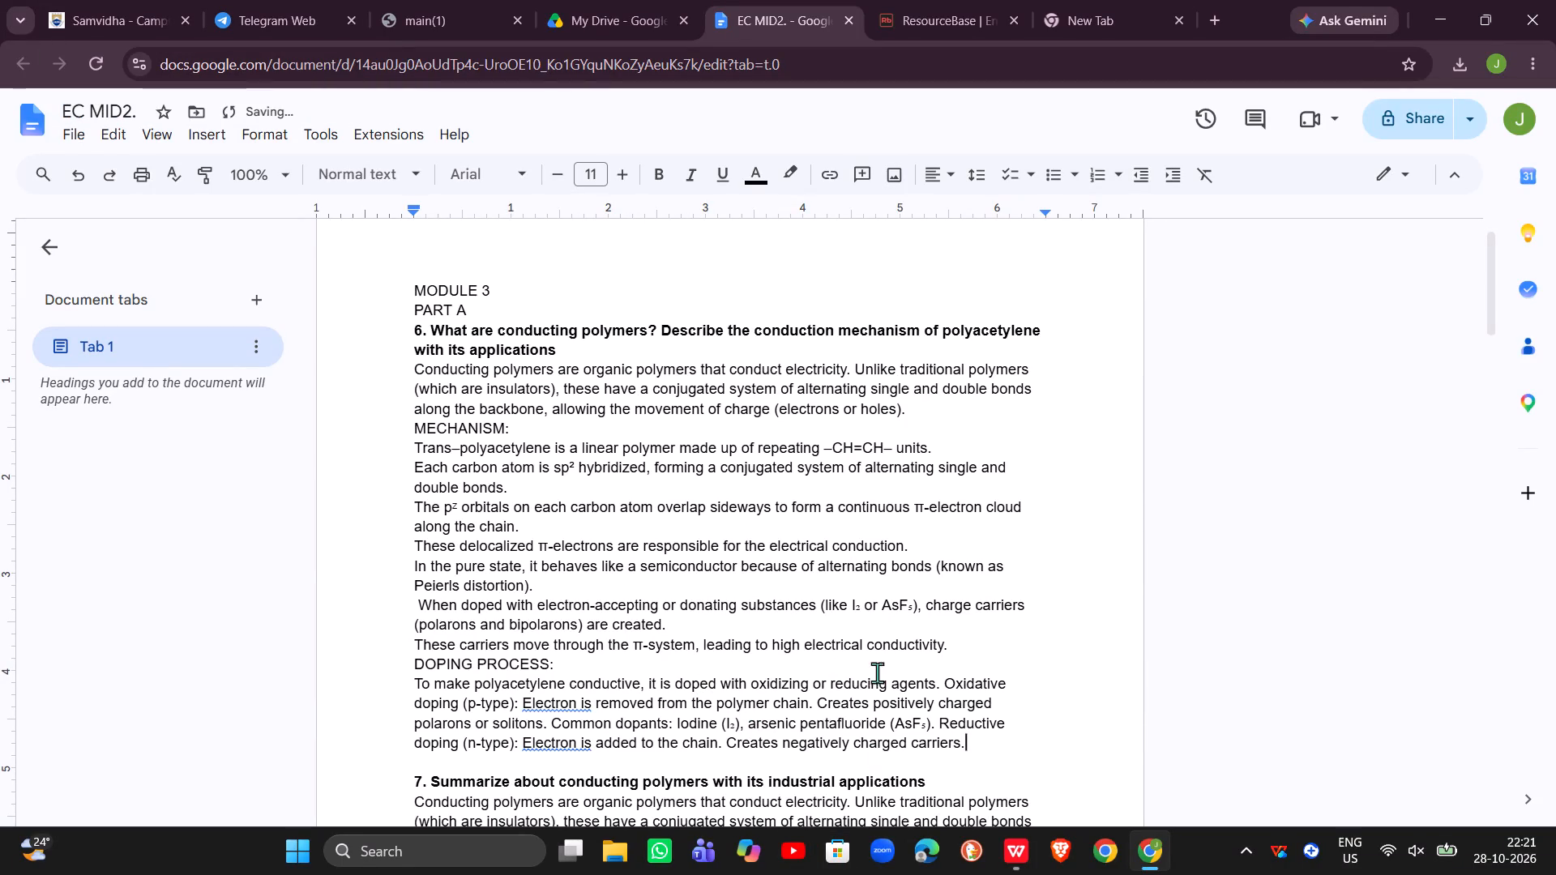
{"action": "left_click", "coordinate": [943, 684]}
{"action": "key", "text": "Return"}
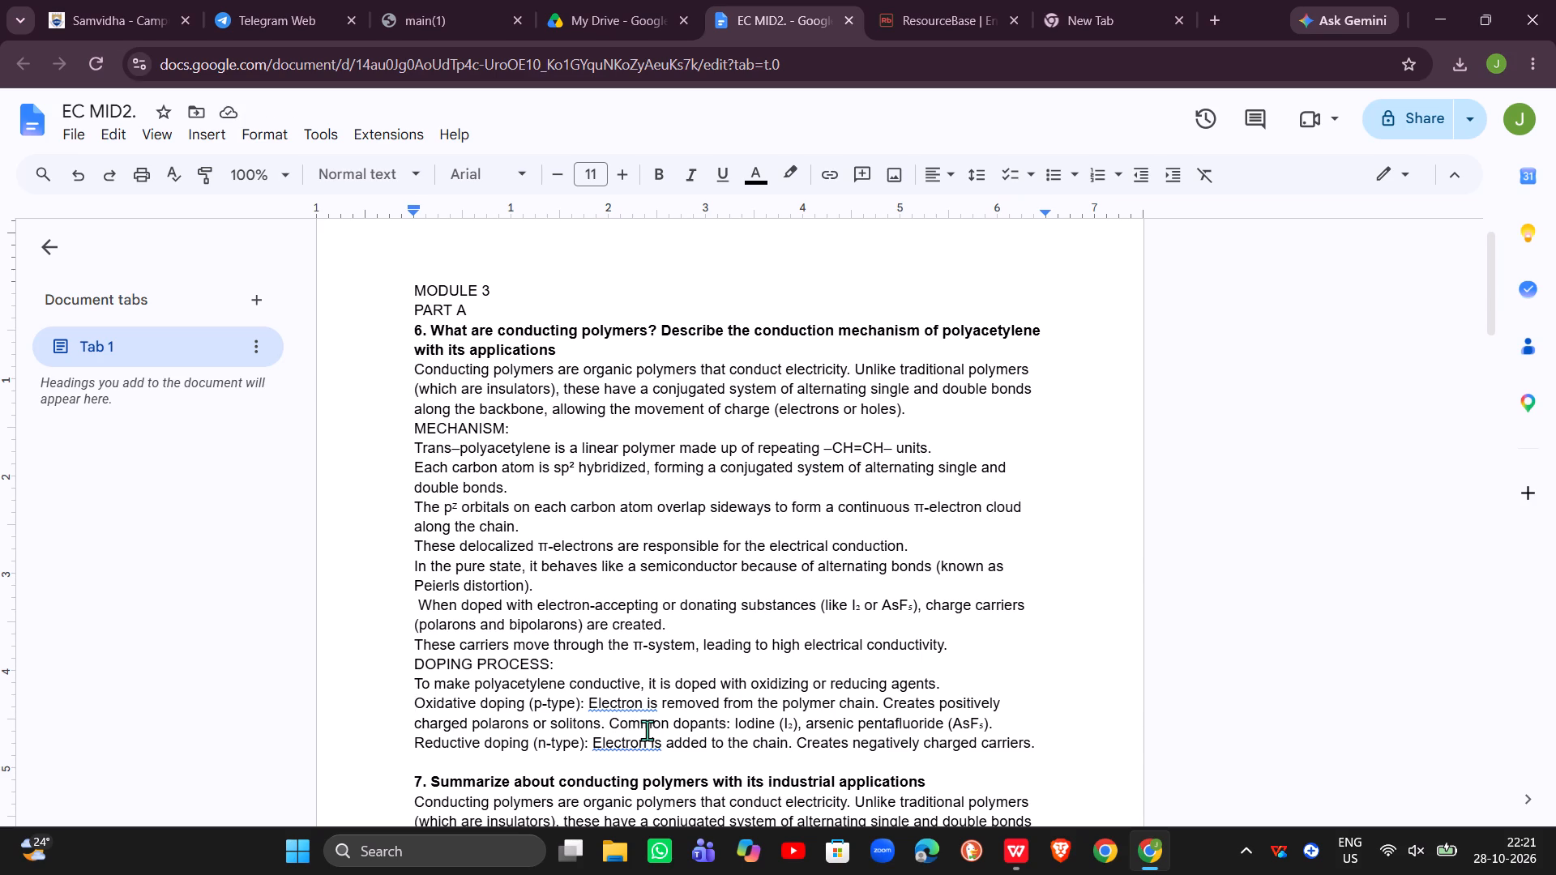
Check the doping section in the document, return to the WPS Office presentation and examine slides 22 to 24 for further content.
{"action": "scroll", "coordinate": [701, 763], "scroll_direction": "down", "scroll_amount": 1}
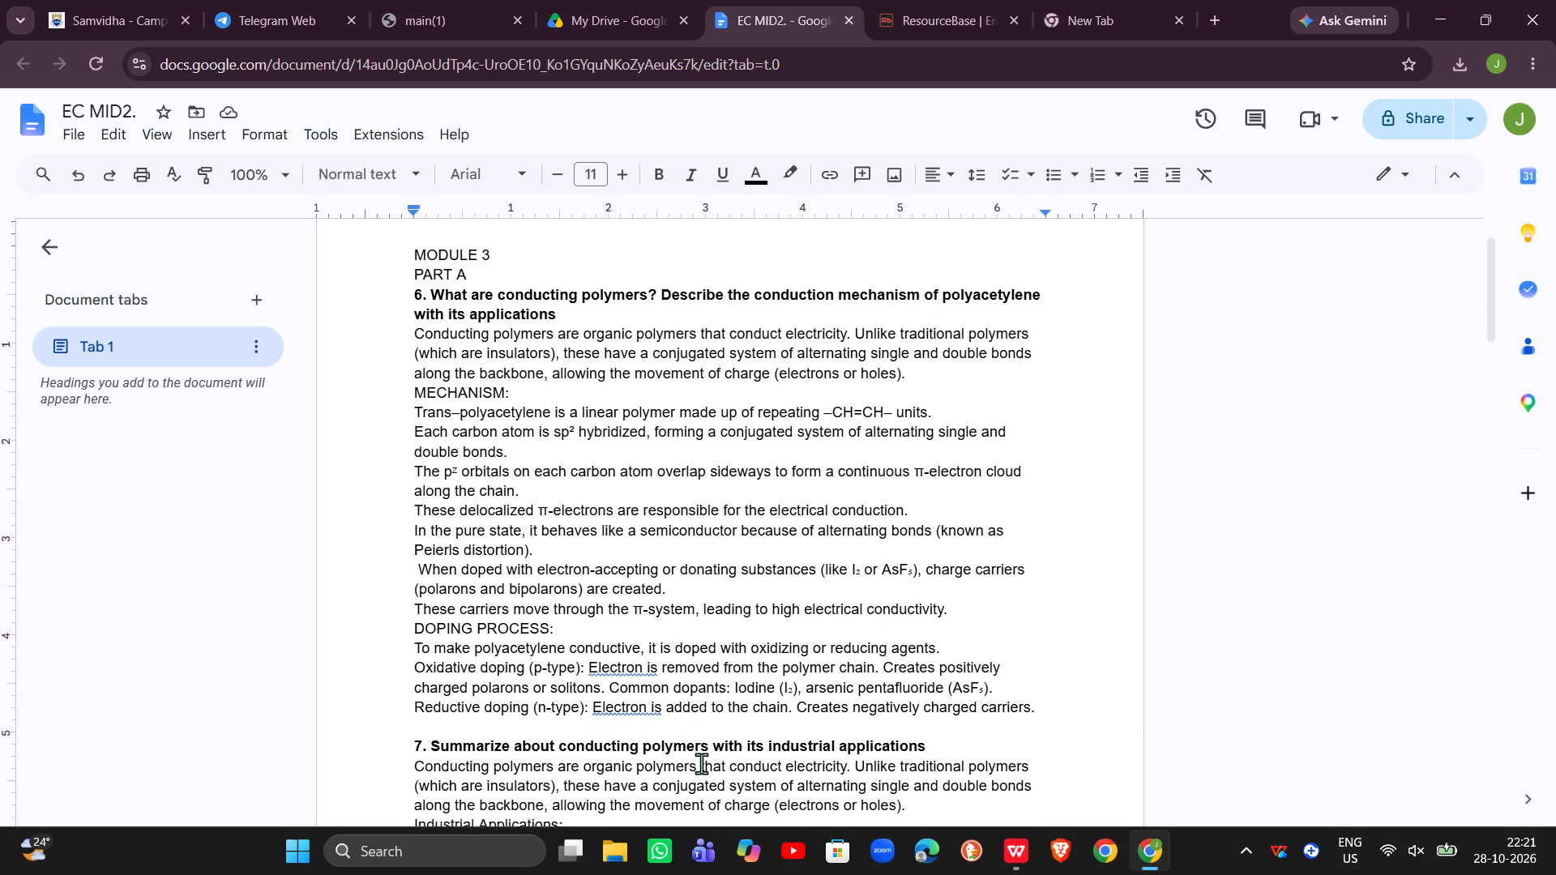
{"action": "scroll", "coordinate": [701, 763], "scroll_direction": "down", "scroll_amount": 1}
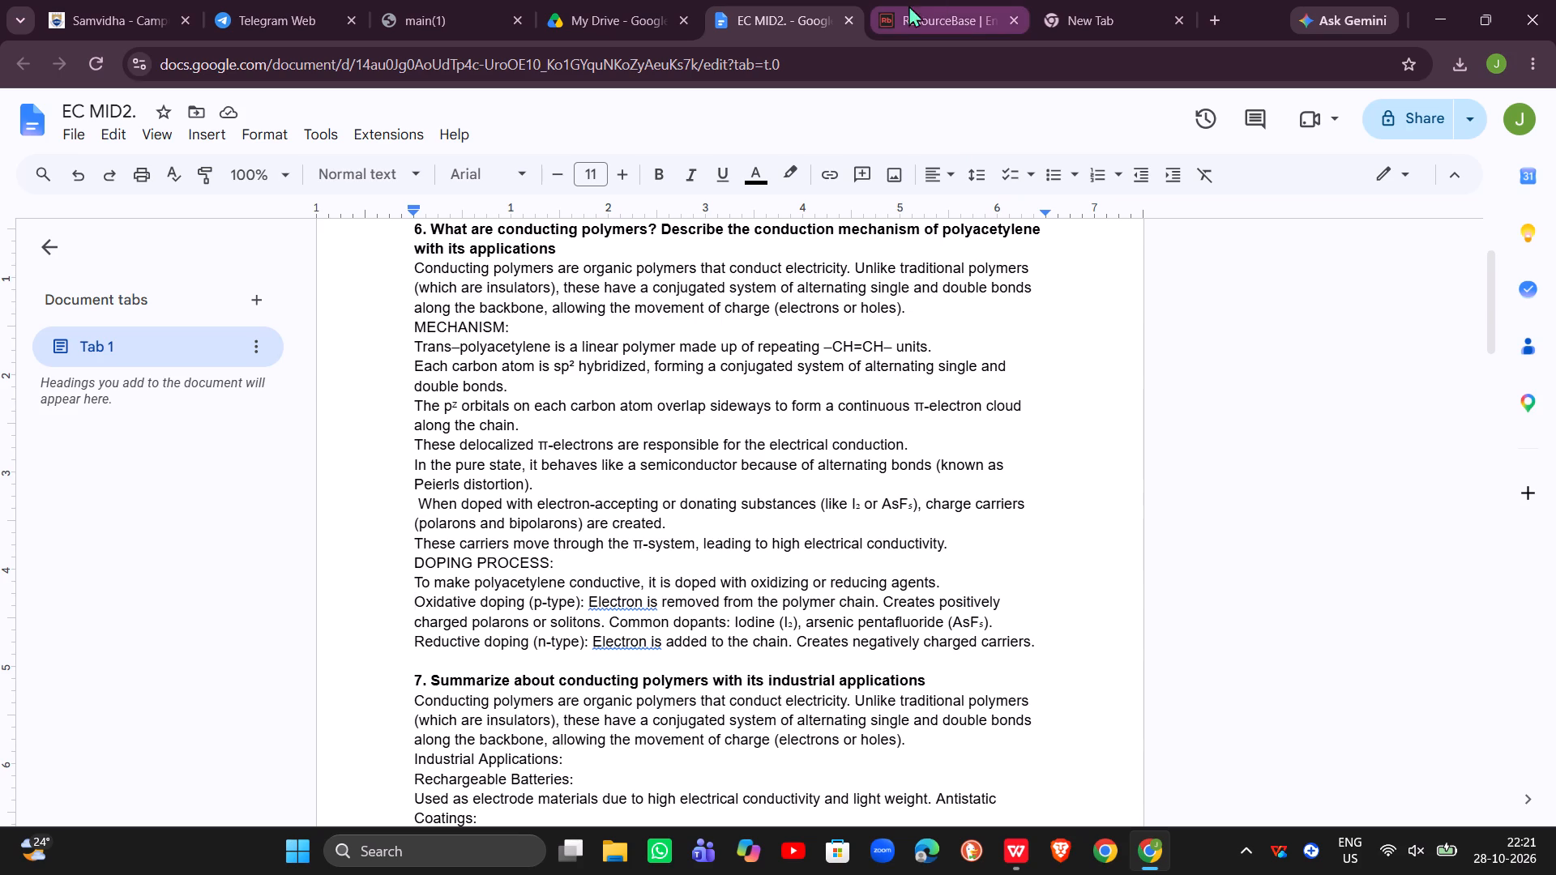
{"action": "left_click", "coordinate": [998, 858]}
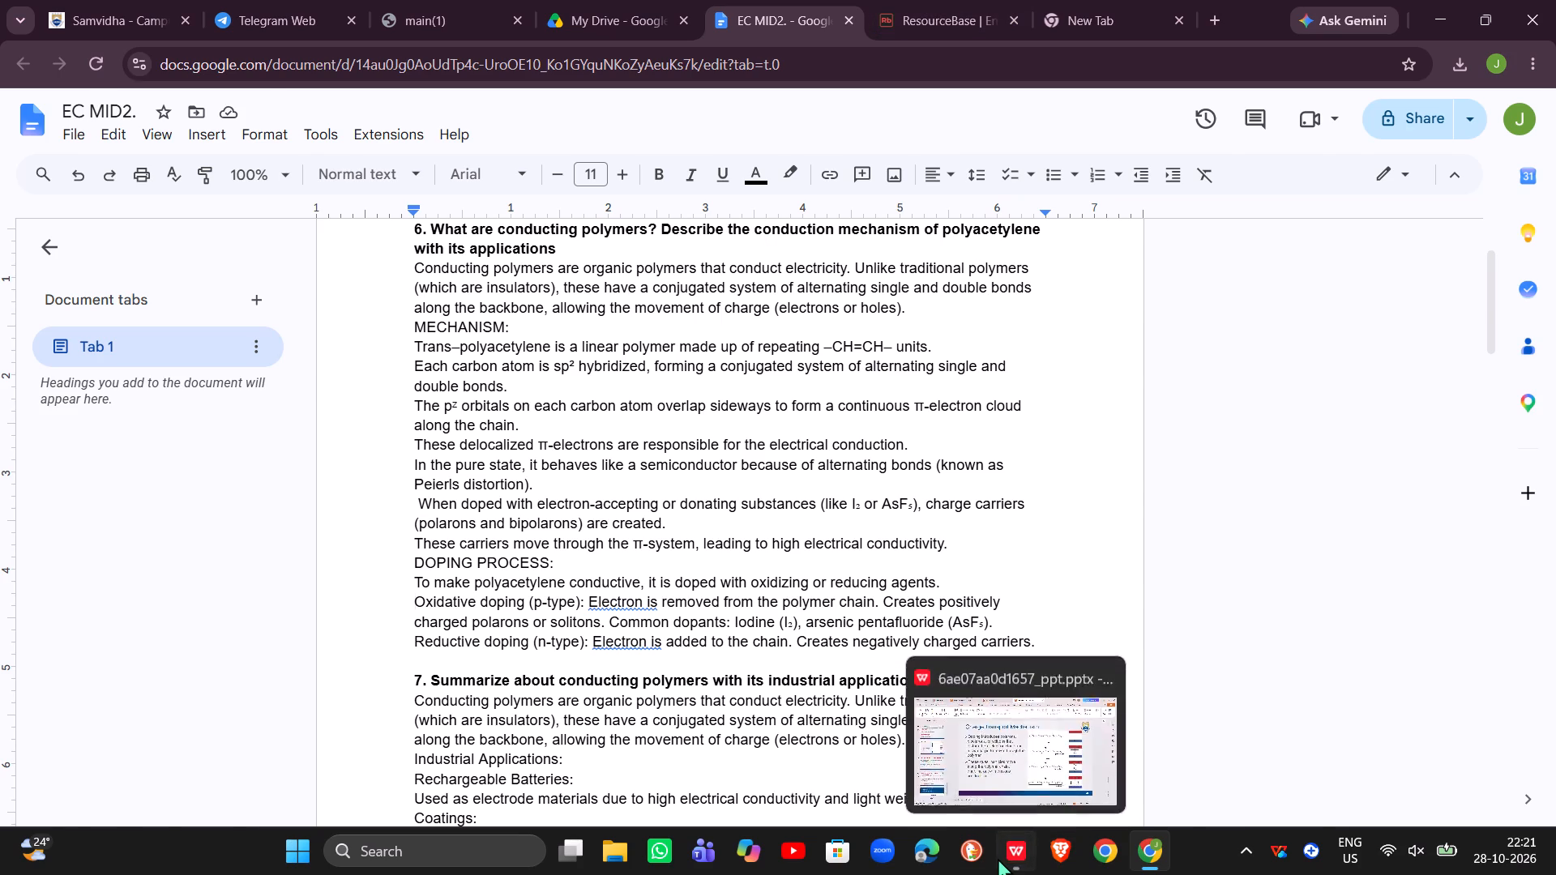
{"action": "left_click", "coordinate": [88, 275]}
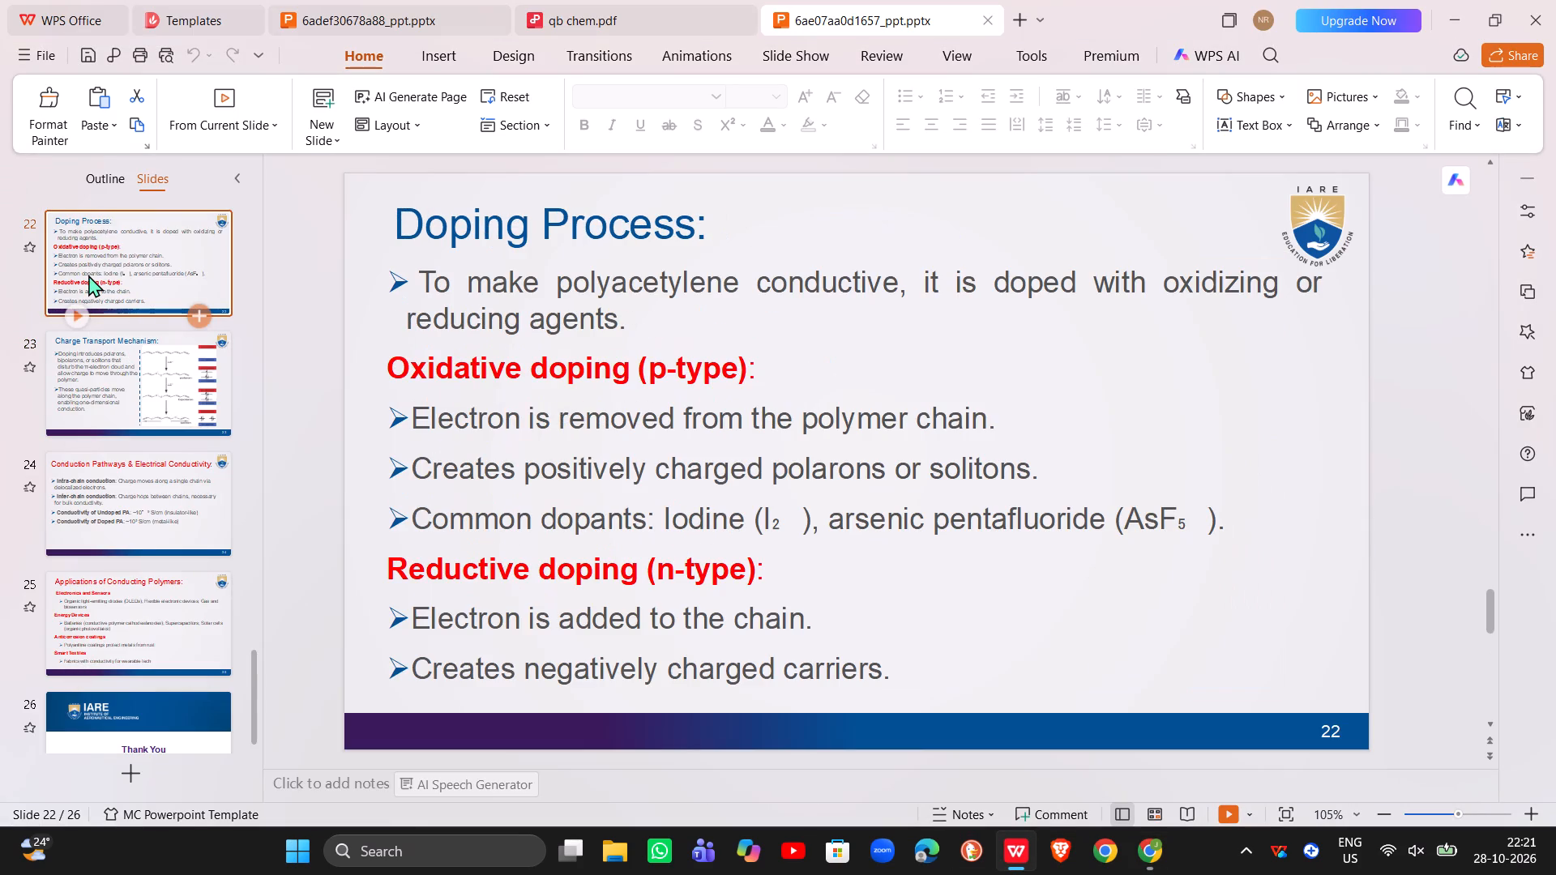
{"action": "key", "text": "Down"}
{"action": "key", "text": "Down"}
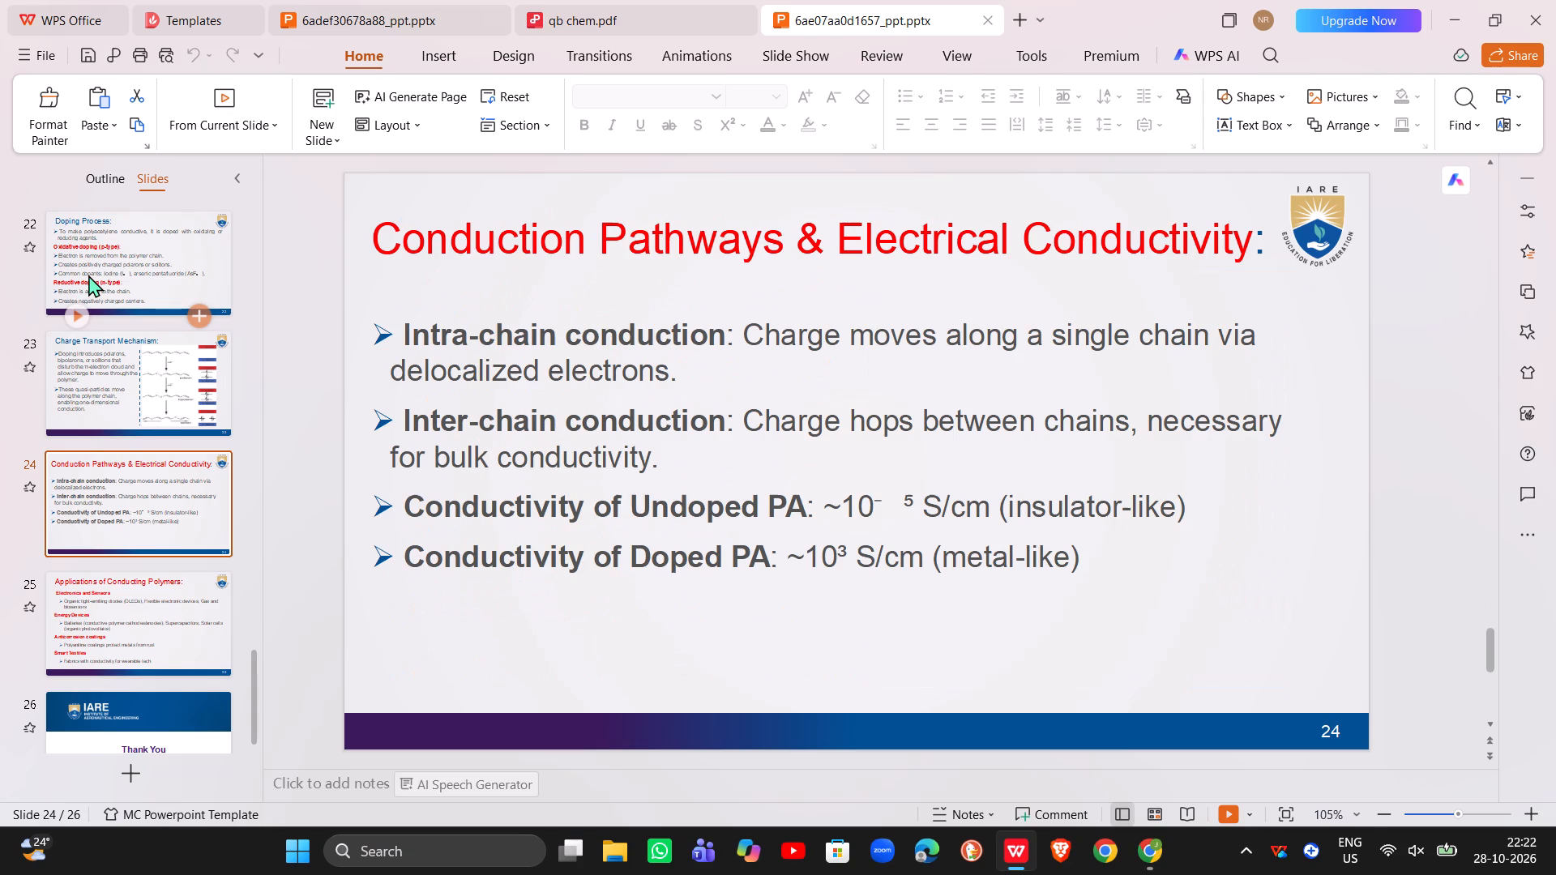
{"action": "key", "text": "Up"}
{"action": "key", "text": "Down"}
{"action": "key", "text": "Down"}
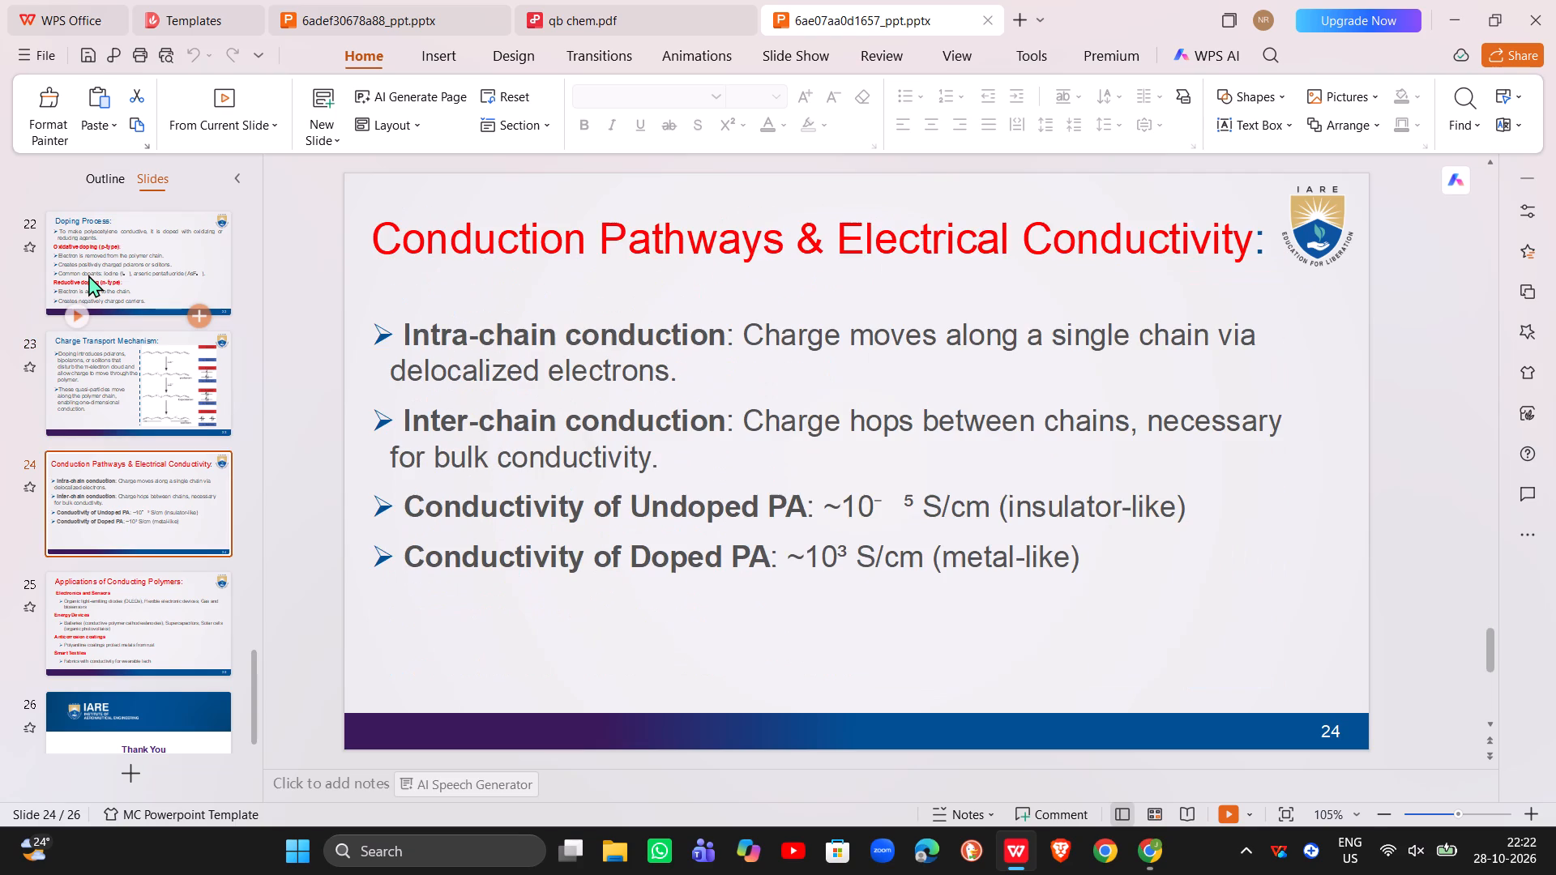
{"action": "key", "text": "Up"}
{"action": "key", "text": "Up"}
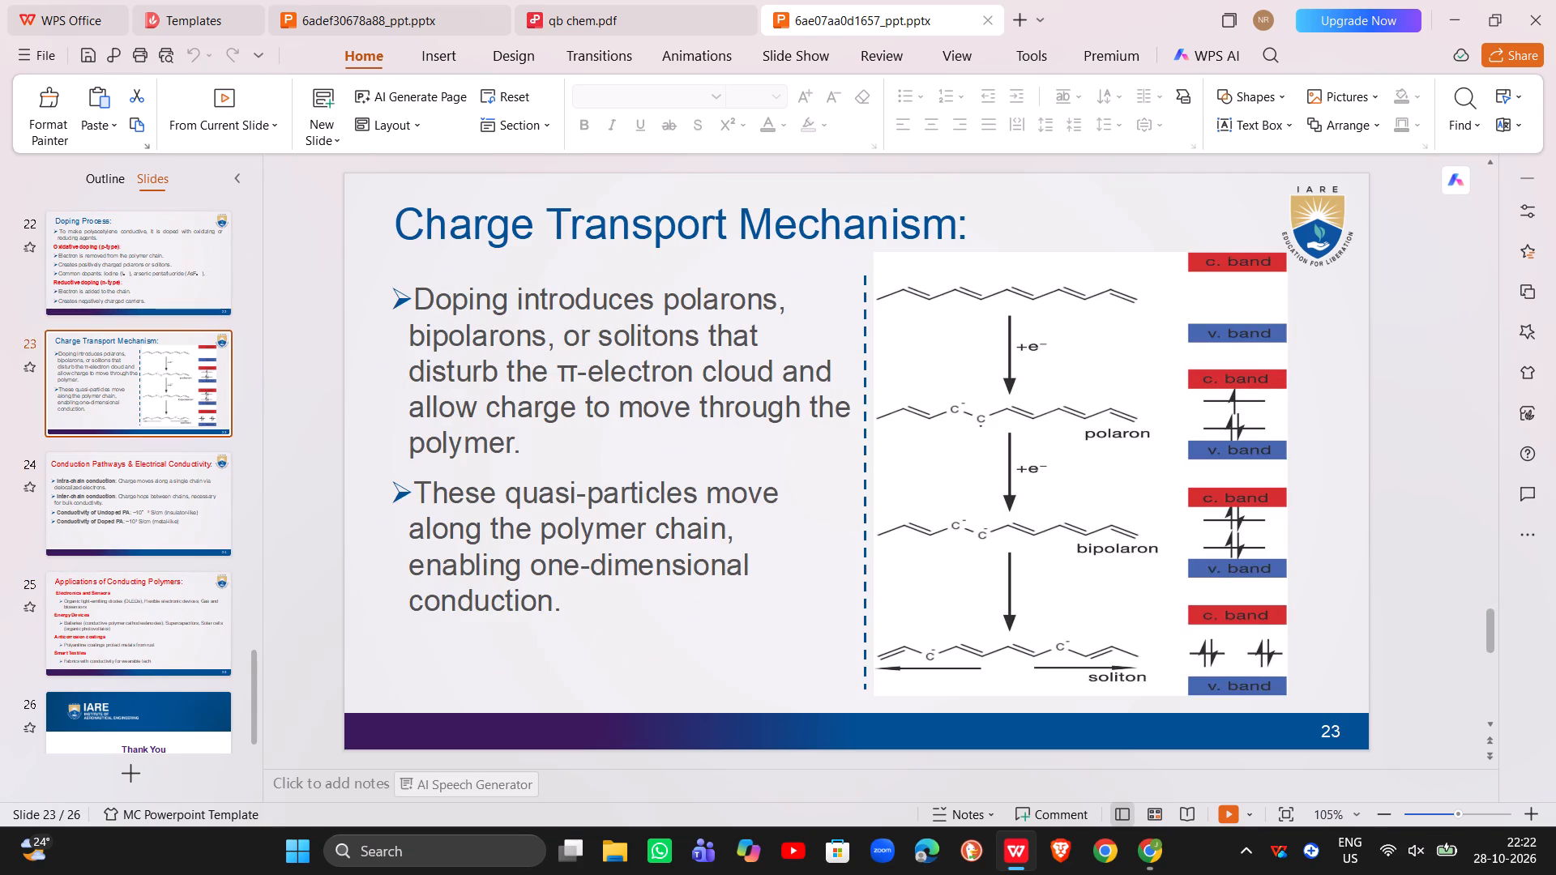
Snip the Charge Transport Mechanism text and diagram from slide 23 and paste it on a new line below the reductive doping sentence.
{"action": "key", "text": "Print"}
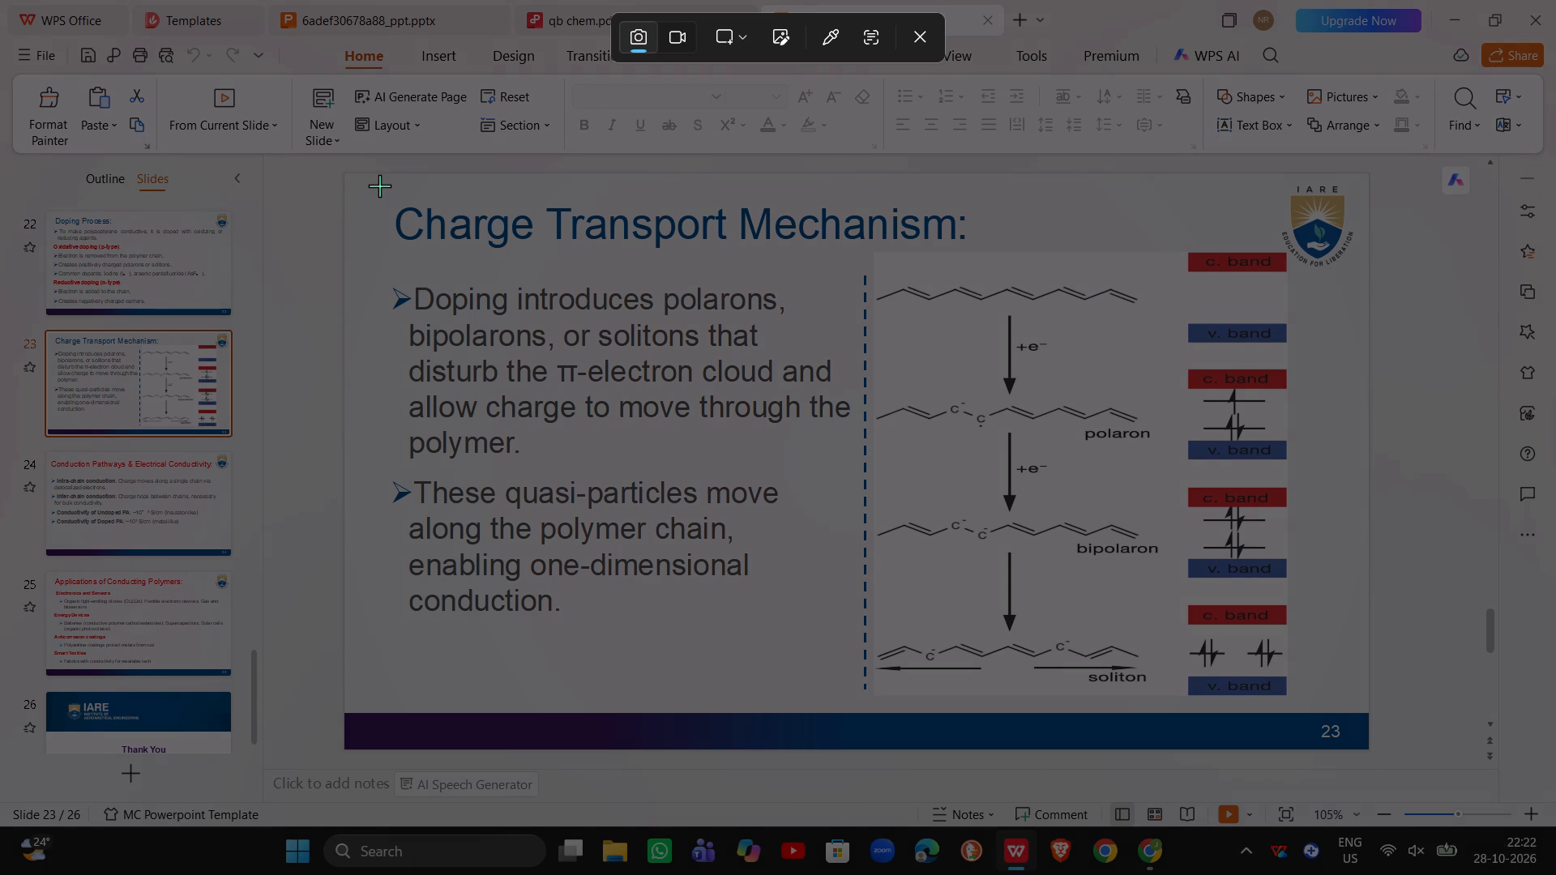
{"action": "left_click_drag", "start_coordinate": [371, 193], "coordinate": [1299, 699]}
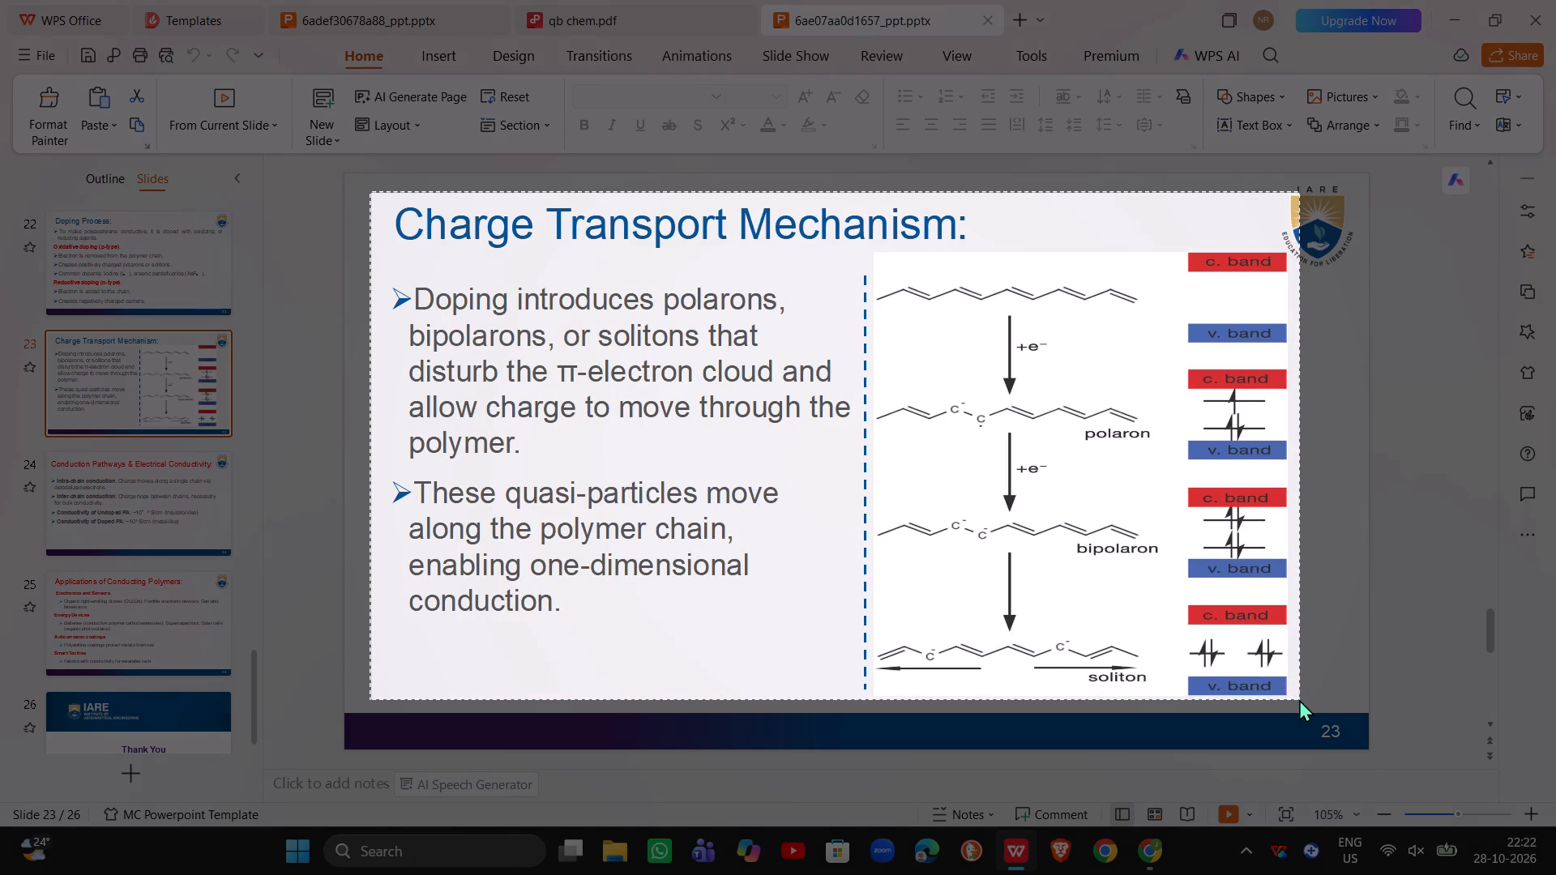
{"action": "left_click_drag", "start_coordinate": [1299, 699], "coordinate": [1292, 706]}
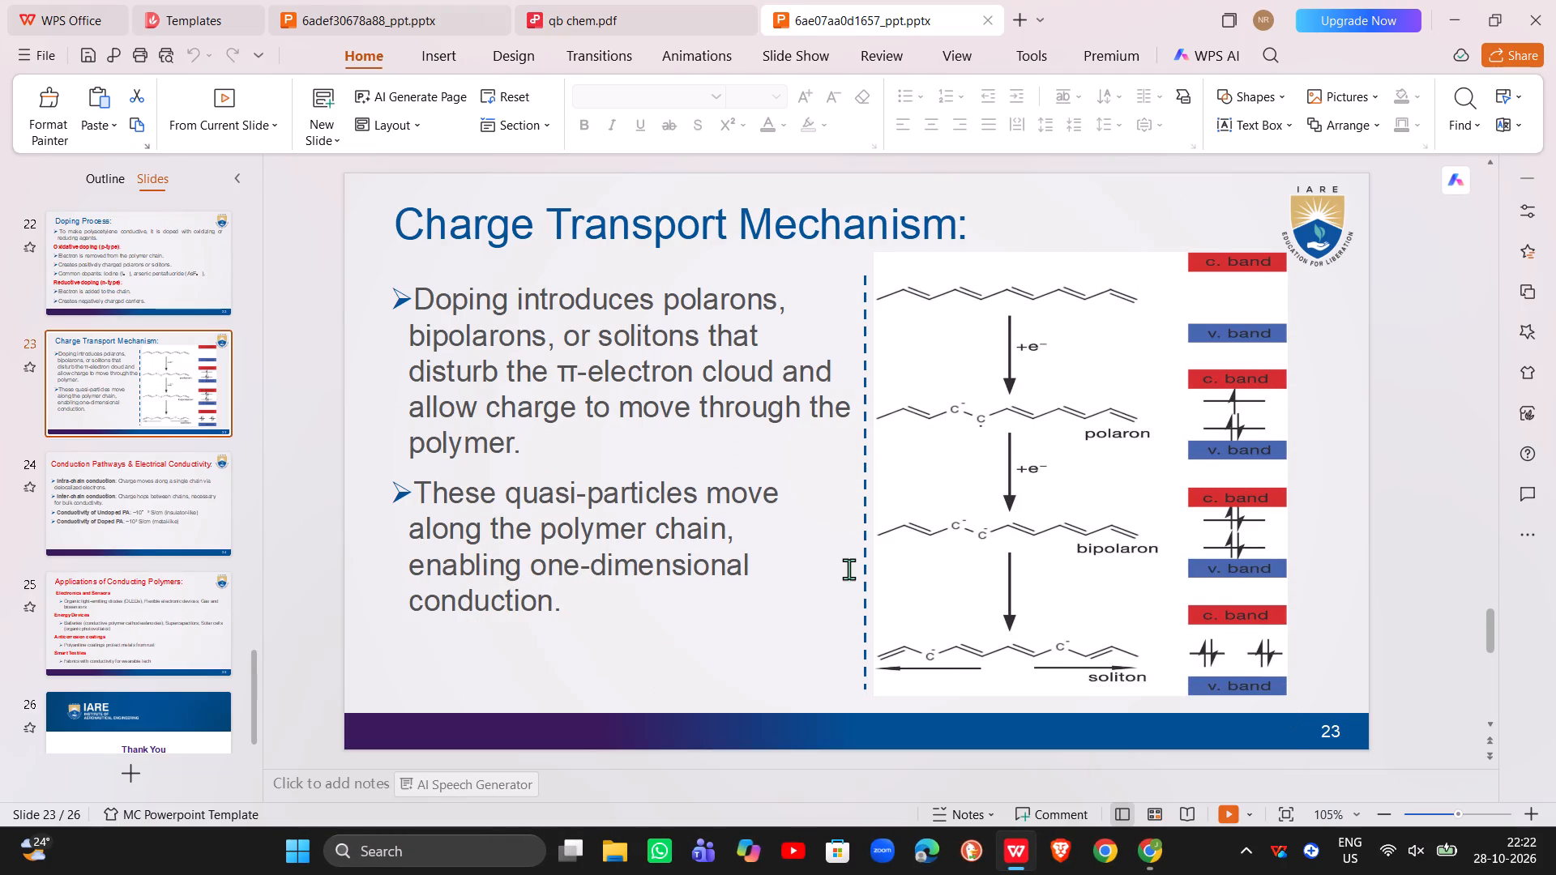
{"action": "left_click", "coordinate": [1454, 22]}
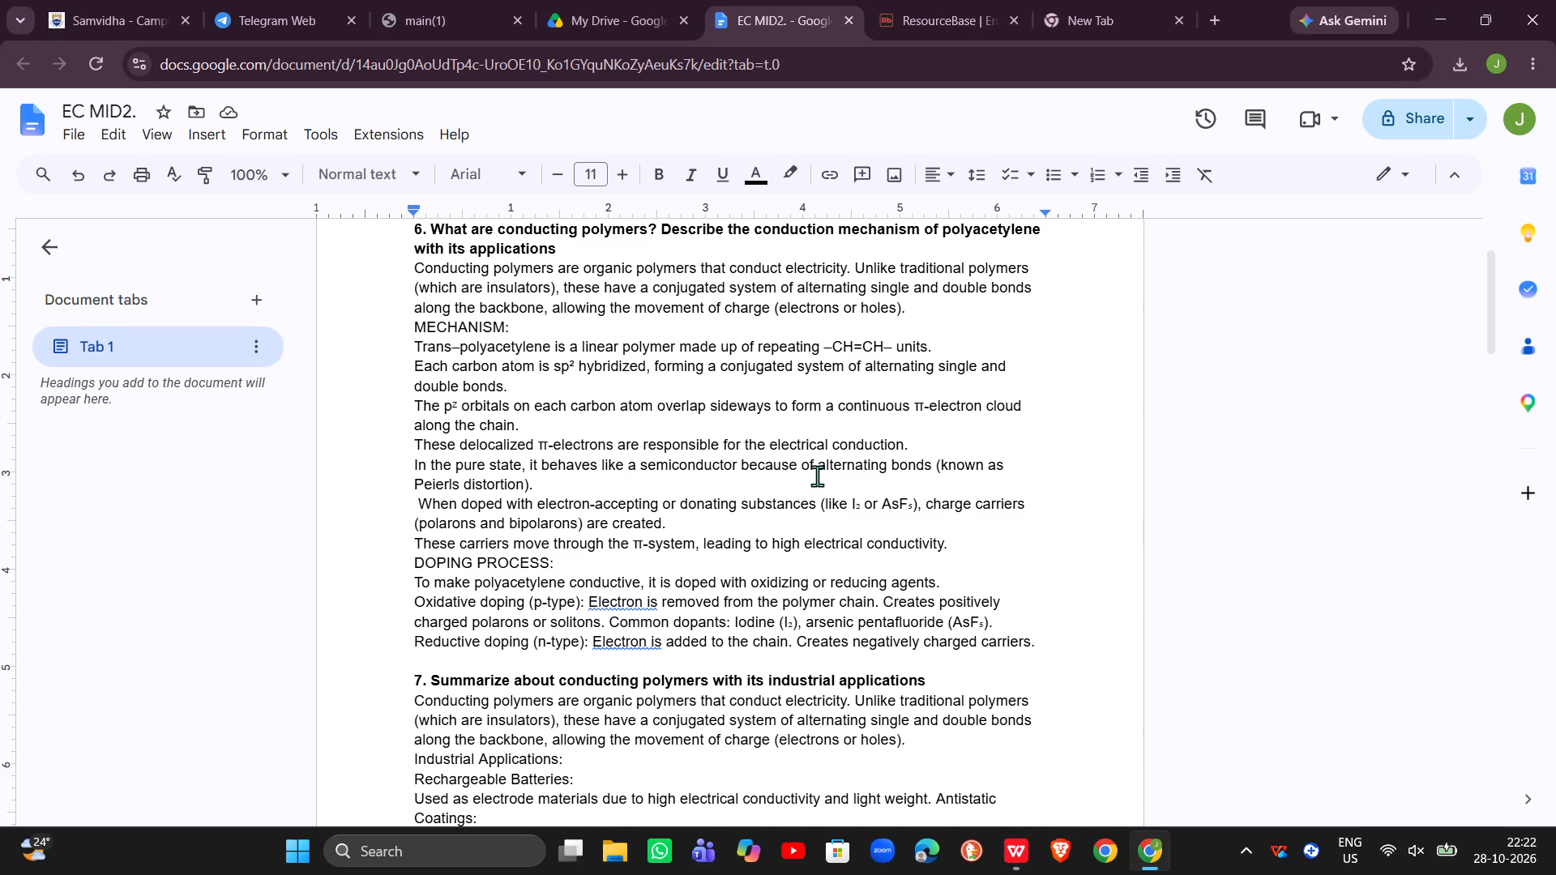
{"action": "left_click", "coordinate": [1046, 650]}
{"action": "key", "text": "Return"}
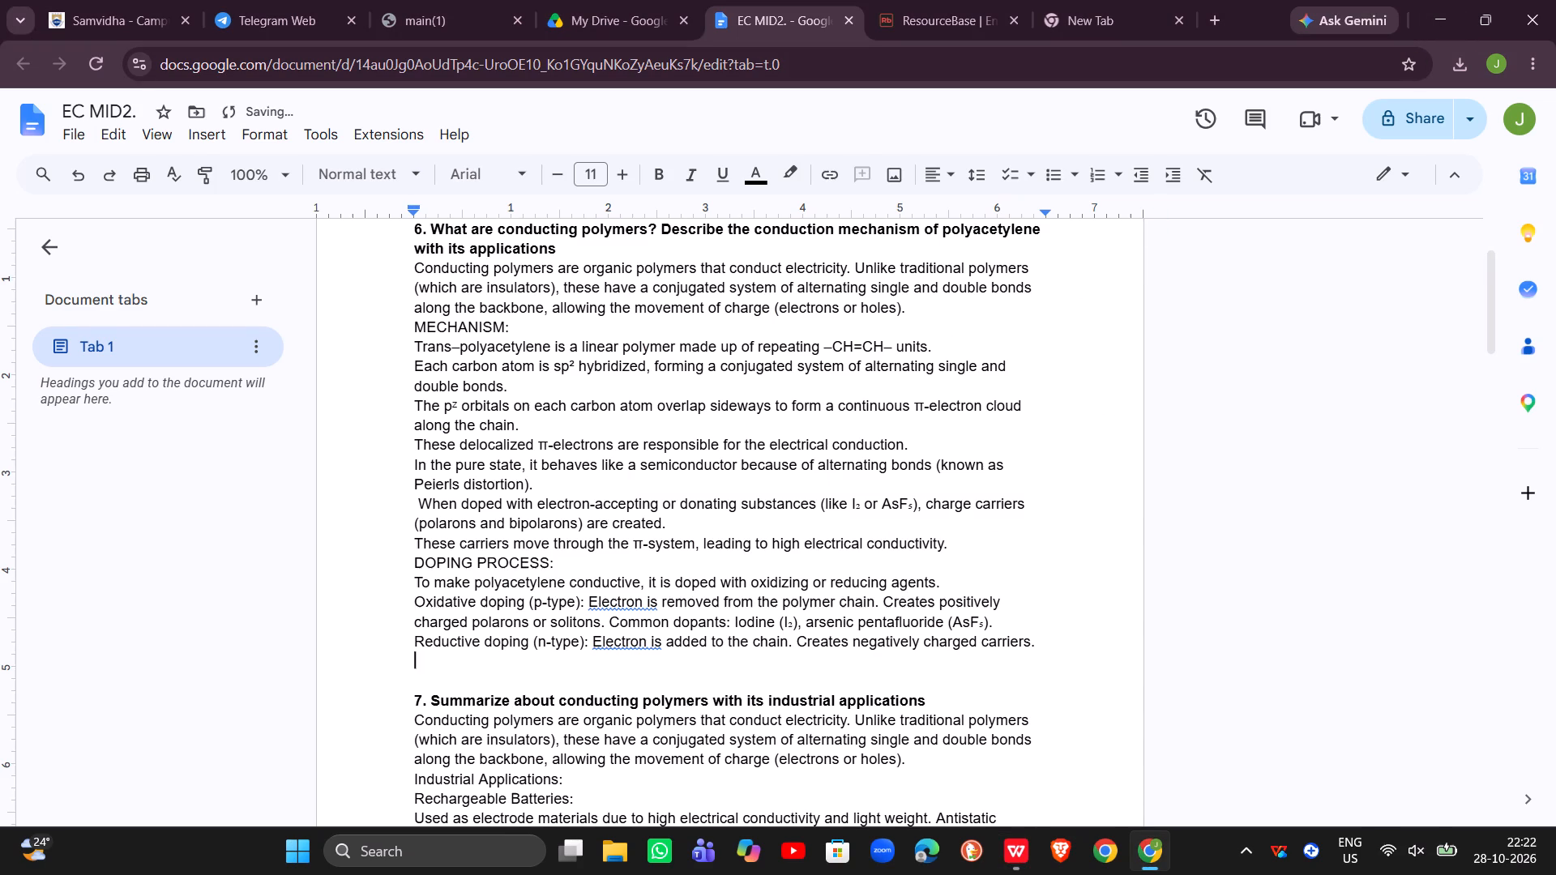
{"action": "key", "text": "ctrl+v"}
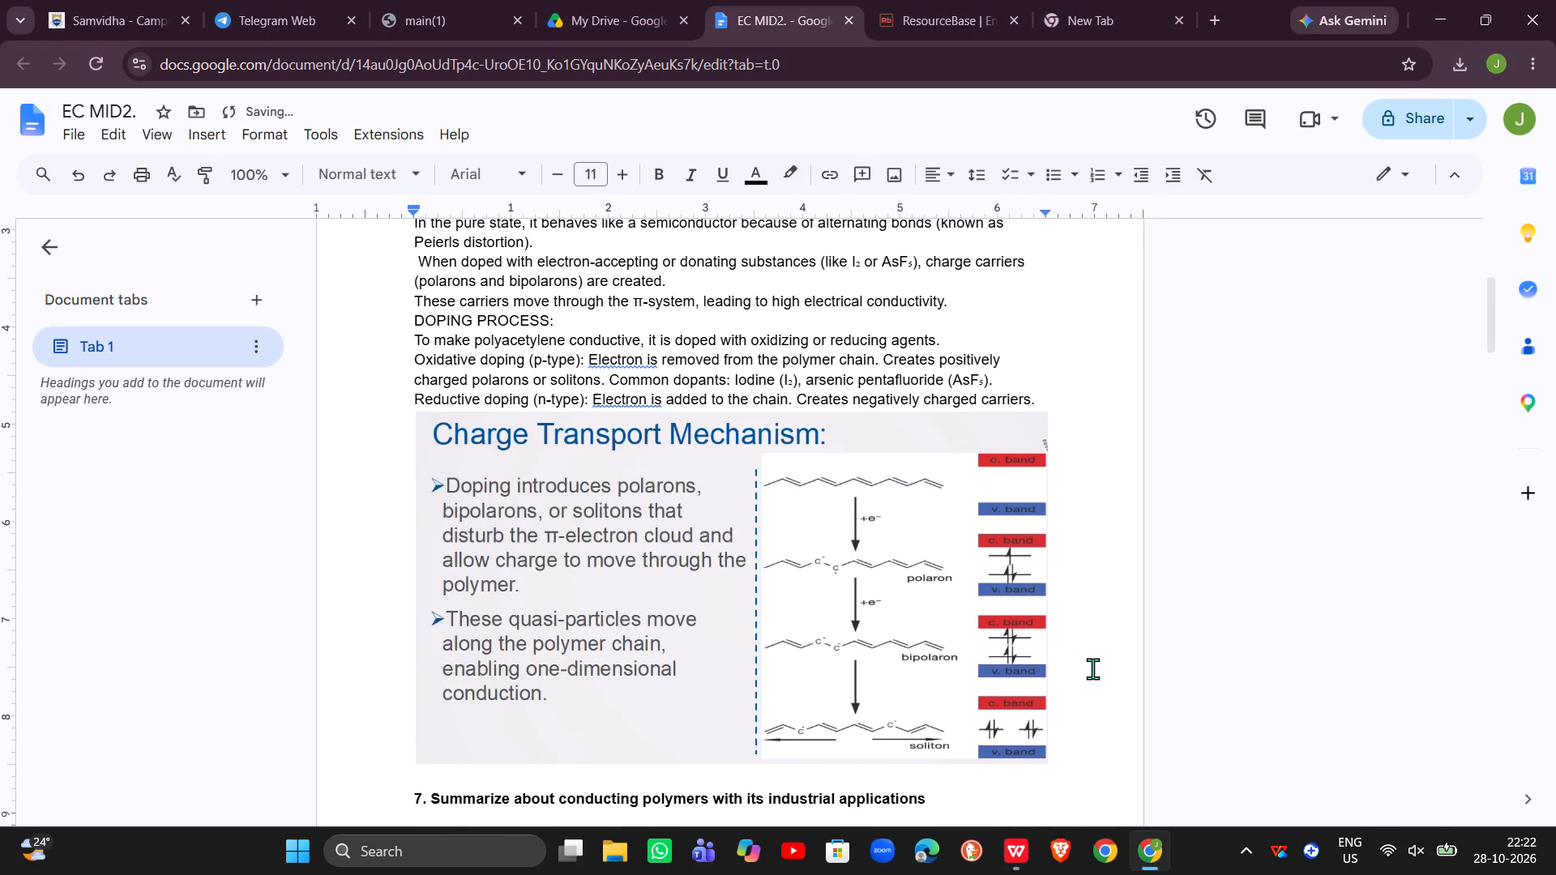
Caption the Charge Transport Mechanism diagram with the line "*****most important diagram ****" directly beneath it.
{"action": "type", "text": "most important diagram"}
{"action": "key", "text": "space"}
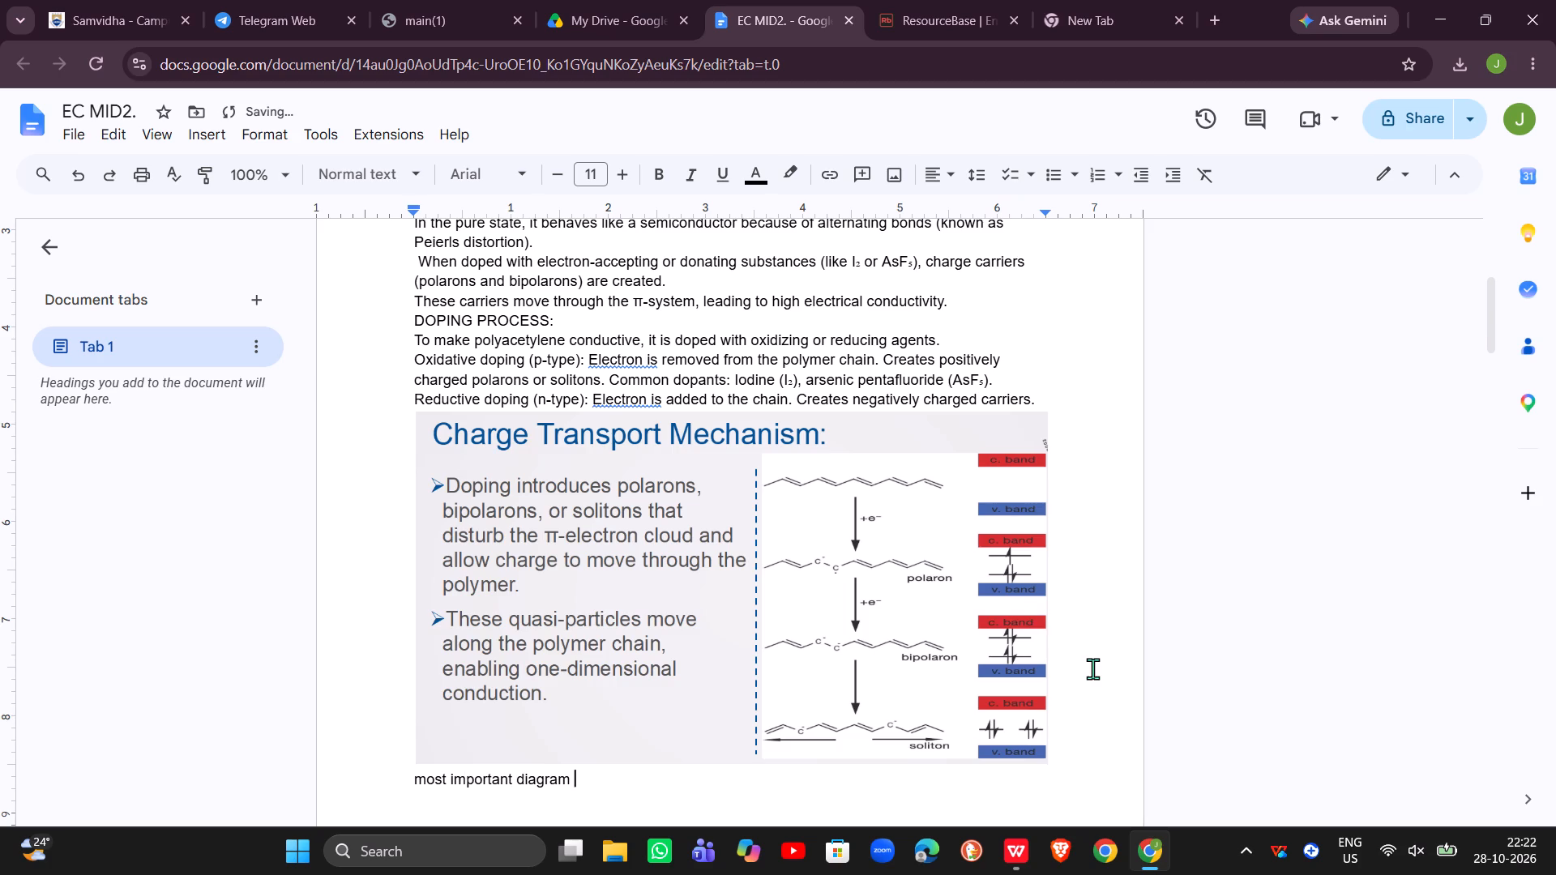
{"action": "type", "text": "****"}
{"action": "left_click", "coordinate": [415, 788]}
{"action": "type", "text": "*****"}
{"action": "left_click", "coordinate": [666, 774]}
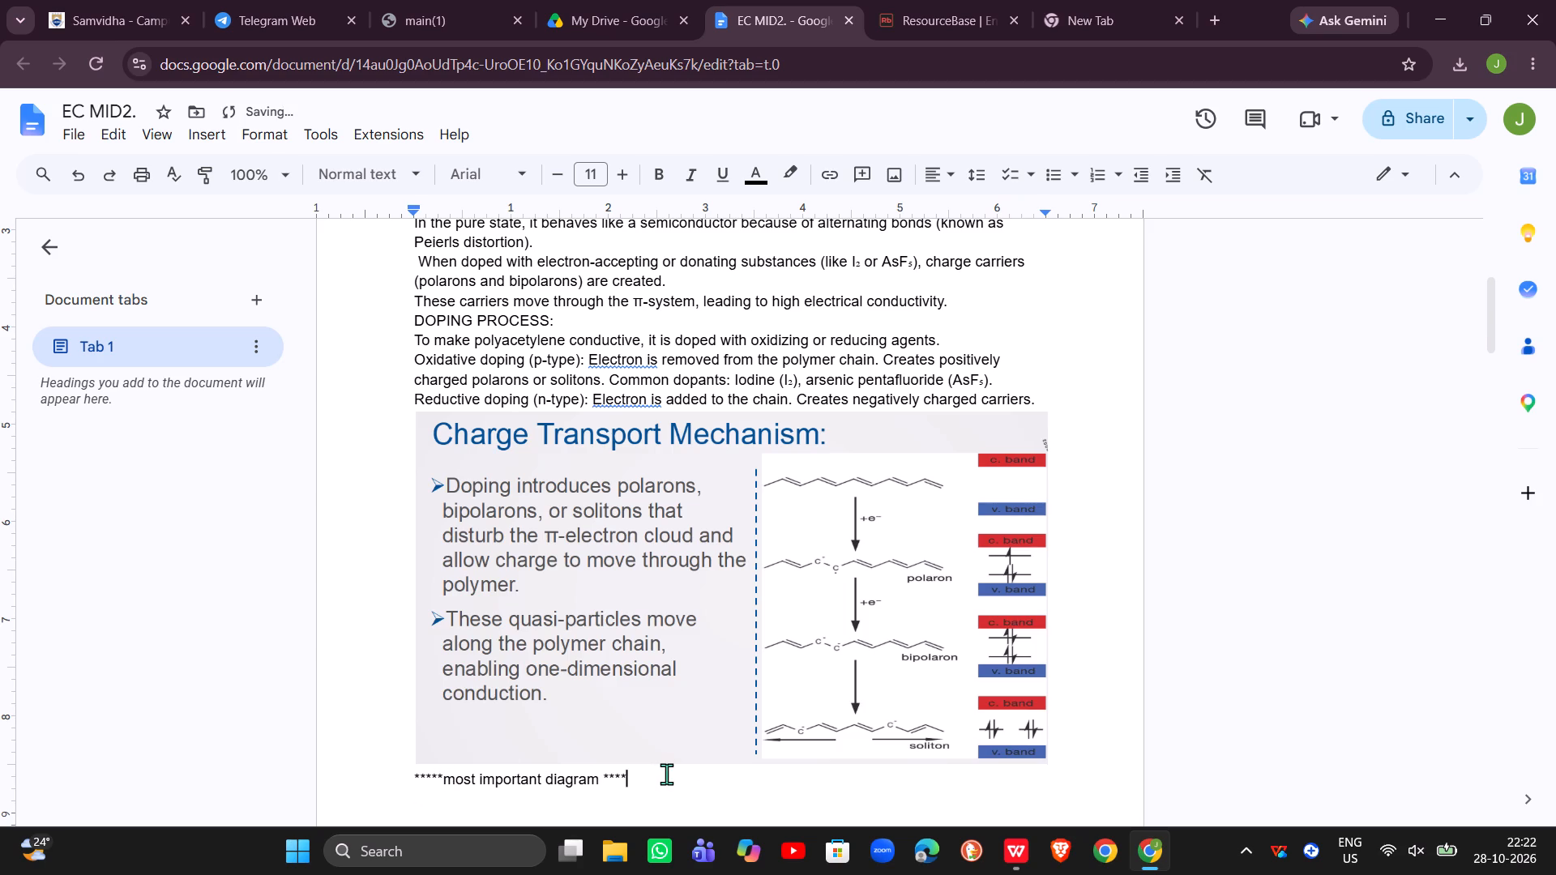
Snip the Conduction Pathways & Electrical Conductivity content from slide 24 in WPS Office and paste it on a new line below the diagram caption.
{"action": "key", "text": "Return"}
{"action": "scroll", "coordinate": [794, 715], "scroll_direction": "down", "scroll_amount": 2}
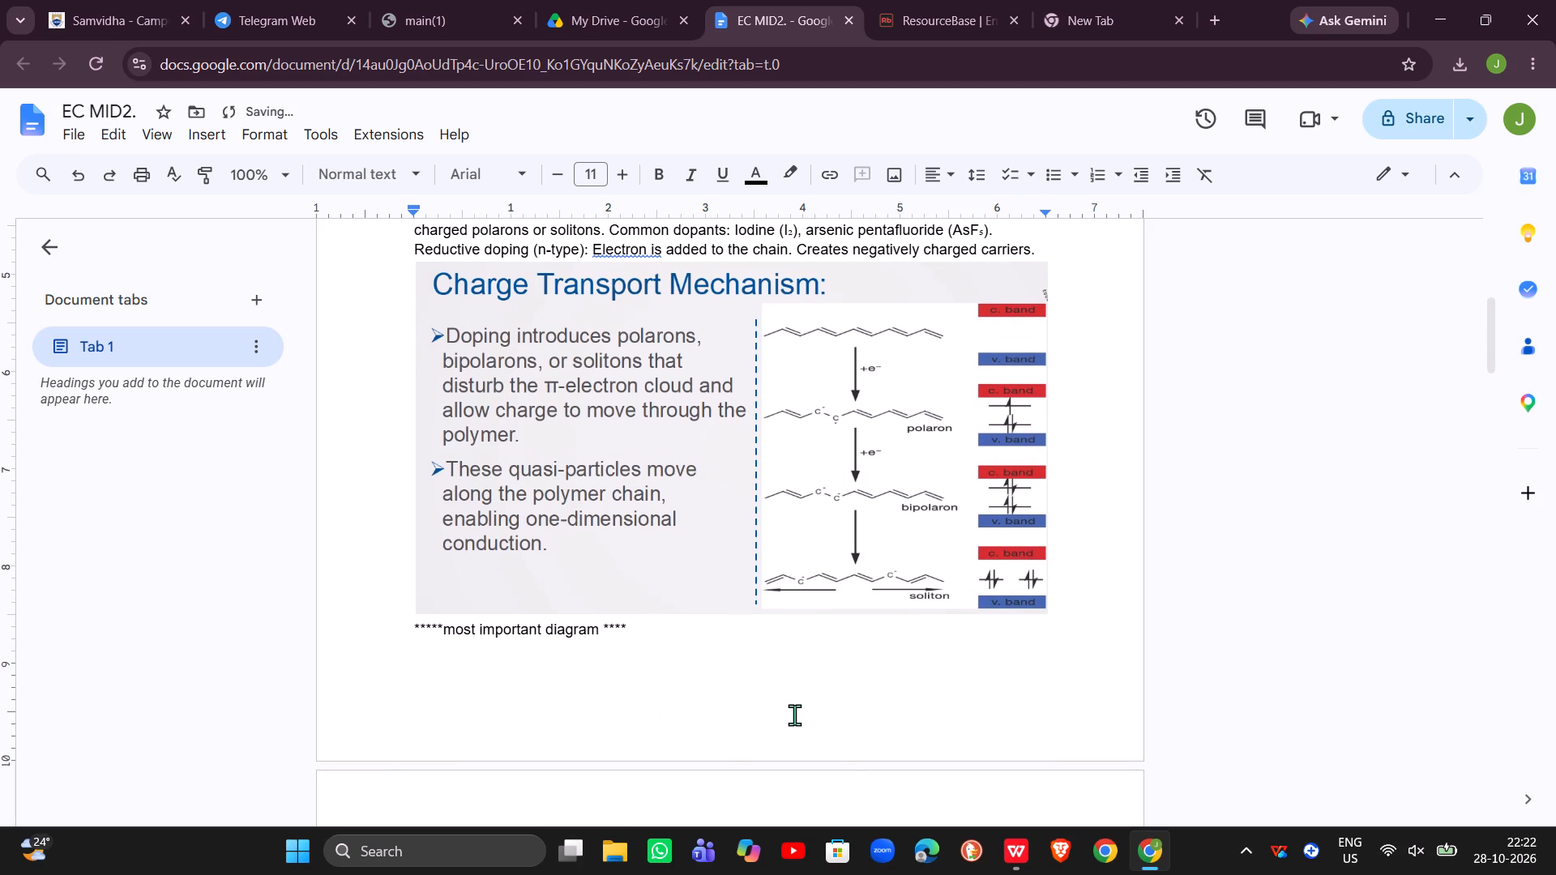
{"action": "left_click", "coordinate": [1023, 860]}
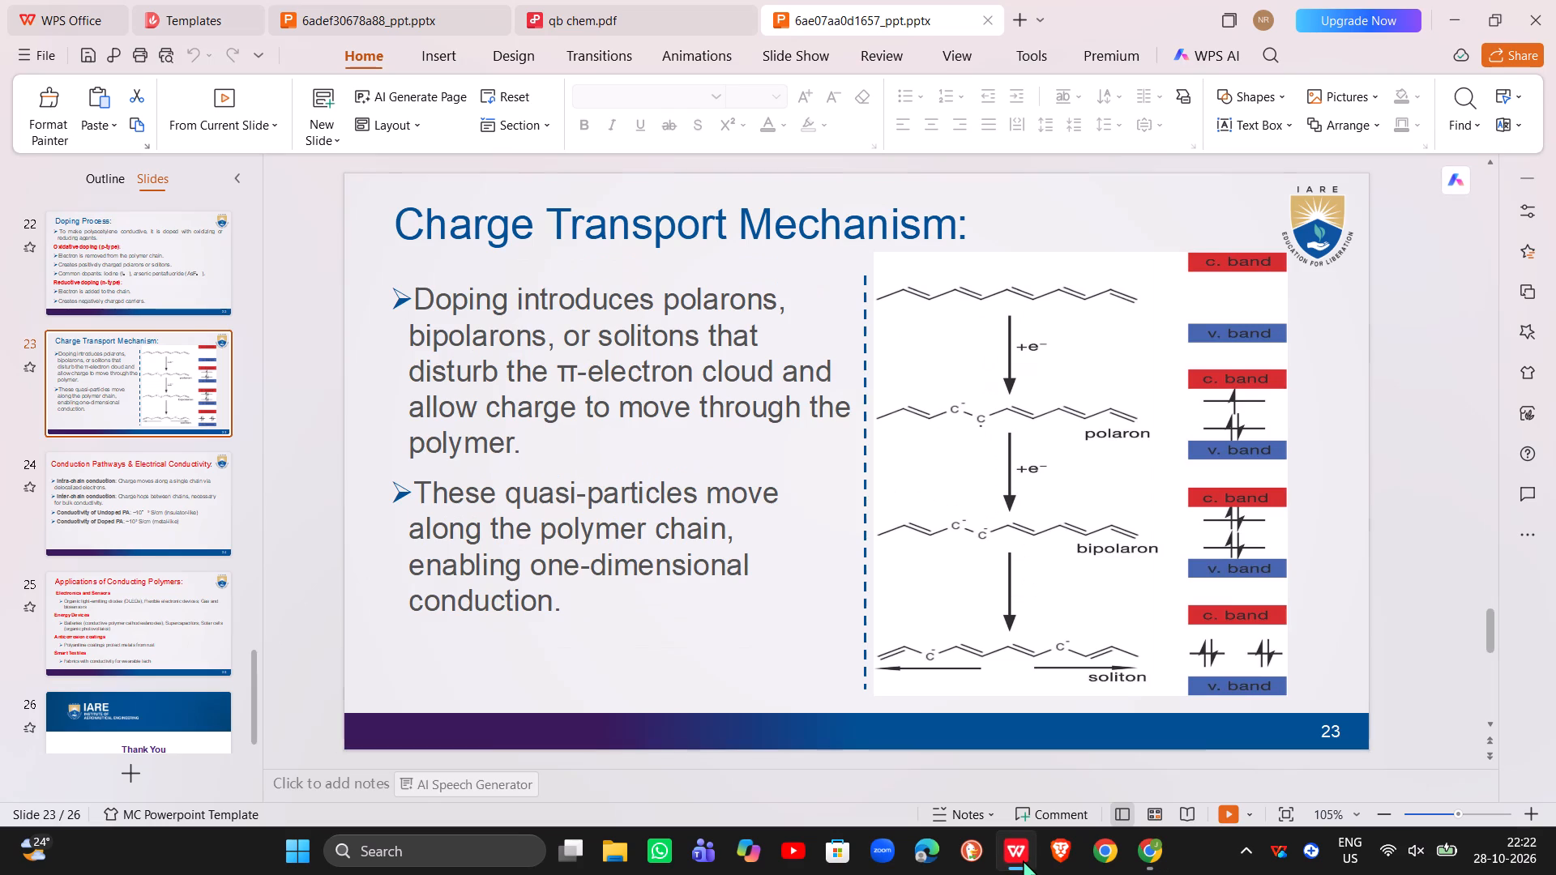
{"action": "left_click", "coordinate": [144, 458]}
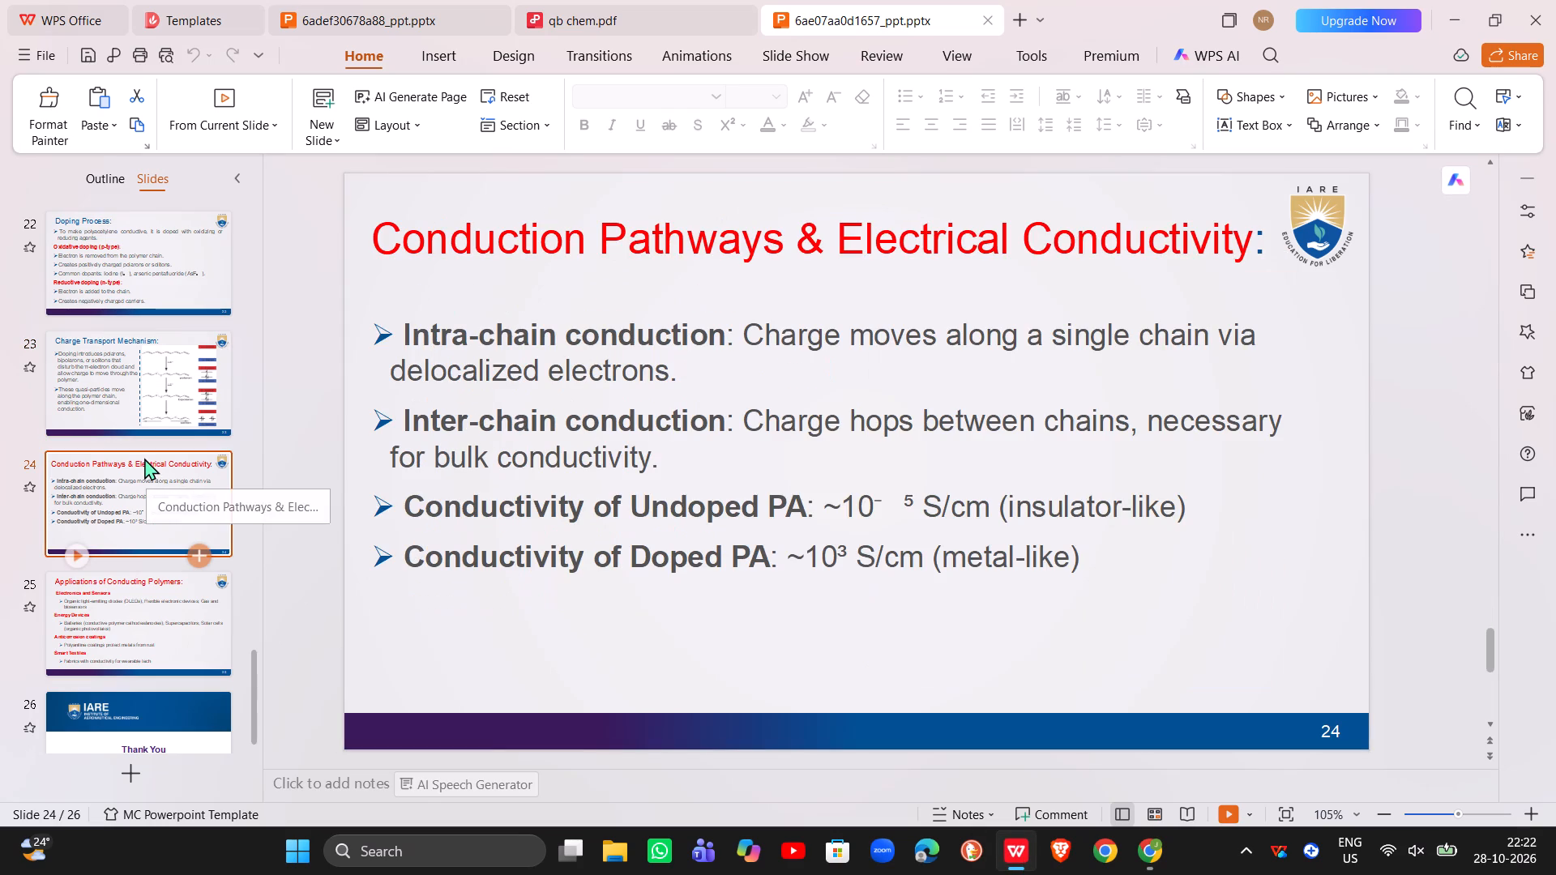
{"action": "key", "text": "Print"}
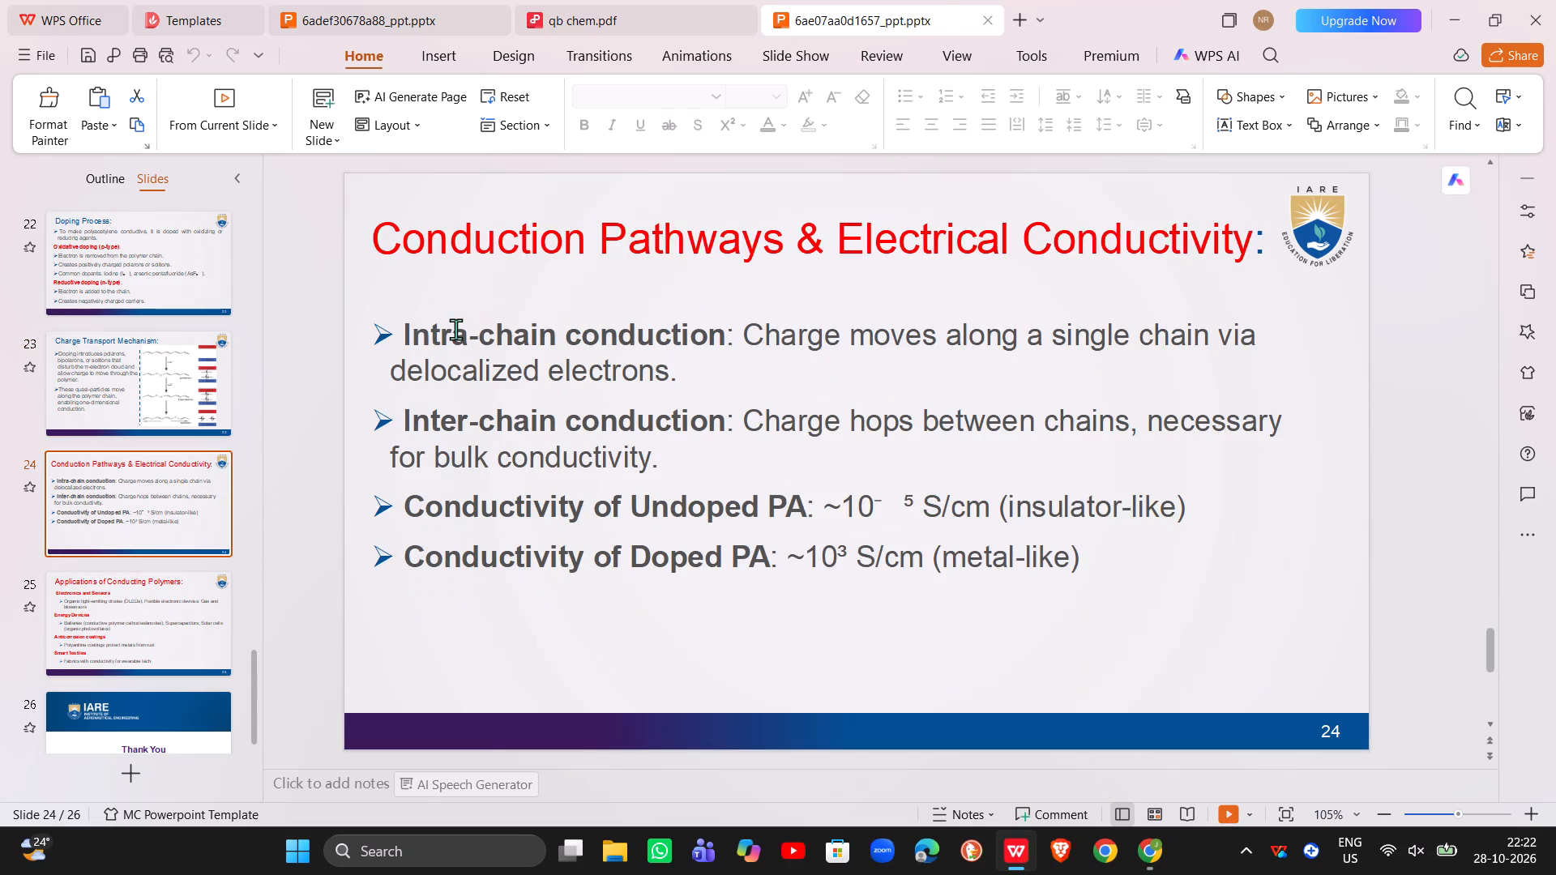
{"action": "left_click_drag", "start_coordinate": [368, 216], "coordinate": [1277, 645]}
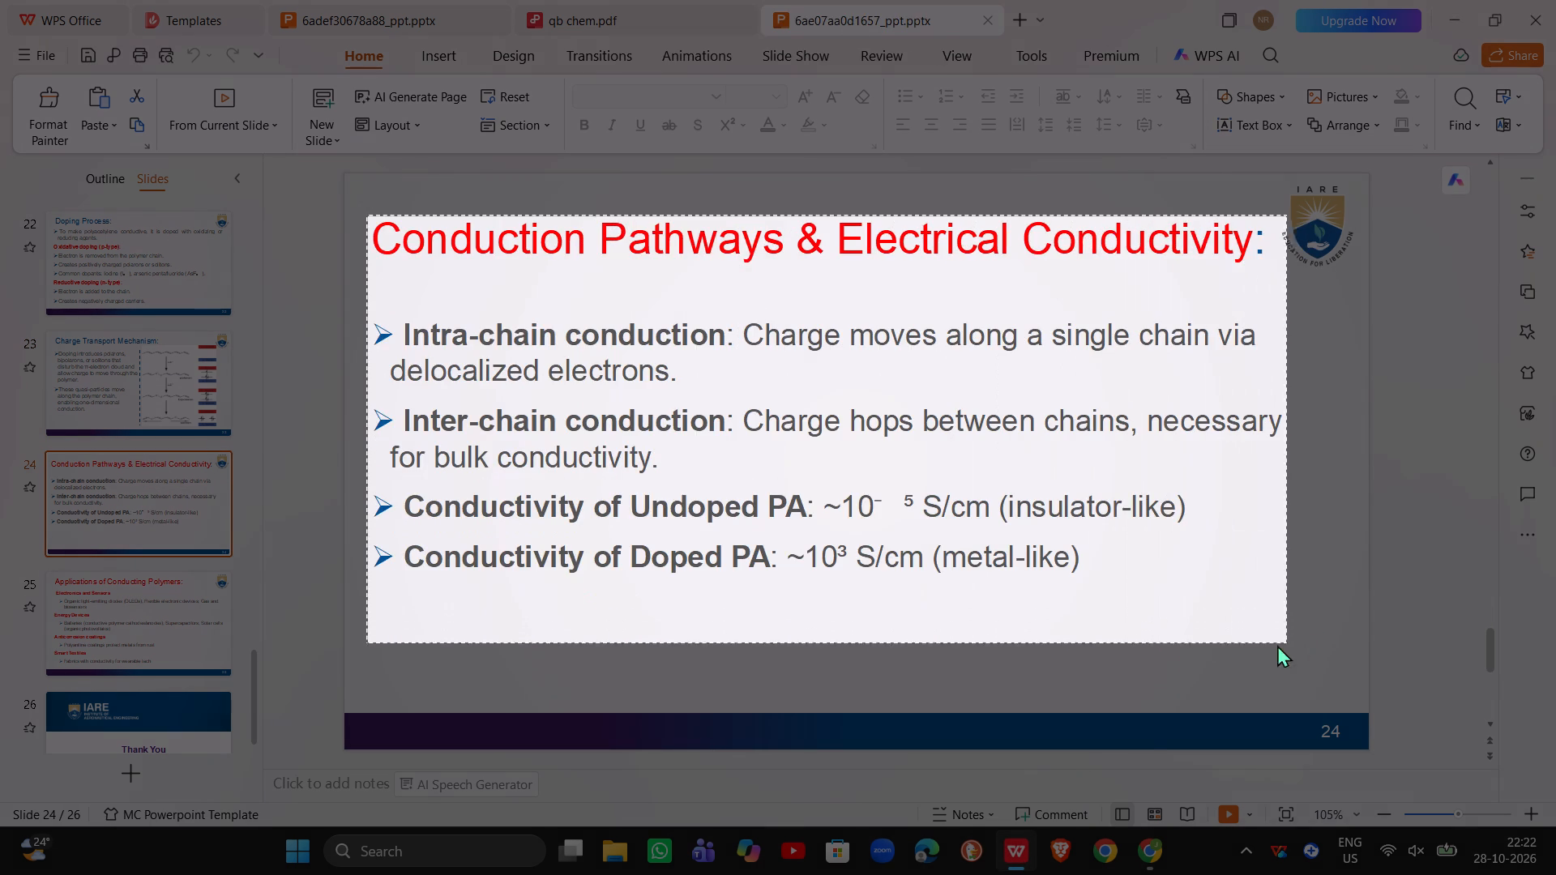
{"action": "left_click_drag", "start_coordinate": [1277, 645], "coordinate": [1286, 661]}
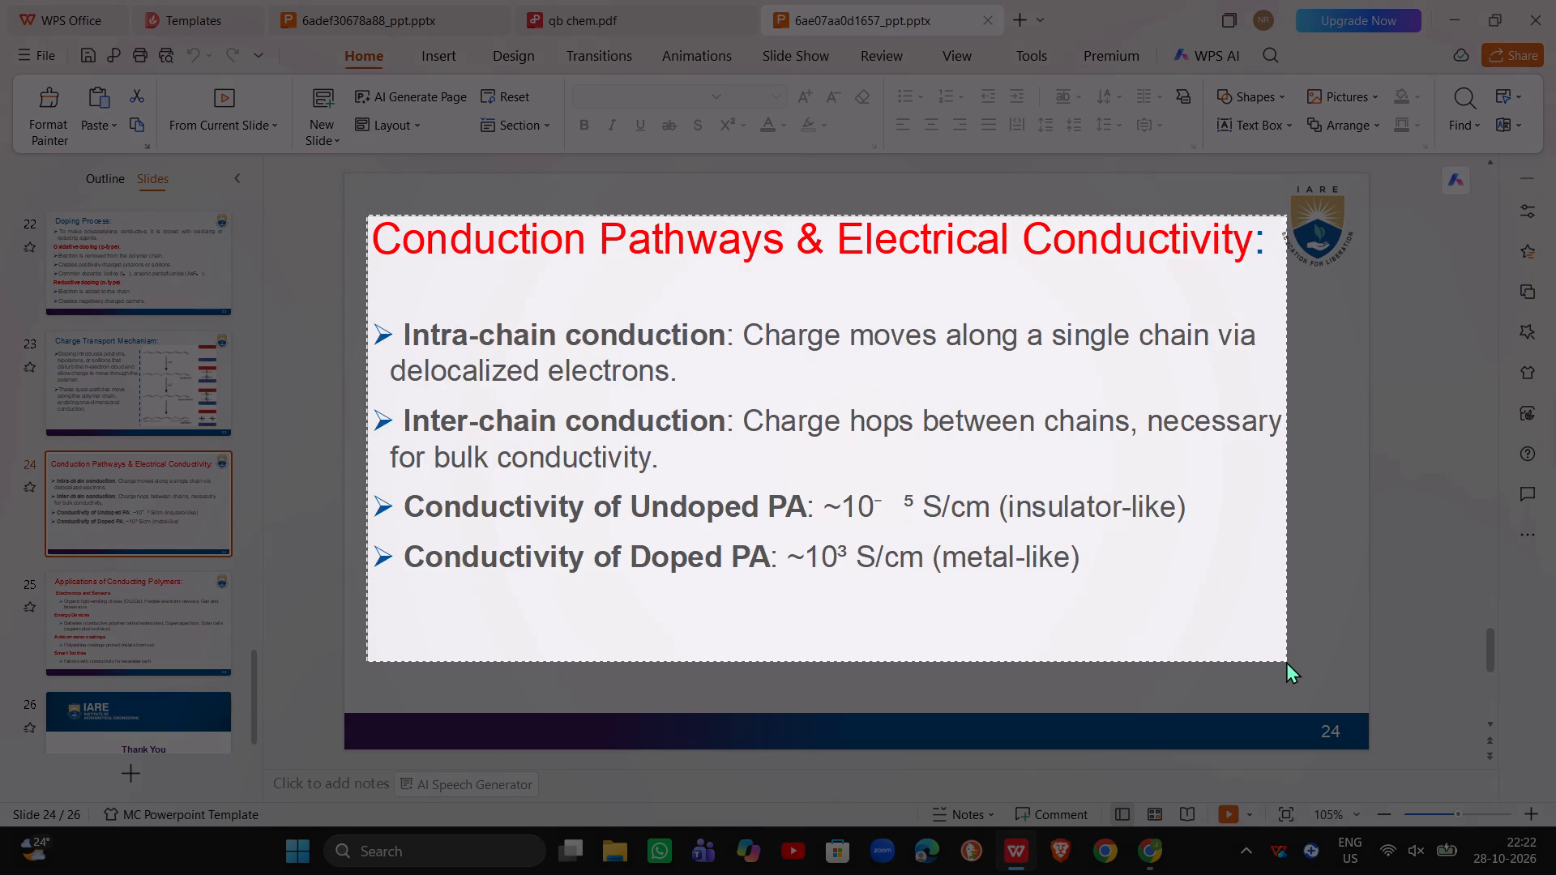
{"action": "left_click_drag", "start_coordinate": [1286, 661], "coordinate": [1286, 660]}
{"action": "left_click", "coordinate": [1461, 1]}
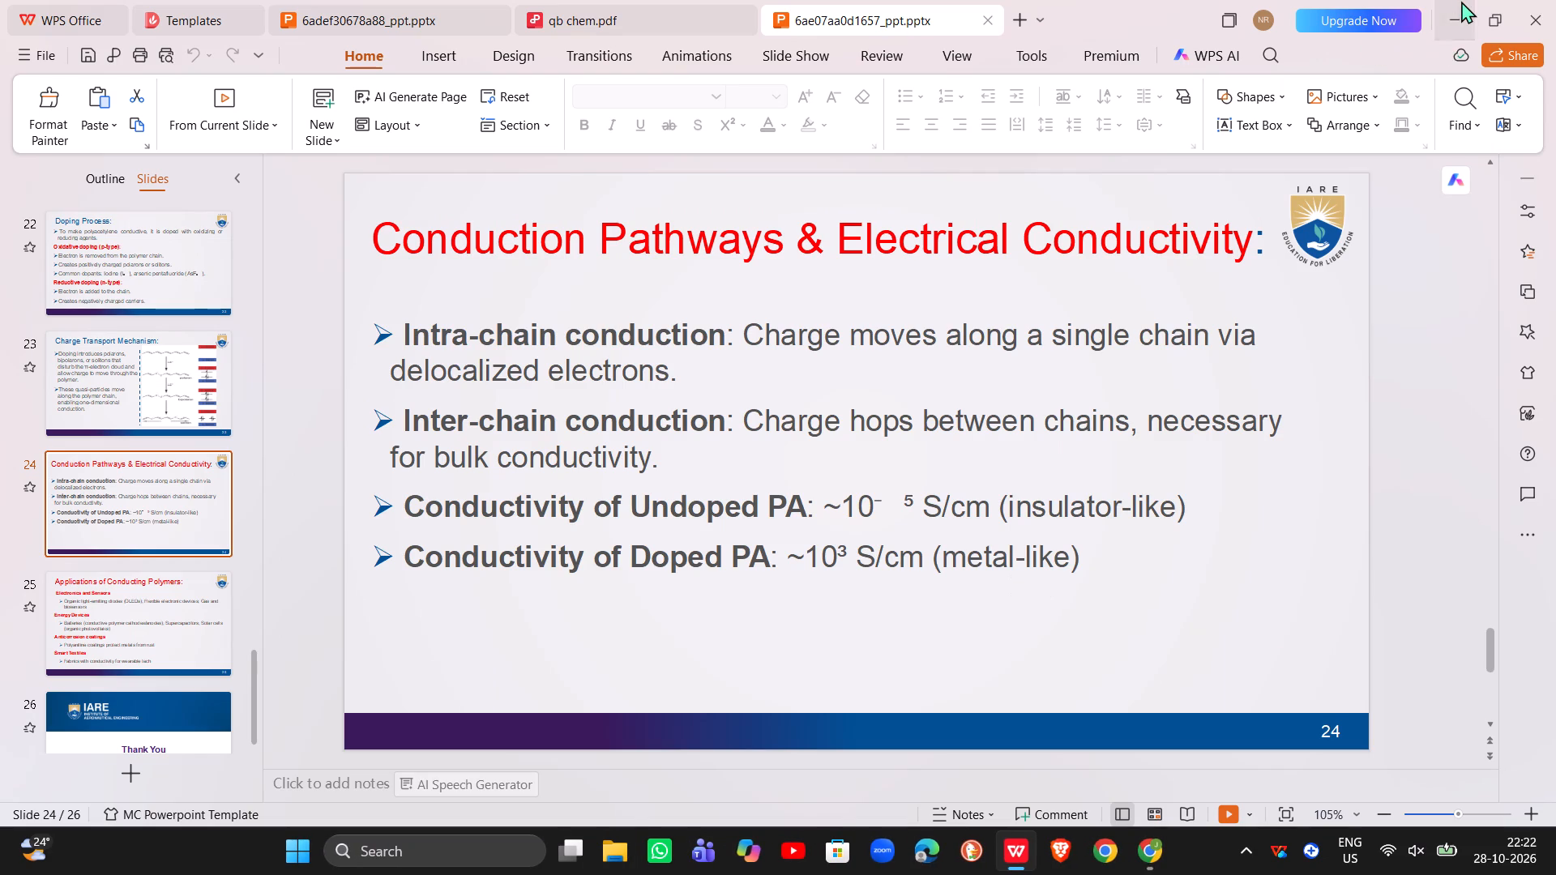
{"action": "key", "text": "ctrl+v"}
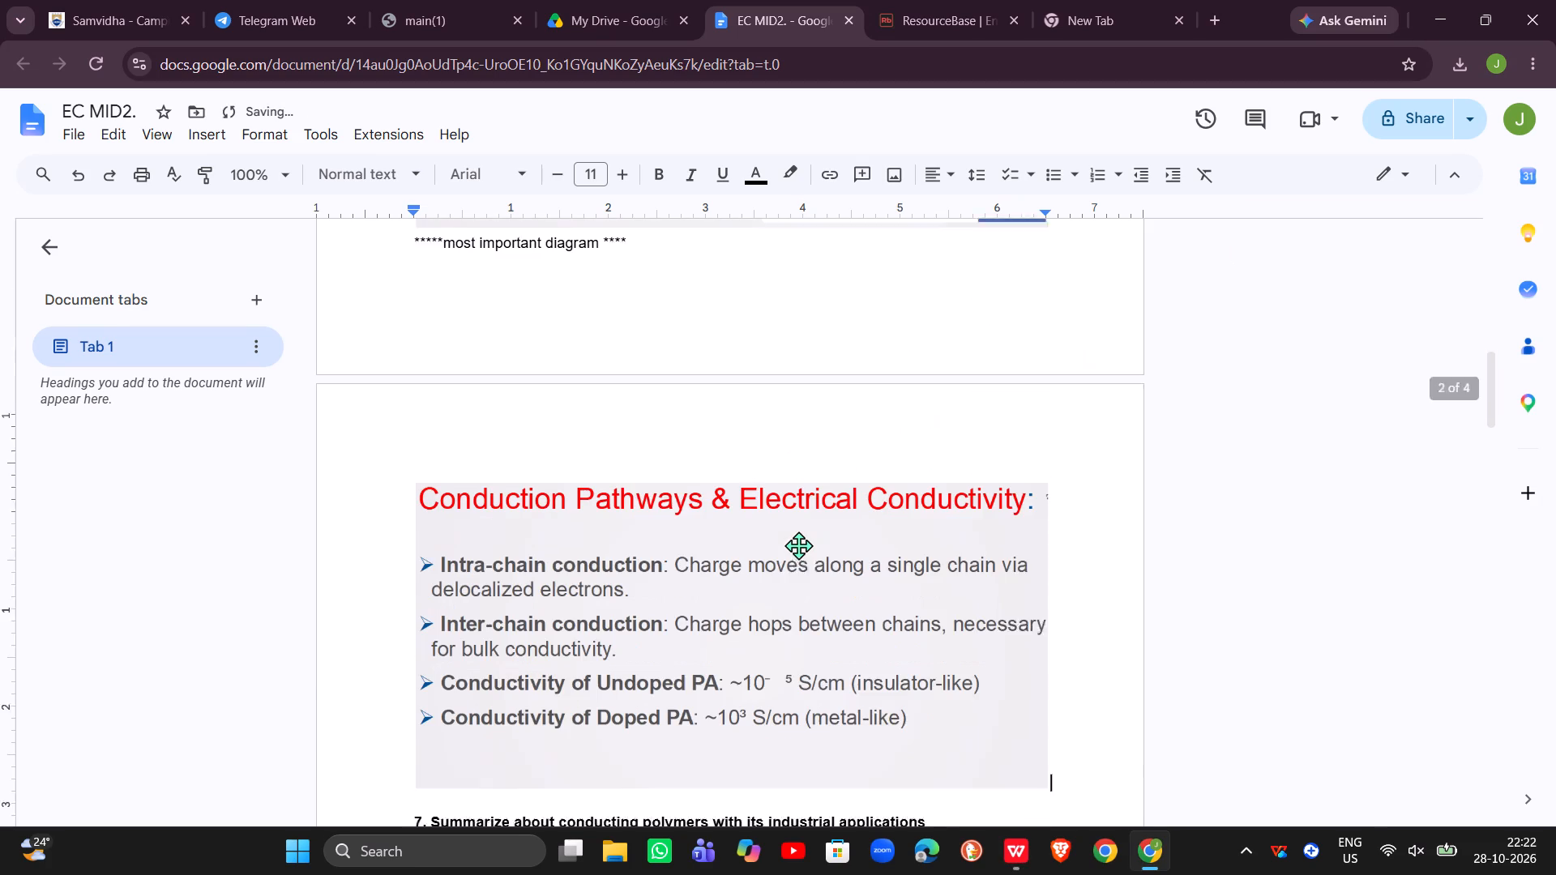
In the WPS Office presentation, copy all the body text of the Applications of Conducting Polymers slide 25.
{"action": "left_click", "coordinate": [1022, 842]}
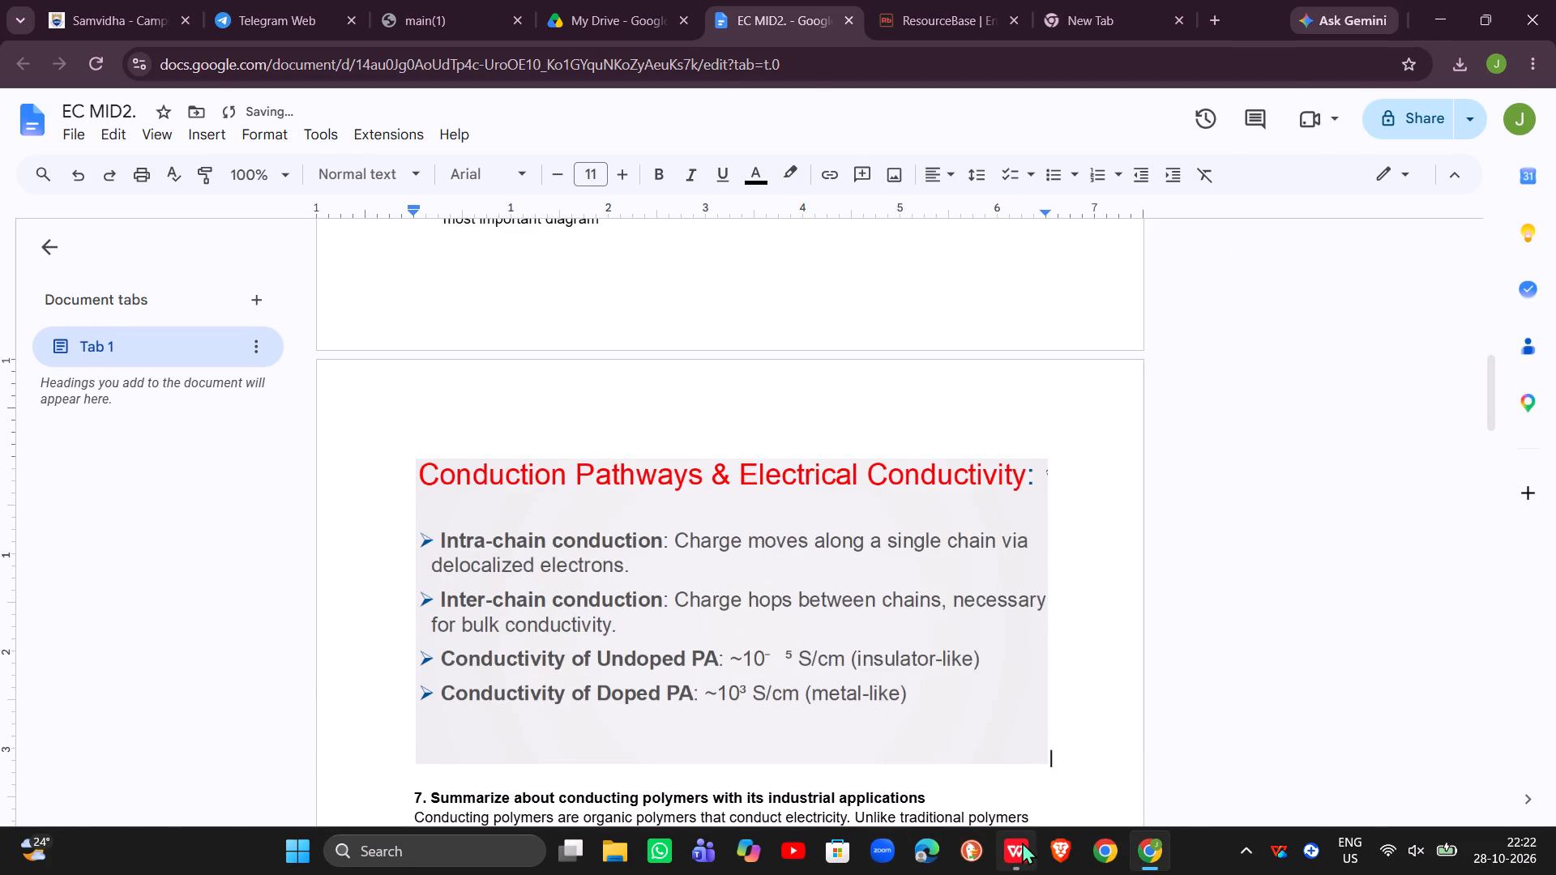
{"action": "left_click", "coordinate": [135, 630]}
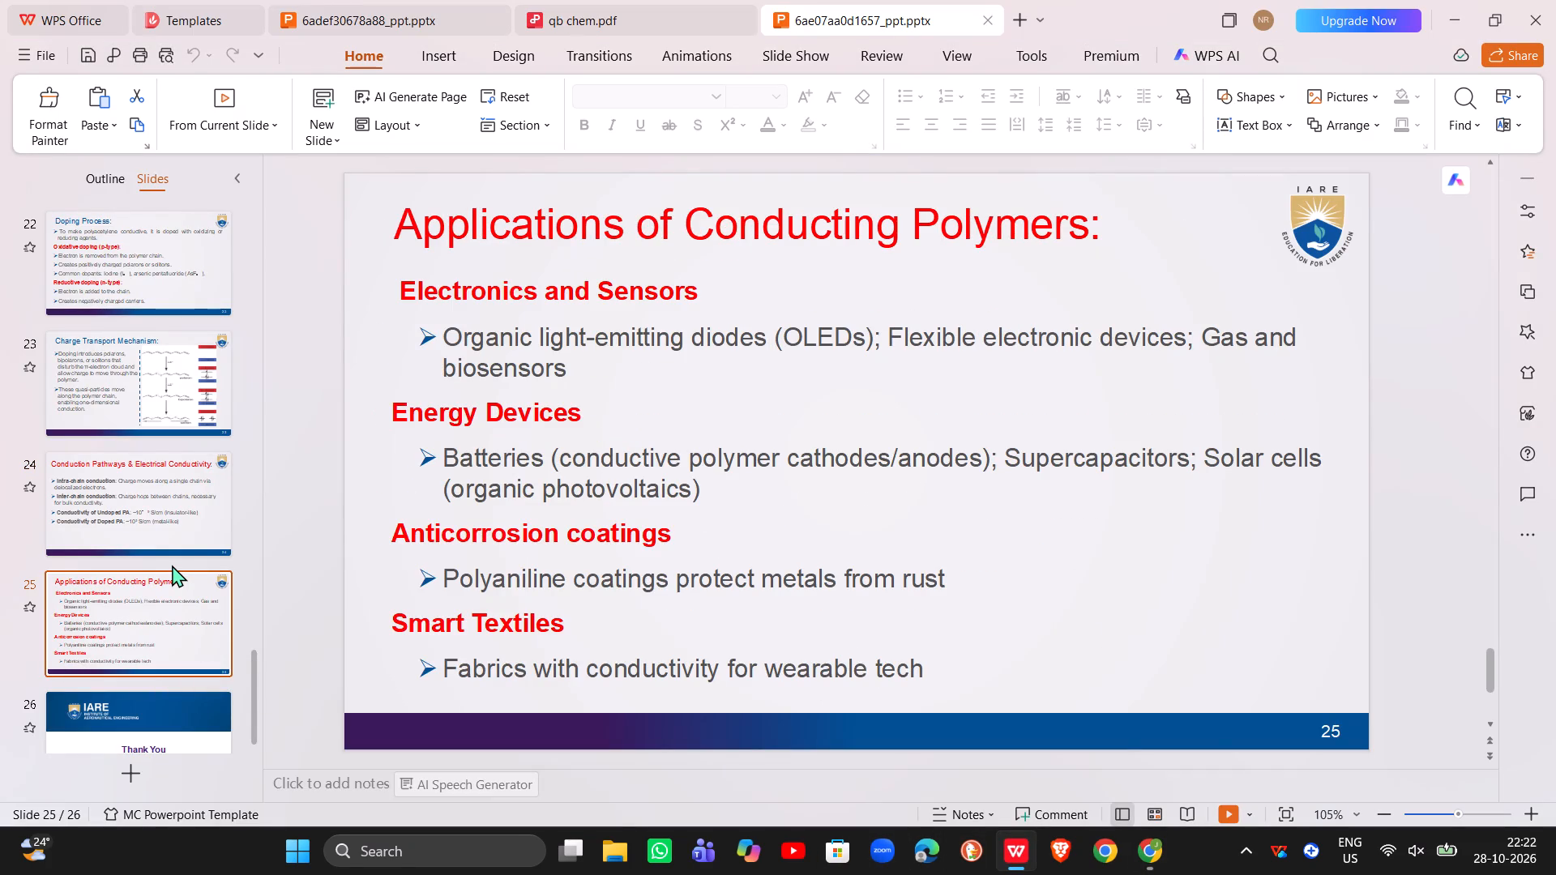
{"action": "left_click", "coordinate": [398, 297]}
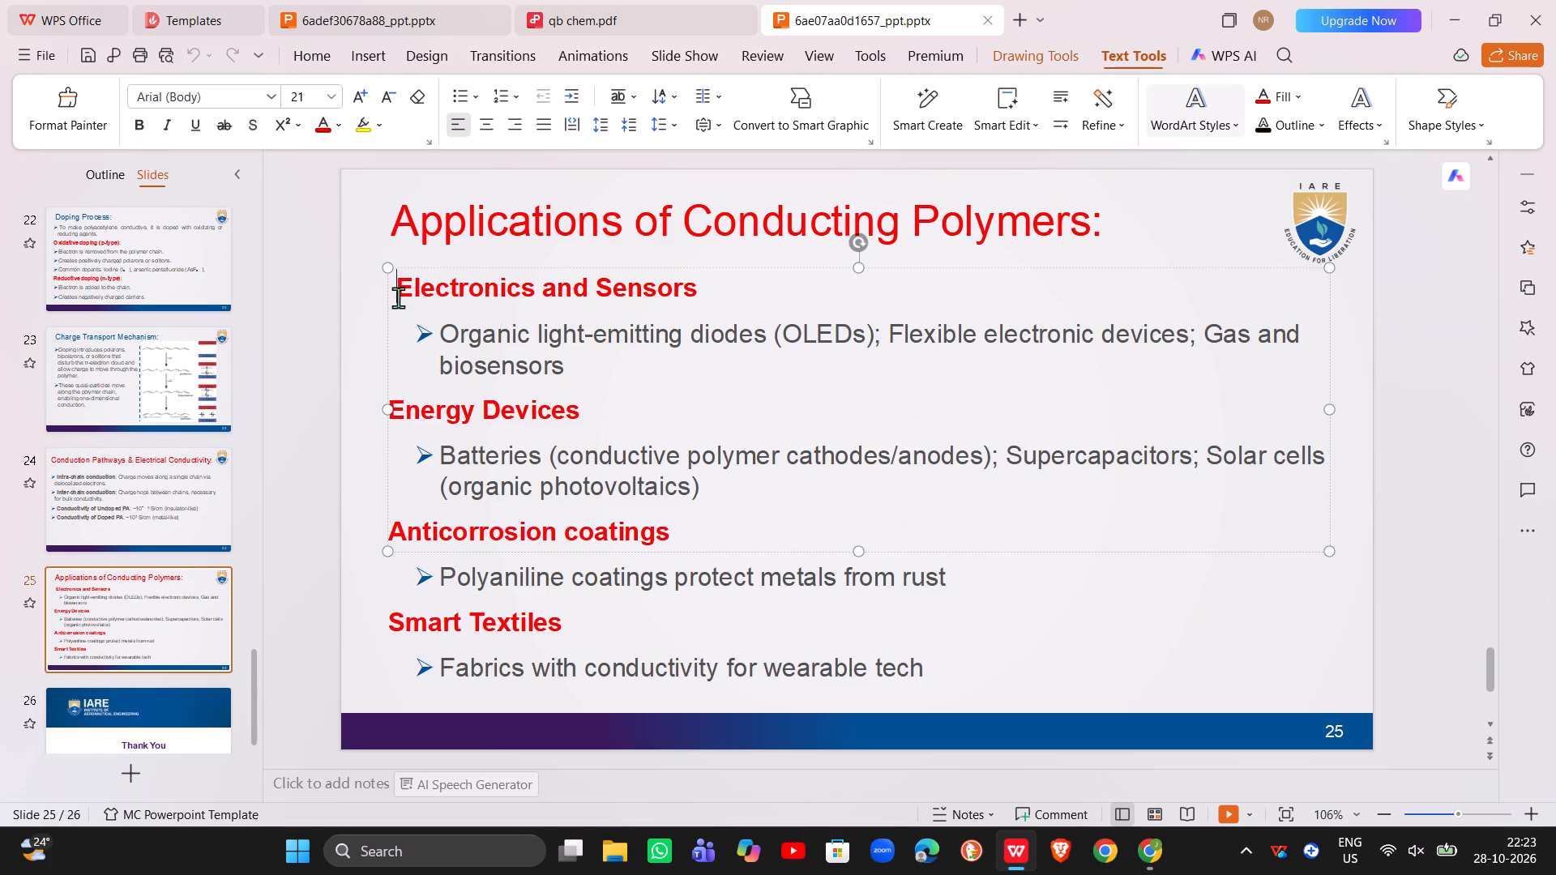
{"action": "left_click_drag", "start_coordinate": [395, 292], "coordinate": [1004, 673]}
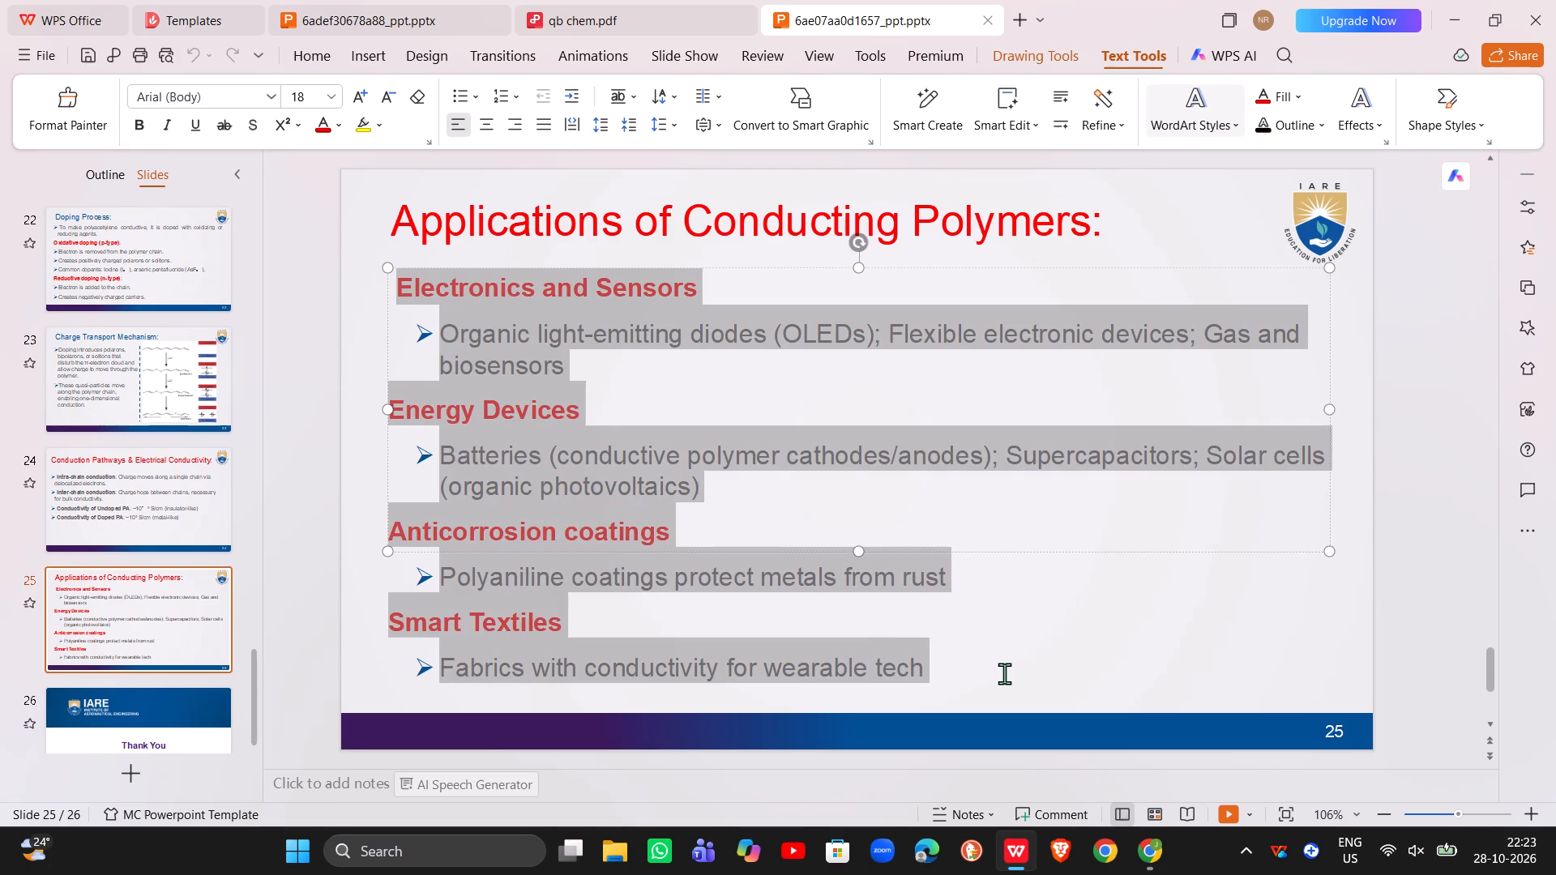
{"action": "left_click_drag", "start_coordinate": [1004, 673], "coordinate": [1005, 673]}
{"action": "key", "text": "ctrl+c"}
{"action": "key", "text": "ctrl+c"}
{"action": "key", "text": "ctrl+c"}
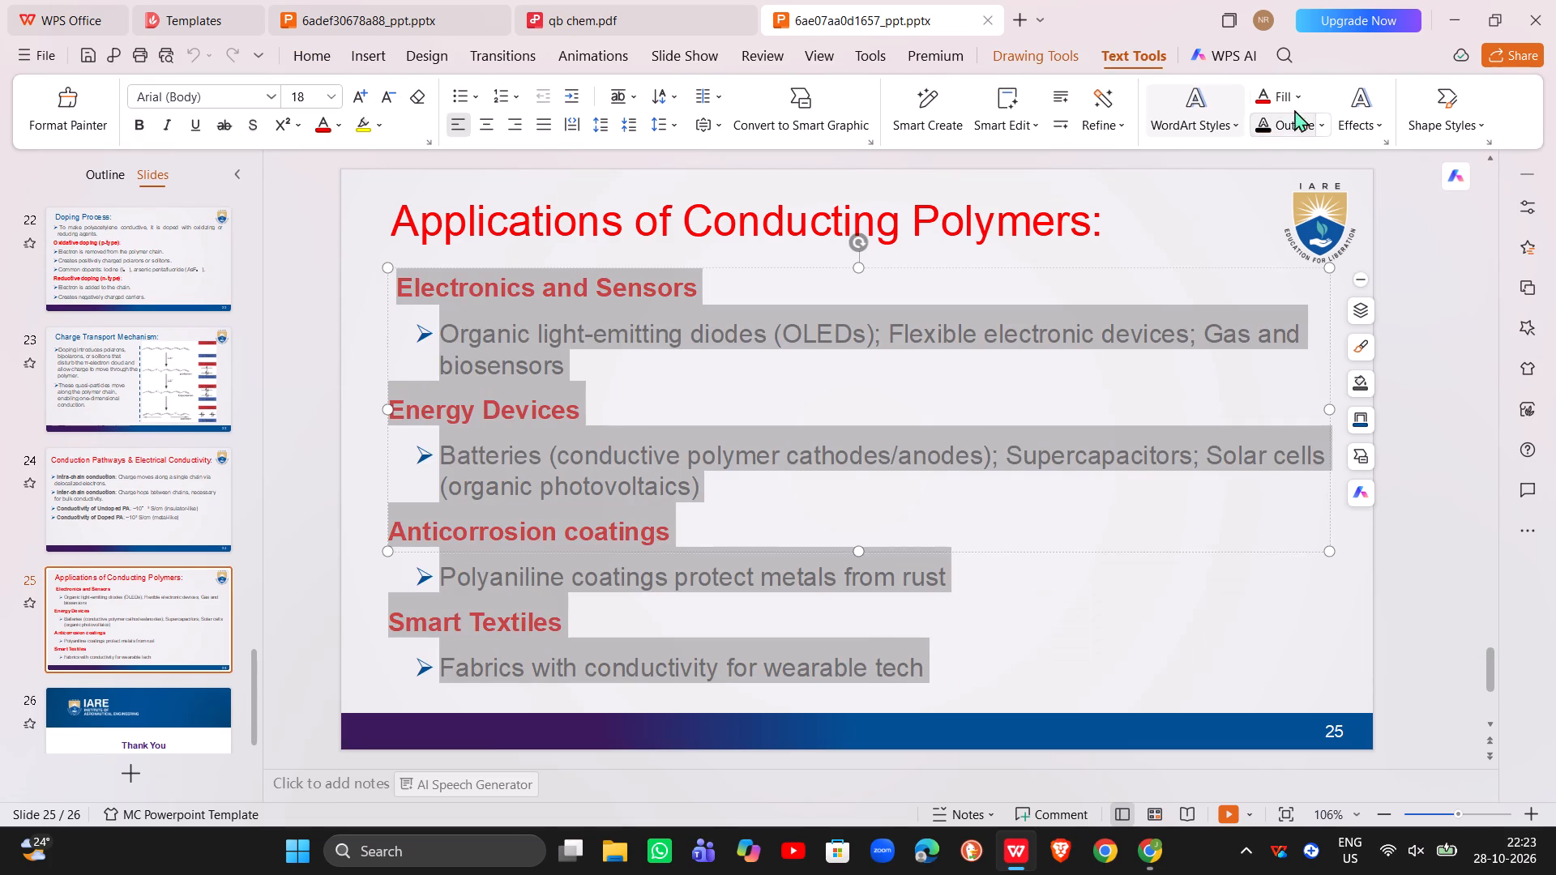
{"action": "left_click", "coordinate": [1457, 1]}
In Chrome's New Tab address bar, replace the old doping text with the copied applications text and copy it again as plain text.
{"action": "left_click", "coordinate": [1104, 0]}
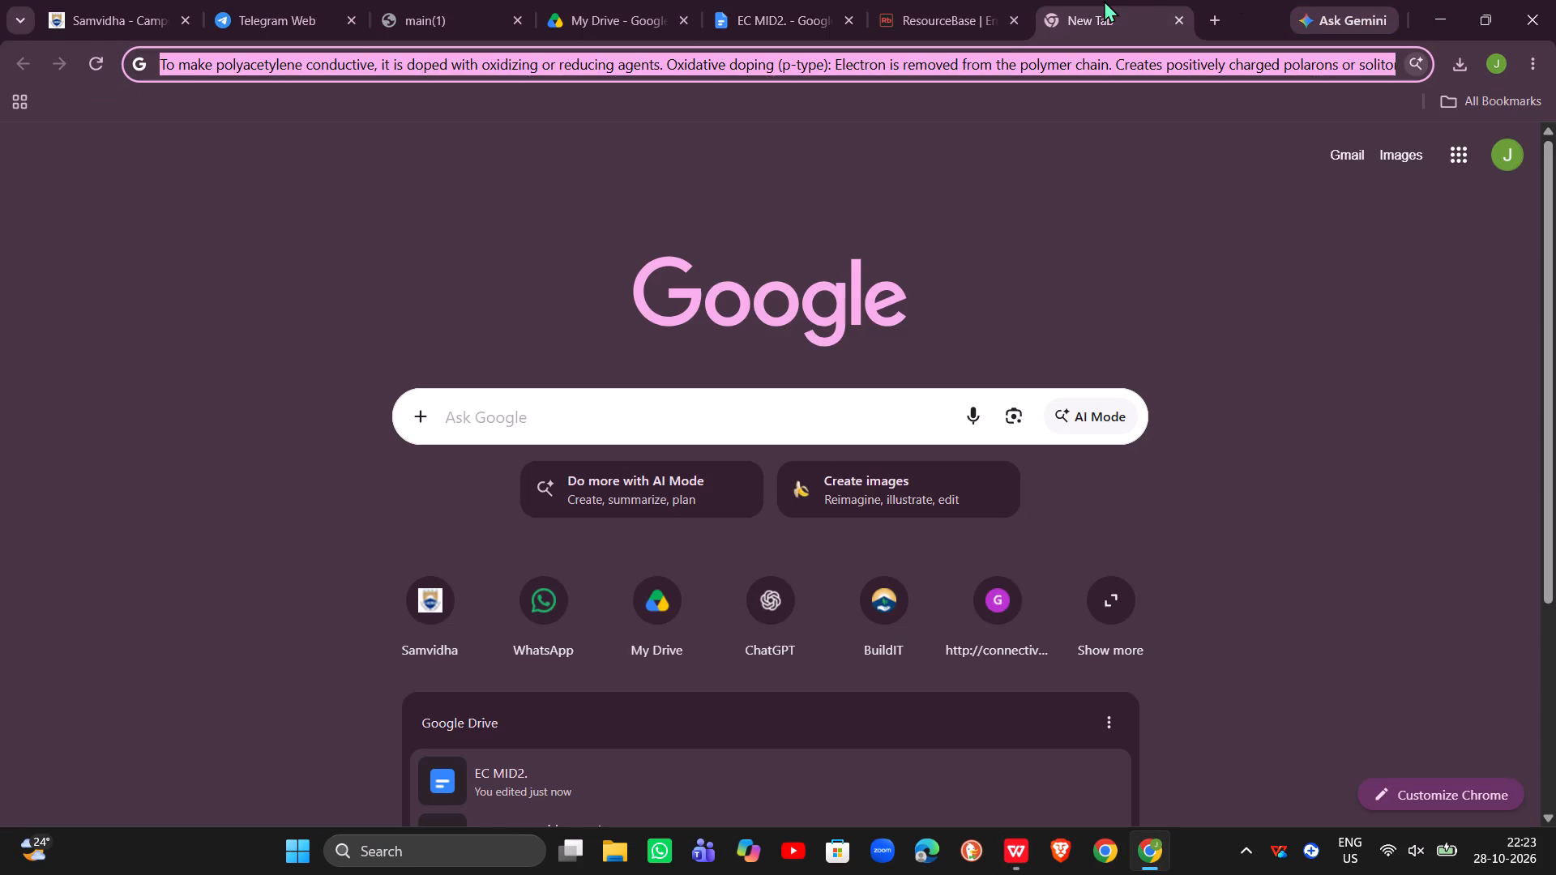
{"action": "key", "text": "BackSpace"}
{"action": "key", "text": "ctrl+v"}
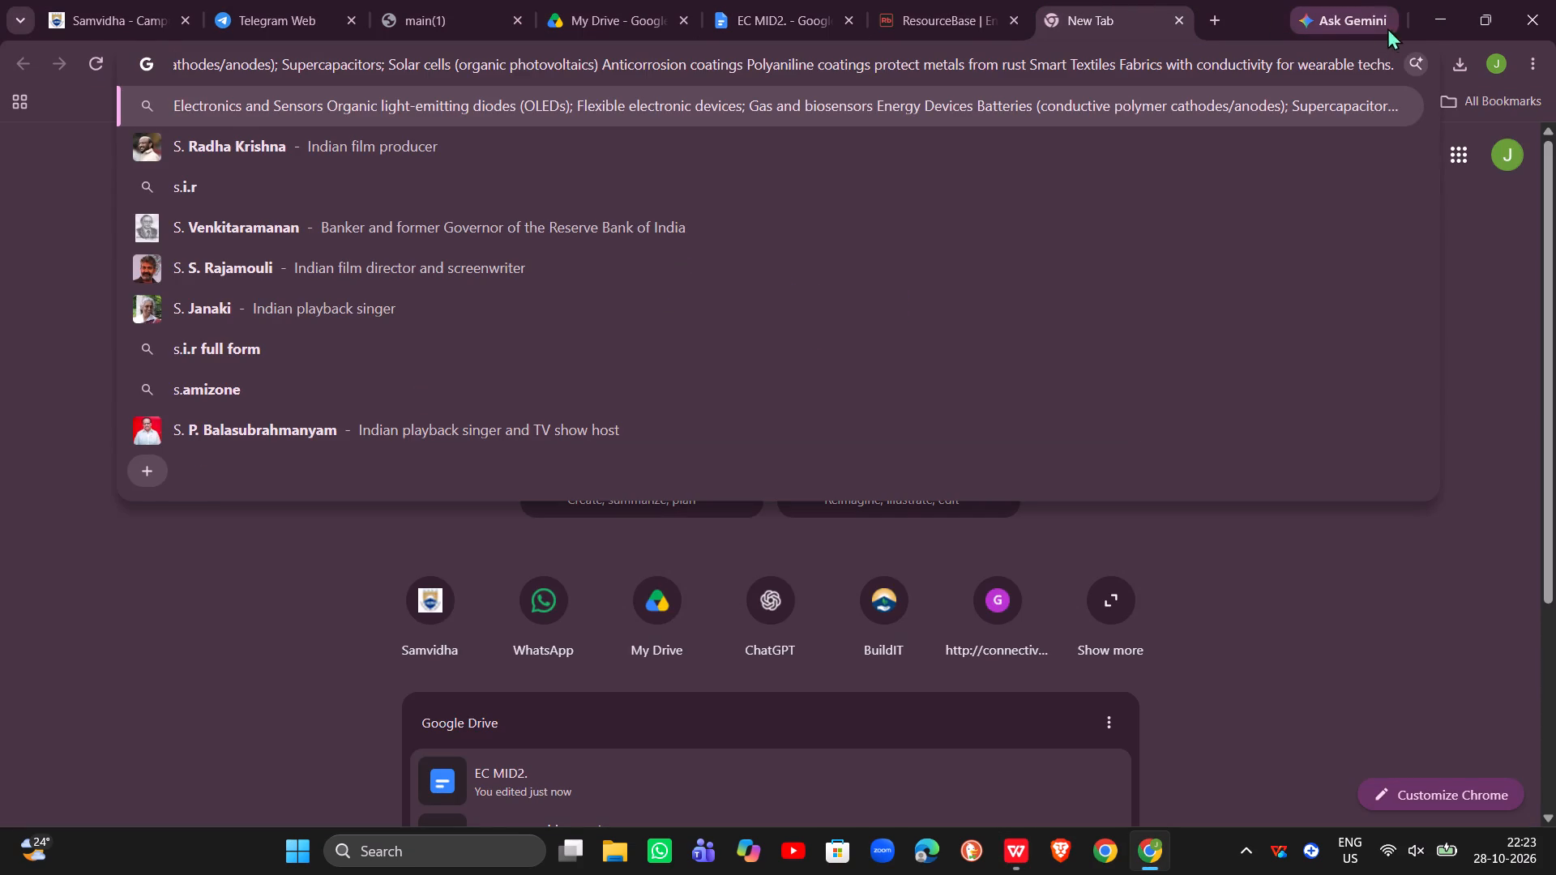
{"action": "left_click_drag", "start_coordinate": [1395, 63], "coordinate": [0, 143]}
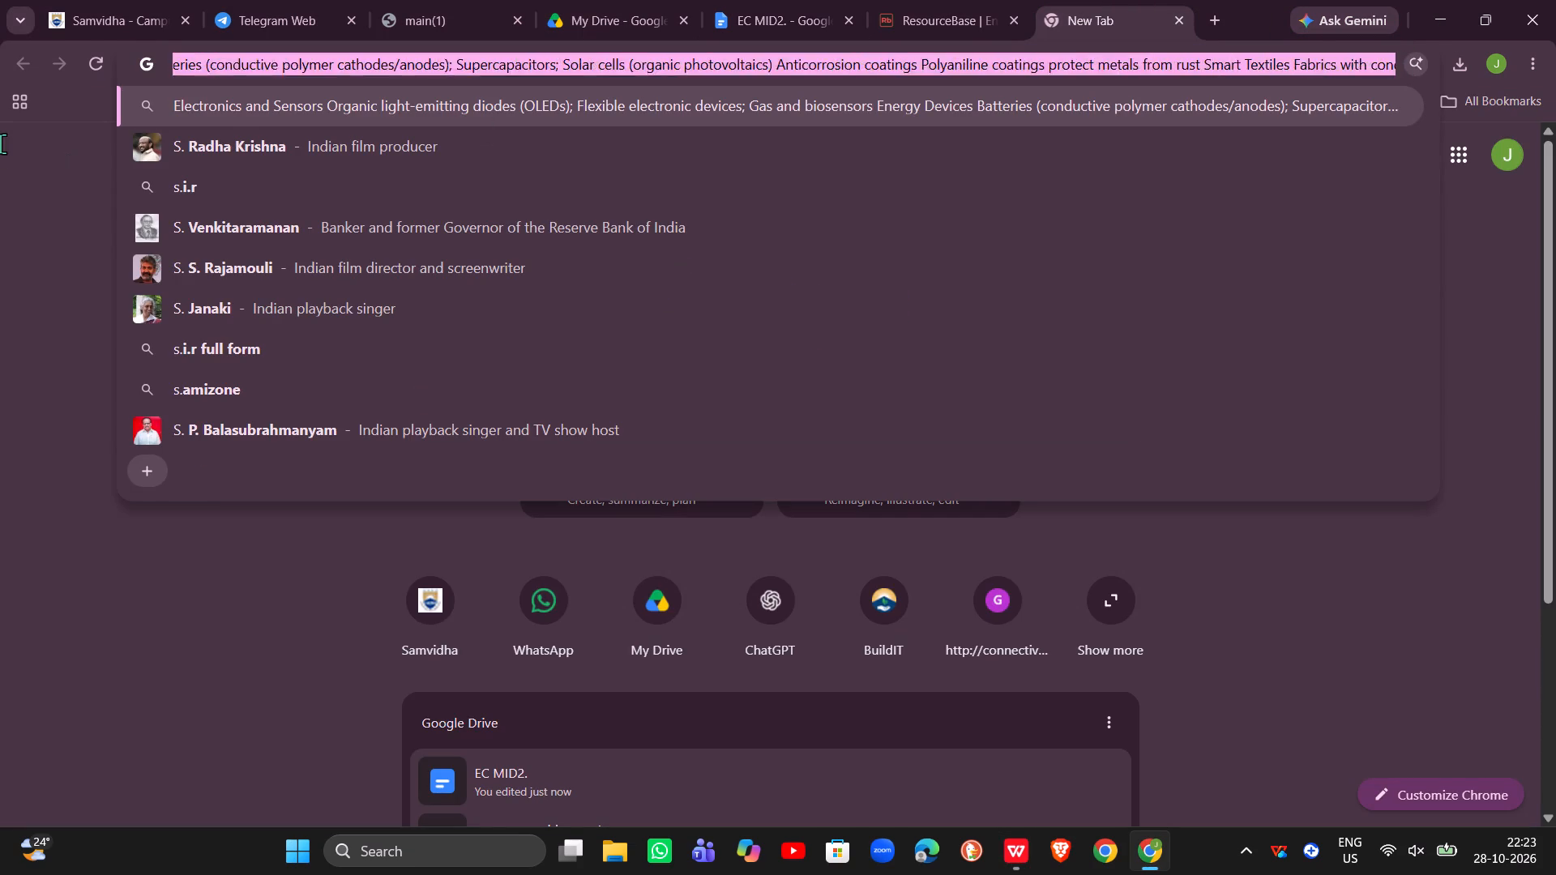
{"action": "left_click_drag", "start_coordinate": [0, 143], "coordinate": [4, 144]}
{"action": "key", "text": "ctrl+c"}
{"action": "key", "text": "ctrl+c"}
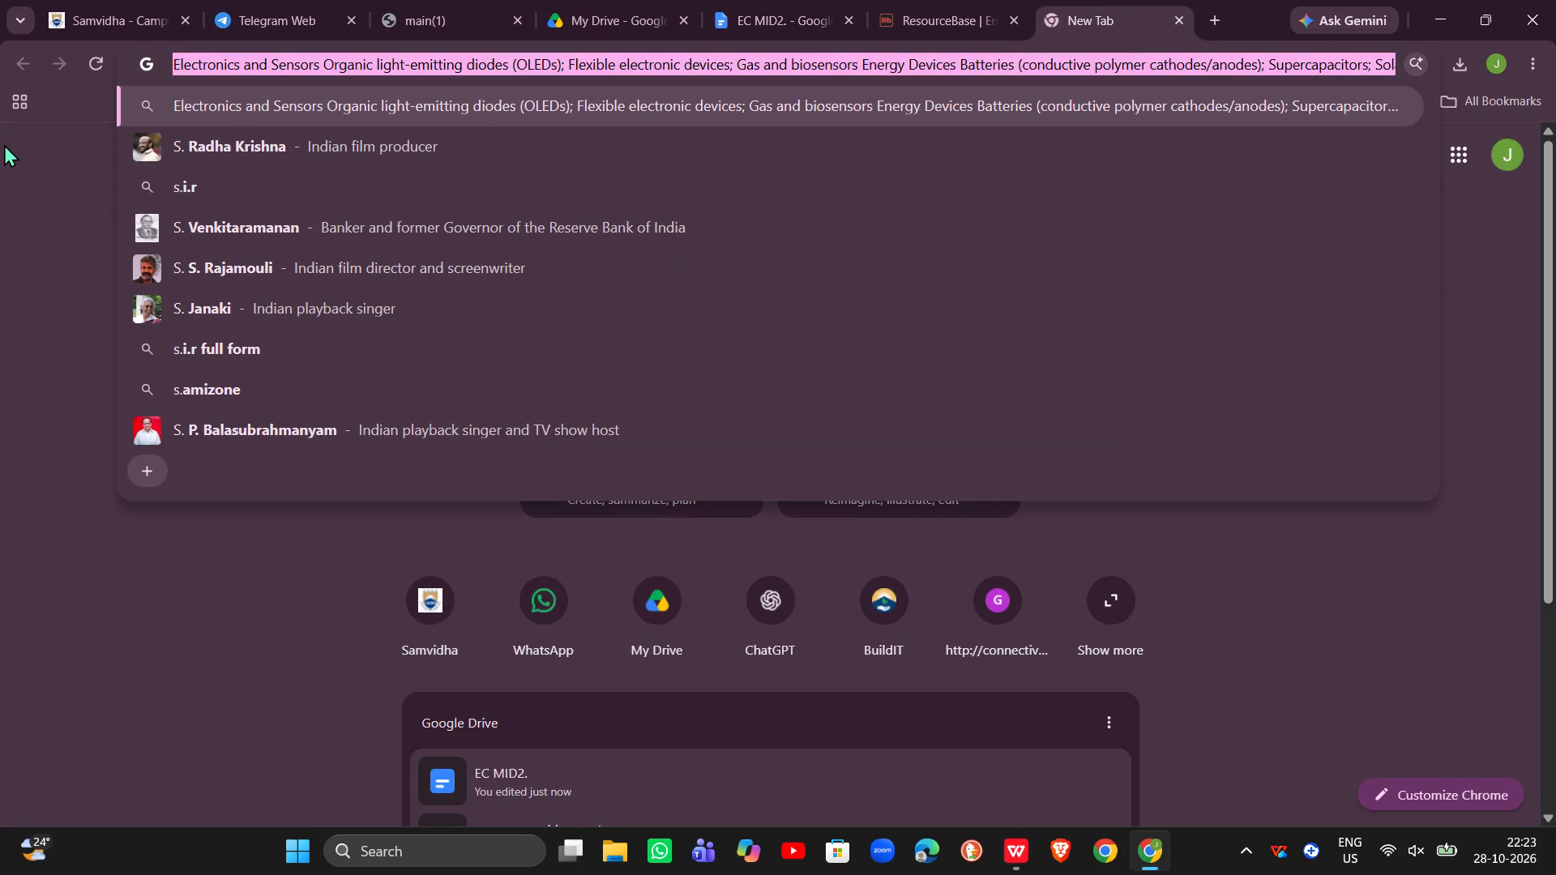
In the EC MID2 document, add the heading "APPLICATIONS:" below the conductivity image and paste the plain applications text under it.
{"action": "left_click", "coordinate": [768, 0]}
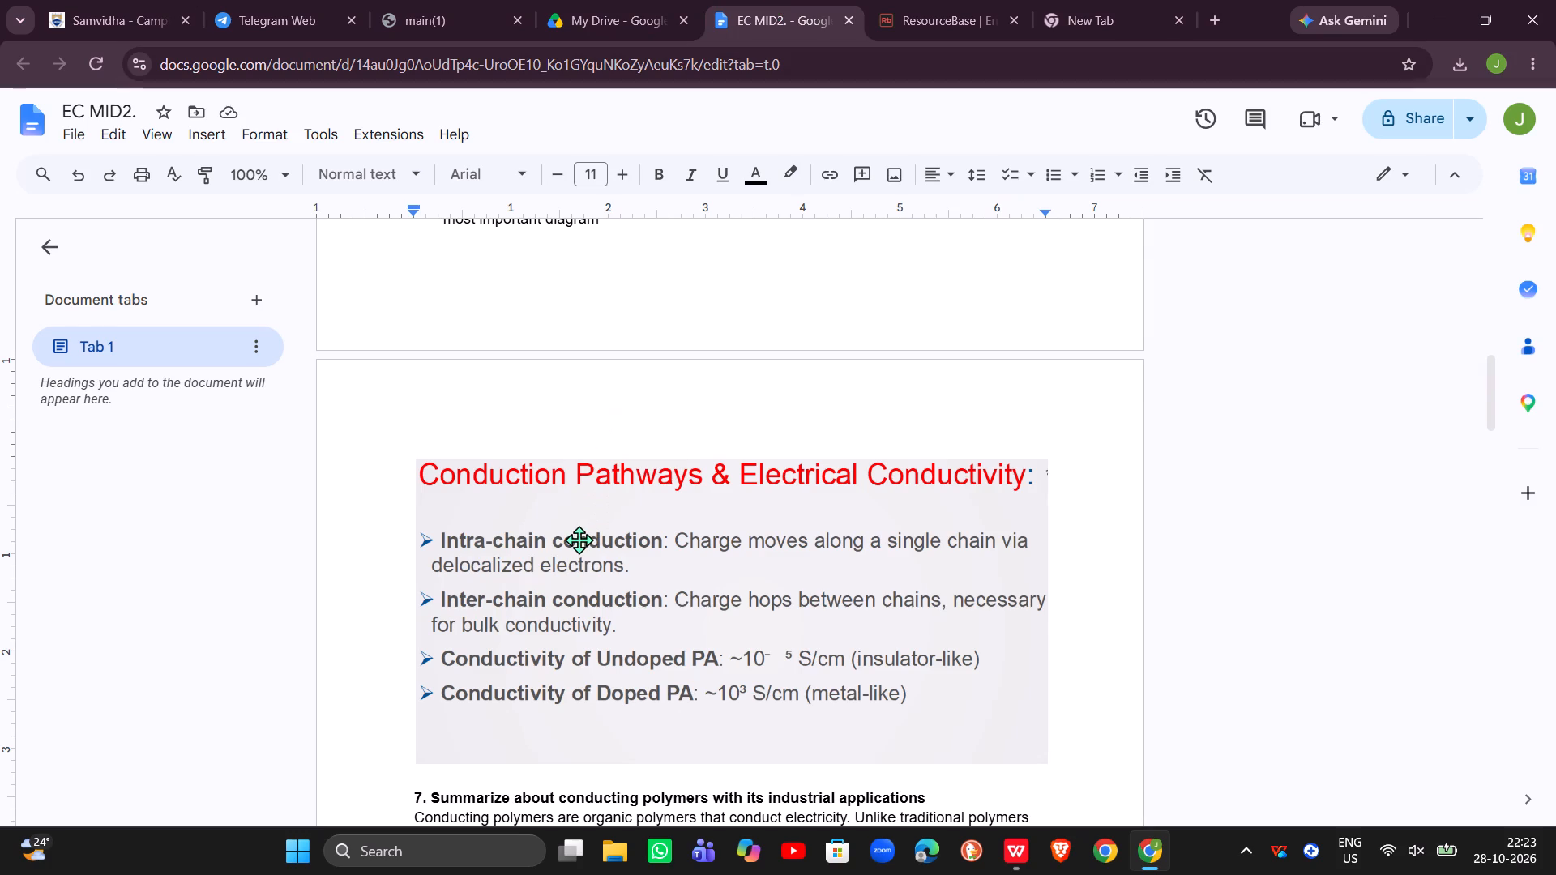
{"action": "key", "text": "Return"}
{"action": "type", "text": "APPLICATIONS:"}
{"action": "key", "text": "Return"}
{"action": "key", "text": "ctrl+v"}
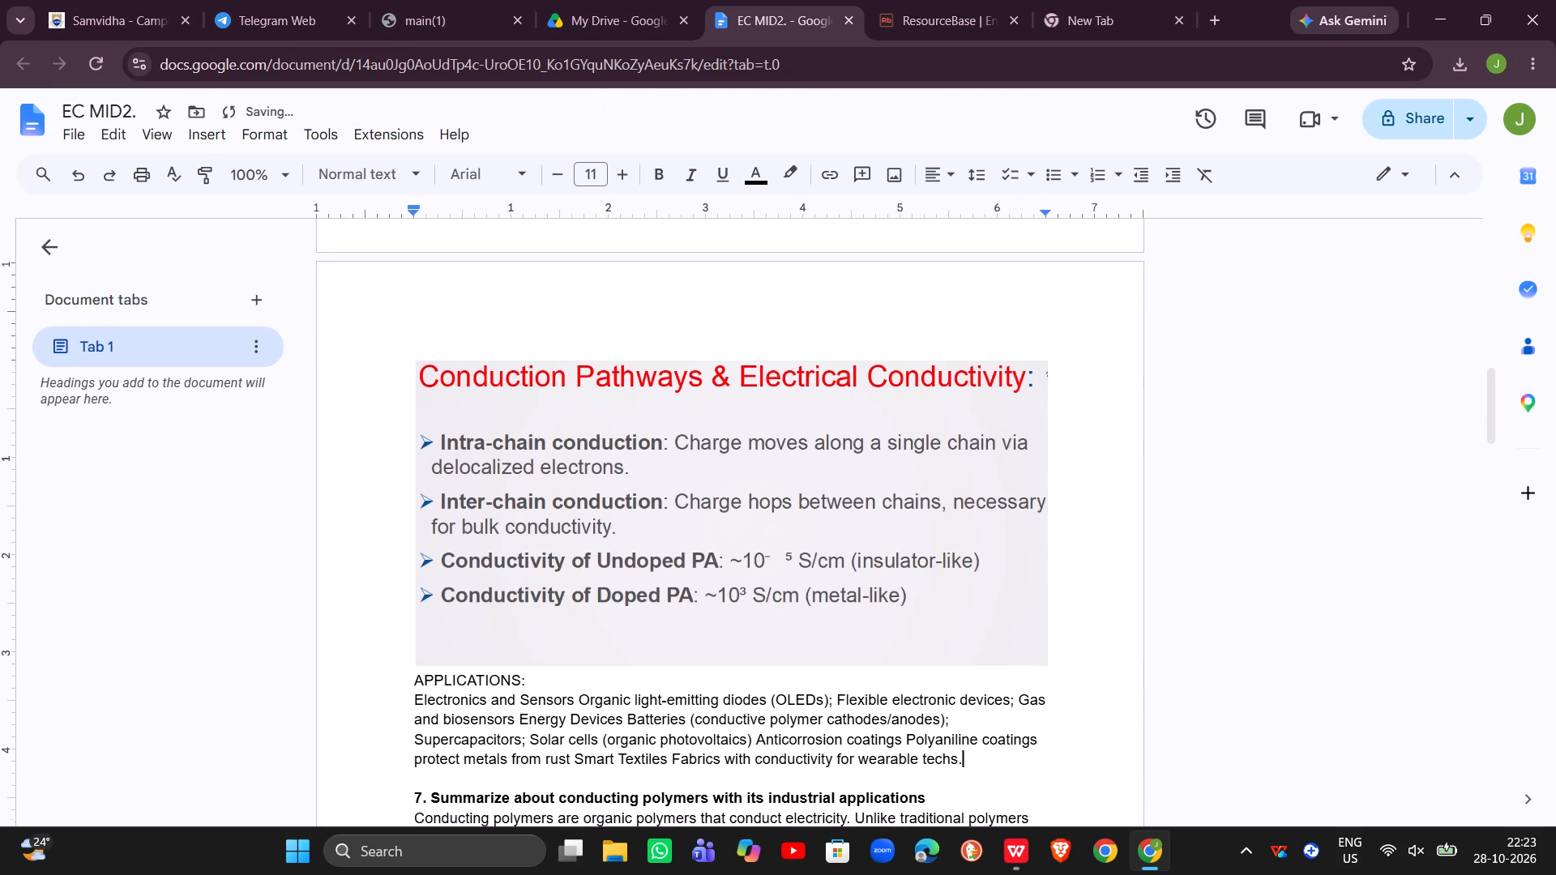
Break the applications text into new lines at "Flexible electronic devices", "Gas and biosensors" and "Solar cells".
{"action": "left_click", "coordinate": [840, 697]}
{"action": "key", "text": "Return"}
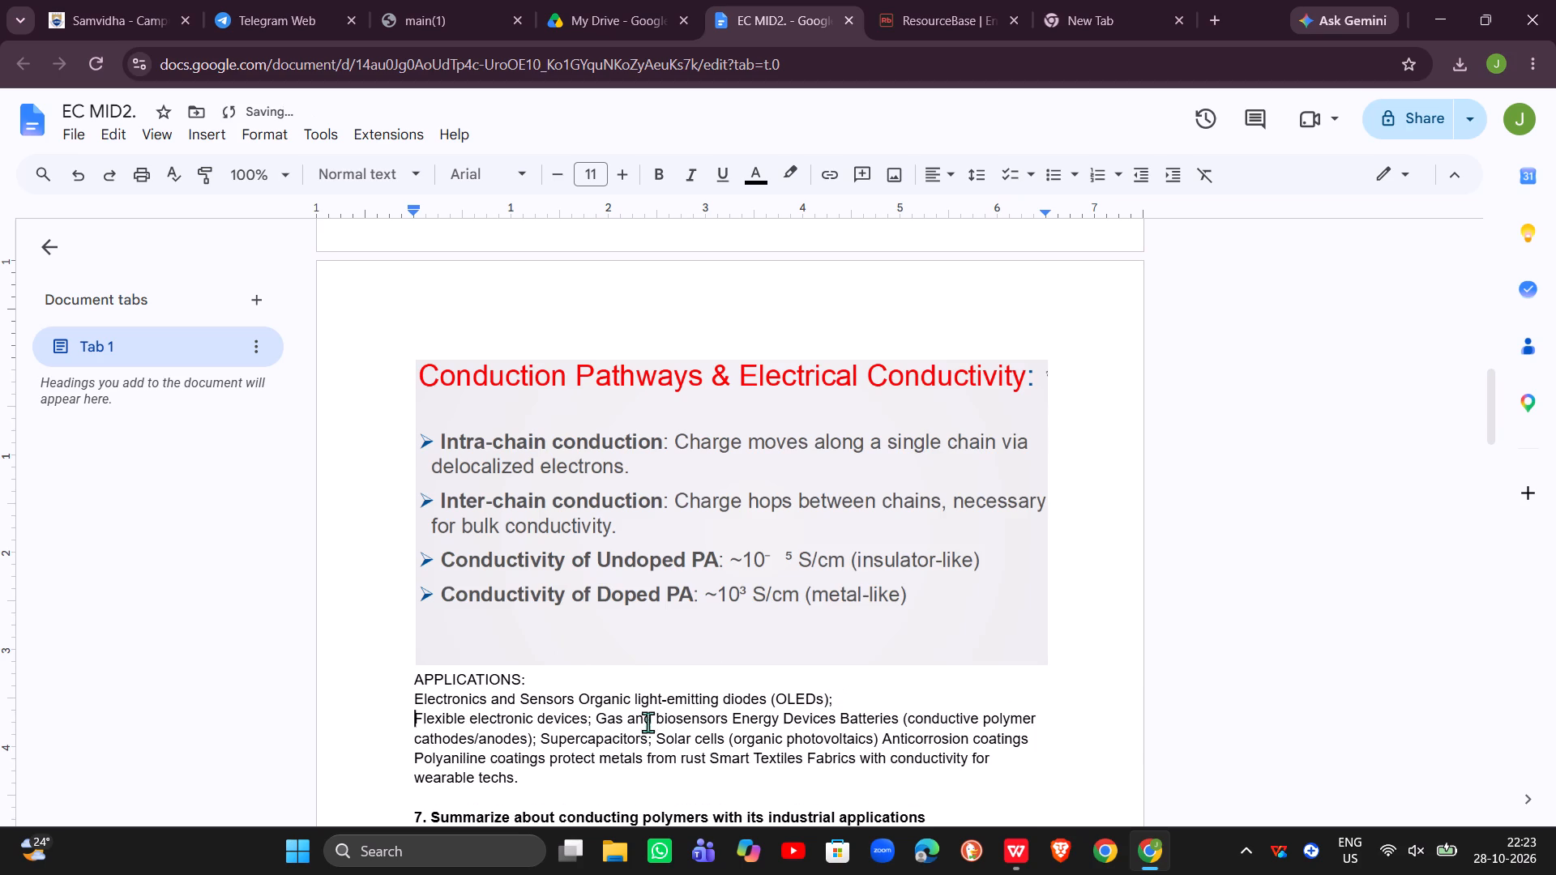
{"action": "left_click", "coordinate": [596, 722]}
{"action": "key", "text": "Return"}
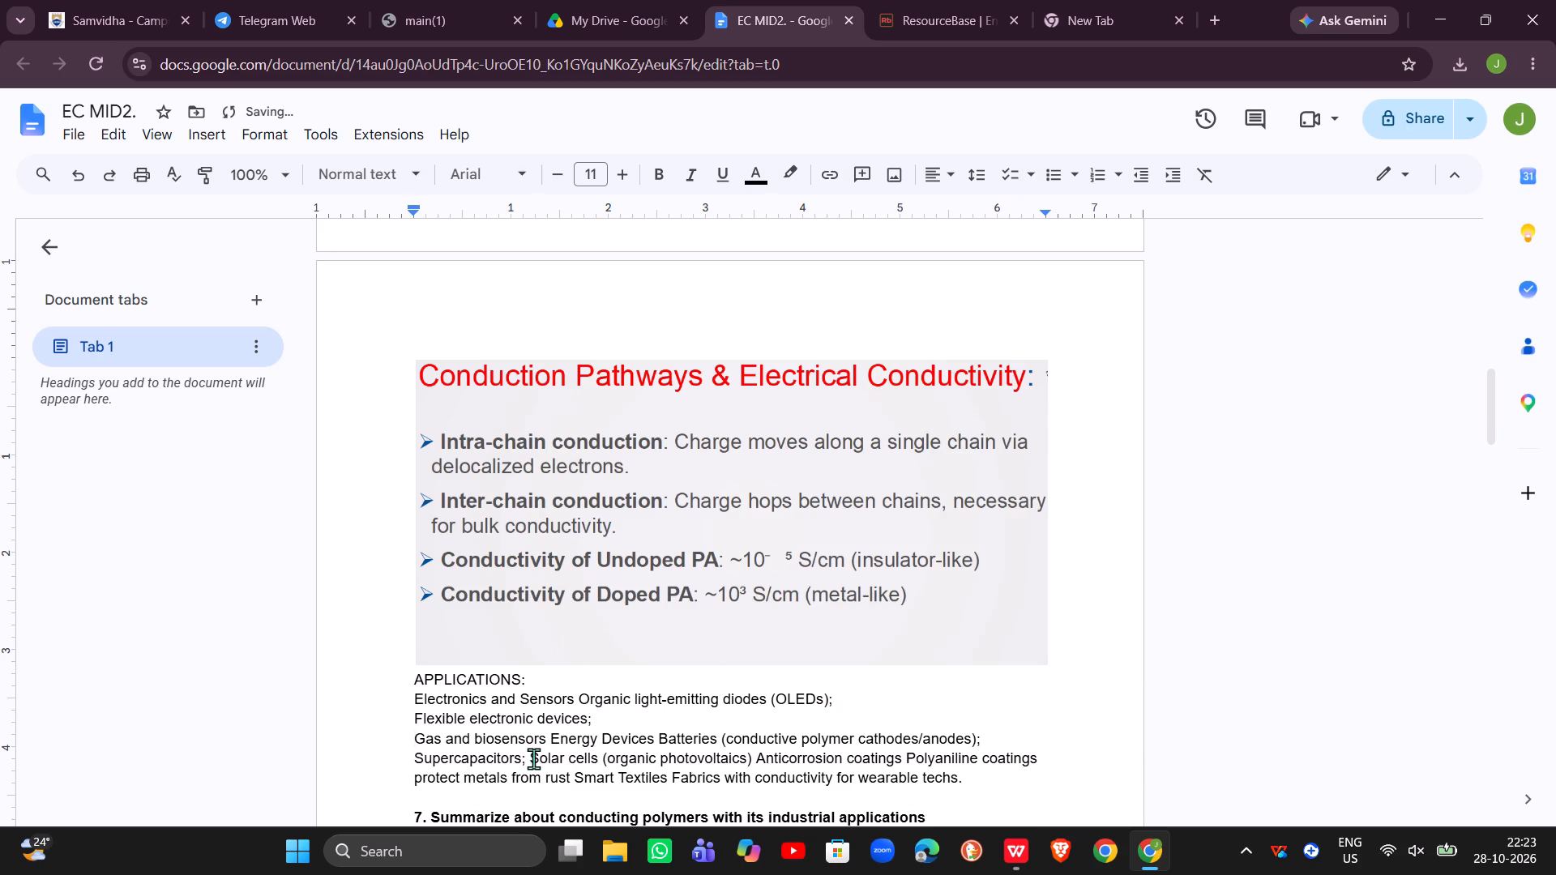
{"action": "left_click", "coordinate": [533, 758]}
{"action": "key", "text": "Return"}
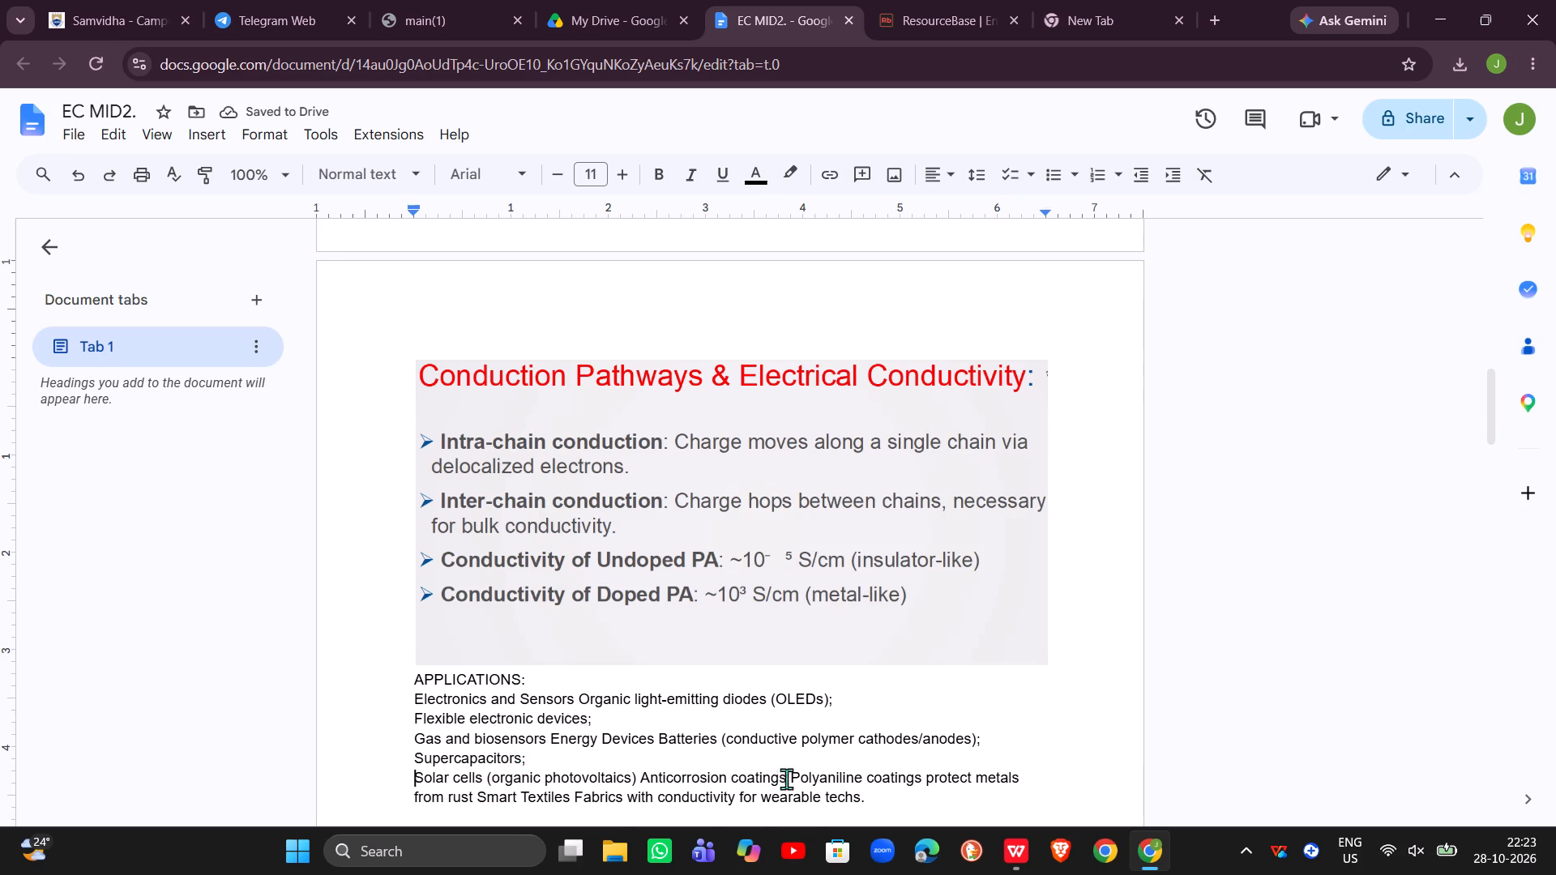
Following slide 25 of the WPS presentation, rejoin "Flexible electronic devices" to the OLEDs line and start a new line at "Energy Devices".
{"action": "left_click", "coordinate": [1009, 845]}
{"action": "left_click", "coordinate": [1009, 845]}
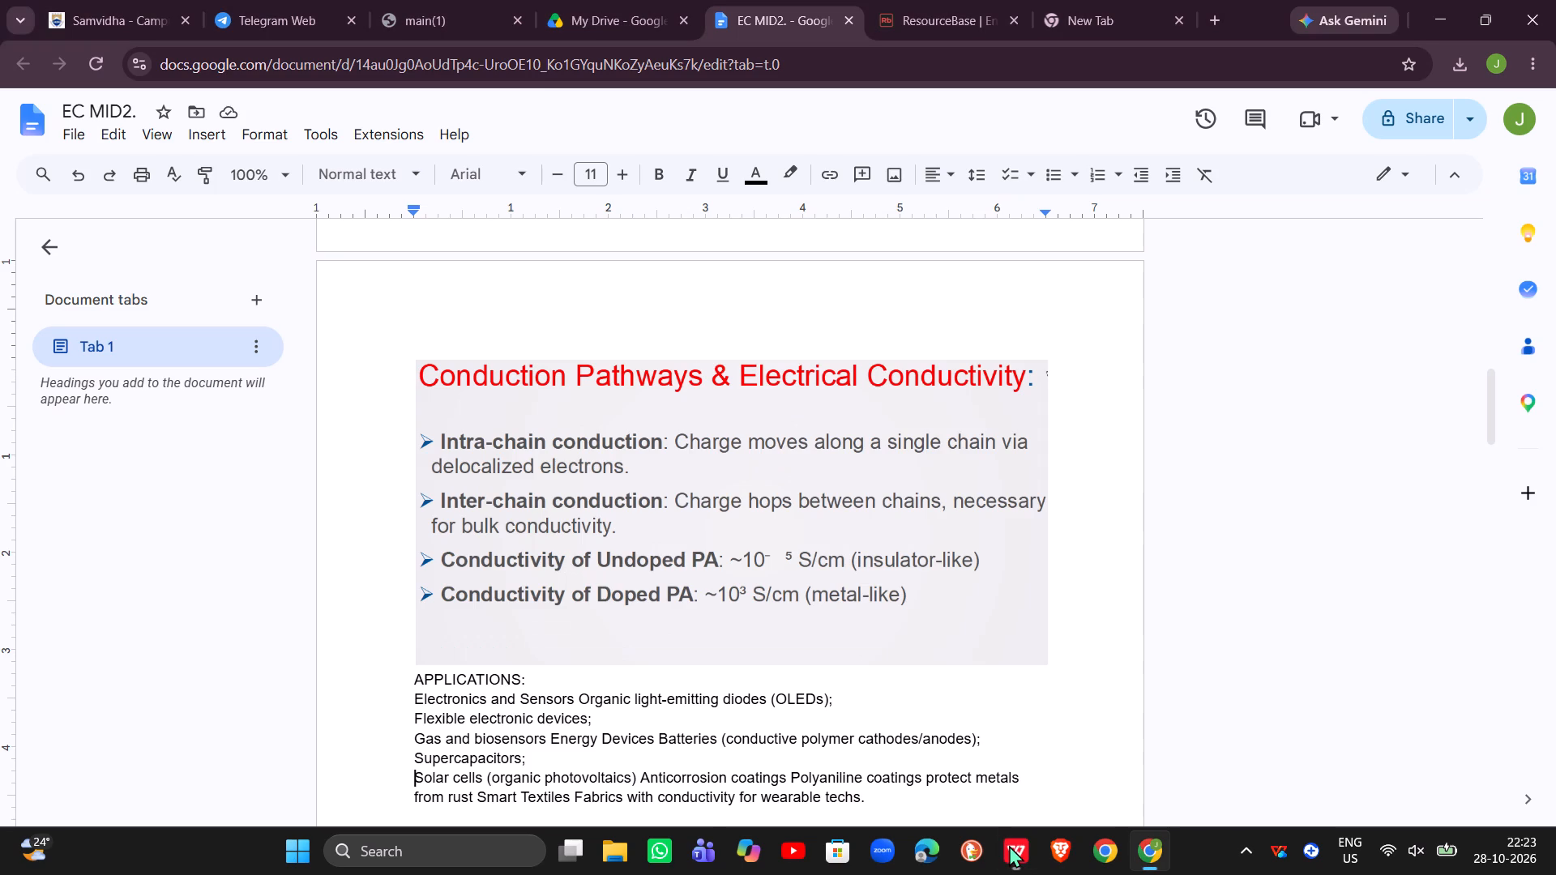
{"action": "left_click", "coordinate": [1009, 845]}
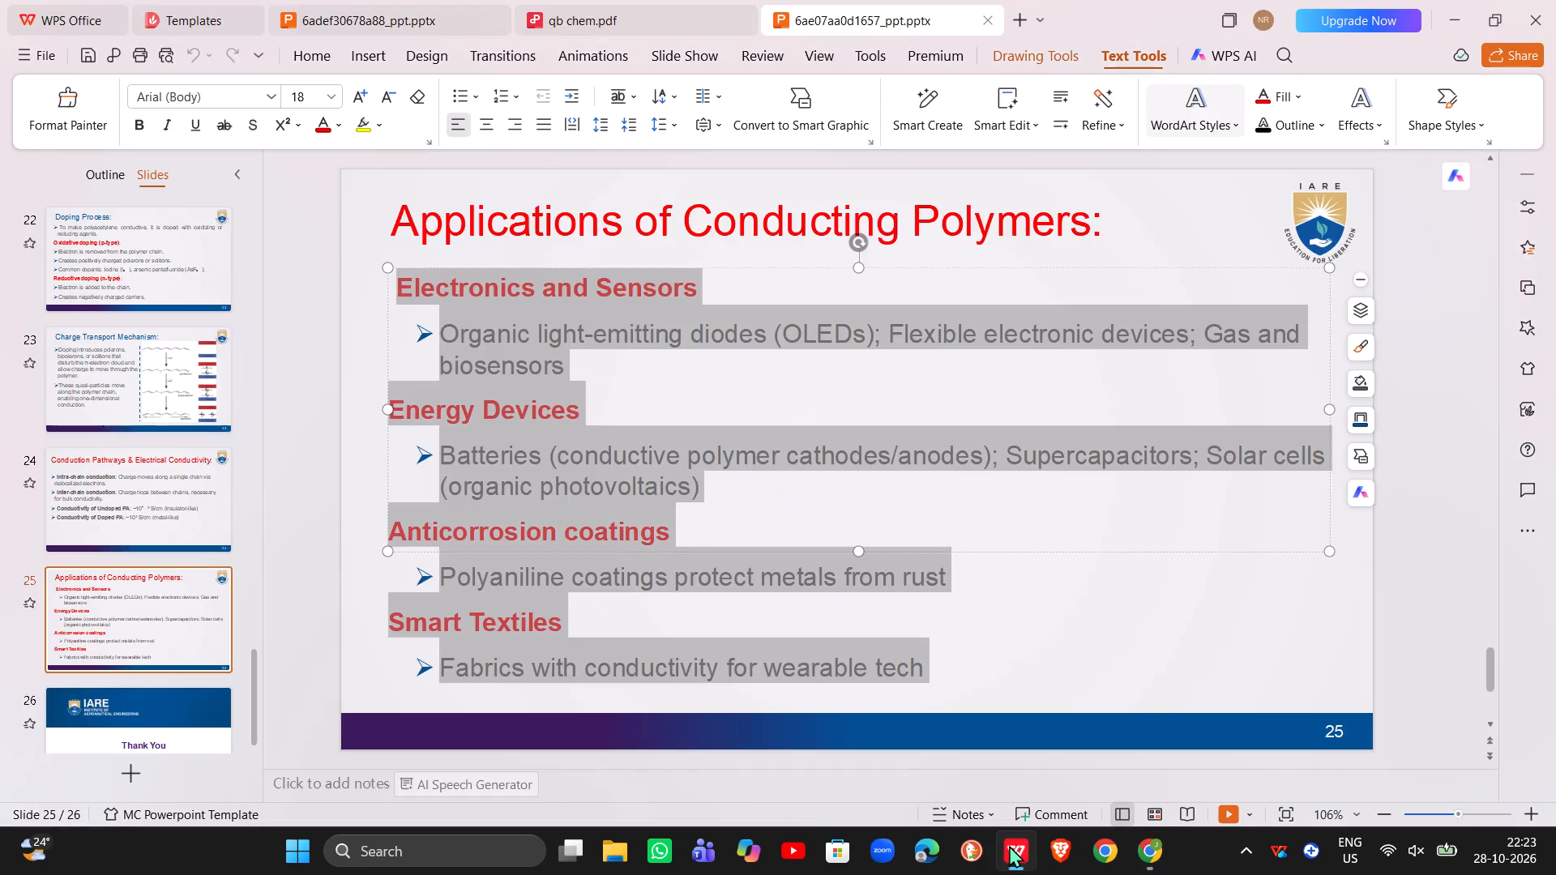
{"action": "left_click", "coordinate": [1009, 845]}
{"action": "left_click", "coordinate": [1009, 845]}
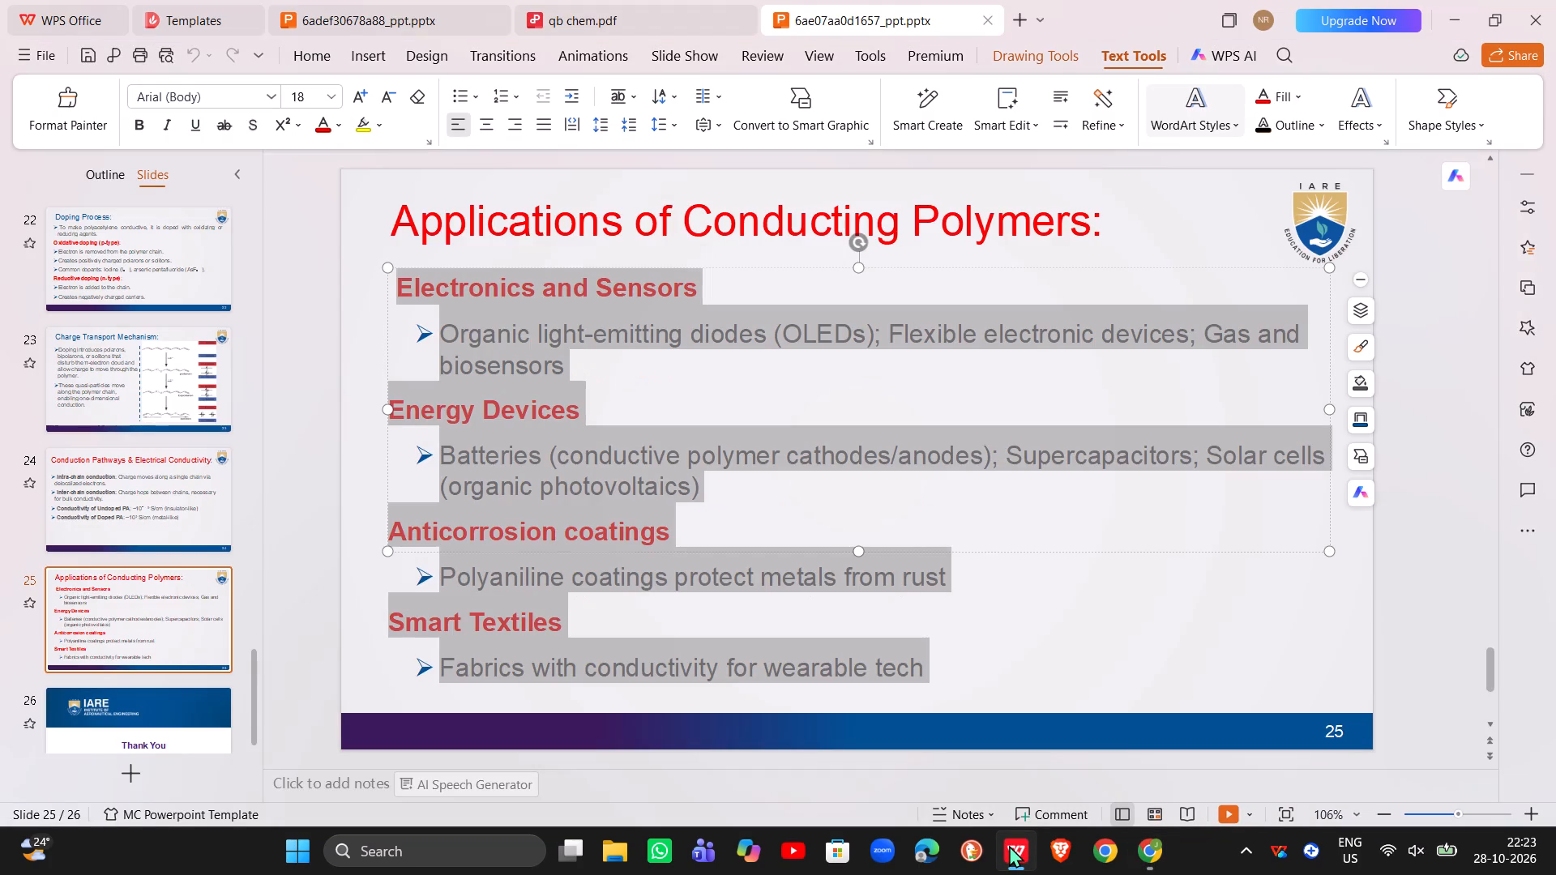
{"action": "left_click", "coordinate": [1009, 845]}
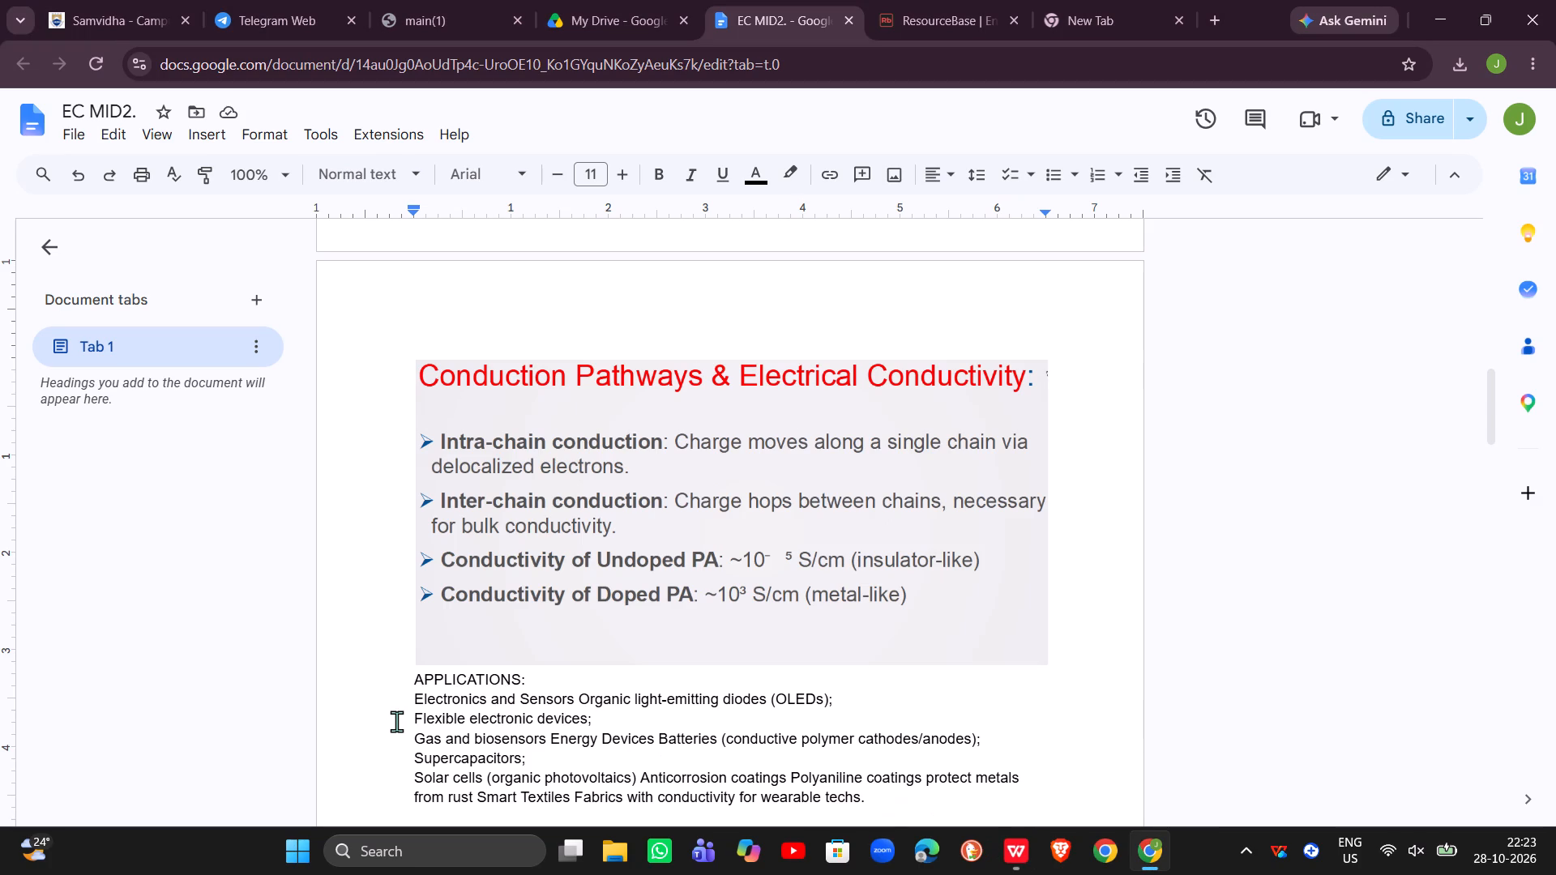
{"action": "left_click", "coordinate": [410, 721]}
{"action": "key", "text": "BackSpace"}
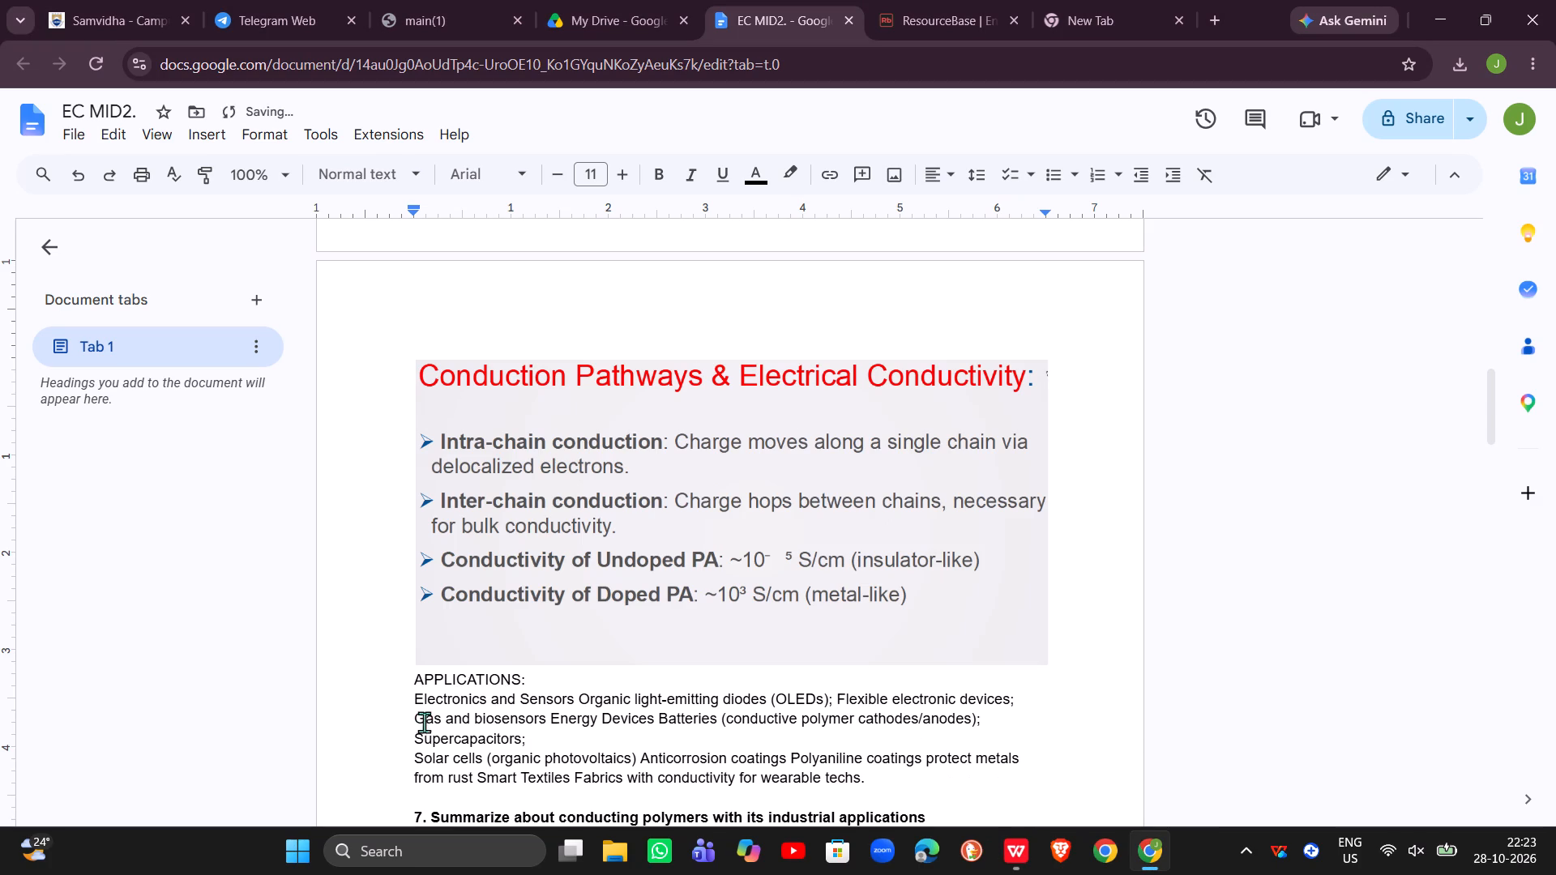
{"action": "left_click", "coordinate": [549, 719]}
{"action": "key", "text": "Return"}
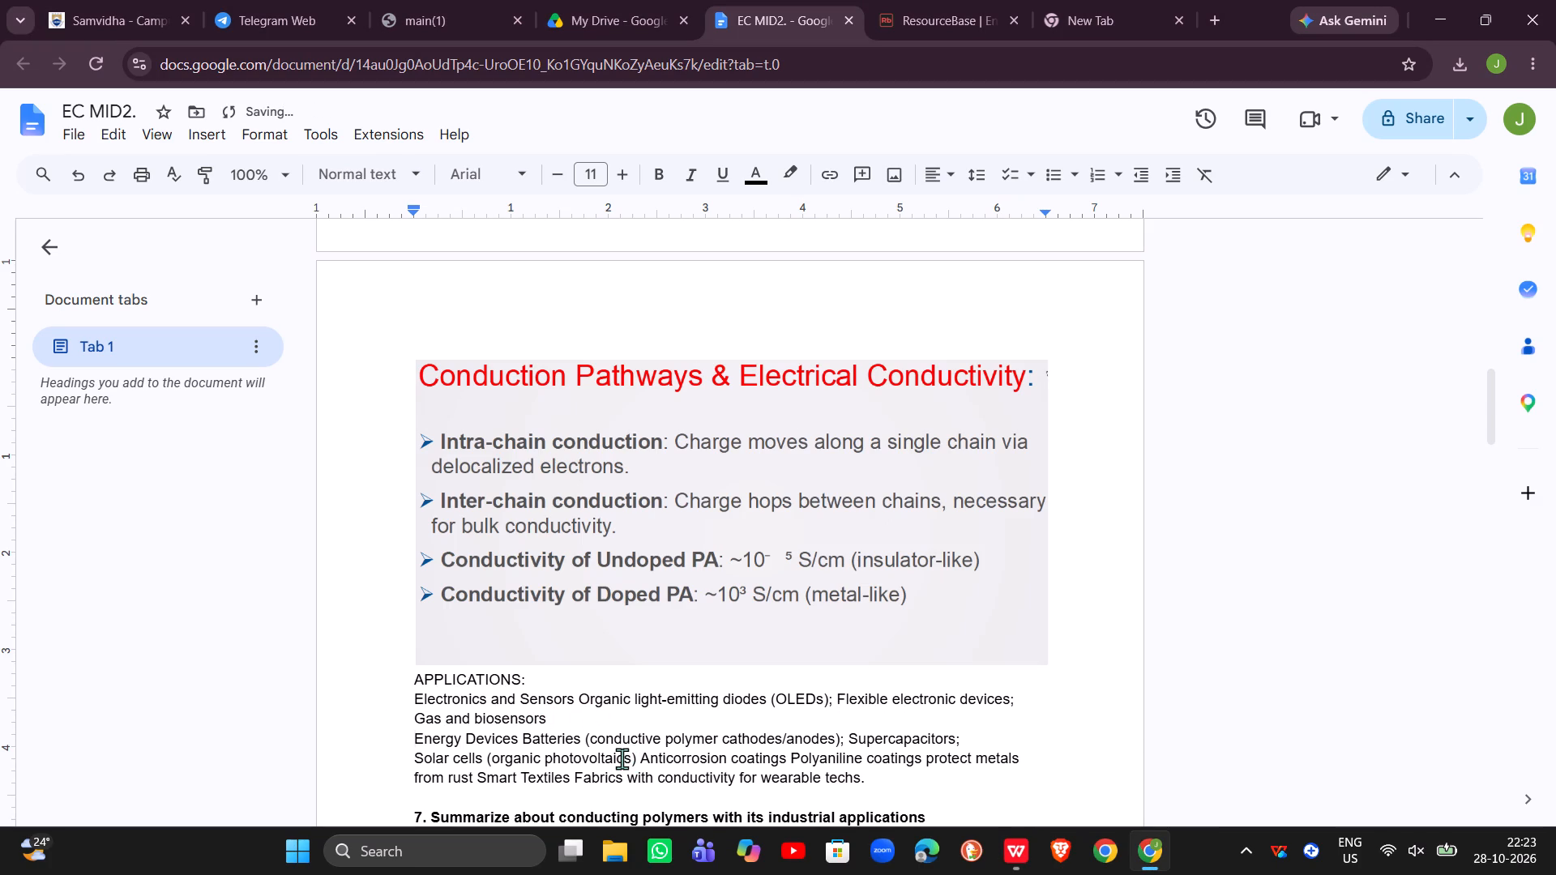
Check slide 25 again and break the applications text into new lines at "Anticorrosion coatings" and "Smart Textiles".
{"action": "left_click", "coordinate": [1006, 843]}
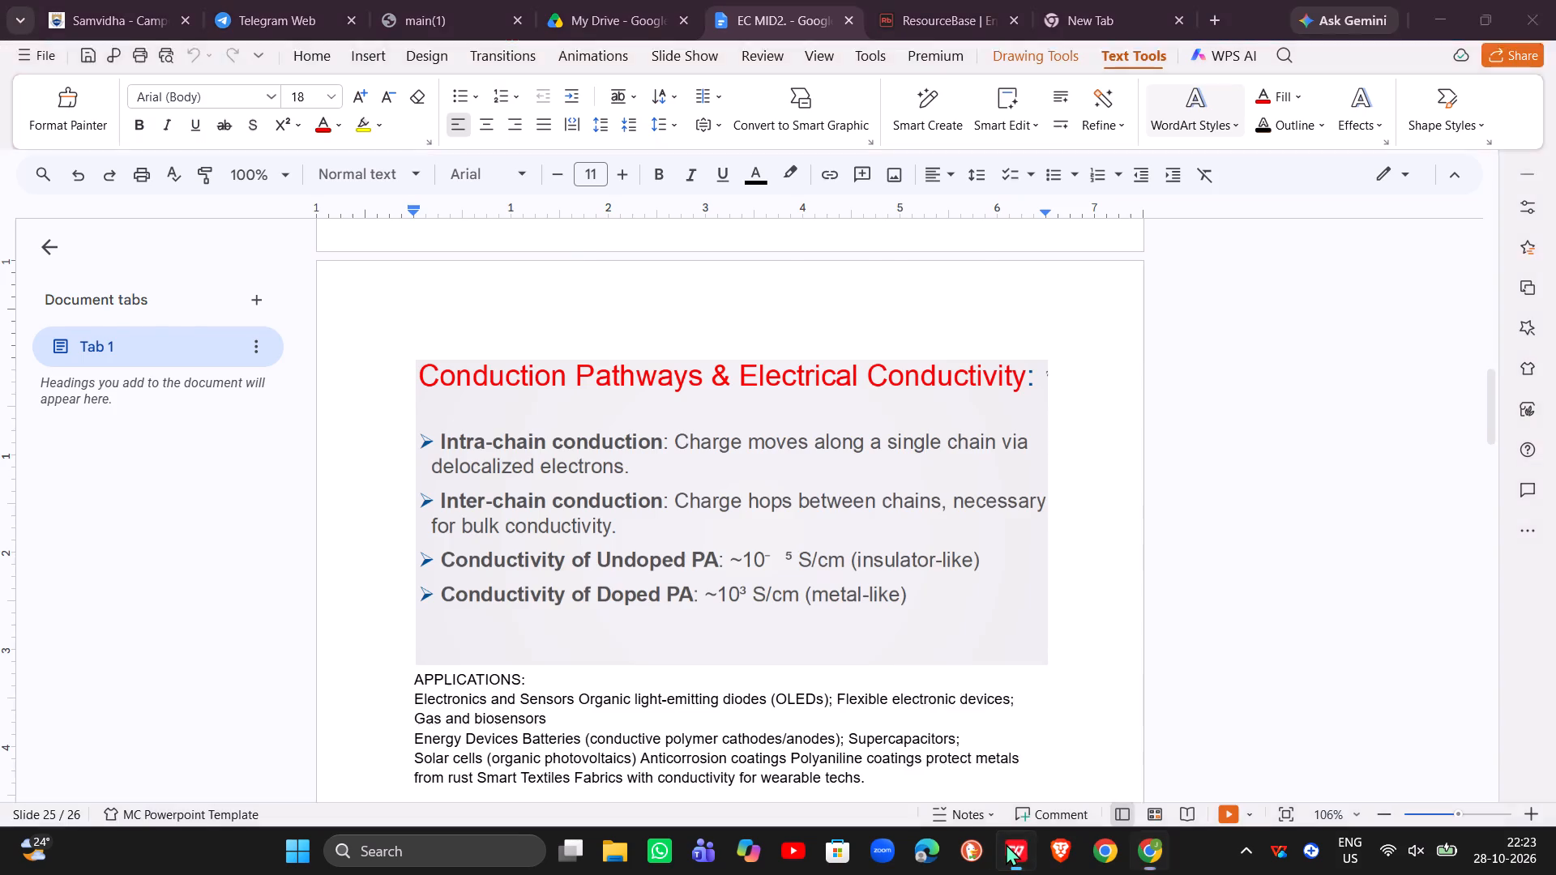
{"action": "left_click", "coordinate": [1006, 843]}
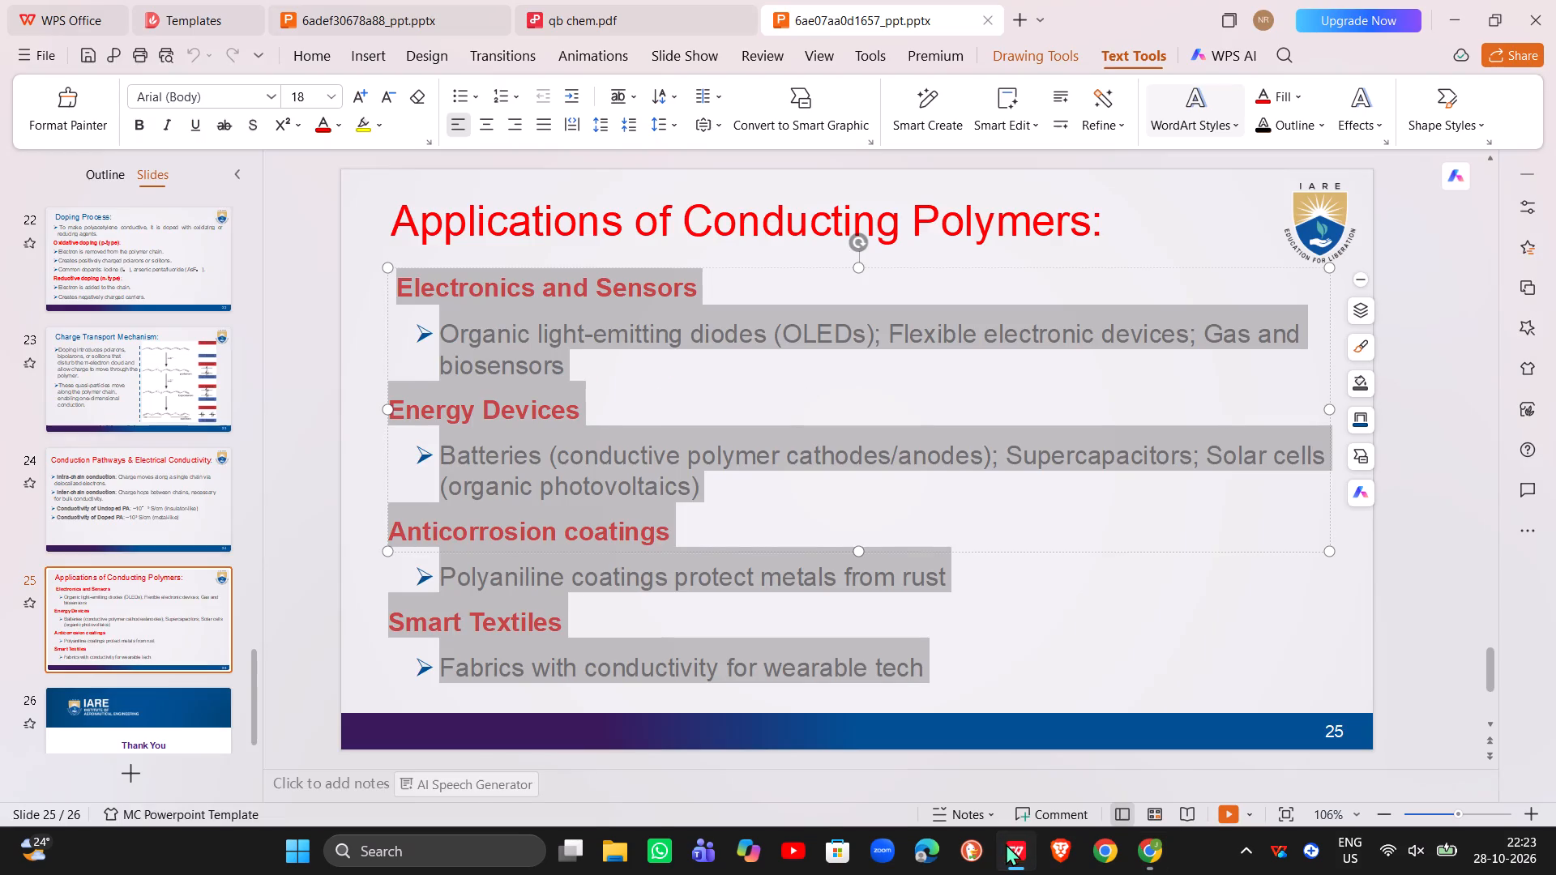
{"action": "left_click", "coordinate": [639, 761]}
{"action": "key", "text": "Return"}
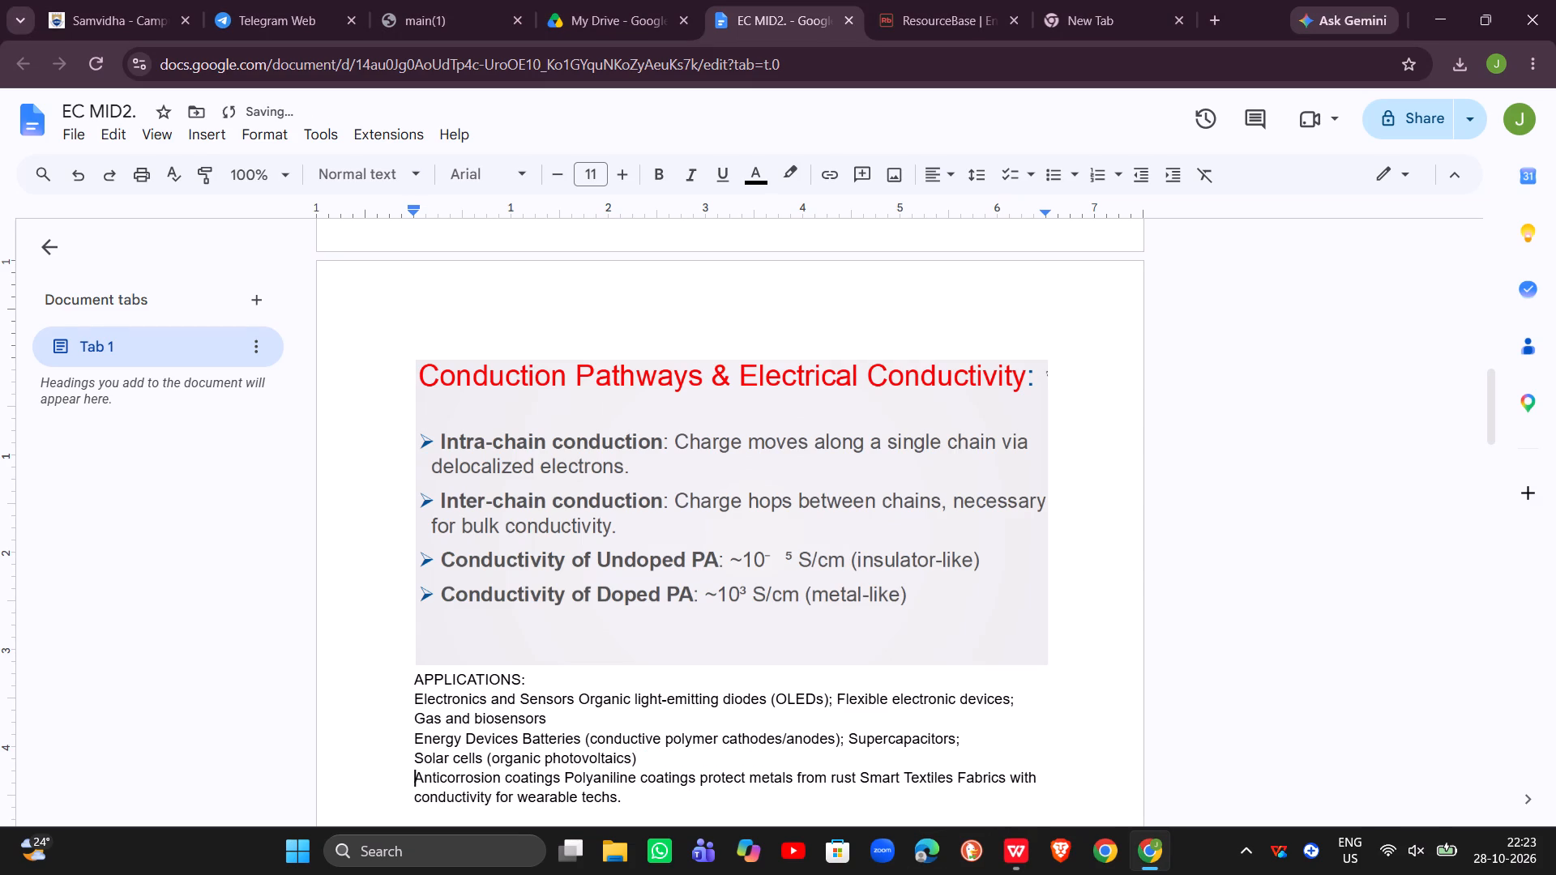
{"action": "left_click", "coordinate": [1007, 842]}
{"action": "left_click", "coordinate": [1007, 842]}
{"action": "left_click", "coordinate": [862, 776]}
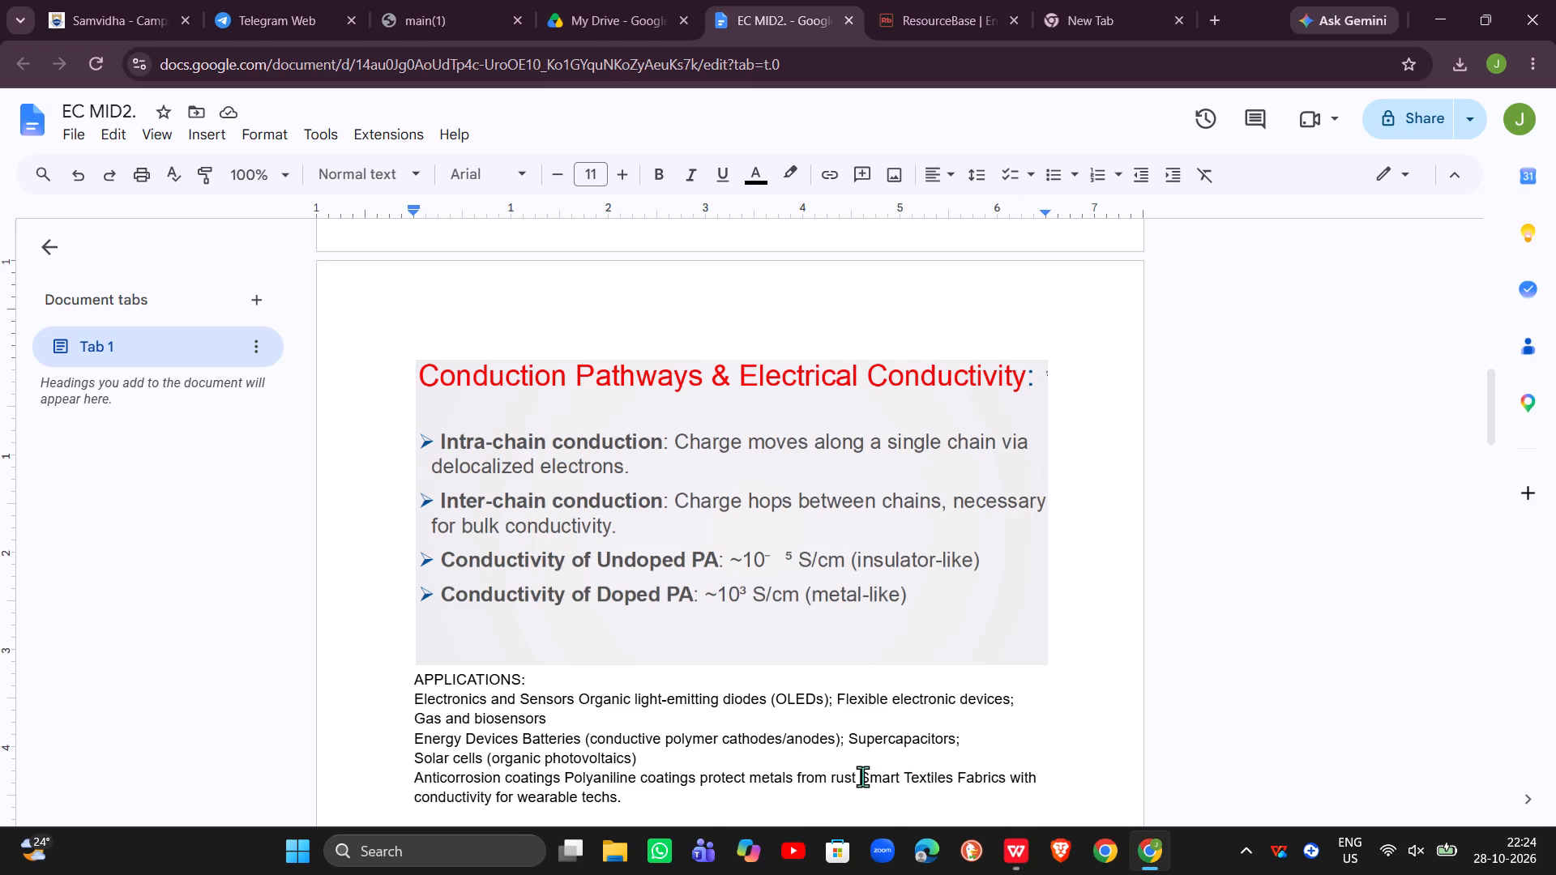
{"action": "key", "text": "Return"}
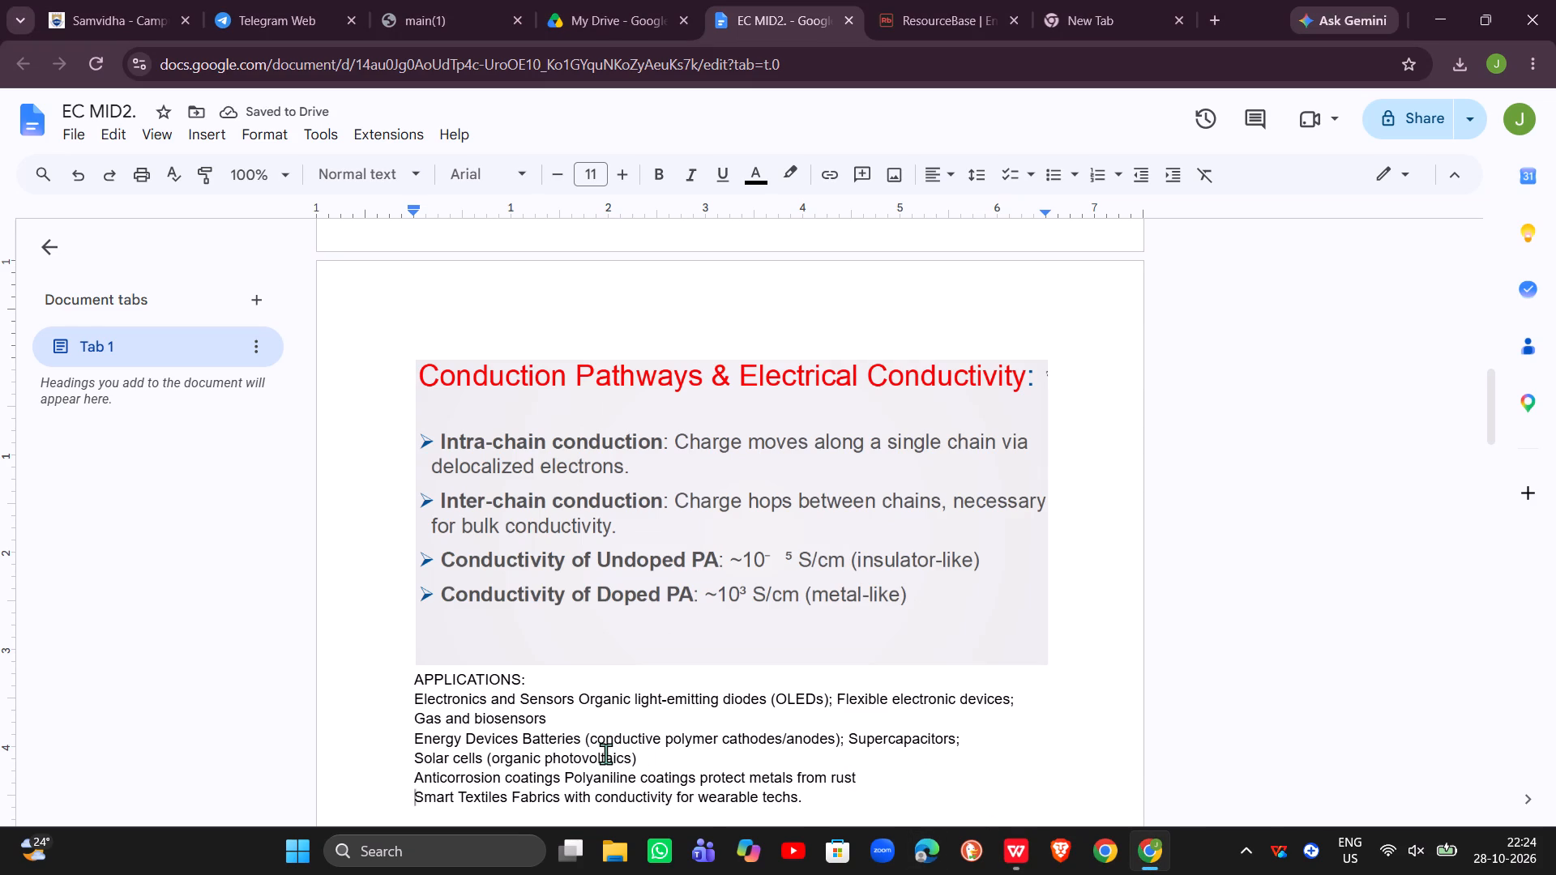
Add colons after "Electronics and Sensors", "Energy Devices Batteries" and "Anticorrosion coatings" in the applications section.
{"action": "left_click", "coordinate": [577, 702]}
{"action": "key", "text": "shift+colon"}
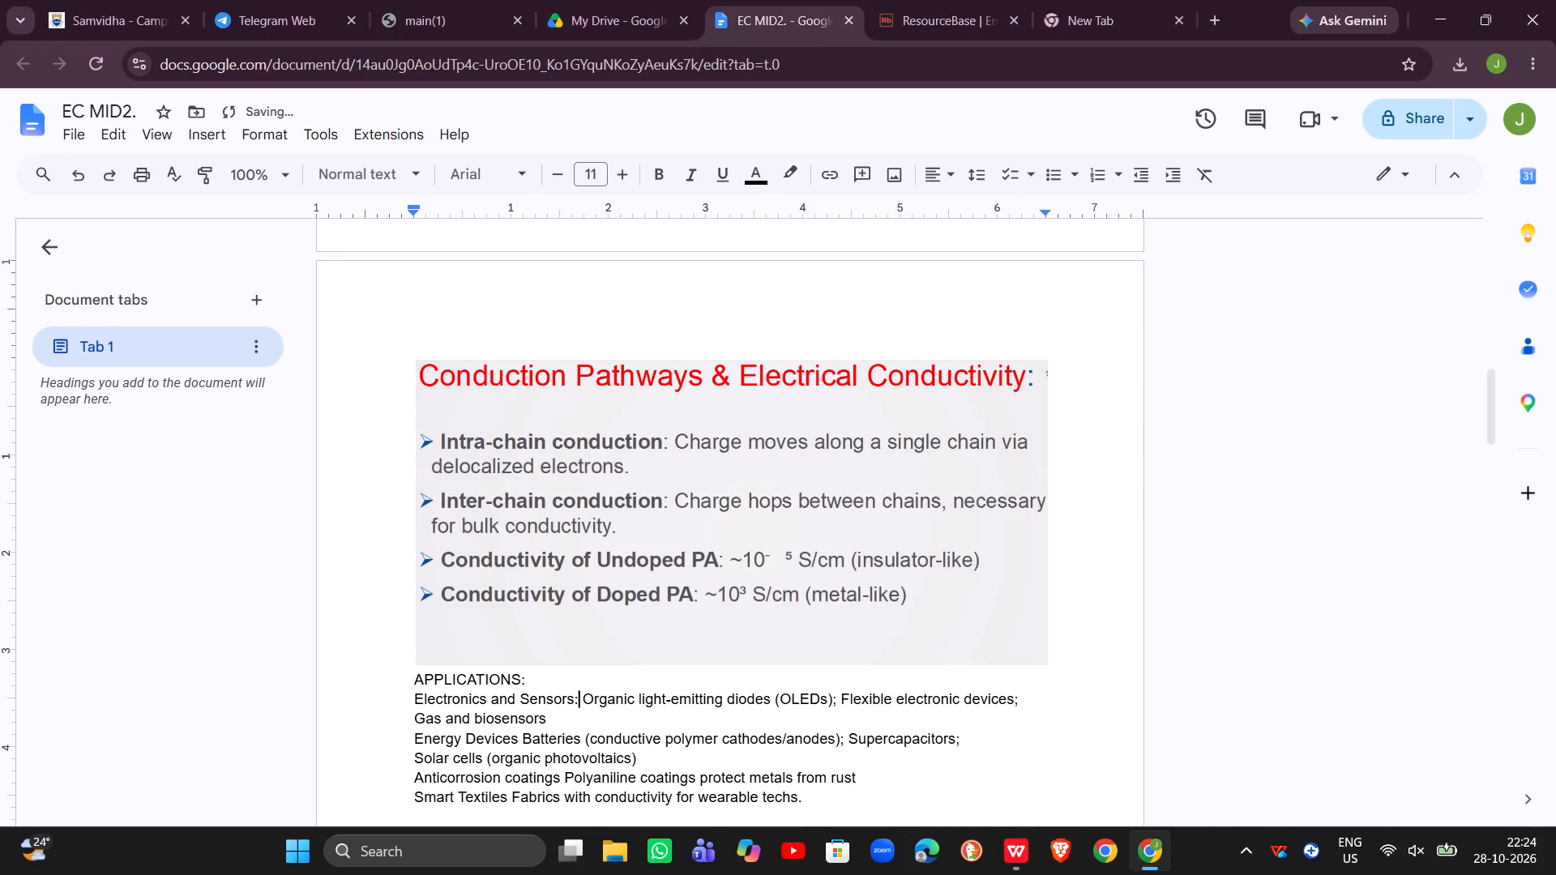
{"action": "key", "text": "Down"}
{"action": "key", "text": "Down"}
{"action": "key", "text": "shift+colon"}
{"action": "key", "text": "Down"}
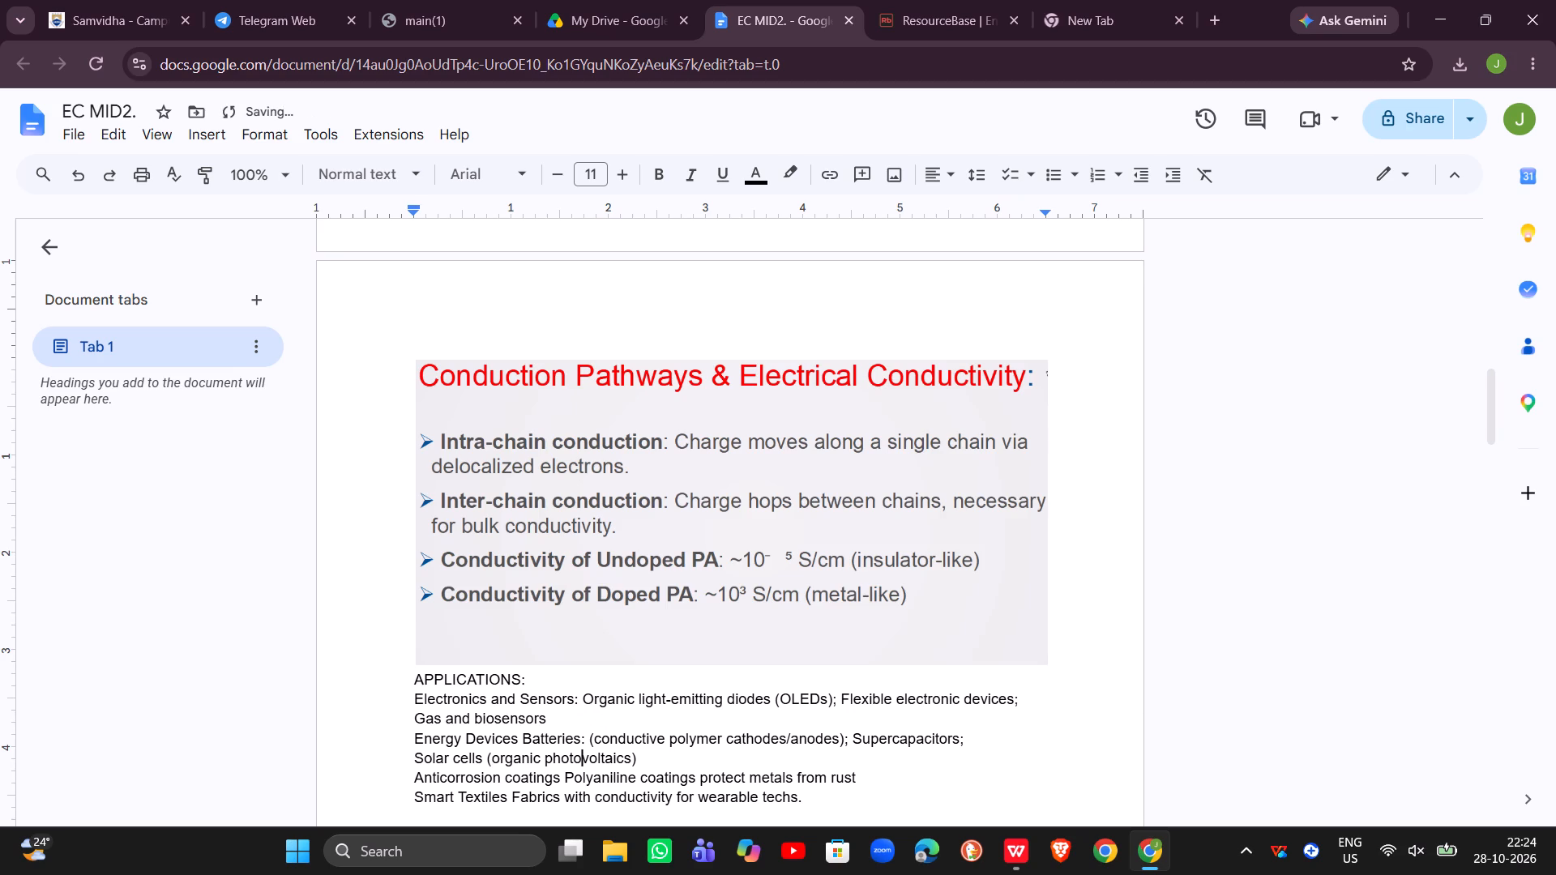
{"action": "key", "text": "Down"}
{"action": "key", "text": "Left"}
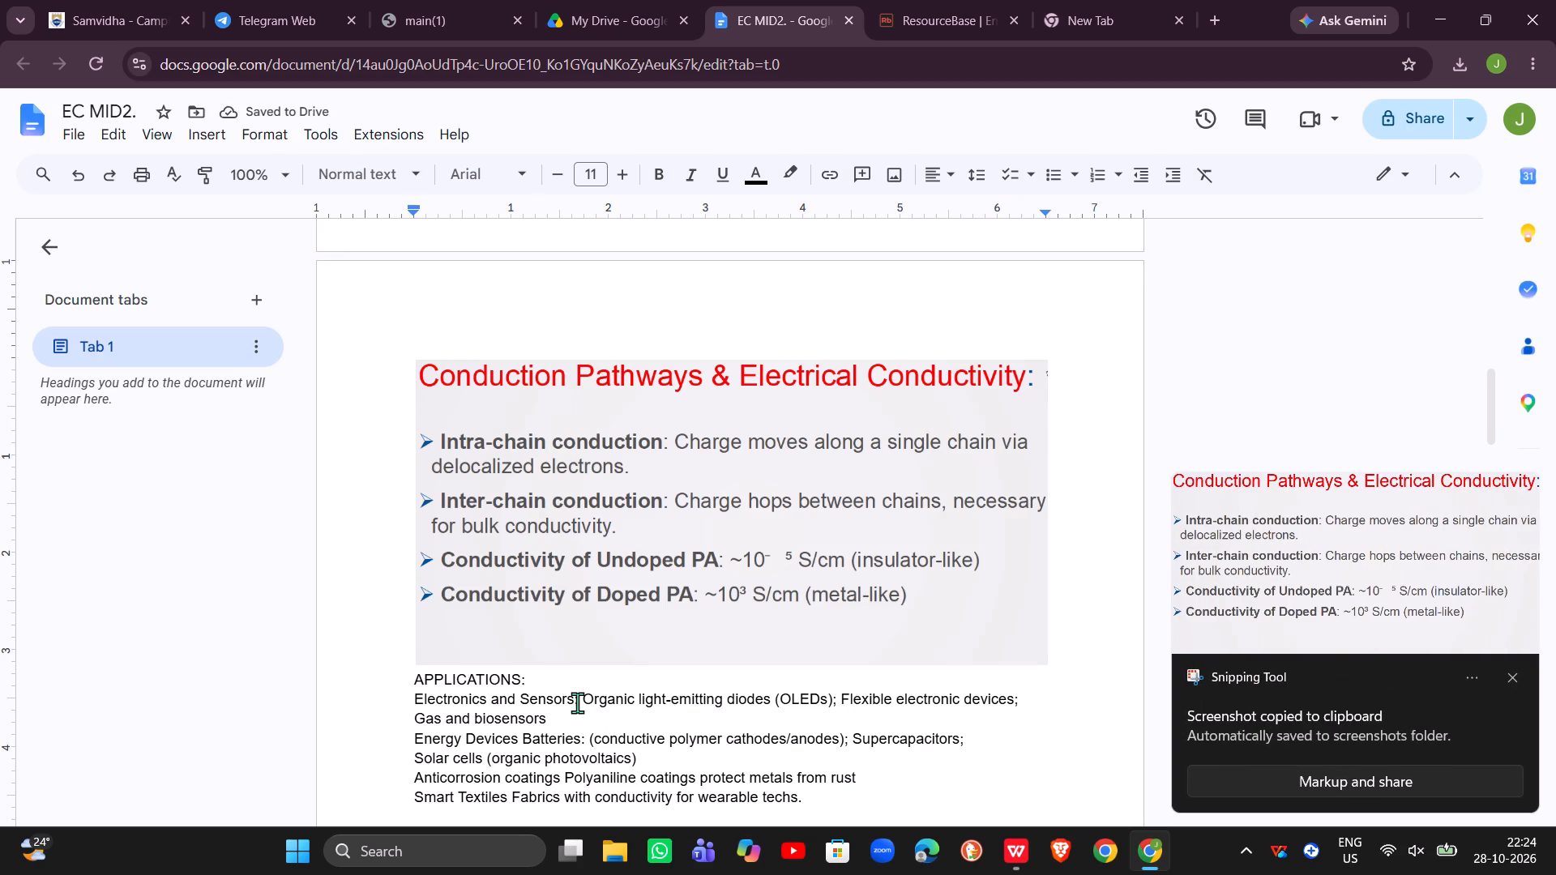
{"action": "key", "text": "Left"}
{"action": "key", "text": "Left"}
{"action": "key", "text": "Left"}
{"action": "key", "text": "shift+colon"}
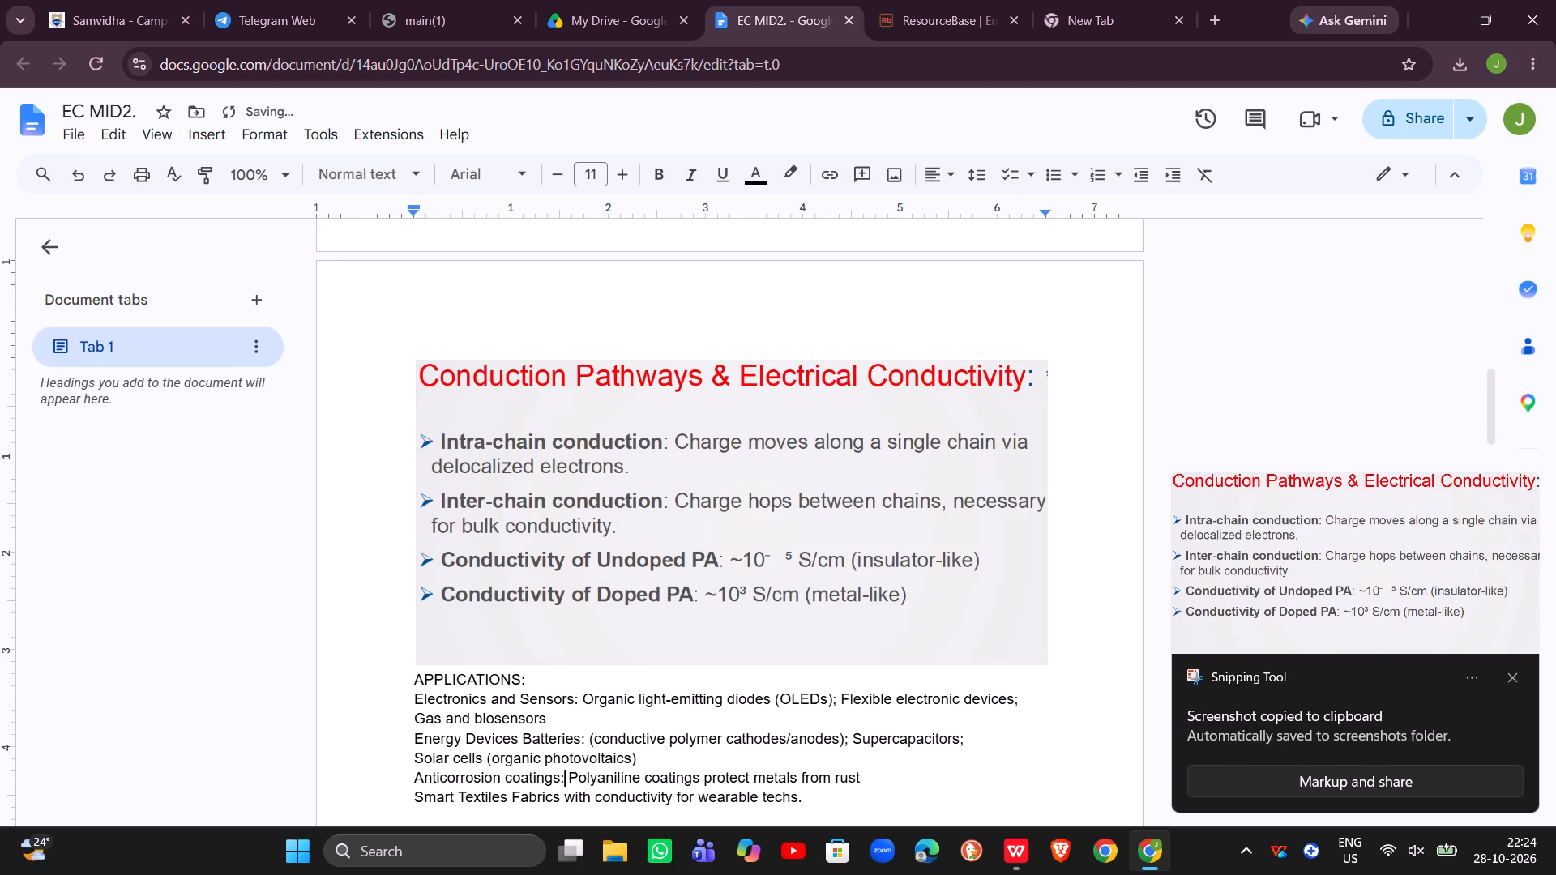
Add a colon after "Smart Textiles" in the last line of question 6's applications.
{"action": "key", "text": "Down"}
{"action": "key", "text": "Left"}
{"action": "key", "text": "Left"}
{"action": "key", "text": "Left"}
{"action": "key", "text": "Left"}
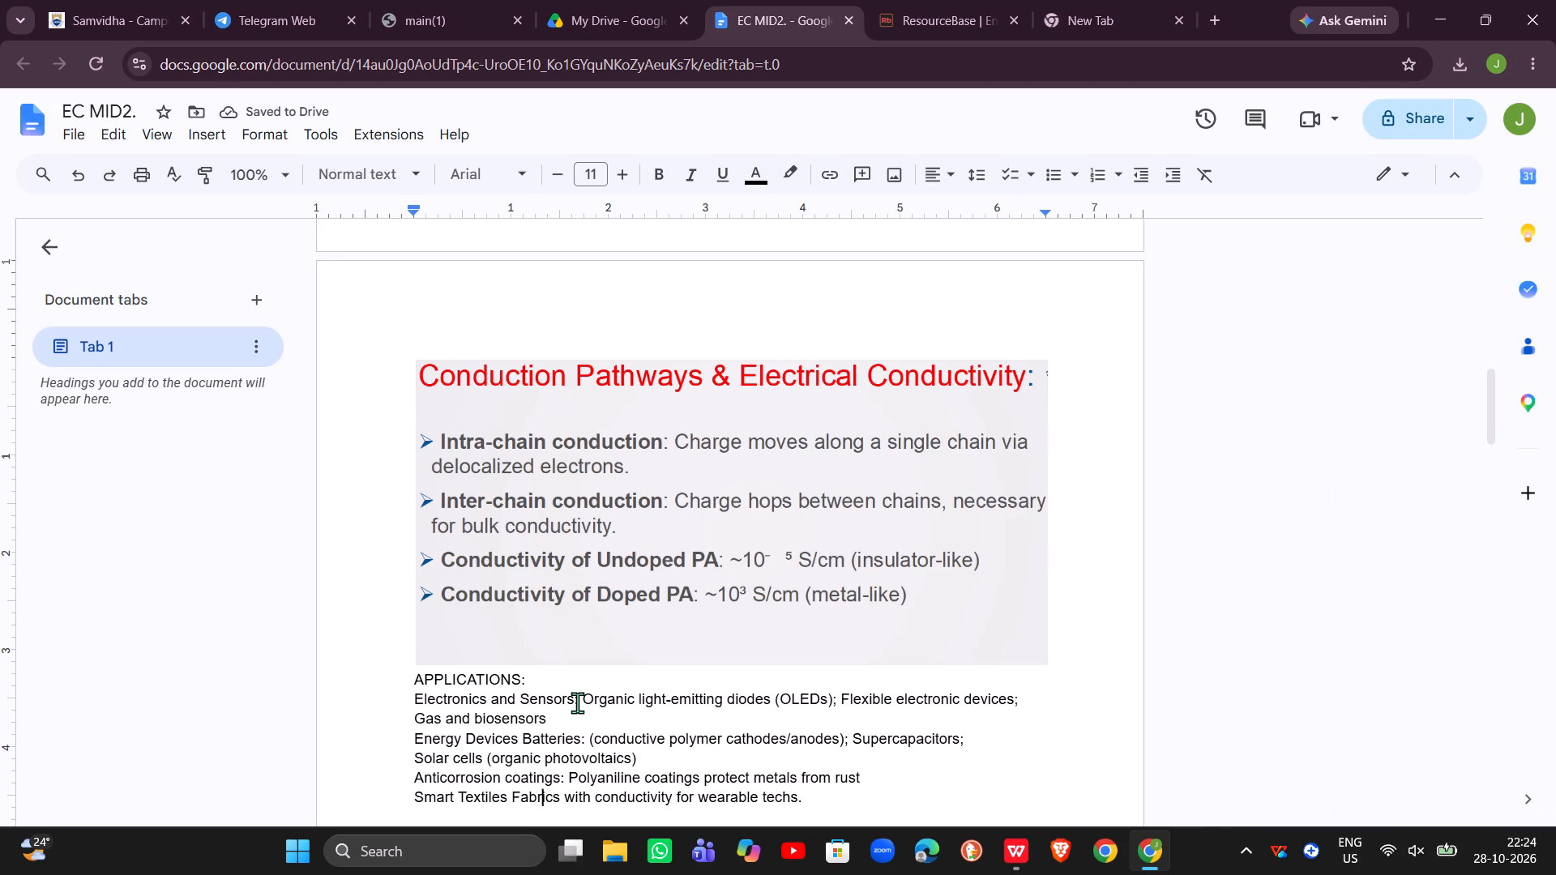
{"action": "key", "text": "Left"}
{"action": "key", "text": "Left"}
{"action": "key", "text": "Left"}
{"action": "key", "text": "Left"}
{"action": "key", "text": "Left"}
{"action": "key", "text": "shift+colon"}
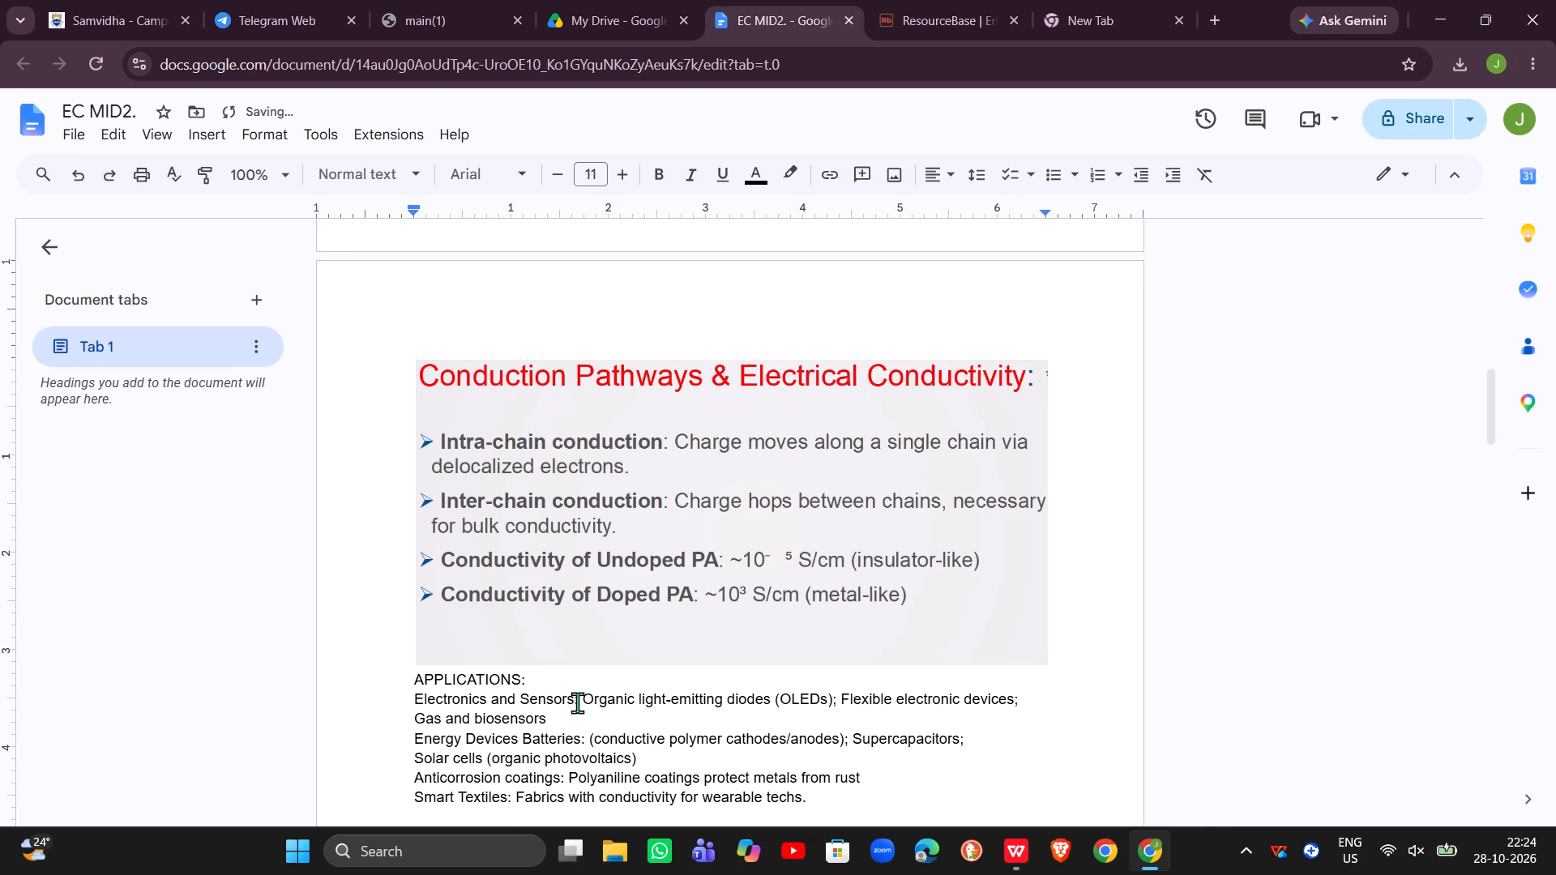
Copy question 6's answer from "MECHANISM:" through the end of the applications and paste it into the New Tab address bar.
{"action": "scroll", "coordinate": [596, 591], "scroll_direction": "up", "scroll_amount": 9}
{"action": "scroll", "coordinate": [596, 591], "scroll_direction": "down", "scroll_amount": 2}
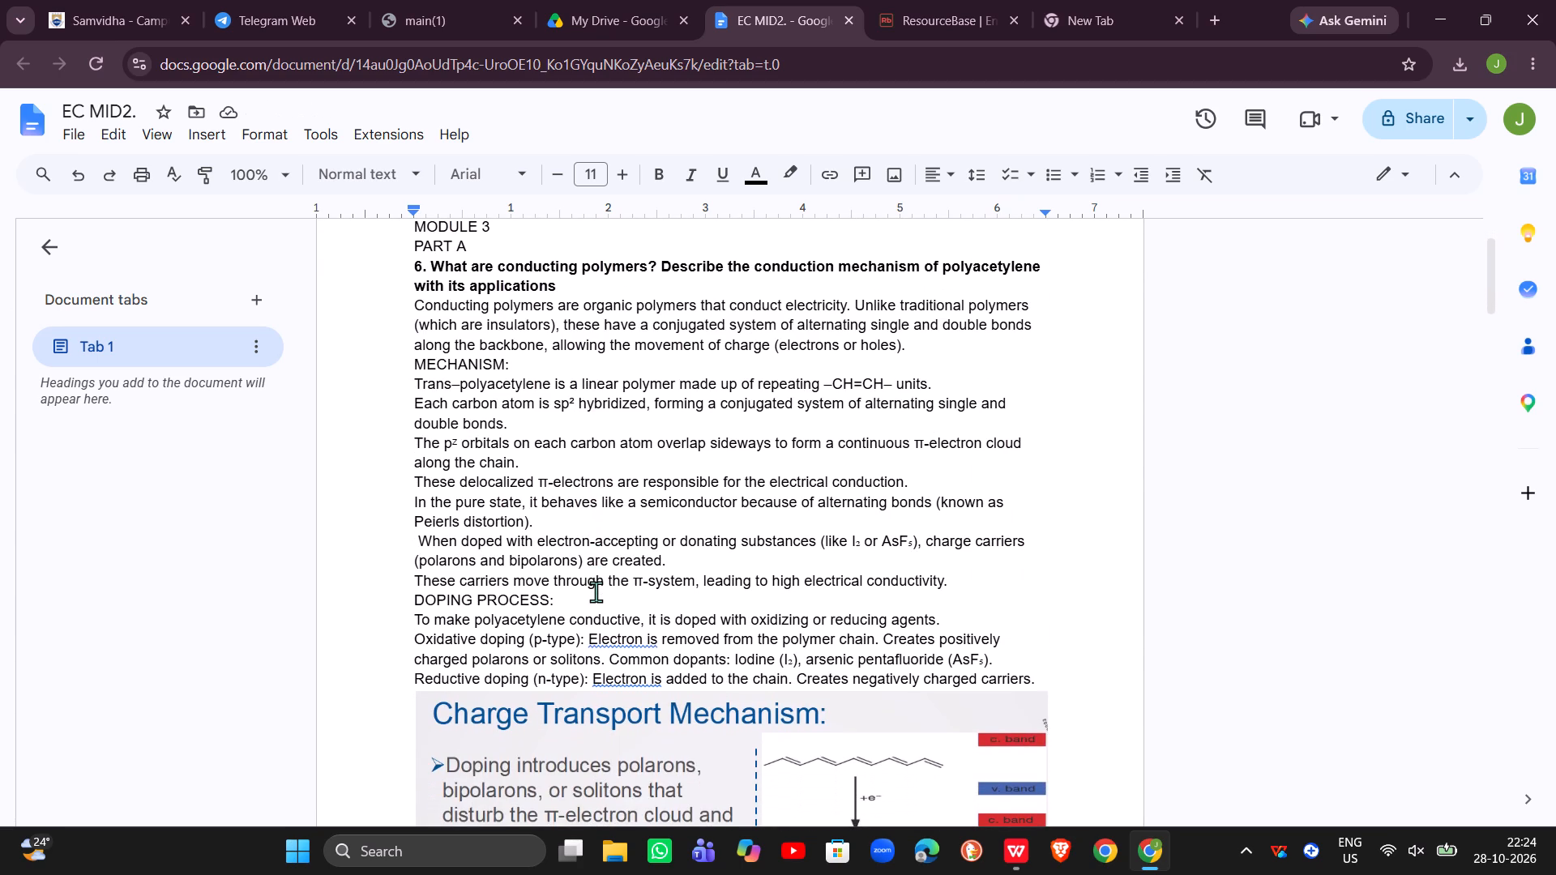
{"action": "scroll", "coordinate": [596, 591], "scroll_direction": "down", "scroll_amount": 2}
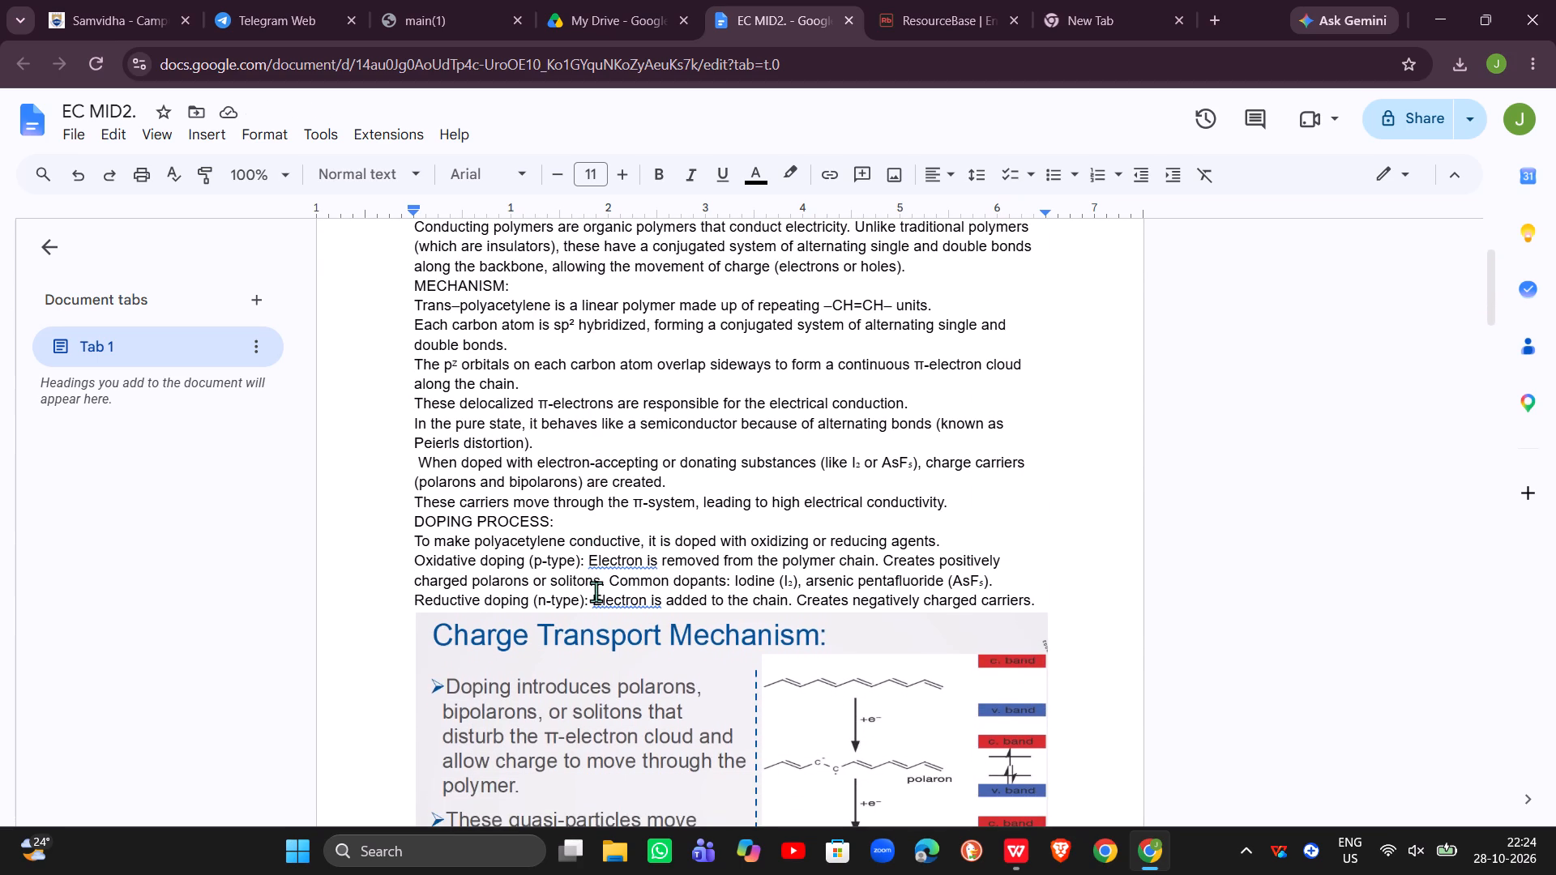
{"action": "left_click_drag", "start_coordinate": [407, 290], "coordinate": [786, 804]}
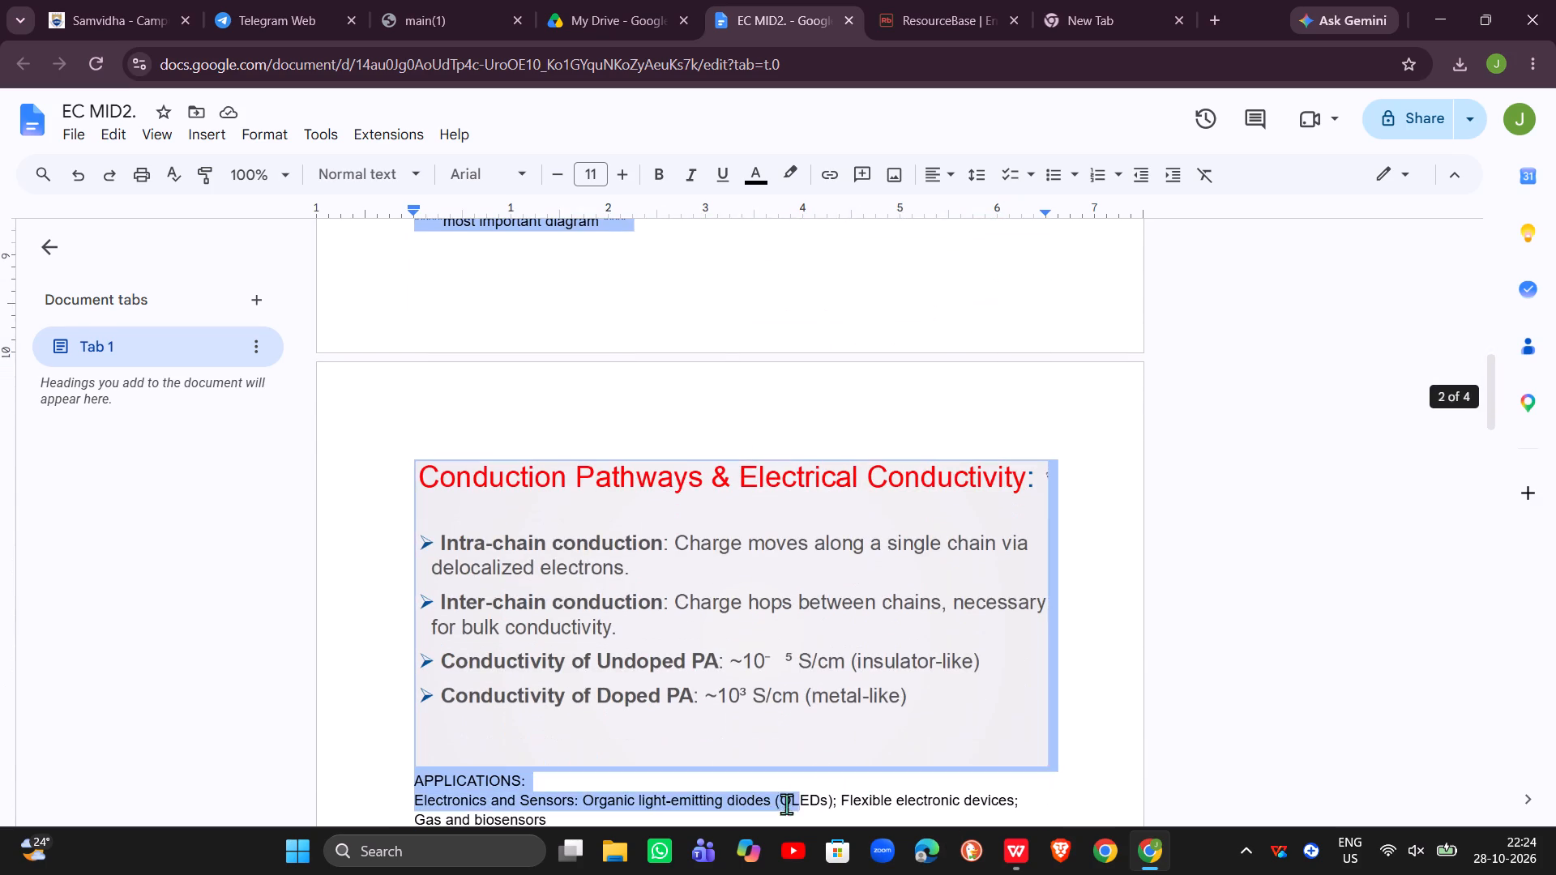
{"action": "left_click_drag", "start_coordinate": [786, 804], "coordinate": [887, 472]}
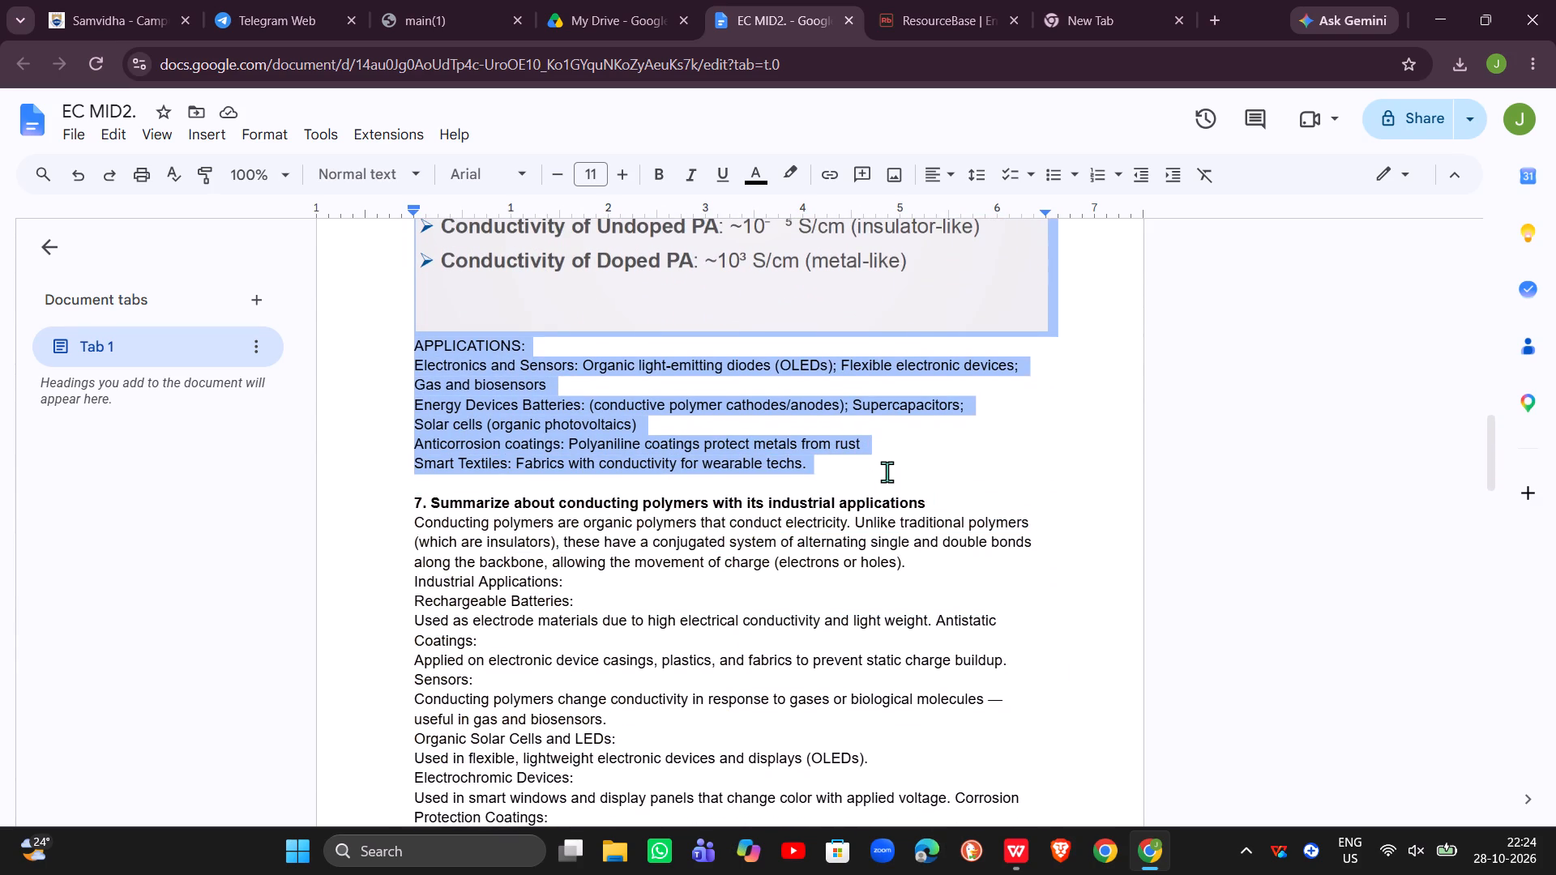
{"action": "key", "text": "ctrl+c"}
{"action": "key", "text": "ctrl+c"}
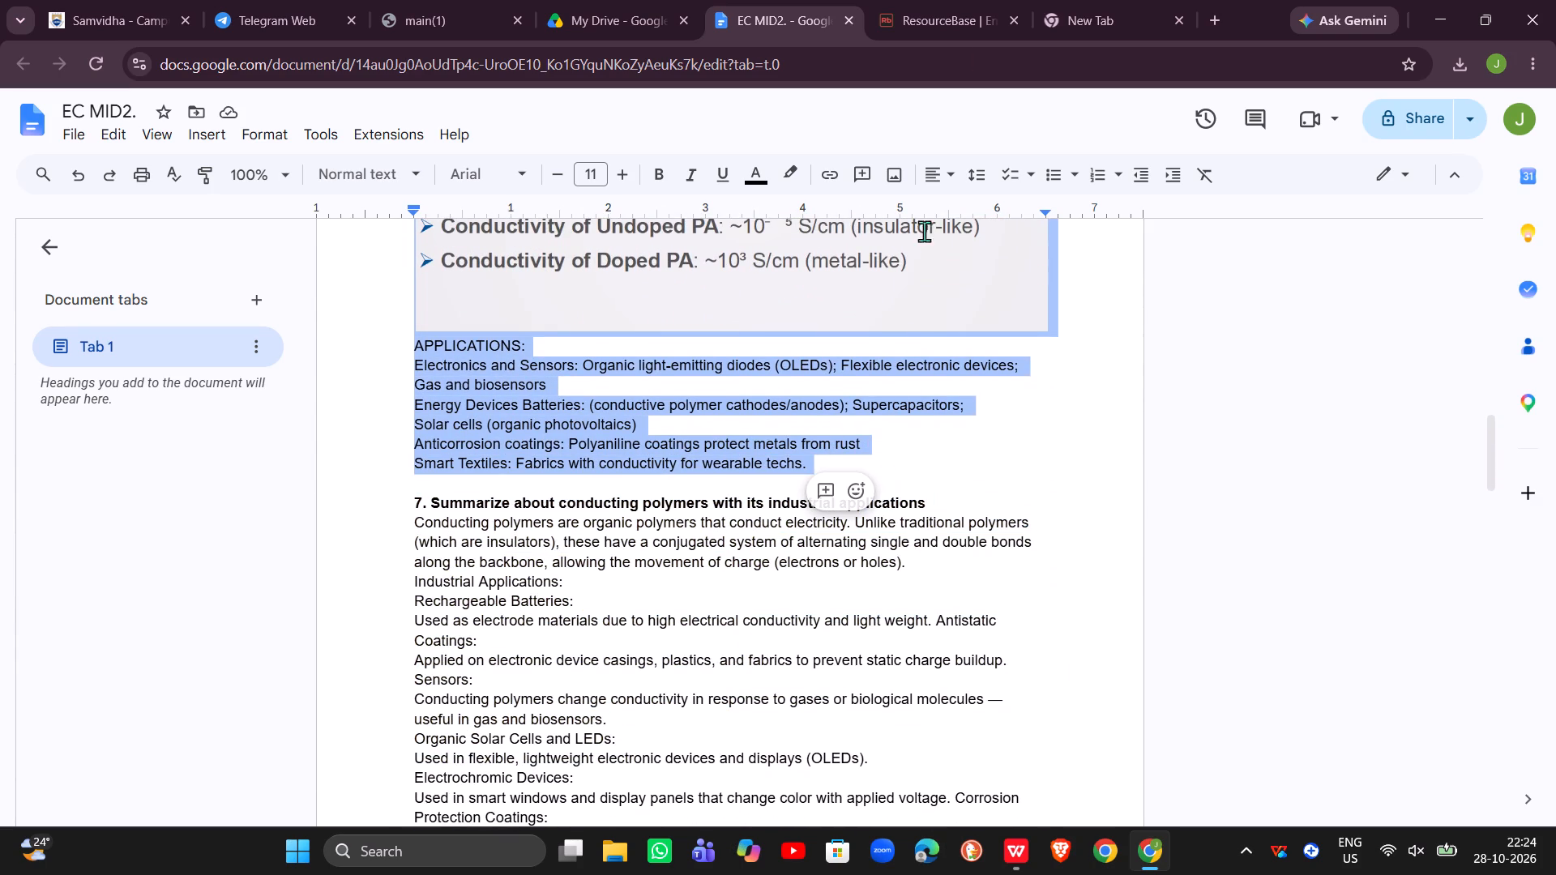
{"action": "left_click", "coordinate": [1078, 0]}
{"action": "key", "text": "BackSpace"}
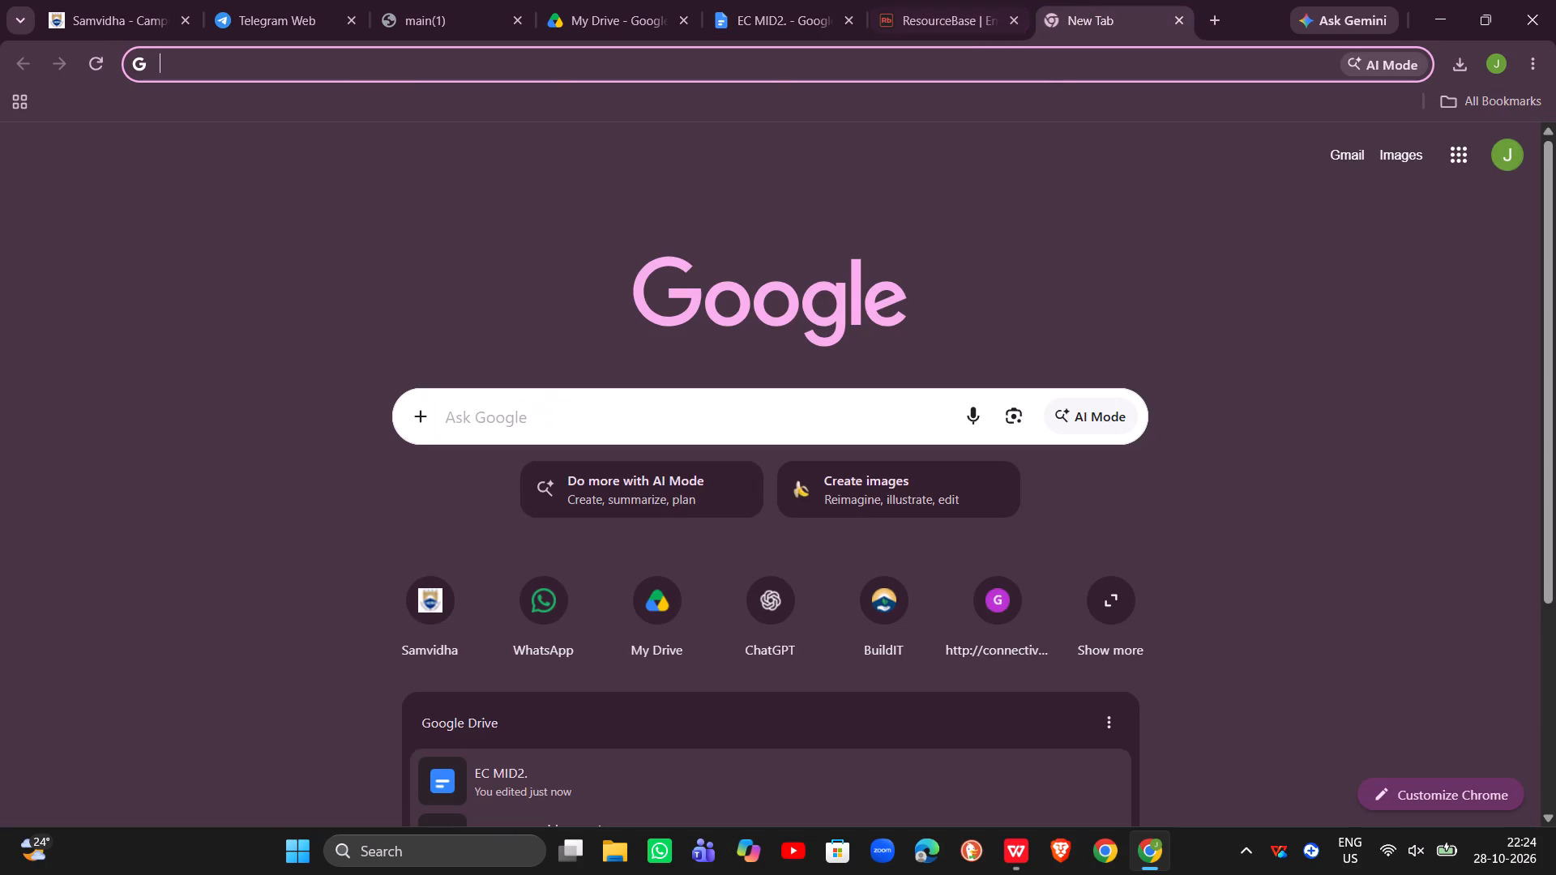
{"action": "key", "text": "ctrl+v"}
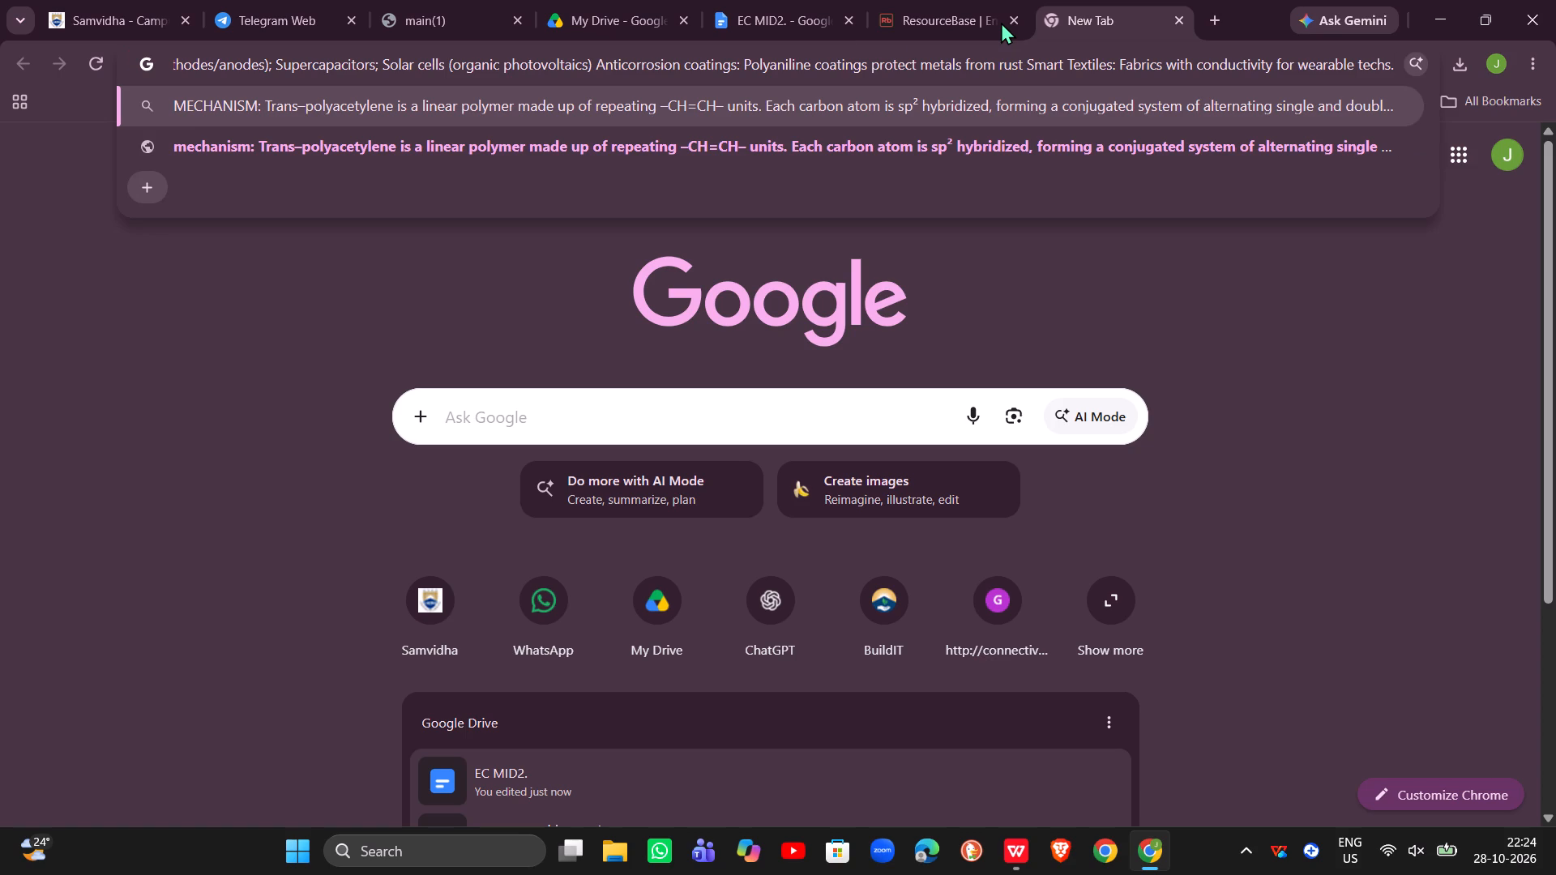
Append "ISS THIS ANSWER RIGHT FOR THE QUESTION" and question 6's copied sentence on polyacetylene's conduction mechanism to the pasted answer, and search.
{"action": "left_click", "coordinate": [735, 0]}
{"action": "scroll", "coordinate": [494, 403], "scroll_direction": "up", "scroll_amount": 9}
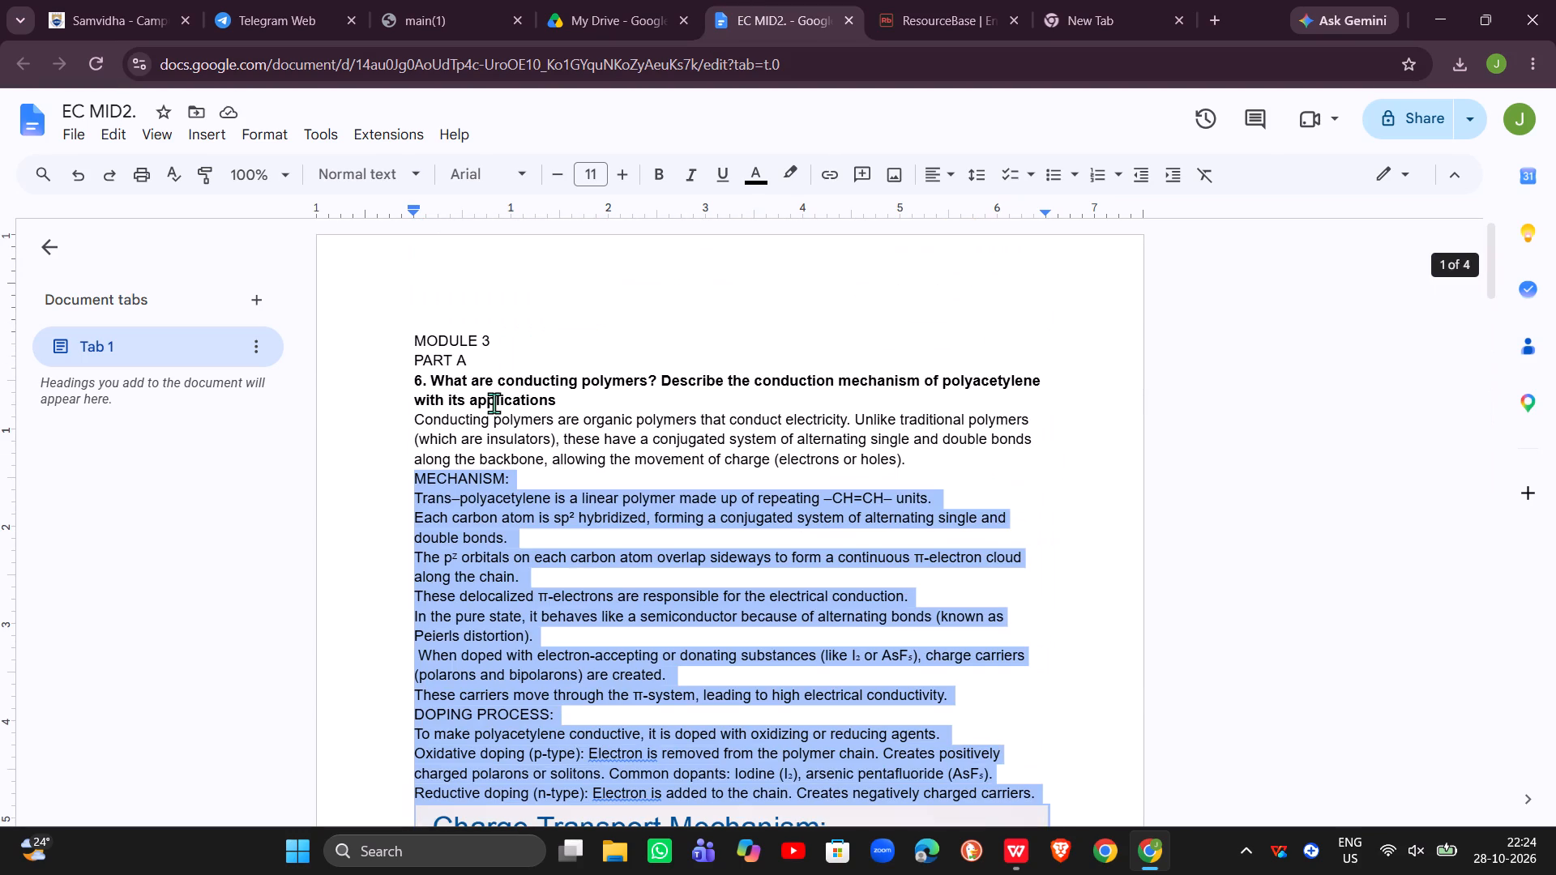
{"action": "left_click_drag", "start_coordinate": [660, 378], "coordinate": [615, 414]}
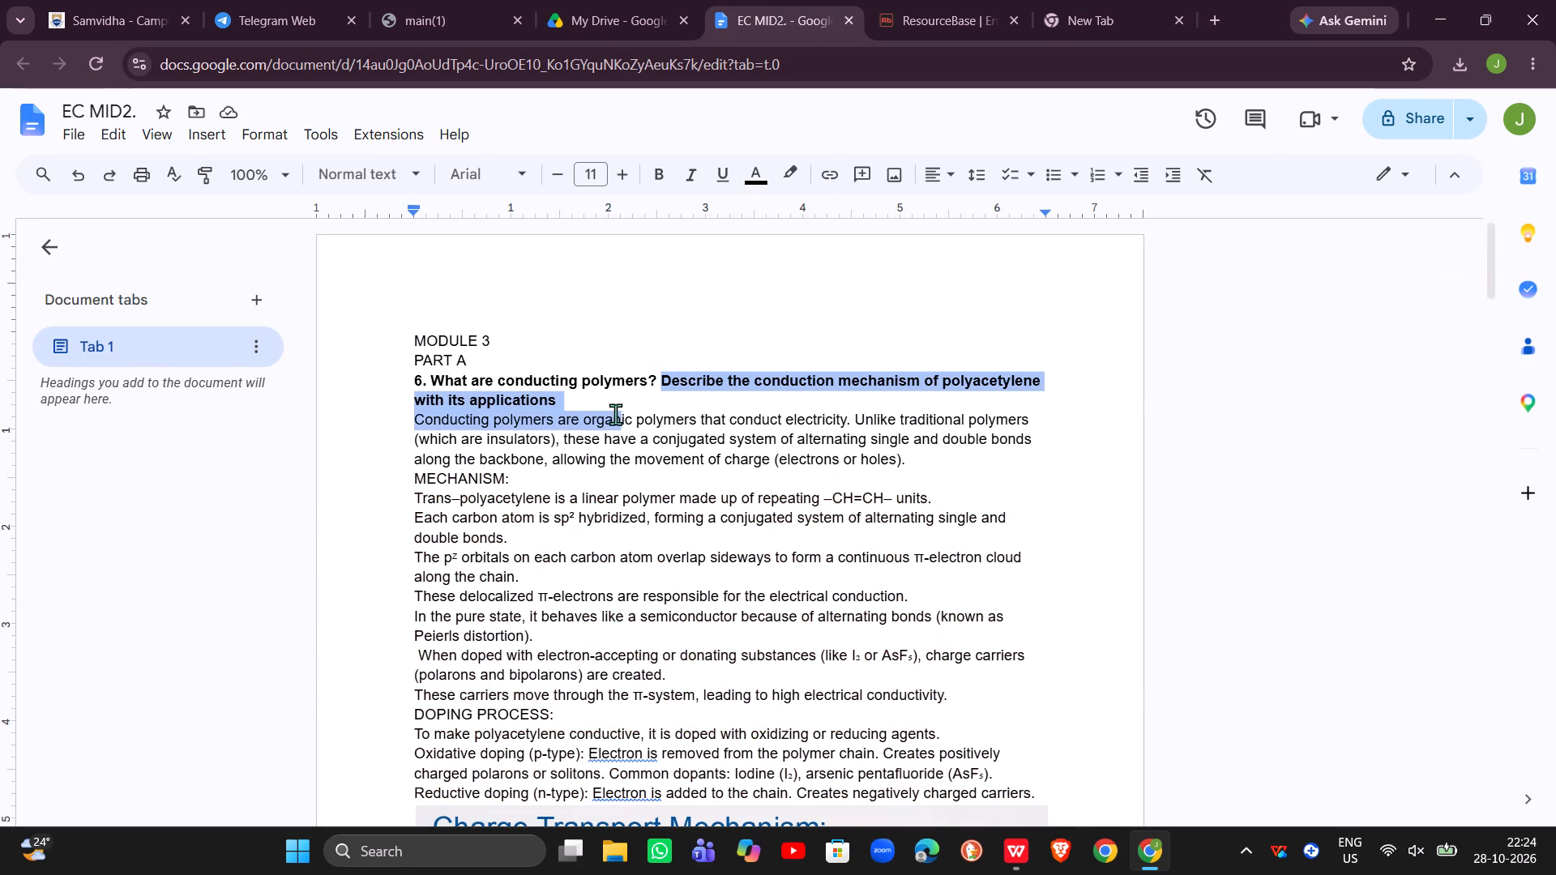
{"action": "left_click_drag", "start_coordinate": [615, 414], "coordinate": [605, 403]}
{"action": "key", "text": "ctrl+c"}
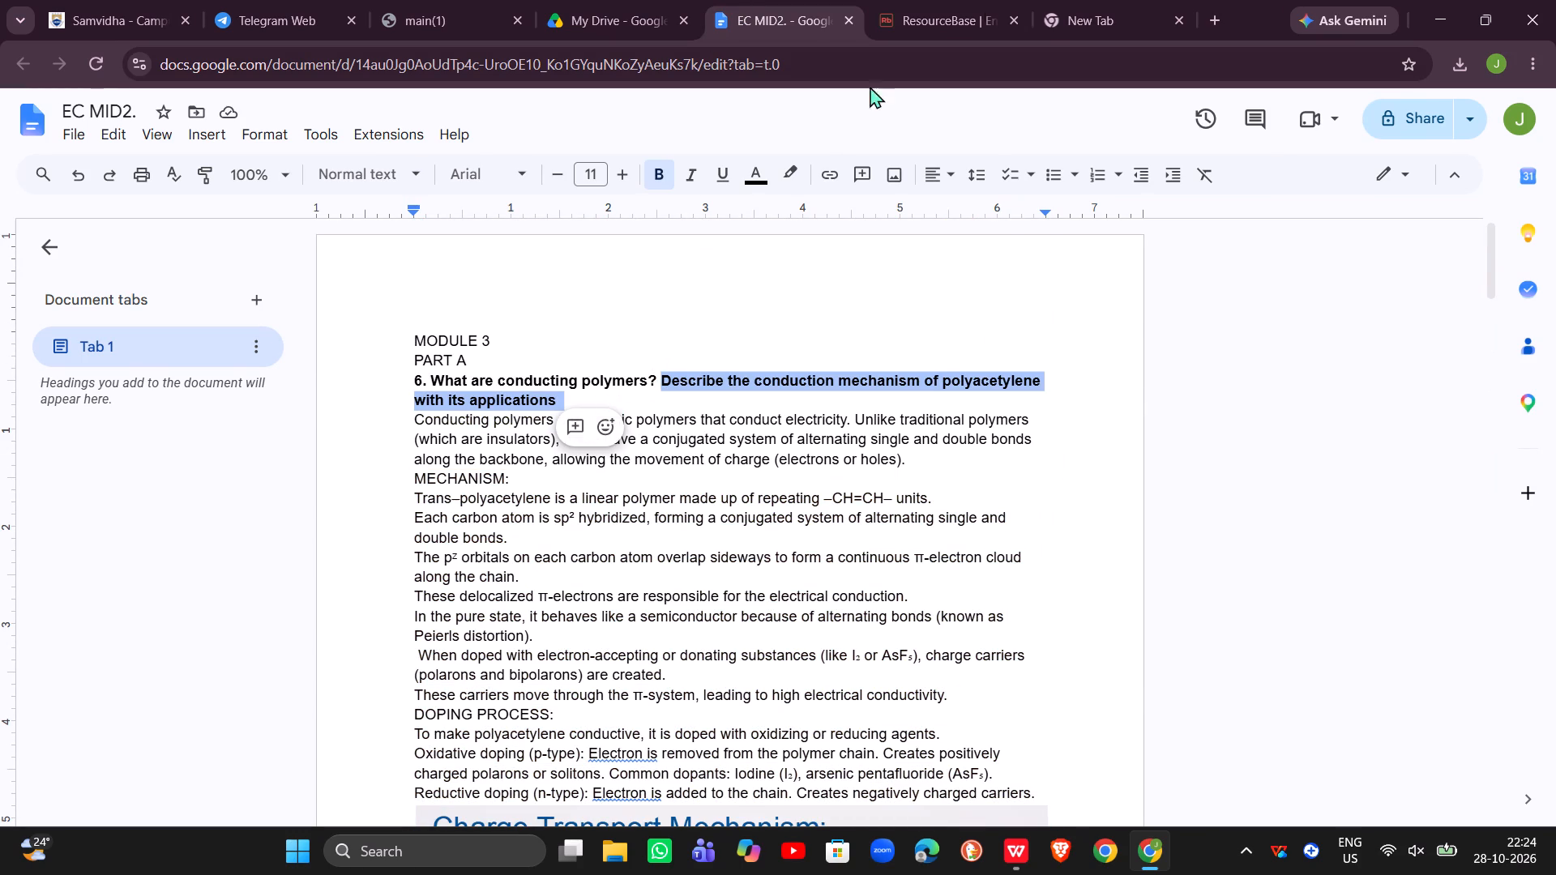
{"action": "left_click", "coordinate": [1084, 0]}
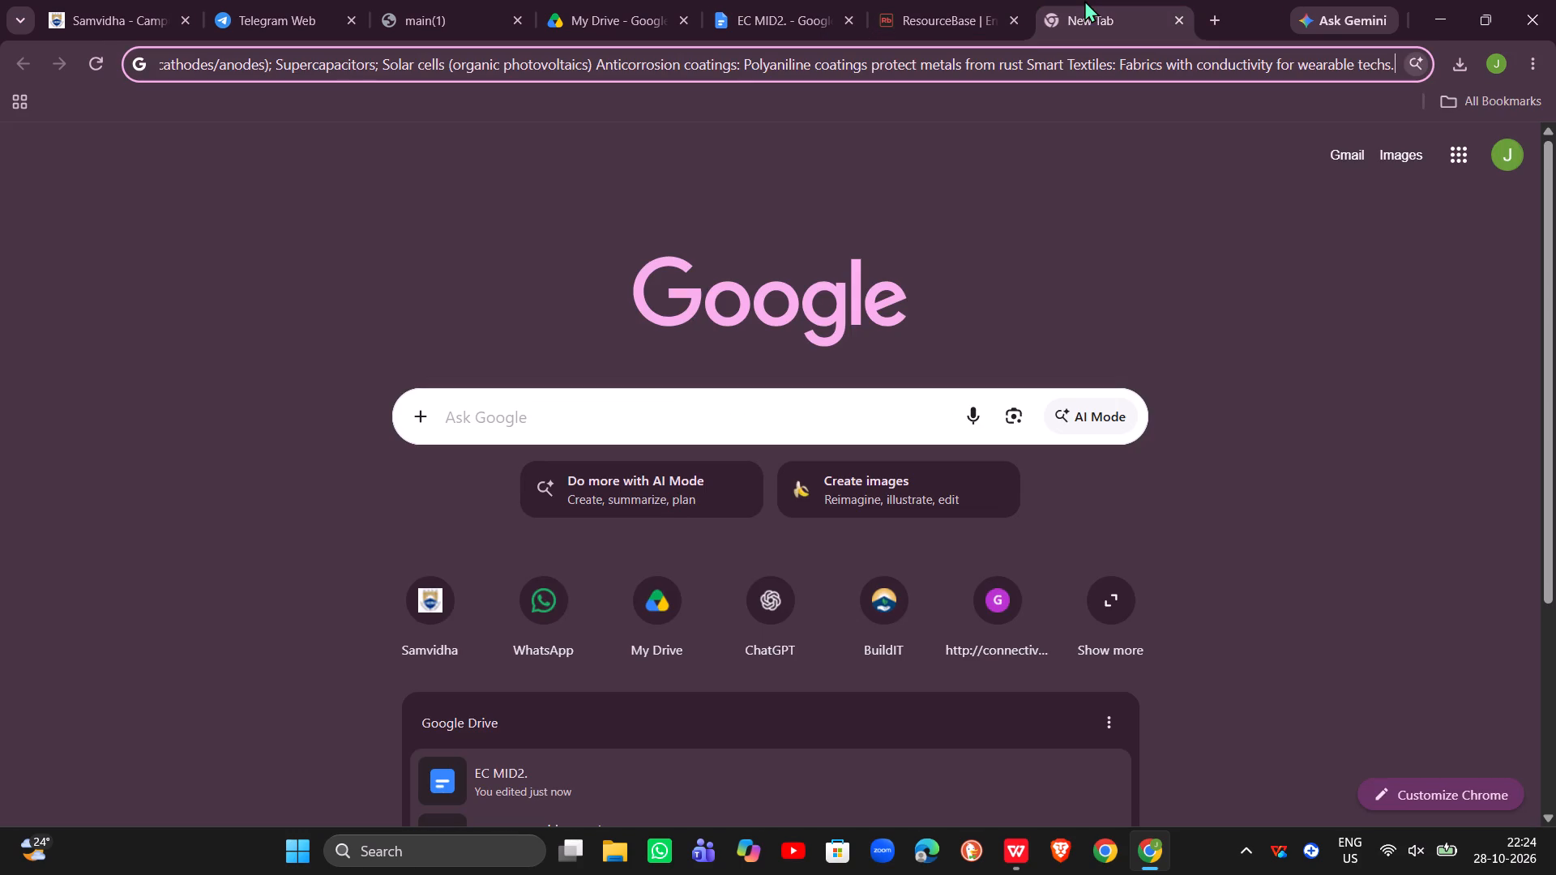
{"action": "type", "text": "ISS THIS ANSWER W"}
{"action": "key", "text": "BackSpace"}
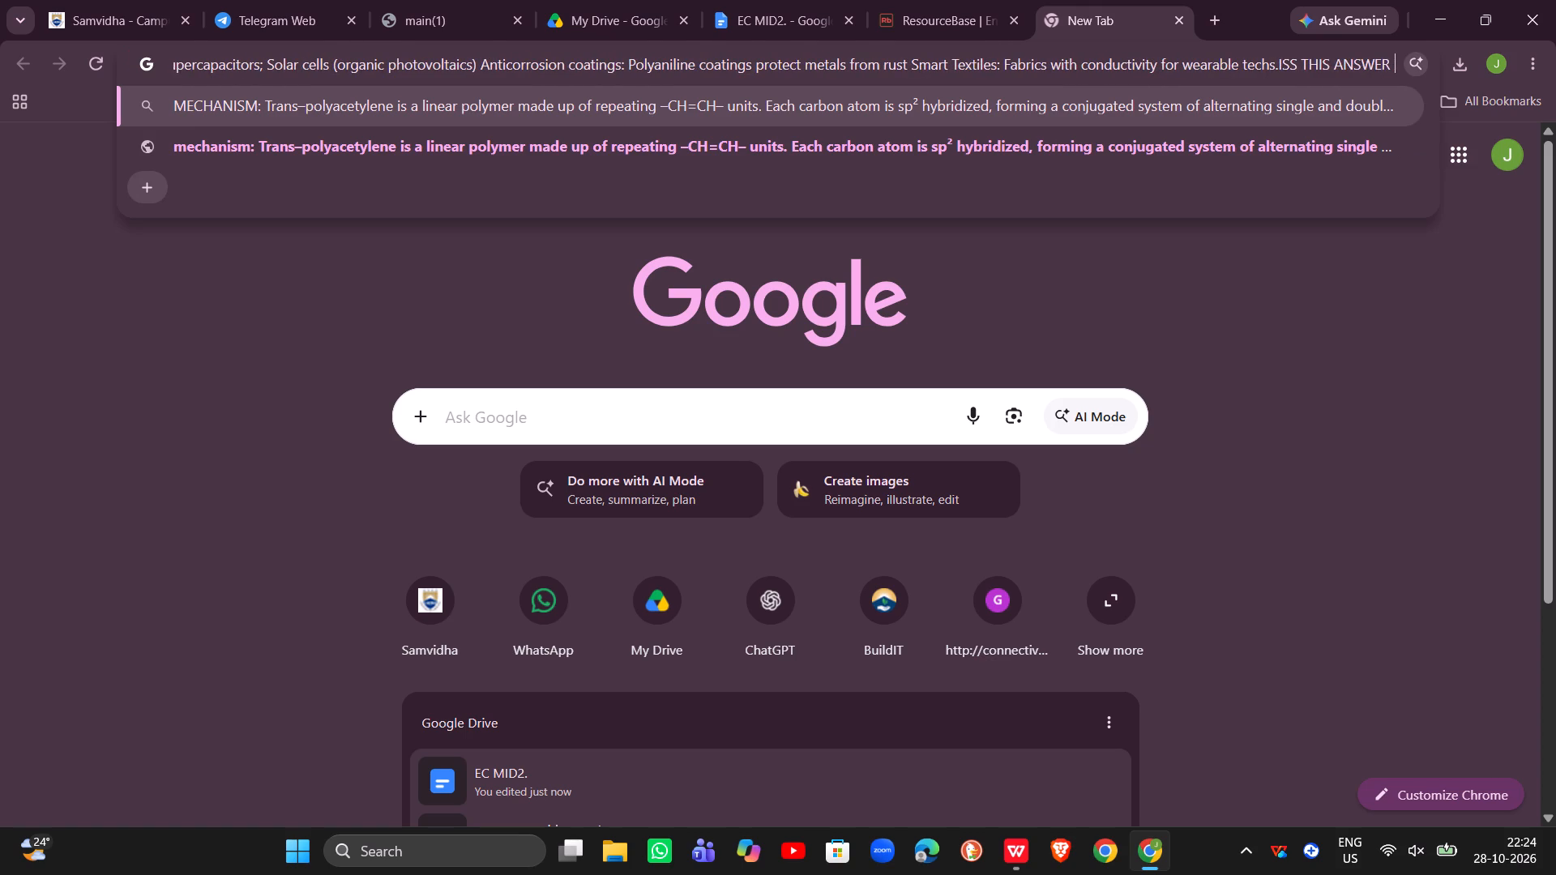
{"action": "type", "text": "RIGHT FOR THE QUESTION"}
{"action": "key", "text": "space"}
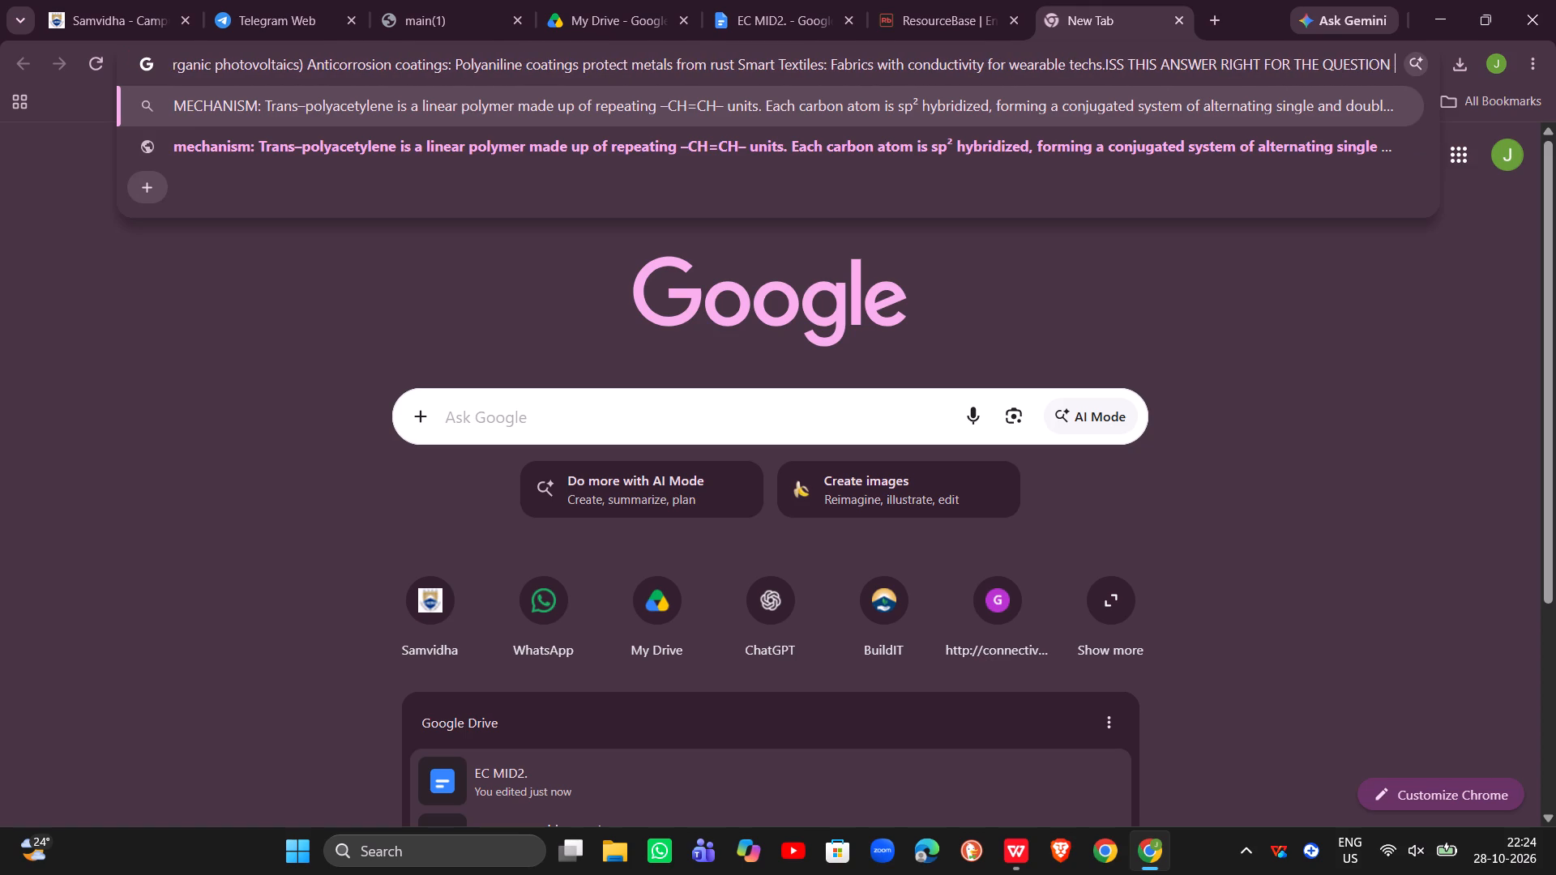
{"action": "key", "text": "ctrl+v"}
{"action": "key", "text": "ctrl+Return"}
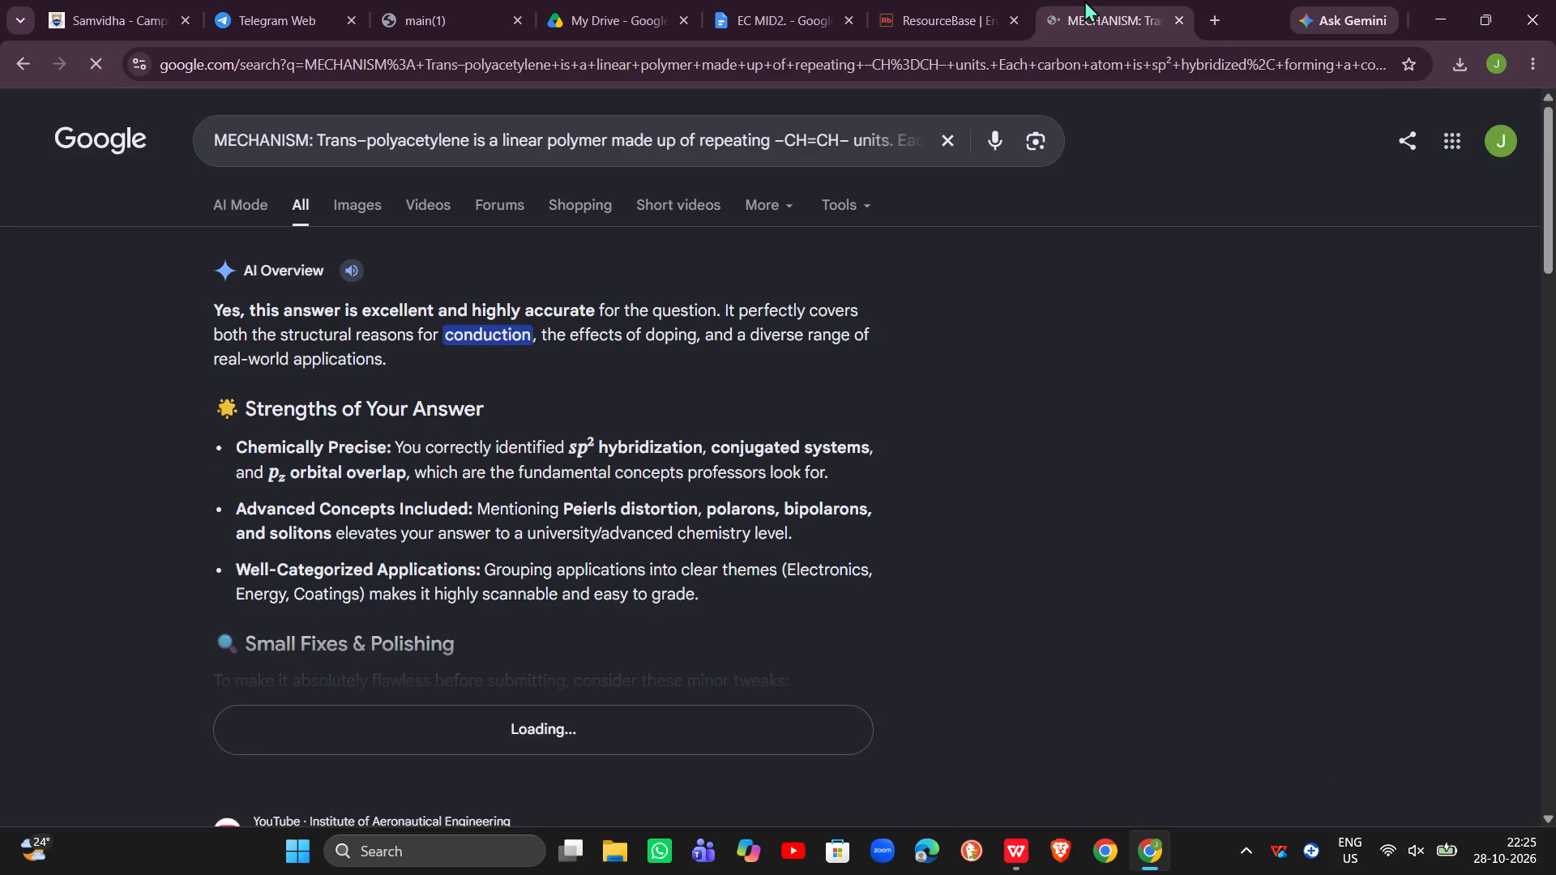
Look over the answers to questions 6 to 8 in the document, and read the search's AI Overview feedback on question 6.
{"action": "left_click", "coordinate": [793, 0]}
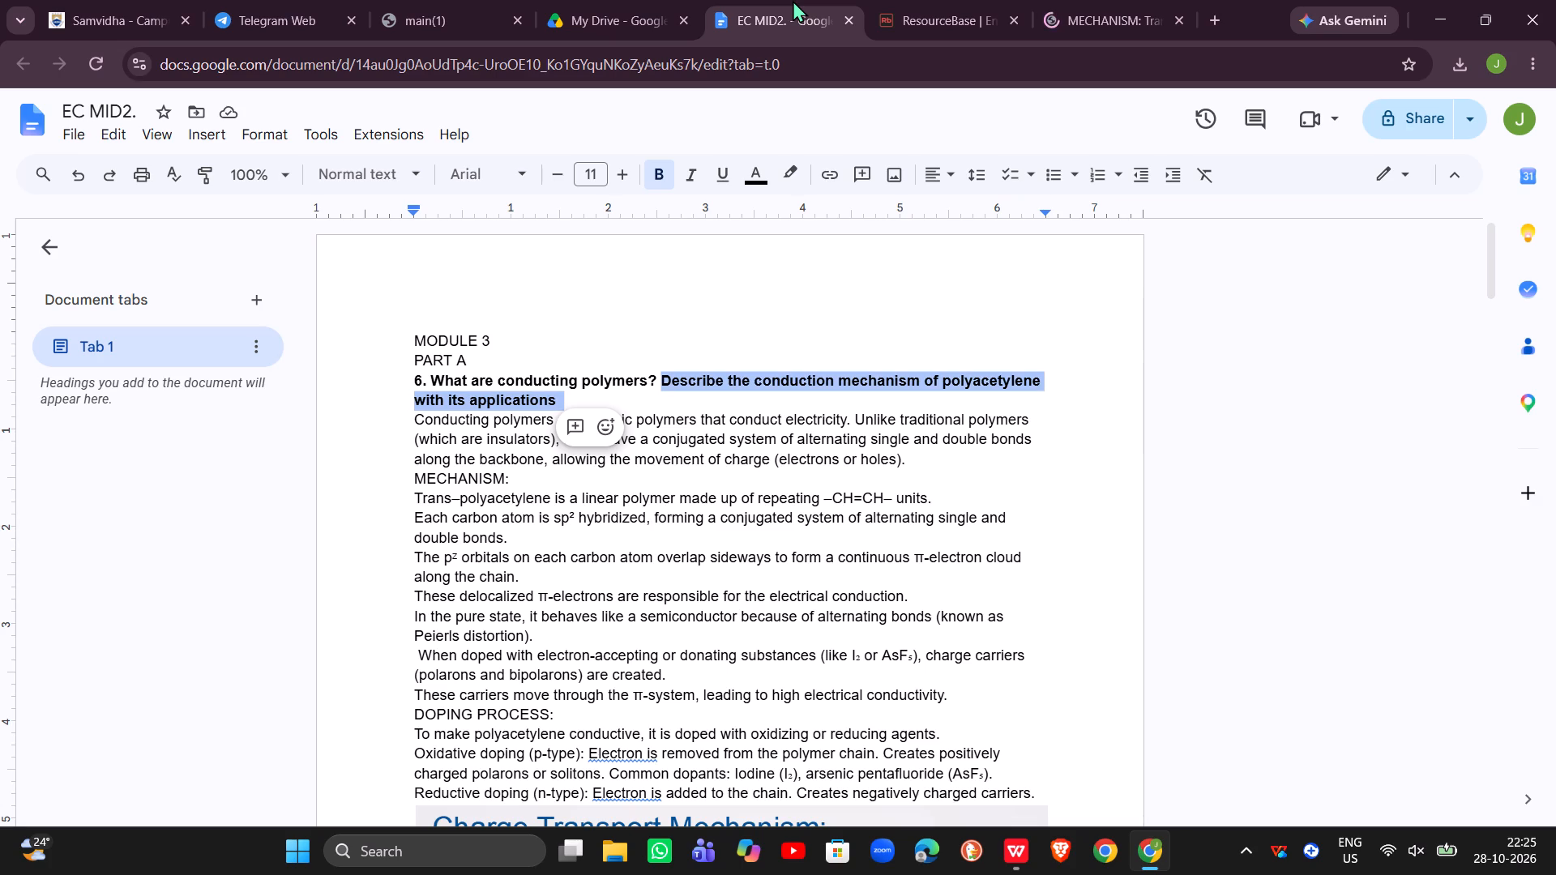
{"action": "scroll", "coordinate": [847, 515], "scroll_direction": "down", "scroll_amount": 6}
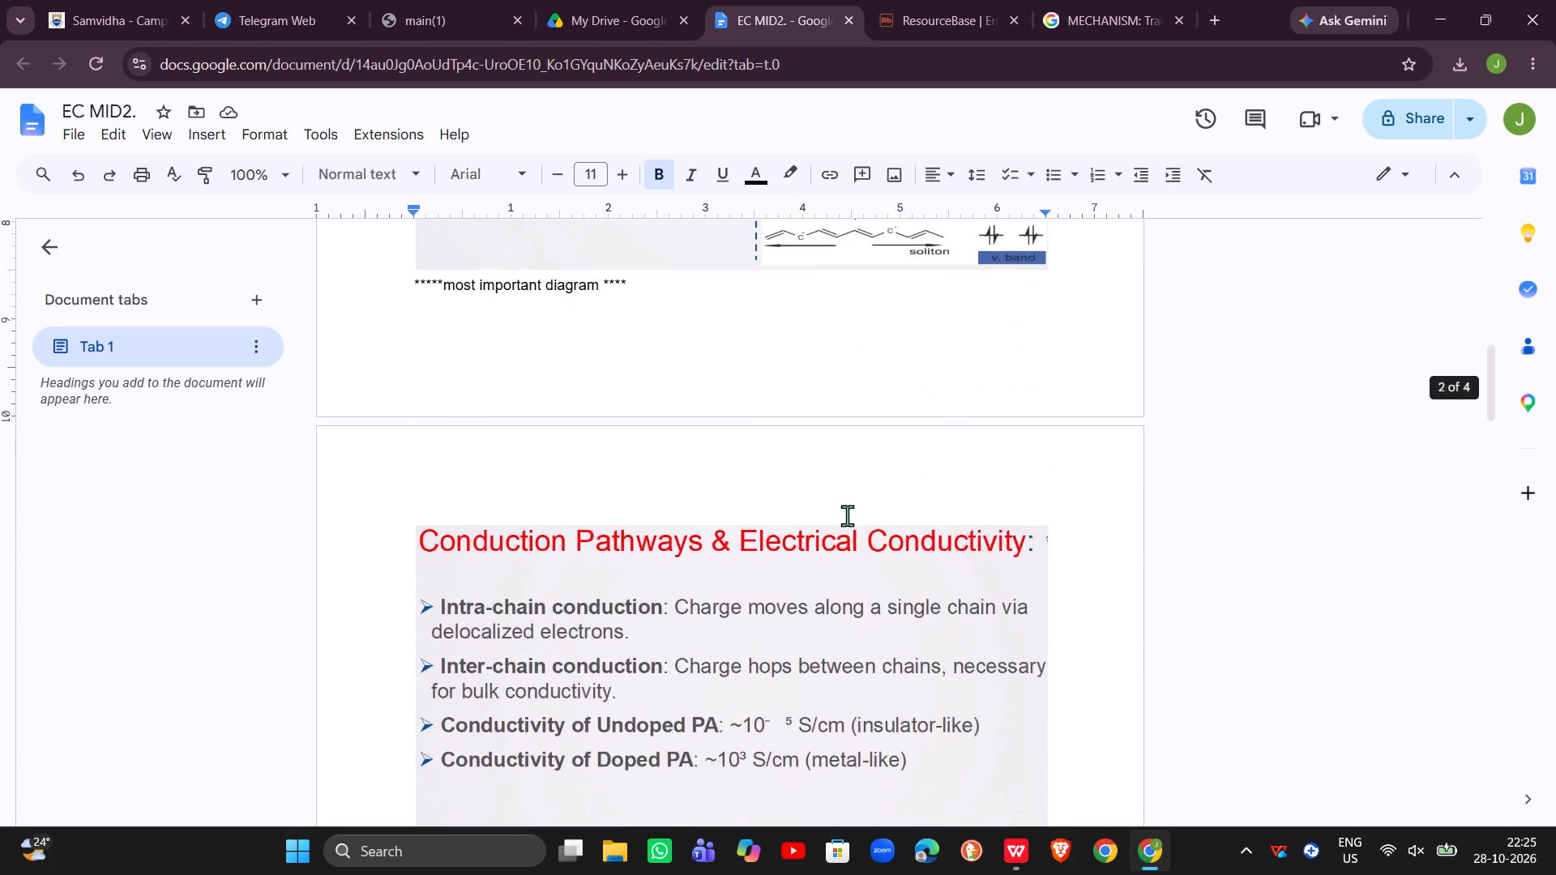
{"action": "scroll", "coordinate": [847, 515], "scroll_direction": "down", "scroll_amount": 5}
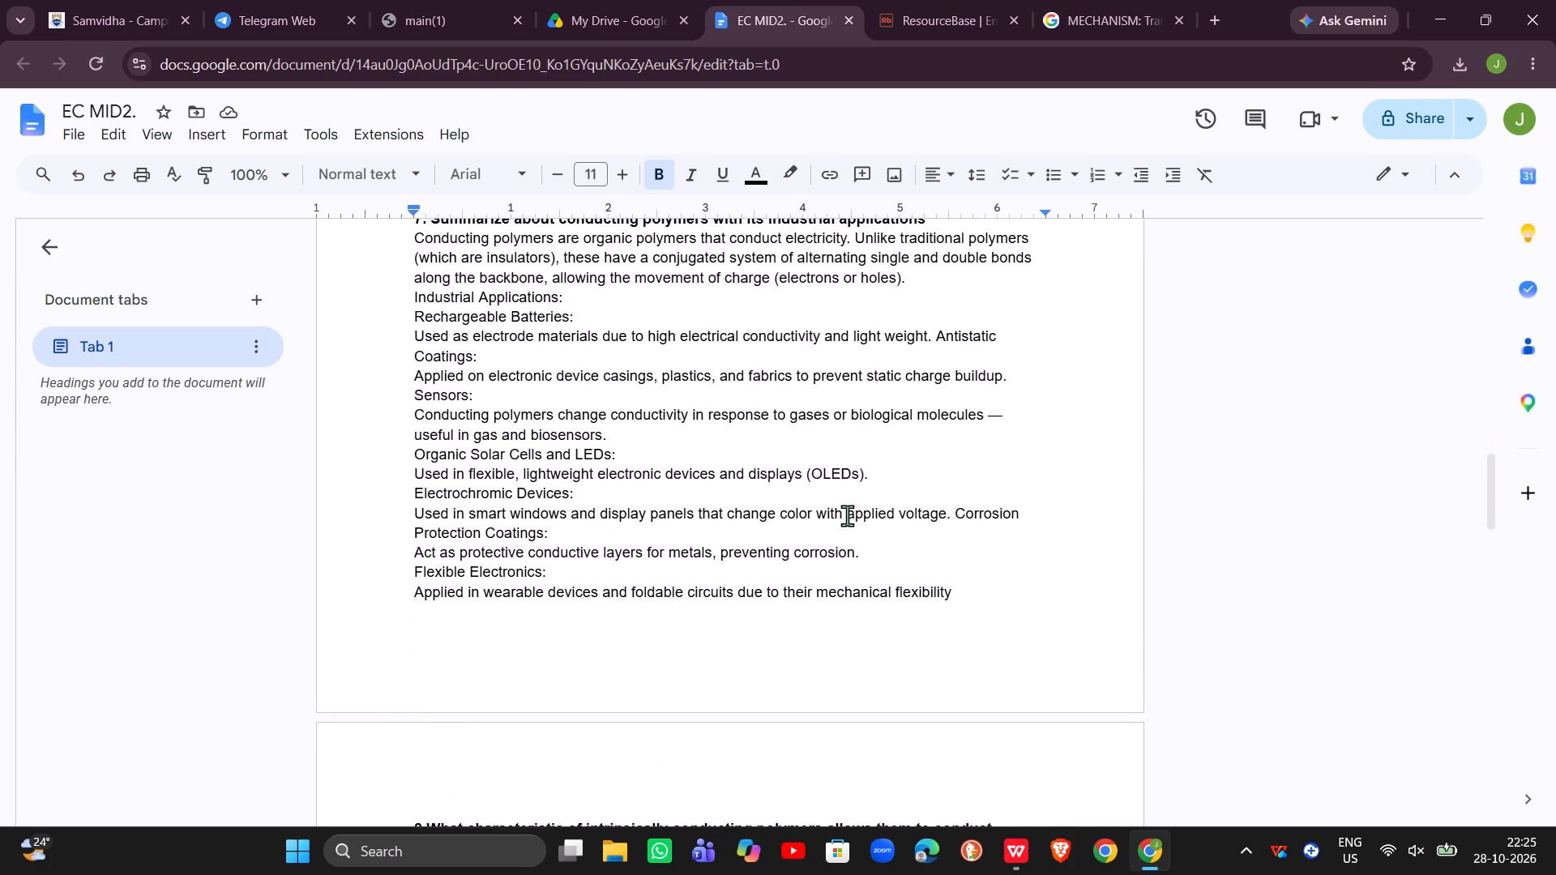
{"action": "scroll", "coordinate": [847, 515], "scroll_direction": "down", "scroll_amount": 3}
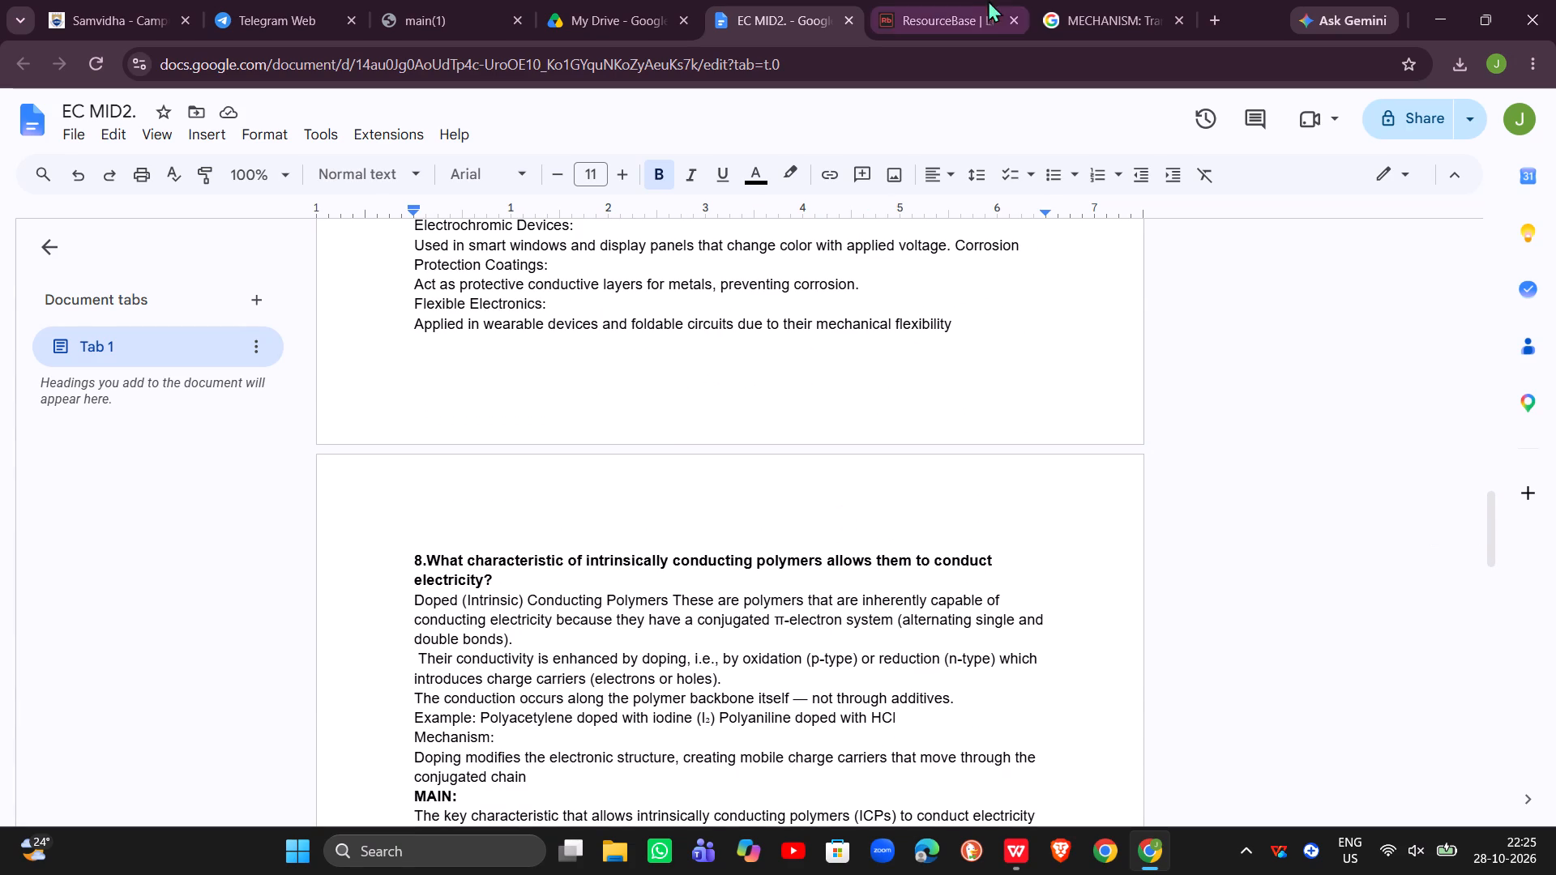
{"action": "left_click", "coordinate": [1054, 0]}
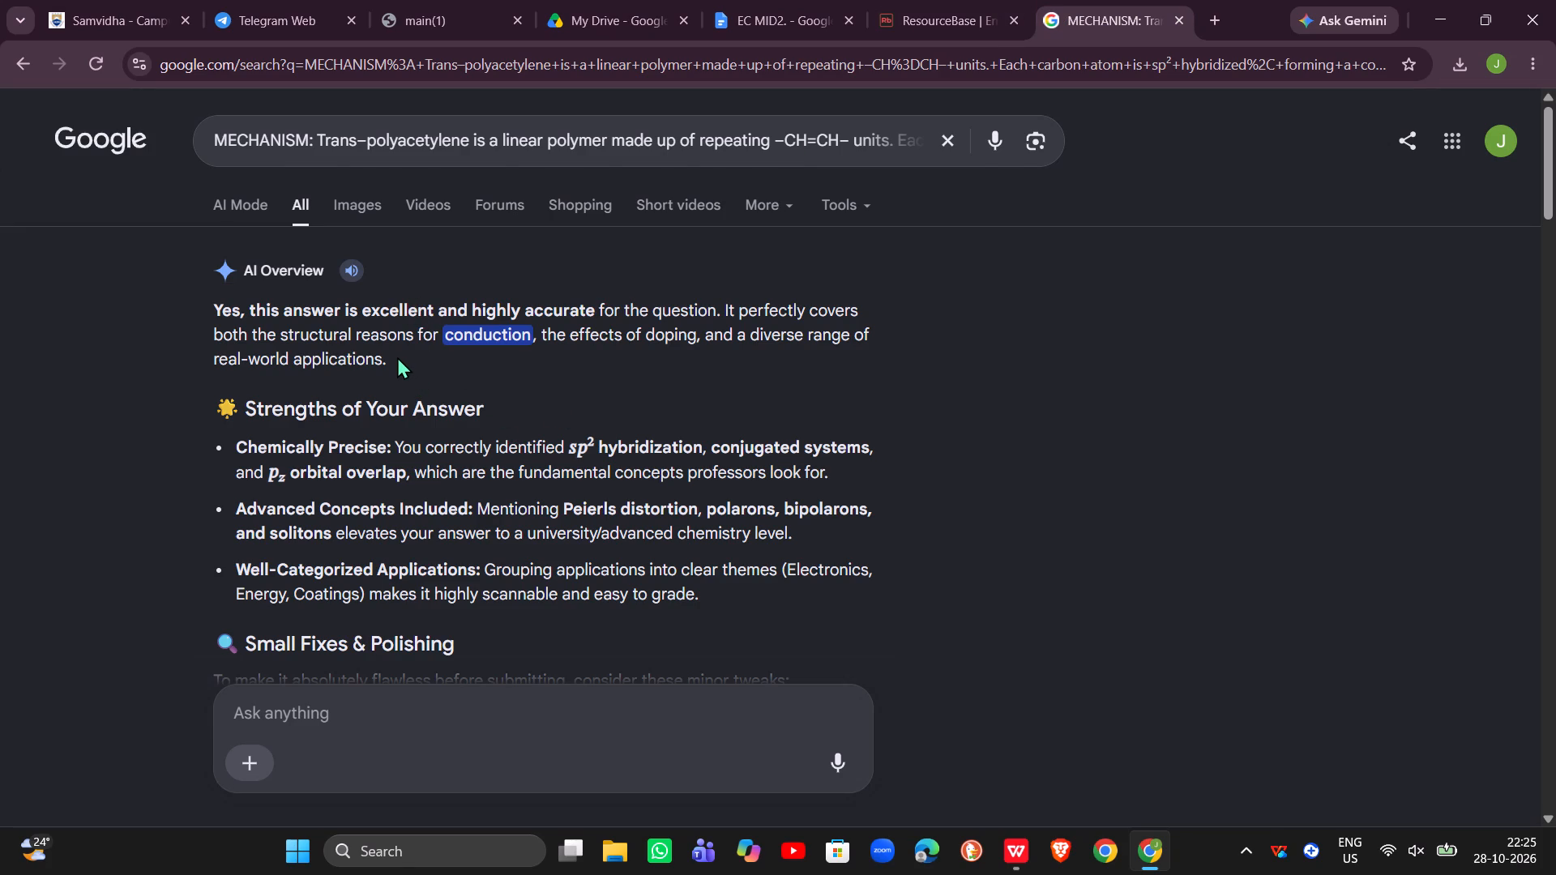
{"action": "scroll", "coordinate": [397, 356], "scroll_direction": "down", "scroll_amount": 1}
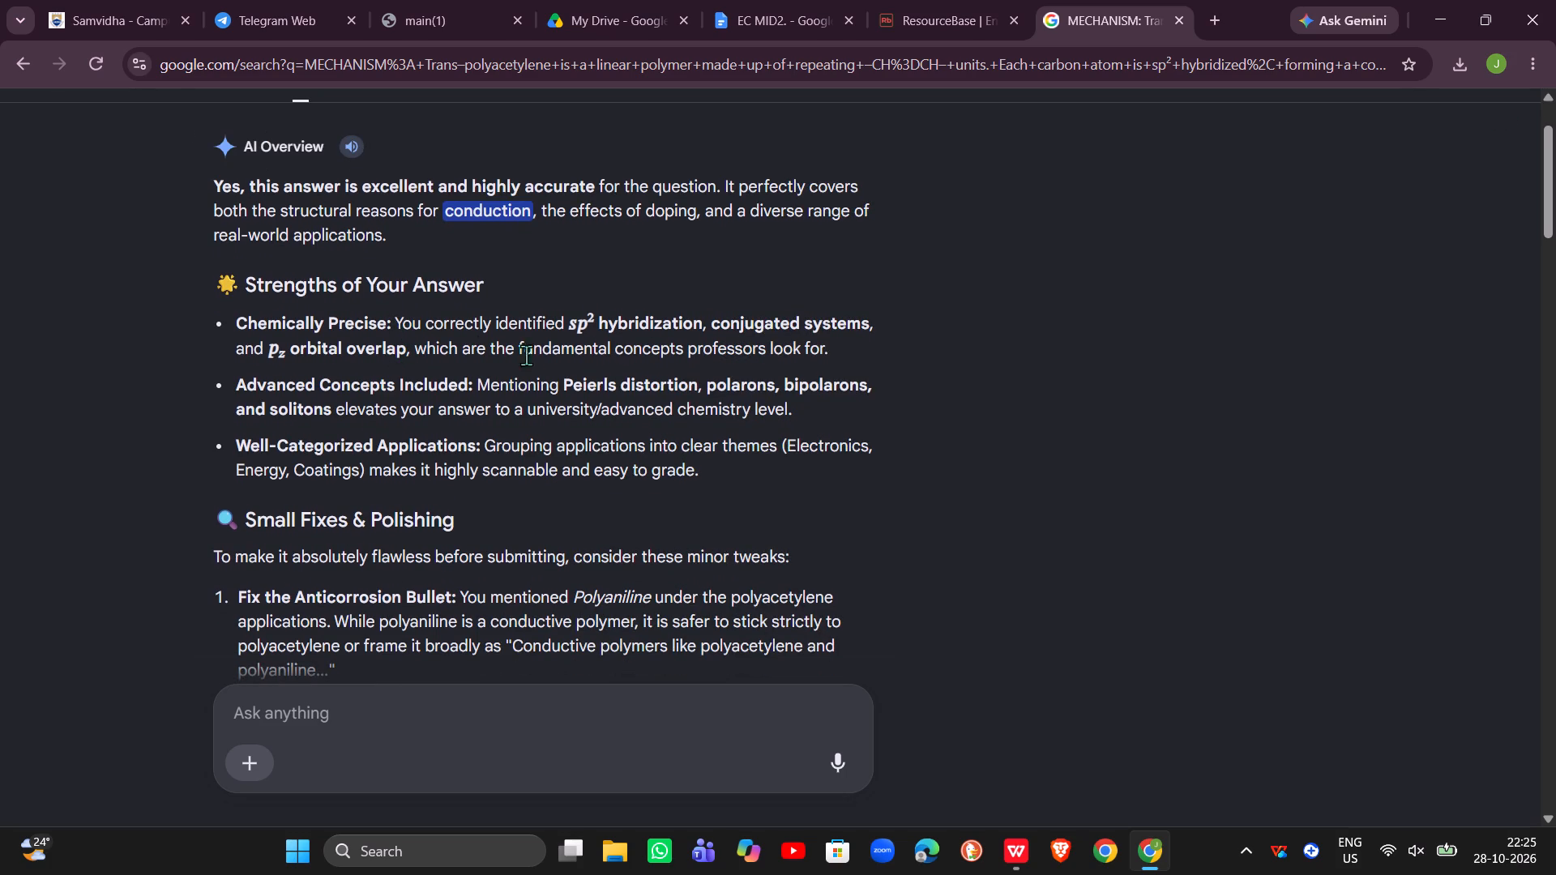
Start a new line beneath question 10's heading on biodegradable polymers at the end of the EC MID2 document.
{"action": "left_click", "coordinate": [642, 2]}
{"action": "left_click", "coordinate": [807, 0]}
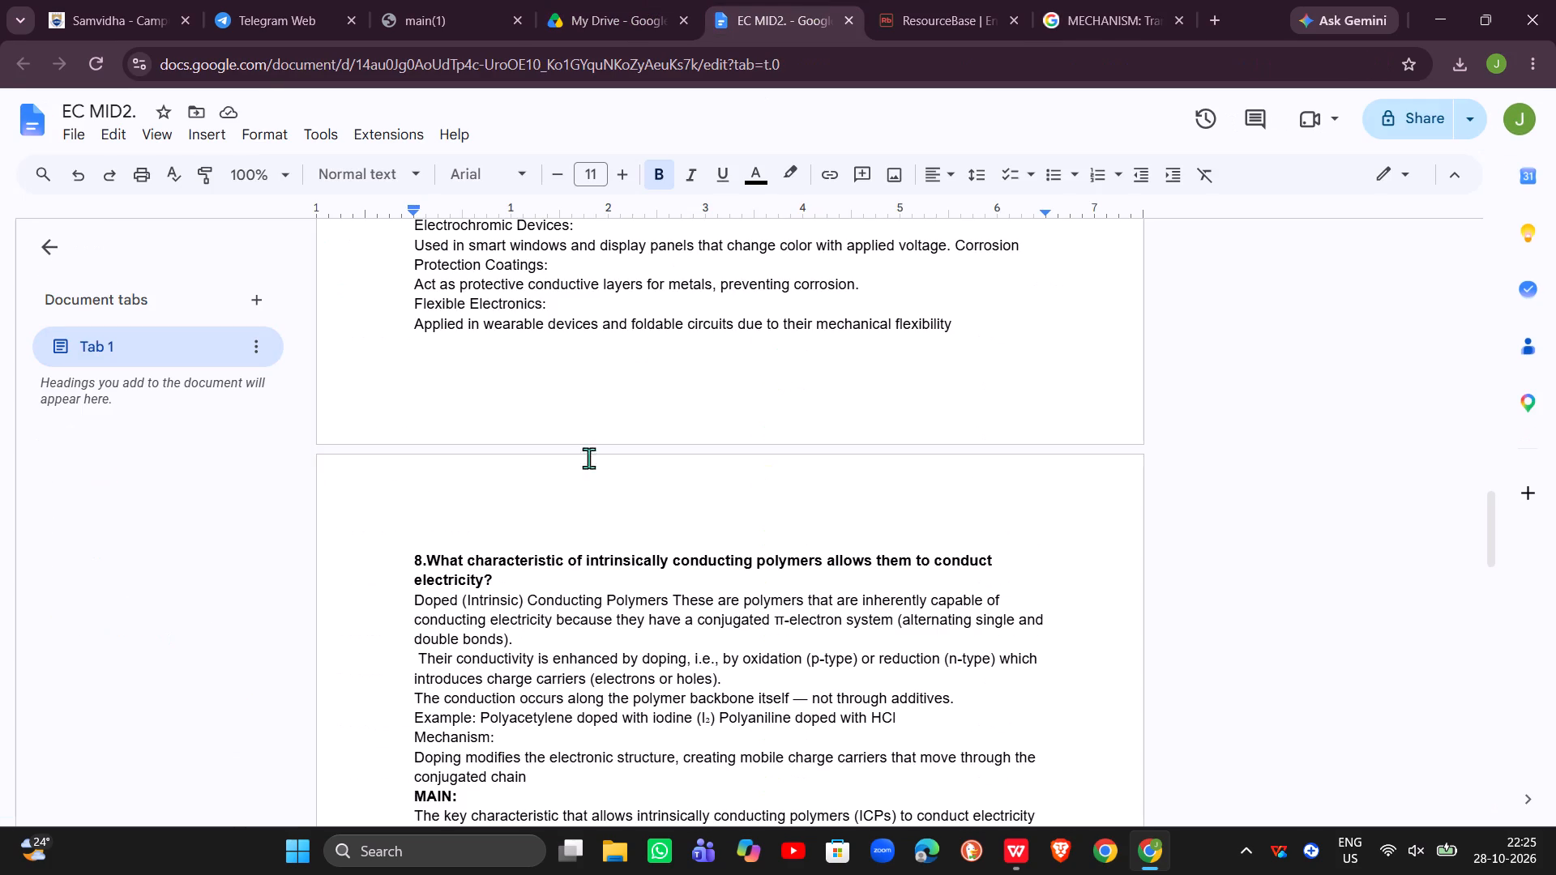
{"action": "scroll", "coordinate": [577, 489], "scroll_direction": "down", "scroll_amount": 4}
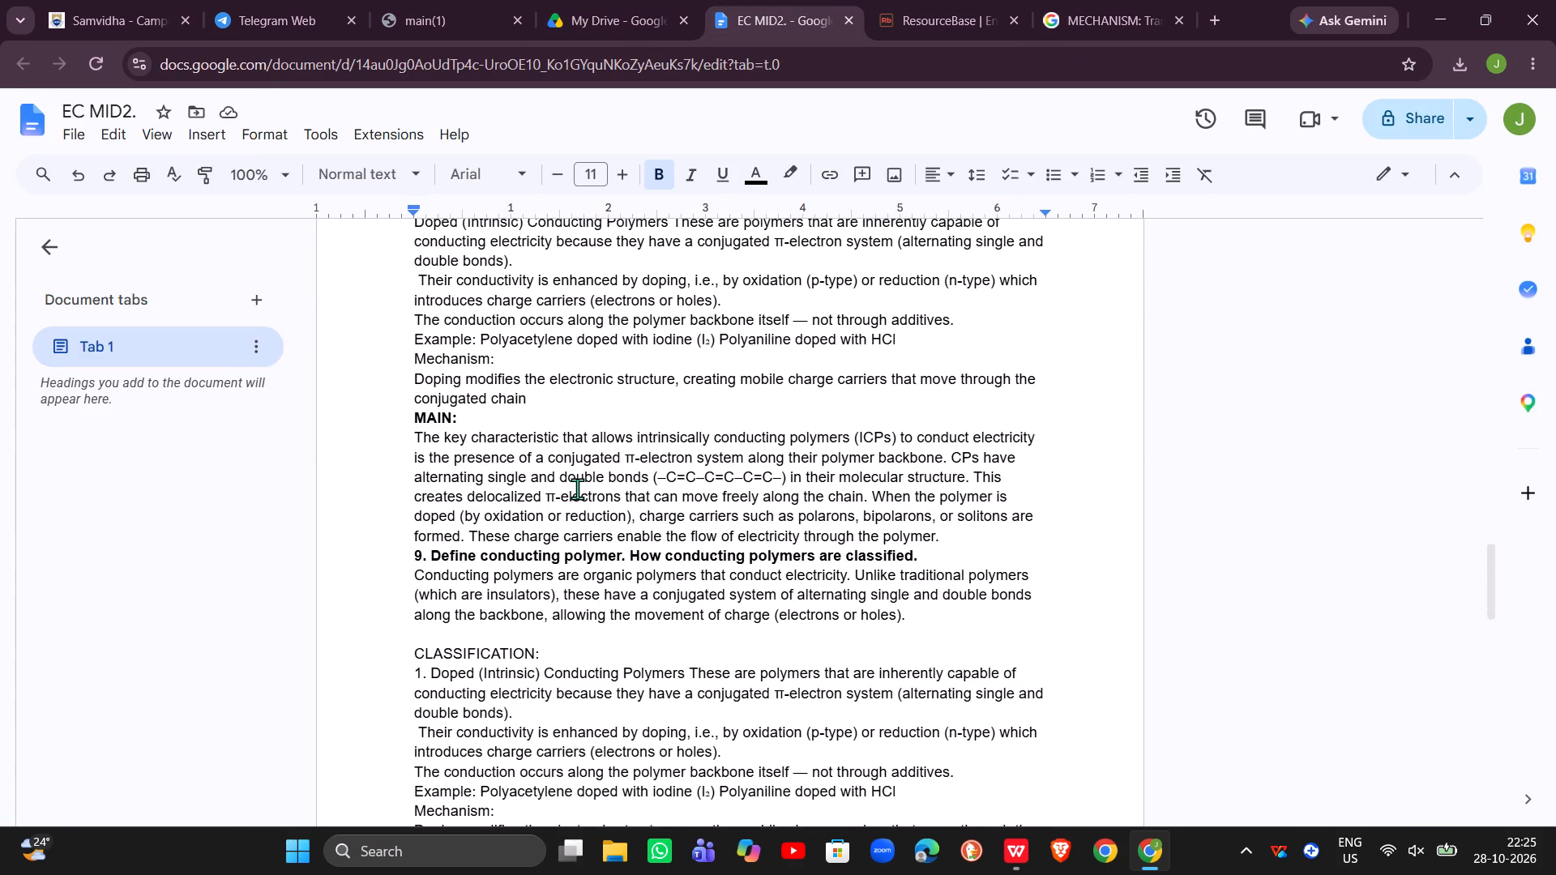
{"action": "scroll", "coordinate": [577, 489], "scroll_direction": "down", "scroll_amount": 8}
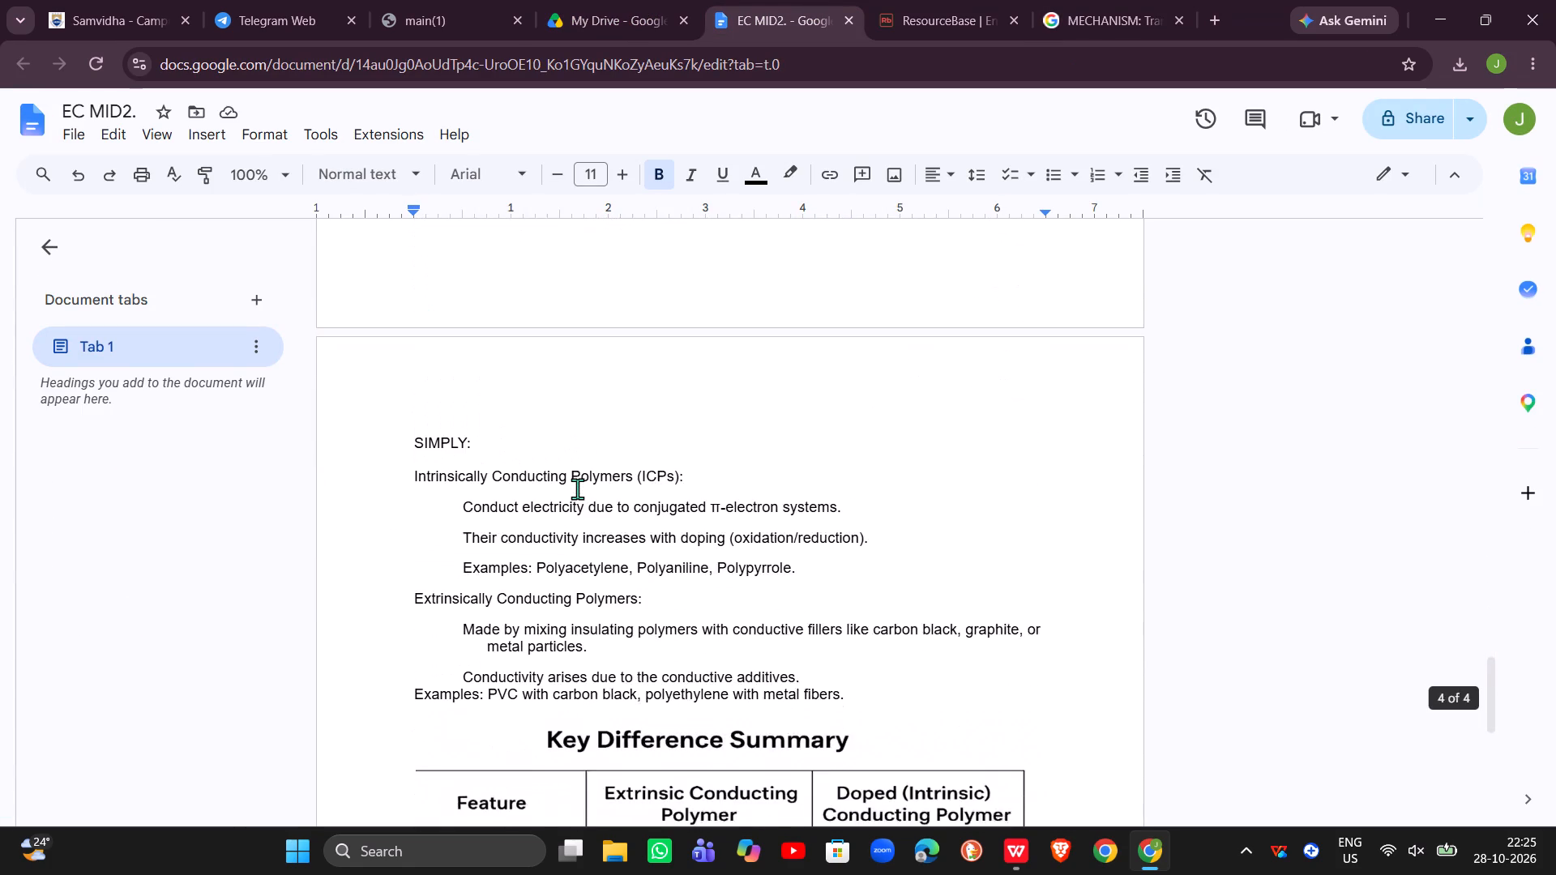
{"action": "scroll", "coordinate": [577, 489], "scroll_direction": "down", "scroll_amount": 7}
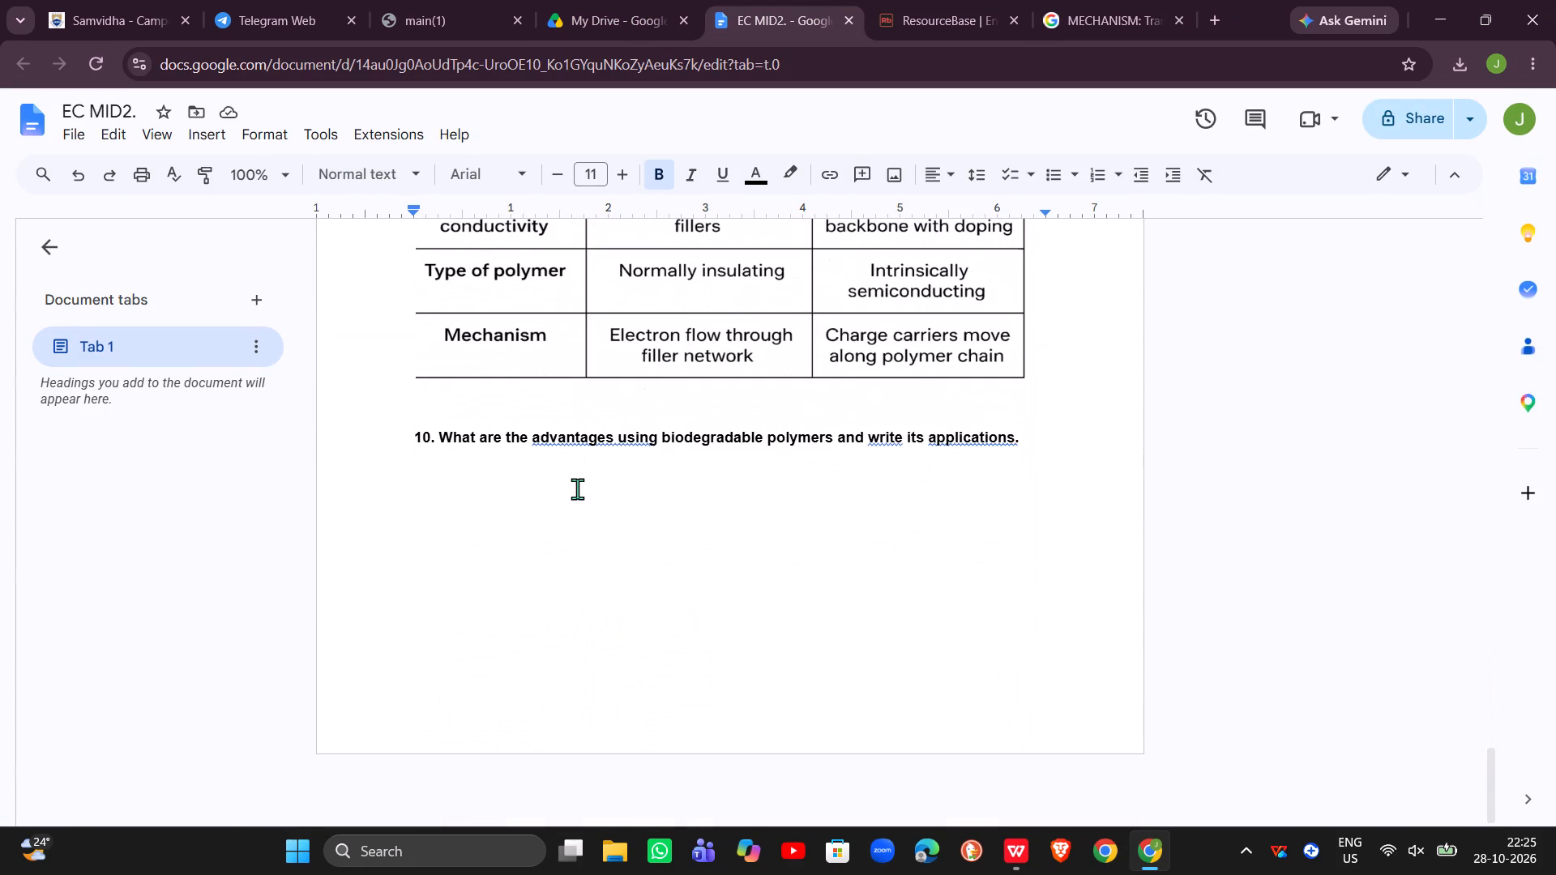
{"action": "left_click", "coordinate": [456, 486]}
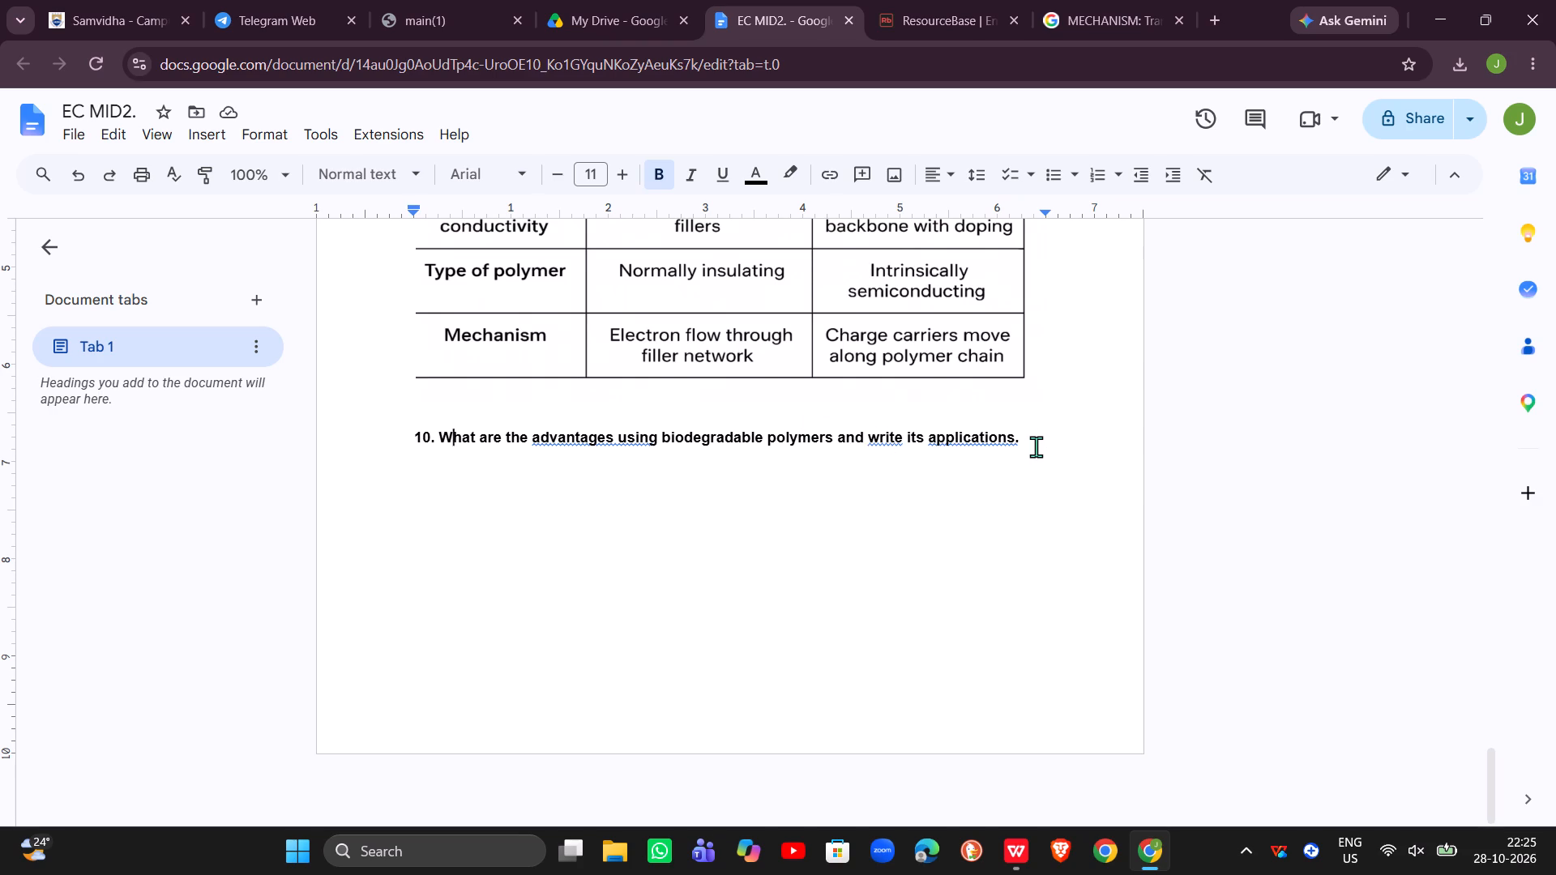
{"action": "left_click", "coordinate": [1036, 446]}
{"action": "key", "text": "Return"}
Switch to WPS Office and look back through the conducting polymers presentation from the "Thank You" slide to the examples on slide 4.
{"action": "left_click", "coordinate": [1037, 857]}
{"action": "left_click_drag", "start_coordinate": [1037, 857], "coordinate": [567, 760]}
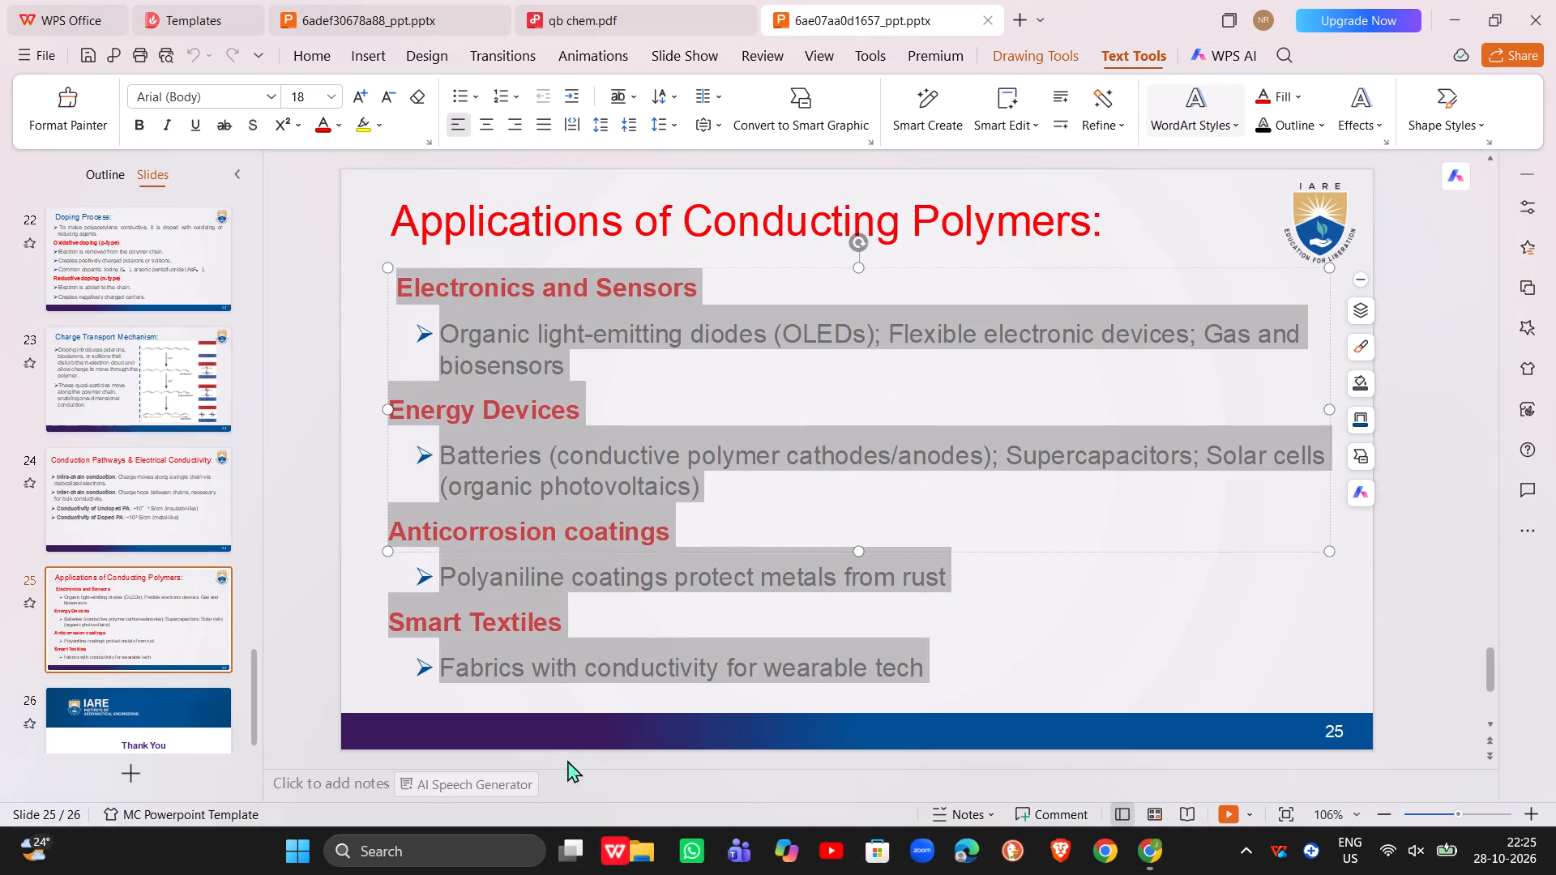
{"action": "left_click_drag", "start_coordinate": [567, 760], "coordinate": [474, 667]}
{"action": "scroll", "coordinate": [152, 593], "scroll_direction": "down", "scroll_amount": 2}
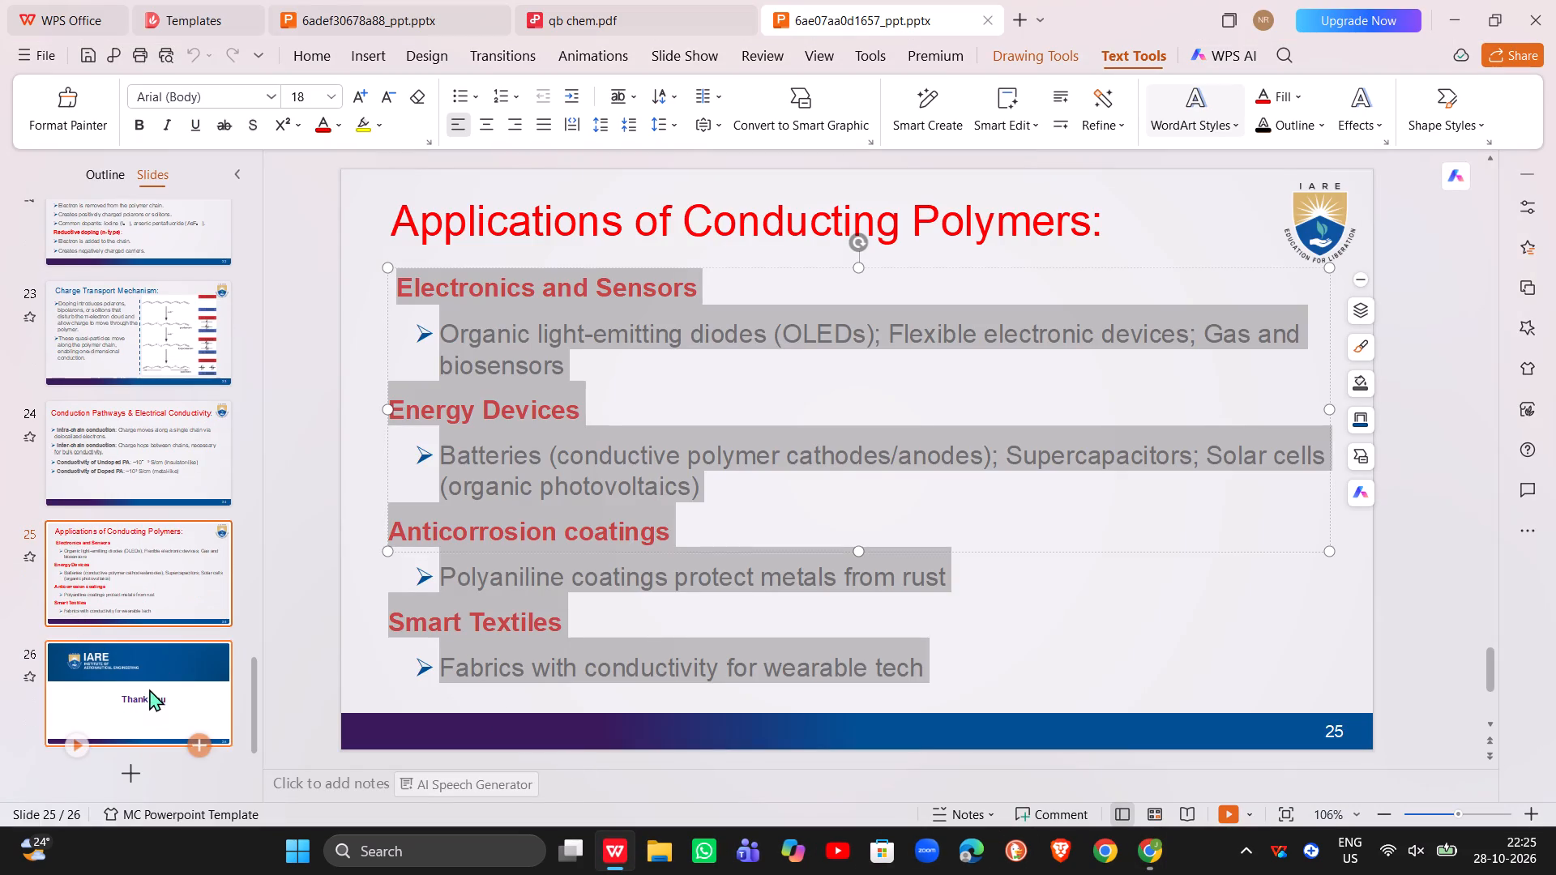
{"action": "left_click", "coordinate": [144, 676]}
{"action": "key", "text": "Up"}
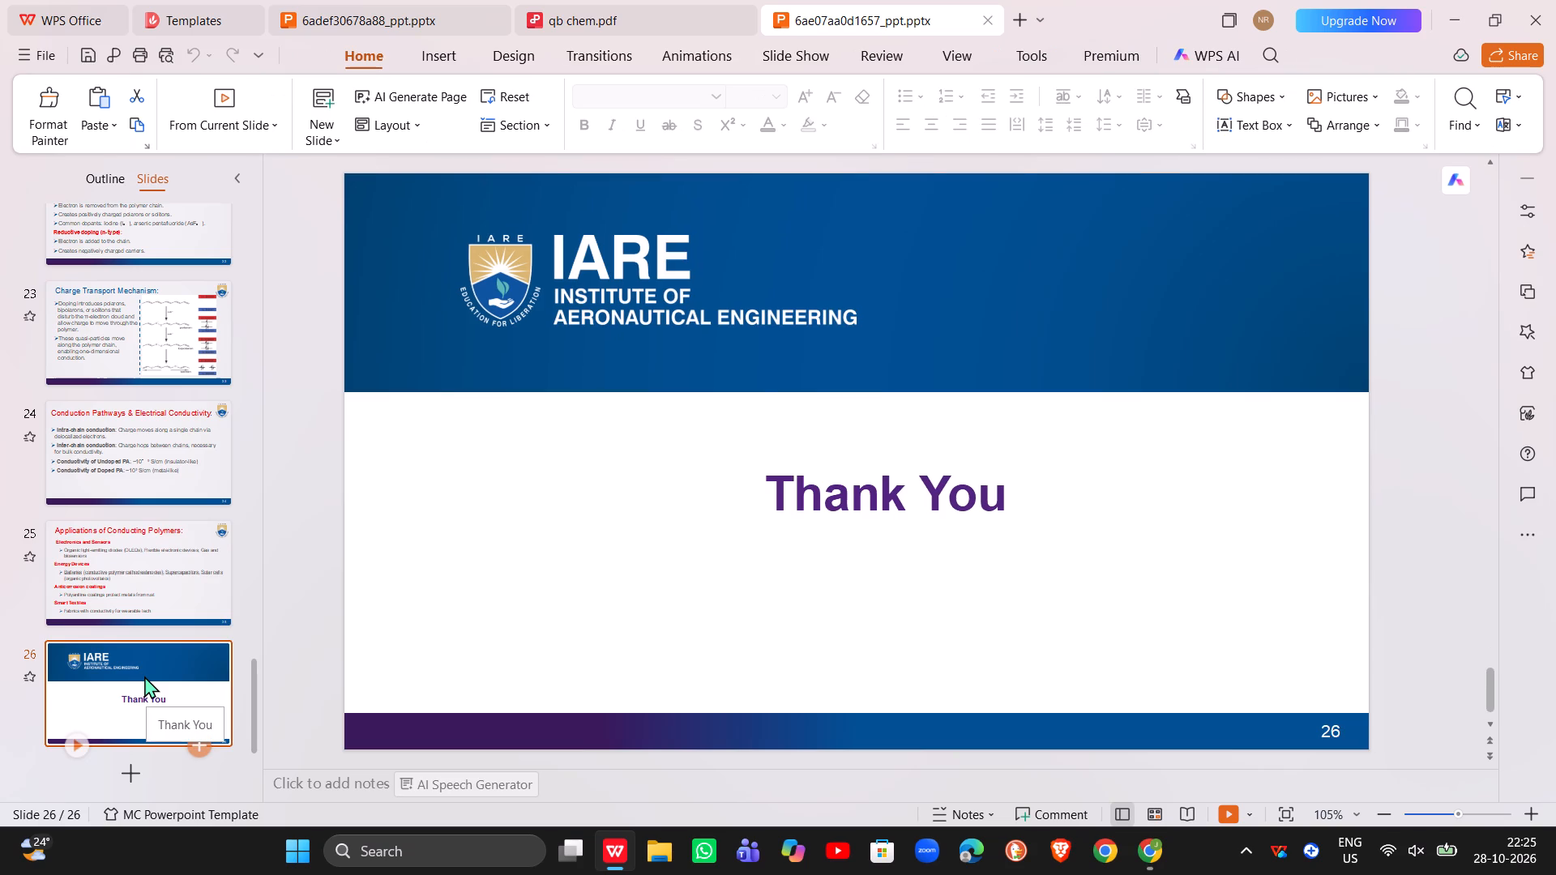
{"action": "key", "text": "Up"}
{"action": "key", "text": "Up"}
{"action": "key", "text": "Up"}
{"action": "key", "text": "Up"}
{"action": "key", "text": "Up"}
{"action": "key", "text": "Up"}
{"action": "key", "text": "Up"}
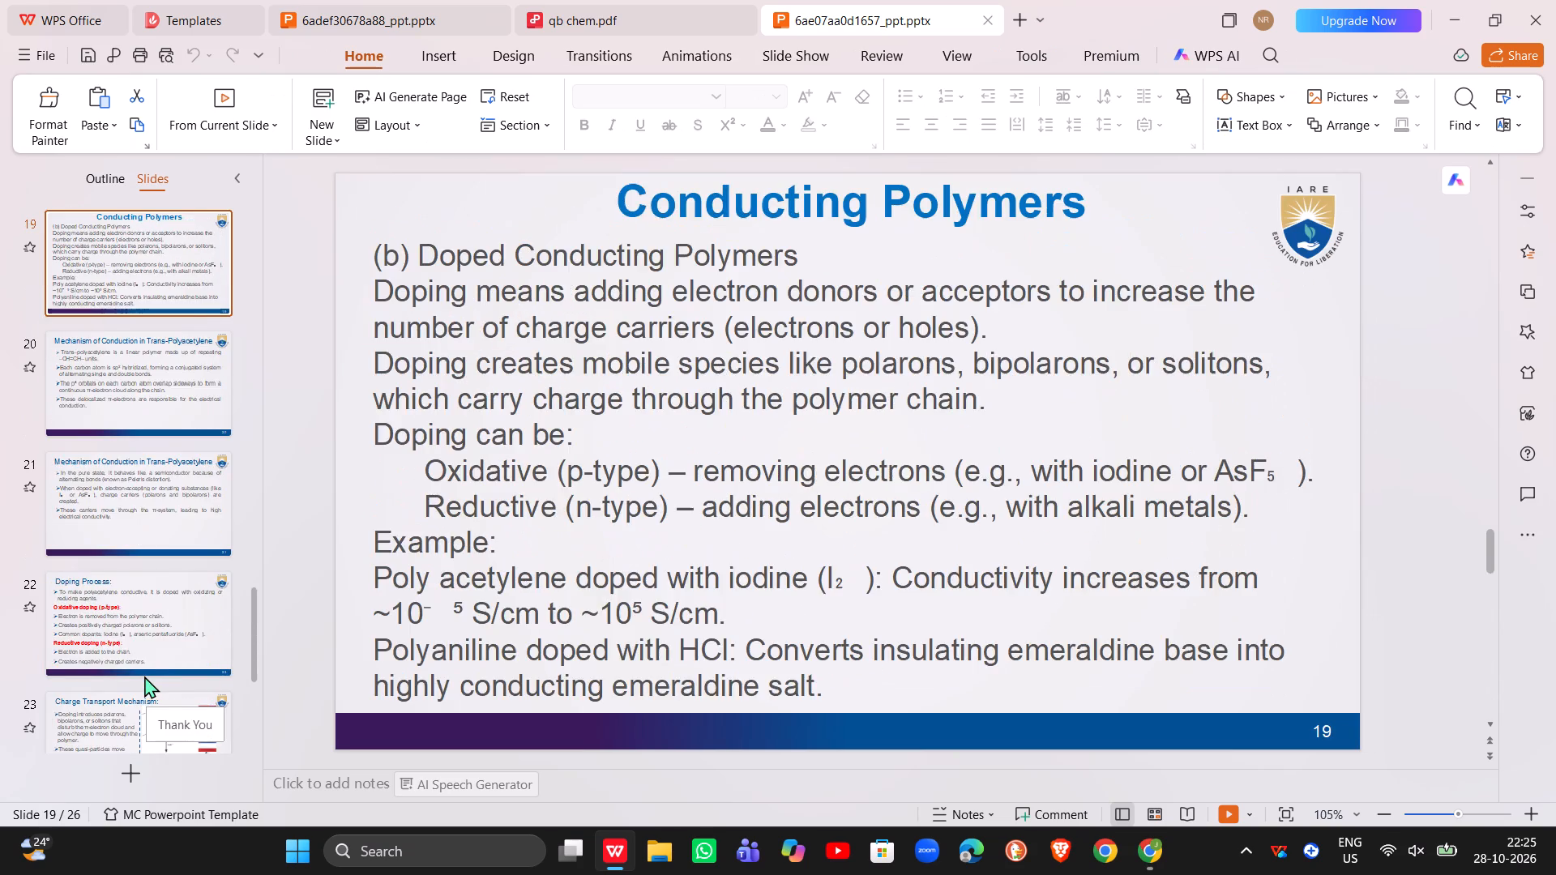
{"action": "key", "text": "Up"}
{"action": "key", "text": "Up"}
{"action": "key", "text": "Up"}
{"action": "key", "text": "Up"}
{"action": "key", "text": "Up"}
{"action": "key", "text": "Up"}
{"action": "key", "text": "Up"}
{"action": "key", "text": "Up"}
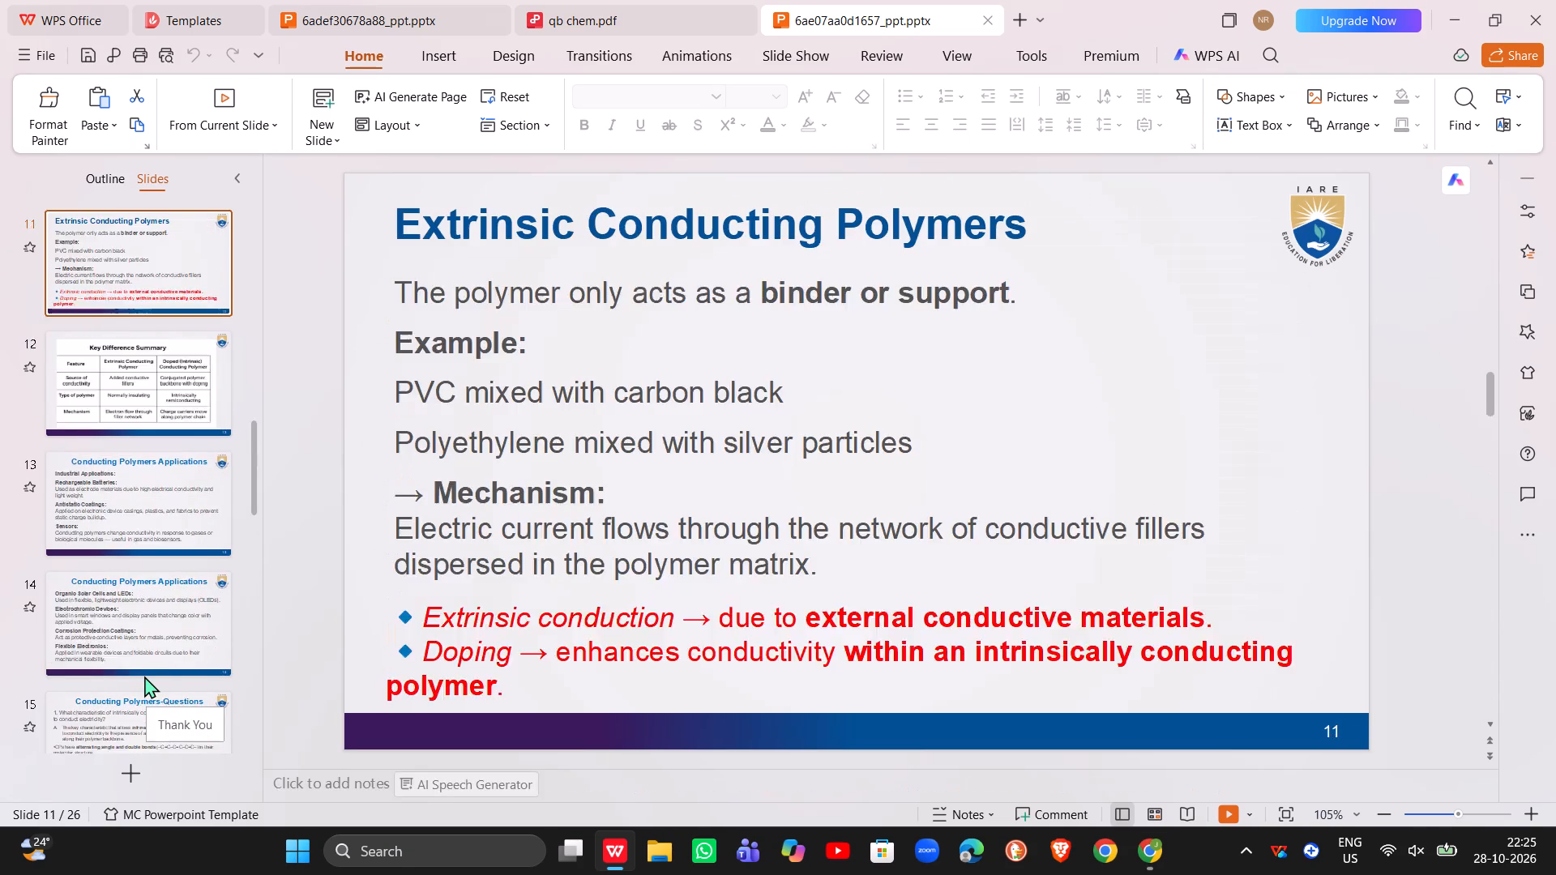
{"action": "key", "text": "Up"}
{"action": "key", "text": "Up"}
{"action": "key", "text": "Up"}
{"action": "key", "text": "Up"}
{"action": "key", "text": "Up"}
{"action": "key", "text": "Up"}
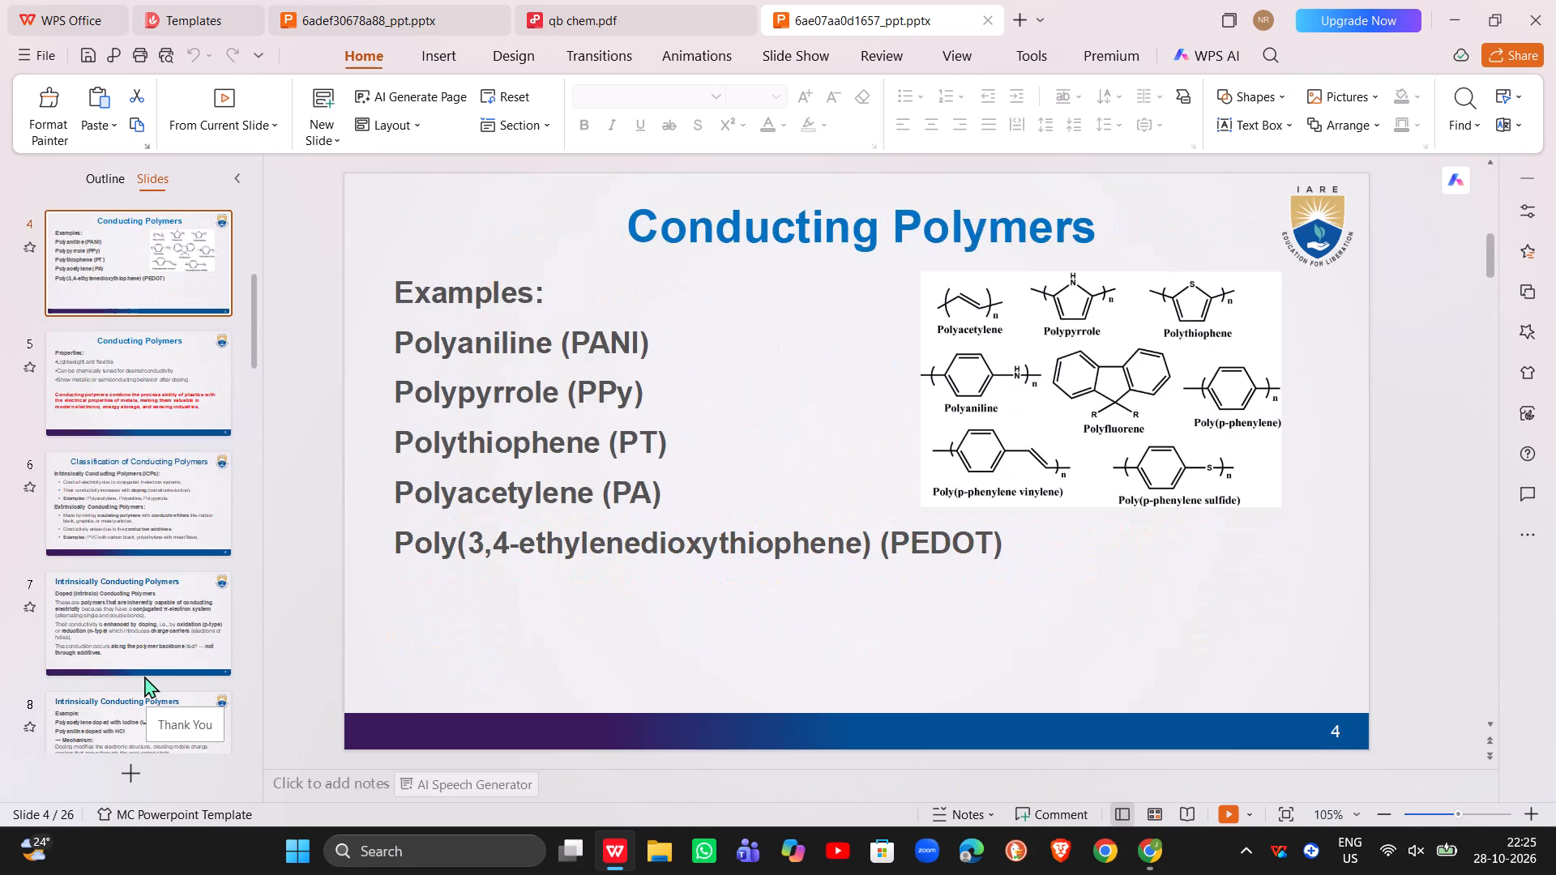
{"action": "key", "text": "Down"}
{"action": "key", "text": "Up"}
{"action": "key", "text": "Up"}
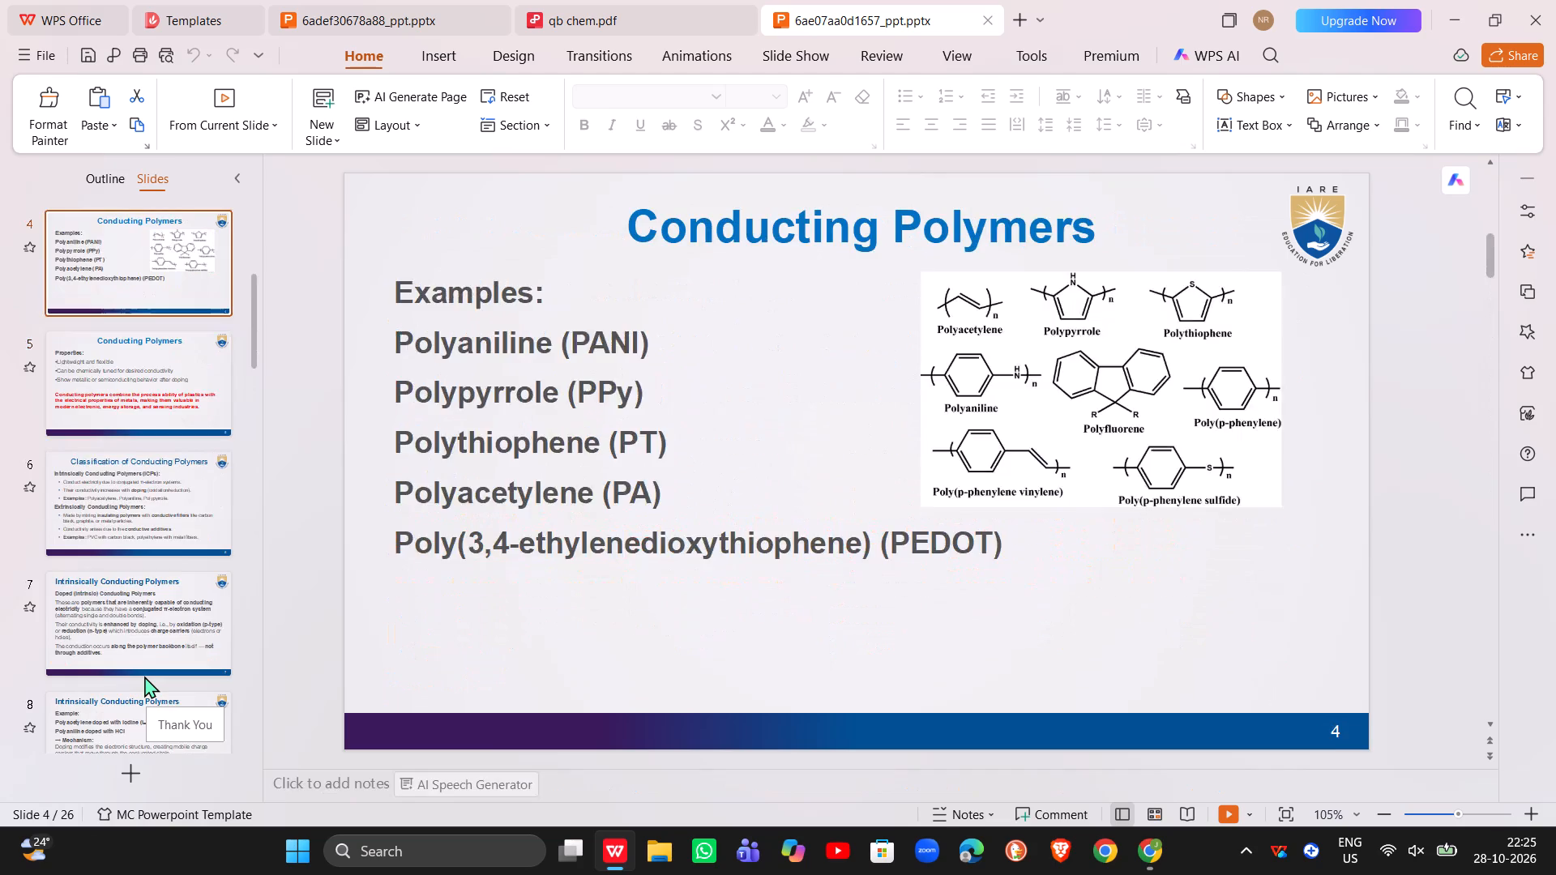
{"action": "key", "text": "Up"}
{"action": "key", "text": "Up"}
{"action": "key", "text": "Down"}
{"action": "key", "text": "Down"}
{"action": "key", "text": "Down"}
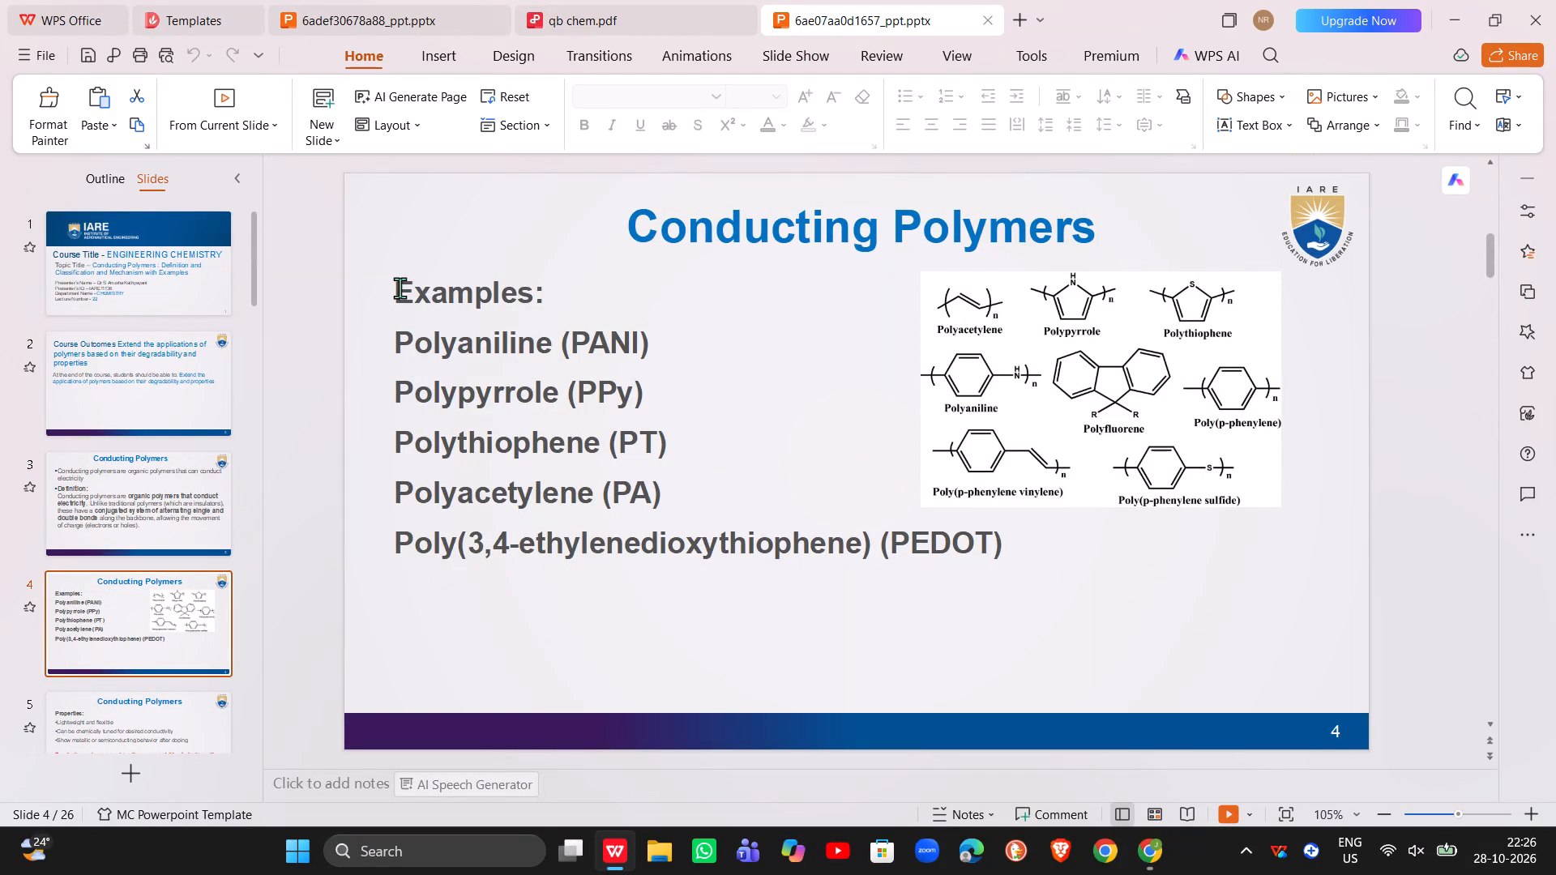
Copy slide 4's Examples list, Polyaniline through PEDOT, and place the text cursor after question 6's definition paragraph in the EC MID2 document.
{"action": "left_click_drag", "start_coordinate": [399, 288], "coordinate": [1007, 568]}
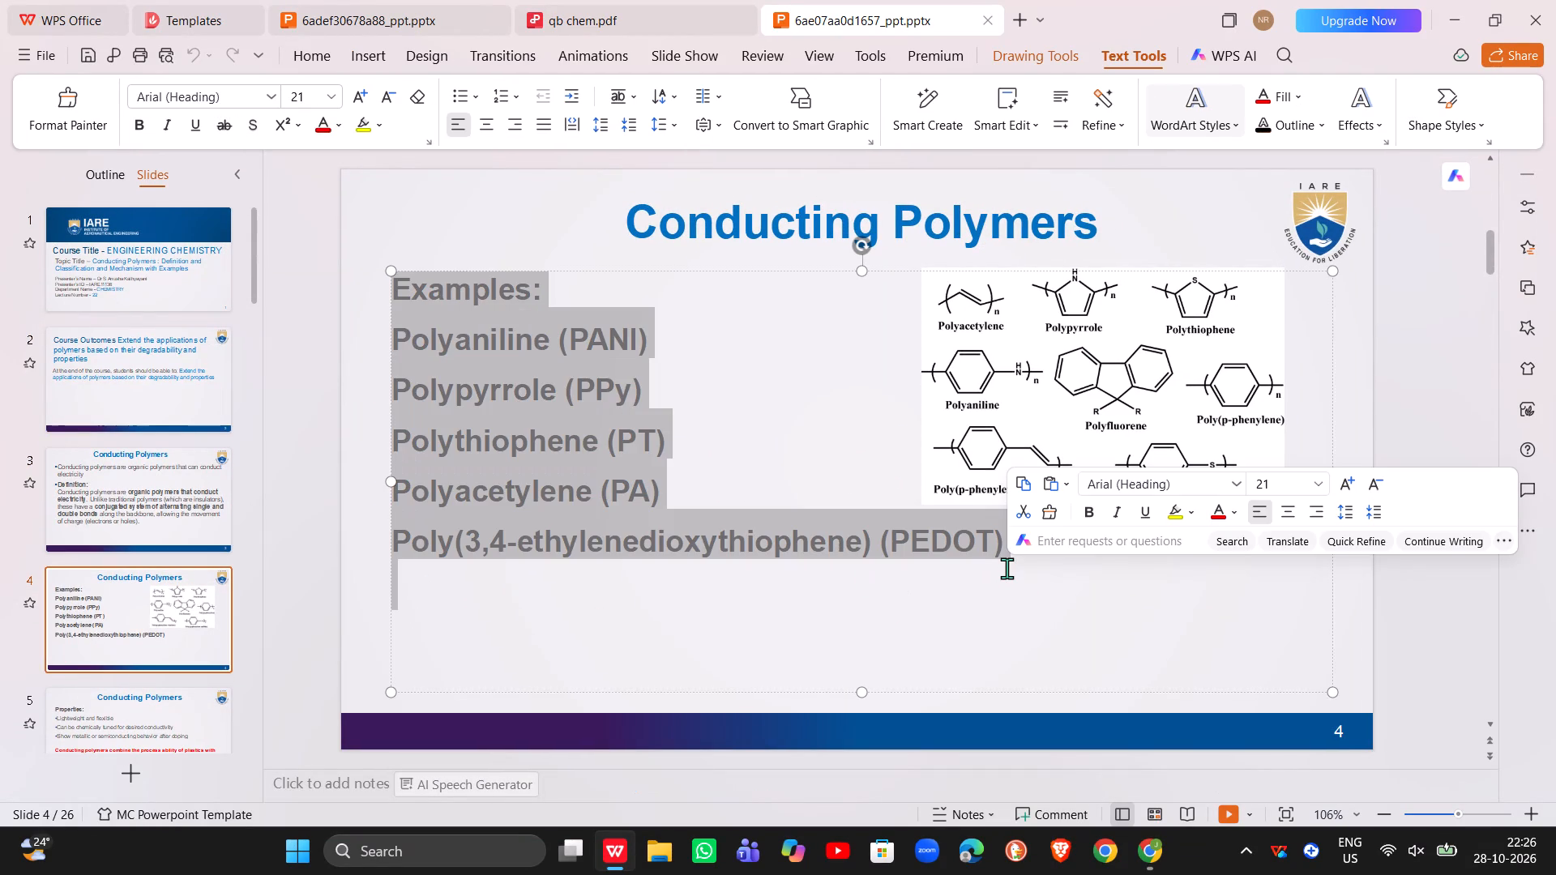
{"action": "key", "text": "ctrl+c"}
{"action": "left_click", "coordinate": [1465, 7]}
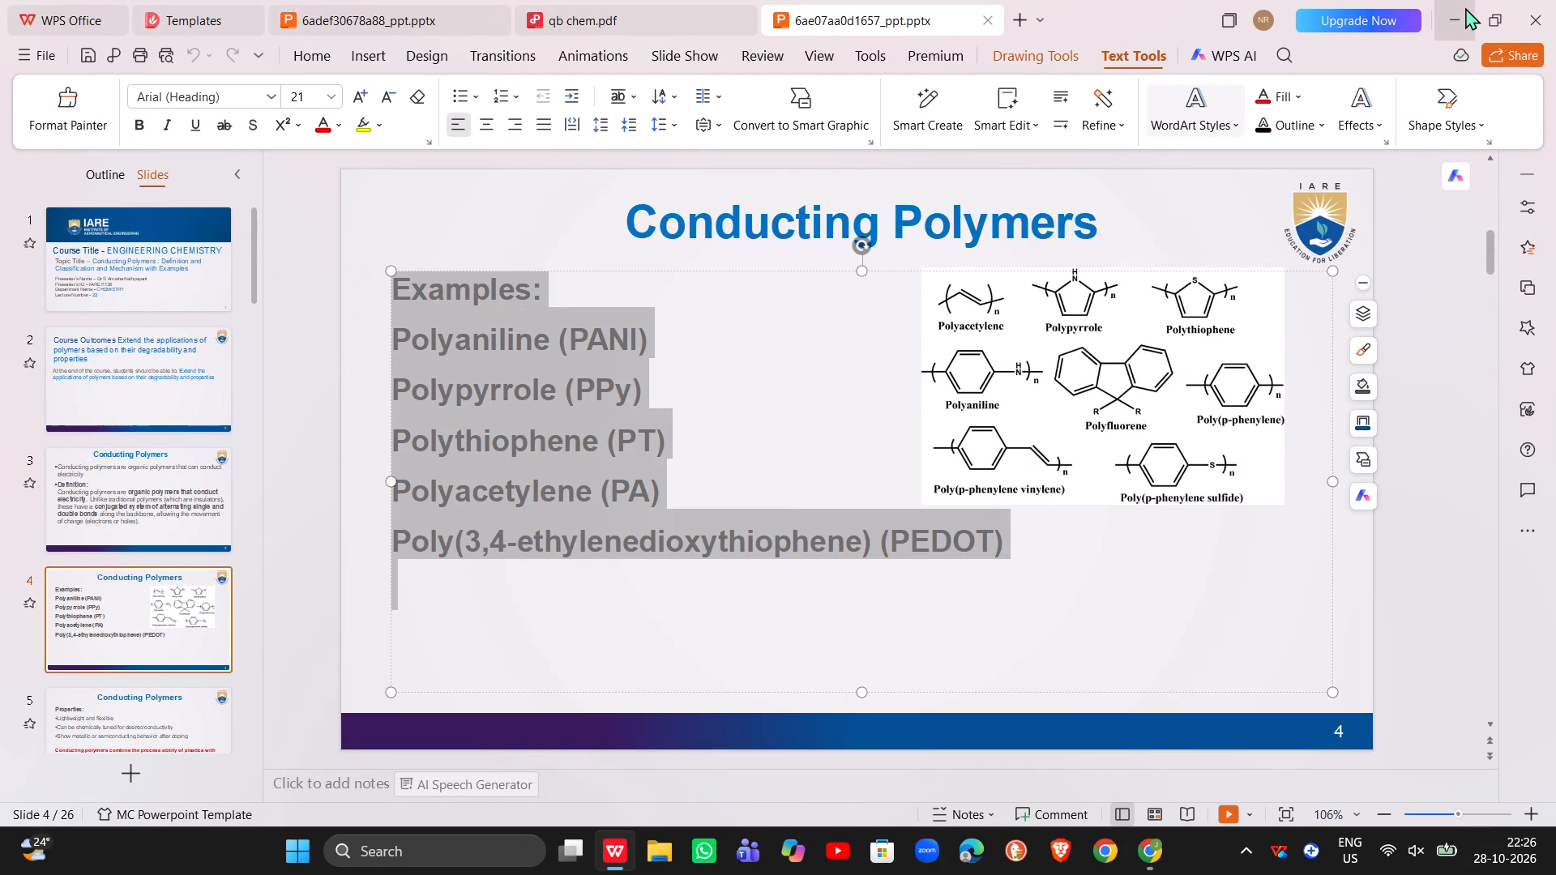
{"action": "scroll", "coordinate": [841, 308], "scroll_direction": "up", "scroll_amount": 11}
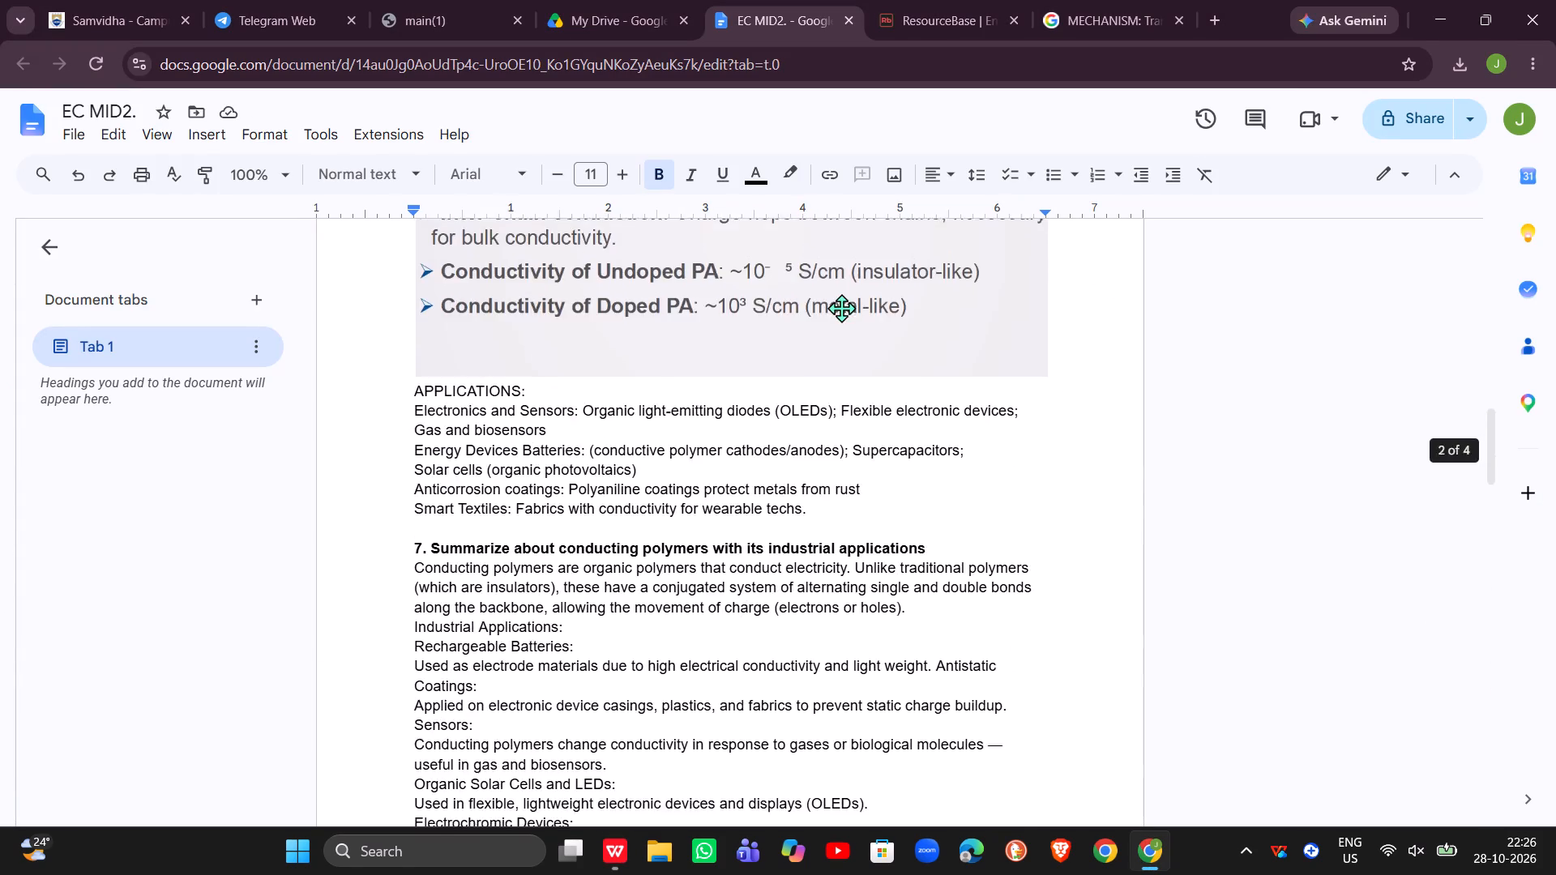
{"action": "scroll", "coordinate": [841, 308], "scroll_direction": "up", "scroll_amount": 4}
{"action": "scroll", "coordinate": [841, 308], "scroll_direction": "down", "scroll_amount": 1}
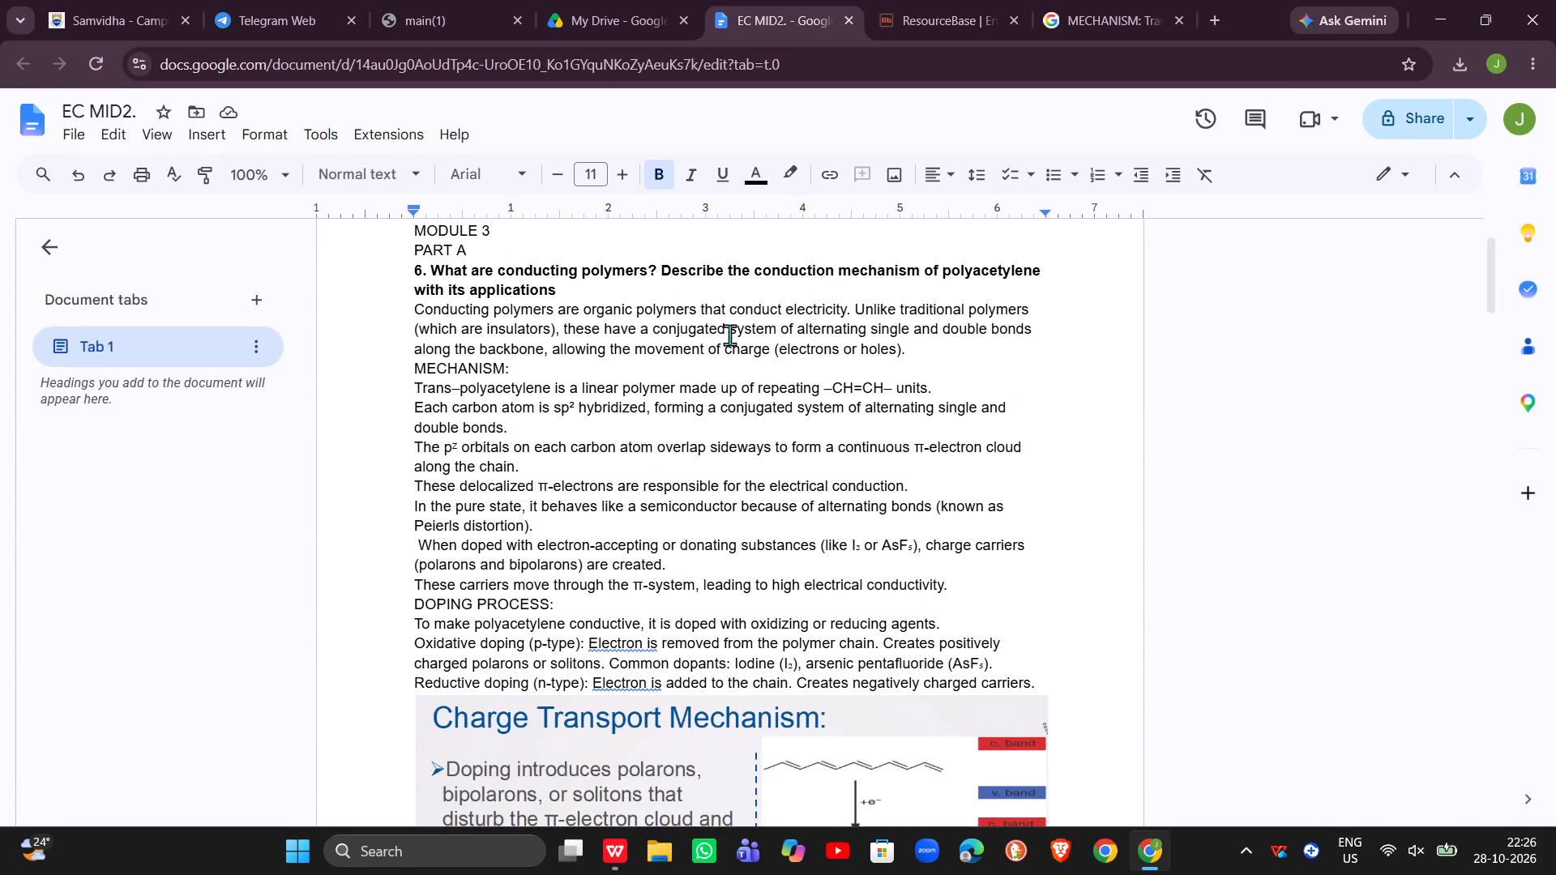
{"action": "left_click", "coordinate": [930, 352]}
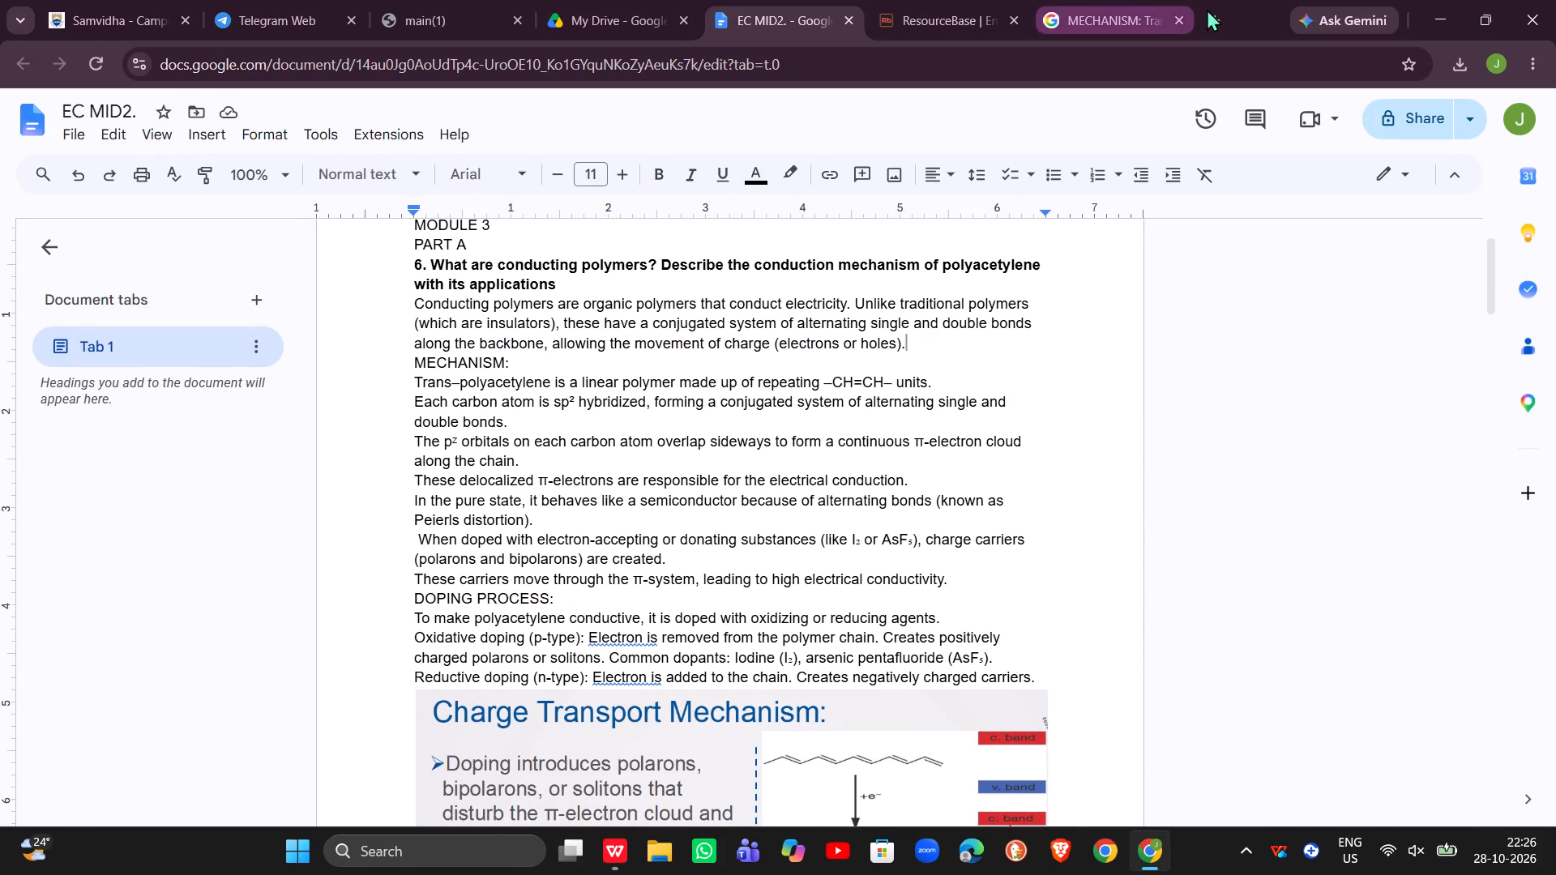
Strip the copied Examples list's formatting in a new browser tab and insert it as plain text beneath question 6's definition.
{"action": "left_click", "coordinate": [1228, 12]}
{"action": "key", "text": "ctrl+v"}
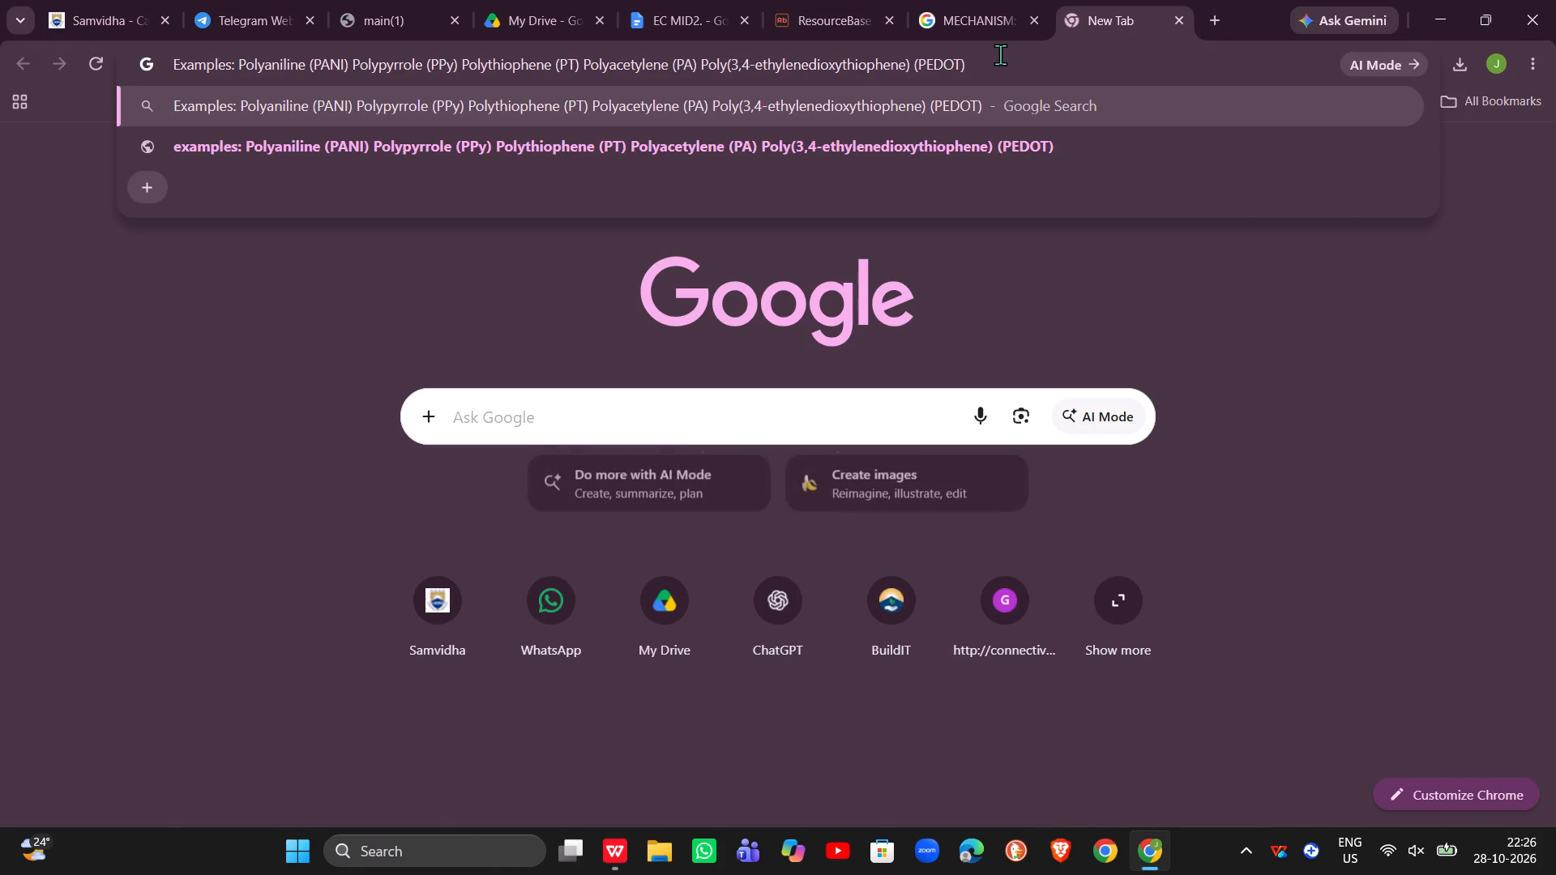
{"action": "left_click_drag", "start_coordinate": [1000, 54], "coordinate": [118, 70]}
{"action": "key", "text": "ctrl+c"}
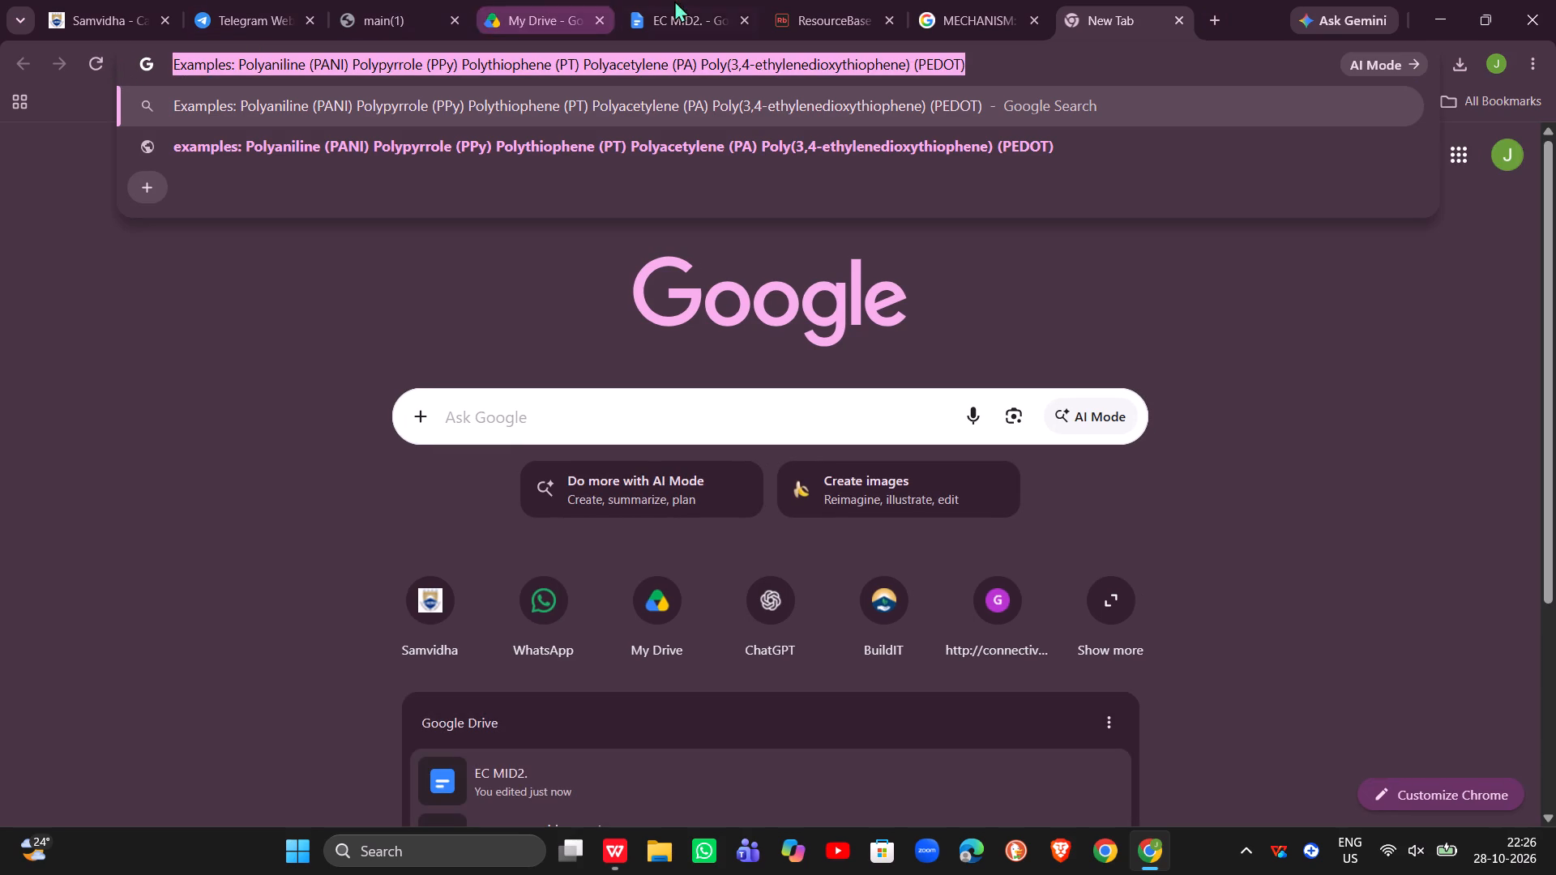
{"action": "left_click", "coordinate": [693, 0]}
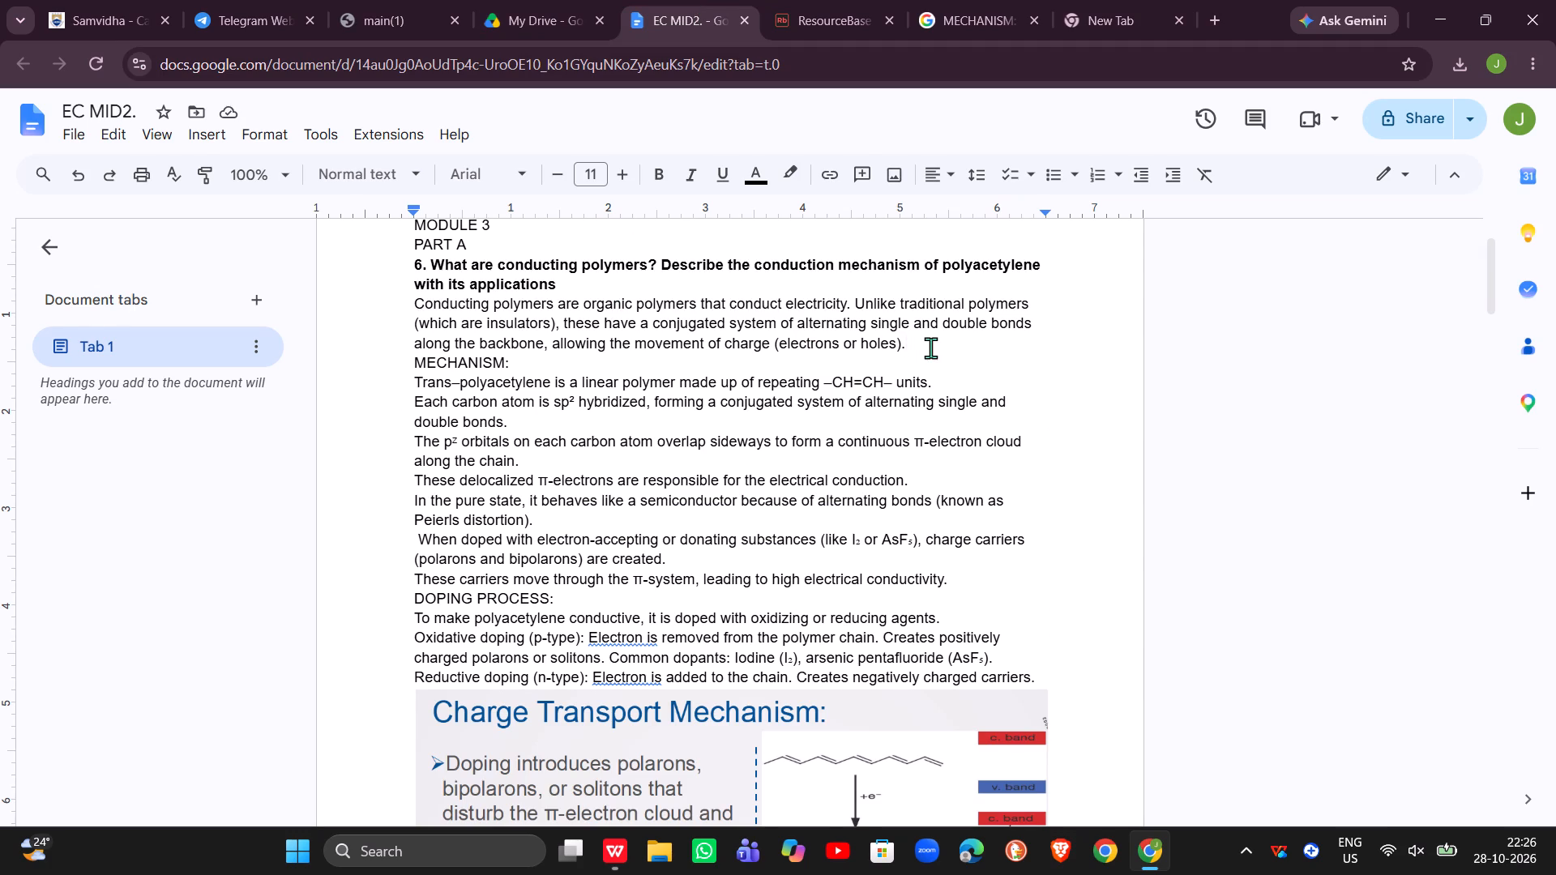
{"action": "key", "text": "Return"}
{"action": "key", "text": "ctrl+v"}
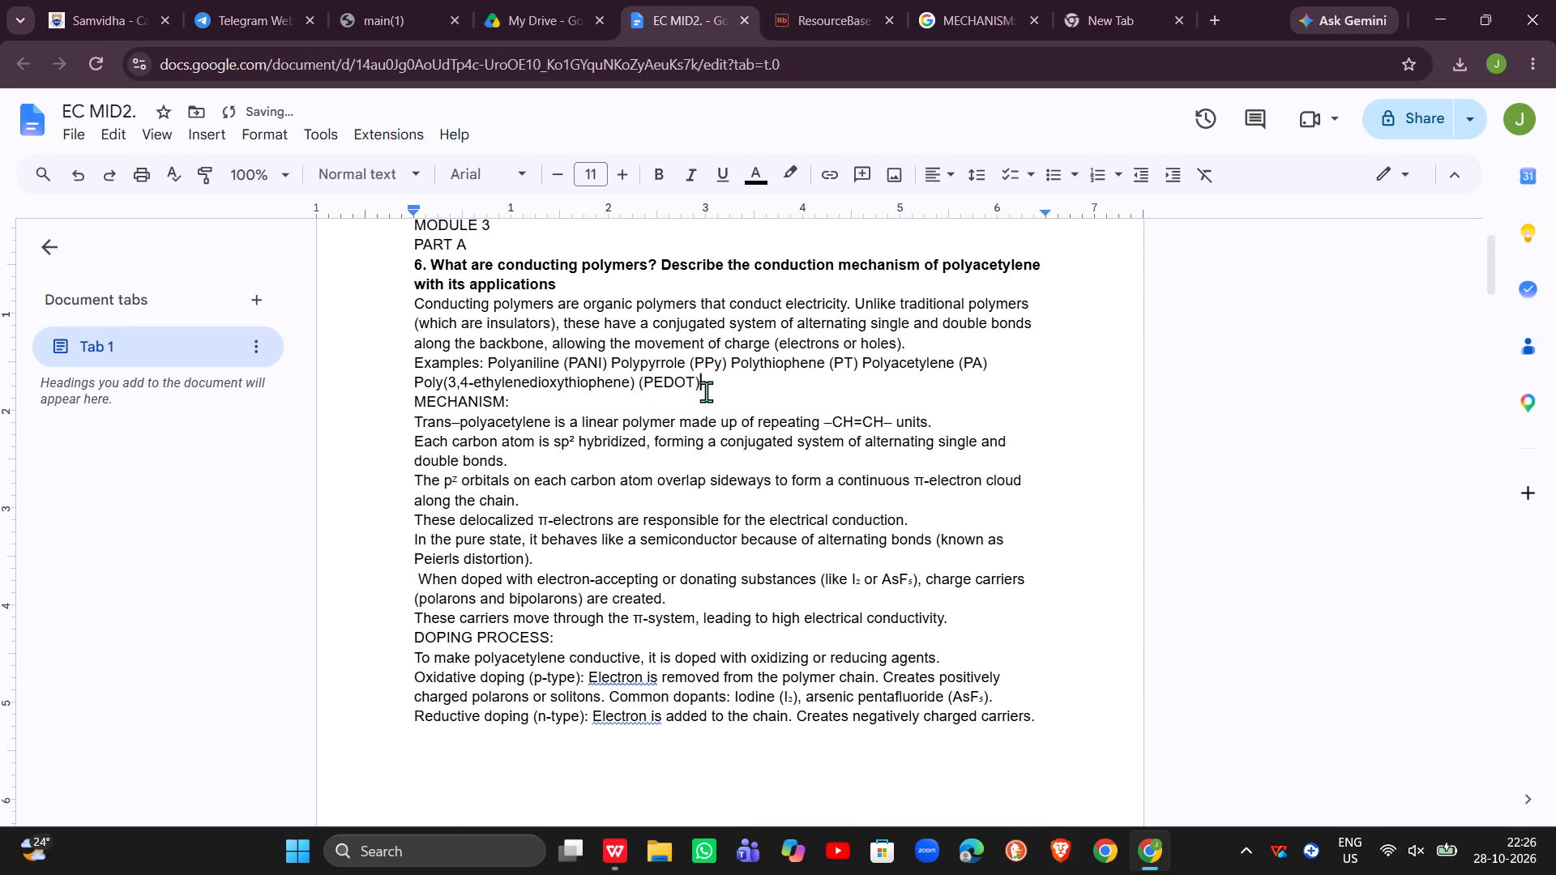
Start a new line after question 6's examples, and copy slide 5's Properties heading and three bullets from the WPS Office presentation.
{"action": "key", "text": "Return"}
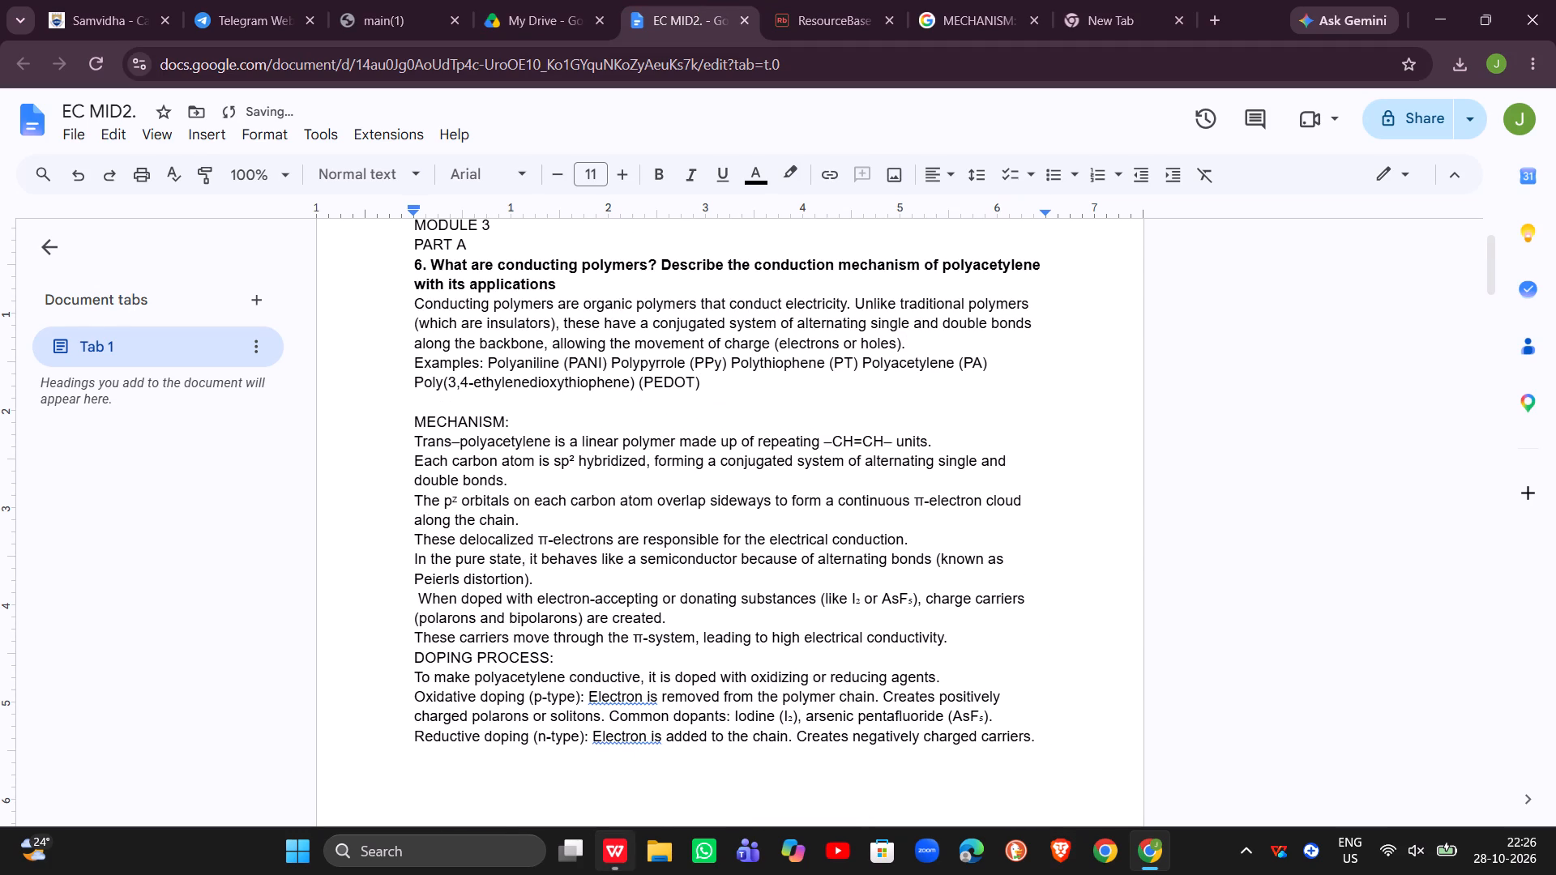
{"action": "left_click", "coordinate": [611, 874]}
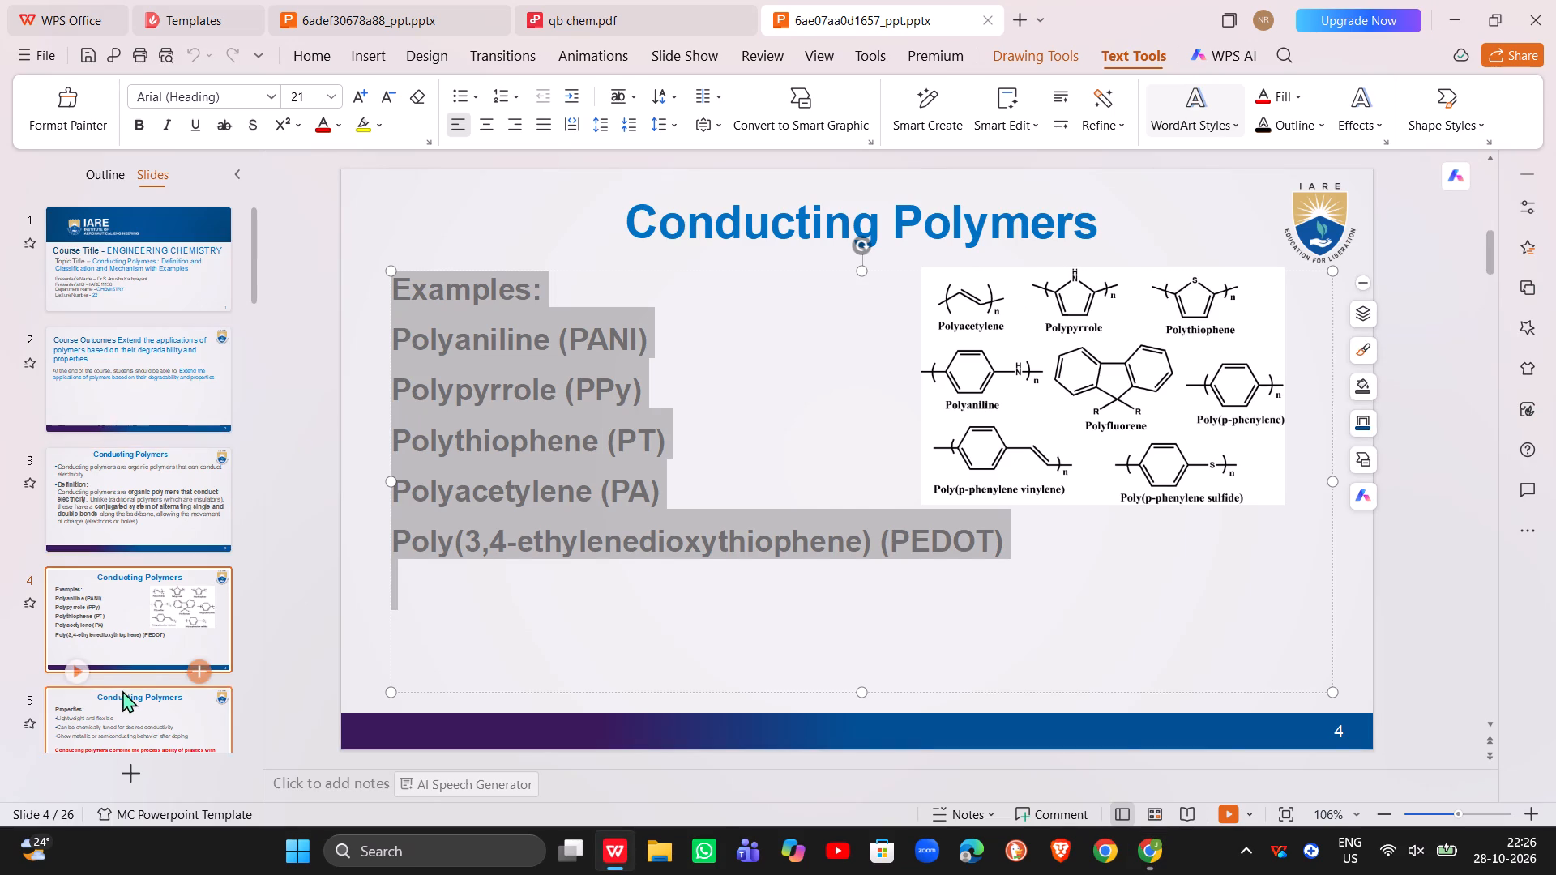
{"action": "left_click", "coordinate": [122, 690]}
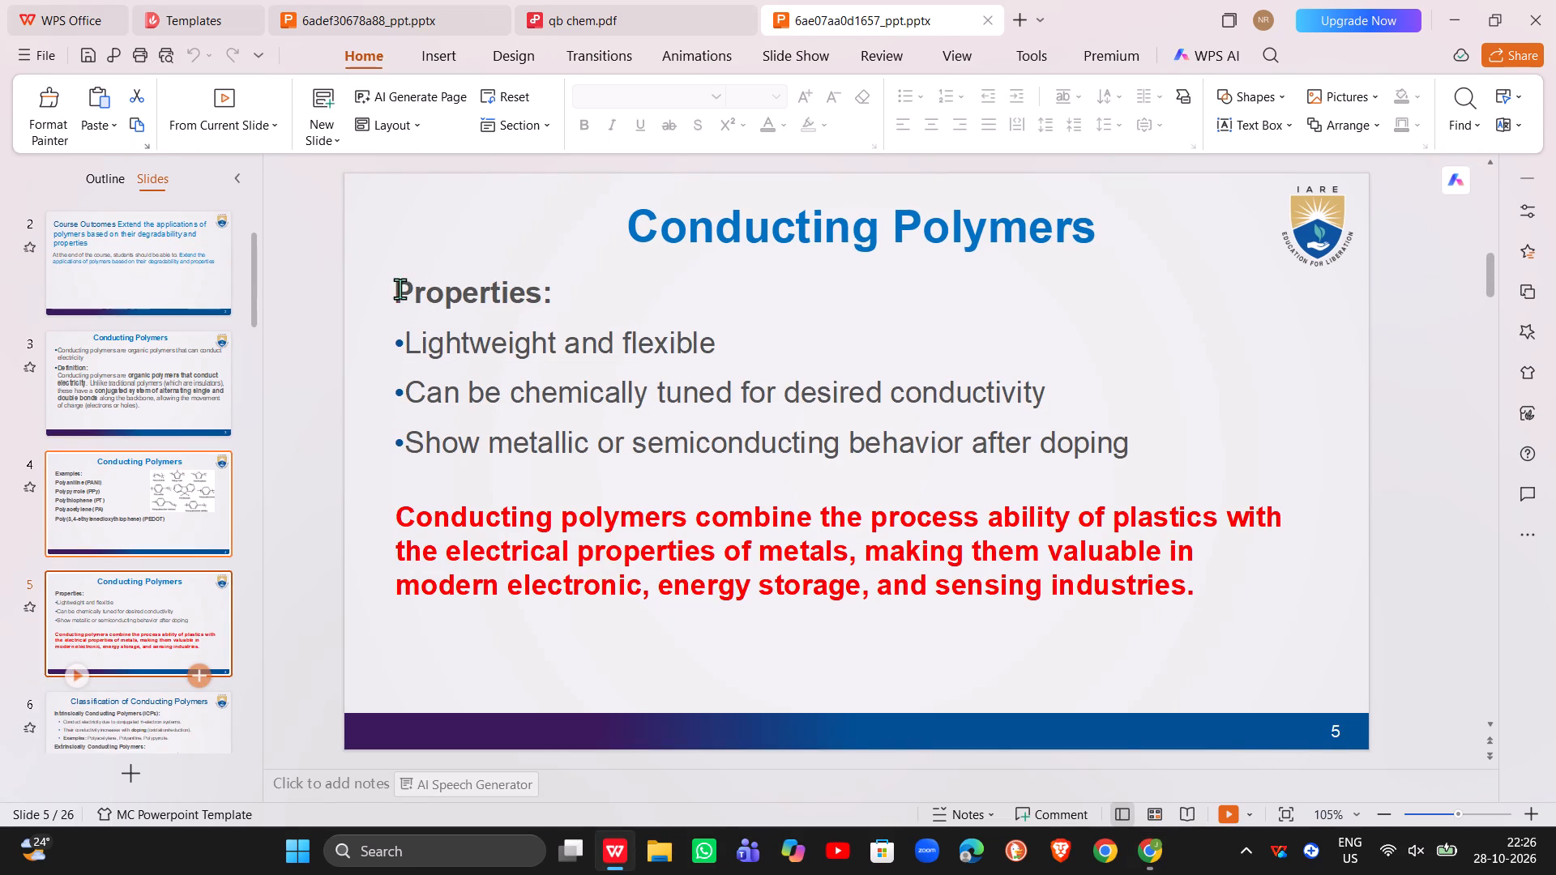
{"action": "left_click_drag", "start_coordinate": [395, 286], "coordinate": [990, 578]}
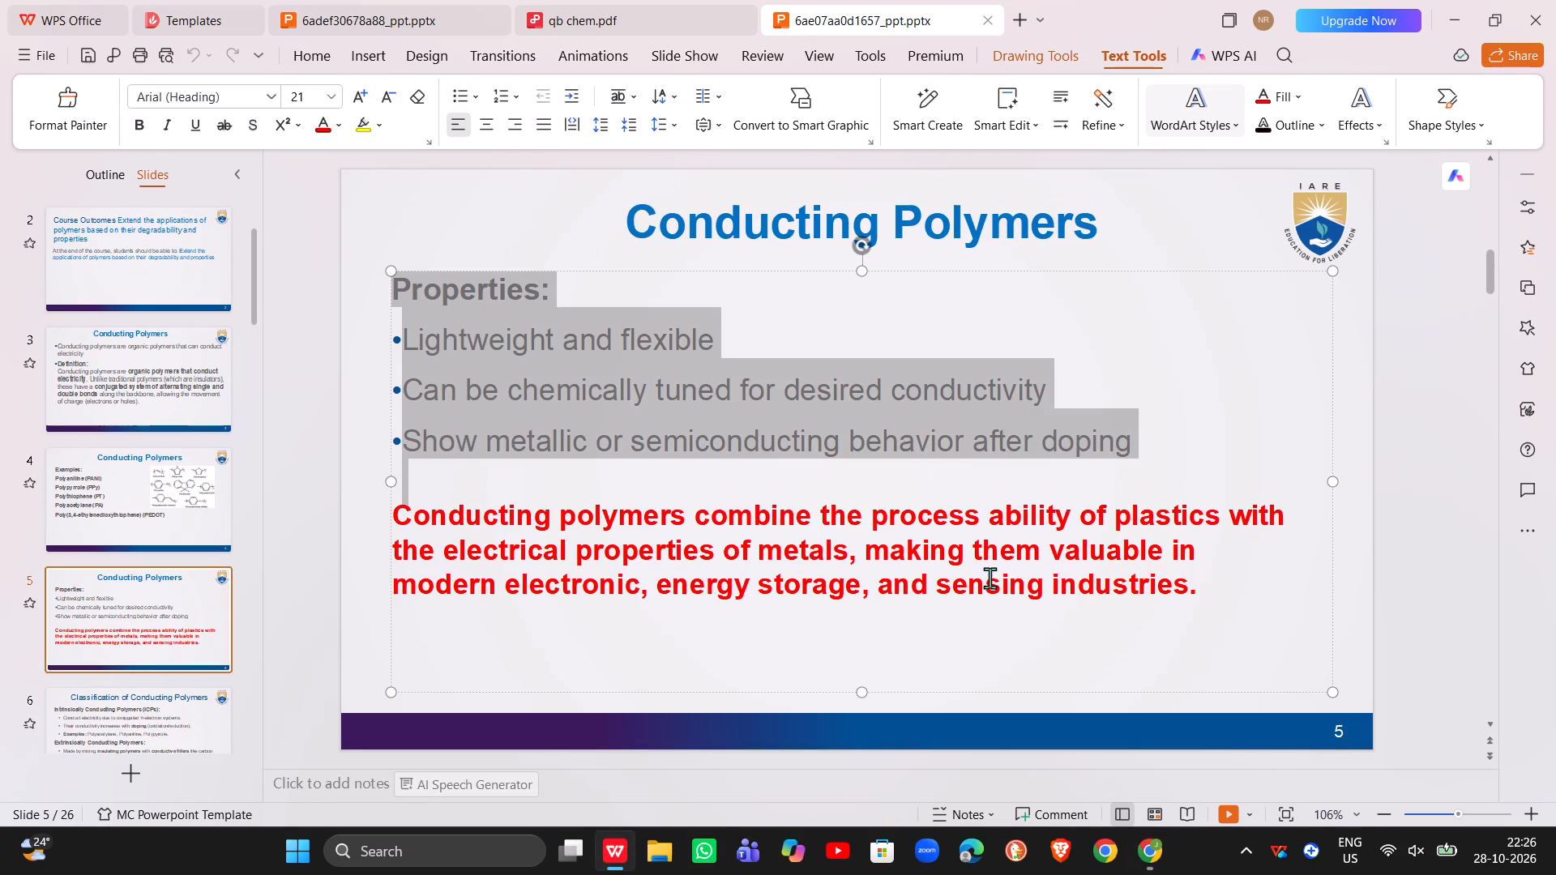
{"action": "left_click_drag", "start_coordinate": [990, 578], "coordinate": [1220, 556]}
{"action": "left_click_drag", "start_coordinate": [1220, 556], "coordinate": [1135, 454]}
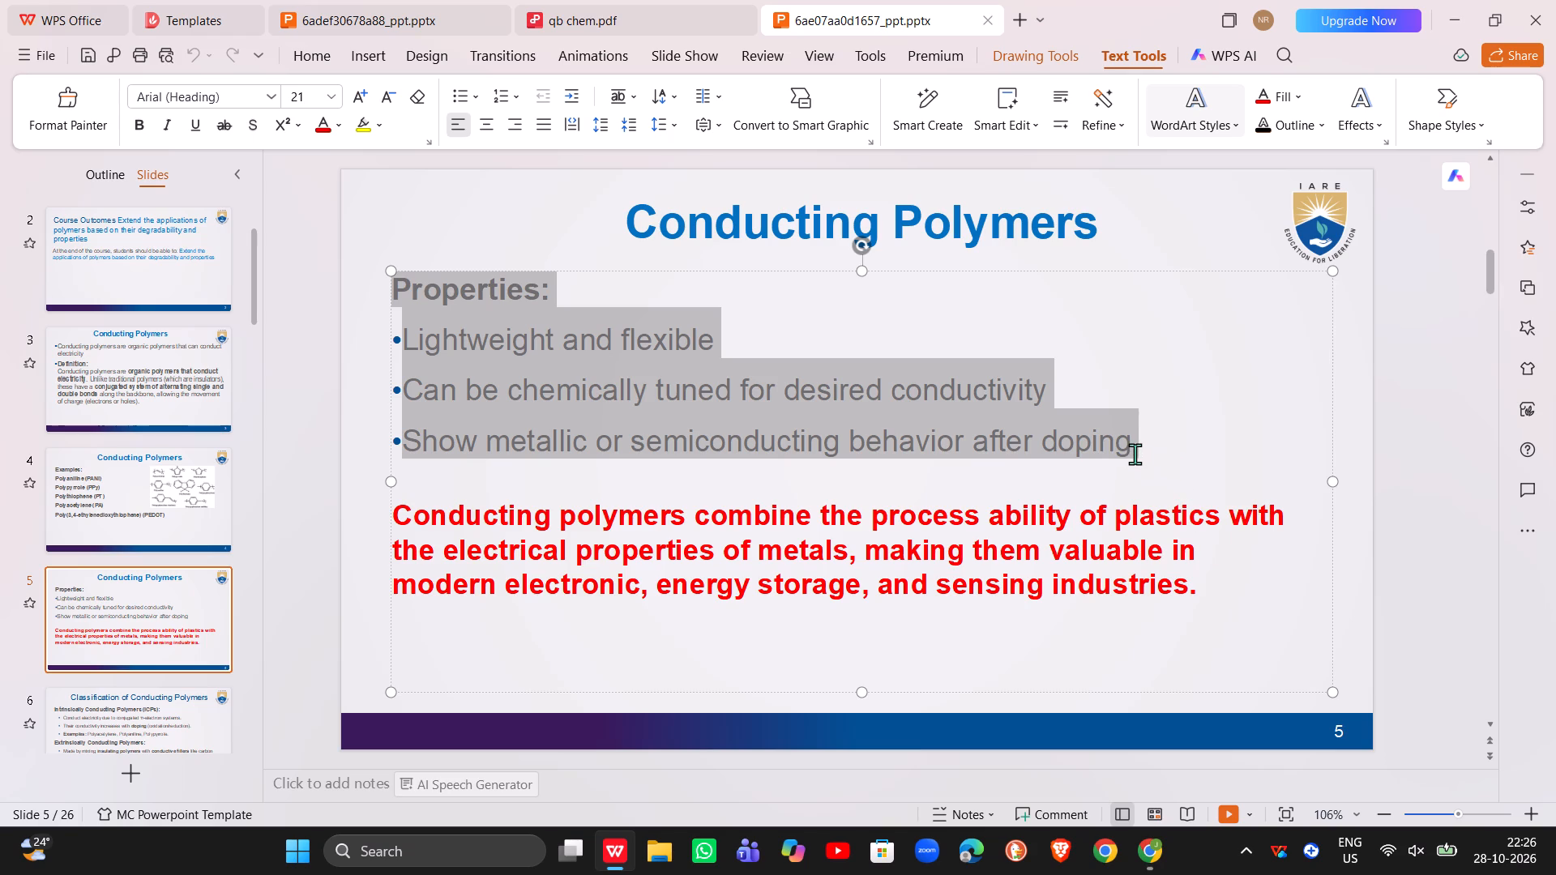
{"action": "left_click_drag", "start_coordinate": [1135, 454], "coordinate": [1177, 461]}
{"action": "key", "text": "ctrl+c"}
{"action": "key", "text": "ctrl+c"}
{"action": "left_click", "coordinate": [1442, 3]}
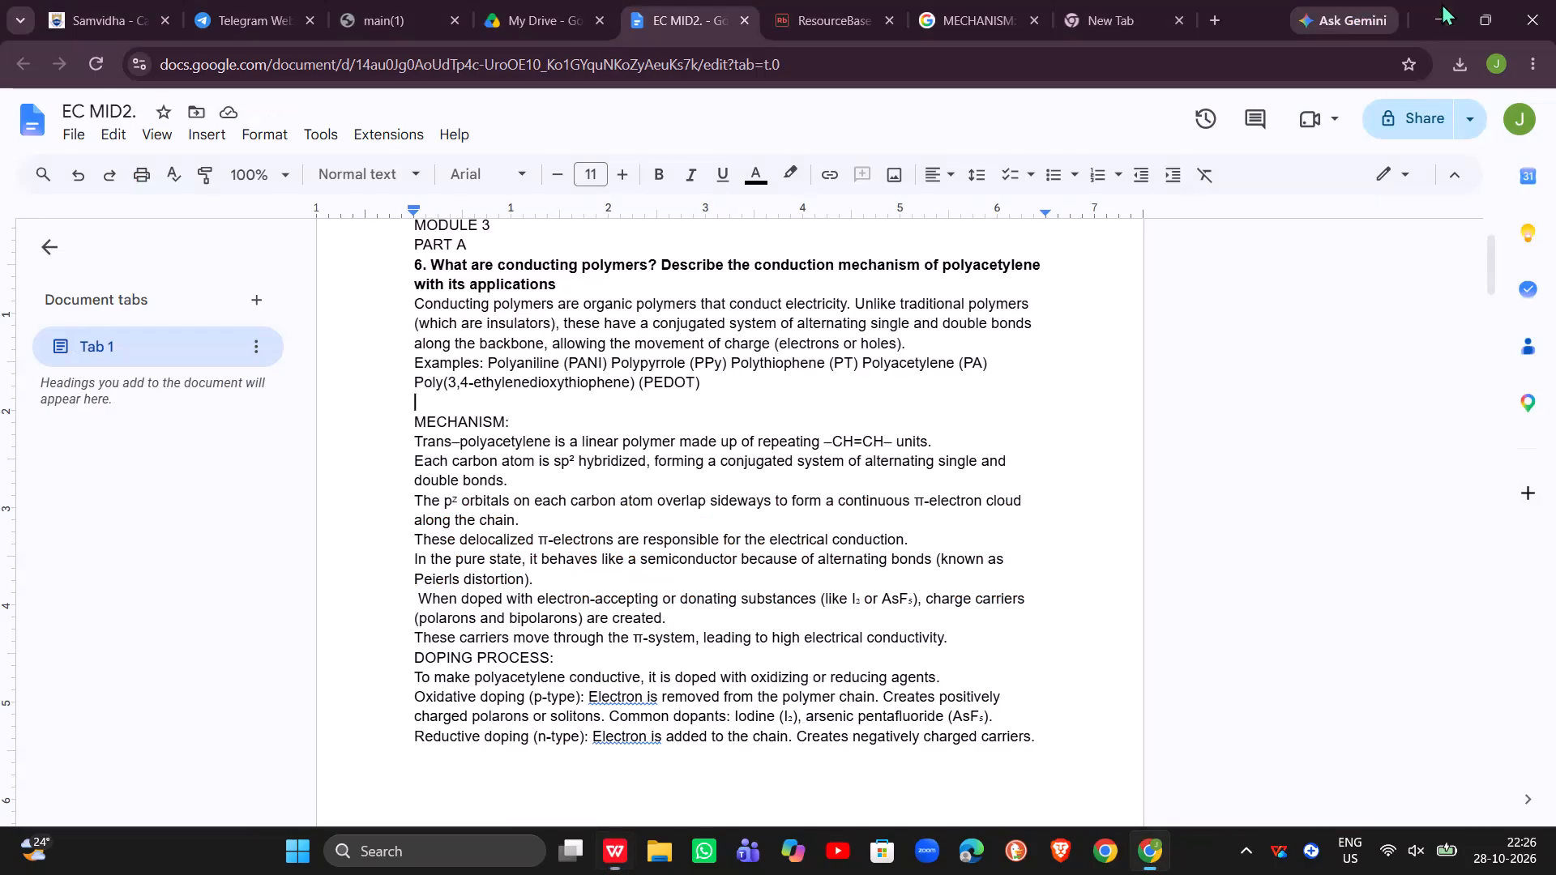
Convert the copied Properties list to plain text in the spare browser tab and insert it beneath question 6's examples.
{"action": "left_click", "coordinate": [1148, 0]}
{"action": "key", "text": "BackSpace"}
{"action": "key", "text": "ctrl+v"}
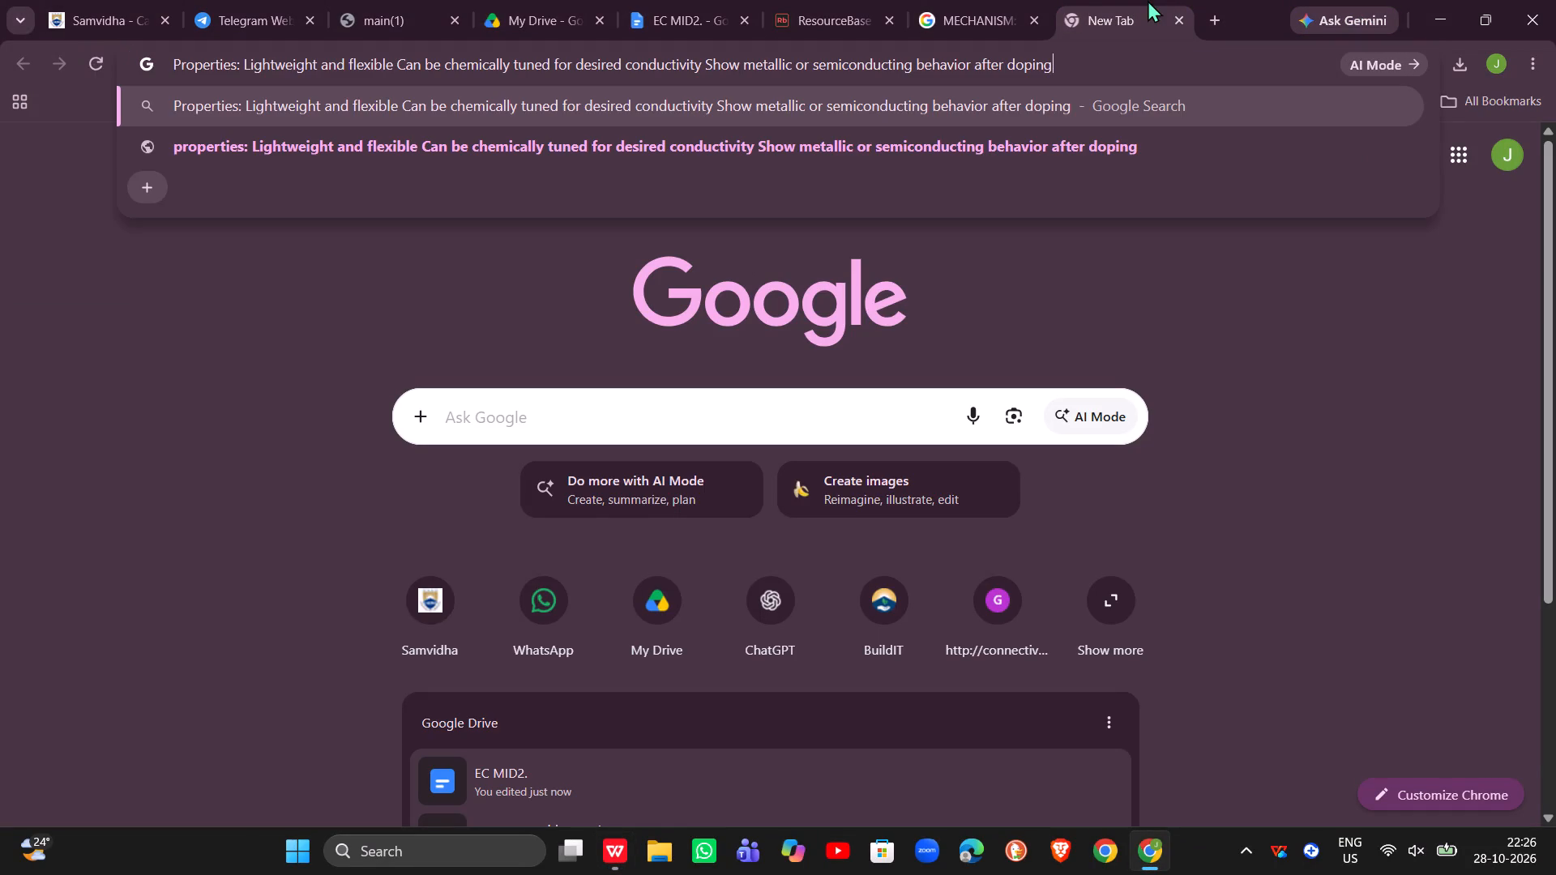
{"action": "left_click_drag", "start_coordinate": [1075, 66], "coordinate": [135, 239]}
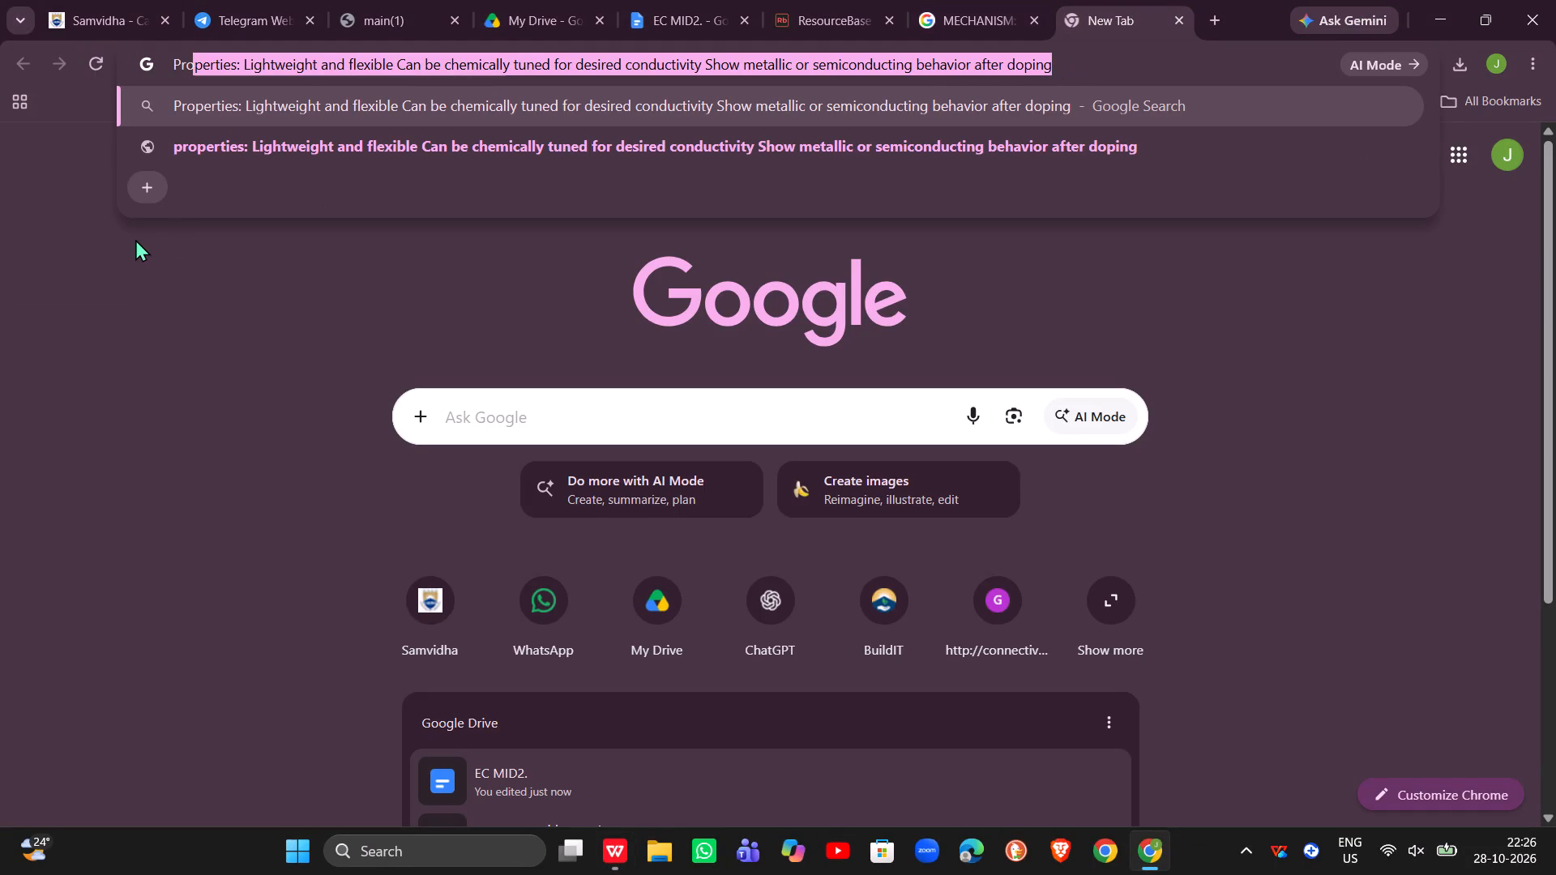
{"action": "key", "text": "ctrl+c"}
{"action": "left_click", "coordinate": [703, 0]}
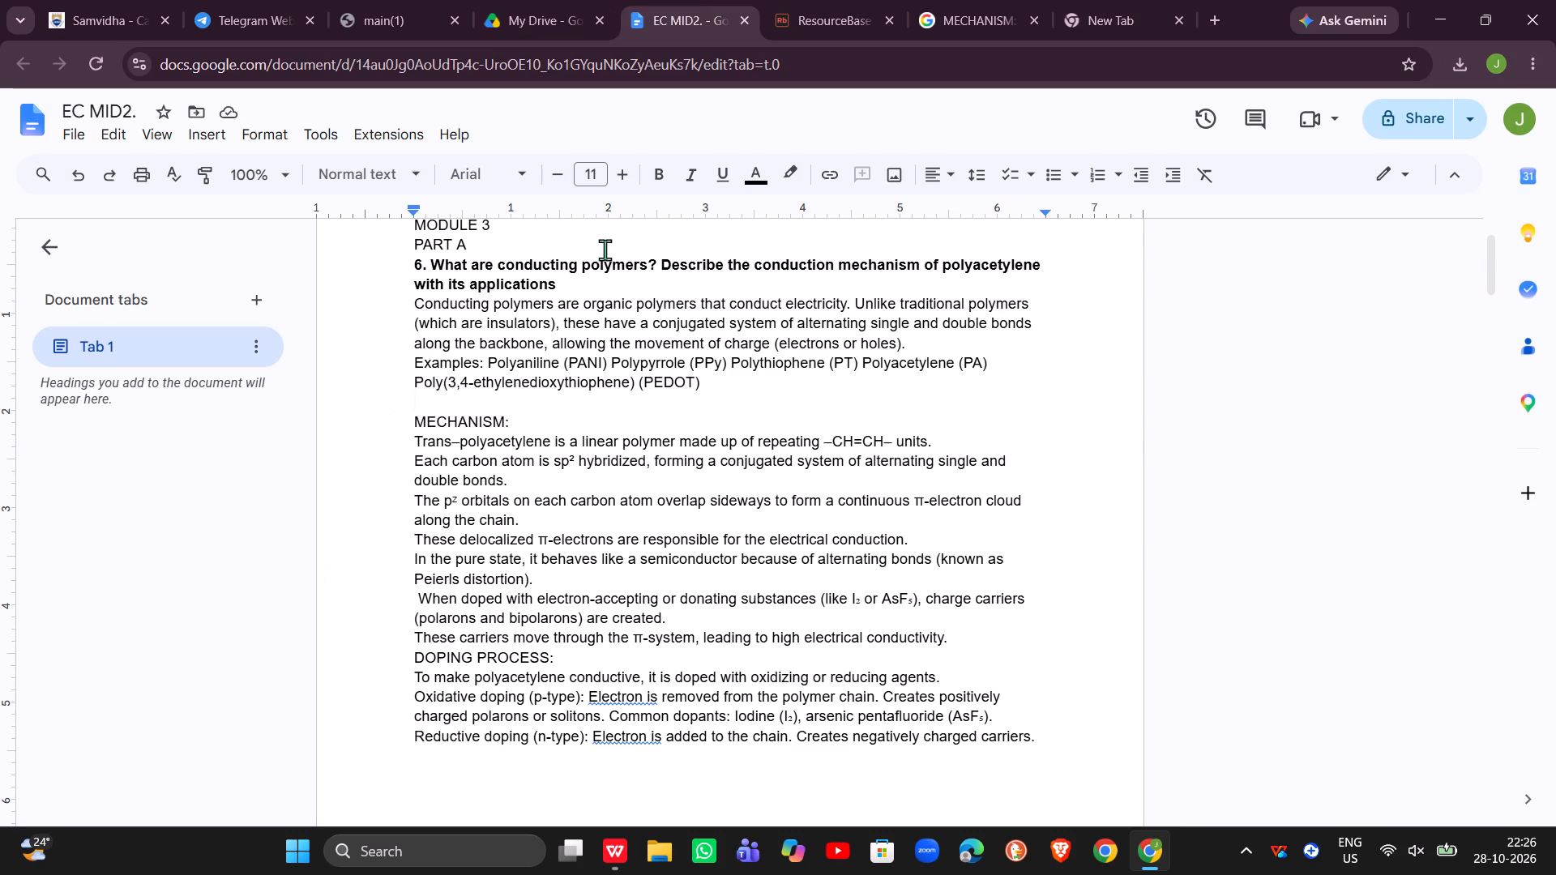
{"action": "key", "text": "ctrl+v"}
Replace question 7's definition with question 6's definition, examples and properties, ending with a full stop and keeping Industrial Applications on its own line.
{"action": "left_click_drag", "start_coordinate": [745, 421], "coordinate": [379, 300]}
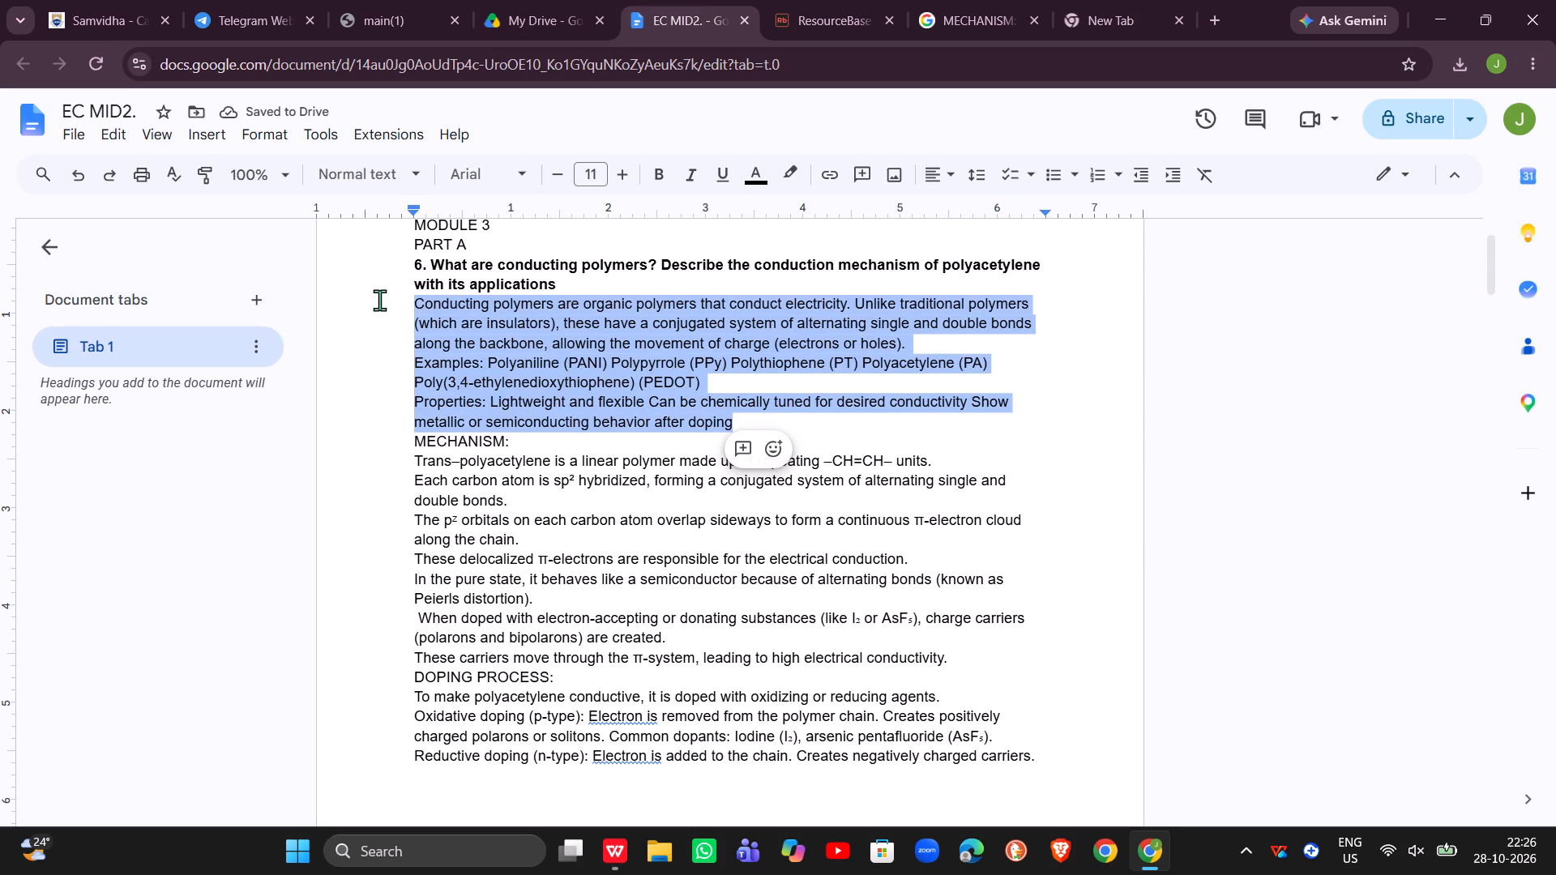
{"action": "key", "text": "ctrl+c"}
{"action": "scroll", "coordinate": [448, 538], "scroll_direction": "down", "scroll_amount": 5}
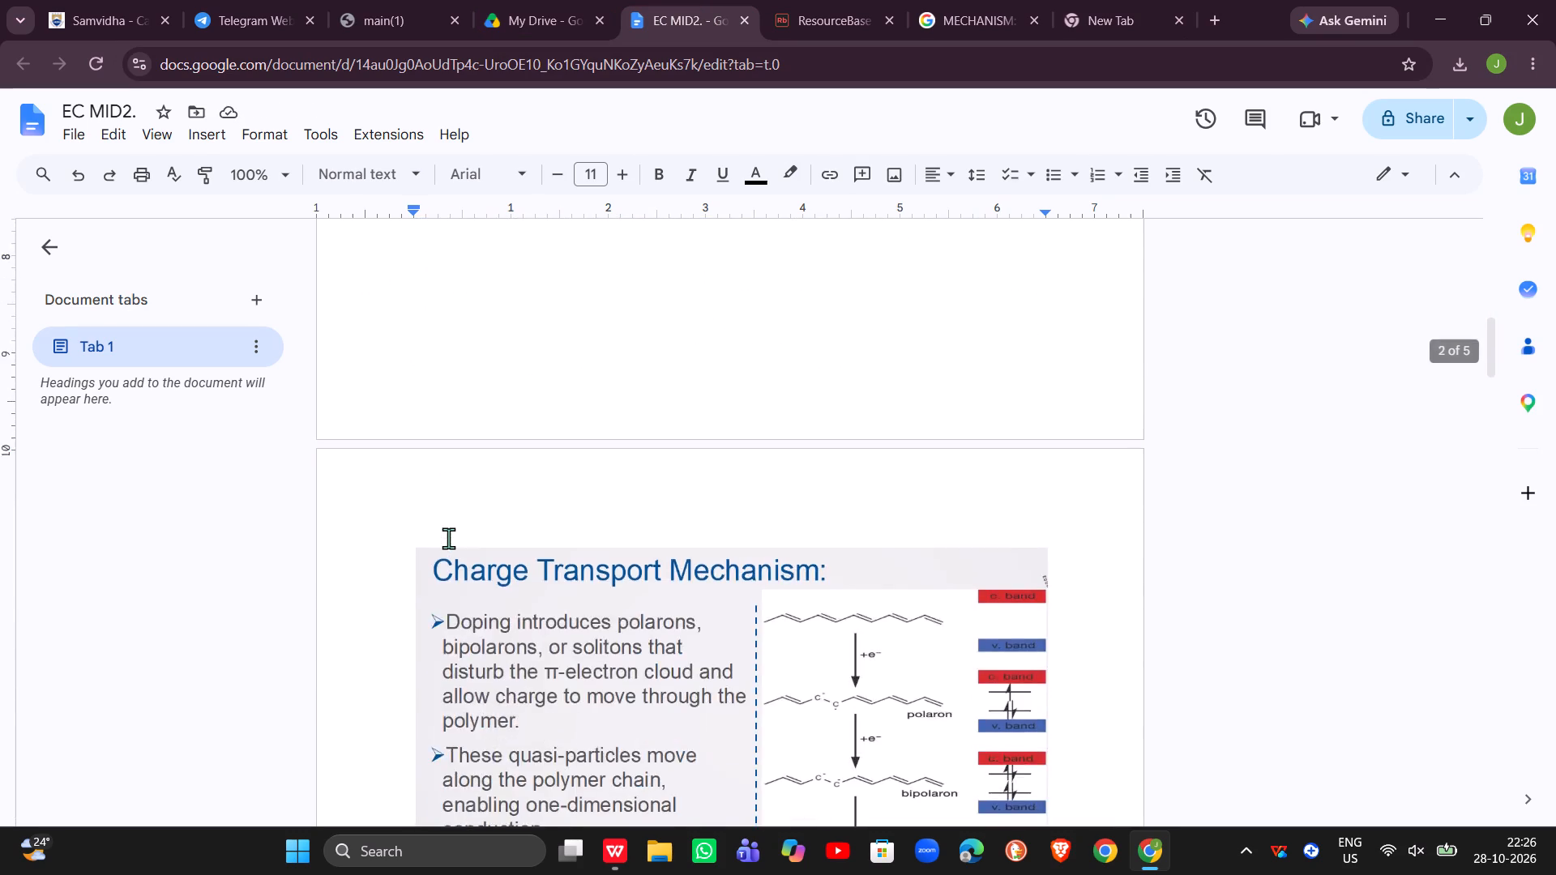
{"action": "scroll", "coordinate": [448, 538], "scroll_direction": "down", "scroll_amount": 7}
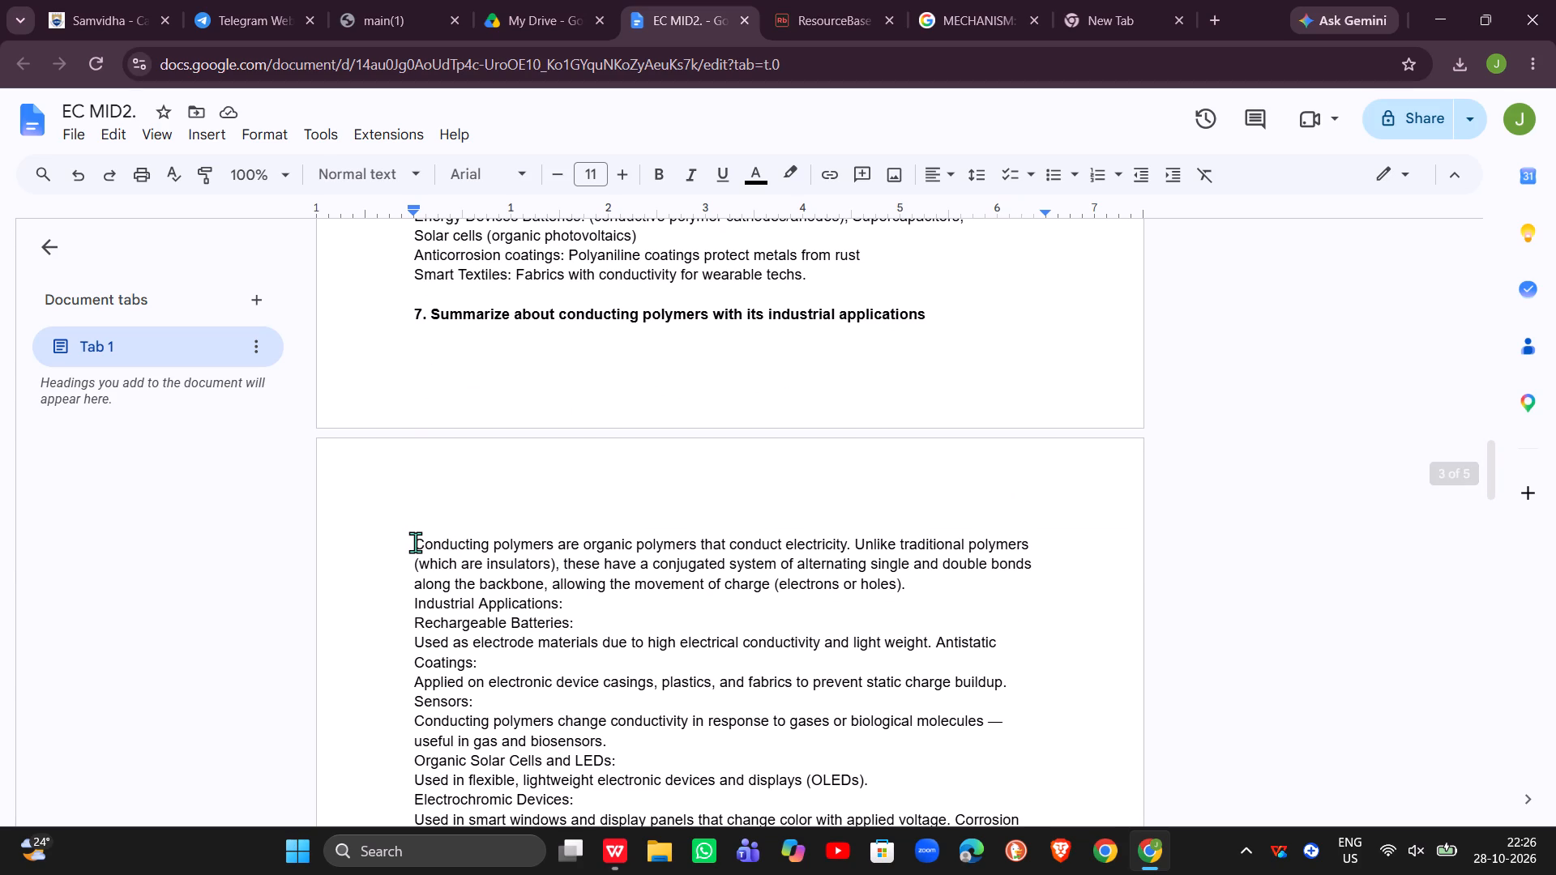
{"action": "left_click_drag", "start_coordinate": [415, 542], "coordinate": [927, 600]}
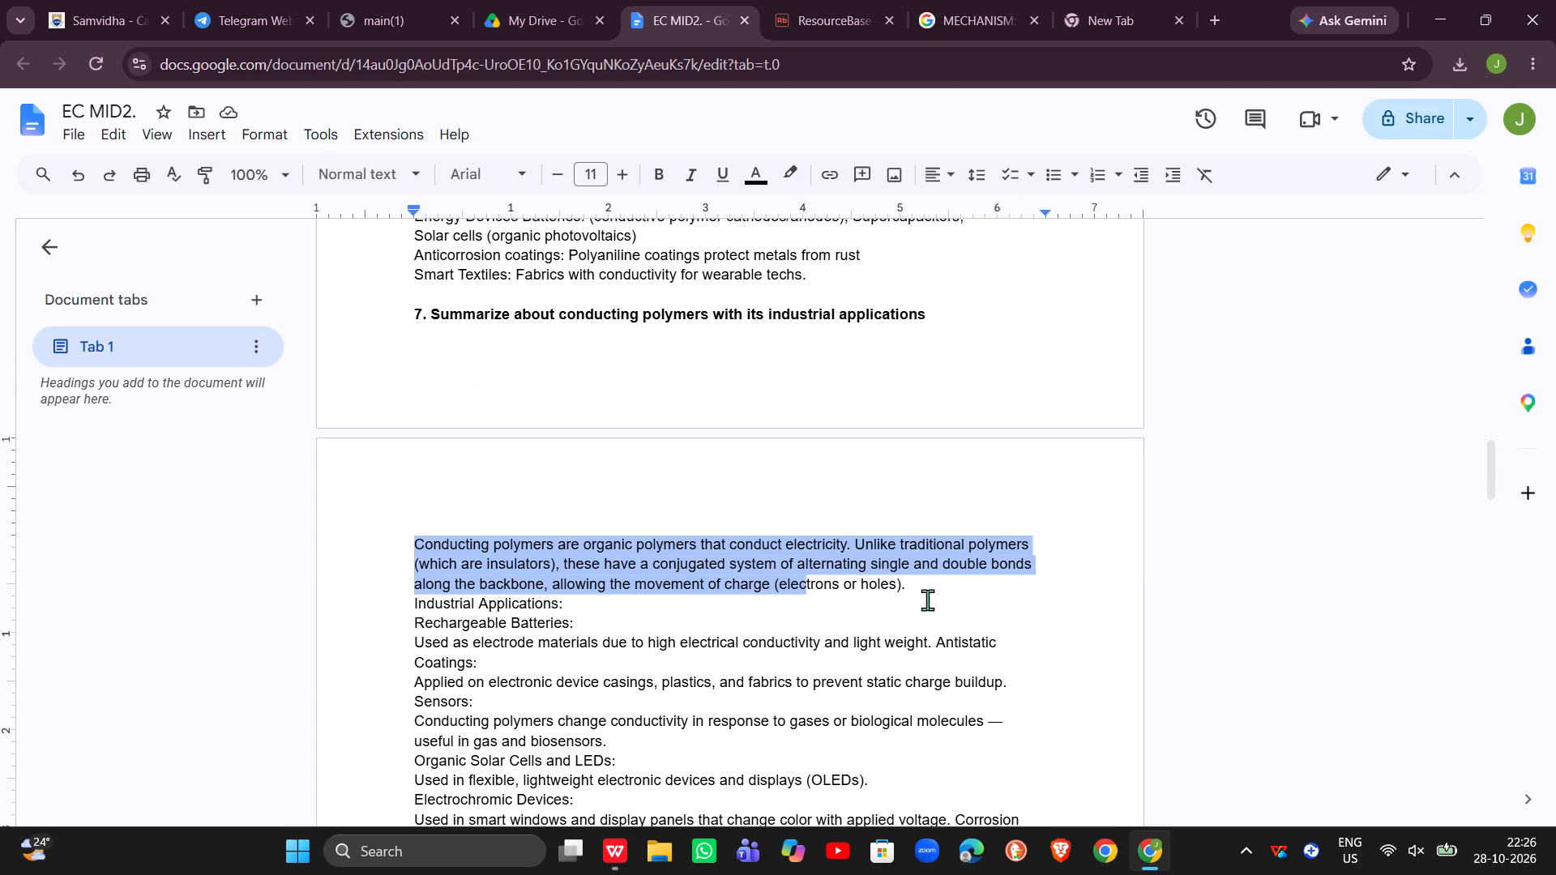
{"action": "left_click_drag", "start_coordinate": [927, 600], "coordinate": [951, 585]}
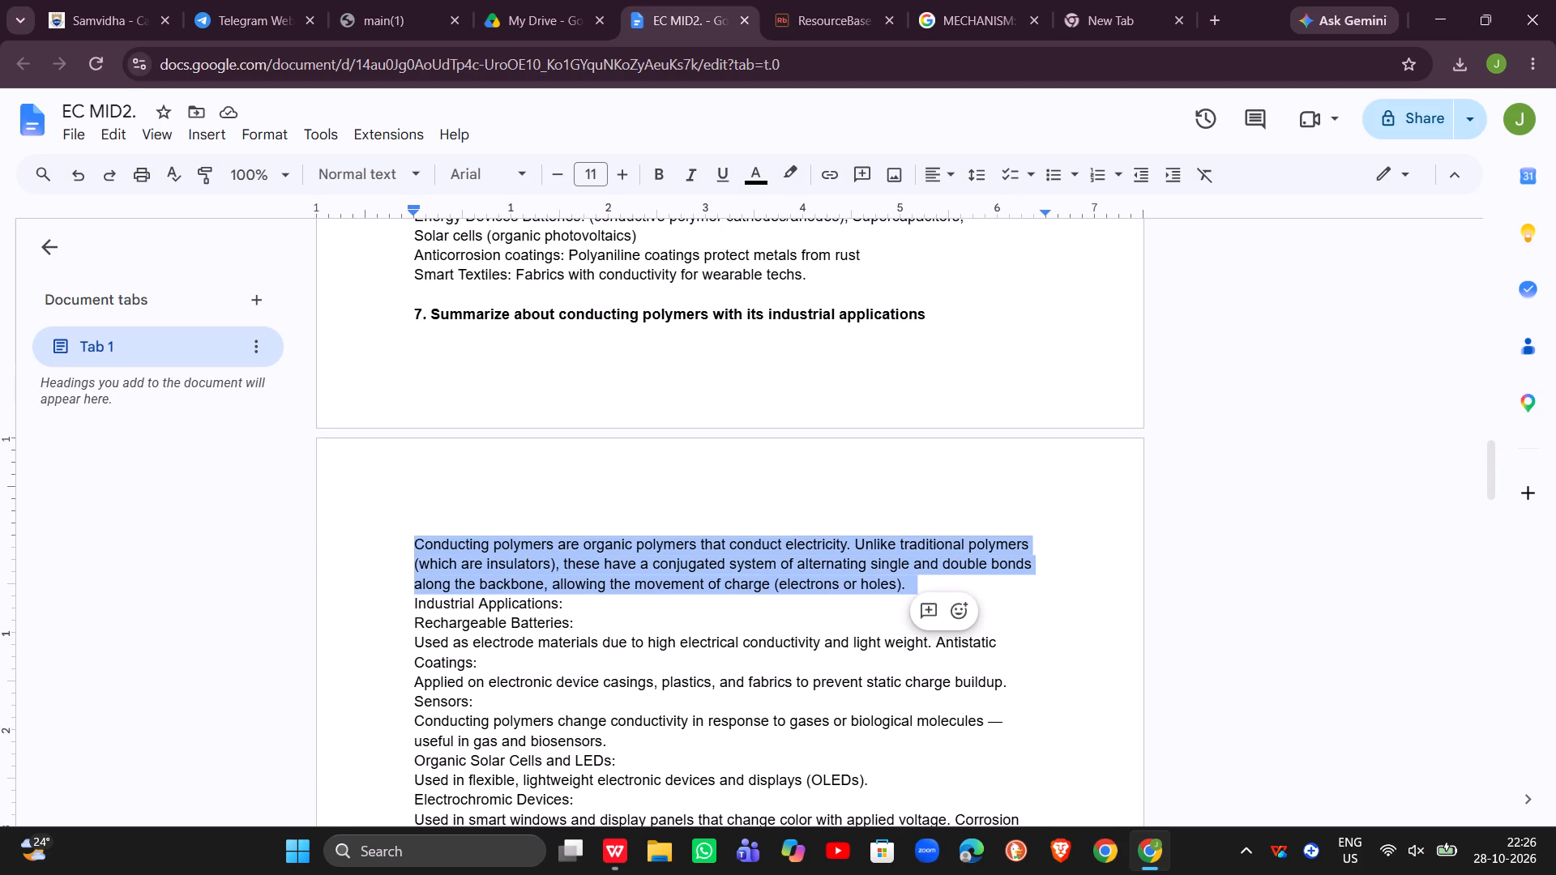
{"action": "key", "text": "BackSpace"}
{"action": "key", "text": "ctrl+v"}
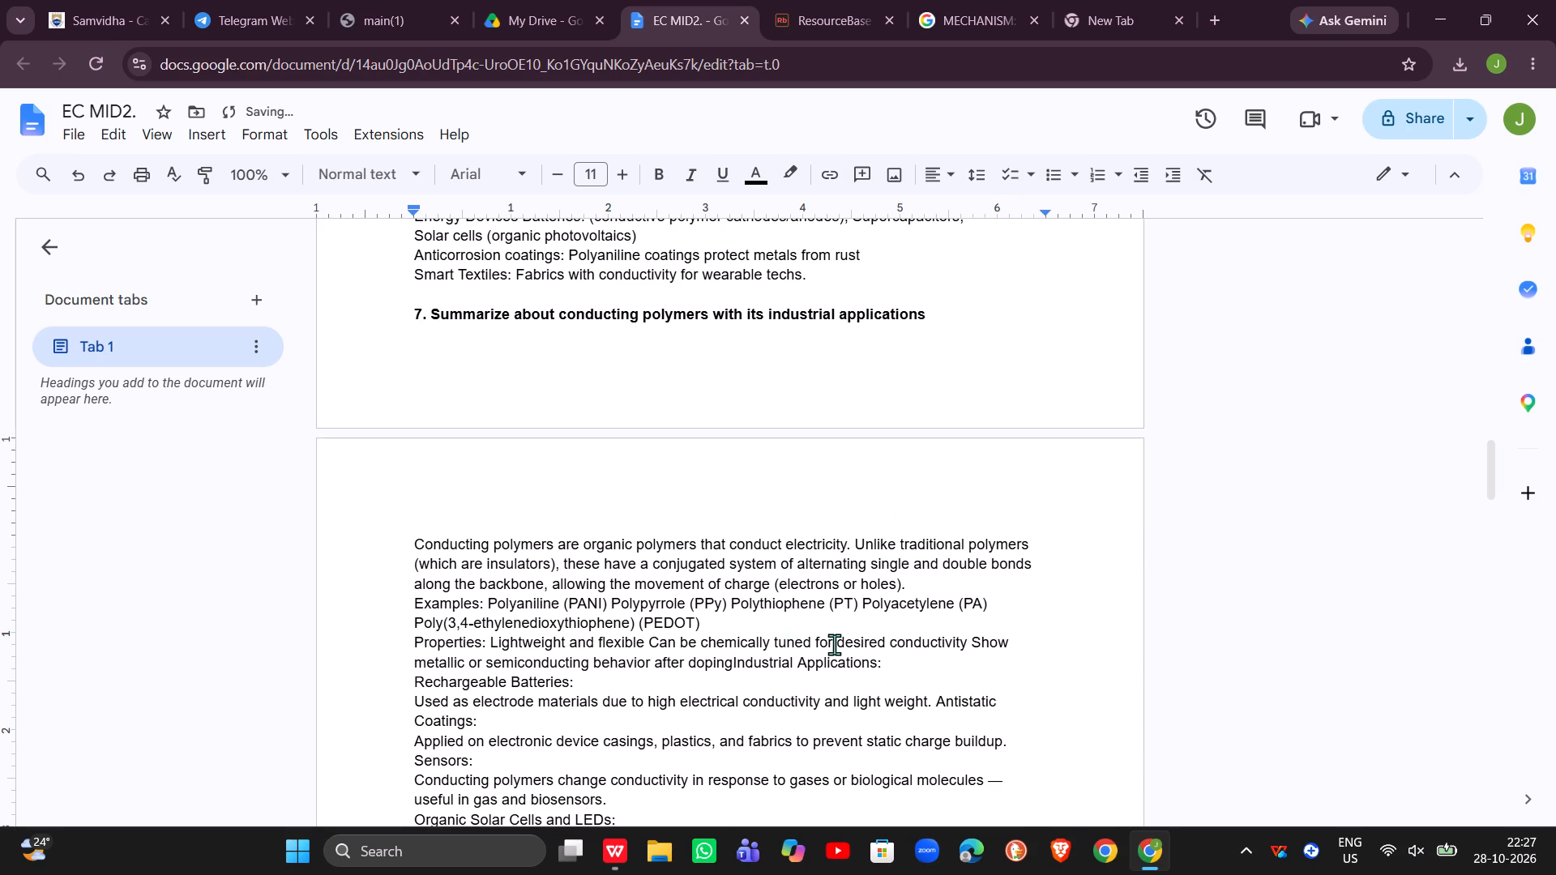
{"action": "key", "text": "Return"}
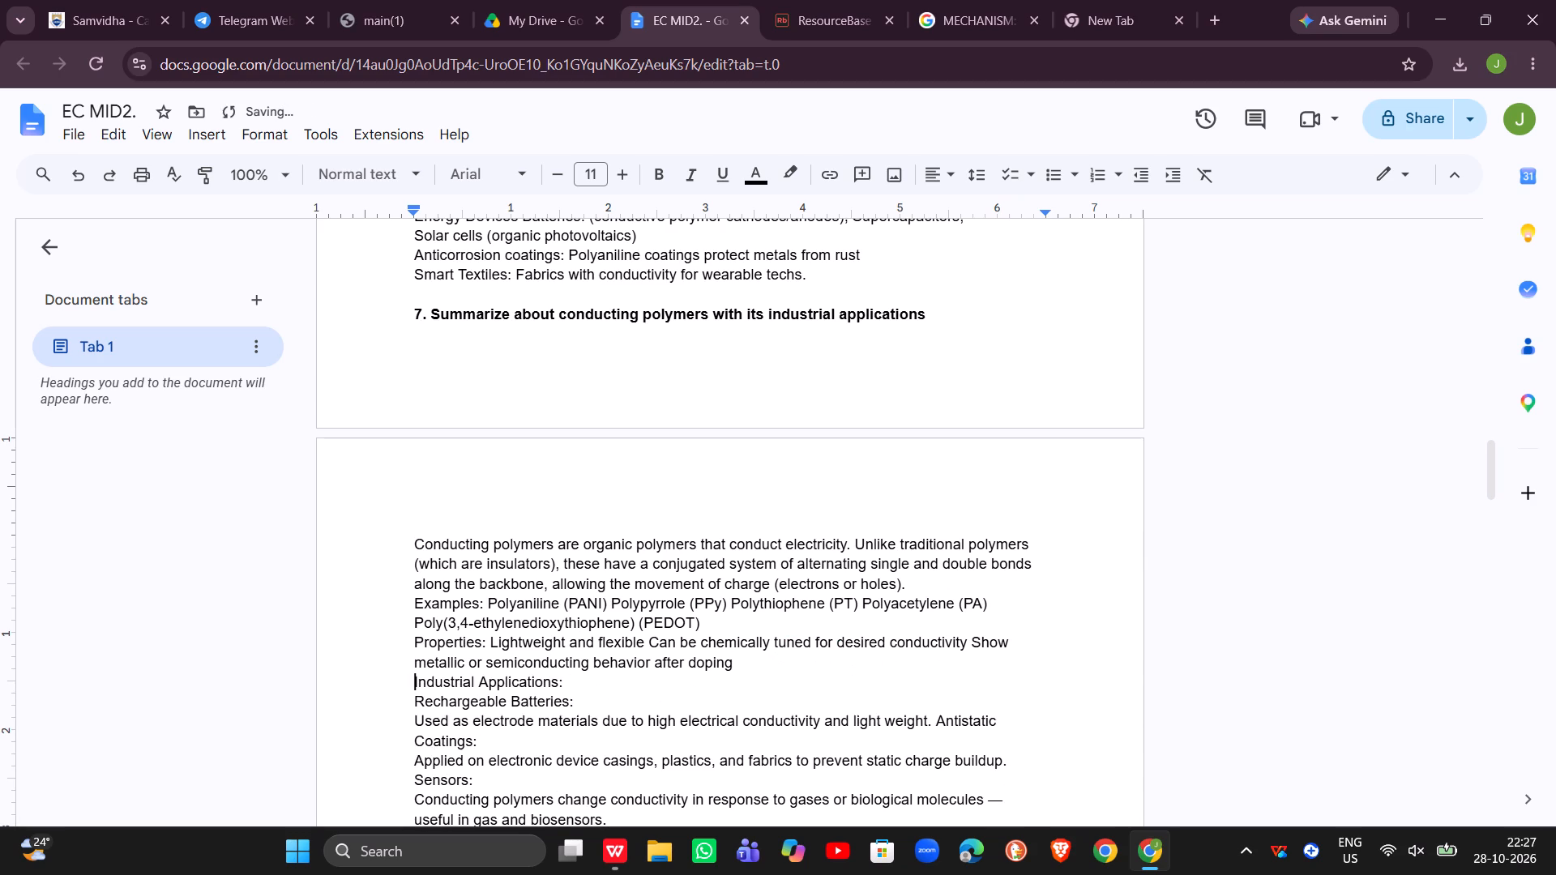
{"action": "left_click", "coordinate": [741, 655]}
{"action": "key", "text": "period"}
Replace question 9's definition above CLASSIFICATION with the same definition, examples and properties text, ending with a full stop.
{"action": "scroll", "coordinate": [602, 673], "scroll_direction": "down", "scroll_amount": 3}
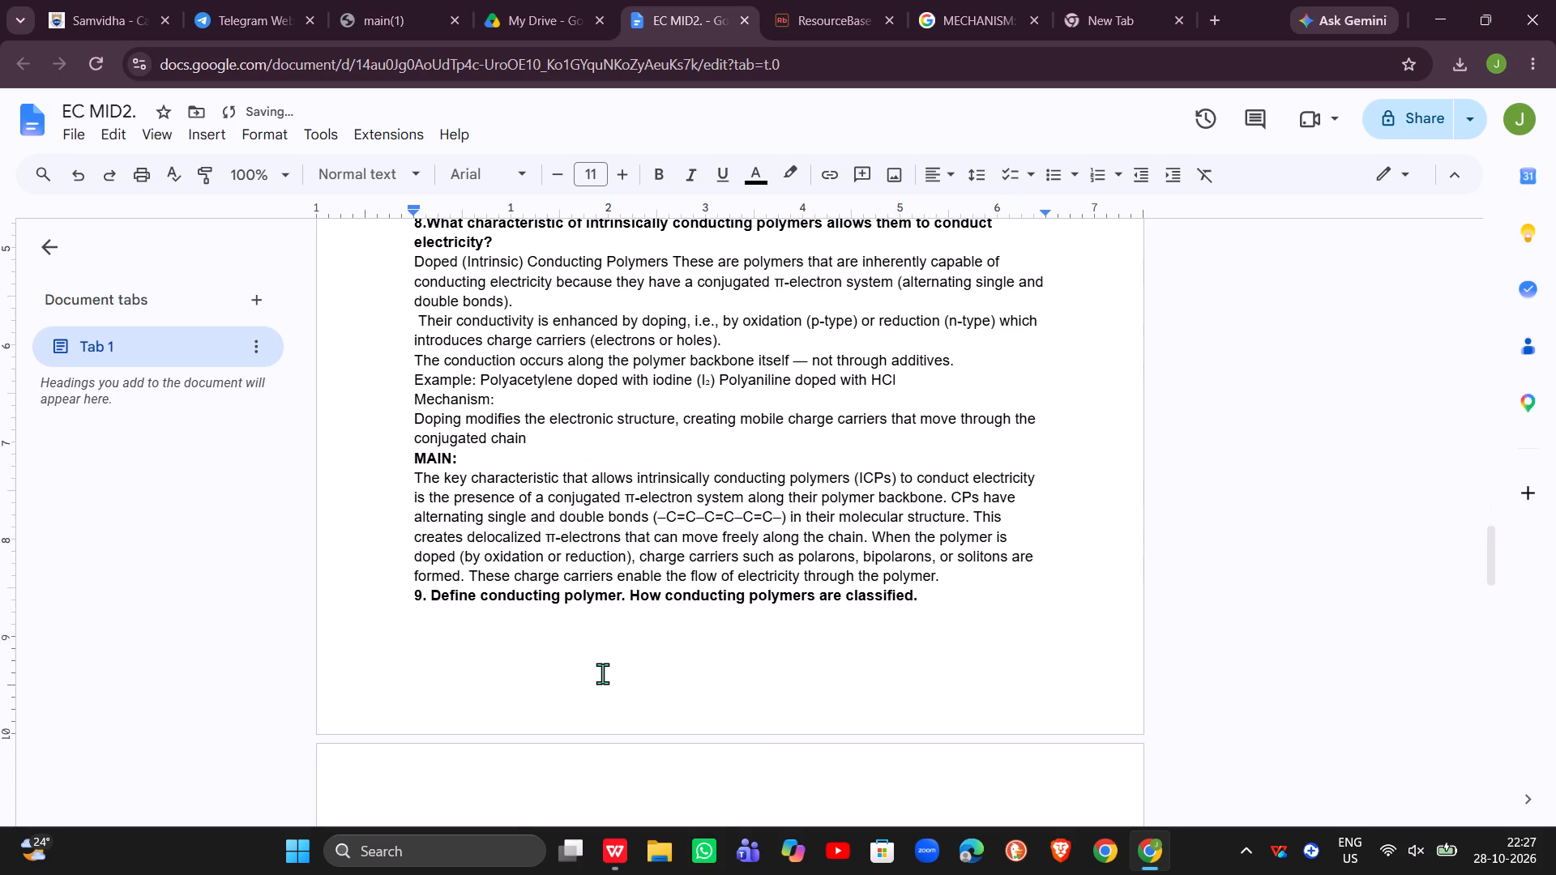
{"action": "scroll", "coordinate": [602, 673], "scroll_direction": "down", "scroll_amount": 4}
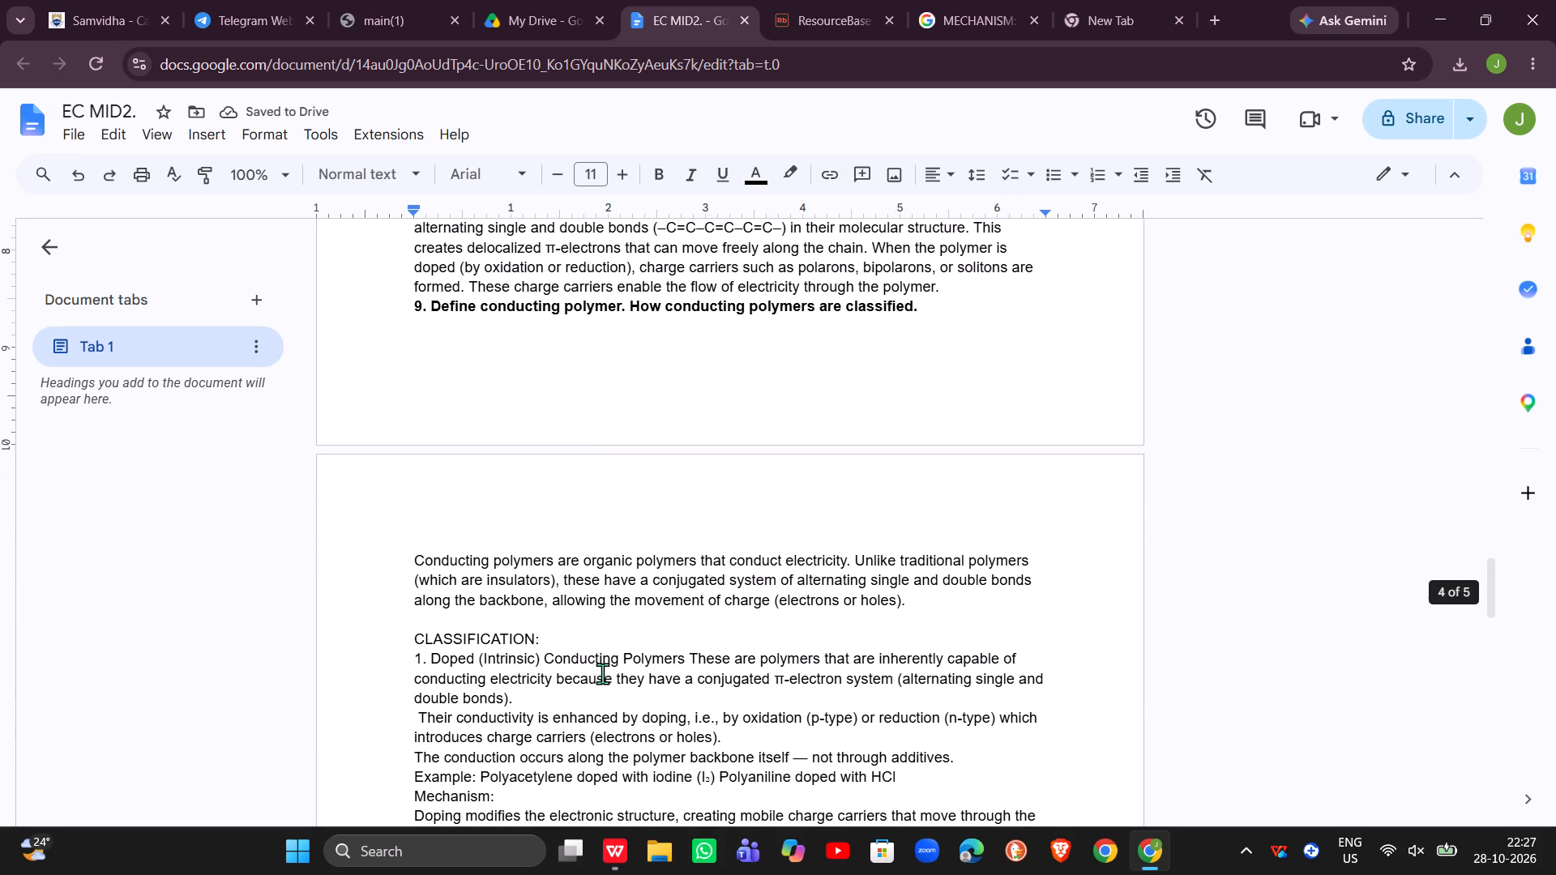
{"action": "left_click", "coordinate": [936, 607]}
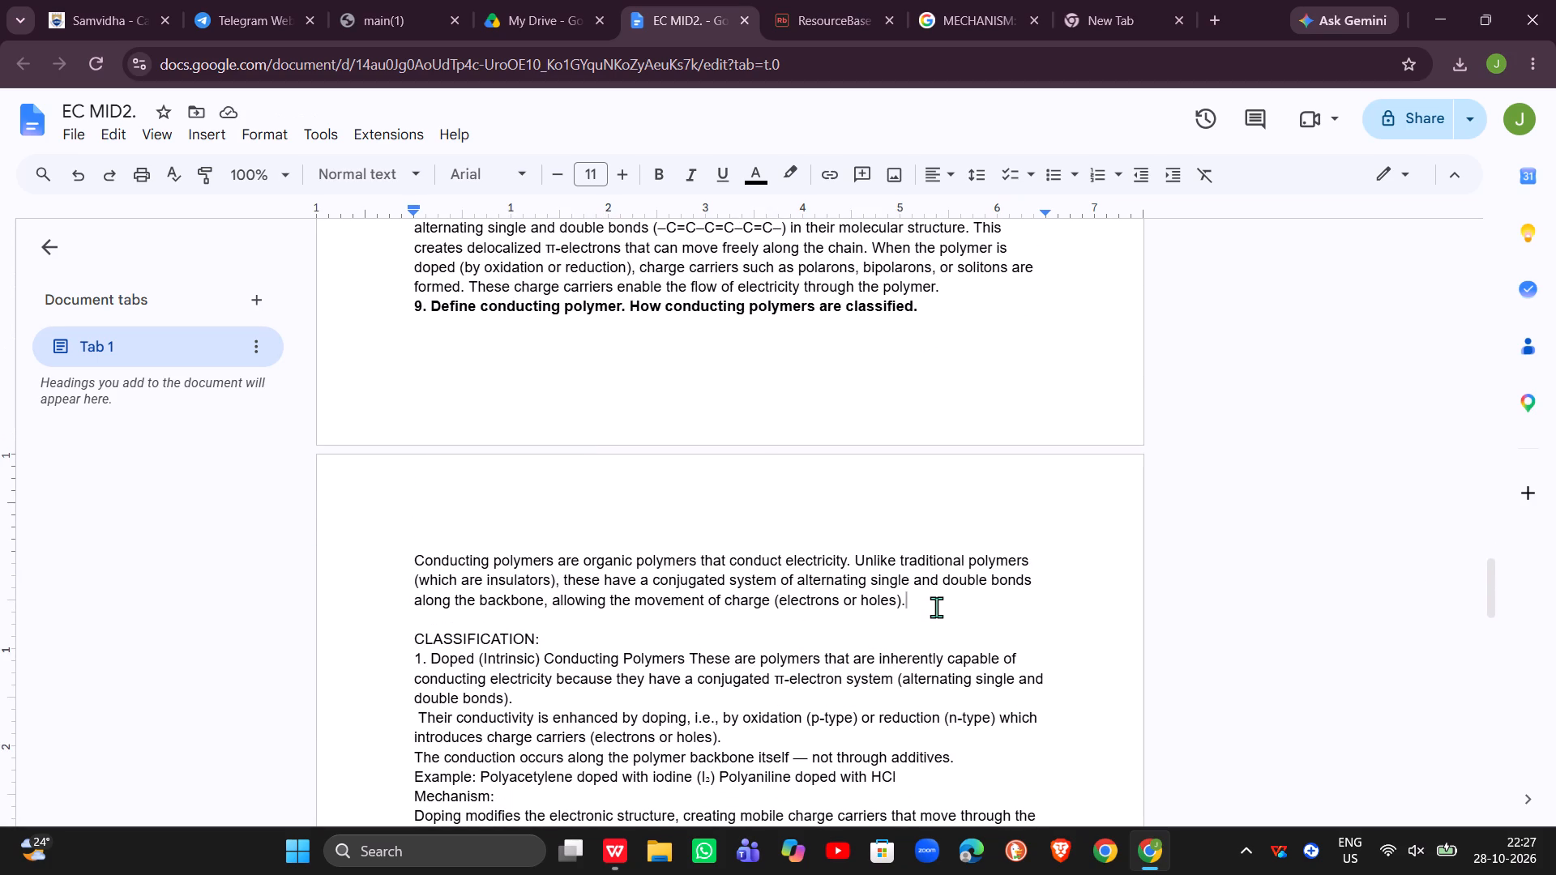
{"action": "left_click_drag", "start_coordinate": [936, 607], "coordinate": [363, 489]}
{"action": "key", "text": "BackSpace"}
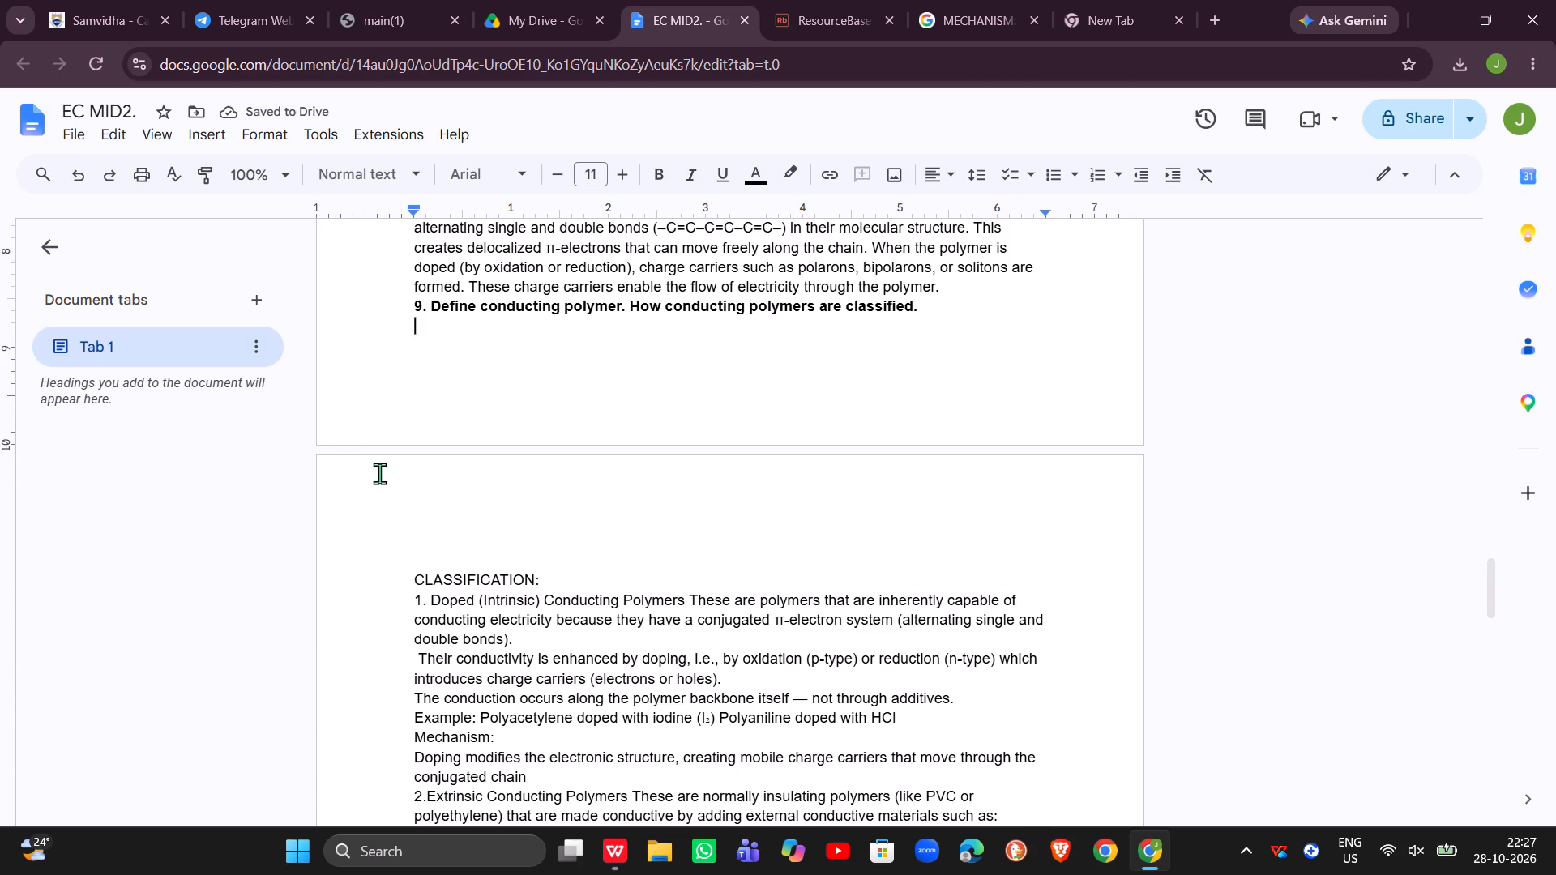
{"action": "key", "text": "ctrl+v"}
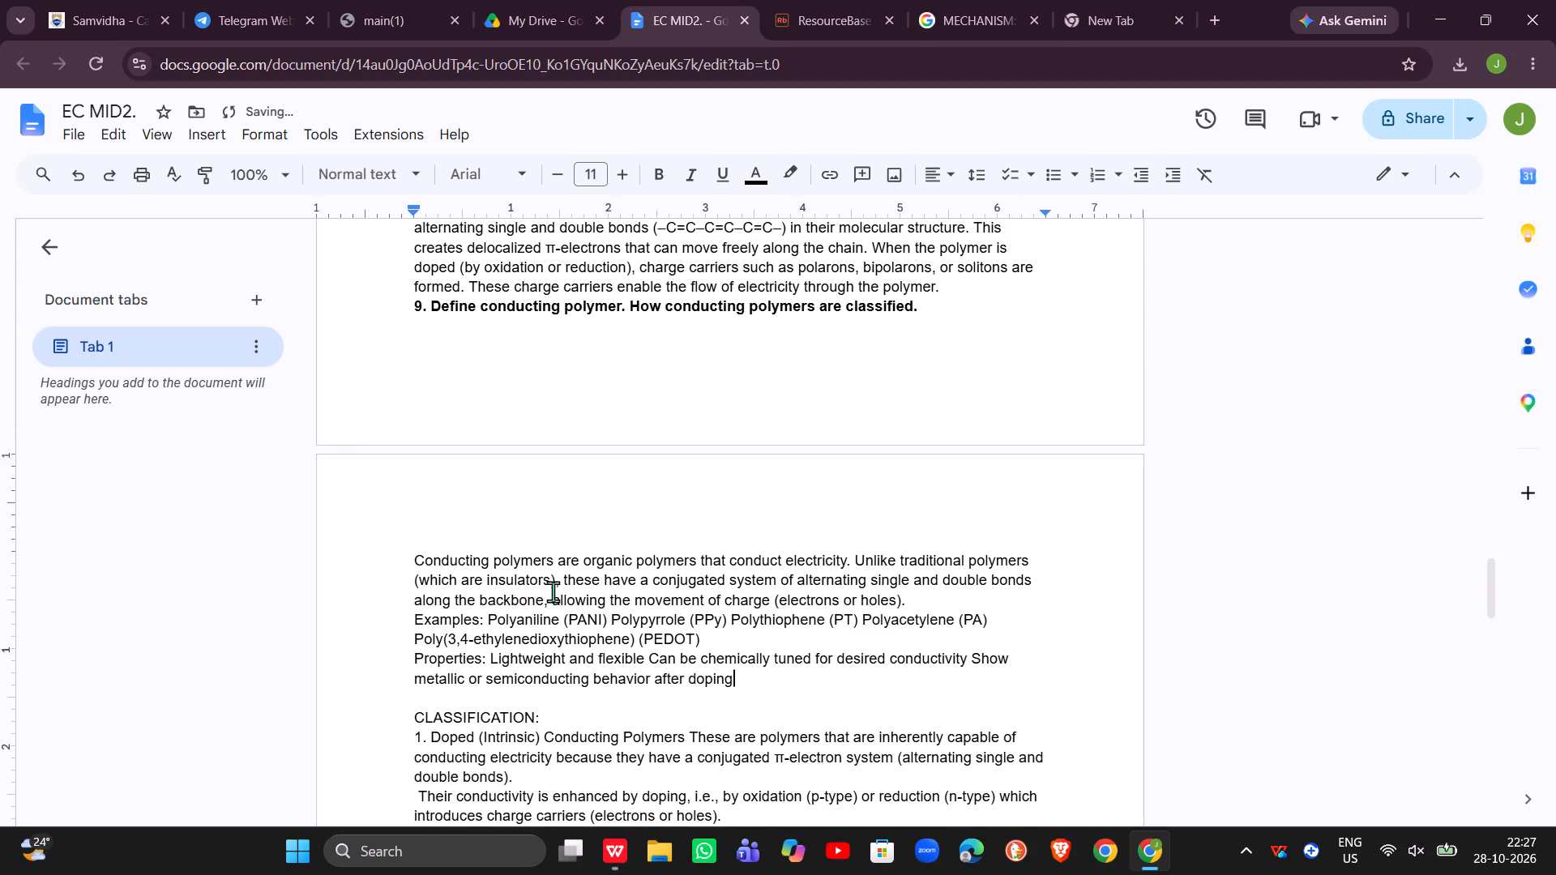
{"action": "key", "text": "period"}
Place the text cursor on the empty line beneath question 10's heading on biodegradable polymers.
{"action": "scroll", "coordinate": [553, 591], "scroll_direction": "down", "scroll_amount": 10}
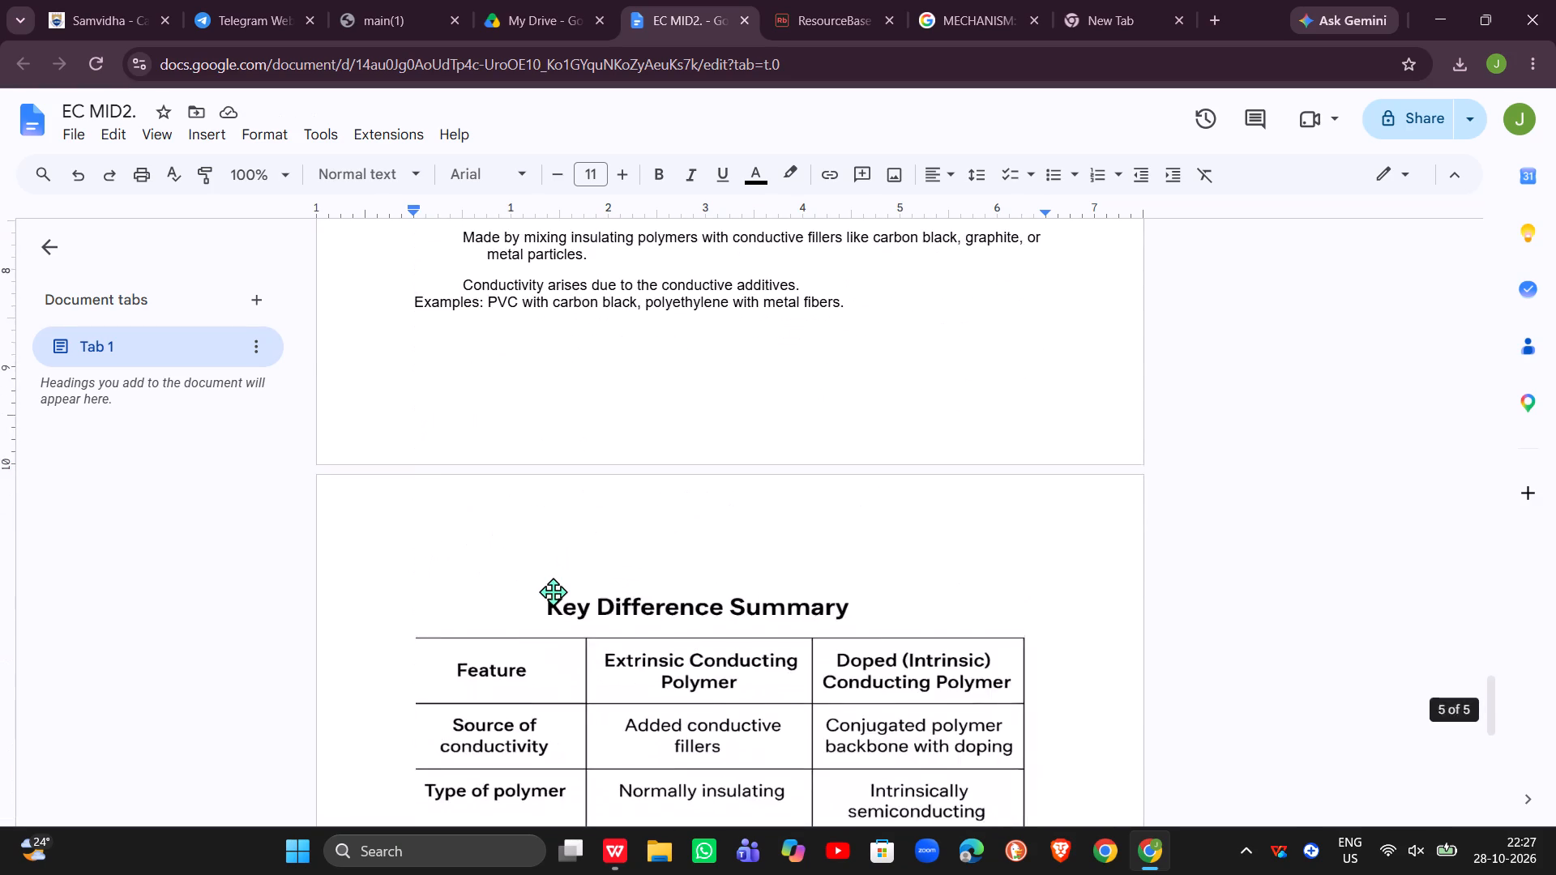
{"action": "scroll", "coordinate": [553, 591], "scroll_direction": "down", "scroll_amount": 4}
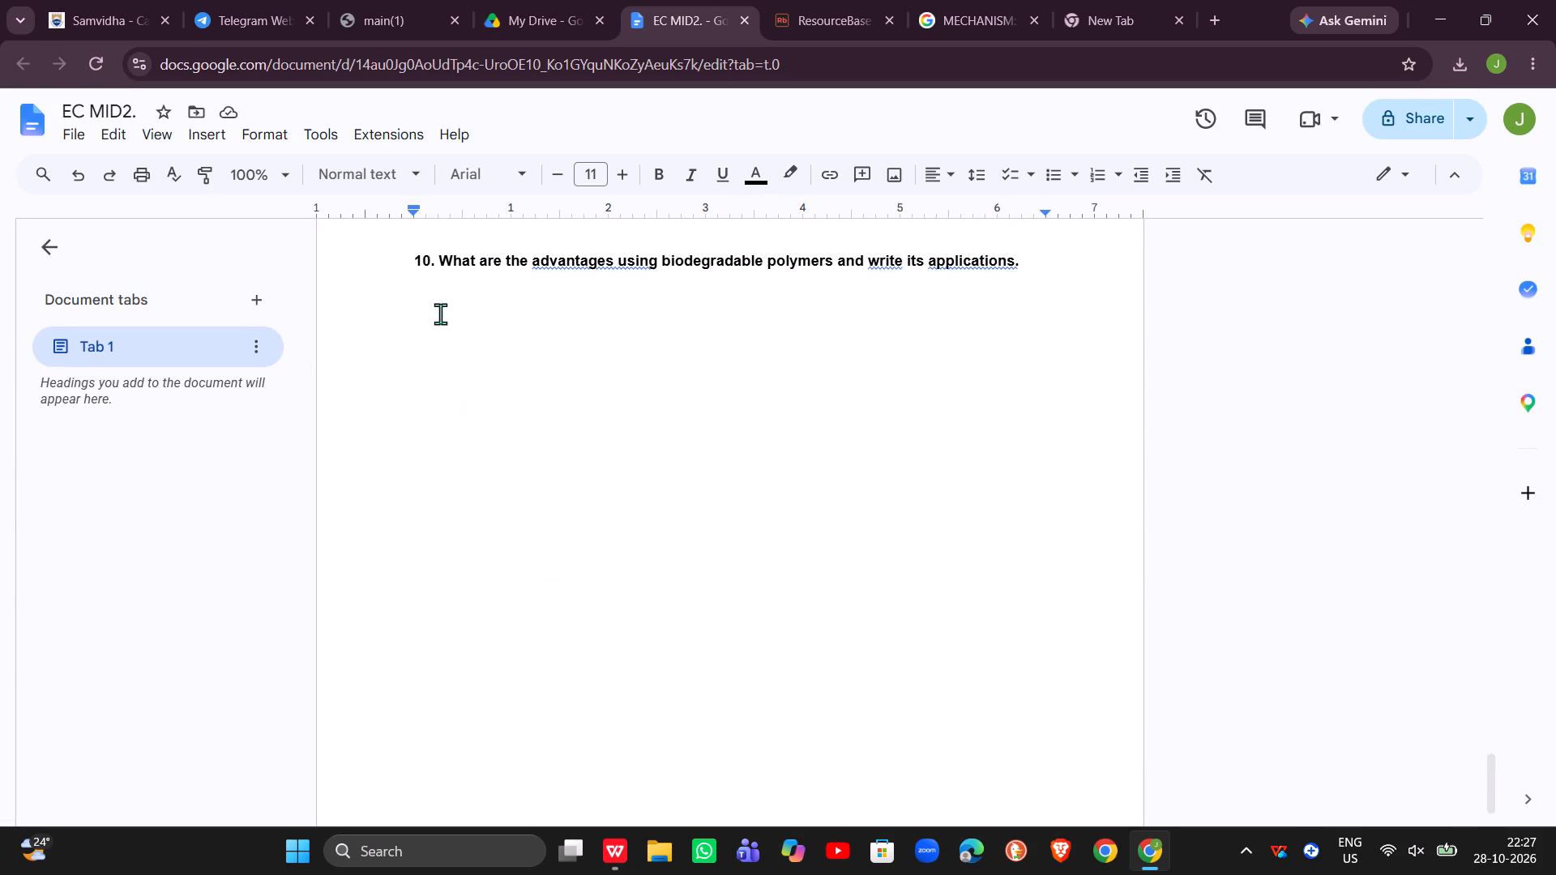
{"action": "left_click", "coordinate": [431, 281]}
{"action": "left_click", "coordinate": [431, 281]}
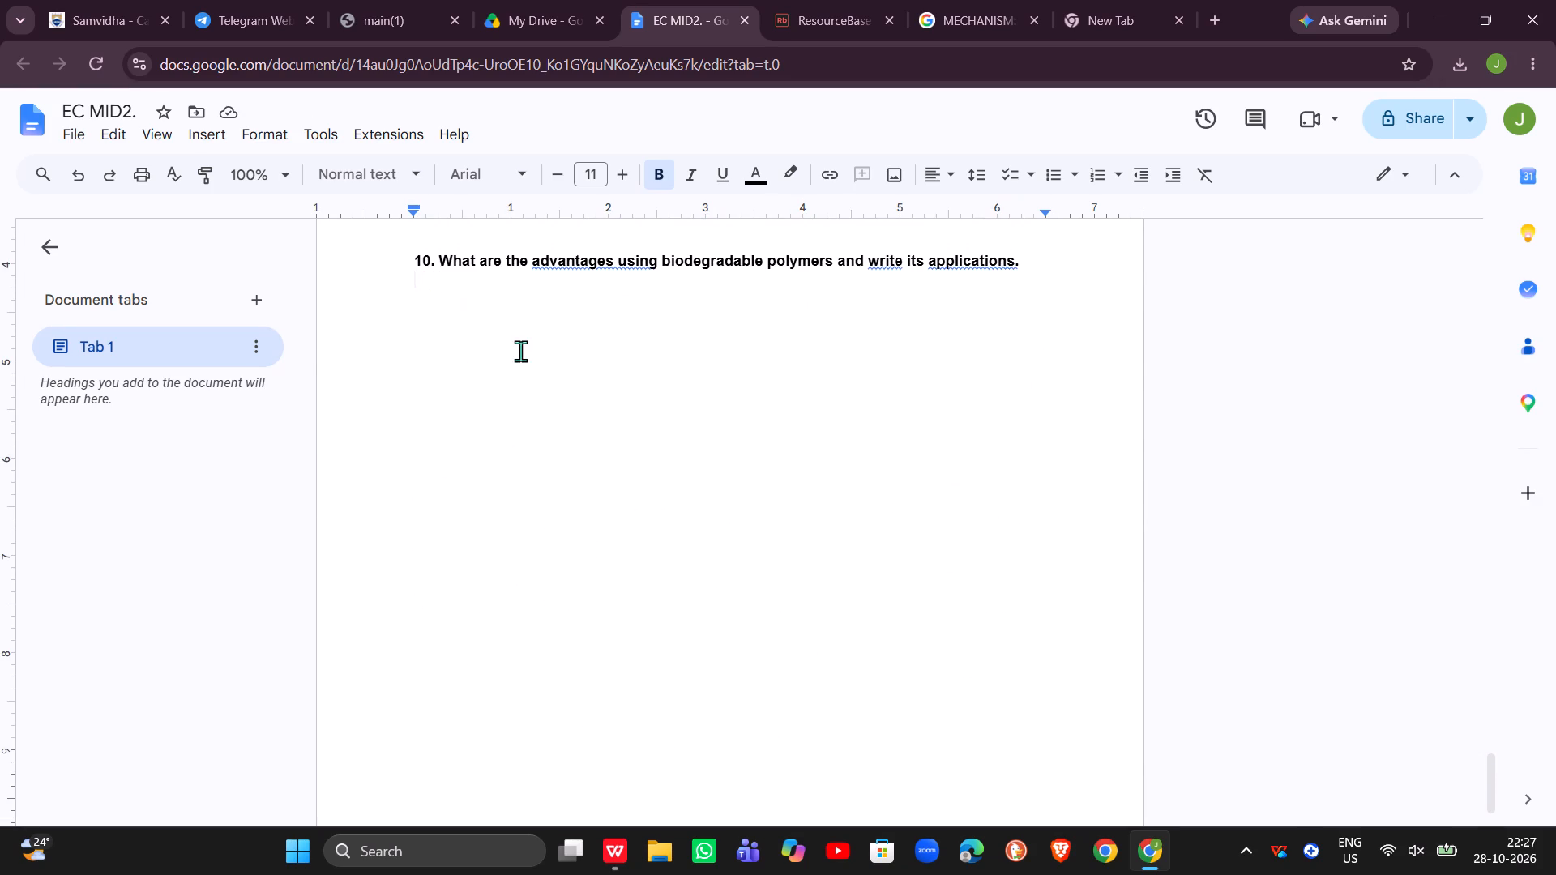
{"action": "left_click", "coordinate": [547, 3]}
{"action": "left_click", "coordinate": [722, 1]}
Switch to WPS Office, close the 6ae07aa0d1657_ppt.pptx presentation and bring up 6adef30678a88_ppt.pptx.
{"action": "left_click", "coordinate": [609, 862]}
{"action": "scroll", "coordinate": [156, 576], "scroll_direction": "down", "scroll_amount": 2}
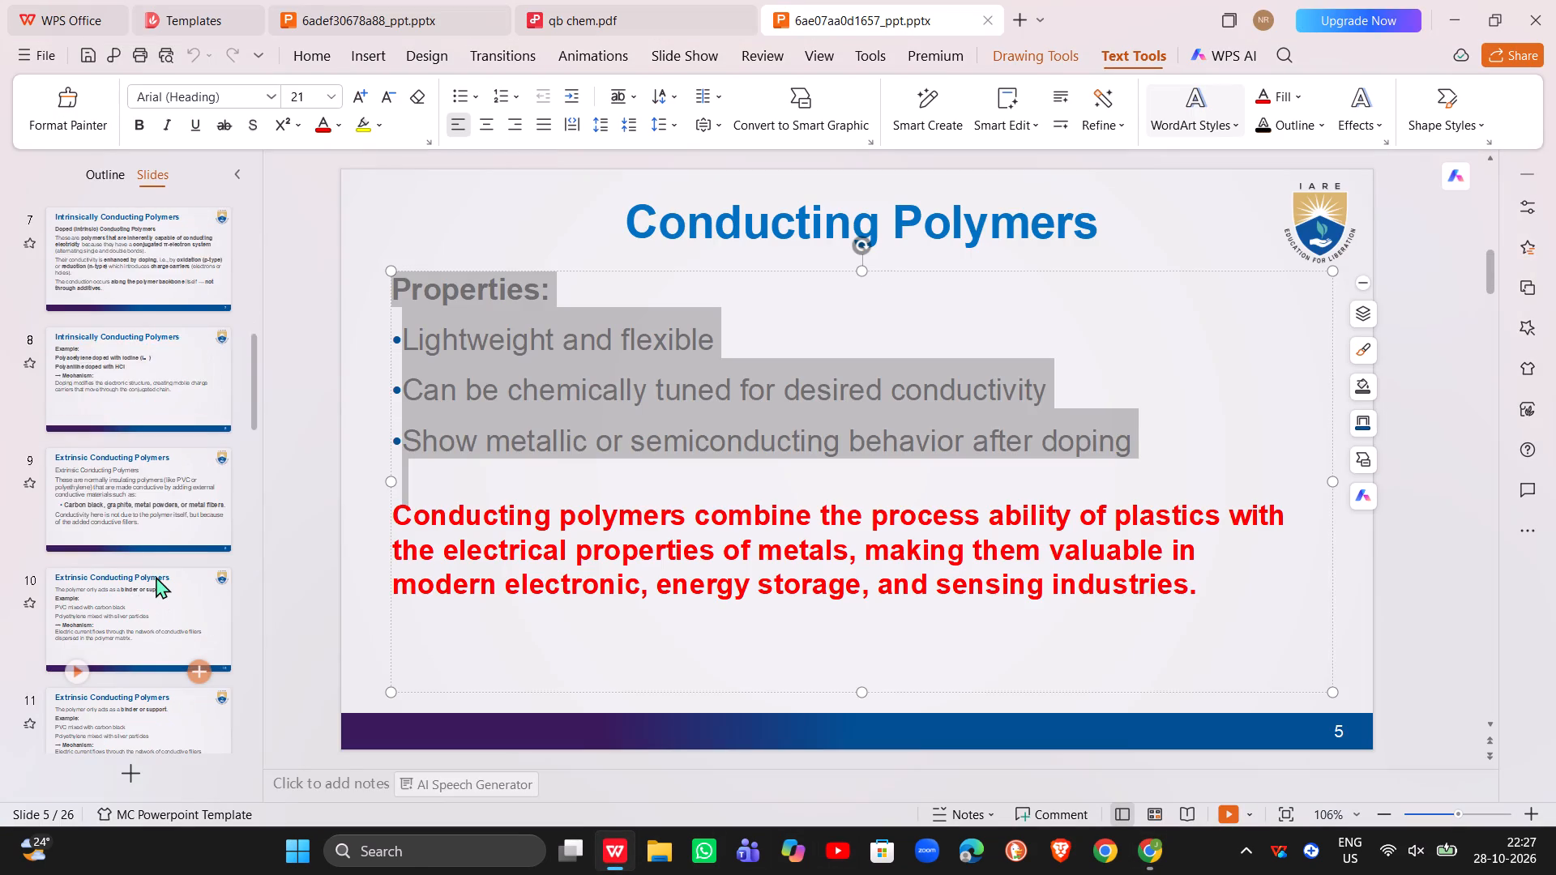
{"action": "left_click", "coordinate": [984, 23]}
{"action": "left_click", "coordinate": [419, 0]}
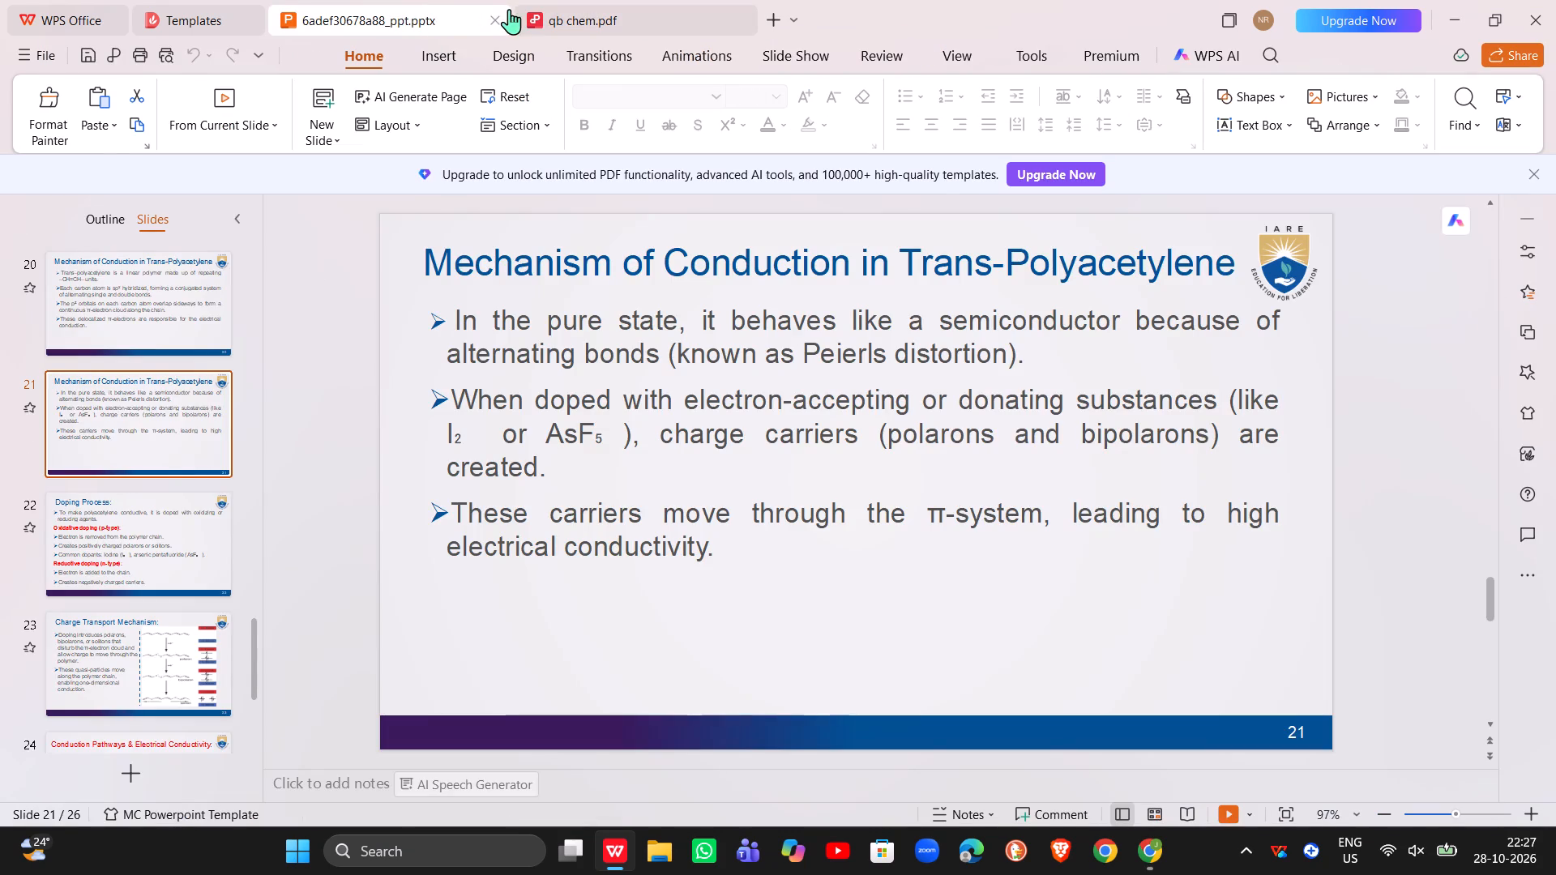
Skim the remaining slides of 6adef30678a88_ppt.pptx and close the presentation.
{"action": "scroll", "coordinate": [83, 514], "scroll_direction": "down", "scroll_amount": 5}
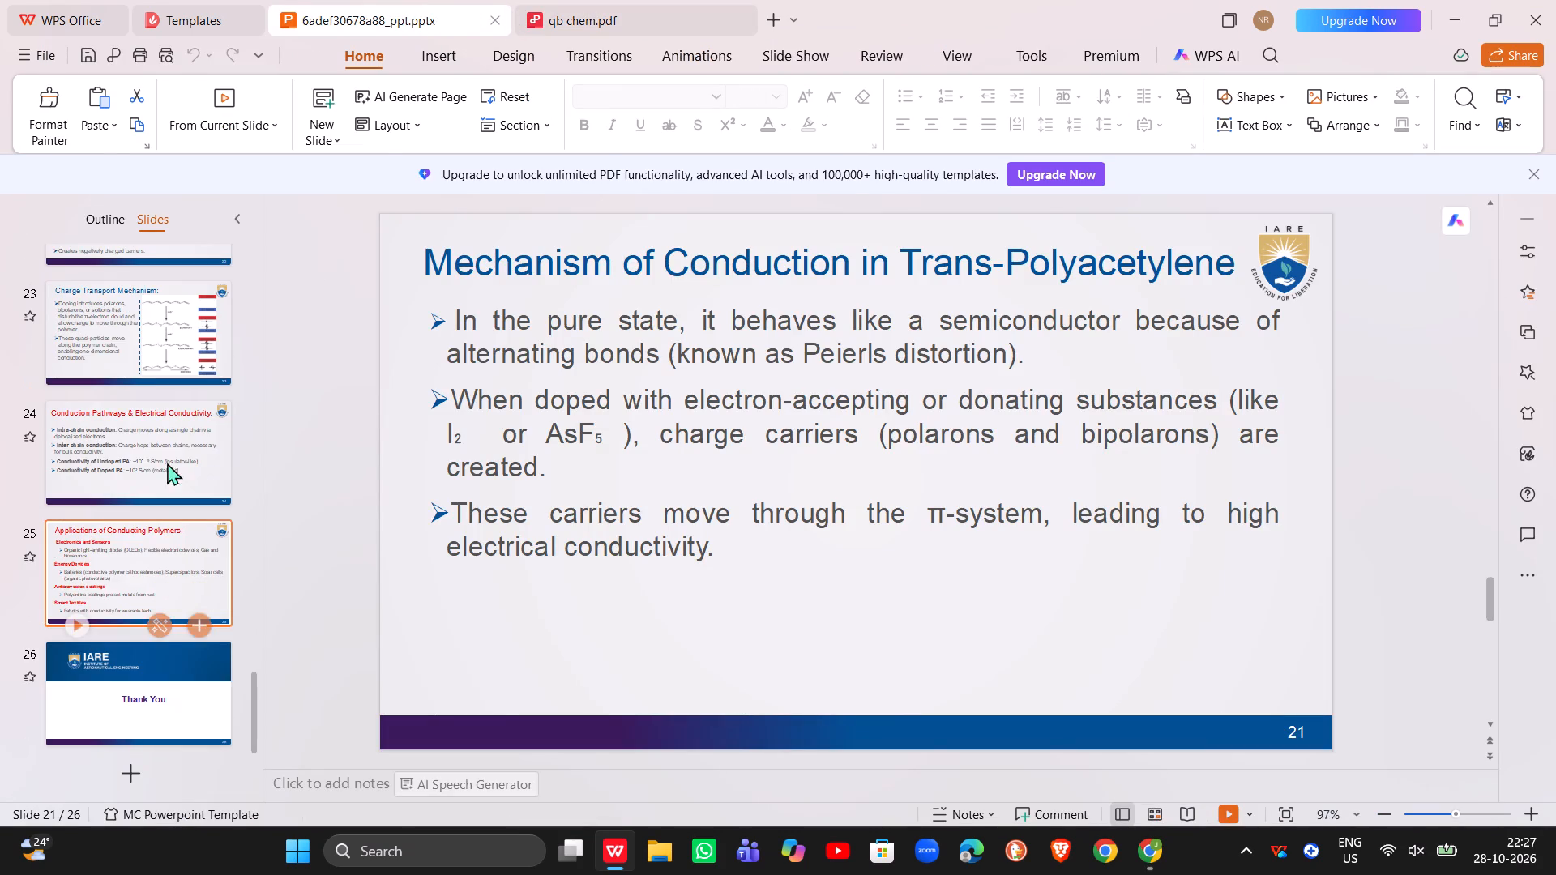
{"action": "left_click", "coordinate": [500, 15]}
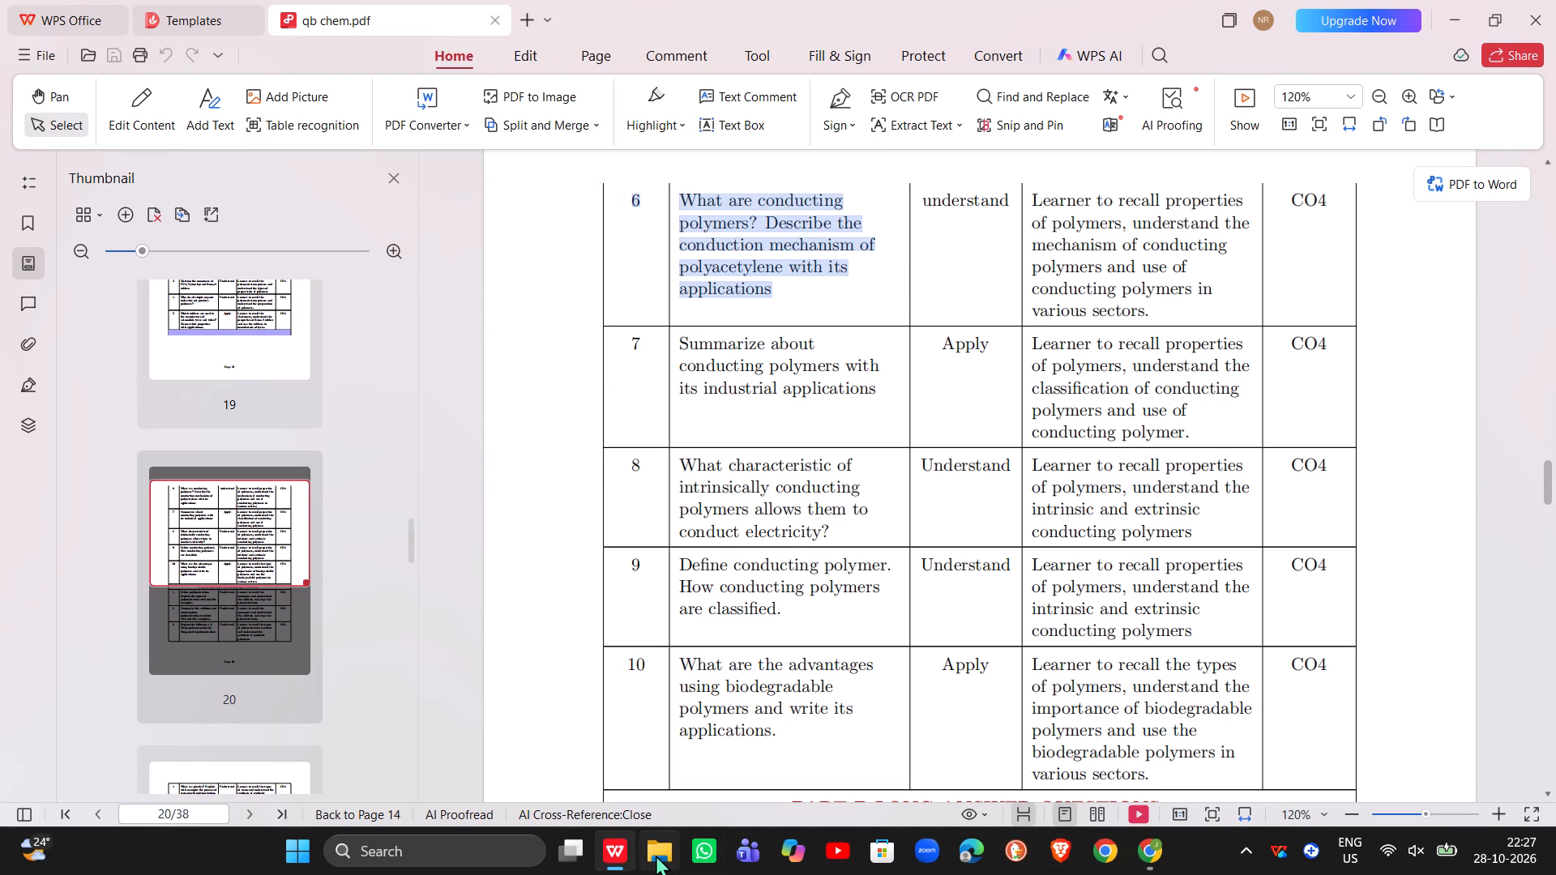
In File Explorer, delete the 6ae07aa0d1657_ppt and 6adef30678a88_ppt presentations from the Downloads folder and put the window away.
{"action": "double_click", "coordinate": [656, 855]}
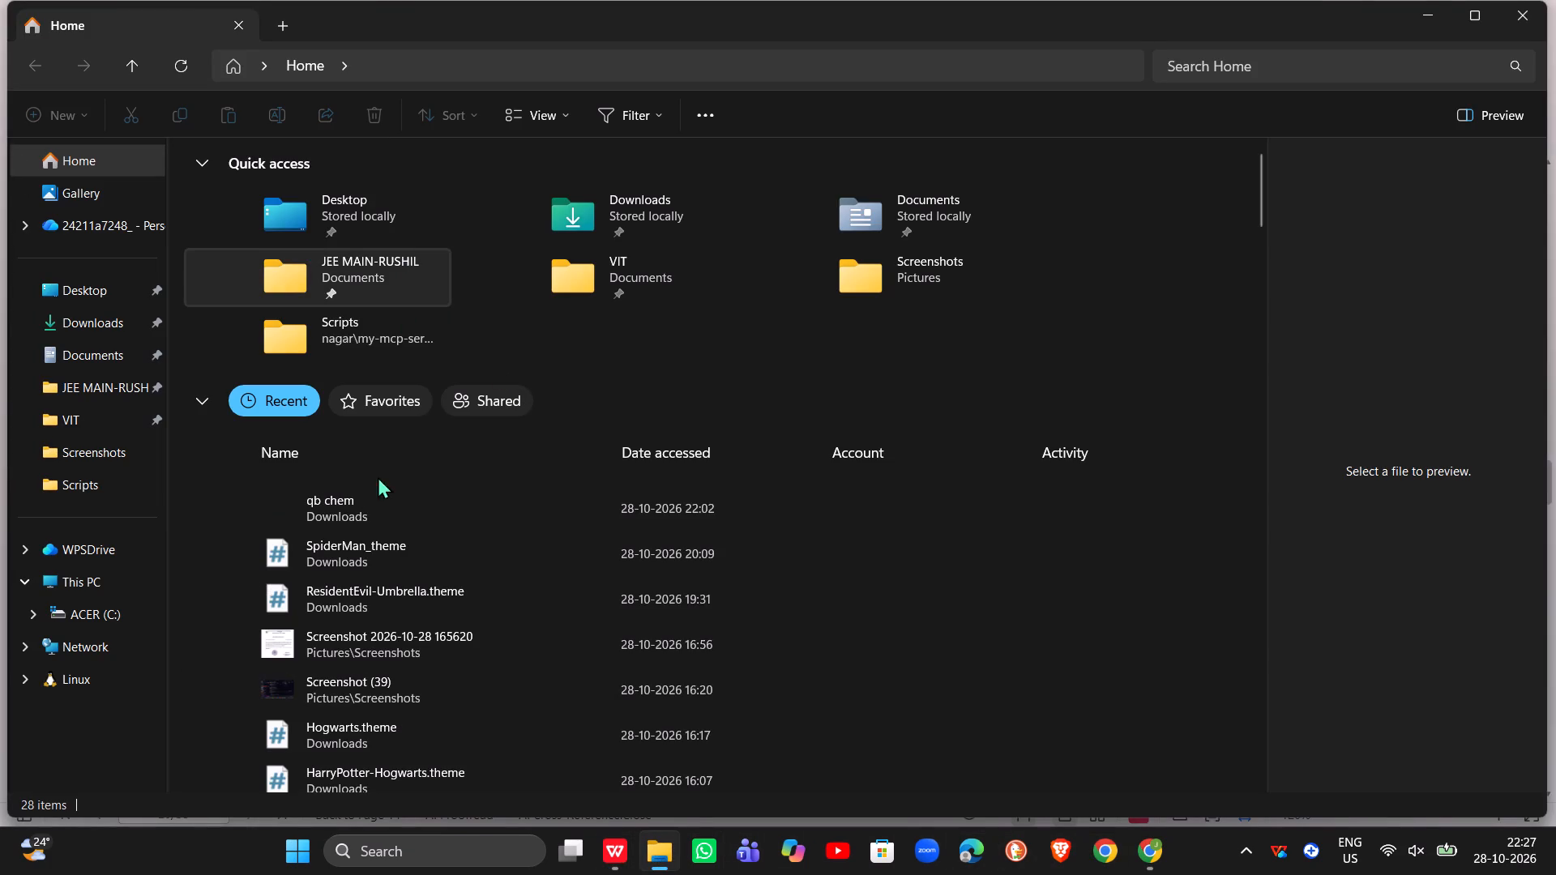
{"action": "double_click", "coordinate": [64, 297]}
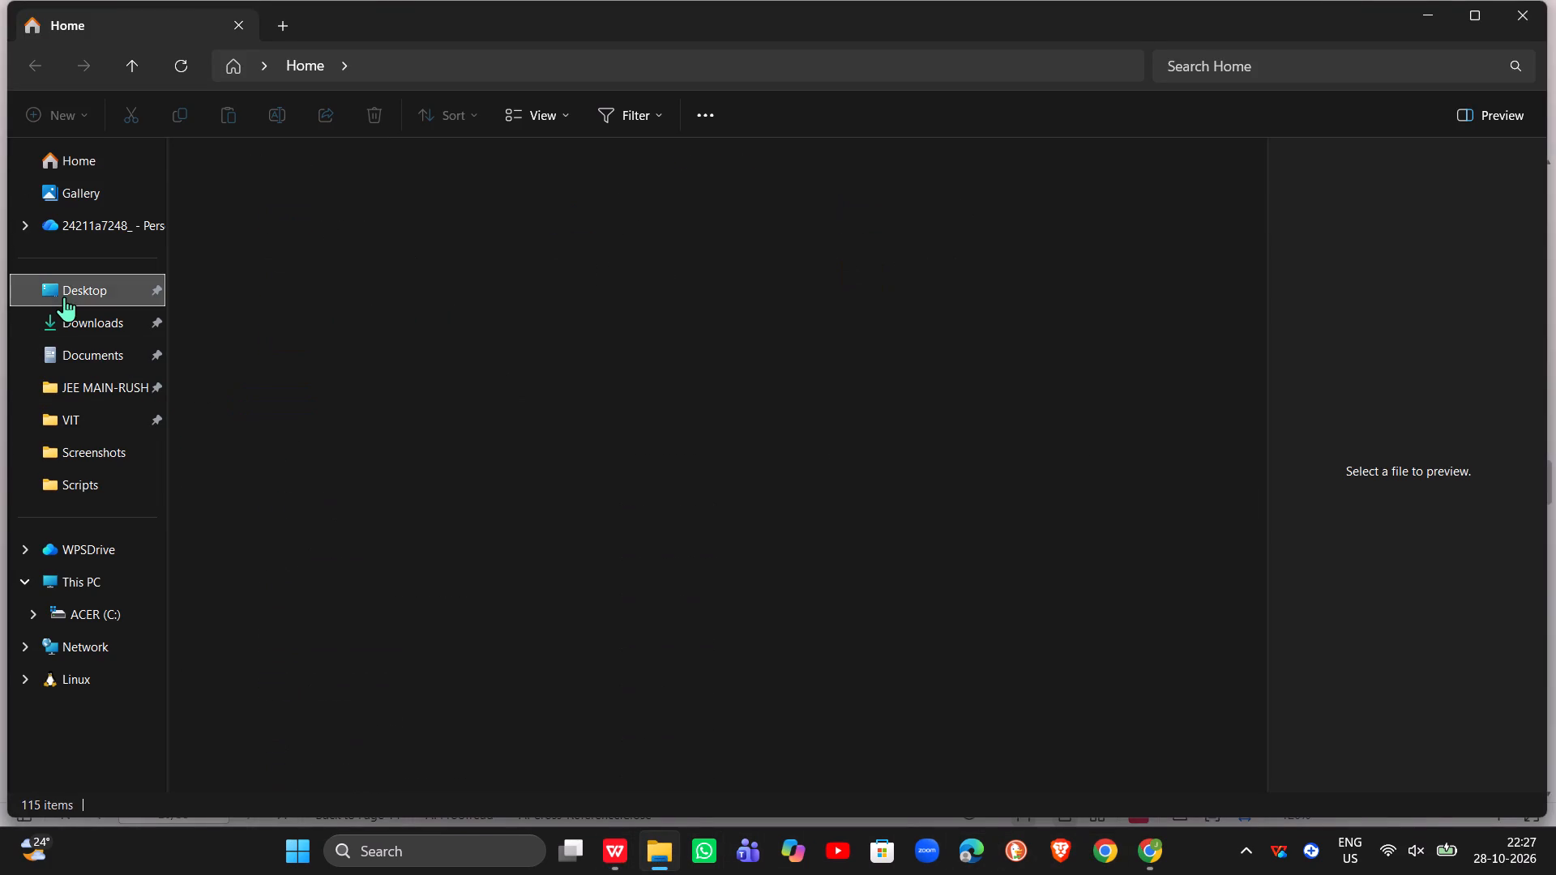
{"action": "double_click", "coordinate": [71, 312]}
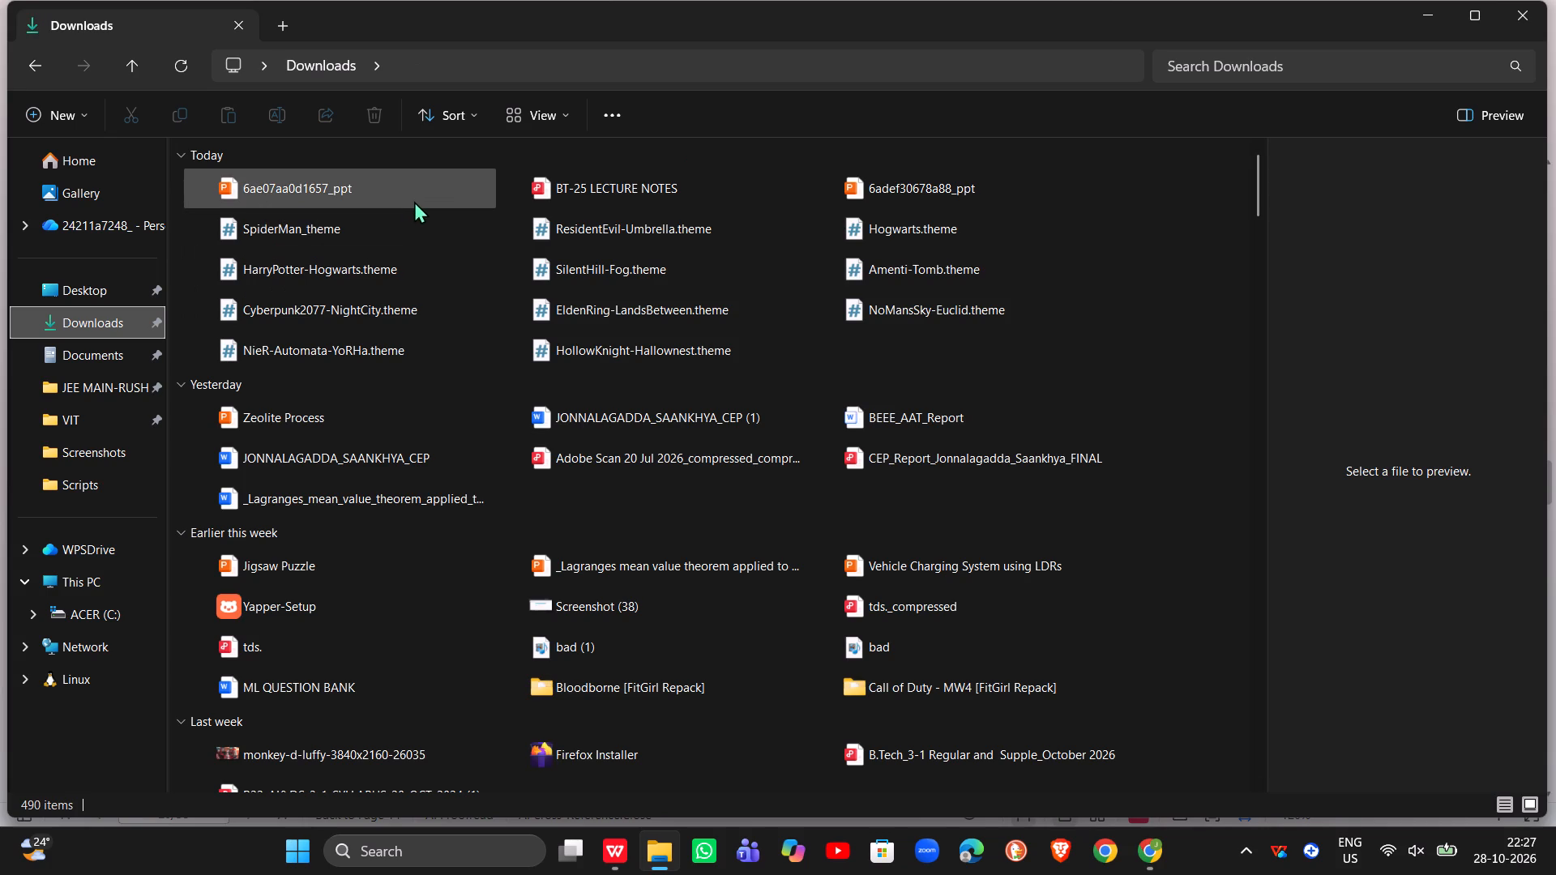
{"action": "left_click", "coordinate": [412, 198]}
{"action": "key", "text": "Delete"}
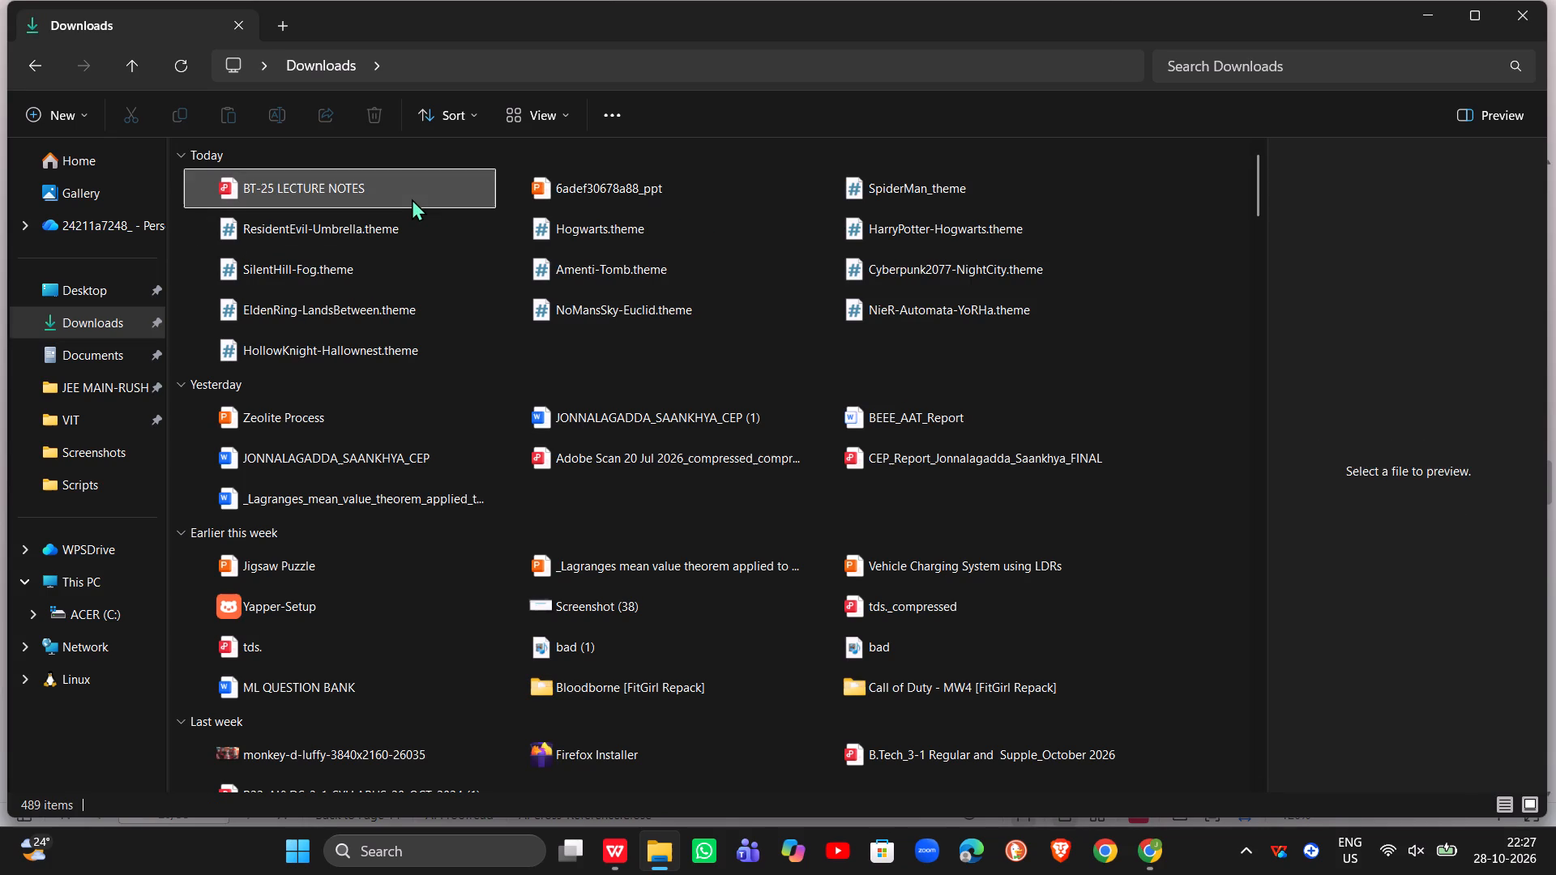
{"action": "left_click", "coordinate": [567, 200]}
{"action": "key", "text": "Delete"}
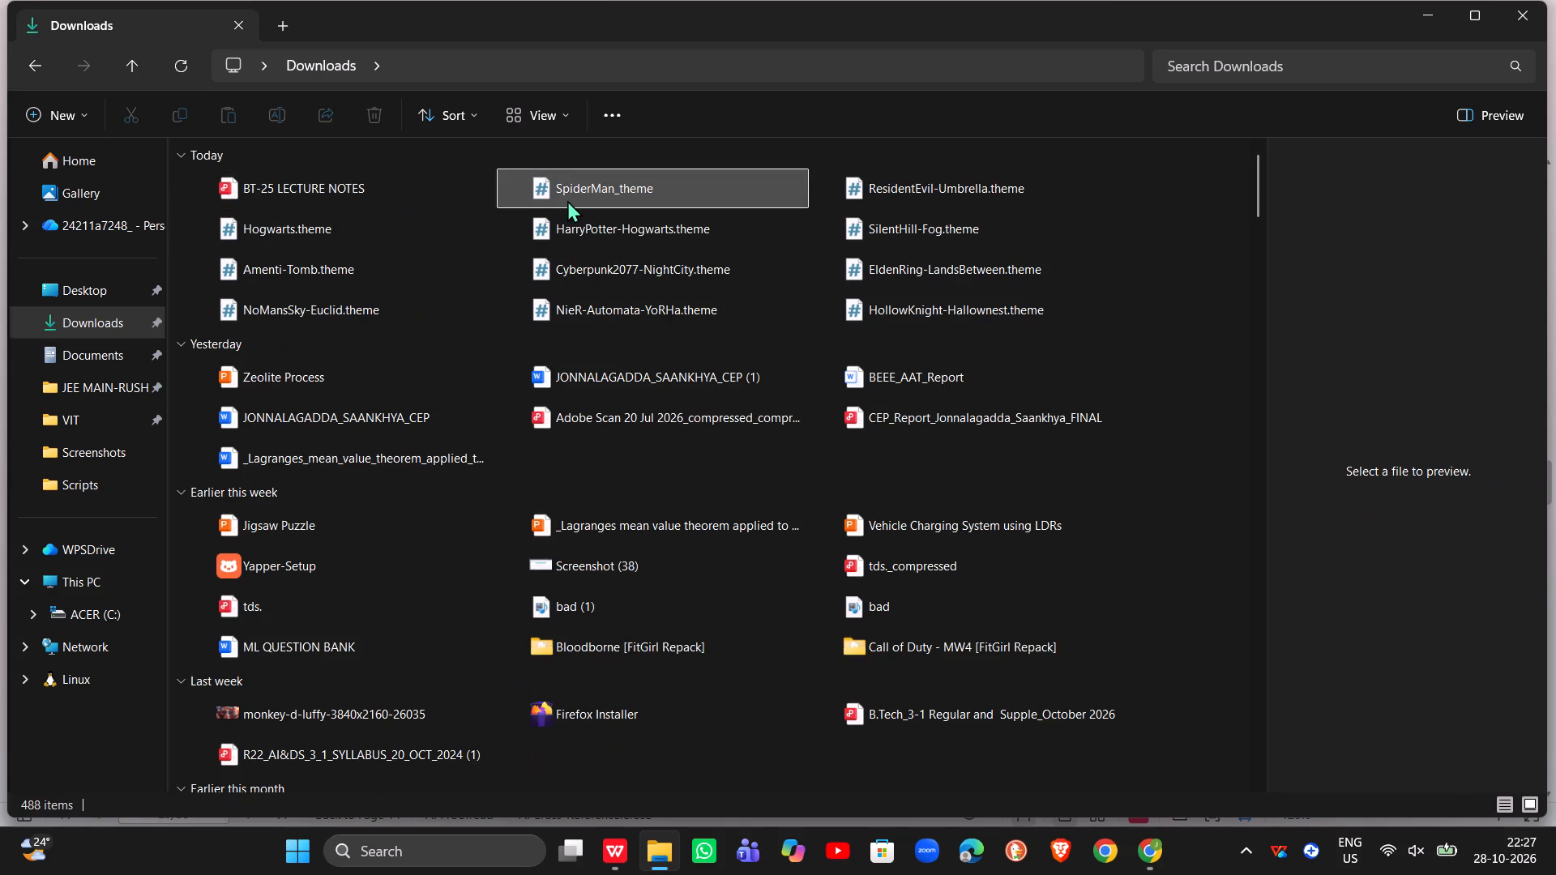
{"action": "left_click", "coordinate": [1417, 6]}
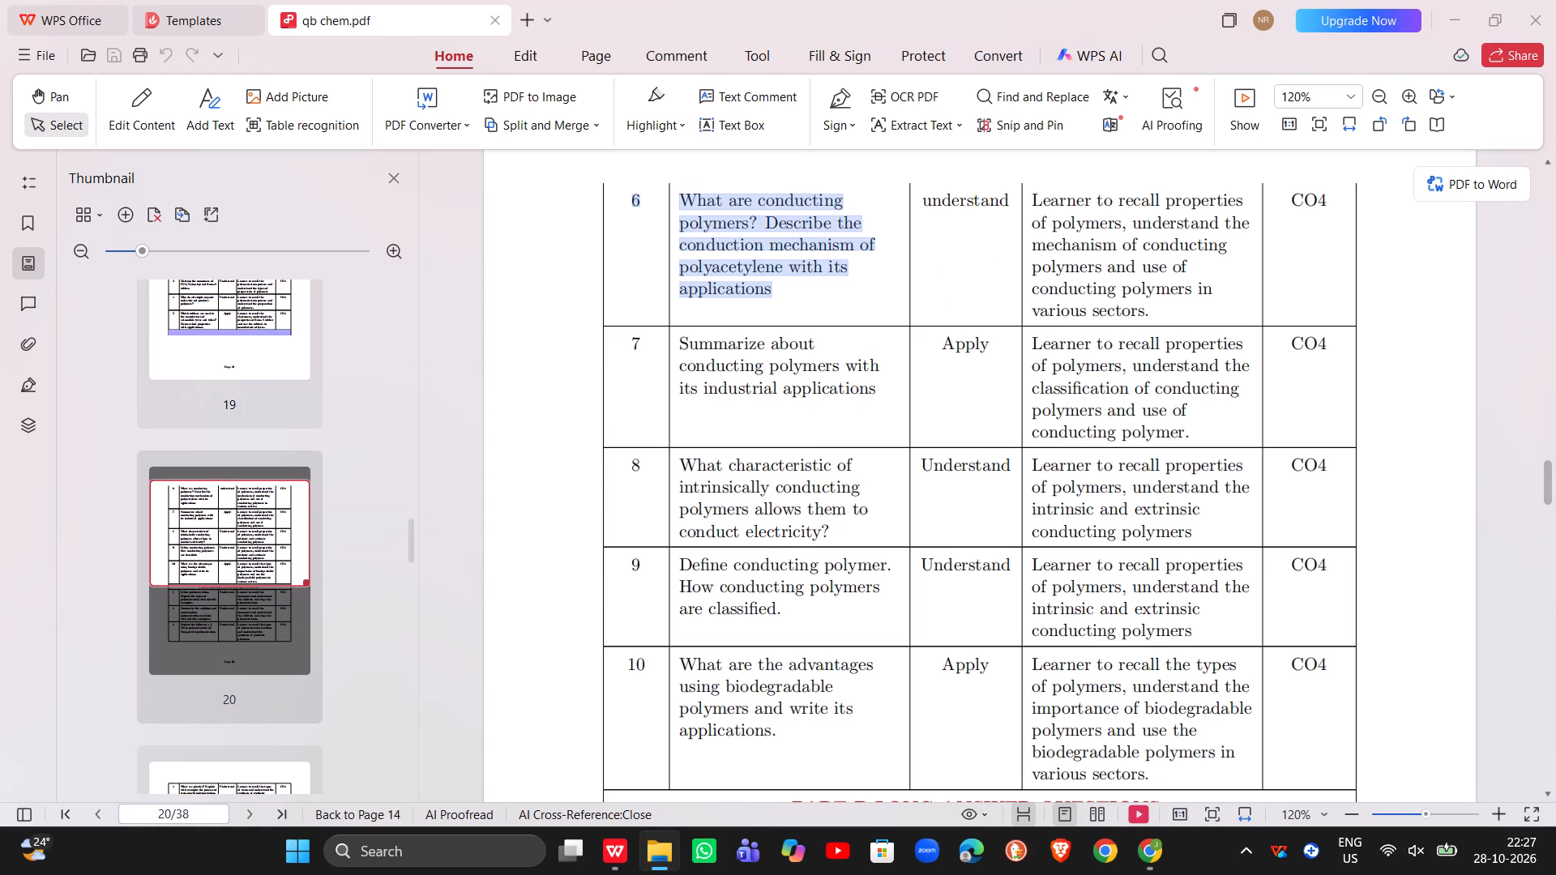
Look through the qb chem.pdf question bank from the rest of Module 3 to the Module IV Energy Sources Part A questions.
{"action": "scroll", "coordinate": [866, 558], "scroll_direction": "down", "scroll_amount": 4}
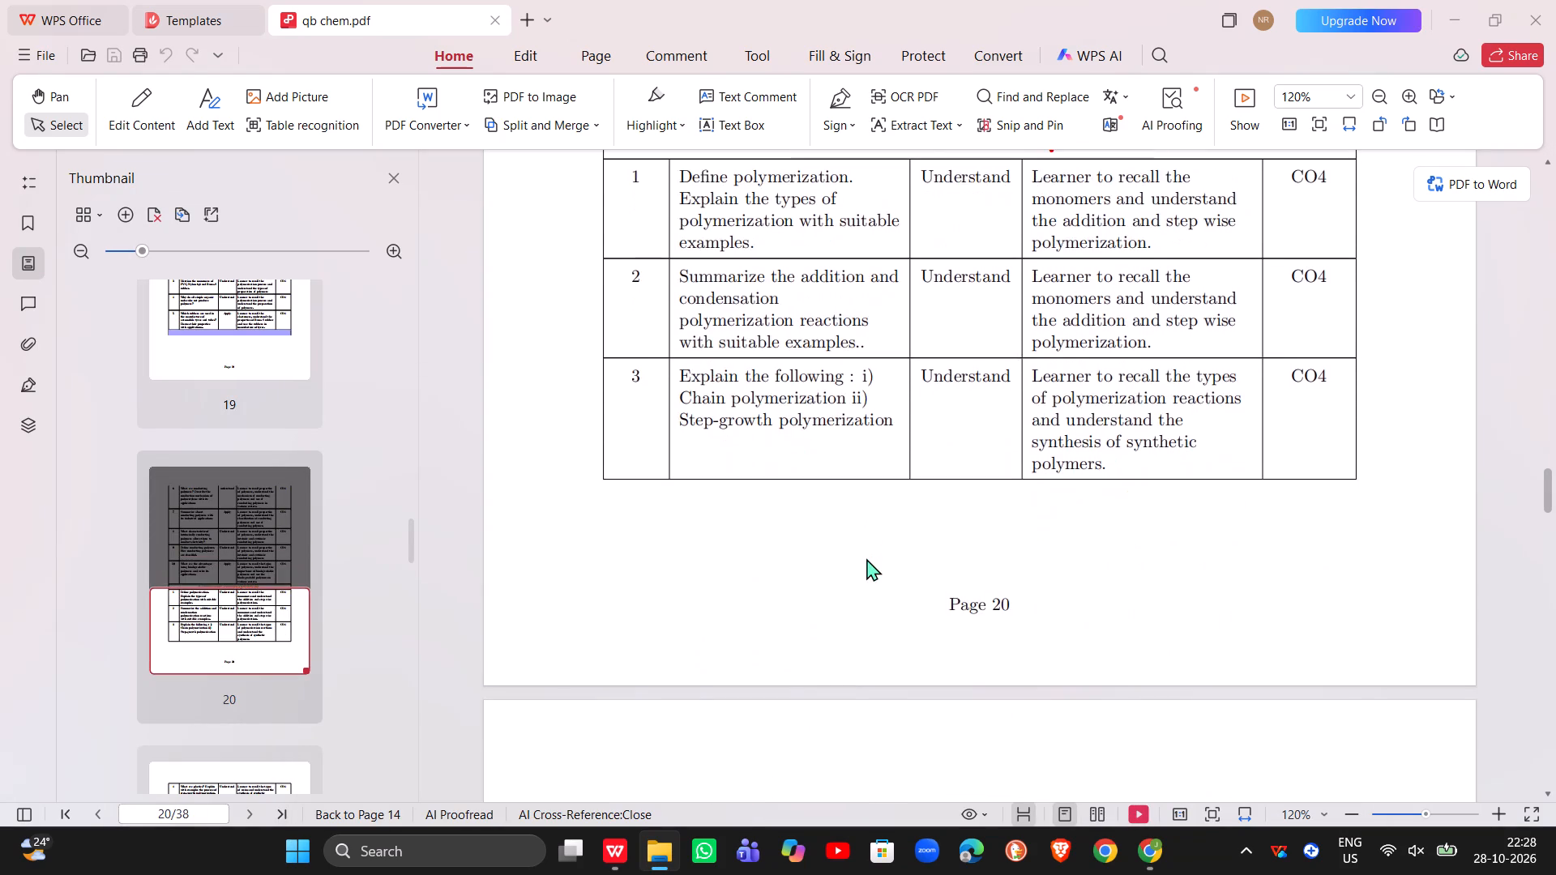
{"action": "scroll", "coordinate": [866, 558], "scroll_direction": "down", "scroll_amount": 6}
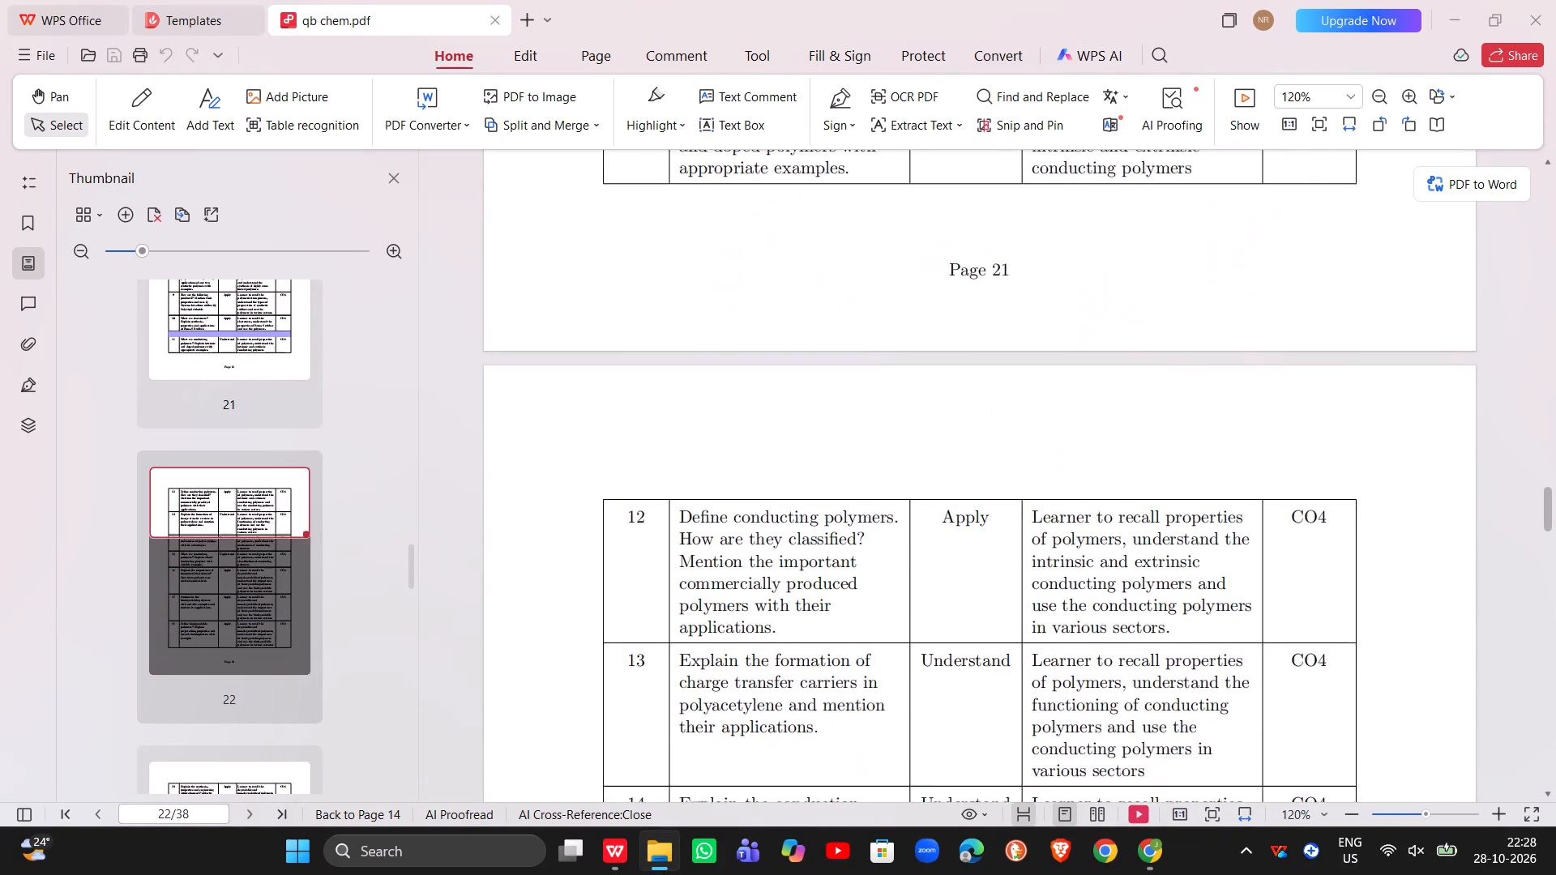
{"action": "scroll", "coordinate": [866, 558], "scroll_direction": "down", "scroll_amount": 6}
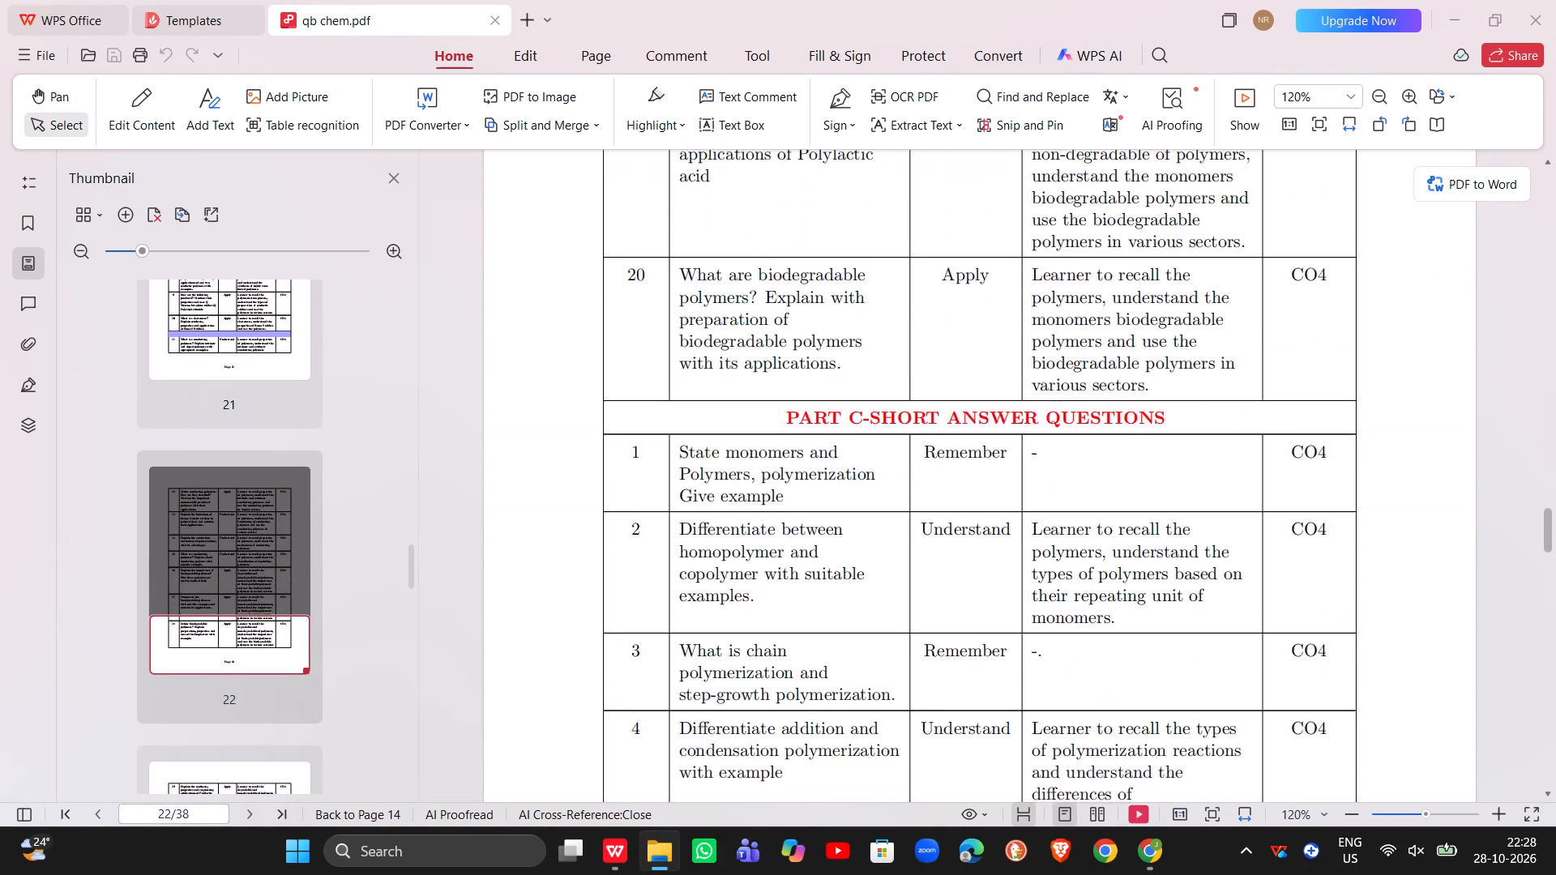
{"action": "scroll", "coordinate": [866, 558], "scroll_direction": "down", "scroll_amount": 6}
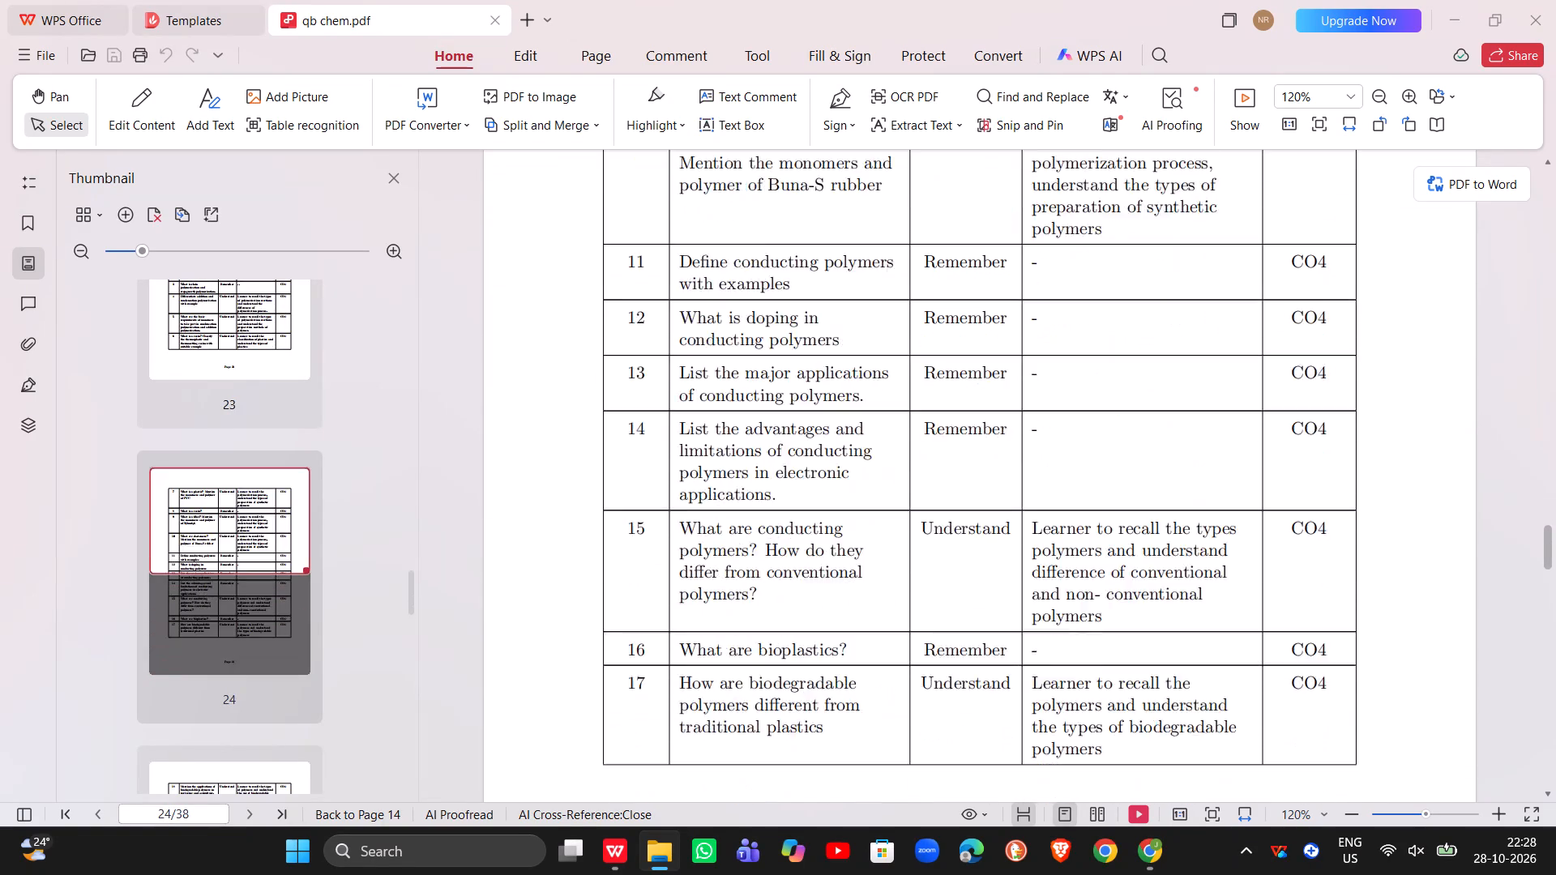
{"action": "scroll", "coordinate": [866, 558], "scroll_direction": "down", "scroll_amount": 8}
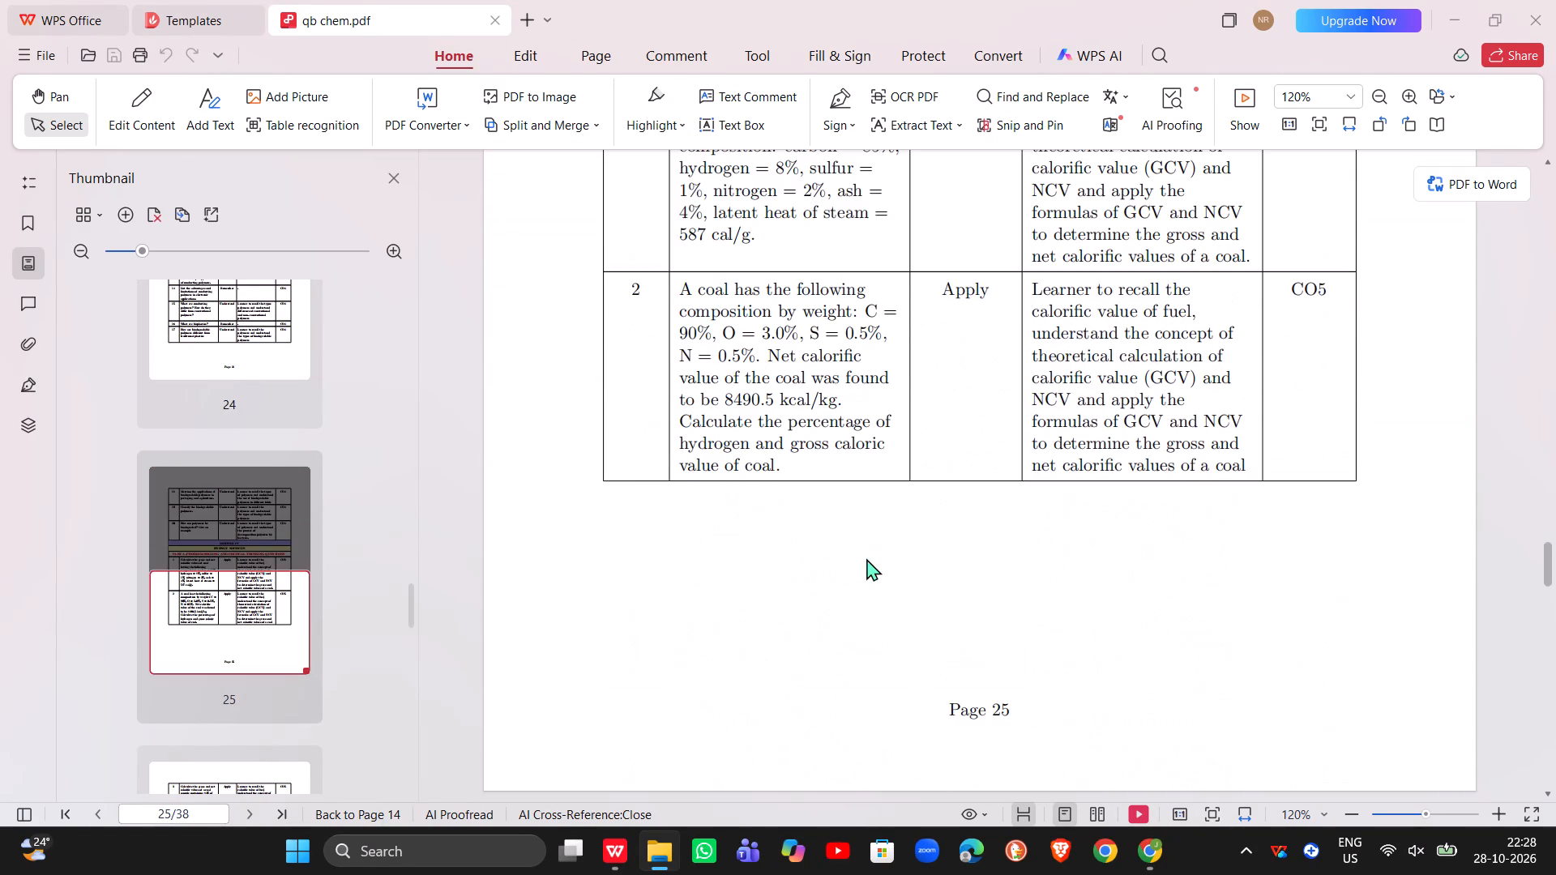
{"action": "scroll", "coordinate": [866, 558], "scroll_direction": "up", "scroll_amount": 1}
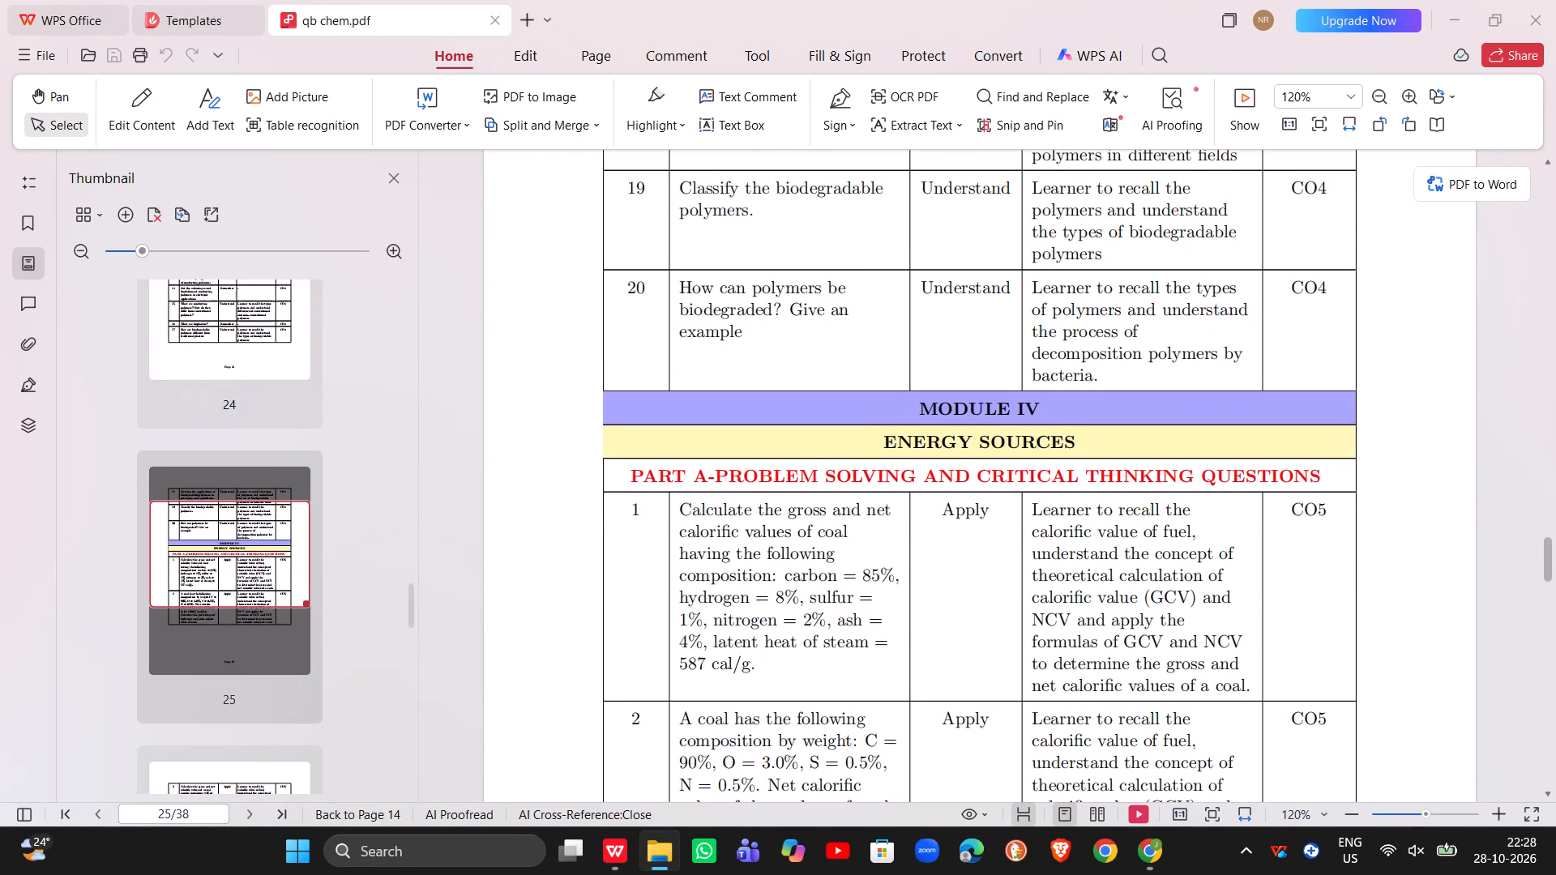